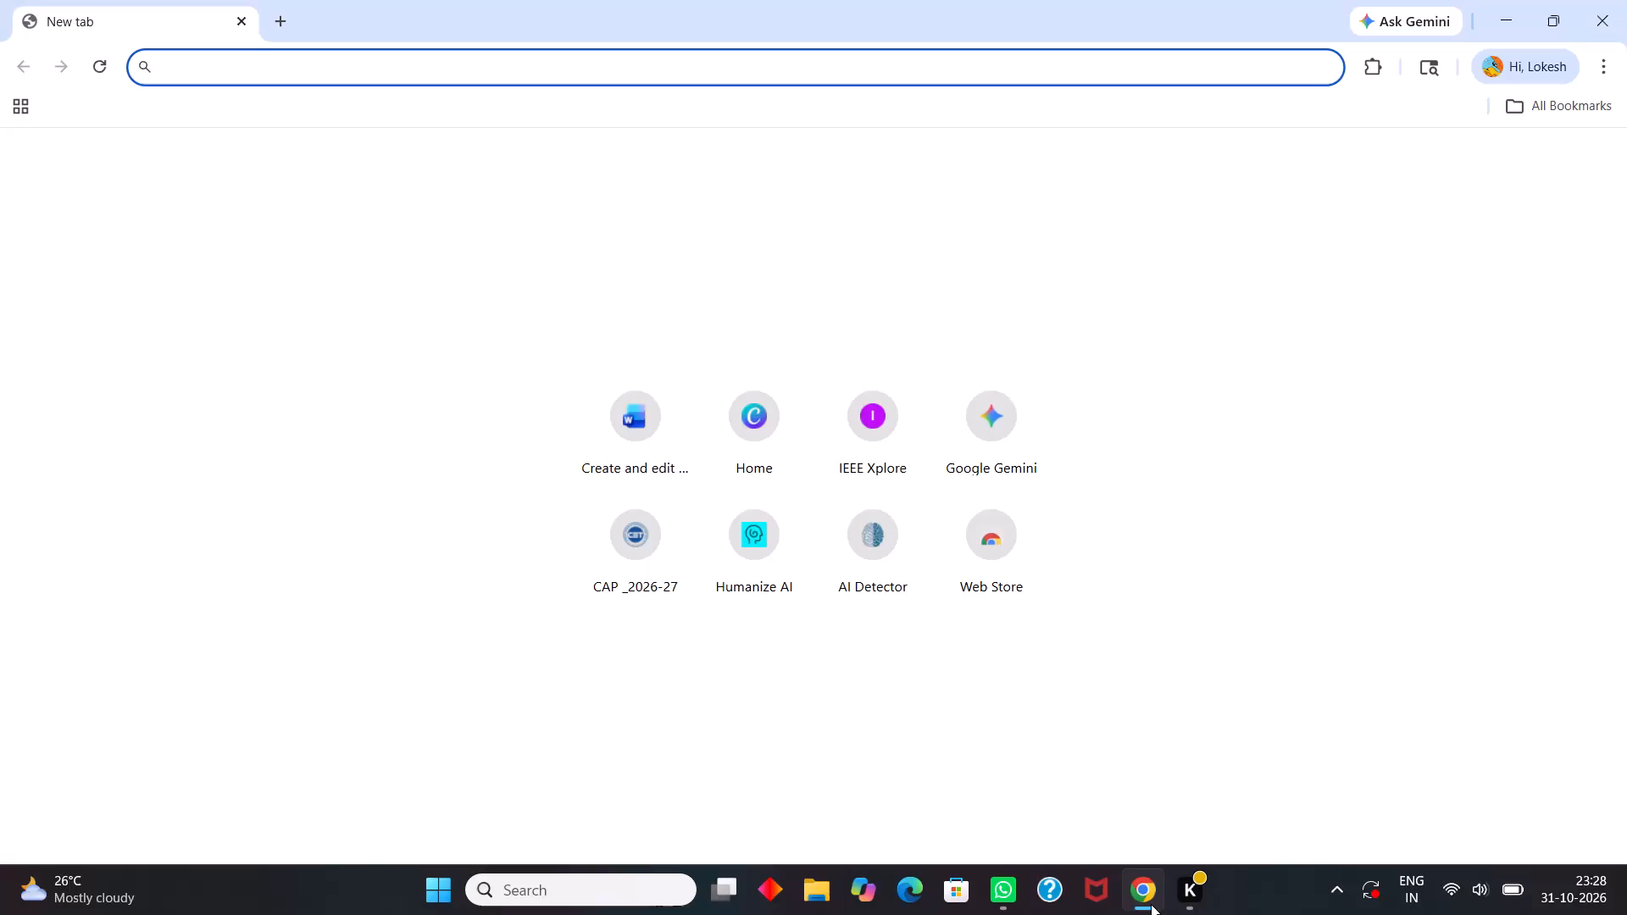
Open the Word for the web page from the new tab's saved site shortcuts.
left_click(665, 421)
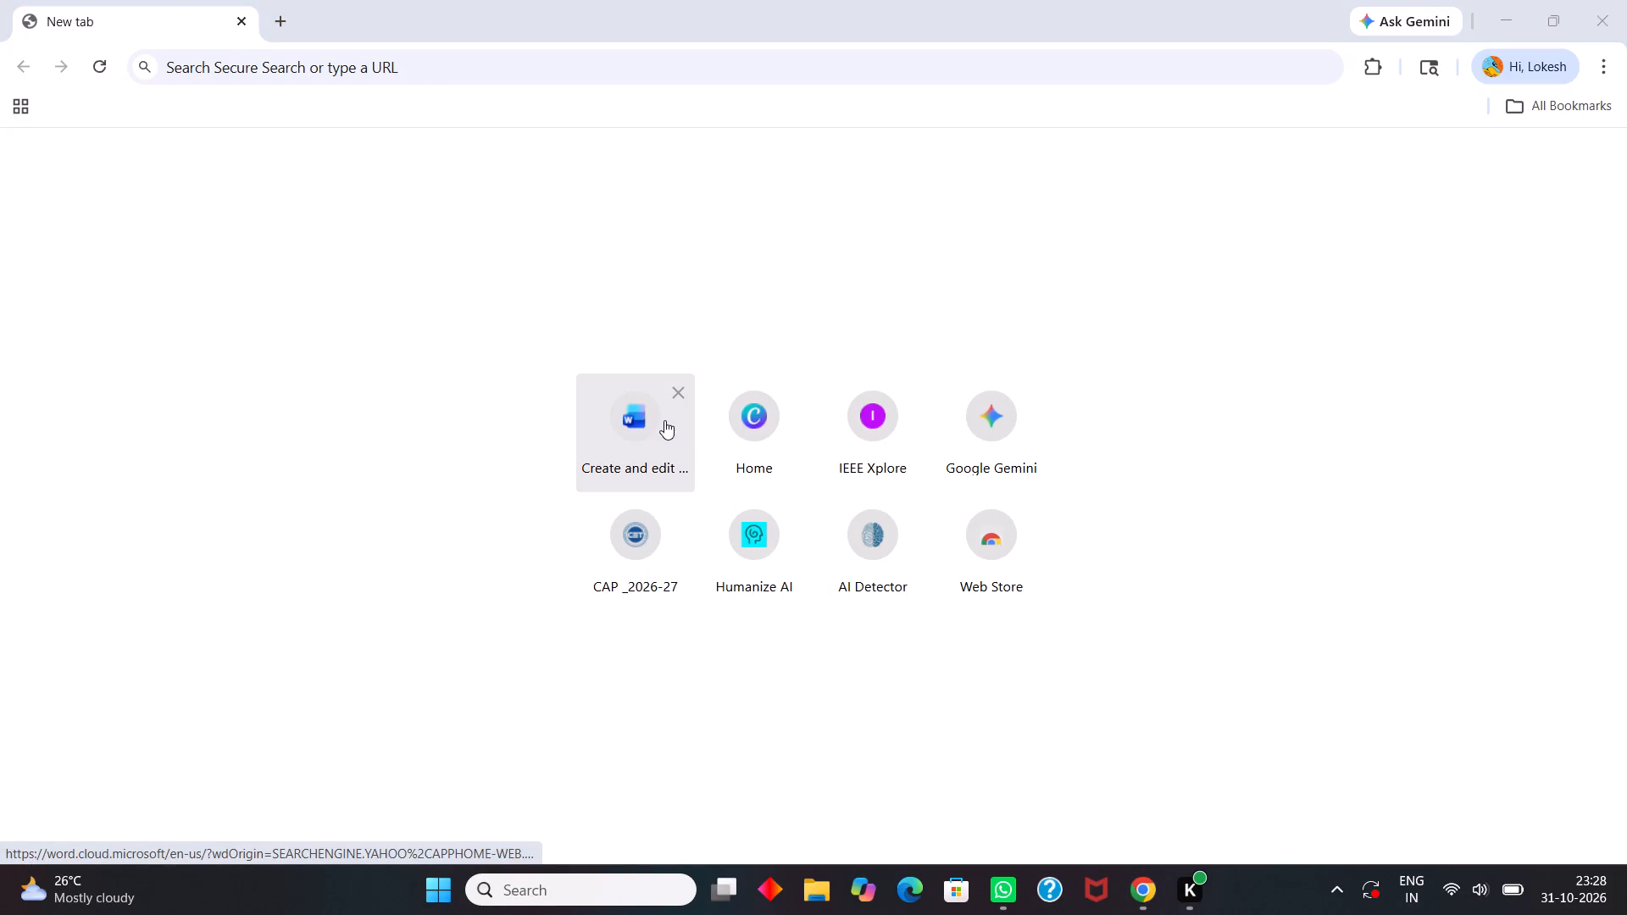
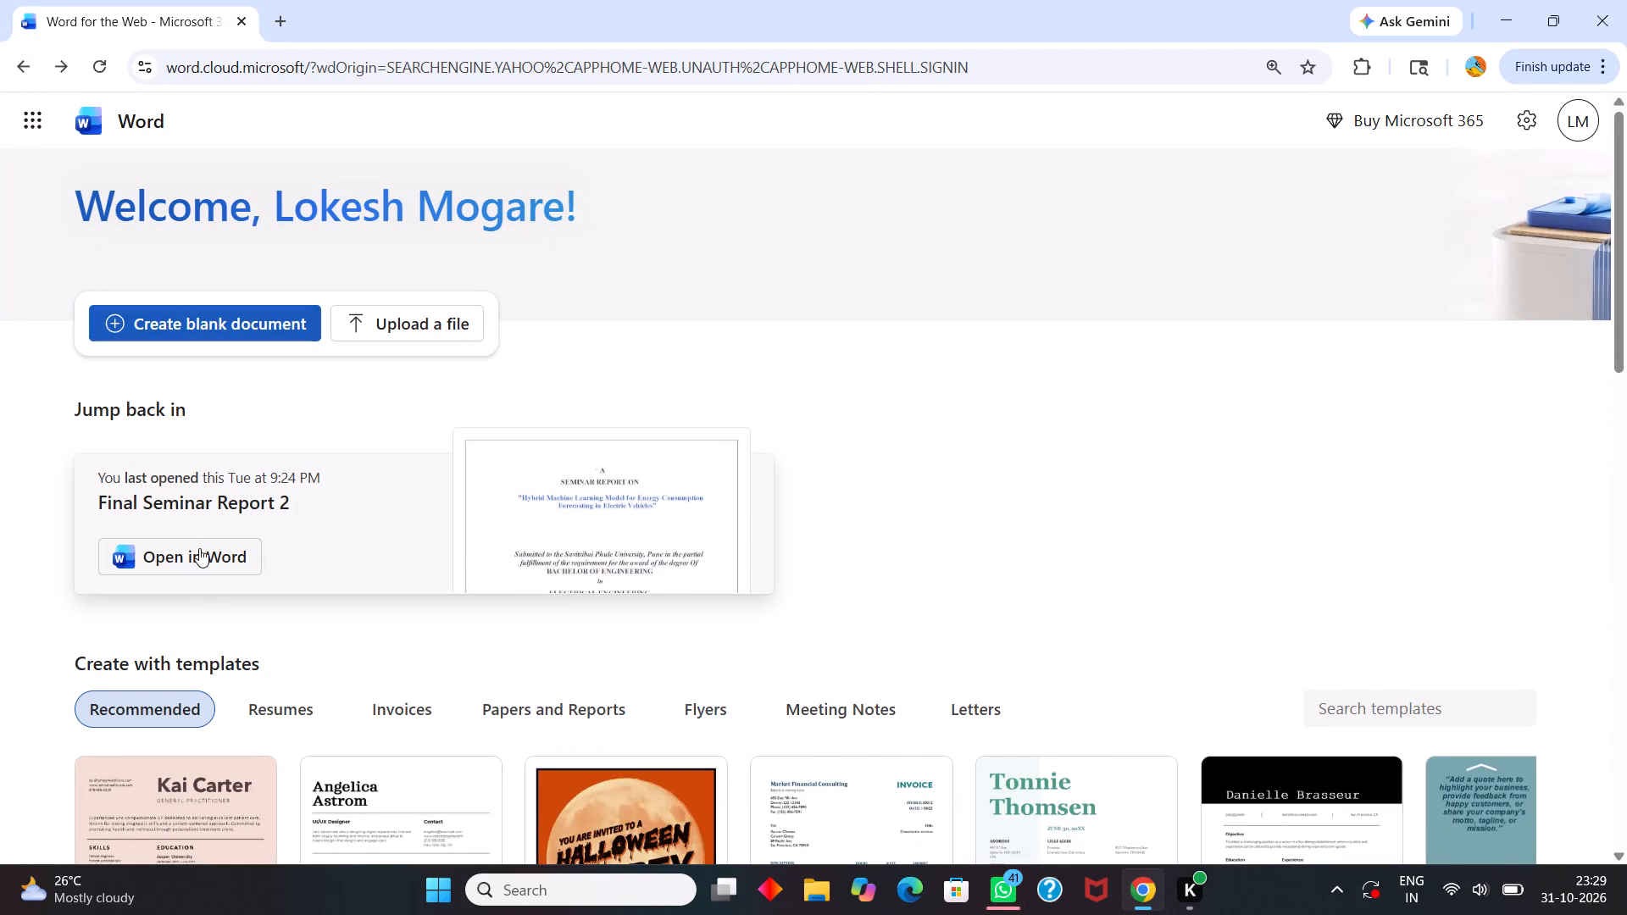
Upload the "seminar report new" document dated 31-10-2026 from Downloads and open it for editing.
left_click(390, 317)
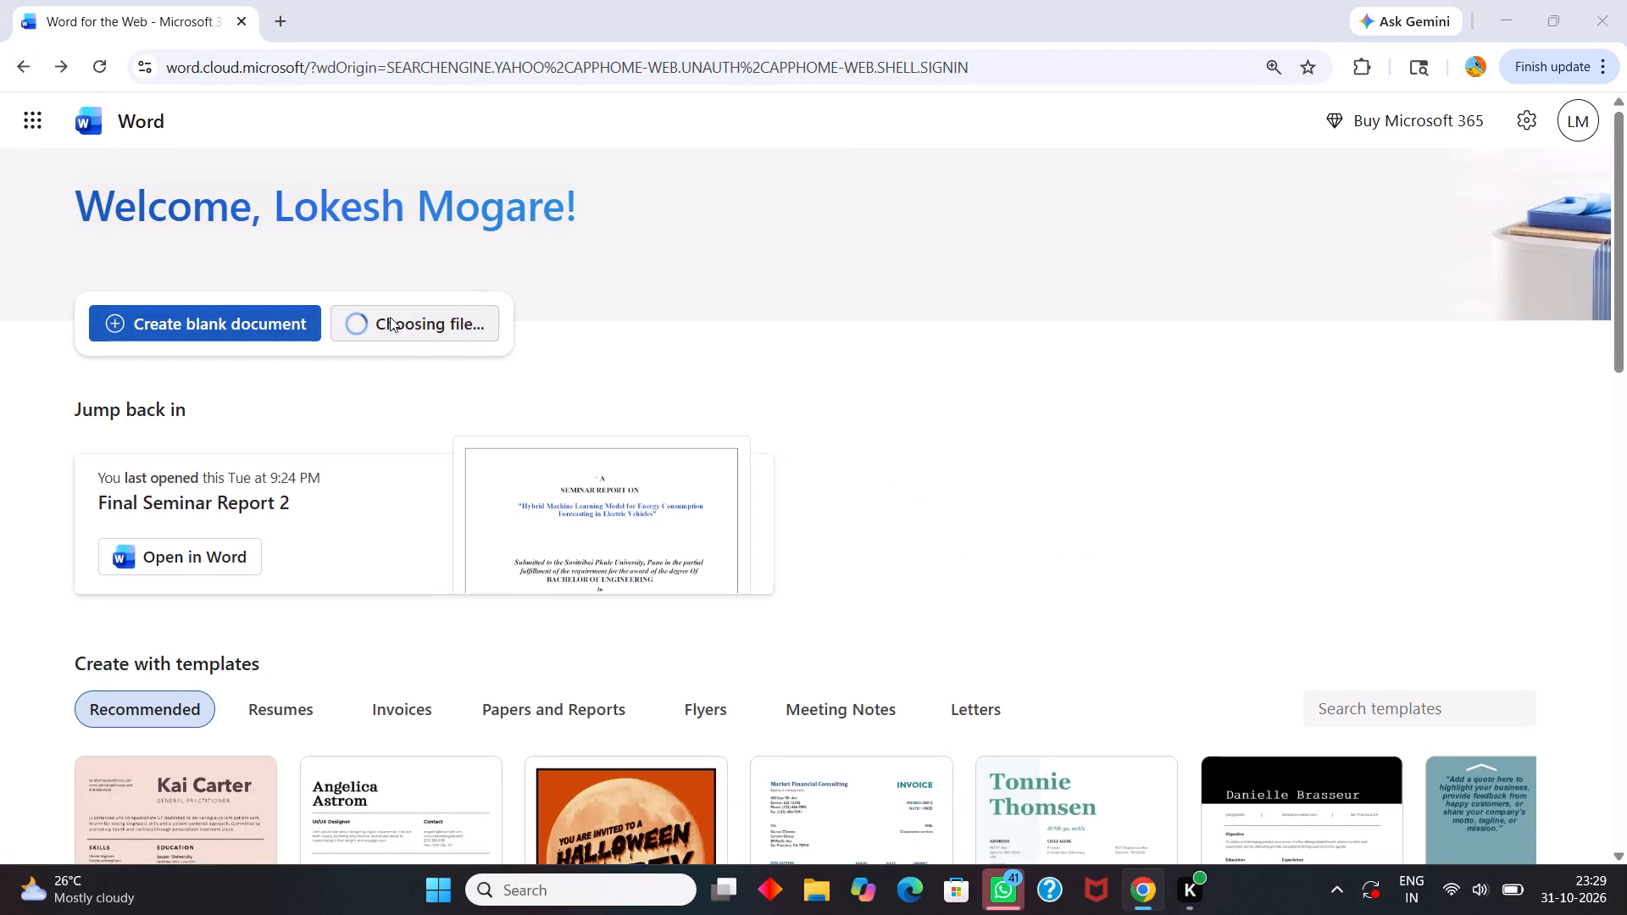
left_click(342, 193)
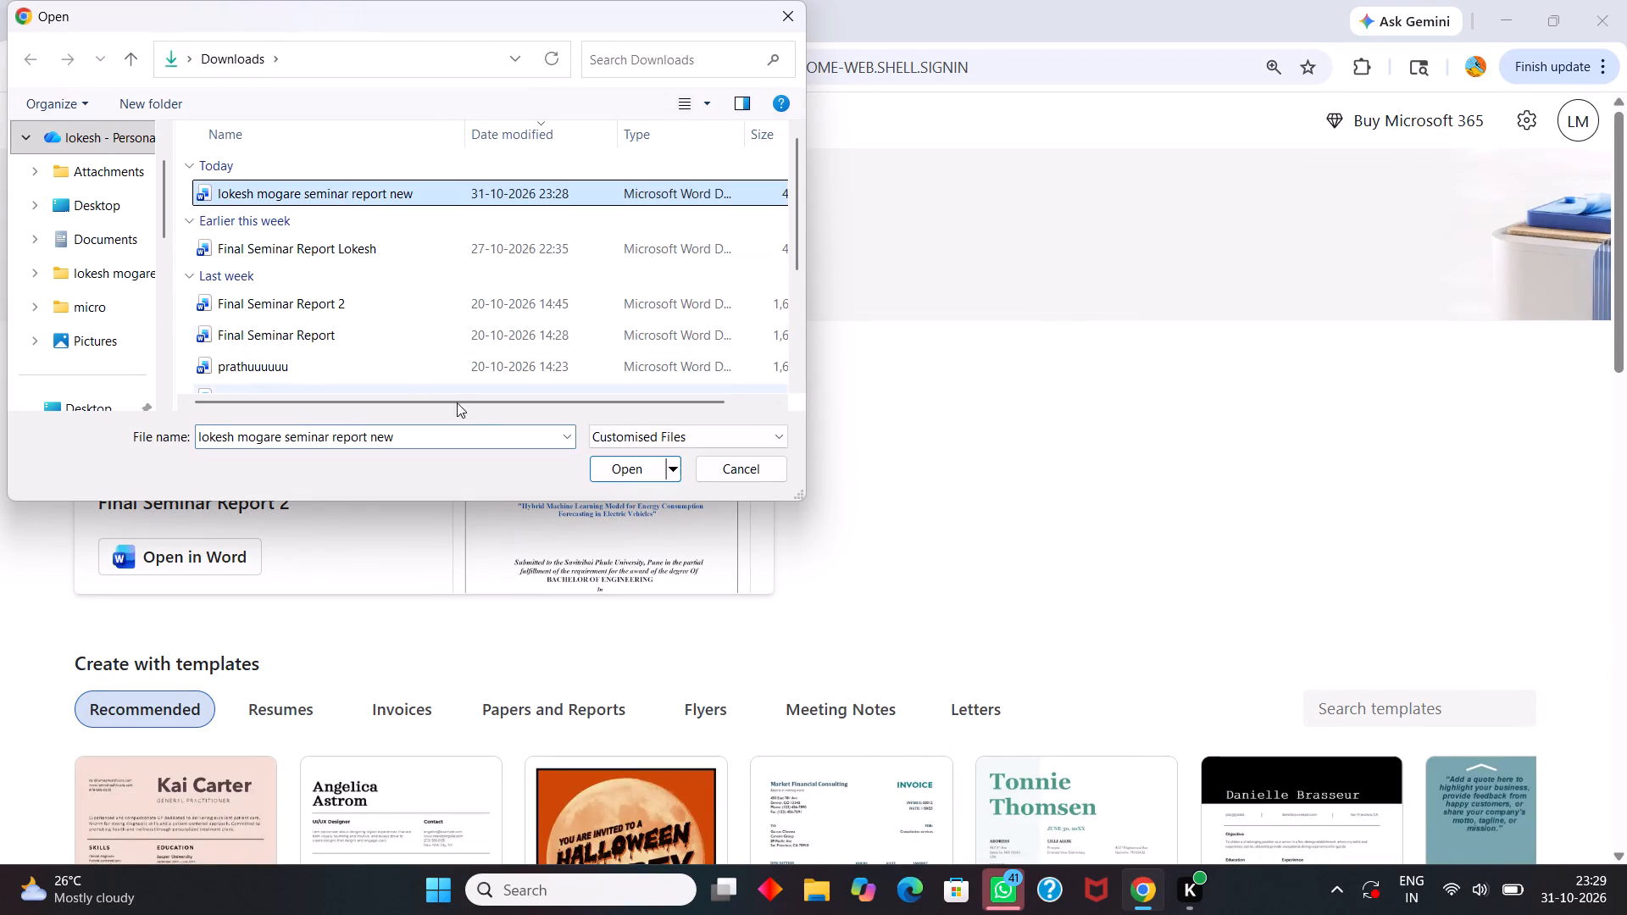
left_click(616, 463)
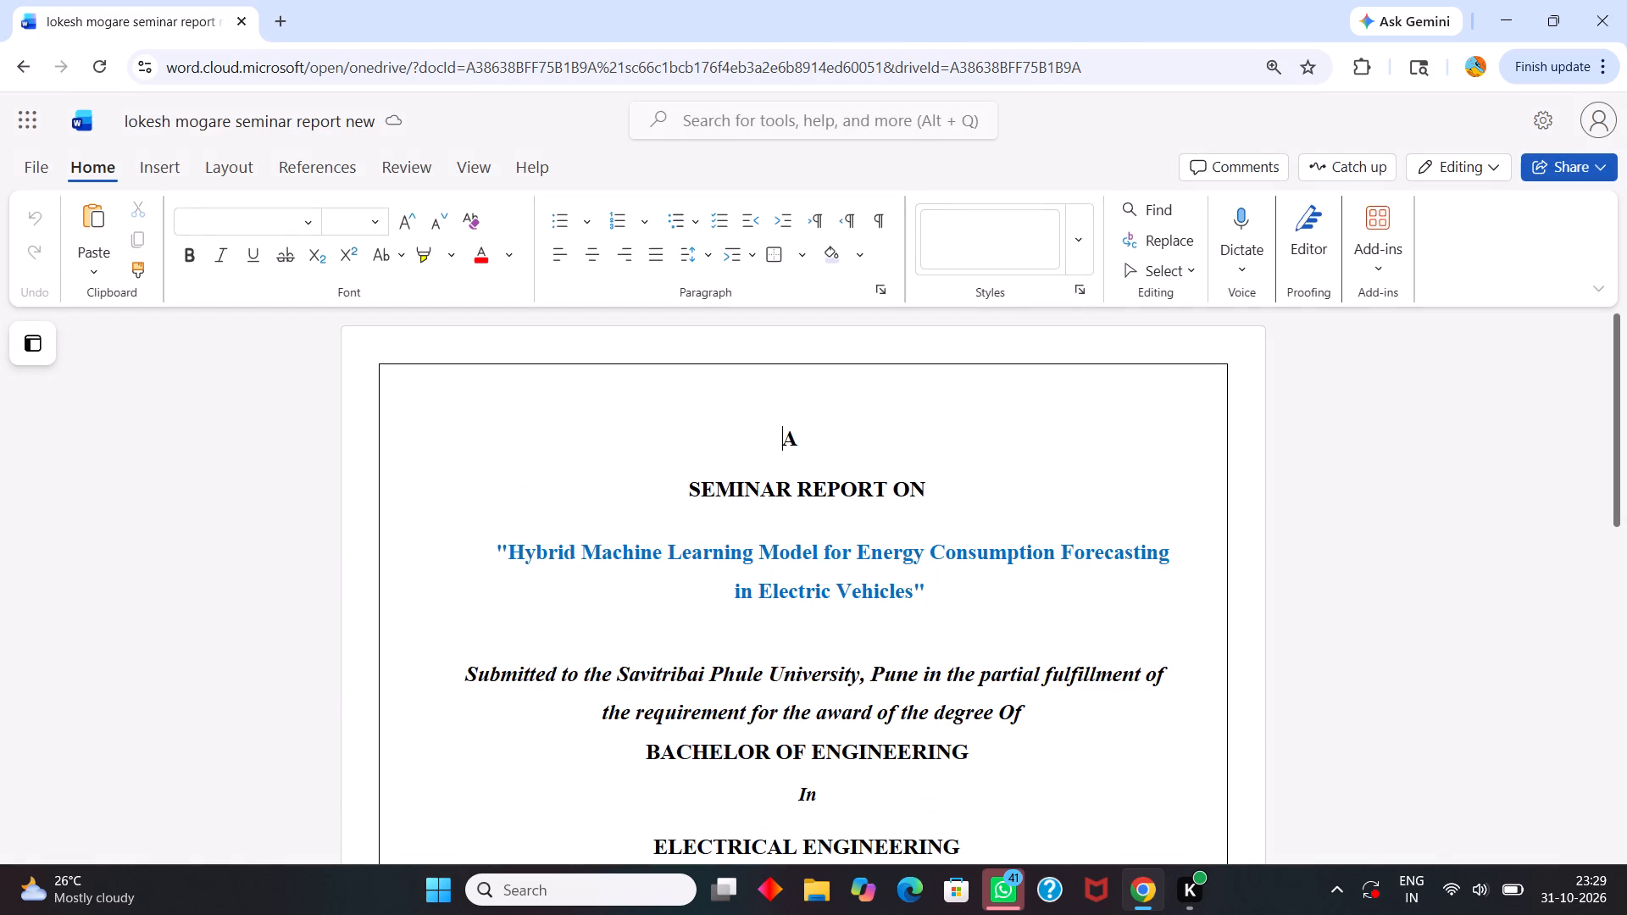
Examine the uploaded report's cover page, from the title down to the college logo and department details.
left_click(1163, 495)
scroll(981, 563, "down", 4)
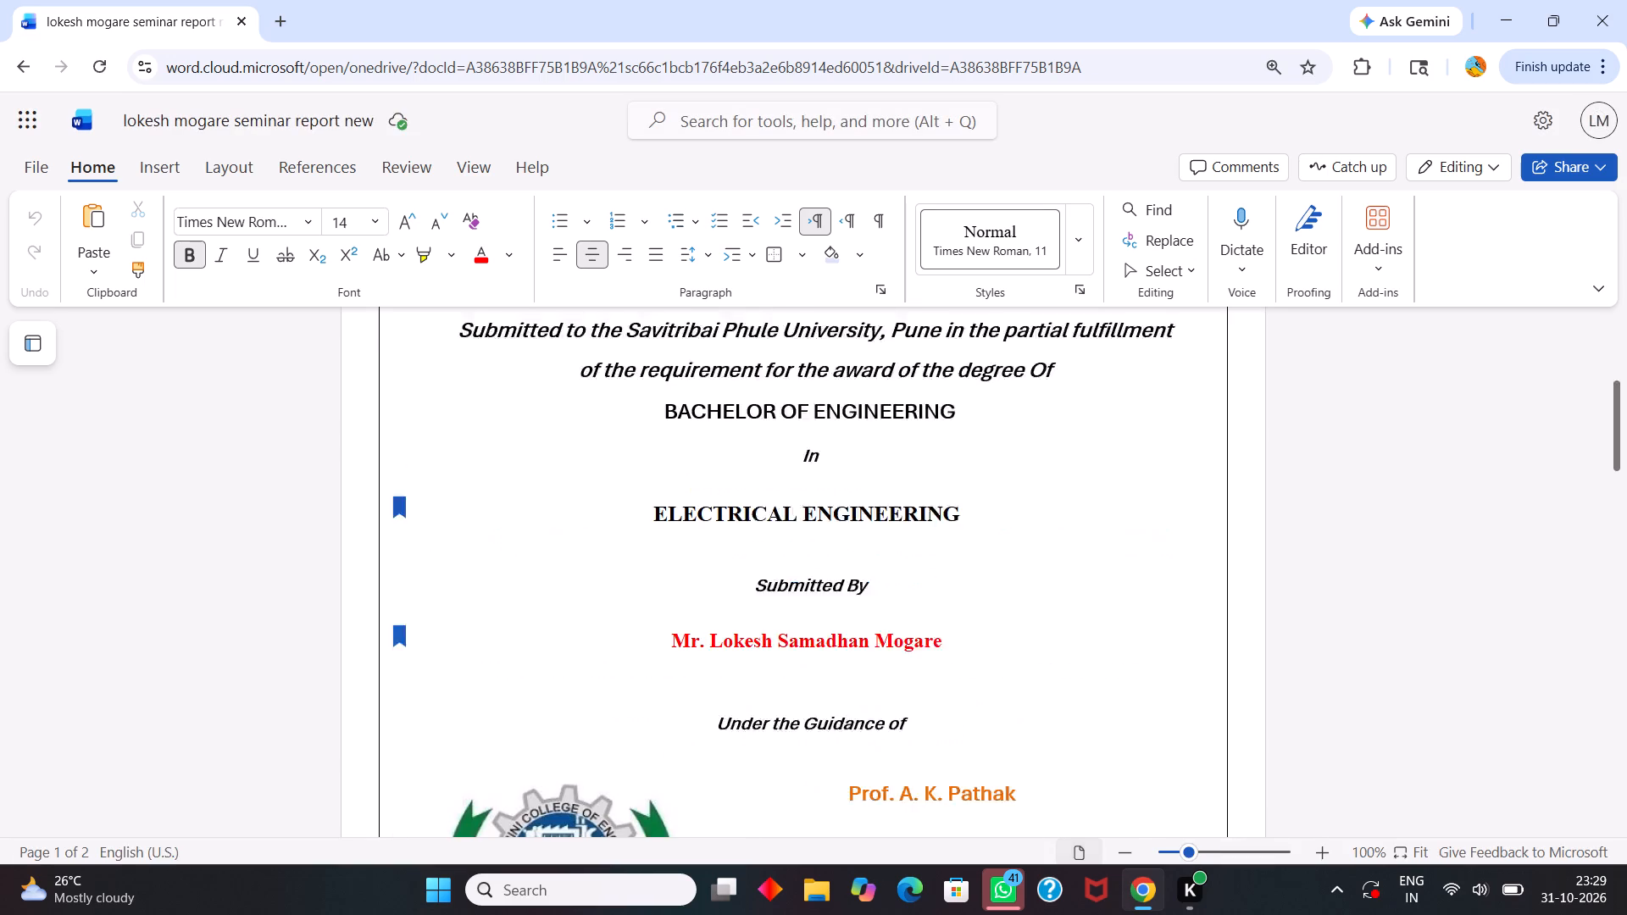
scroll(905, 574, "down", 2)
scroll(905, 574, "up", 5)
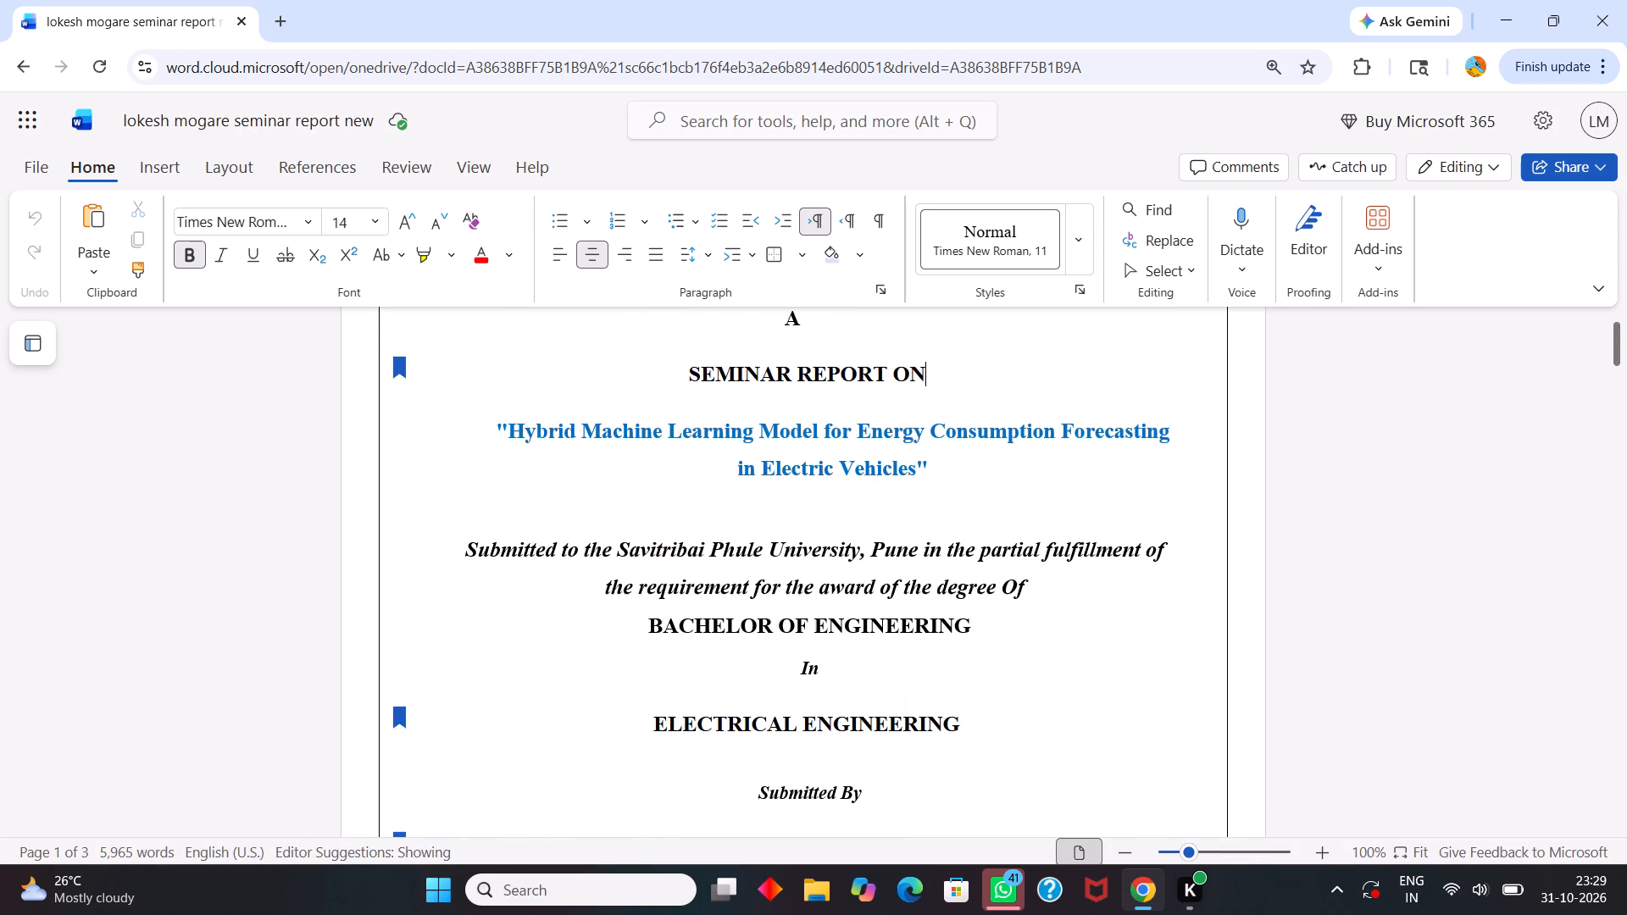
scroll(896, 567, "down", 5)
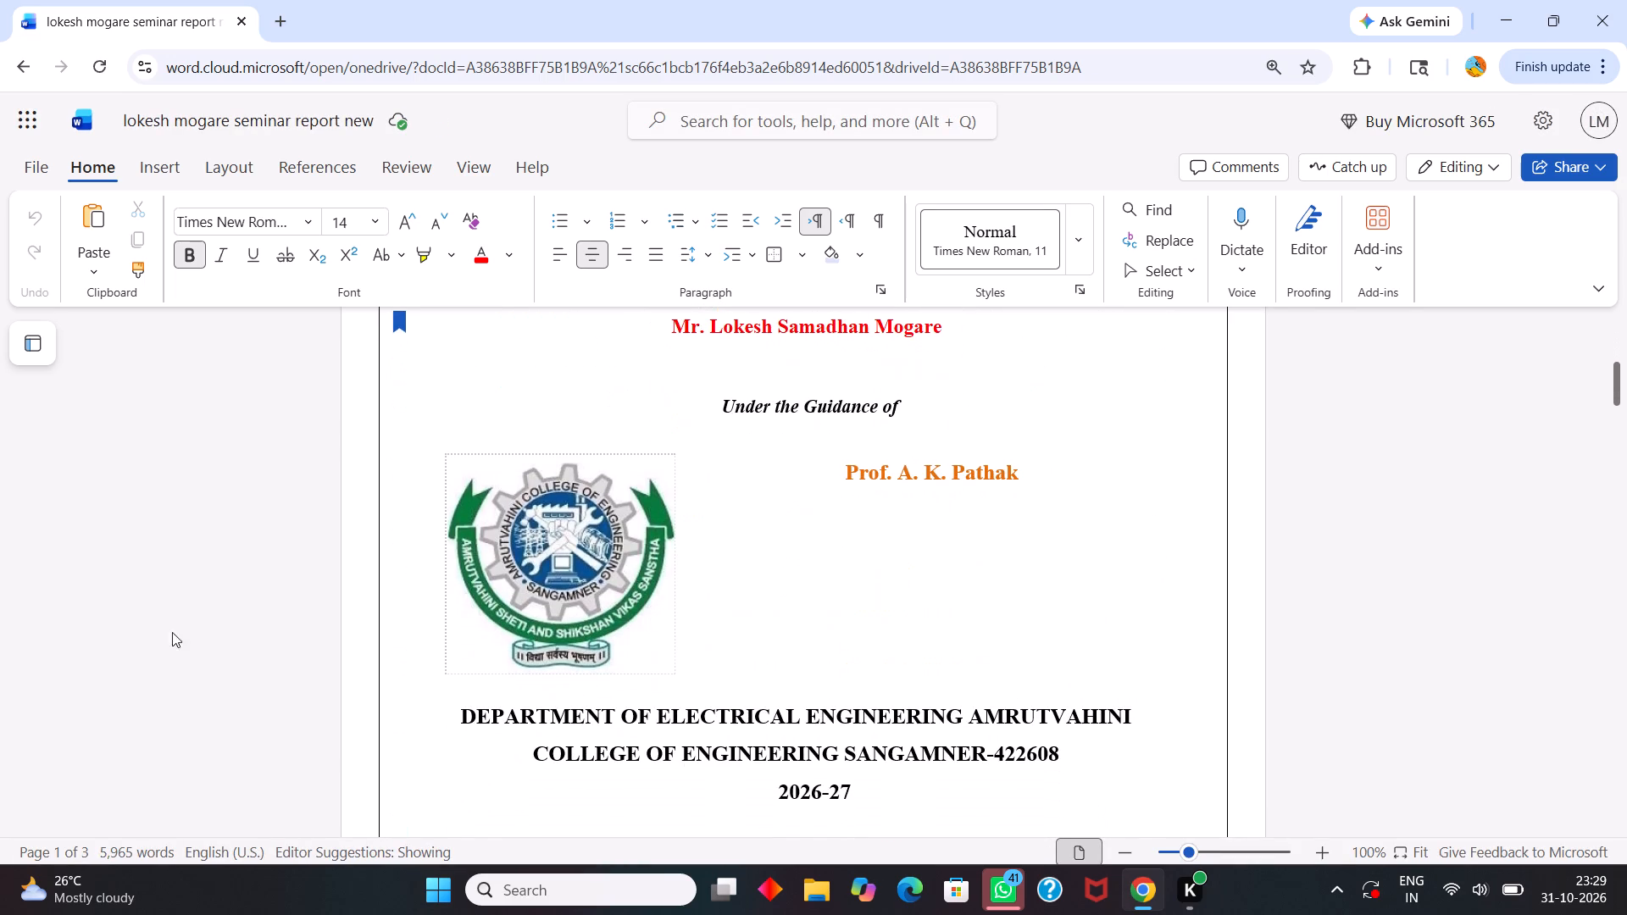
left_click(119, 524)
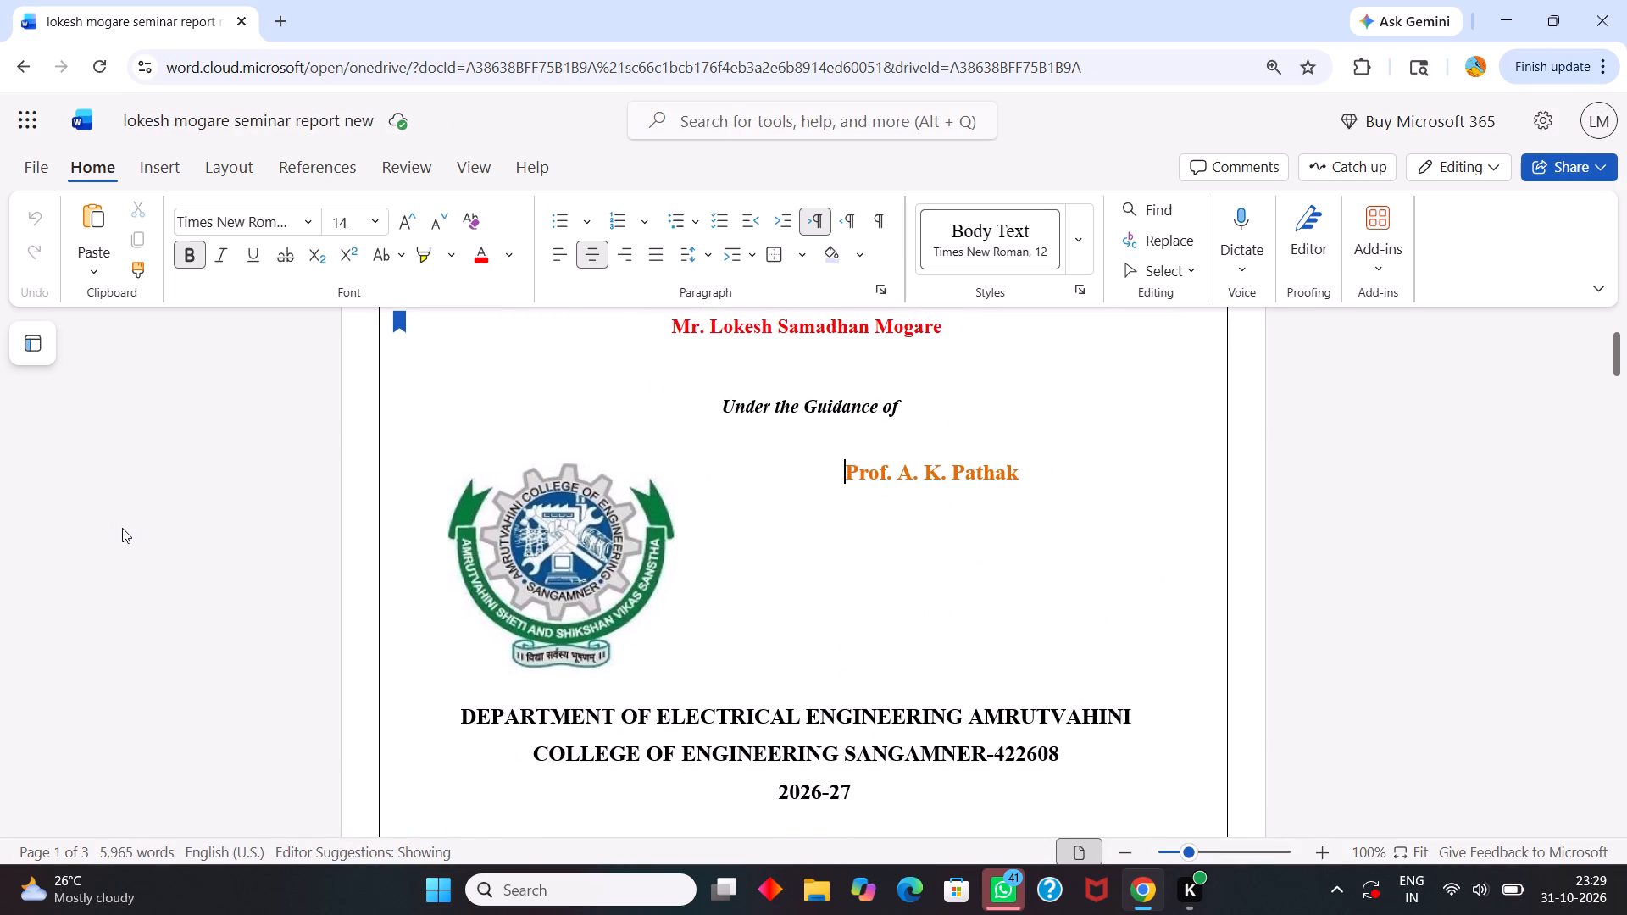
Return to the Word home page and upload the same "seminar report new" document from Downloads again.
left_click(21, 66)
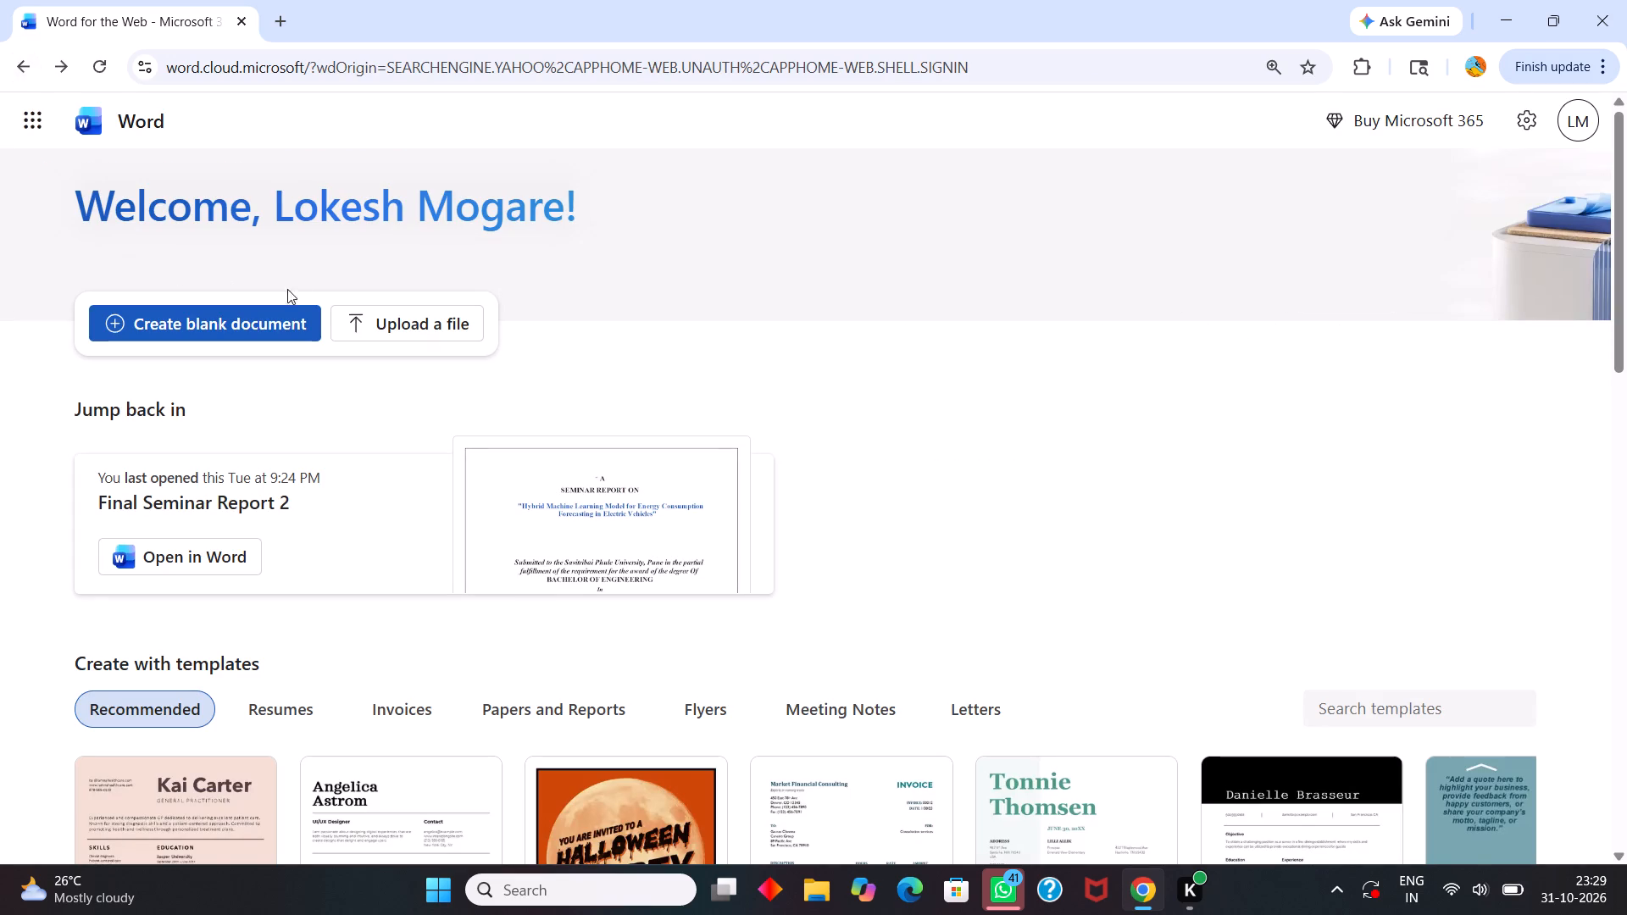
left_click(403, 316)
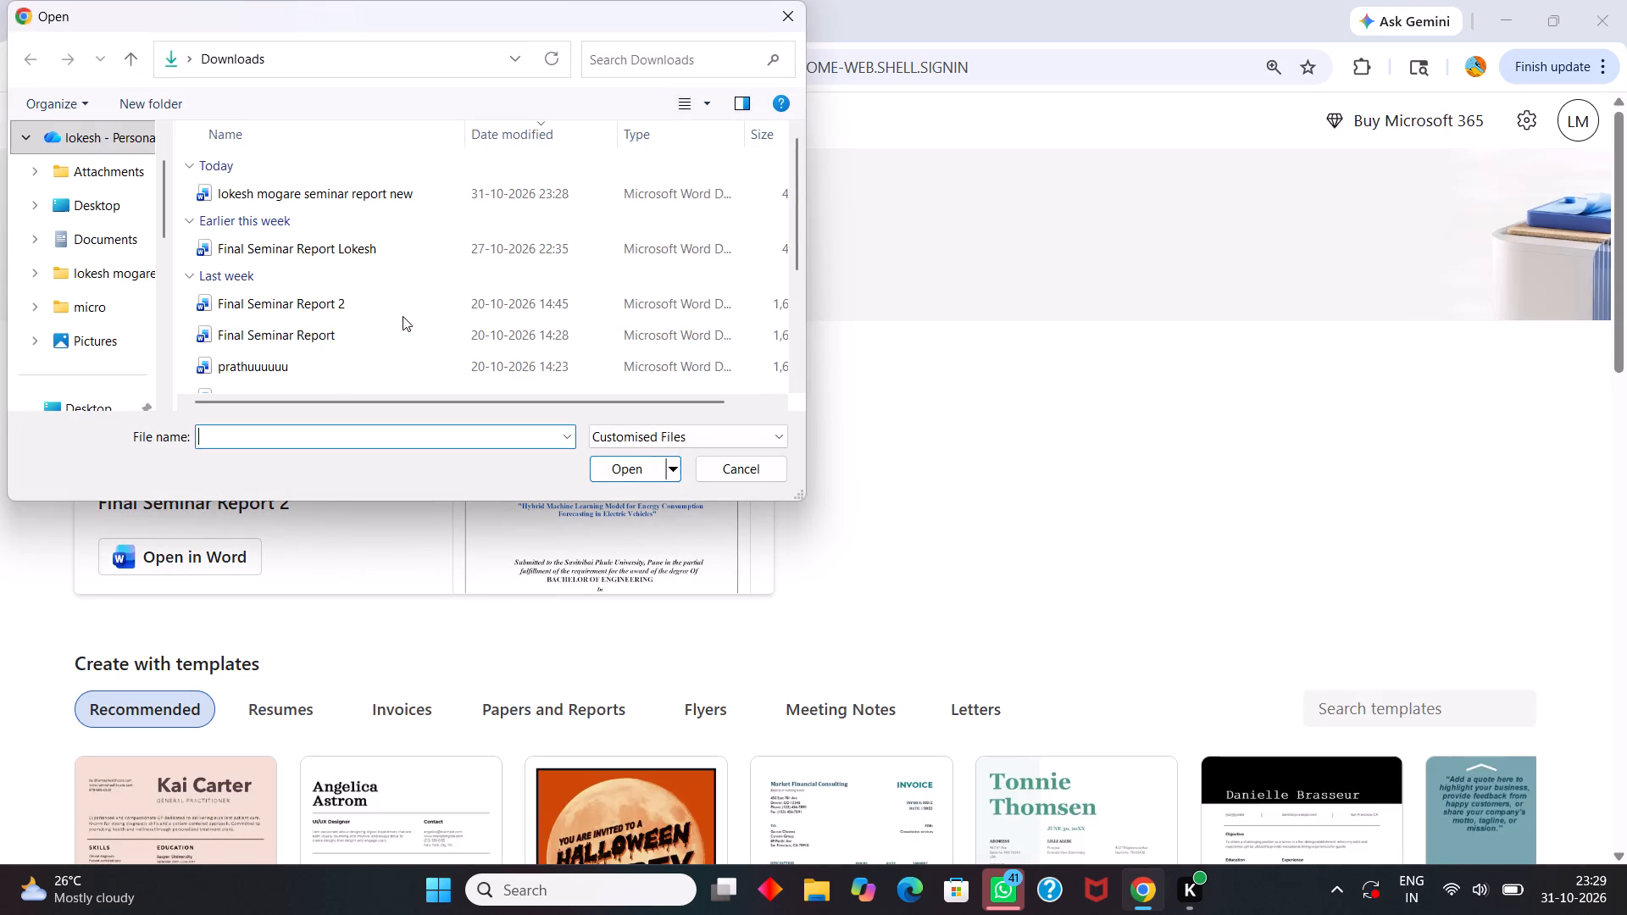
left_click(308, 189)
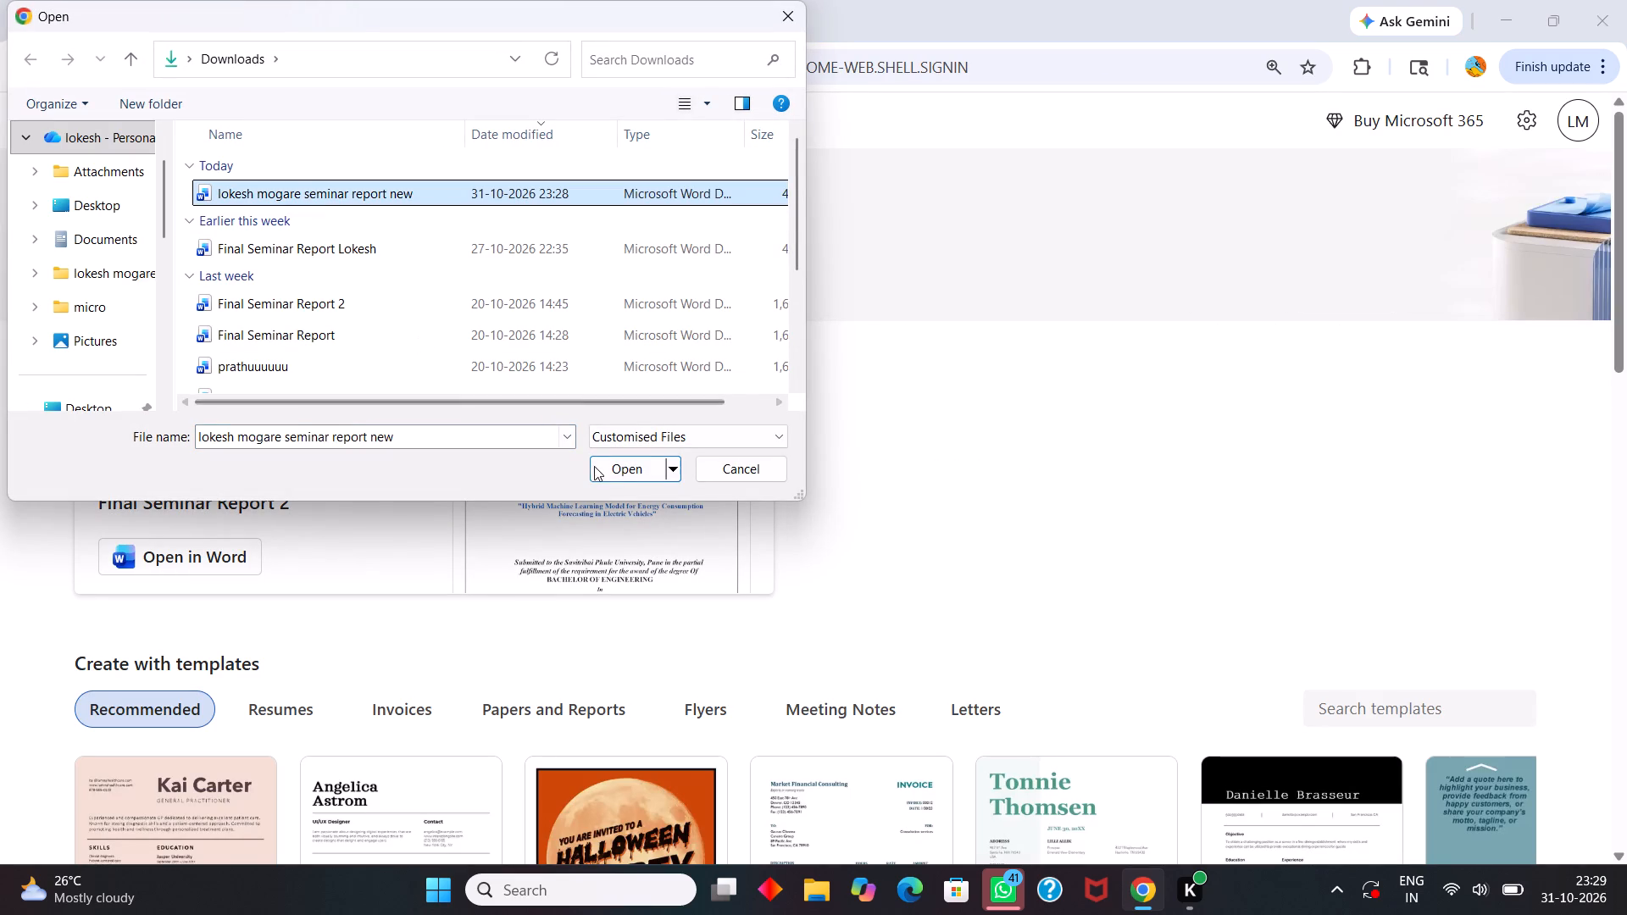
left_click(596, 467)
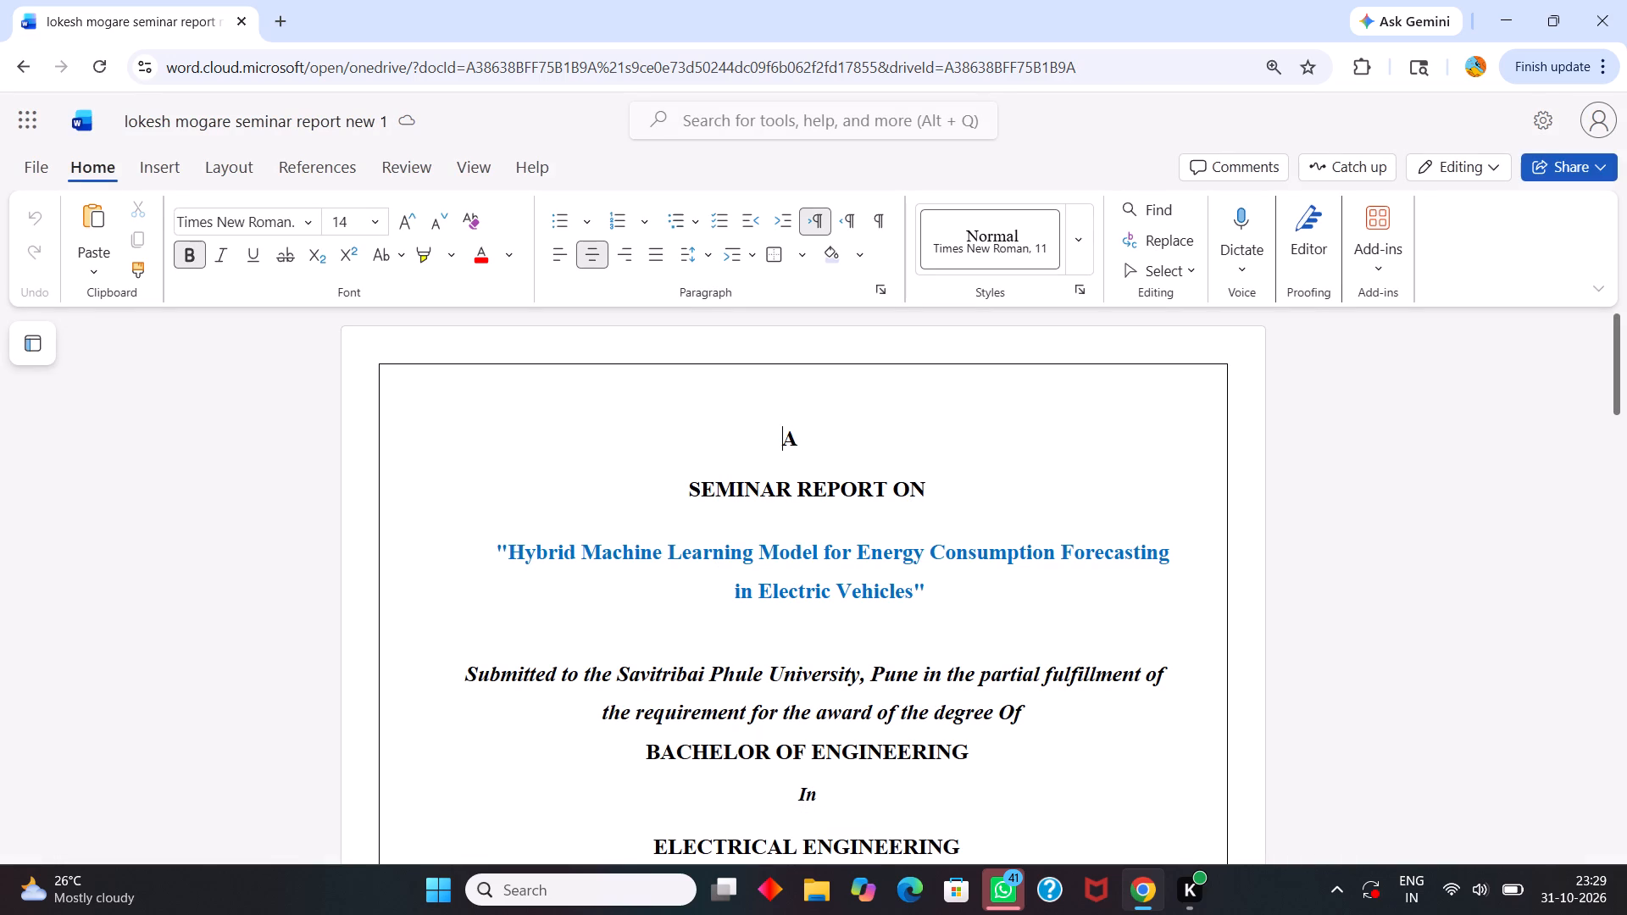
Look through the report's opening pages, including the cover, certificate, acknowledgment and abstract, up to the table of contents.
scroll(860, 524, "down", 7)
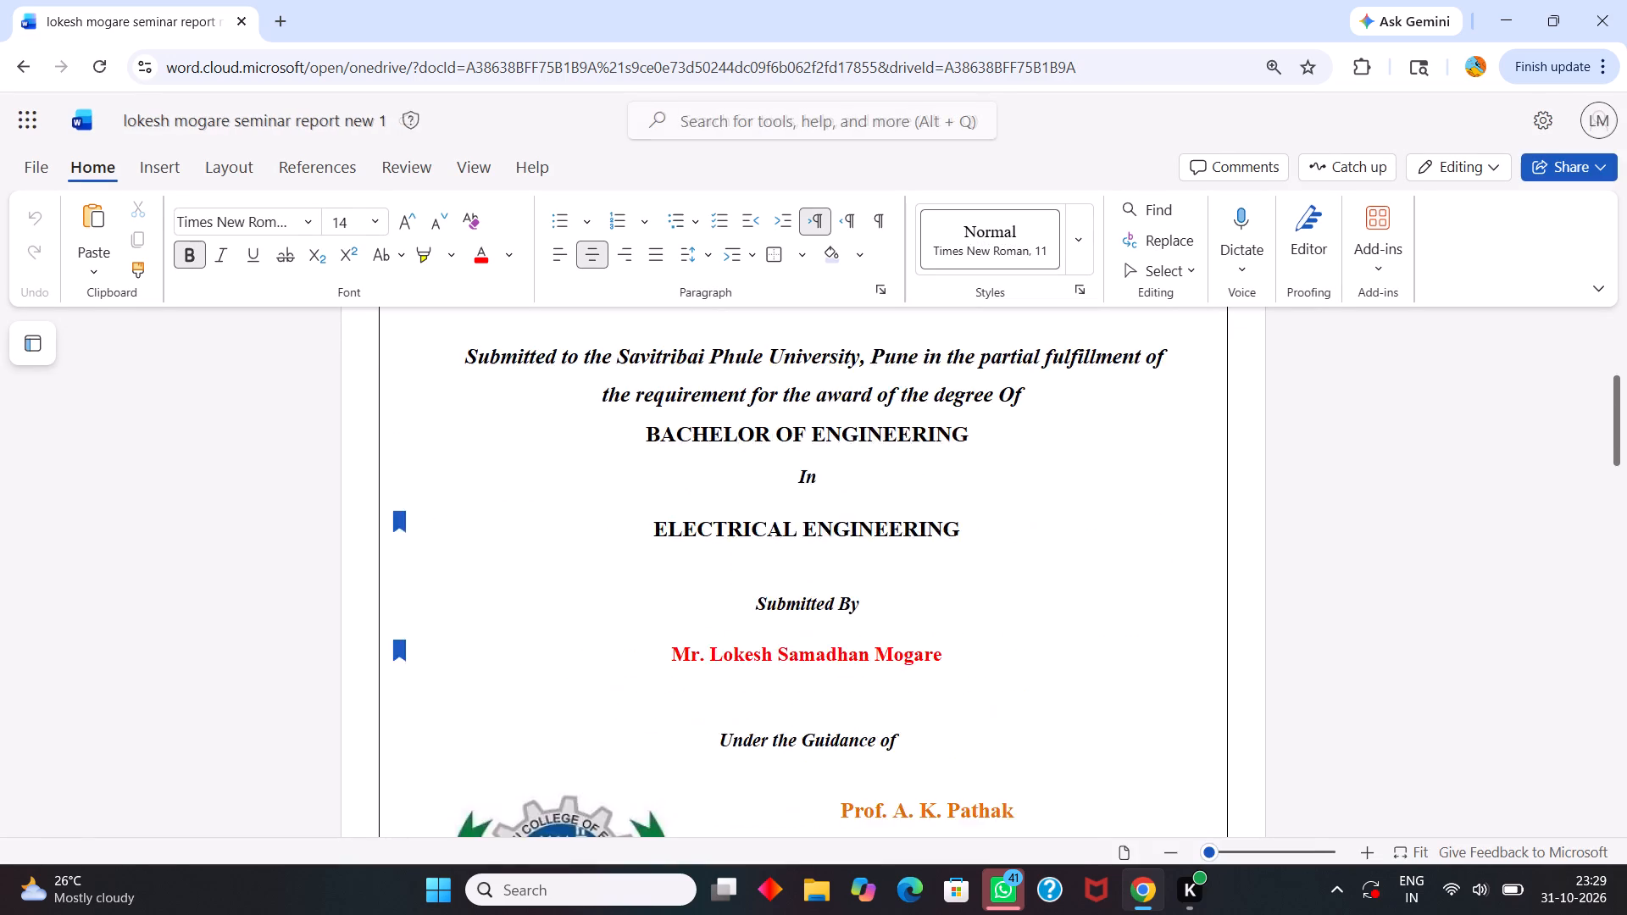
scroll(859, 523, "down", 15)
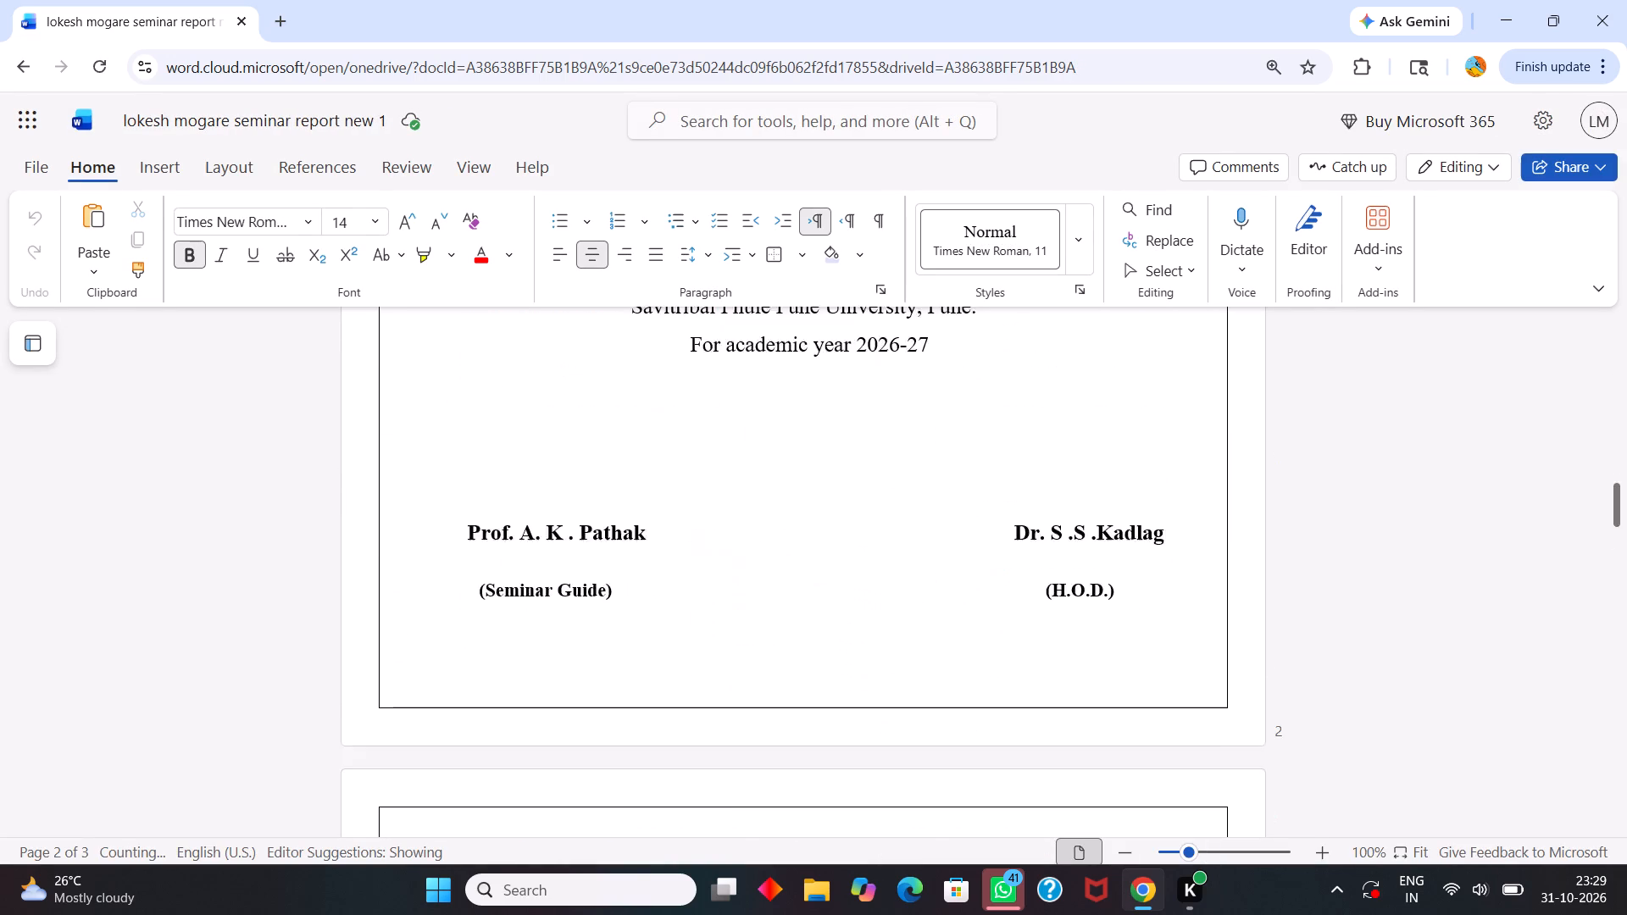
scroll(859, 523, "down", 19)
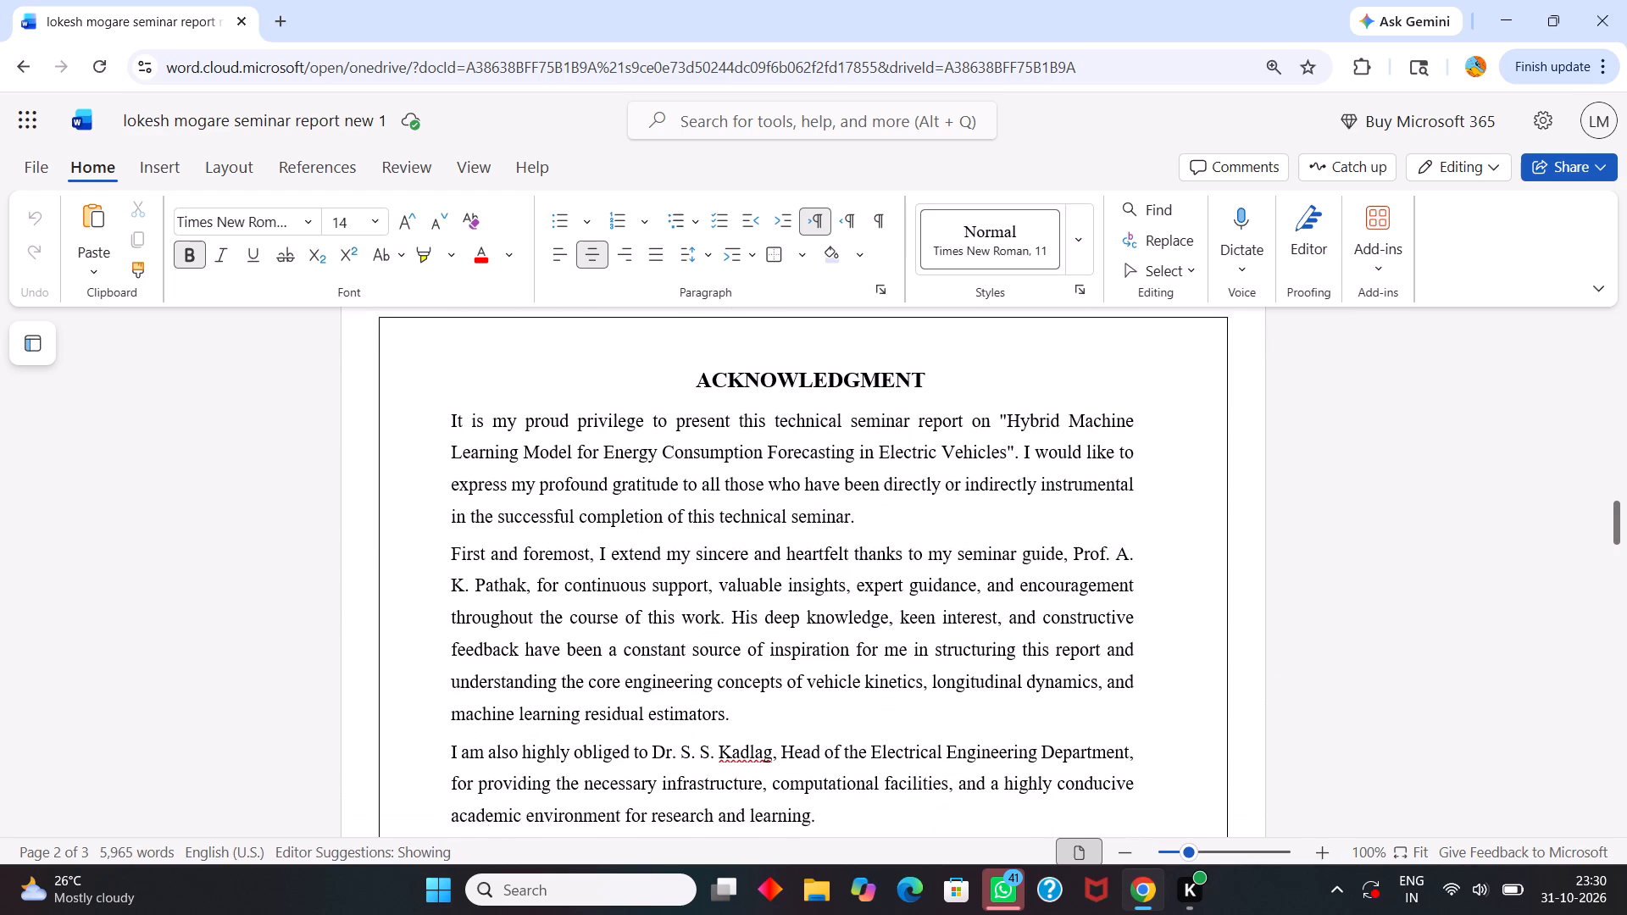
scroll(859, 523, "up", 4)
scroll(859, 523, "down", 13)
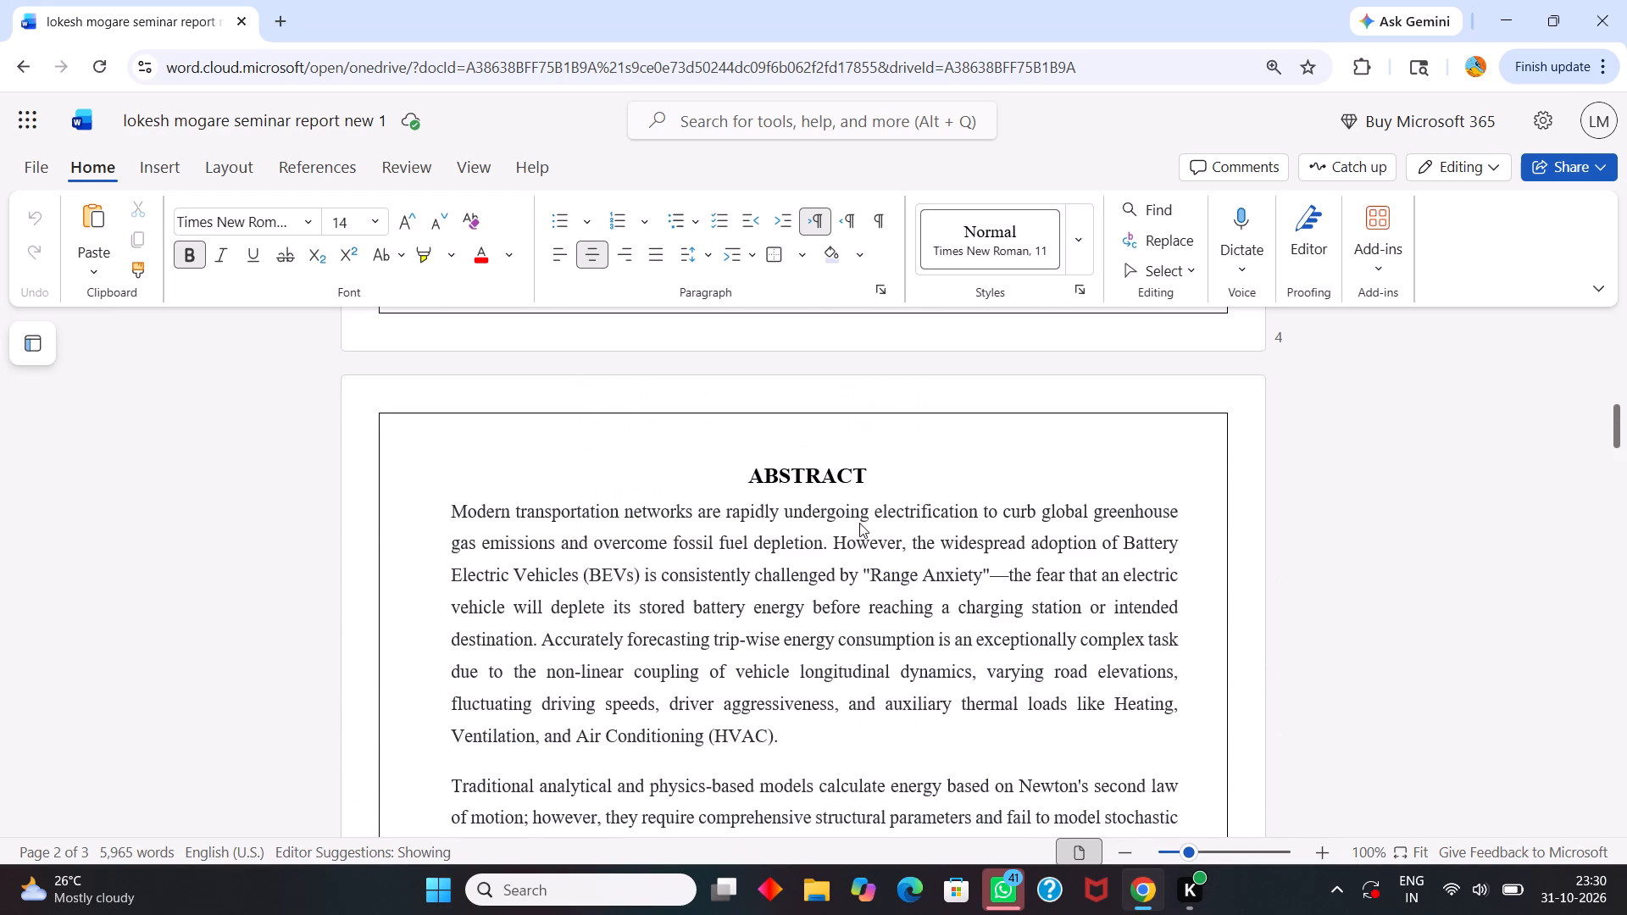
scroll(859, 523, "down", 6)
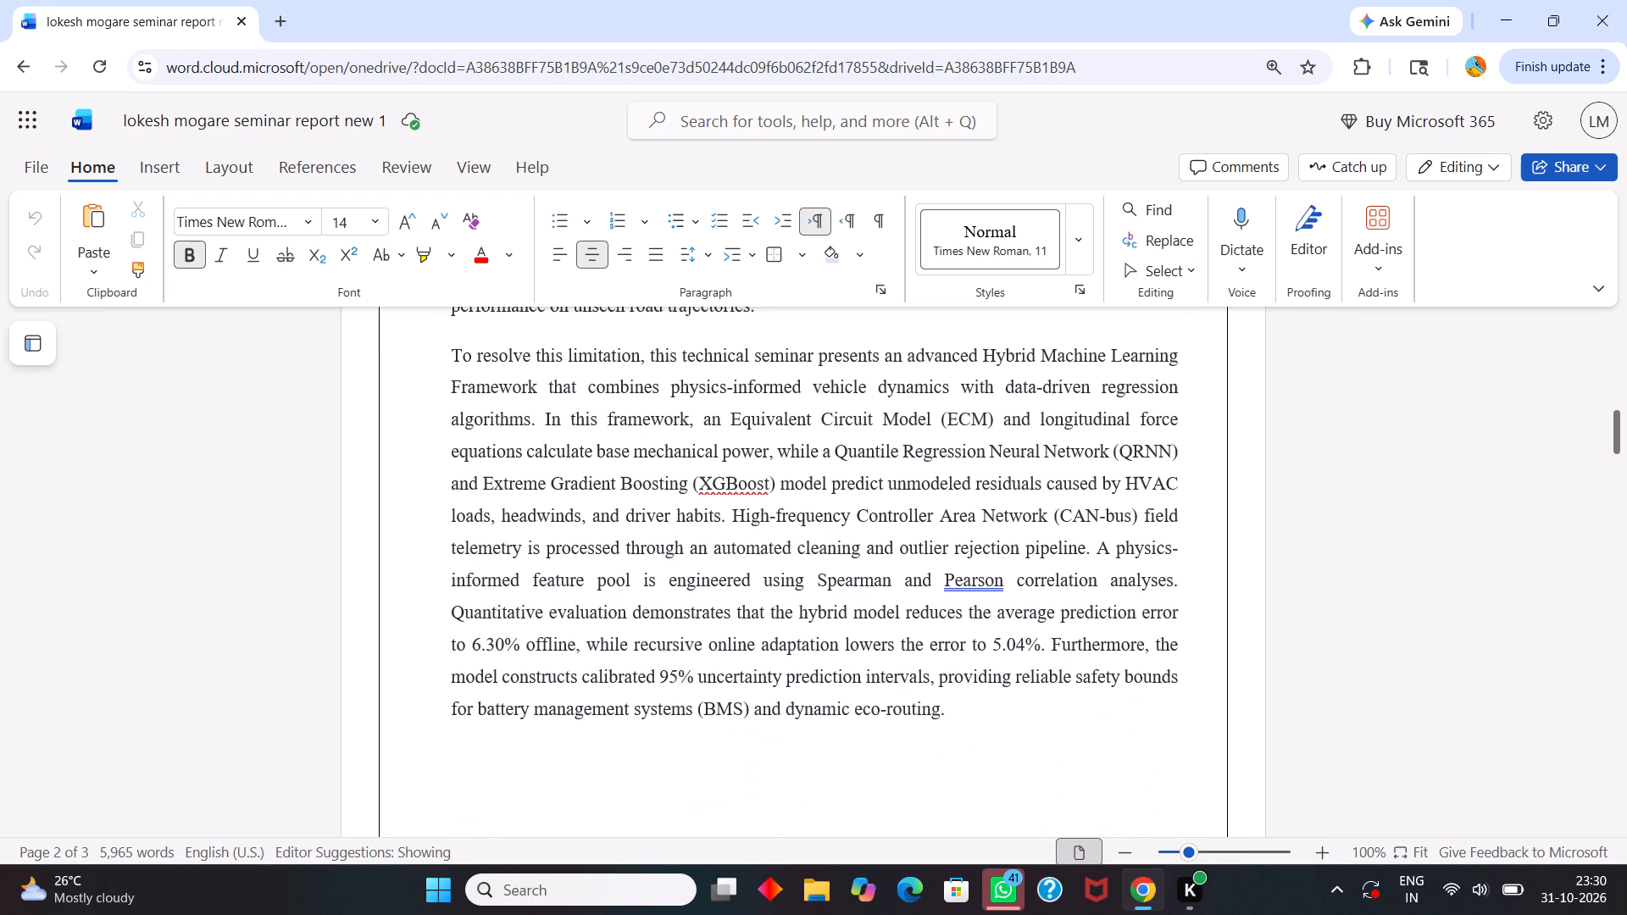
scroll(859, 523, "down", 5)
left_click(1060, 569)
left_click(1552, 626)
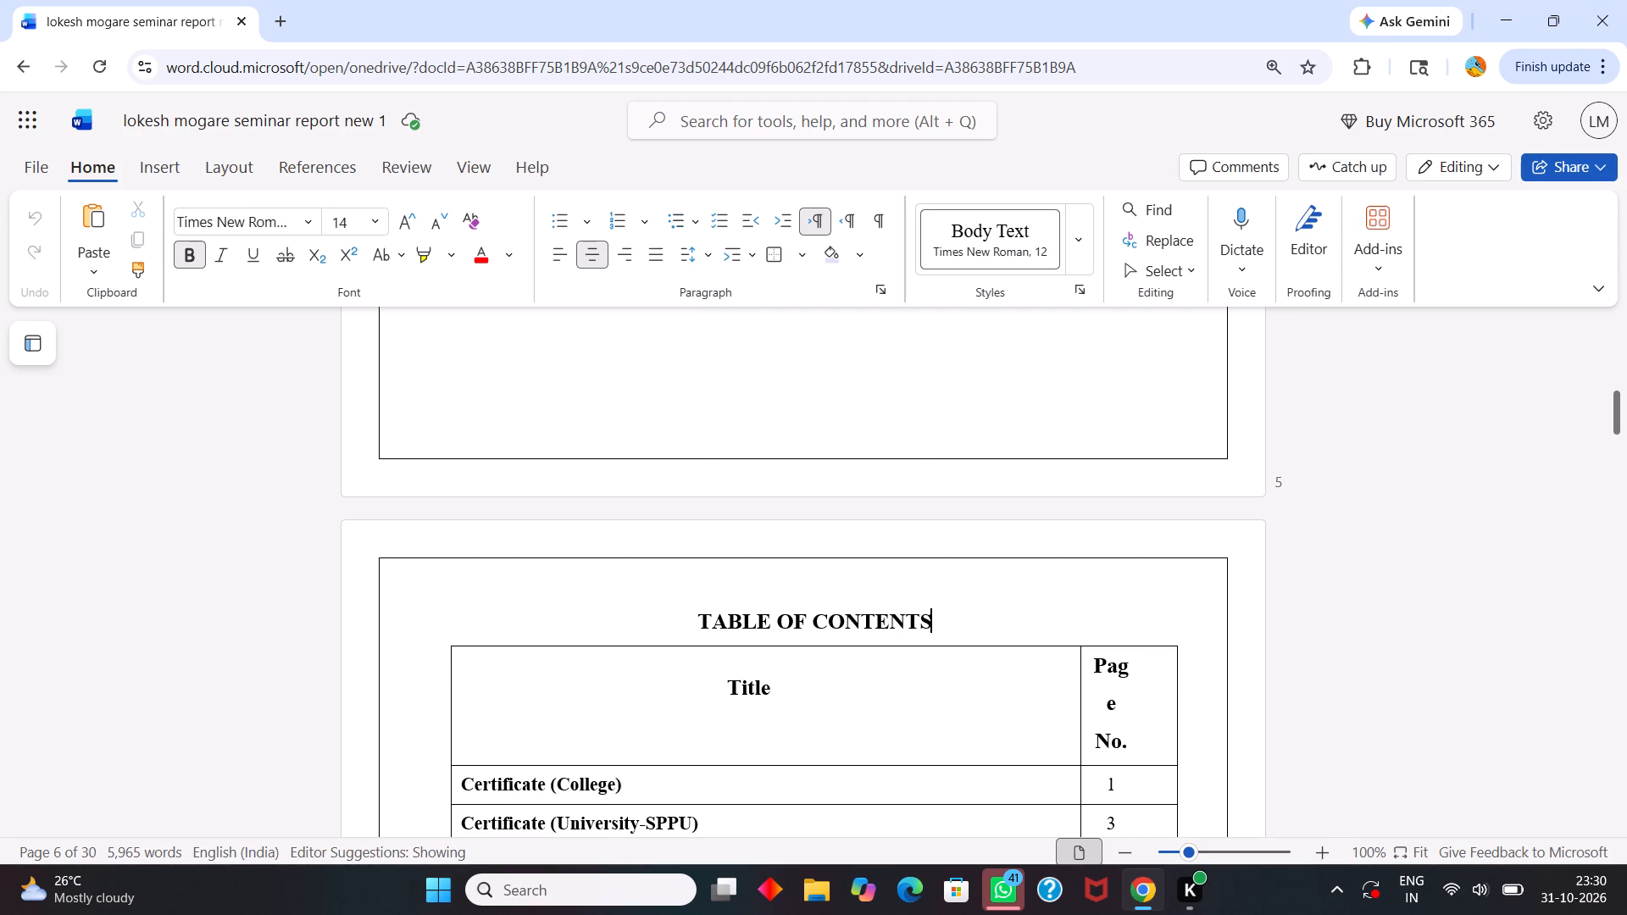
In section 1.1 Overview of the Technology, remove the blank lines before the first and second paragraphs.
scroll(1184, 550, "down", 15)
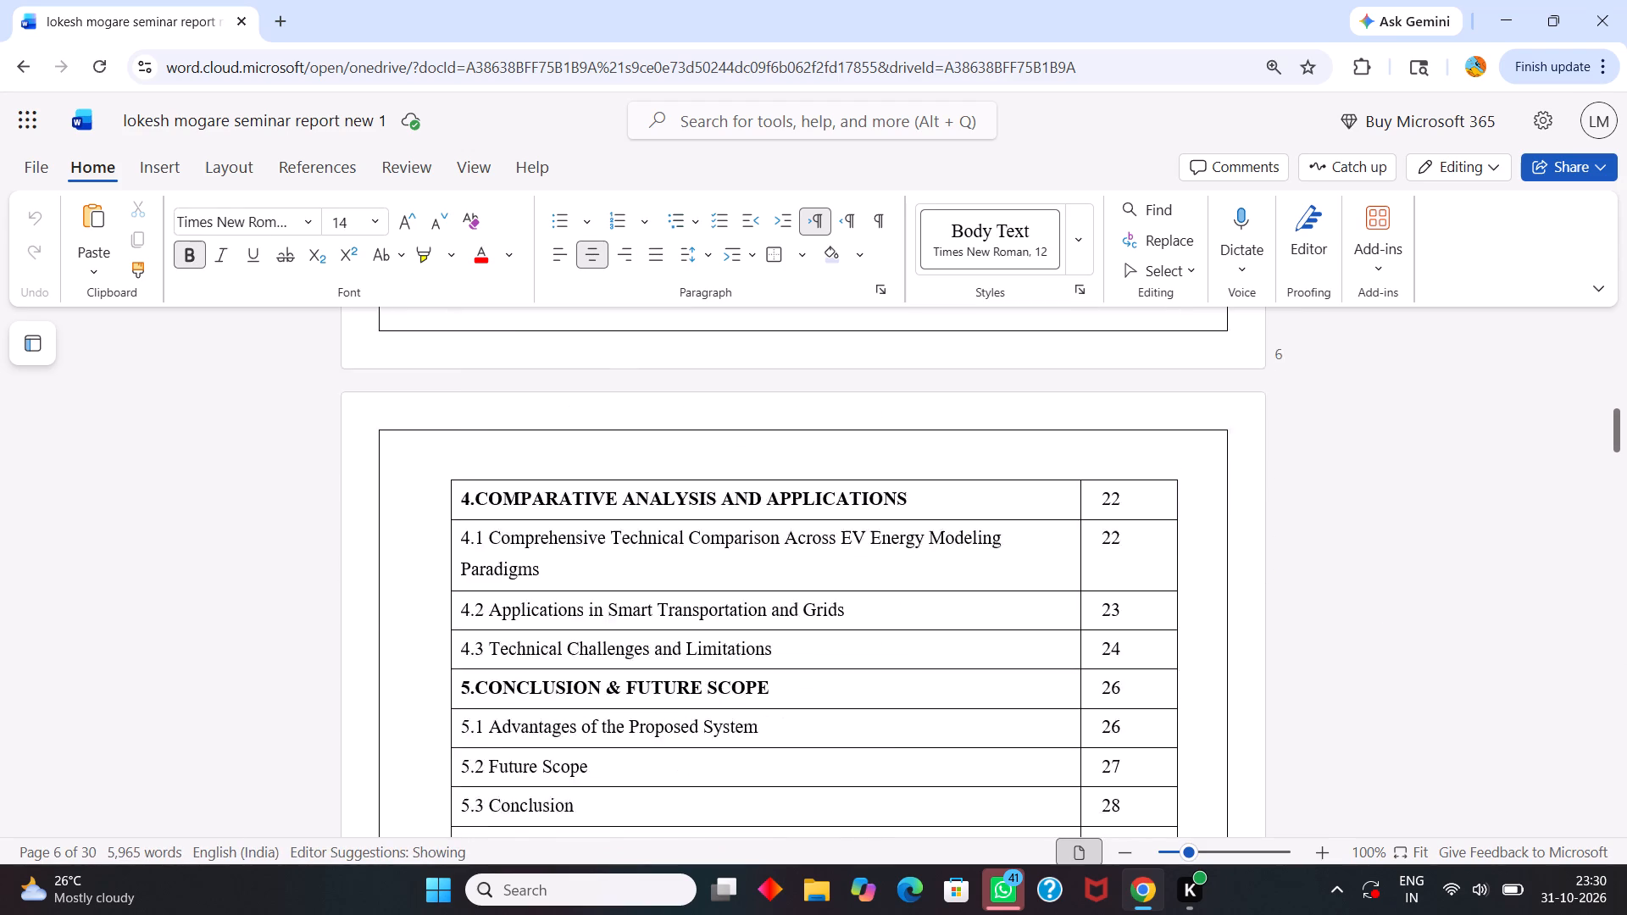
scroll(1184, 550, "down", 15)
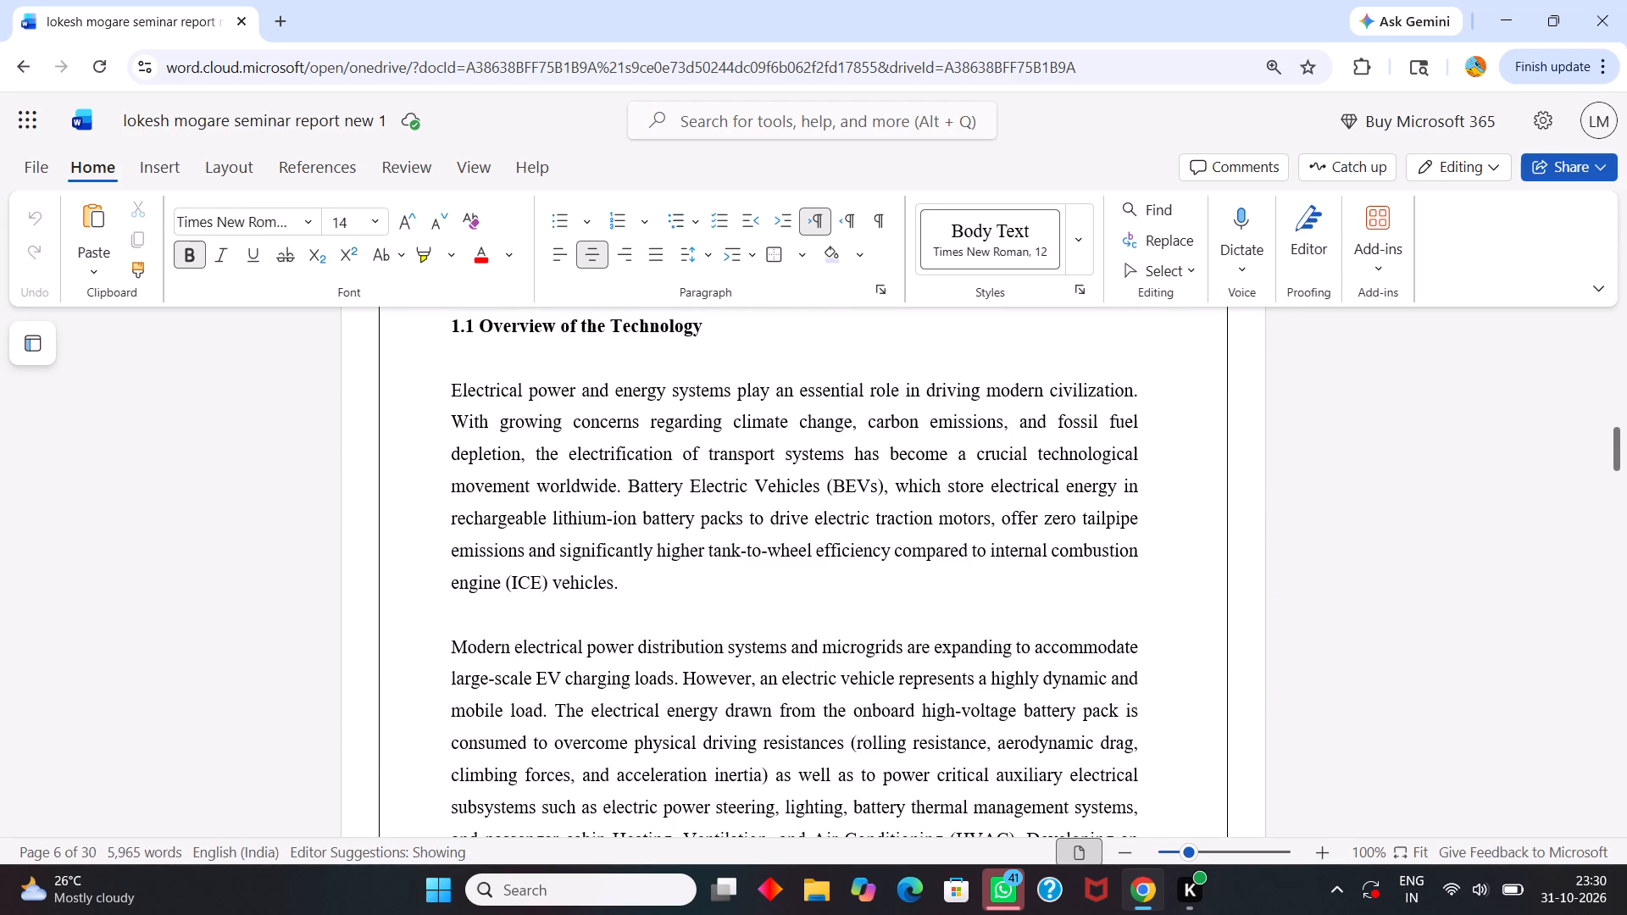
scroll(1184, 550, "up", 3)
scroll(1184, 550, "down", 1)
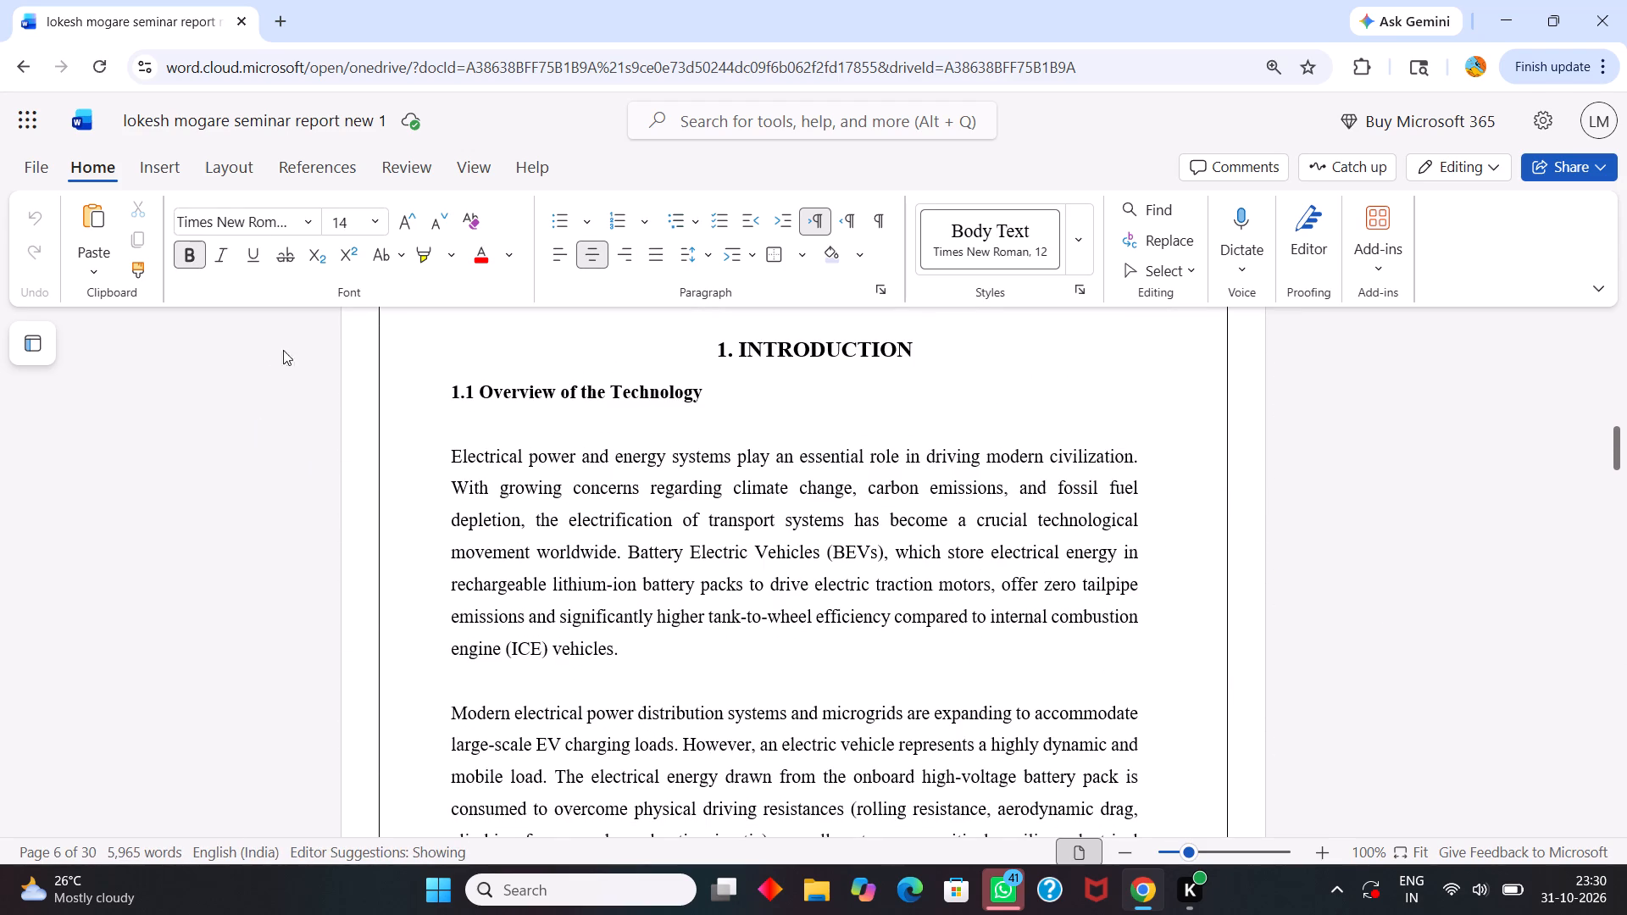
left_click(403, 497)
left_click(397, 481)
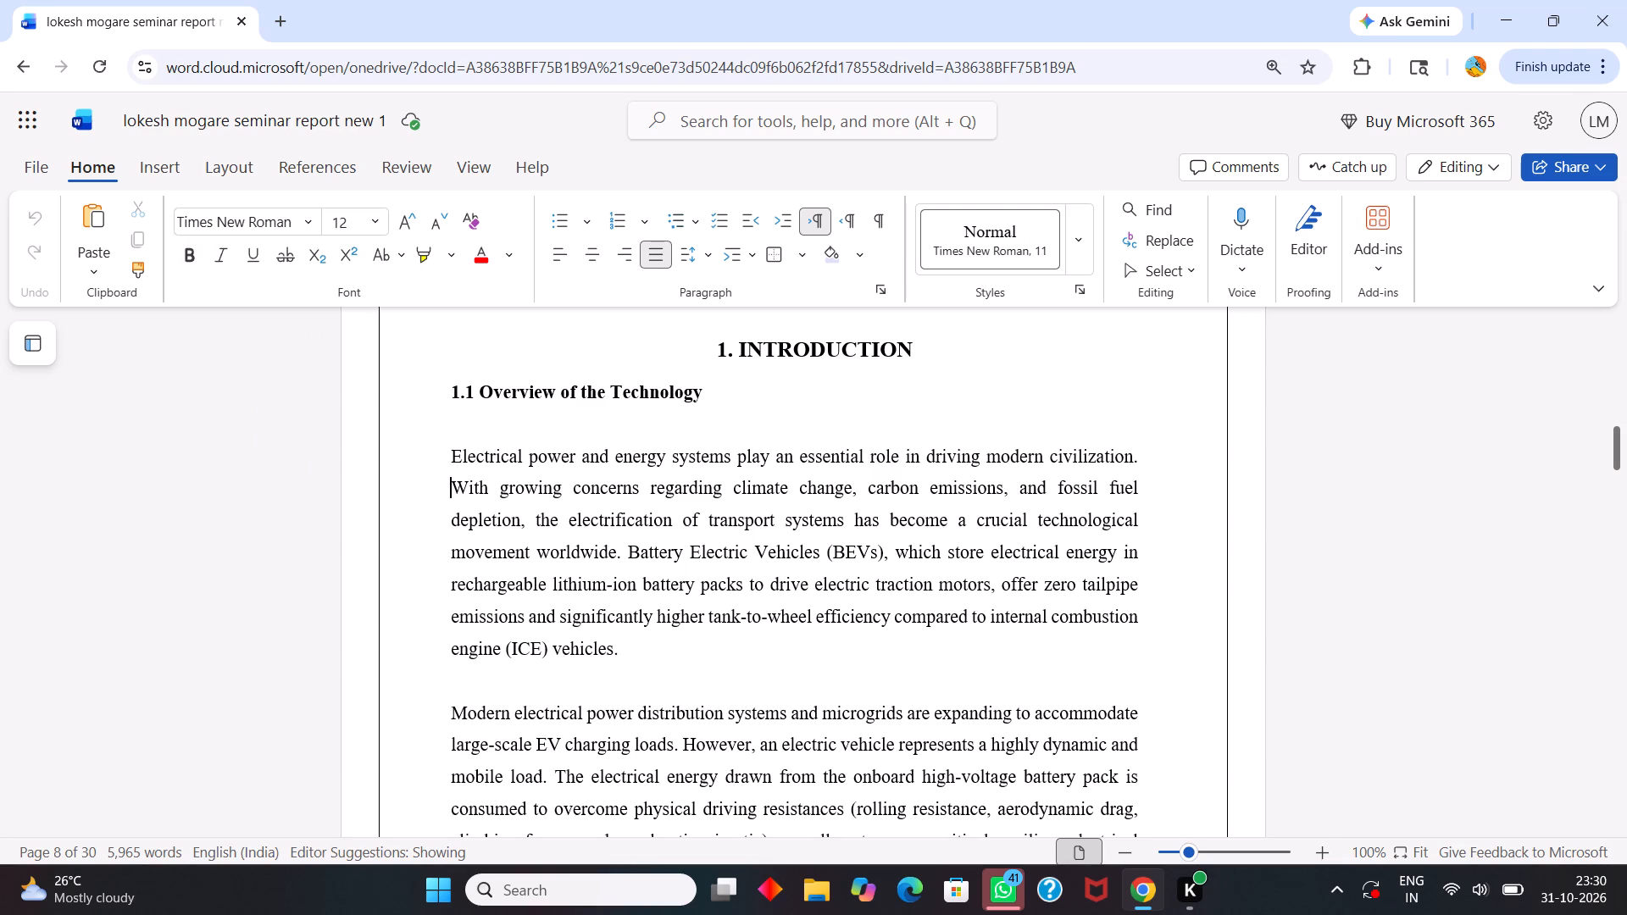
left_click(448, 457)
key("BackSpace")
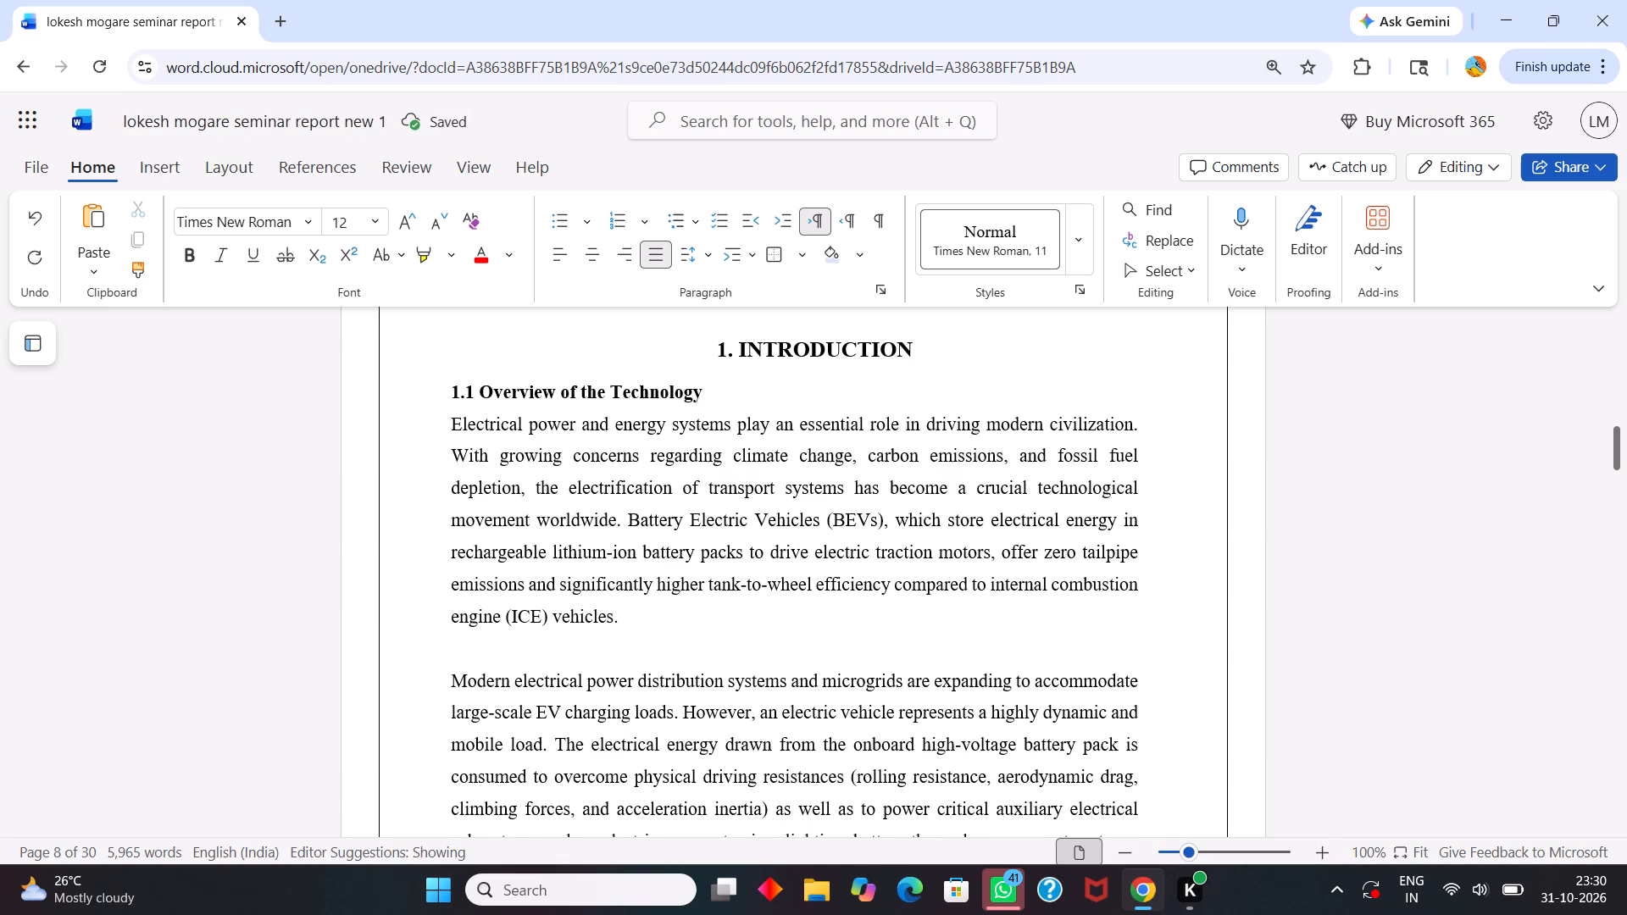
left_click(448, 678)
key("BackSpace")
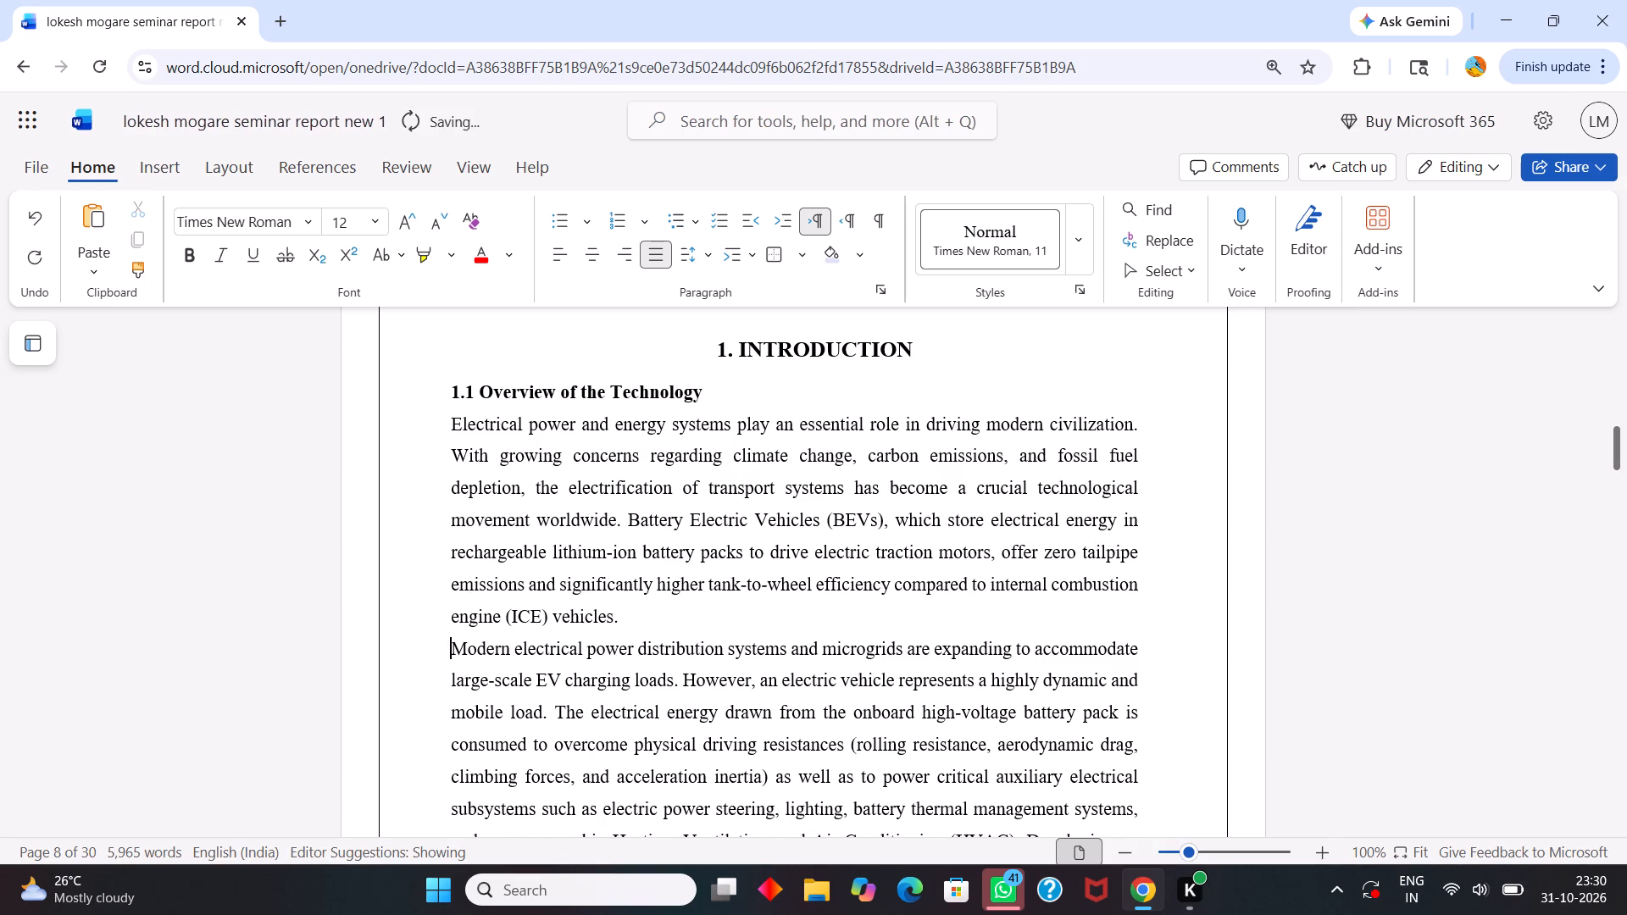
Remove the blank lines above and below the heading "1.2 The Problem of Range Anxiety in Modern EVs".
scroll(480, 627, "down", 3)
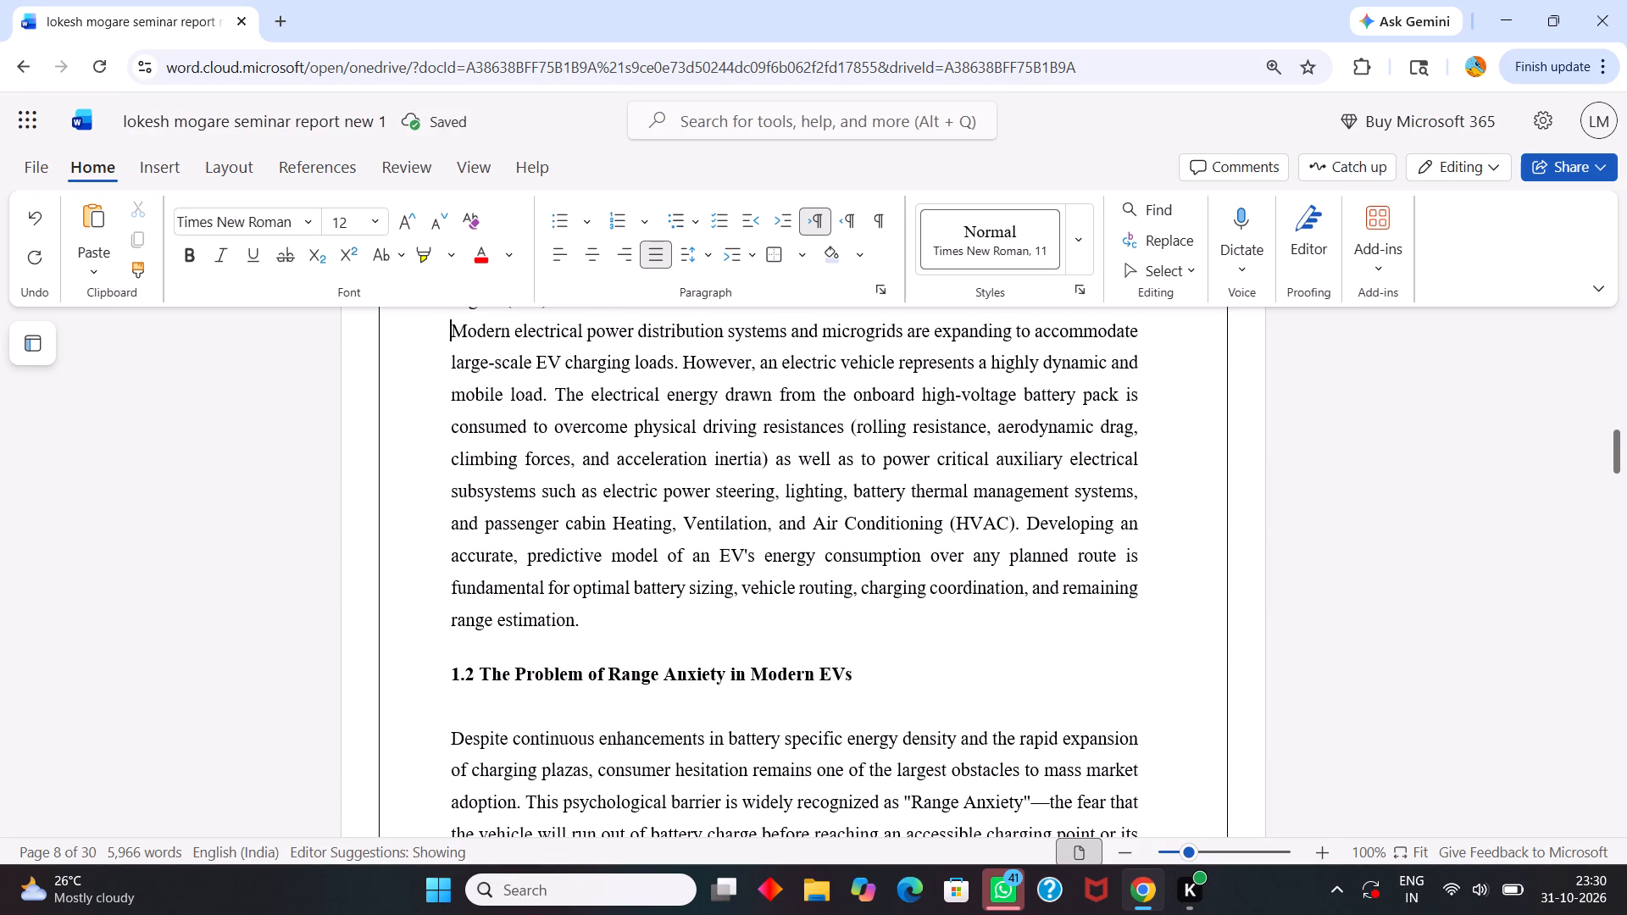
left_click(451, 674)
key("BackSpace")
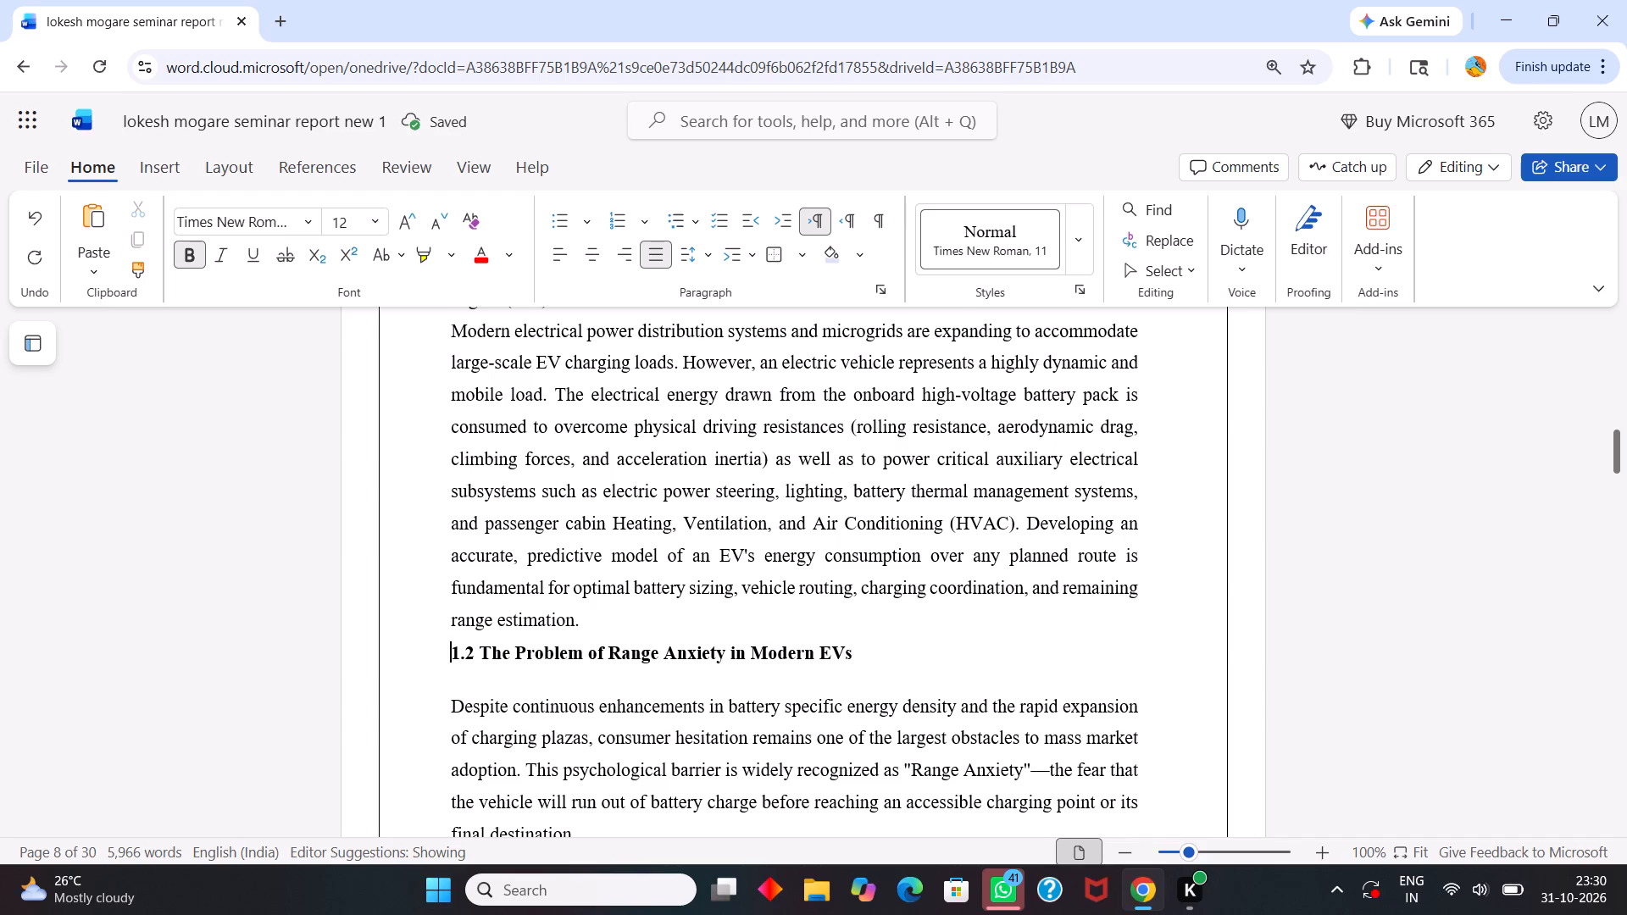
left_click(447, 702)
key("BackSpace")
Insert one blank line above and one below the heading "1.2 The Problem of Range Anxiety in Modern EVs".
scroll(560, 640, "down", 2)
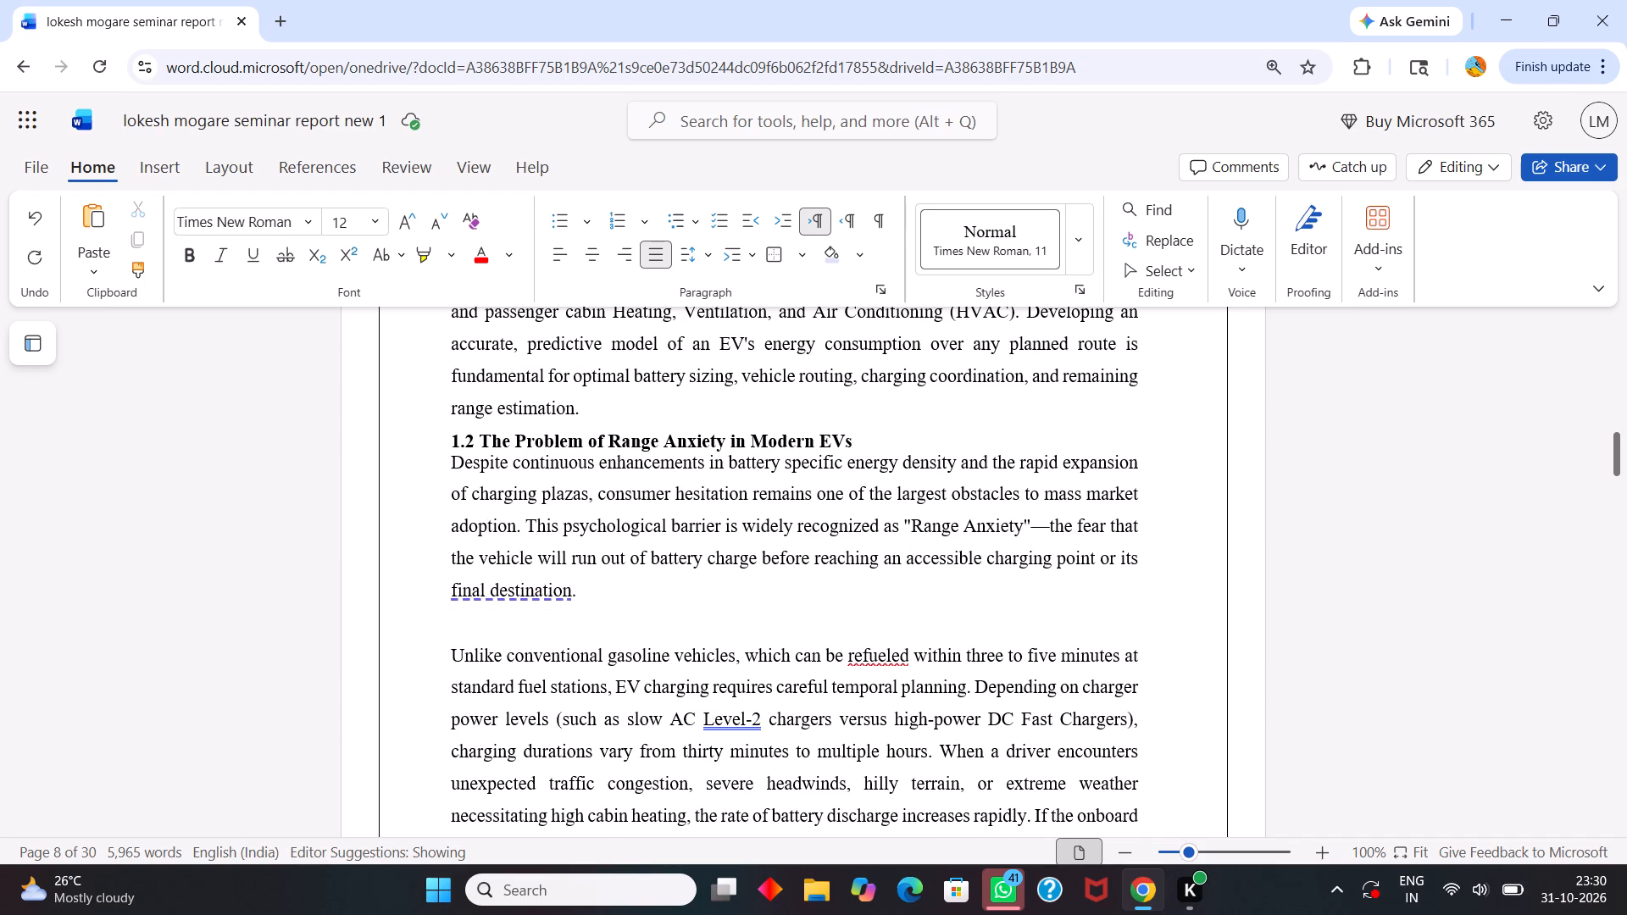
scroll(798, 517, "up", 2)
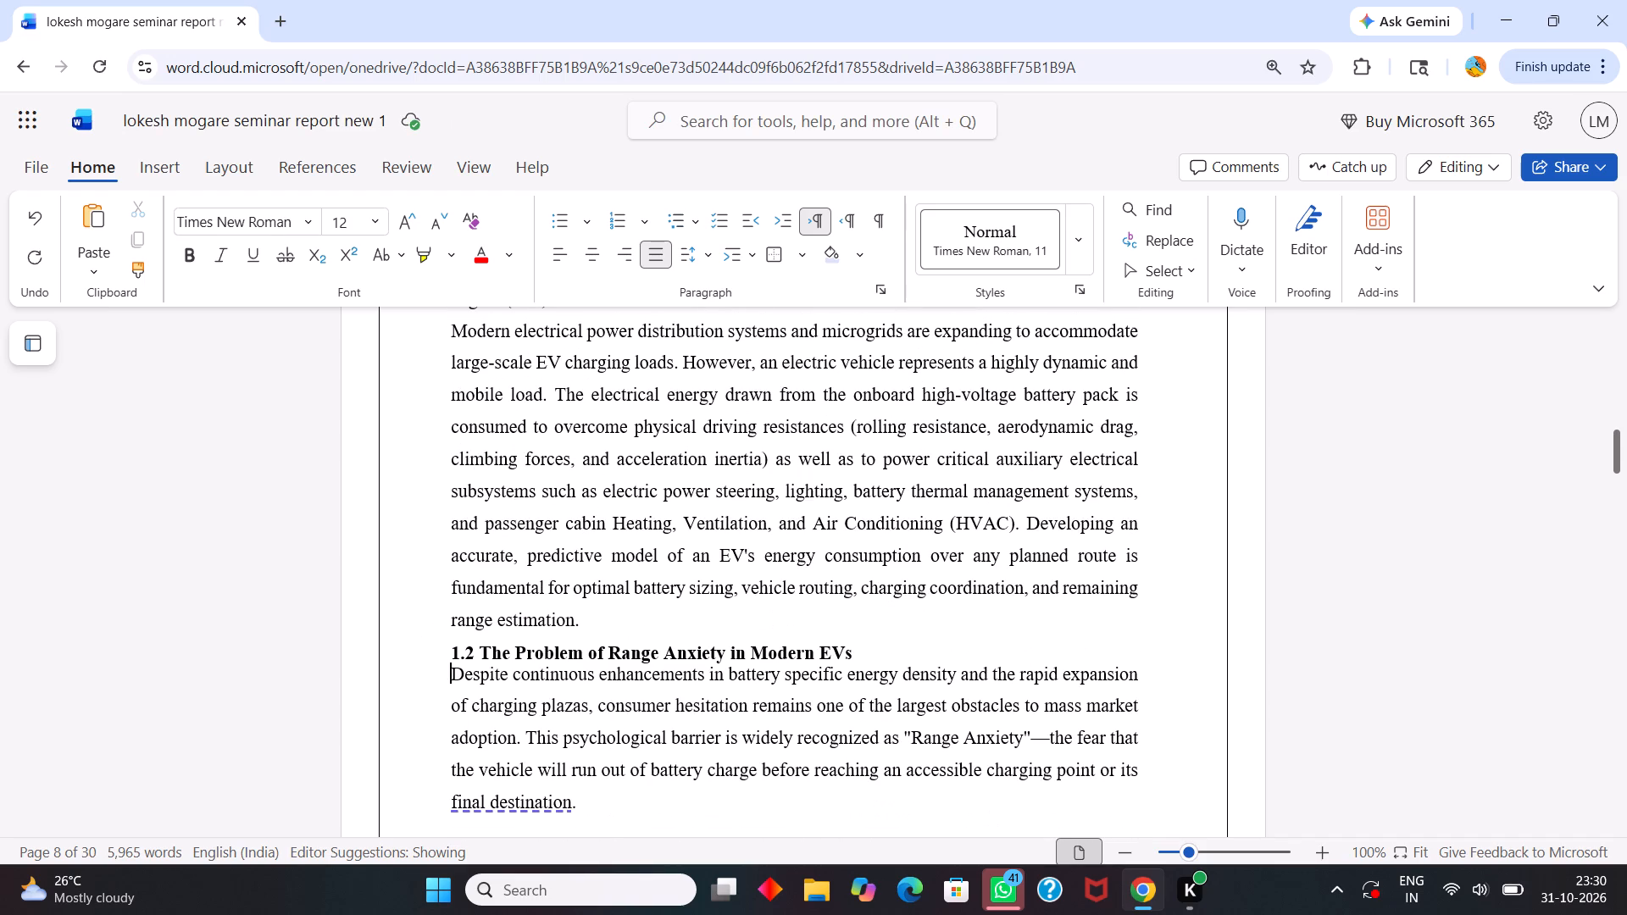
left_click(596, 619)
key("Return")
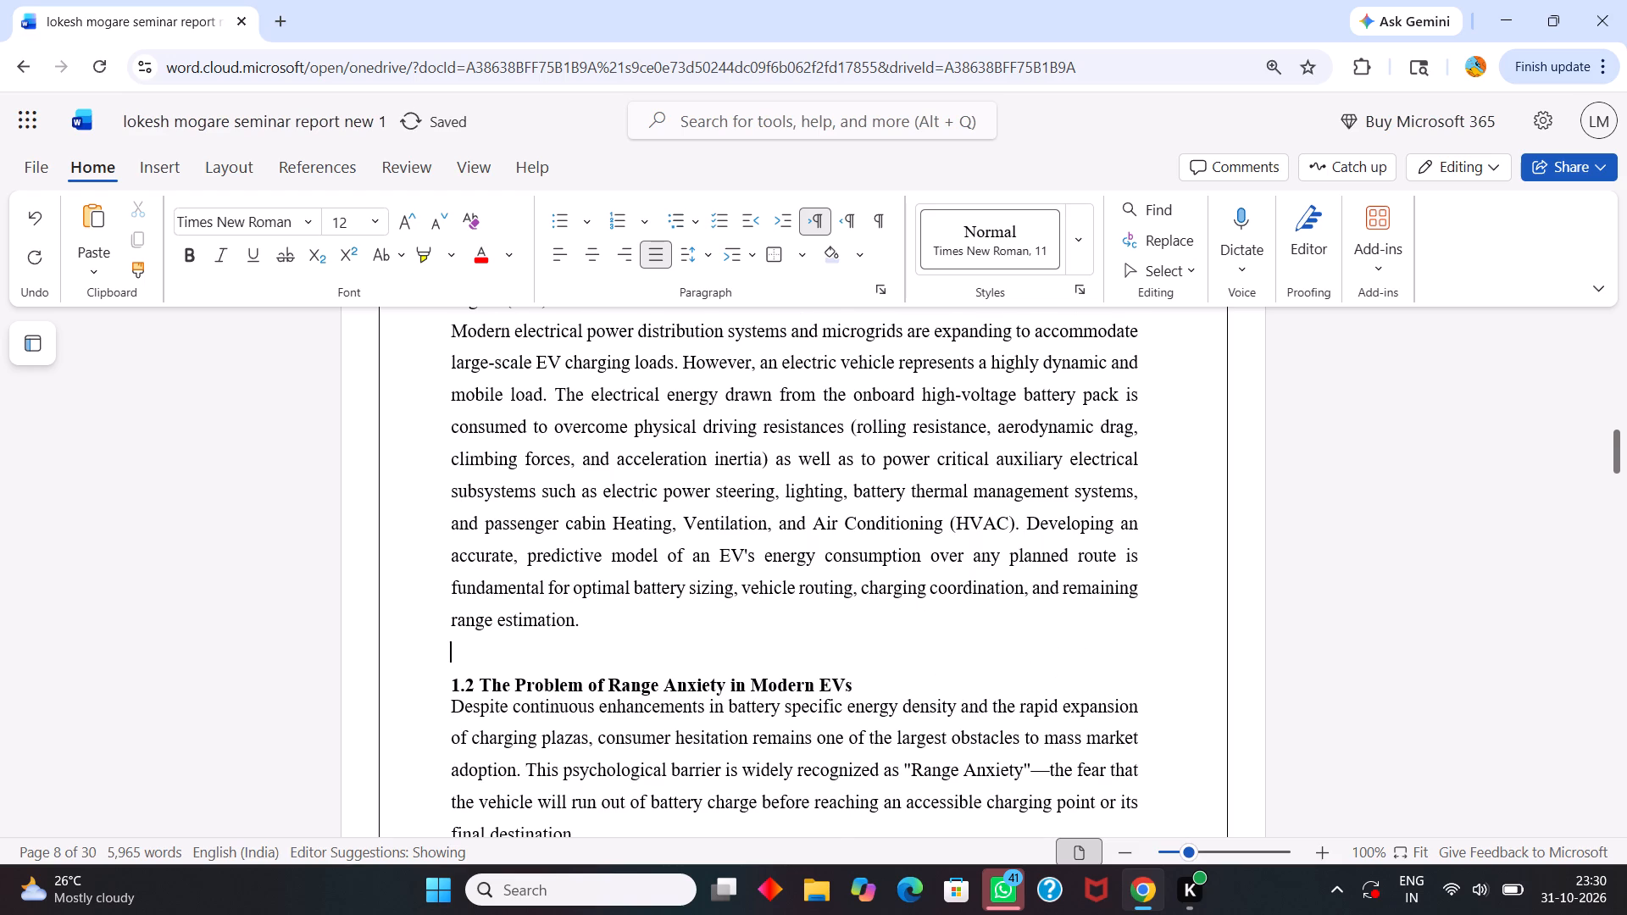
scroll(664, 585, "down", 2)
scroll(664, 585, "up", 6)
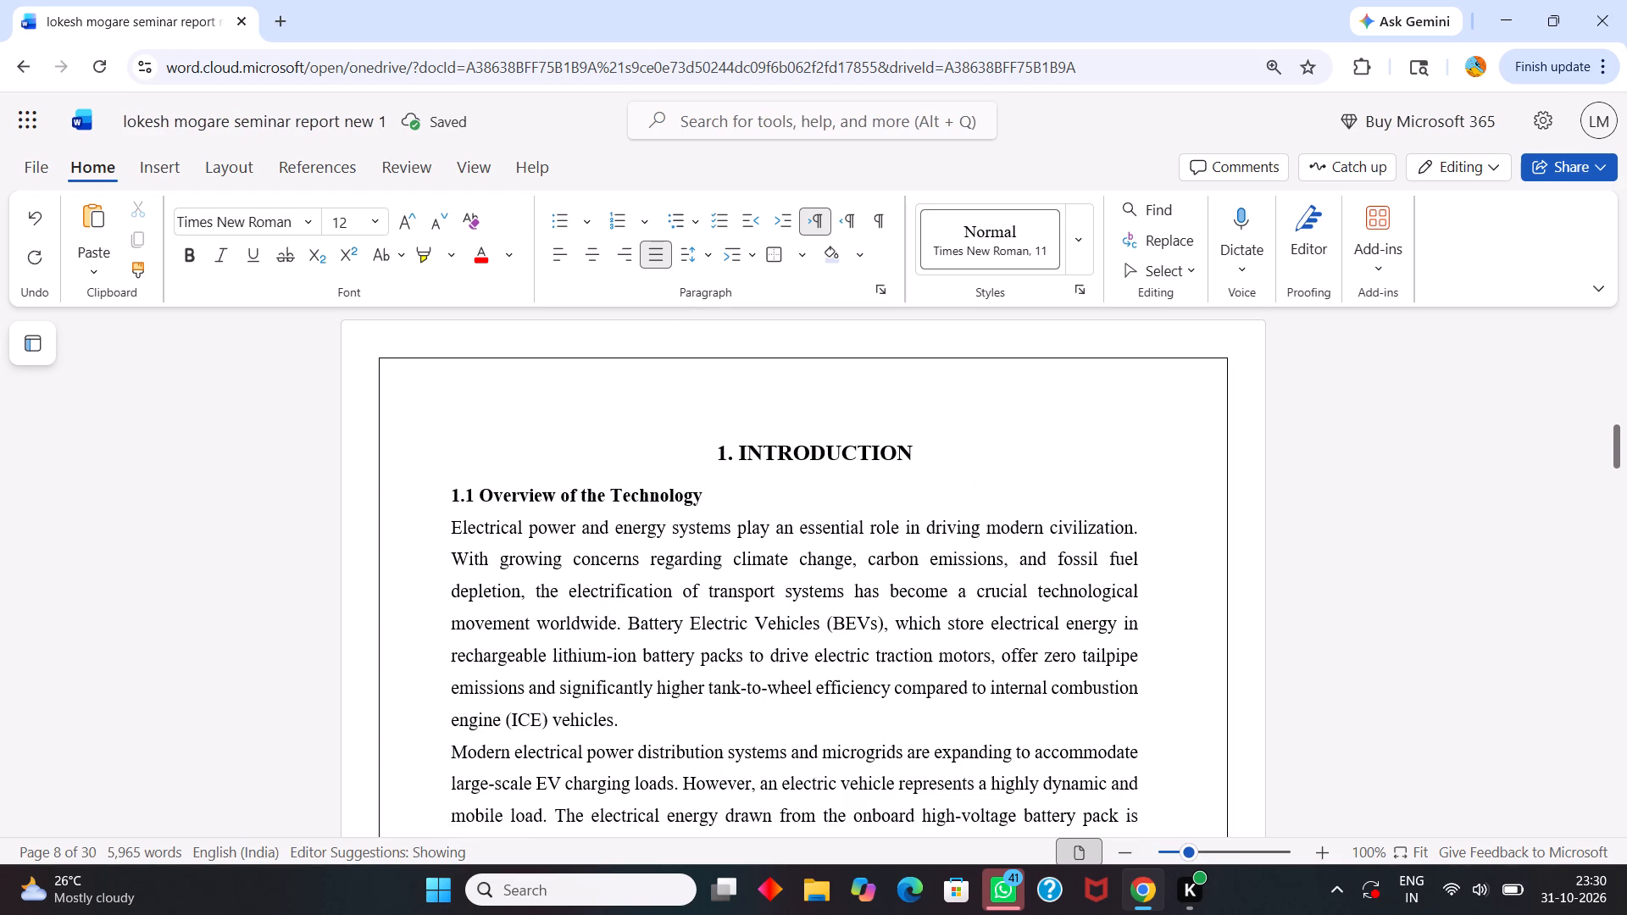
scroll(664, 584, "down", 5)
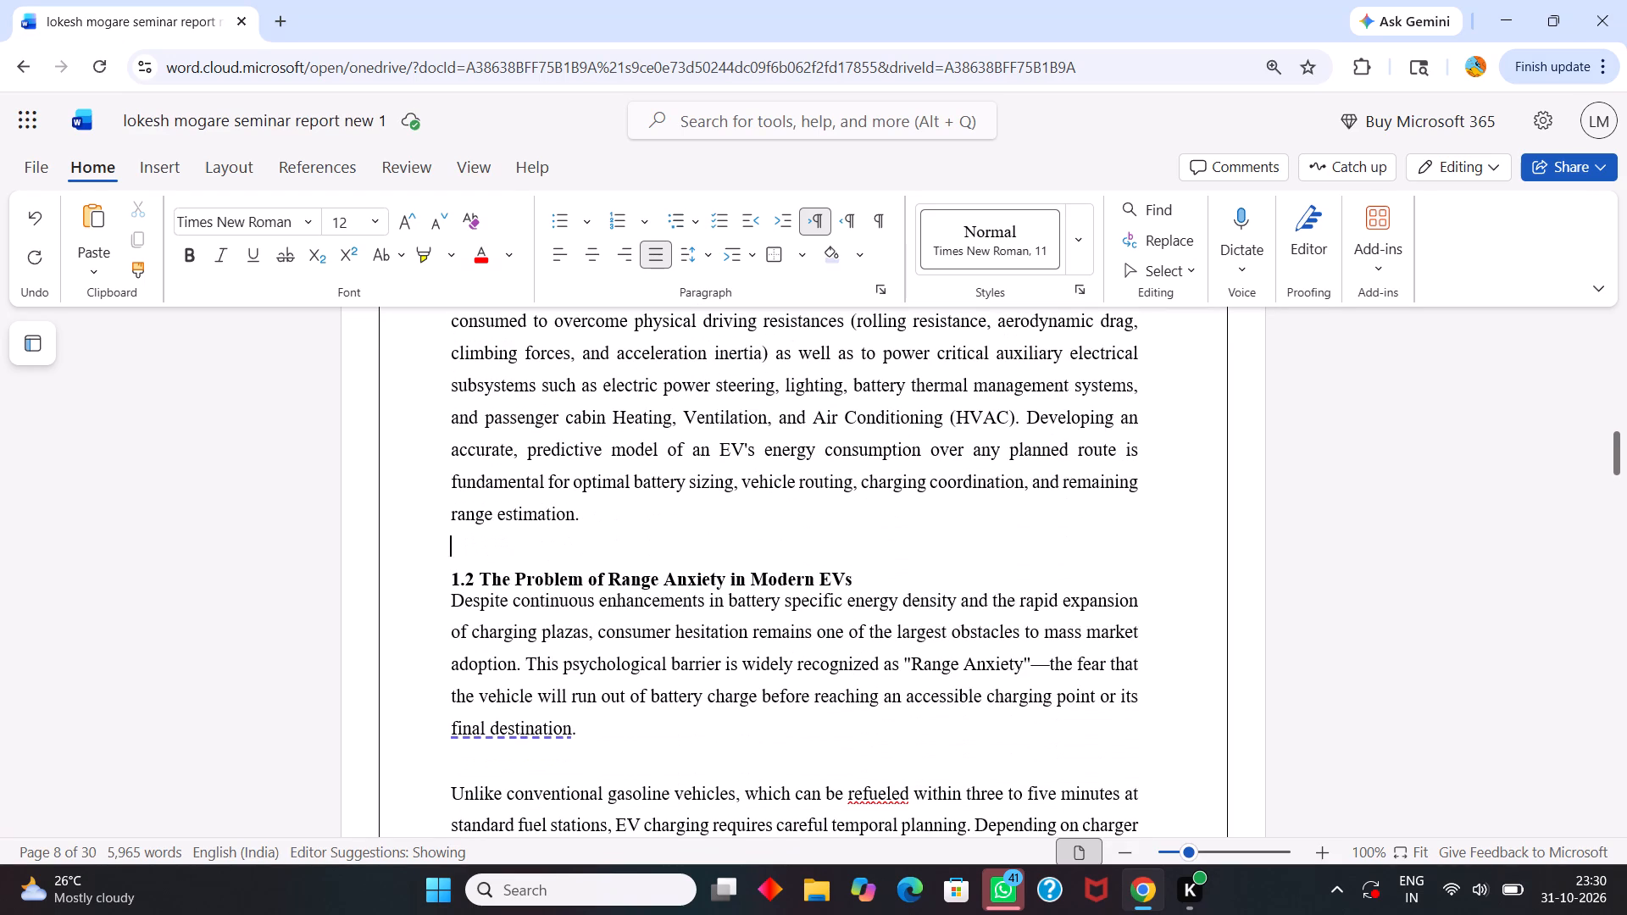
left_click(857, 576)
key("Return")
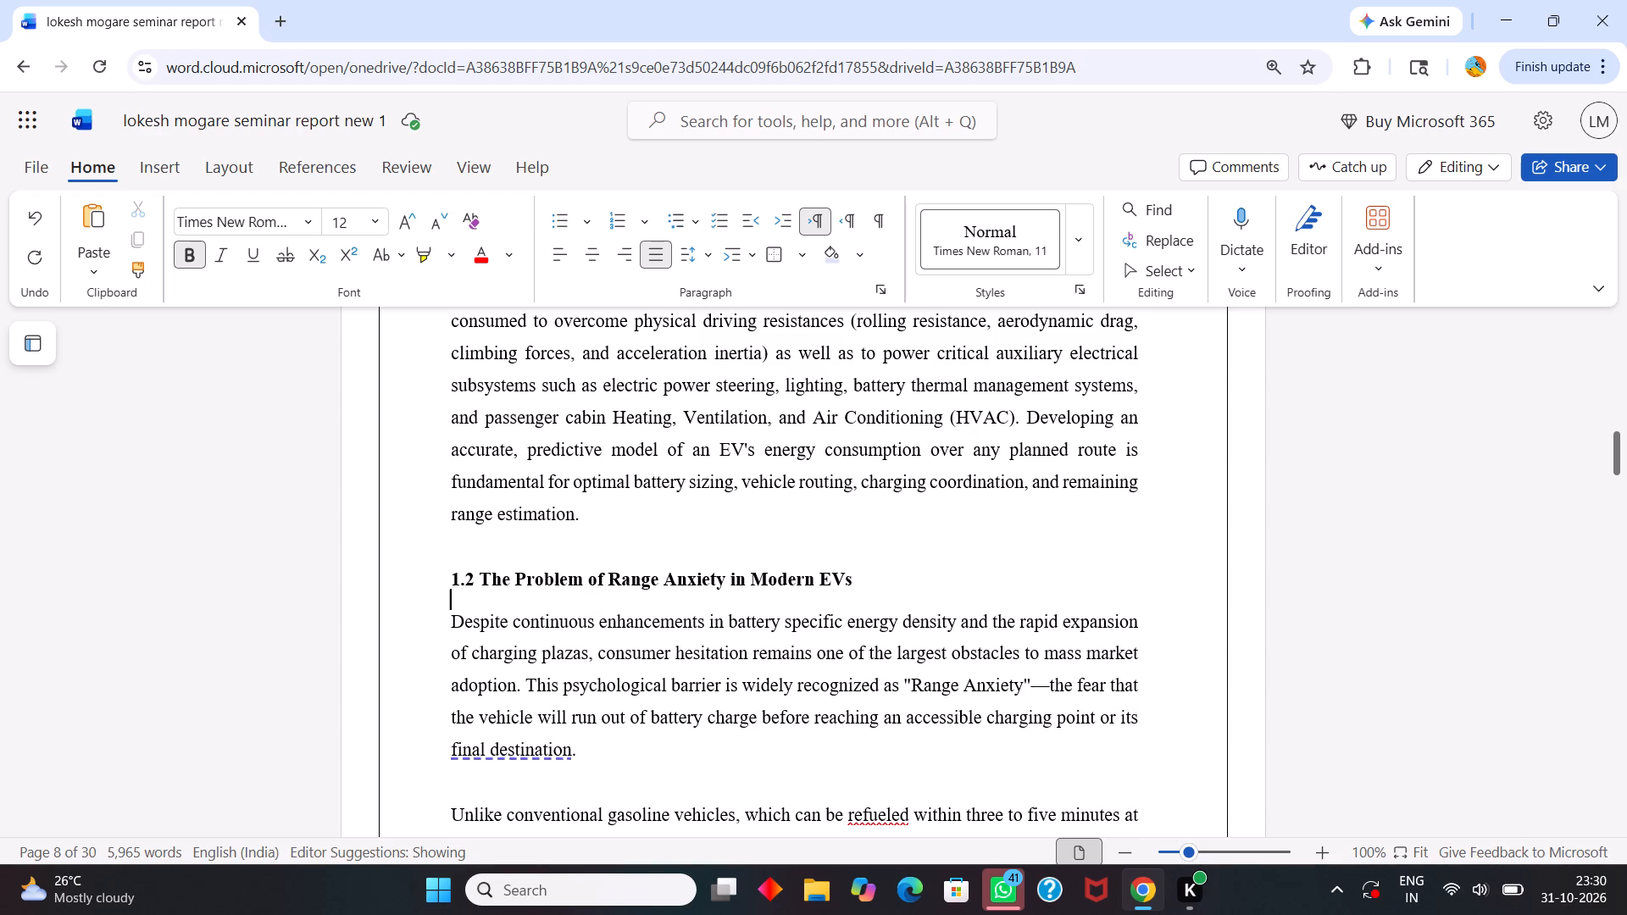
scroll(845, 585, "up", 7)
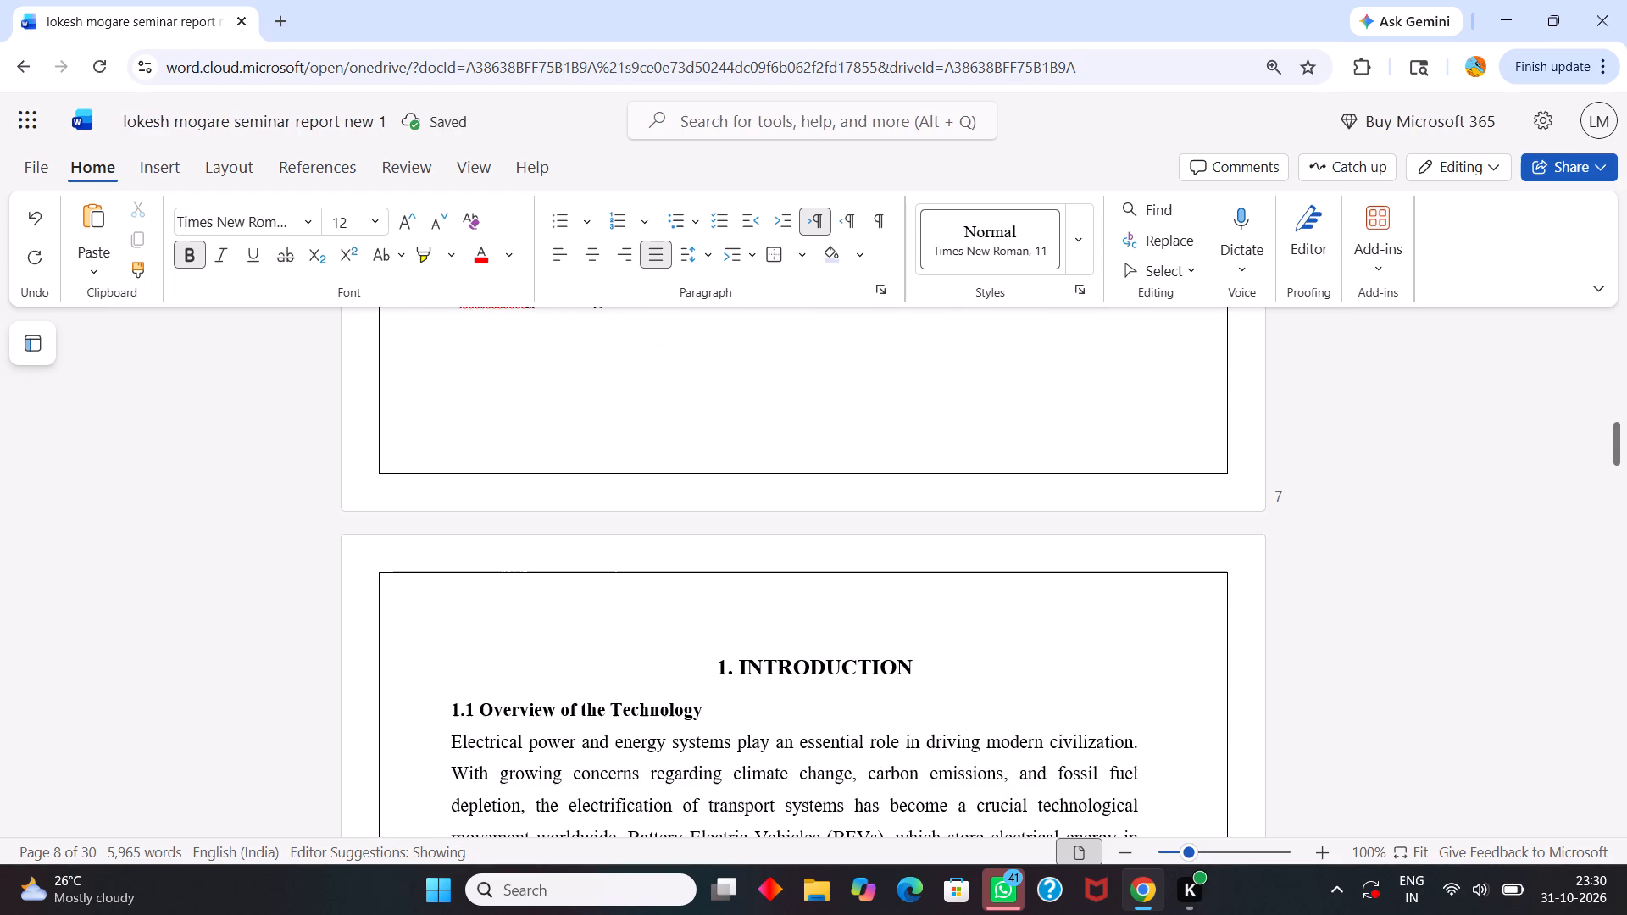
In section 1.2, remove the blank line before the paragraph beginning "Unlike conventional gasoline vehicles".
scroll(840, 578, "down", 7)
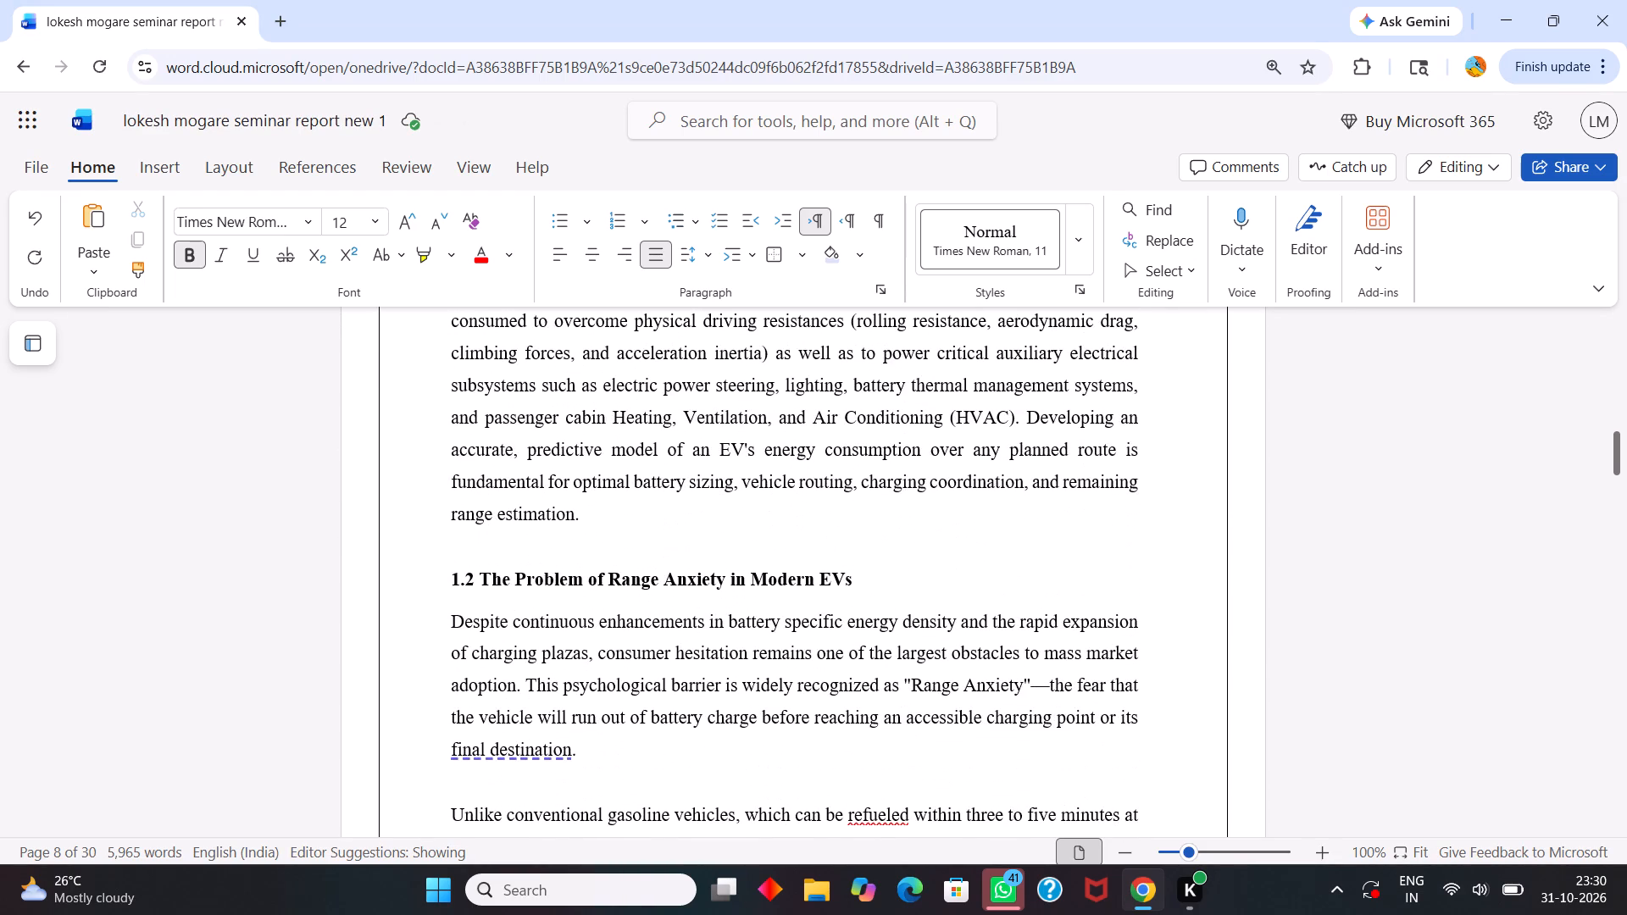
scroll(840, 578, "down", 3)
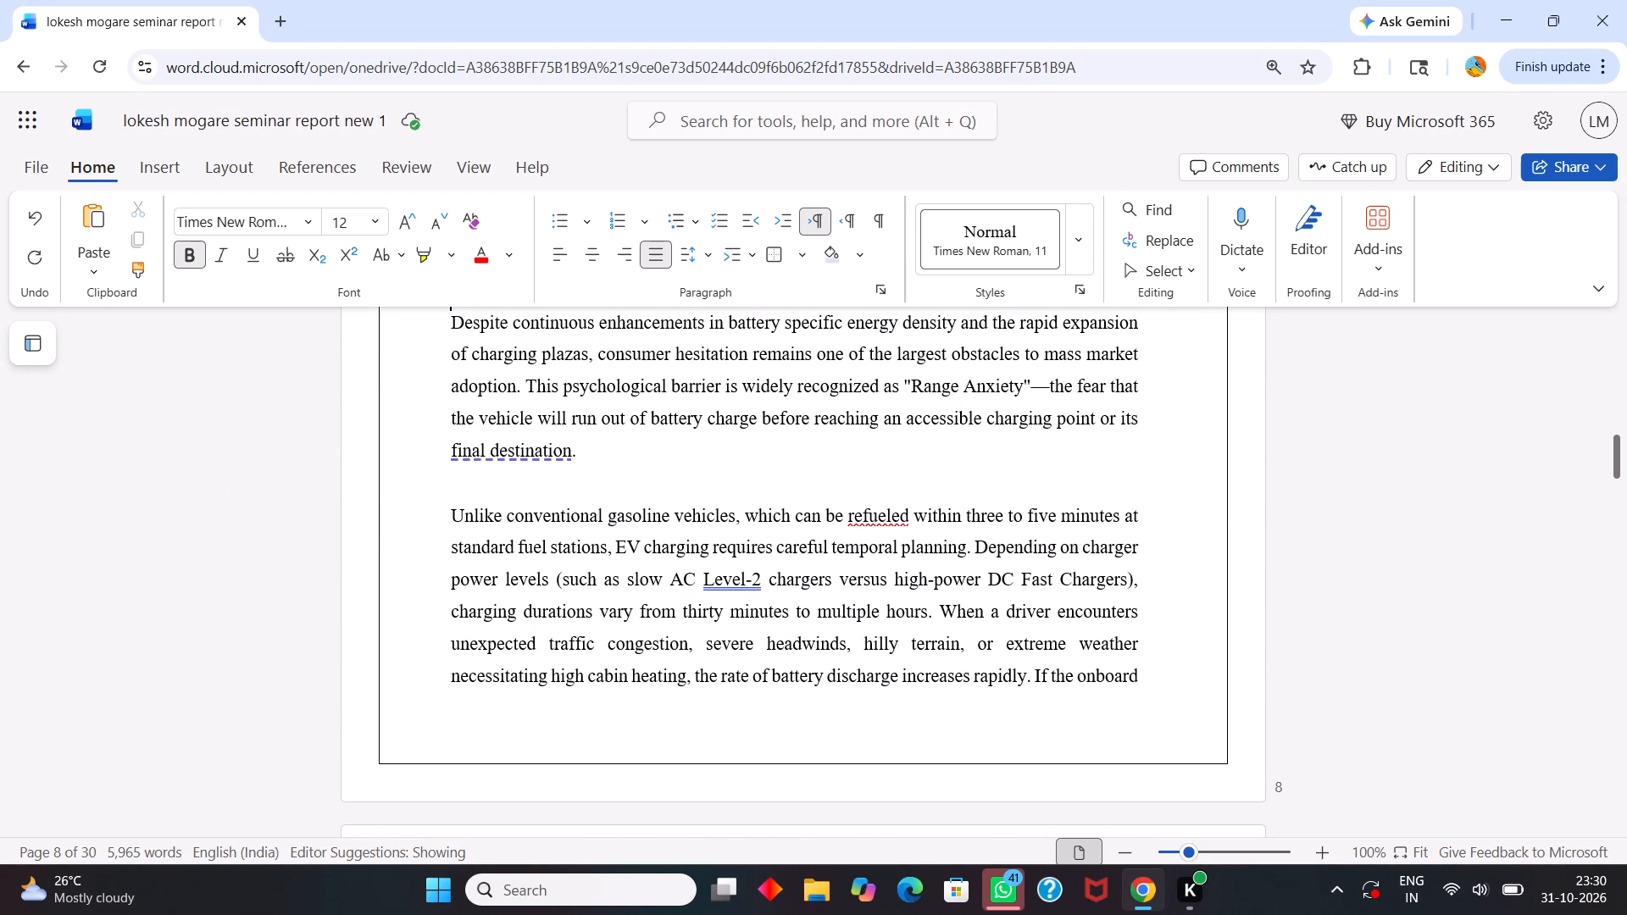
left_click(416, 487)
key("BackSpace")
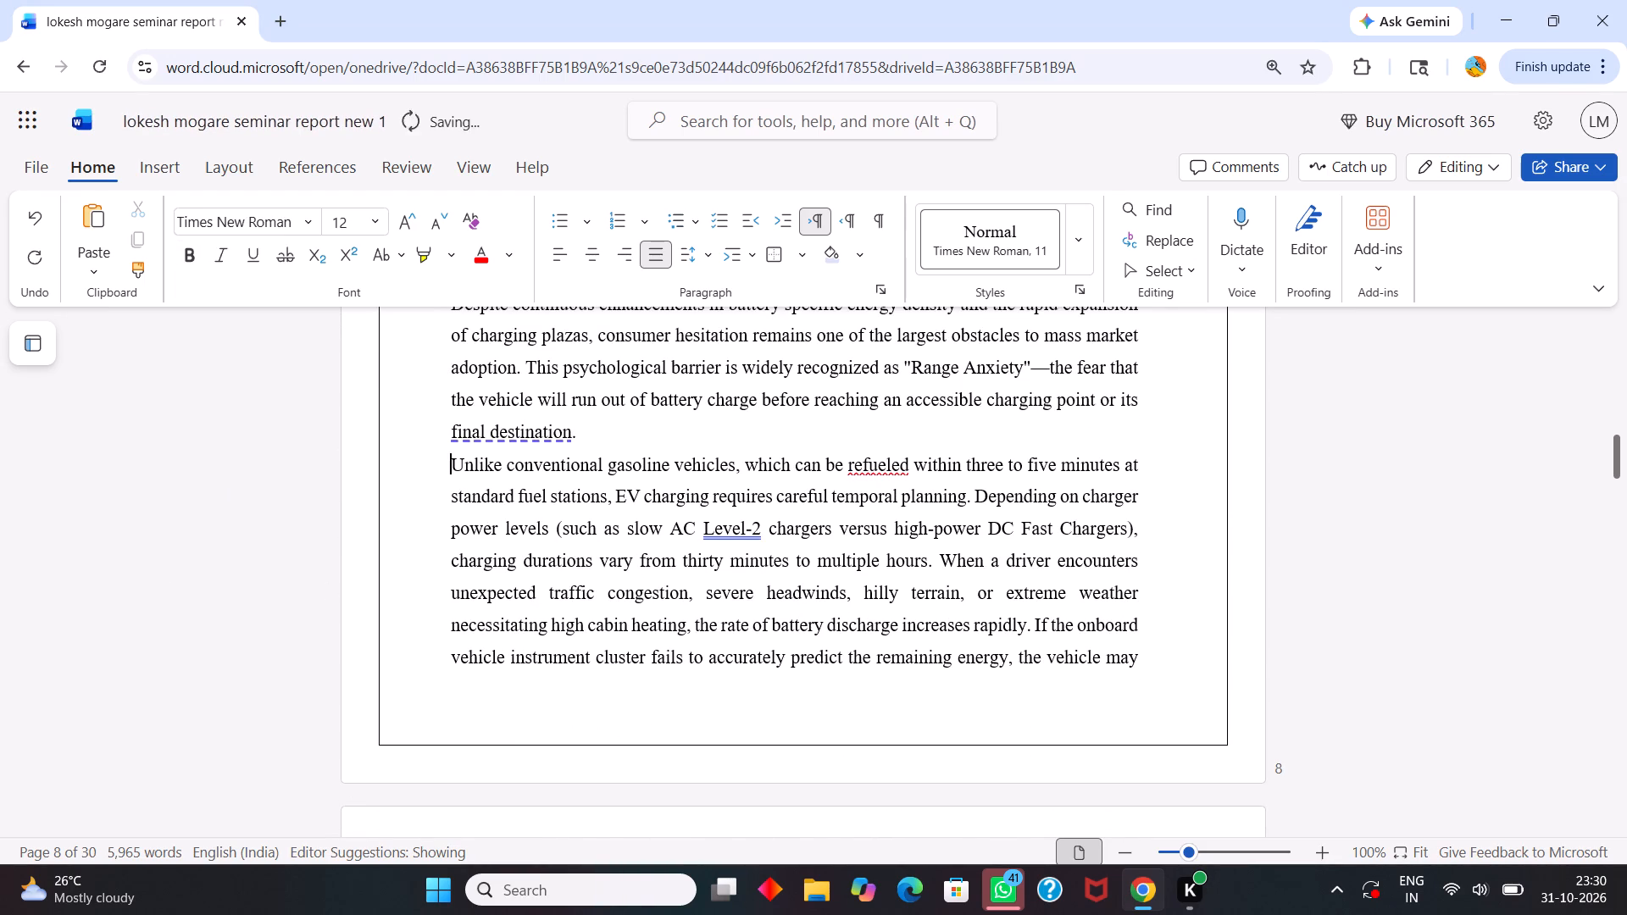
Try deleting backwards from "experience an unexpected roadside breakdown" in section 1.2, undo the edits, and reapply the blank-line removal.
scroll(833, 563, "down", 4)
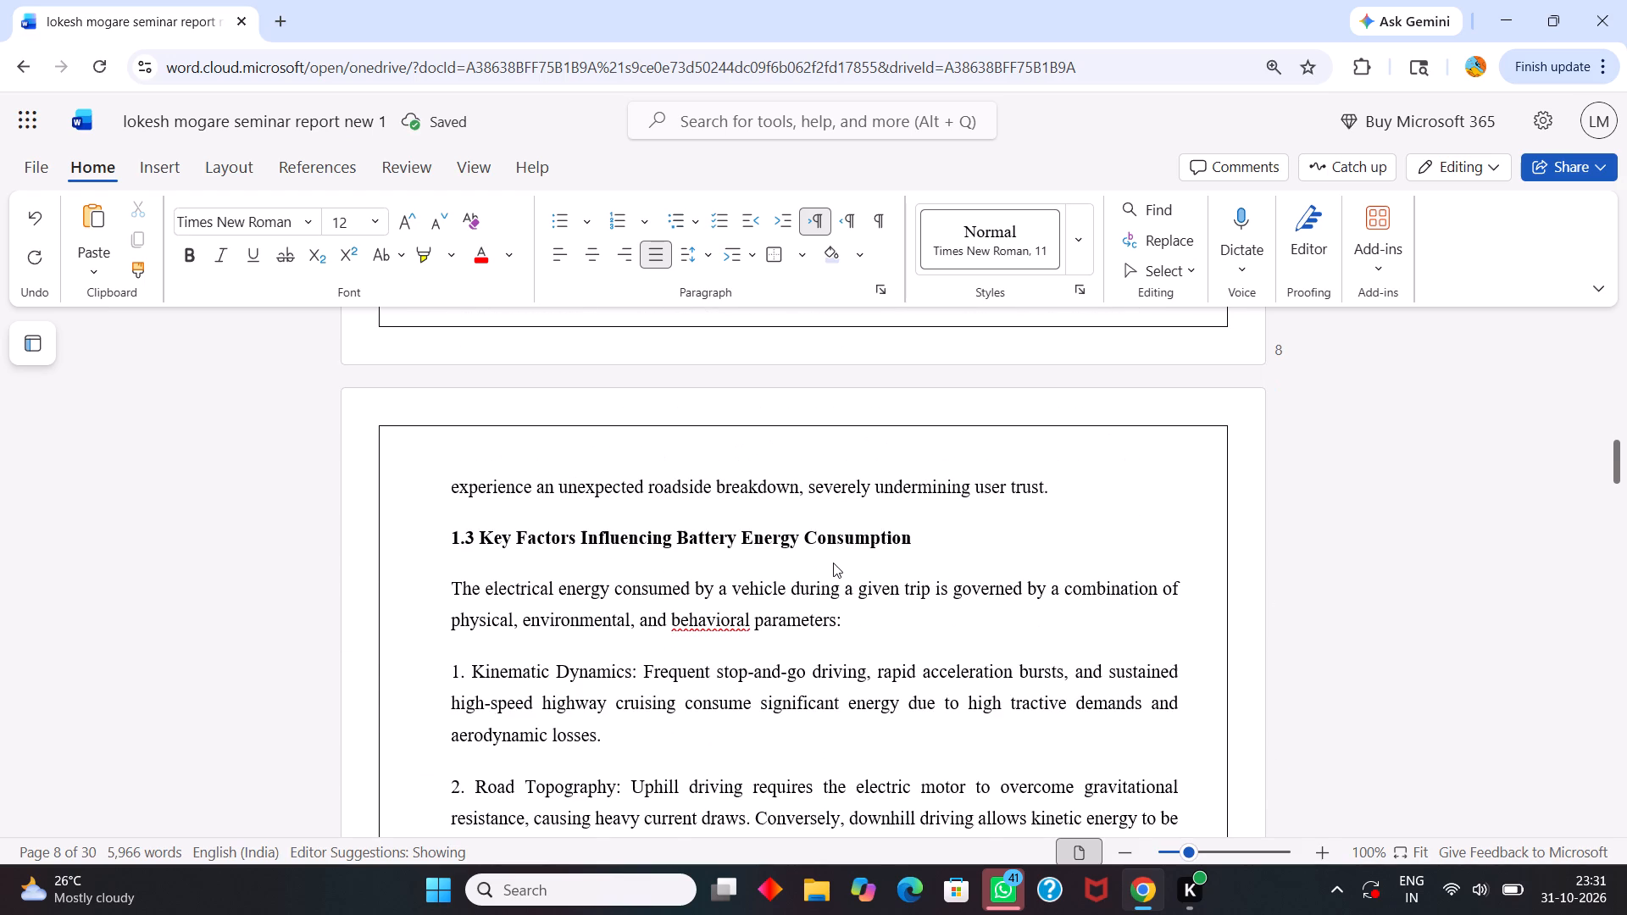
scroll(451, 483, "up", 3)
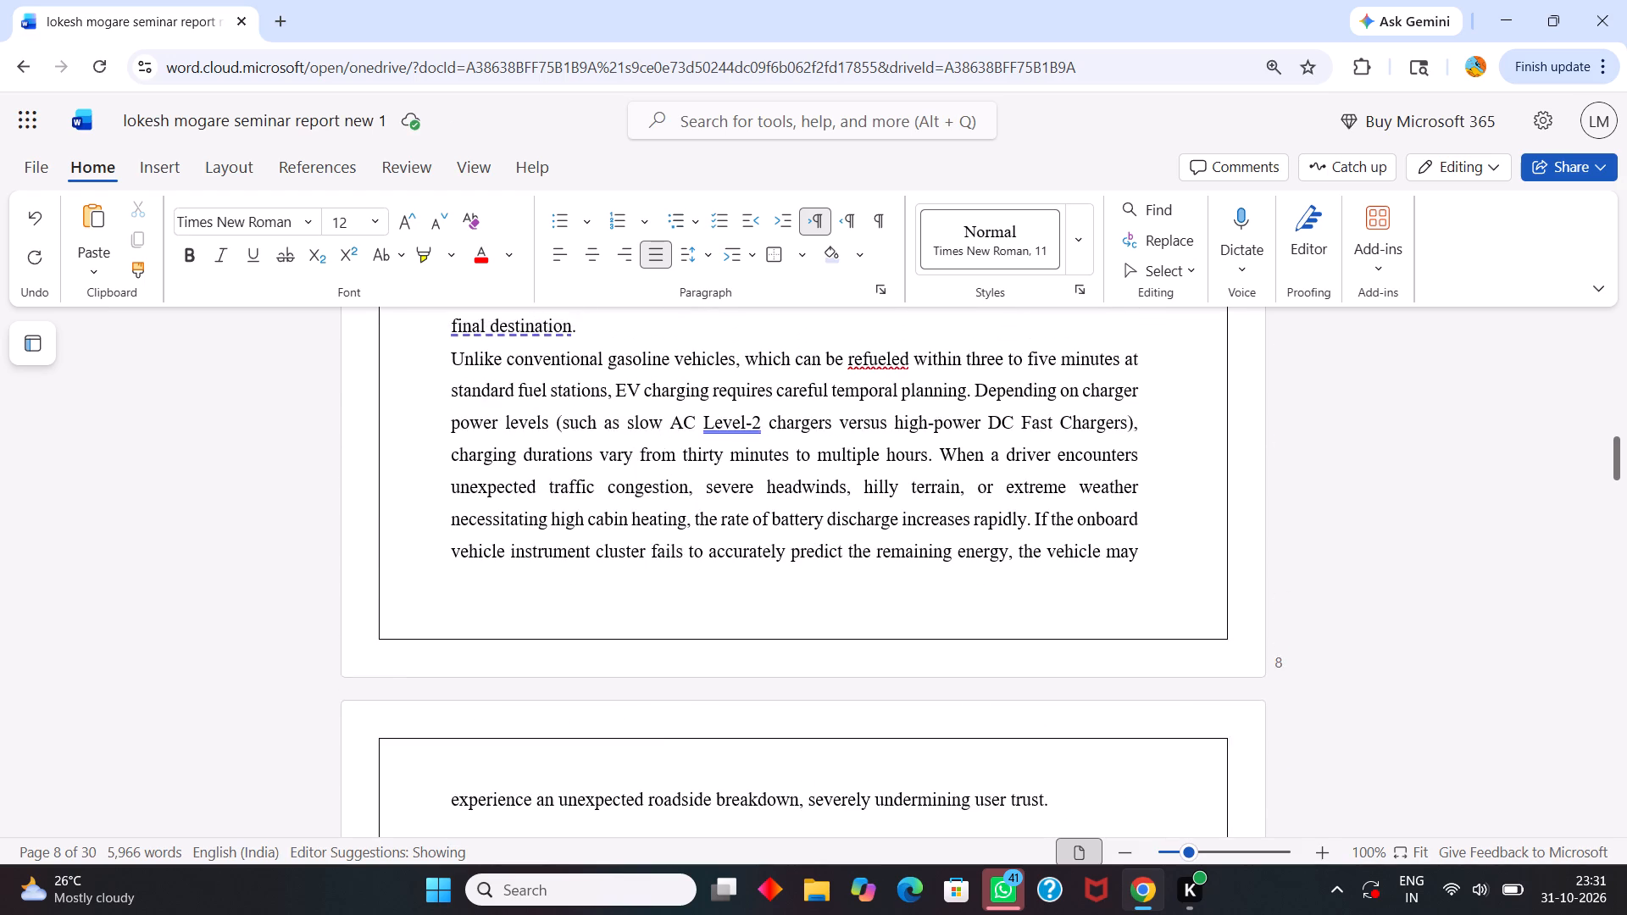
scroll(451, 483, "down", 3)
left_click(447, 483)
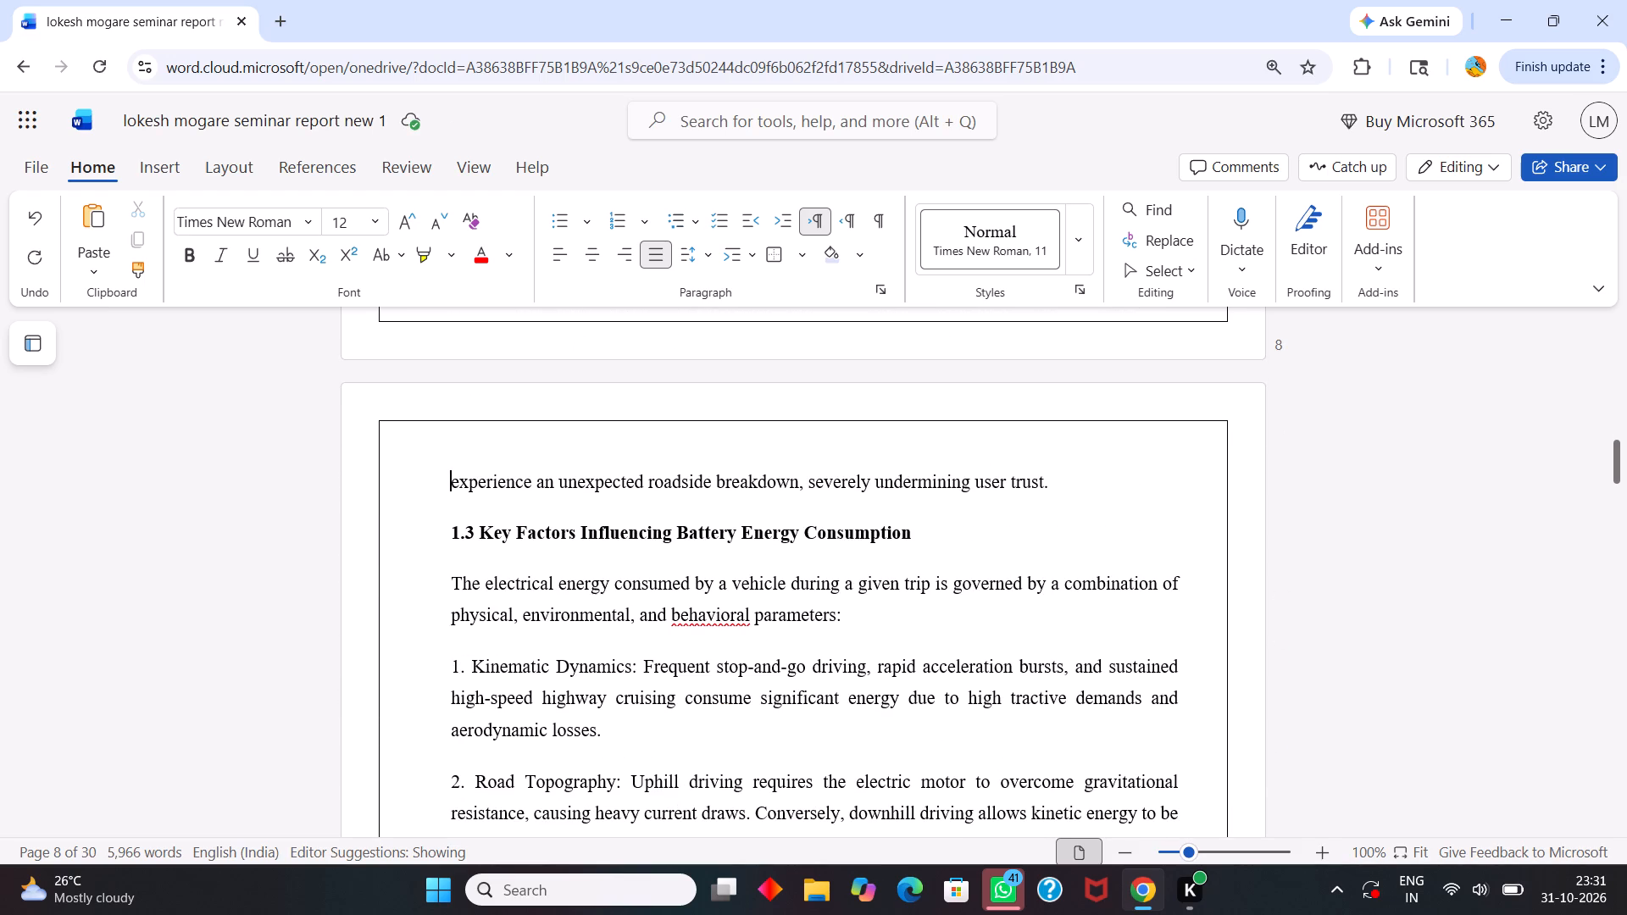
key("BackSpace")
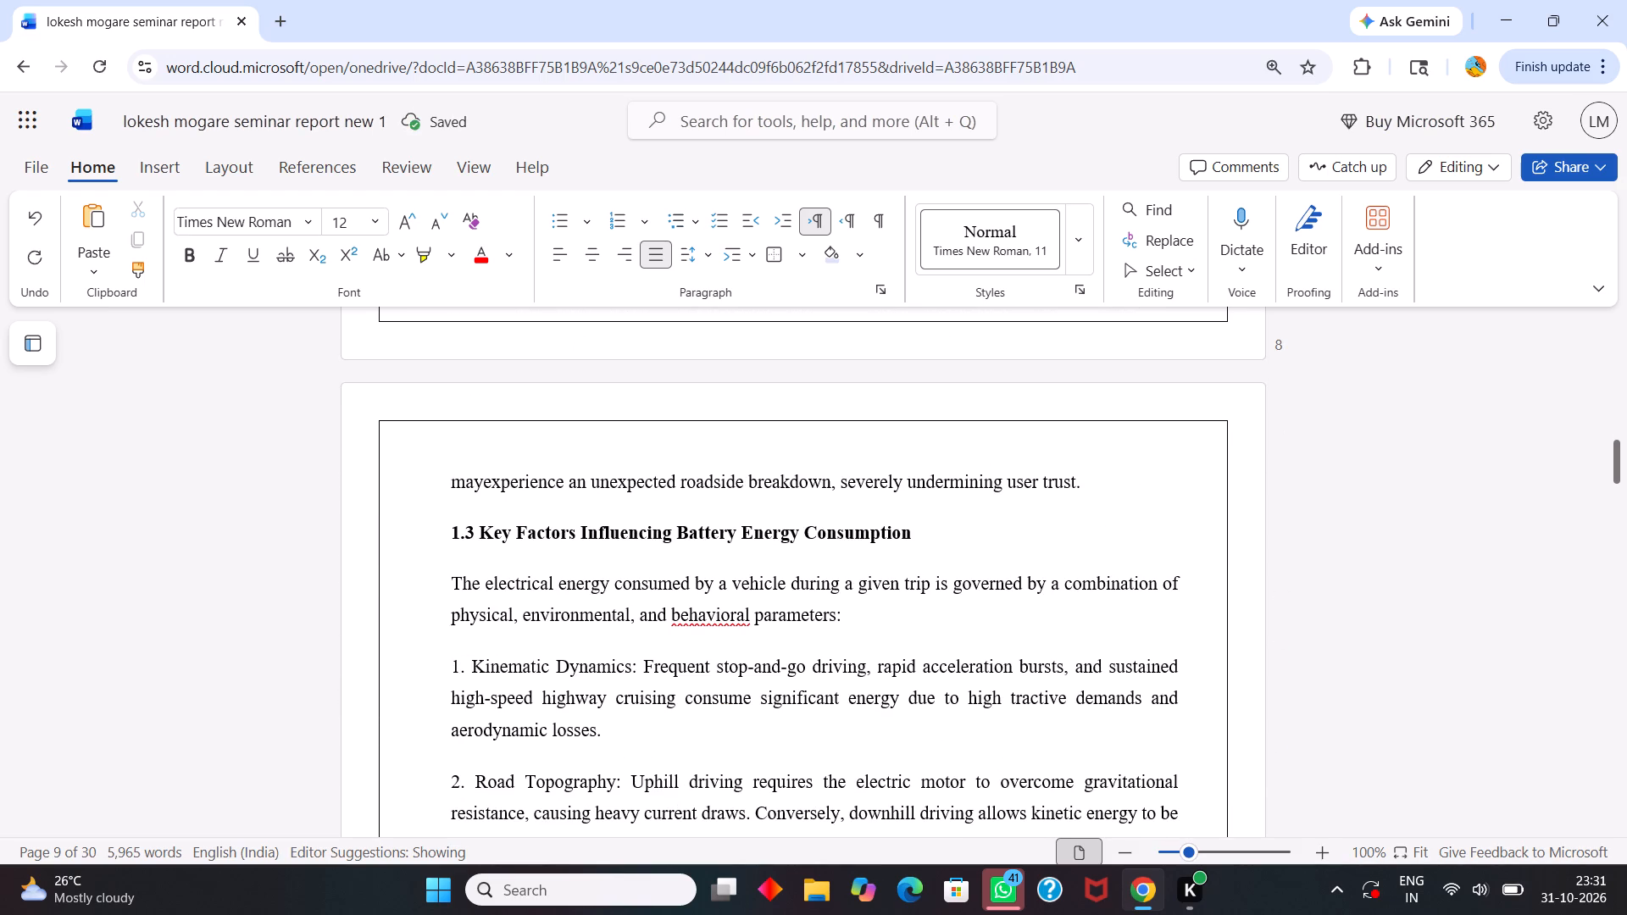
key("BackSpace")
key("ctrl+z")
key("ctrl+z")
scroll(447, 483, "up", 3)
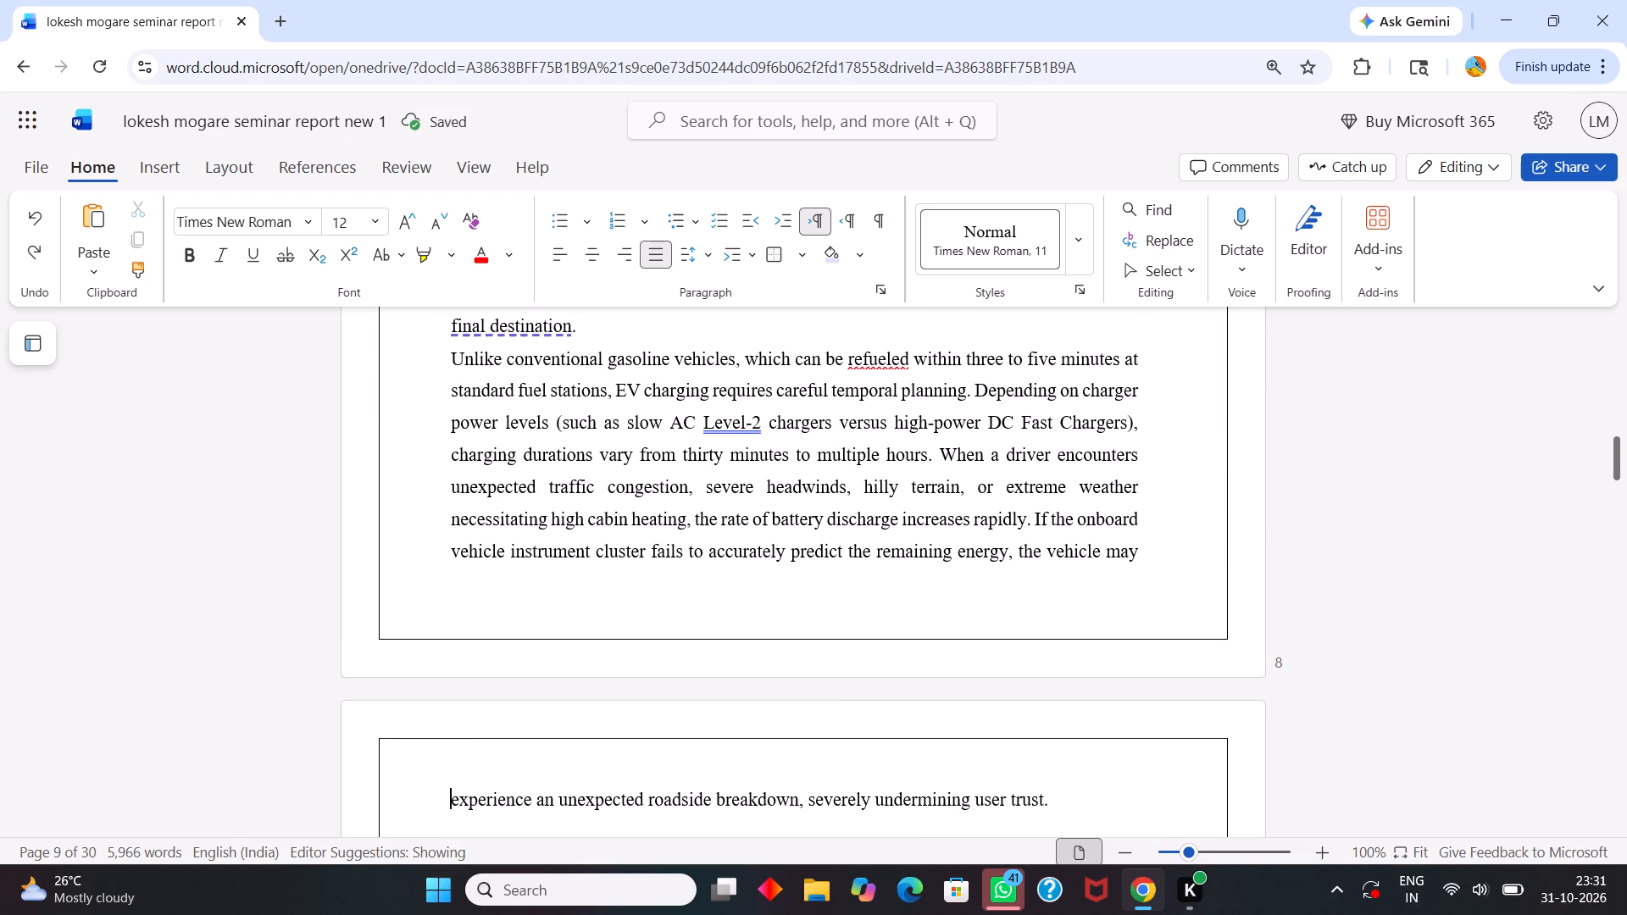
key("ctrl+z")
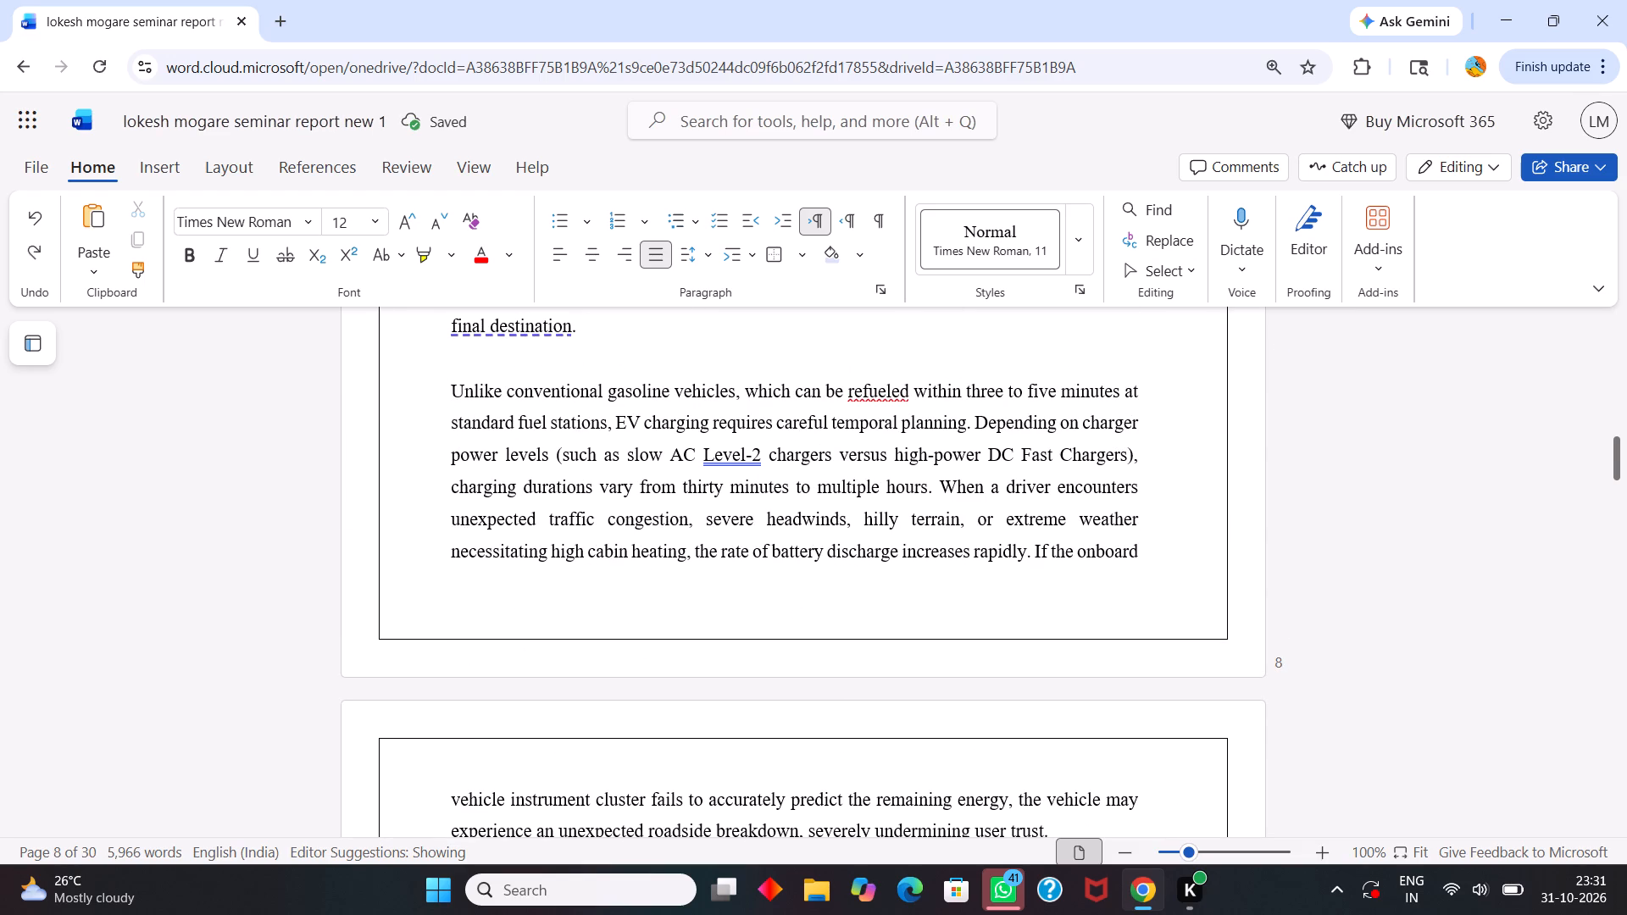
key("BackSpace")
Remove the extra space above and below the heading "1.3 Key Factors Influencing Battery Energy Consumption", keeping it on its own line.
scroll(443, 481, "down", 4)
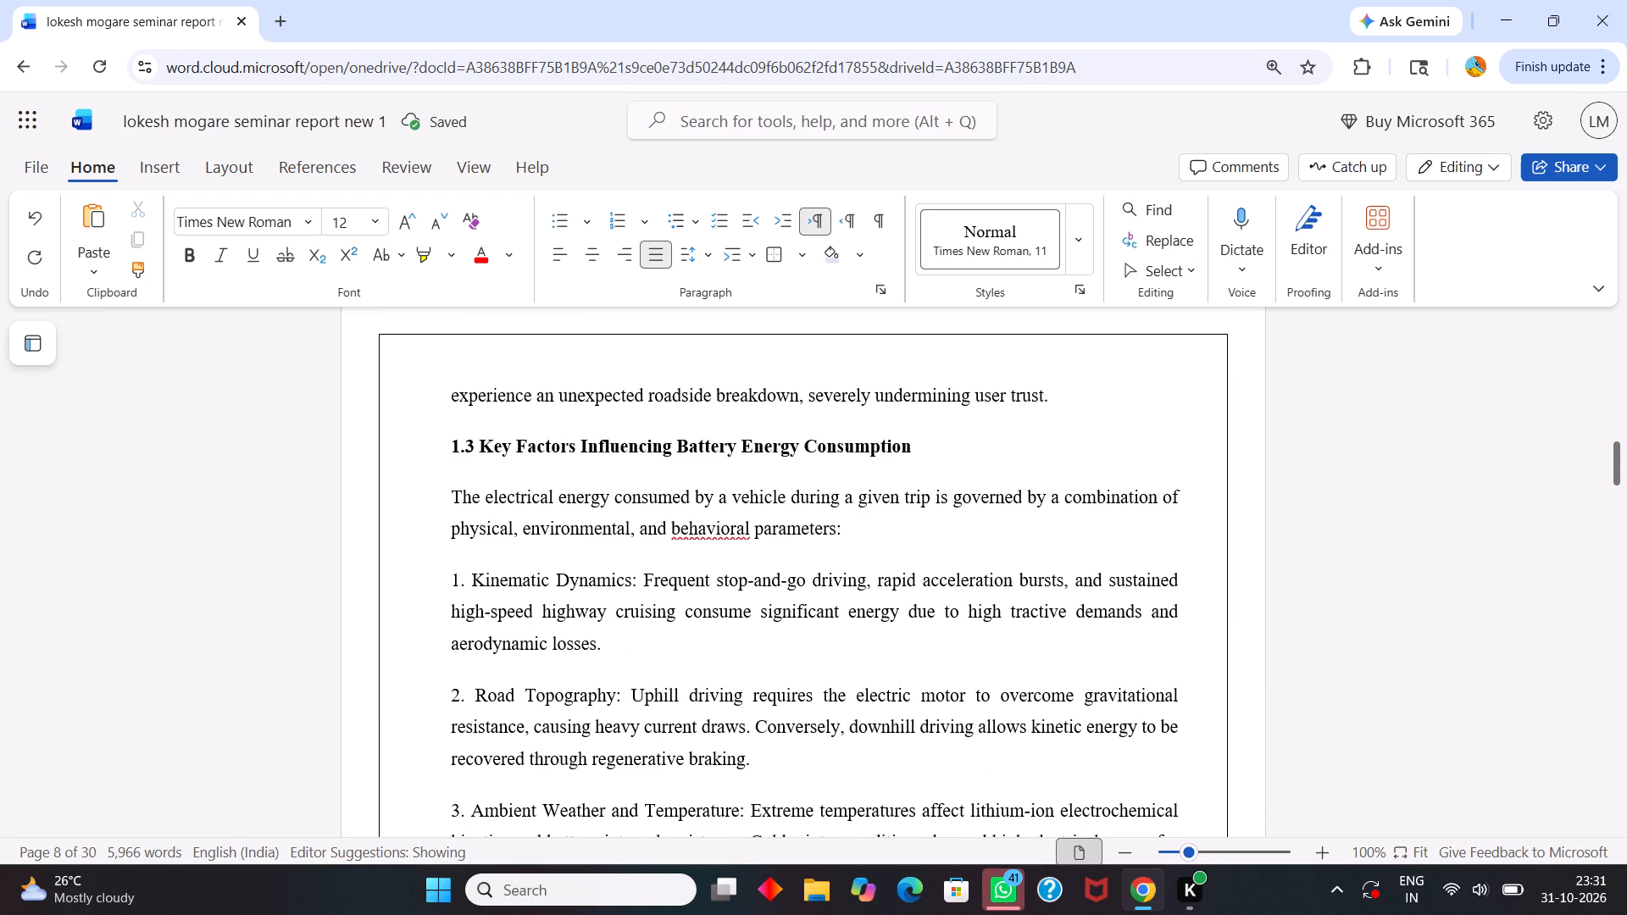
scroll(443, 481, "up", 3)
scroll(443, 481, "down", 2)
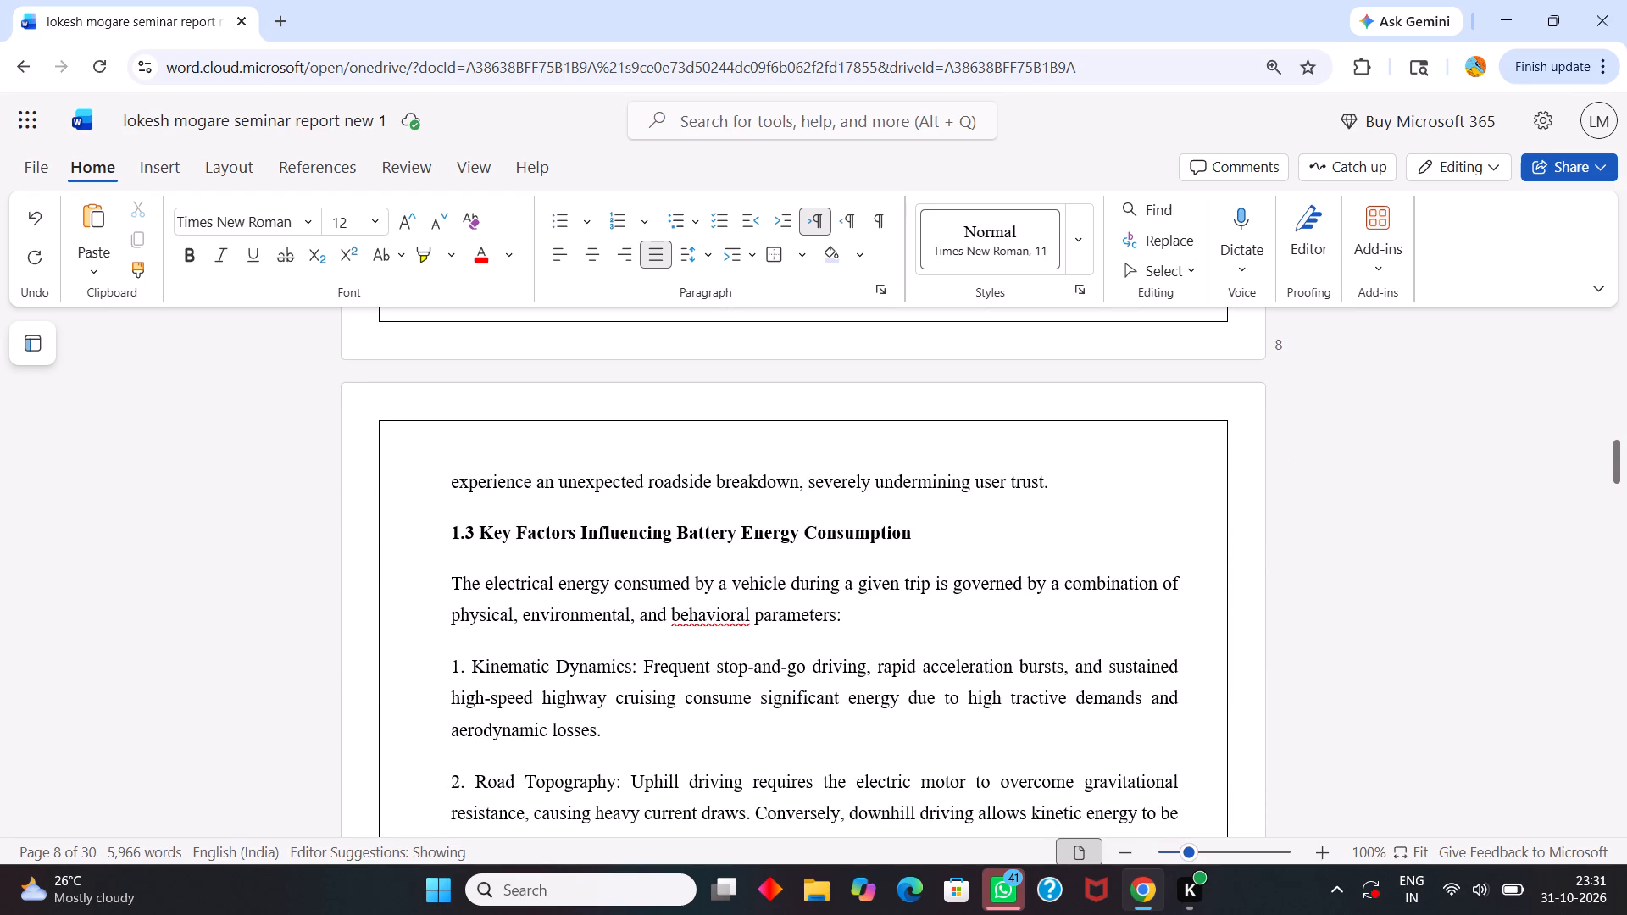
left_click(447, 529)
key("BackSpace")
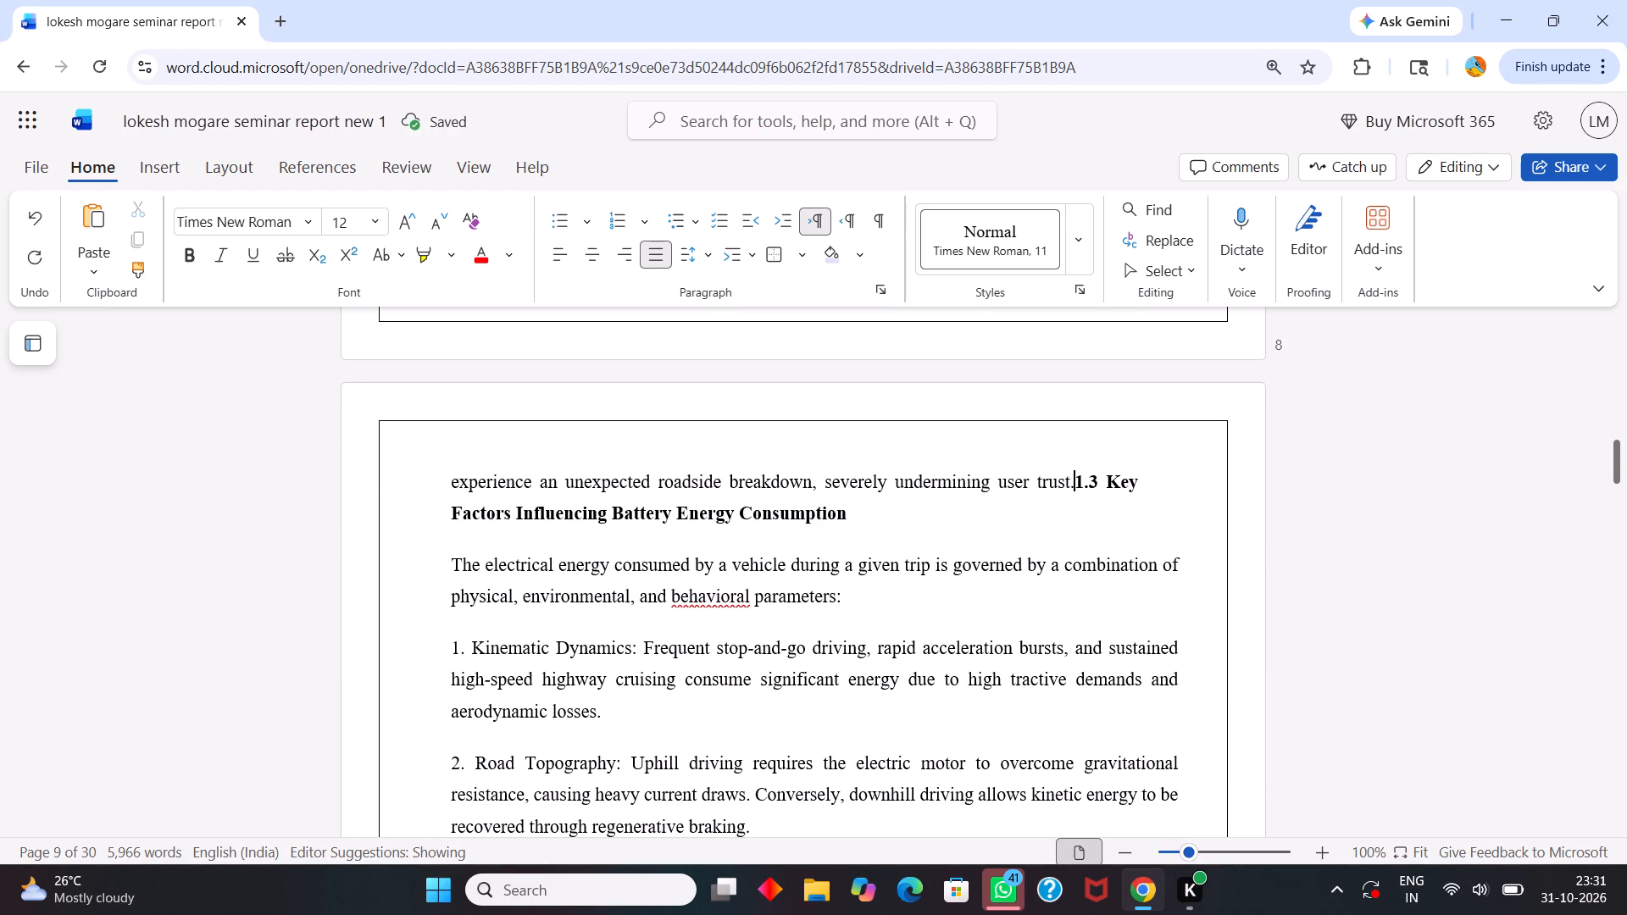
key("Return")
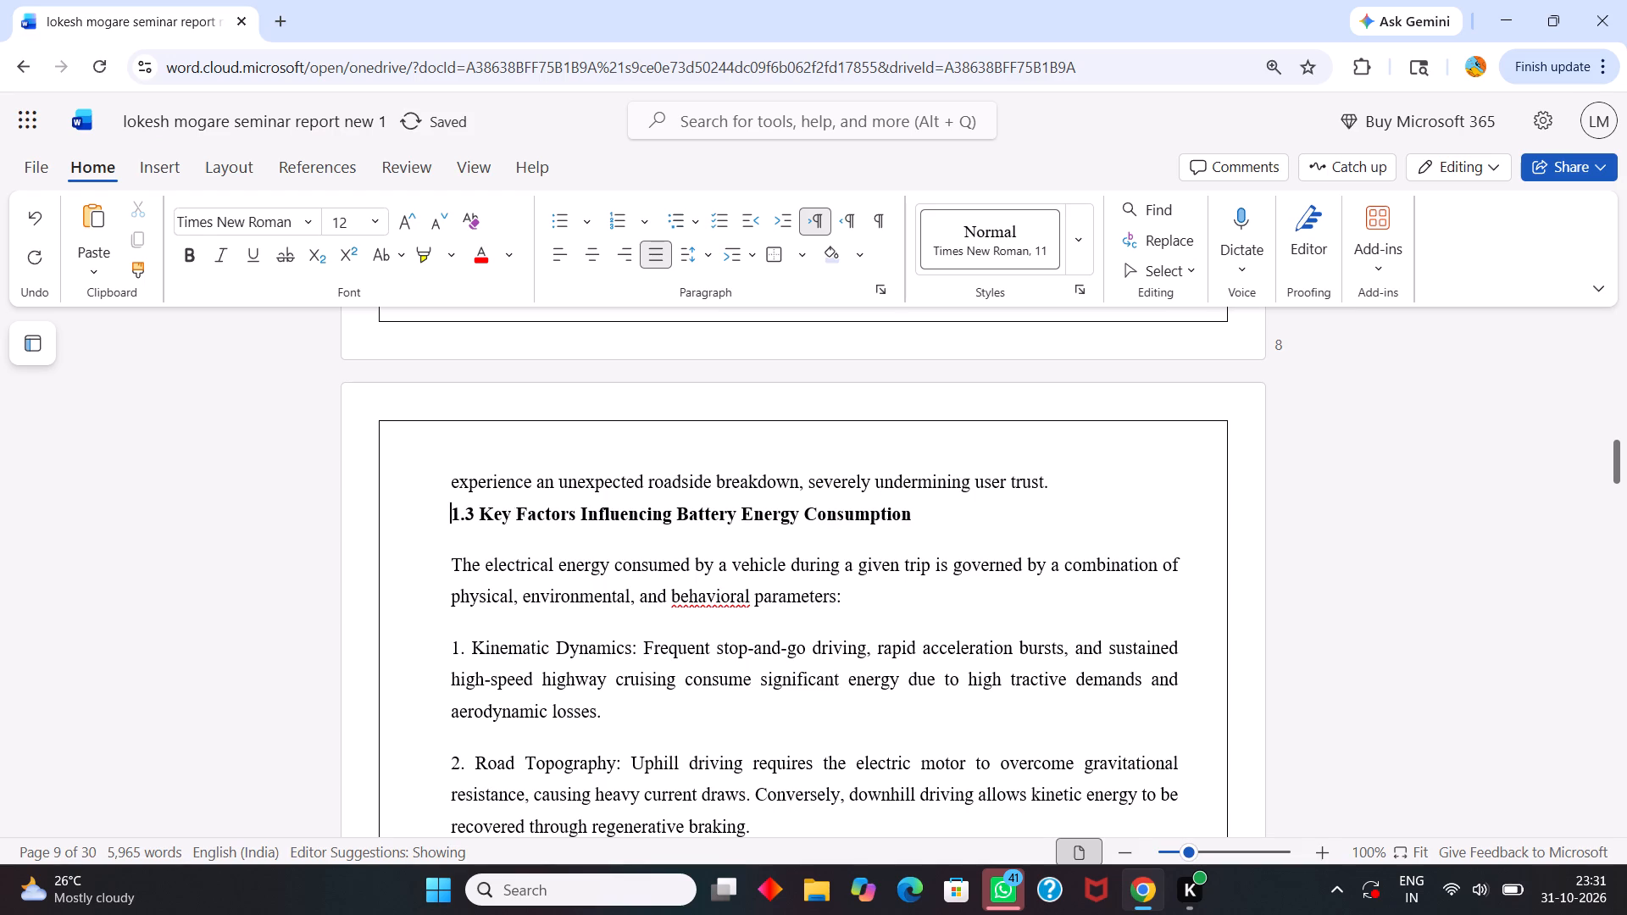
left_click(451, 563)
key("Return")
key("BackSpace")
key("BackSpace")
key("Return")
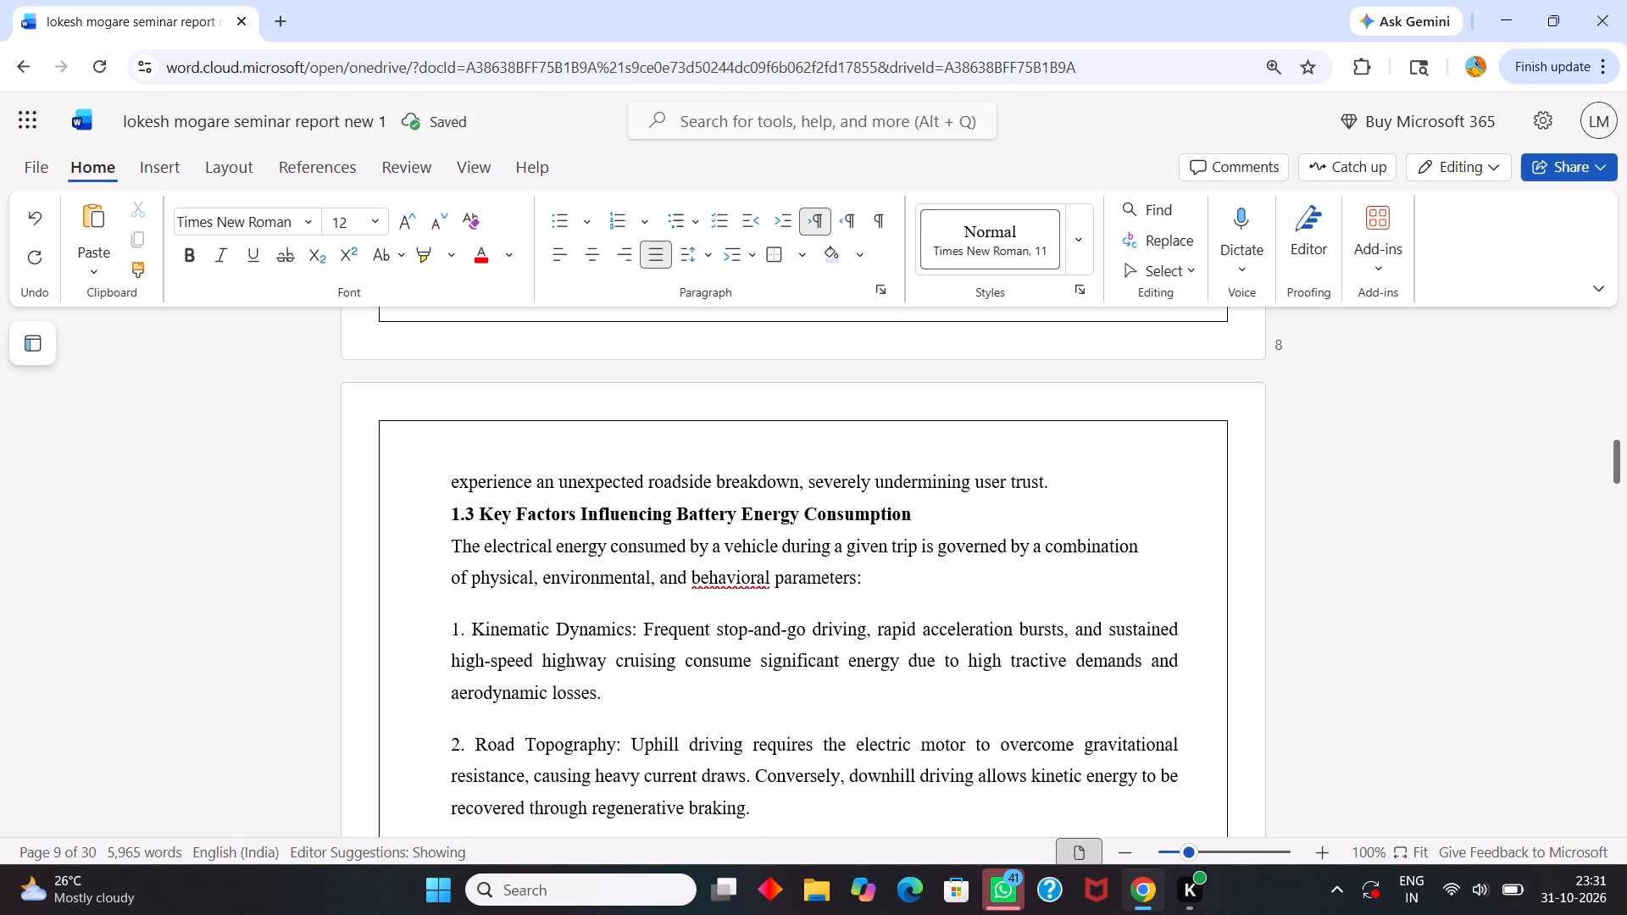
Insert one blank line above the heading "1.3 Key Factors Influencing Battery Energy Consumption".
left_click(1058, 484)
key("Return")
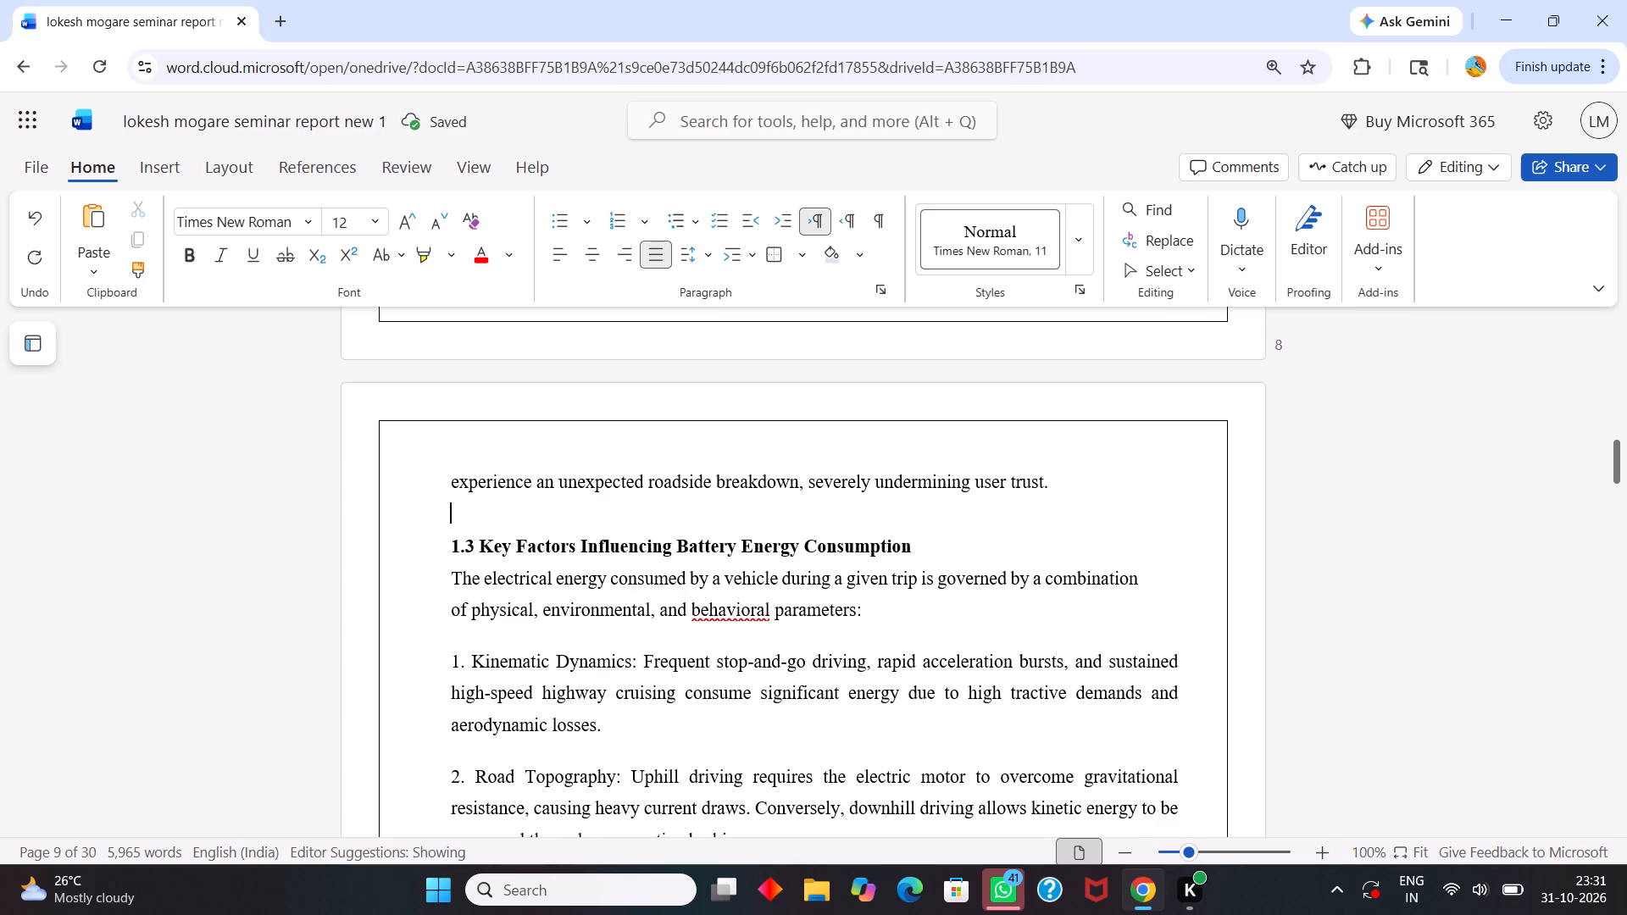
In section 1.3, remove the extra space above item 1 Kinematic Dynamics and item 2 Road Topography.
scroll(554, 532, "down", 1)
left_click(450, 552)
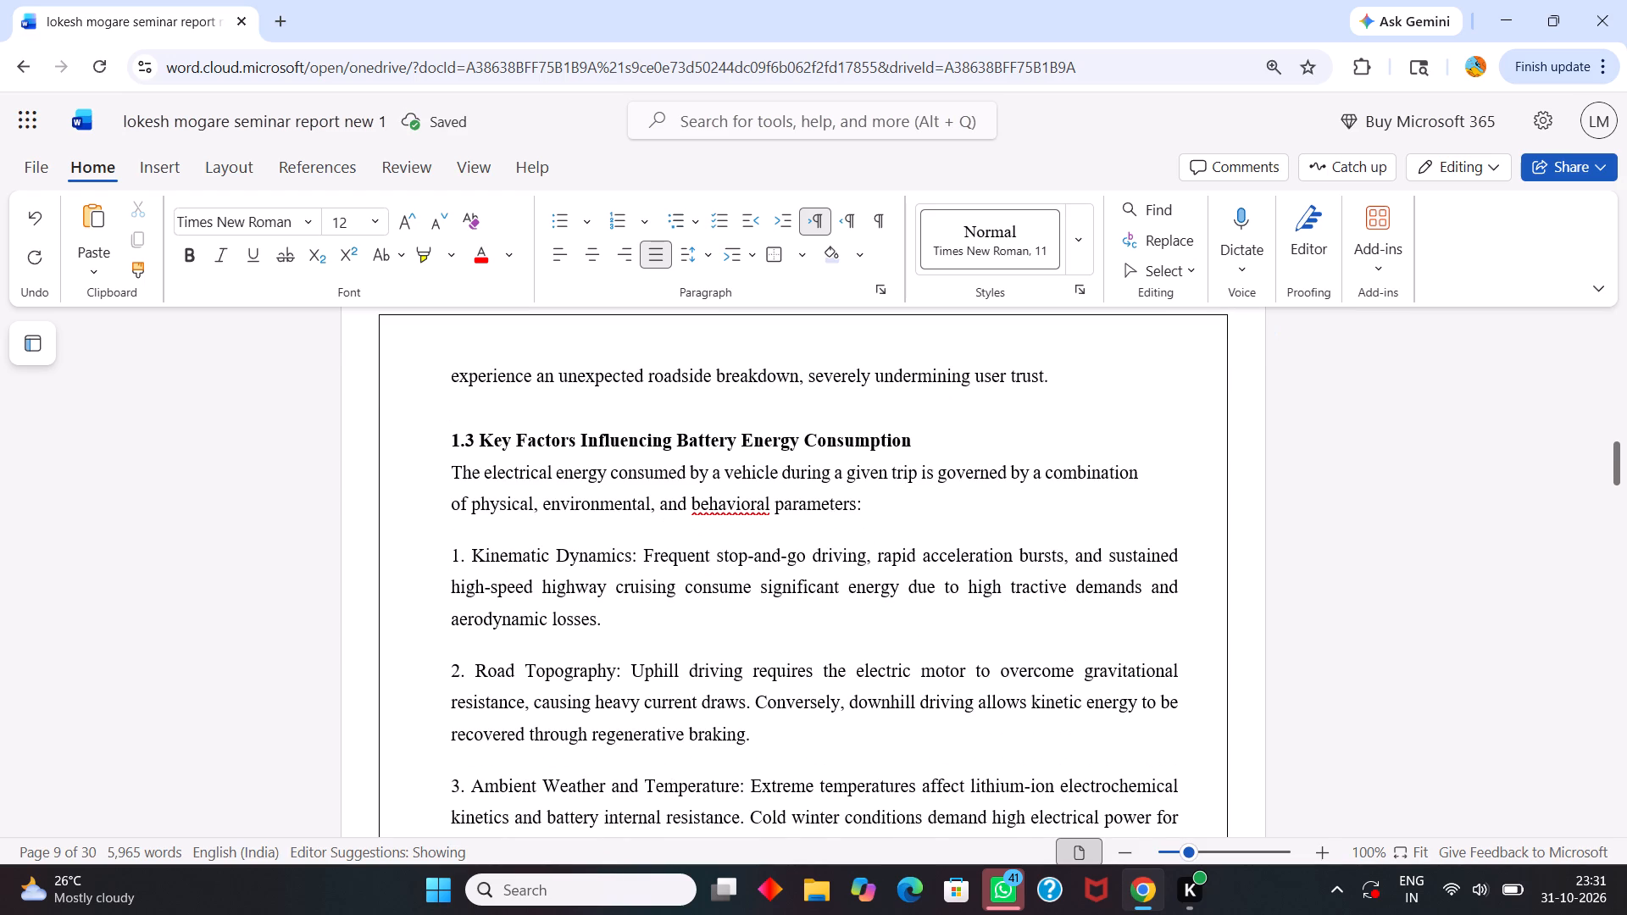
key("BackSpace")
key("Return")
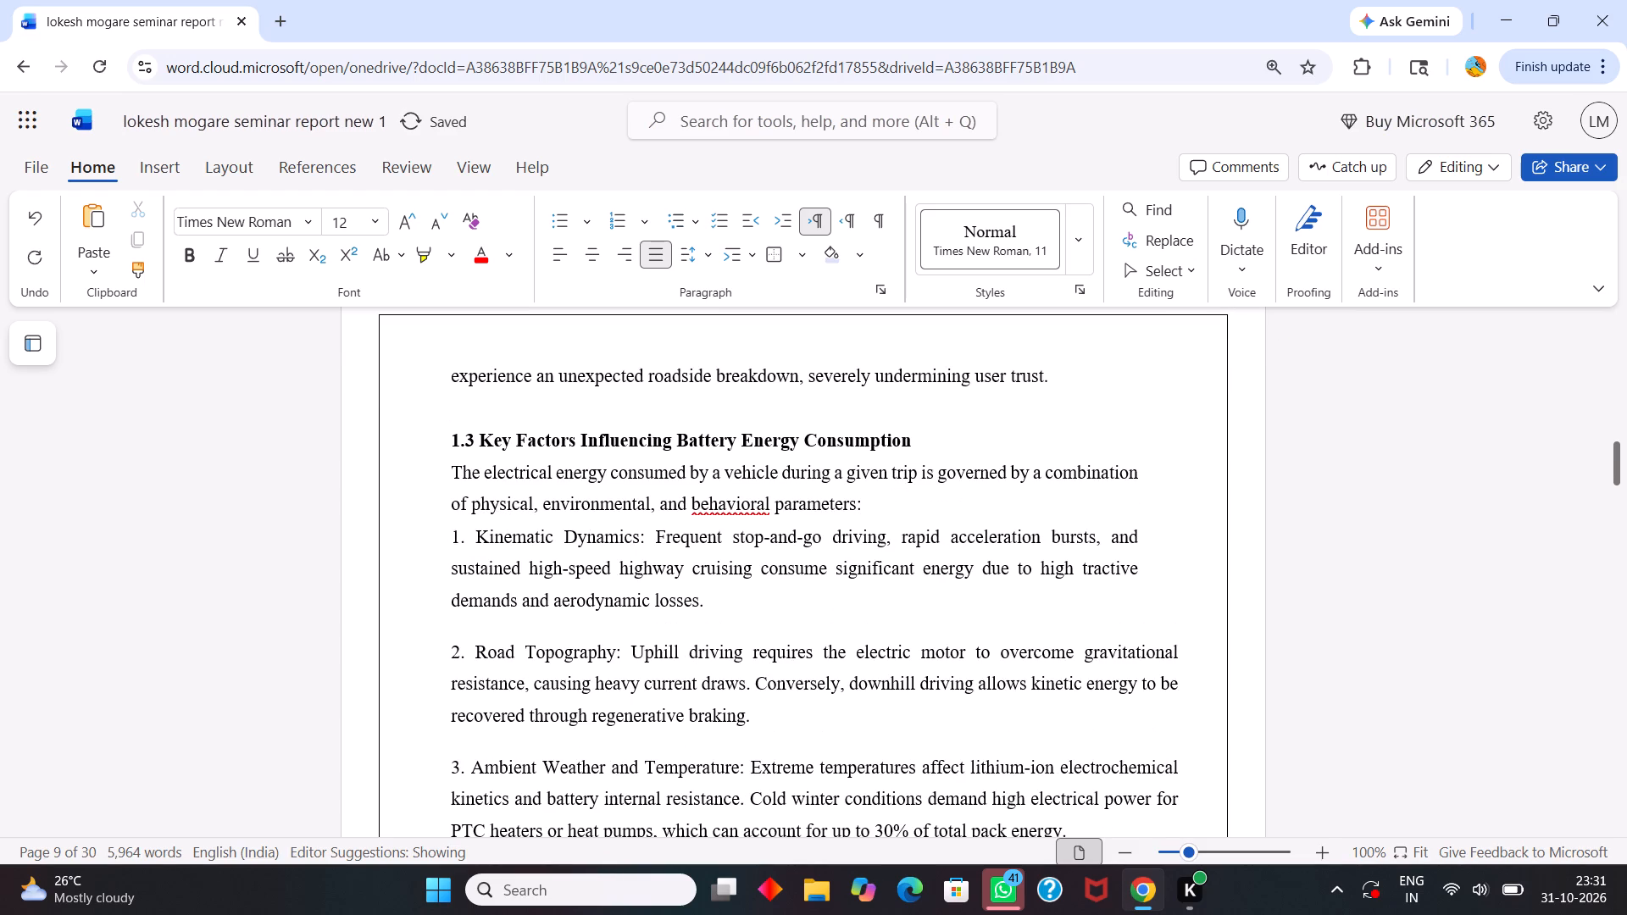
left_click(451, 653)
key("BackSpace")
key("Return")
In section 1.3, remove the extra space above item 3 Ambient Weather and Temperature and item 4 Headwinds and Aerodynamic Drag.
scroll(445, 648, "down", 1)
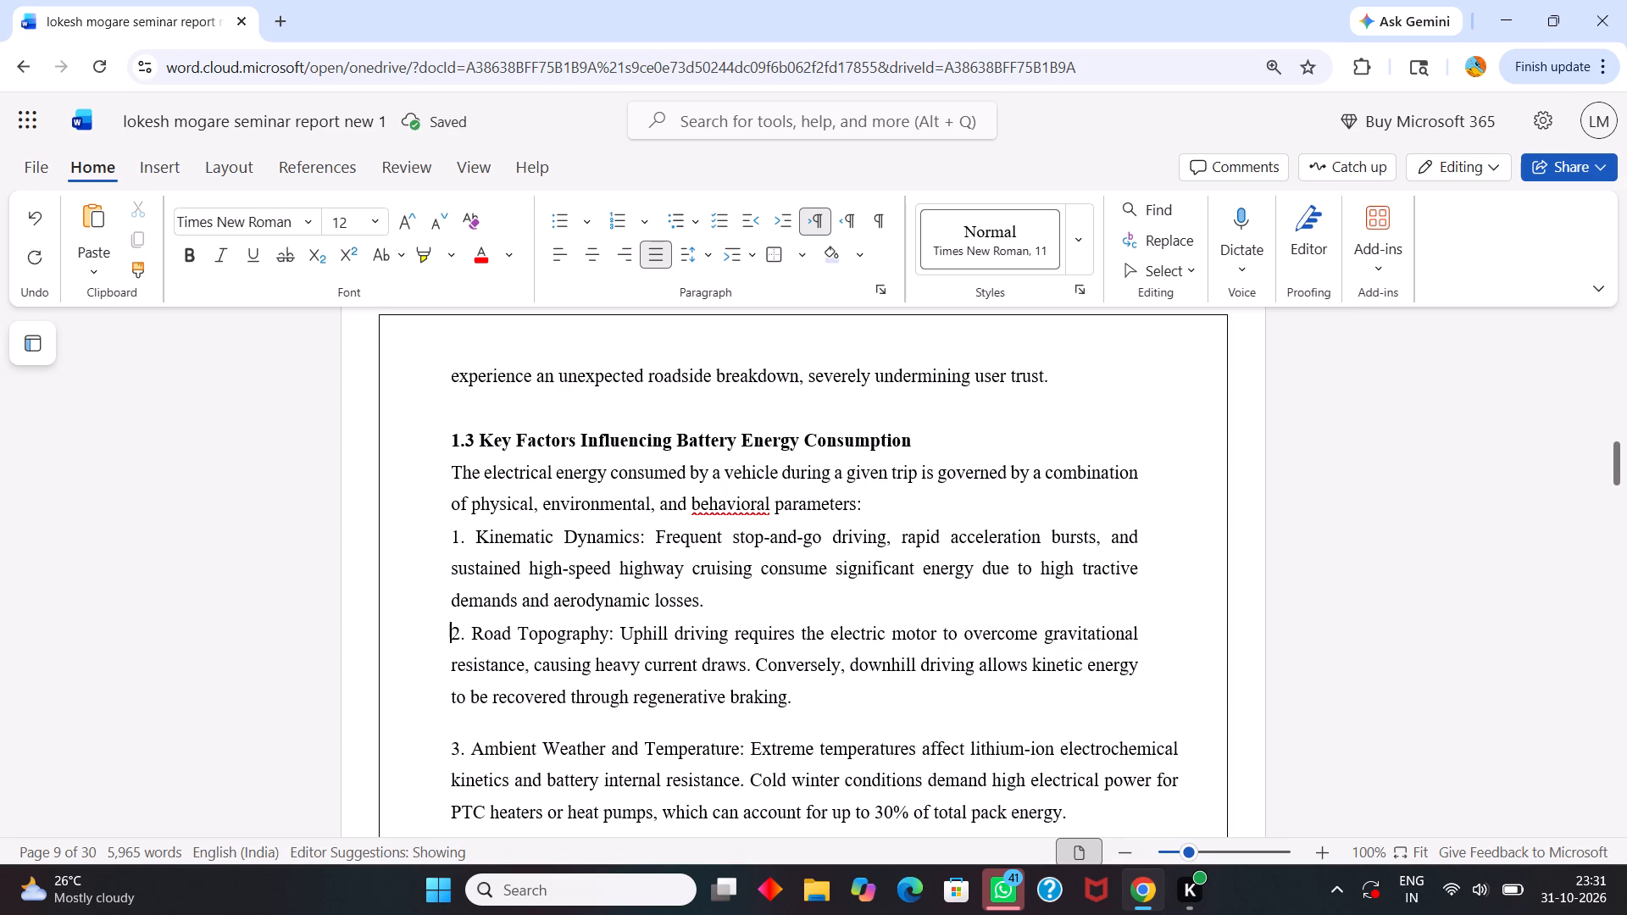
scroll(445, 648, "down", 1)
left_click(443, 535)
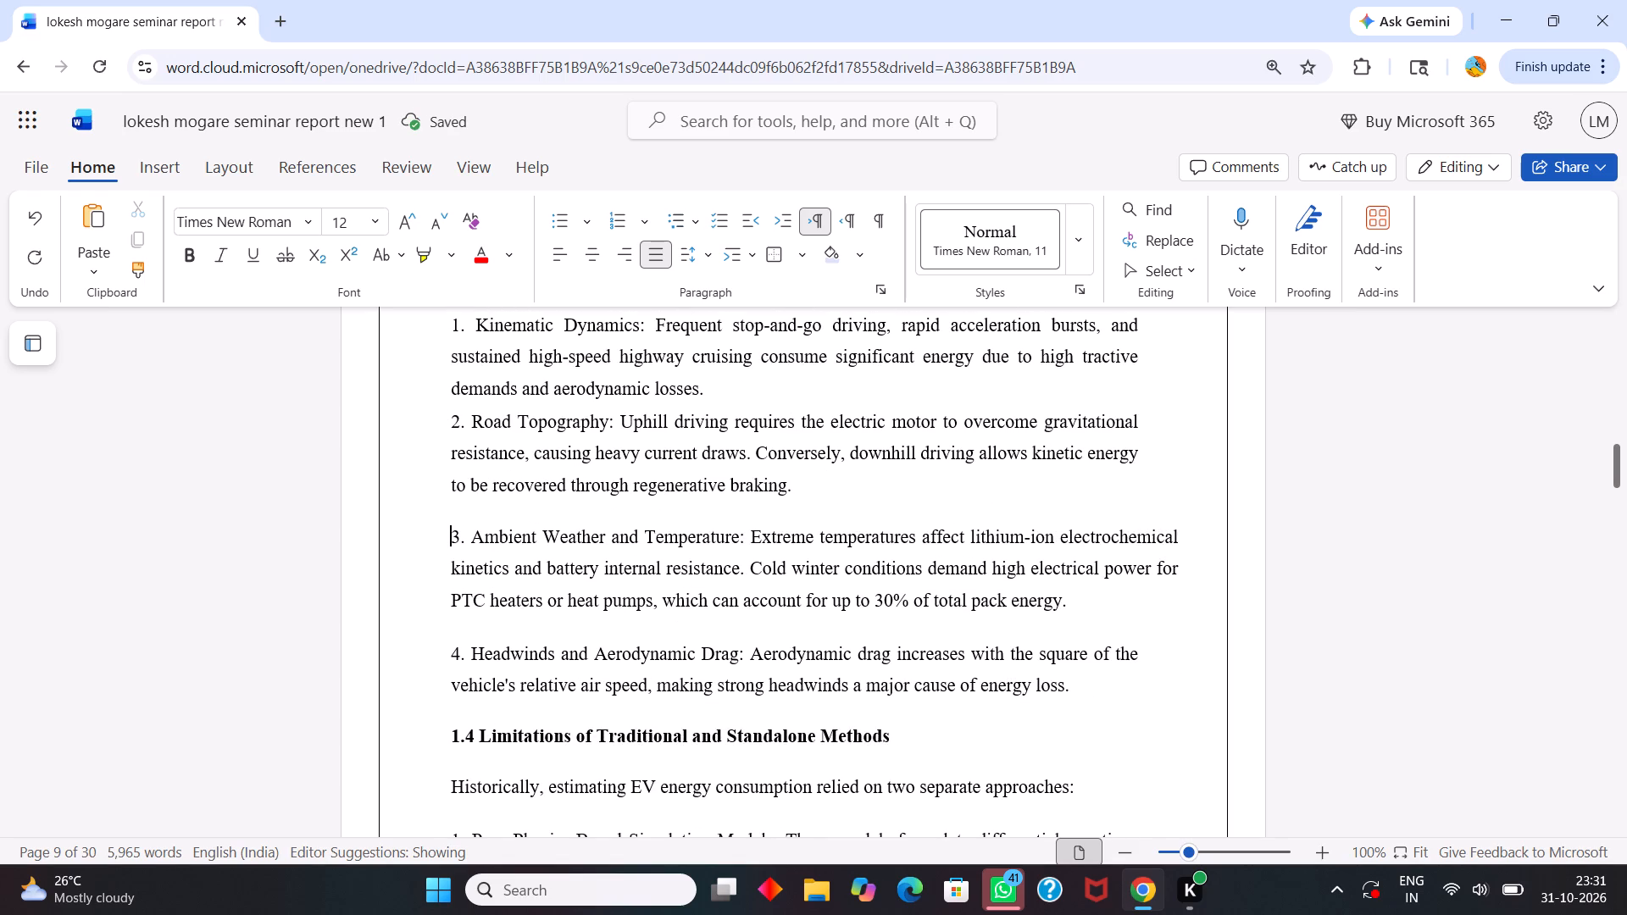
key("BackSpace")
key("Return")
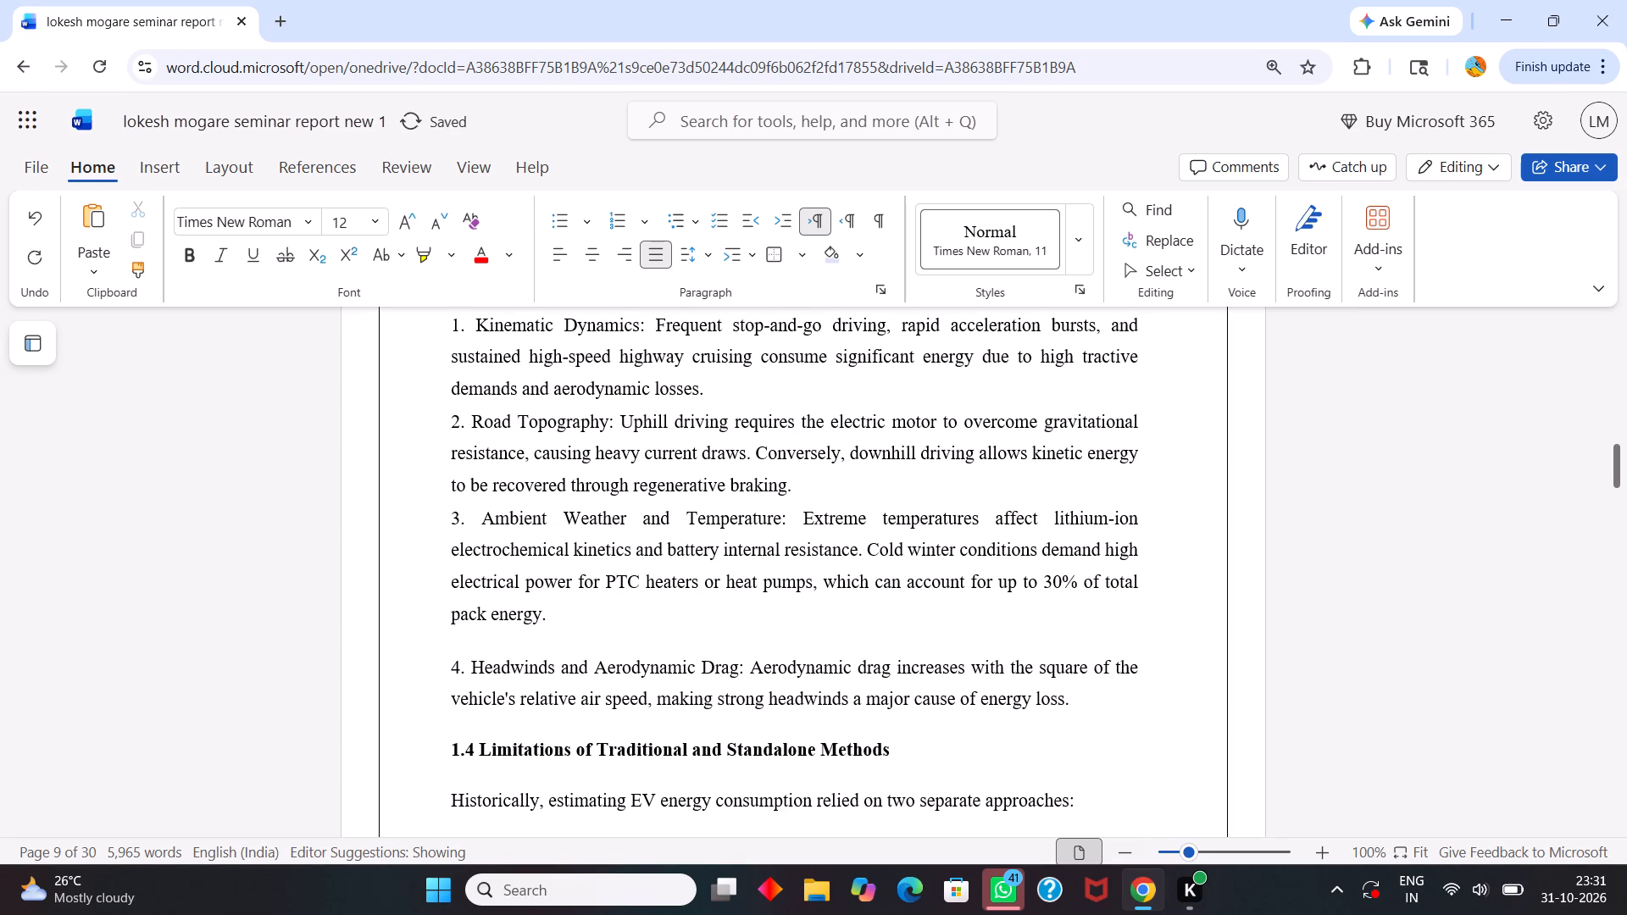
left_click(449, 671)
key("BackSpace")
key("Return")
Remove the extra space above and below the heading "1.4 Limitations of Traditional and Standalone Methods".
scroll(560, 609, "down", 2)
left_click(445, 519)
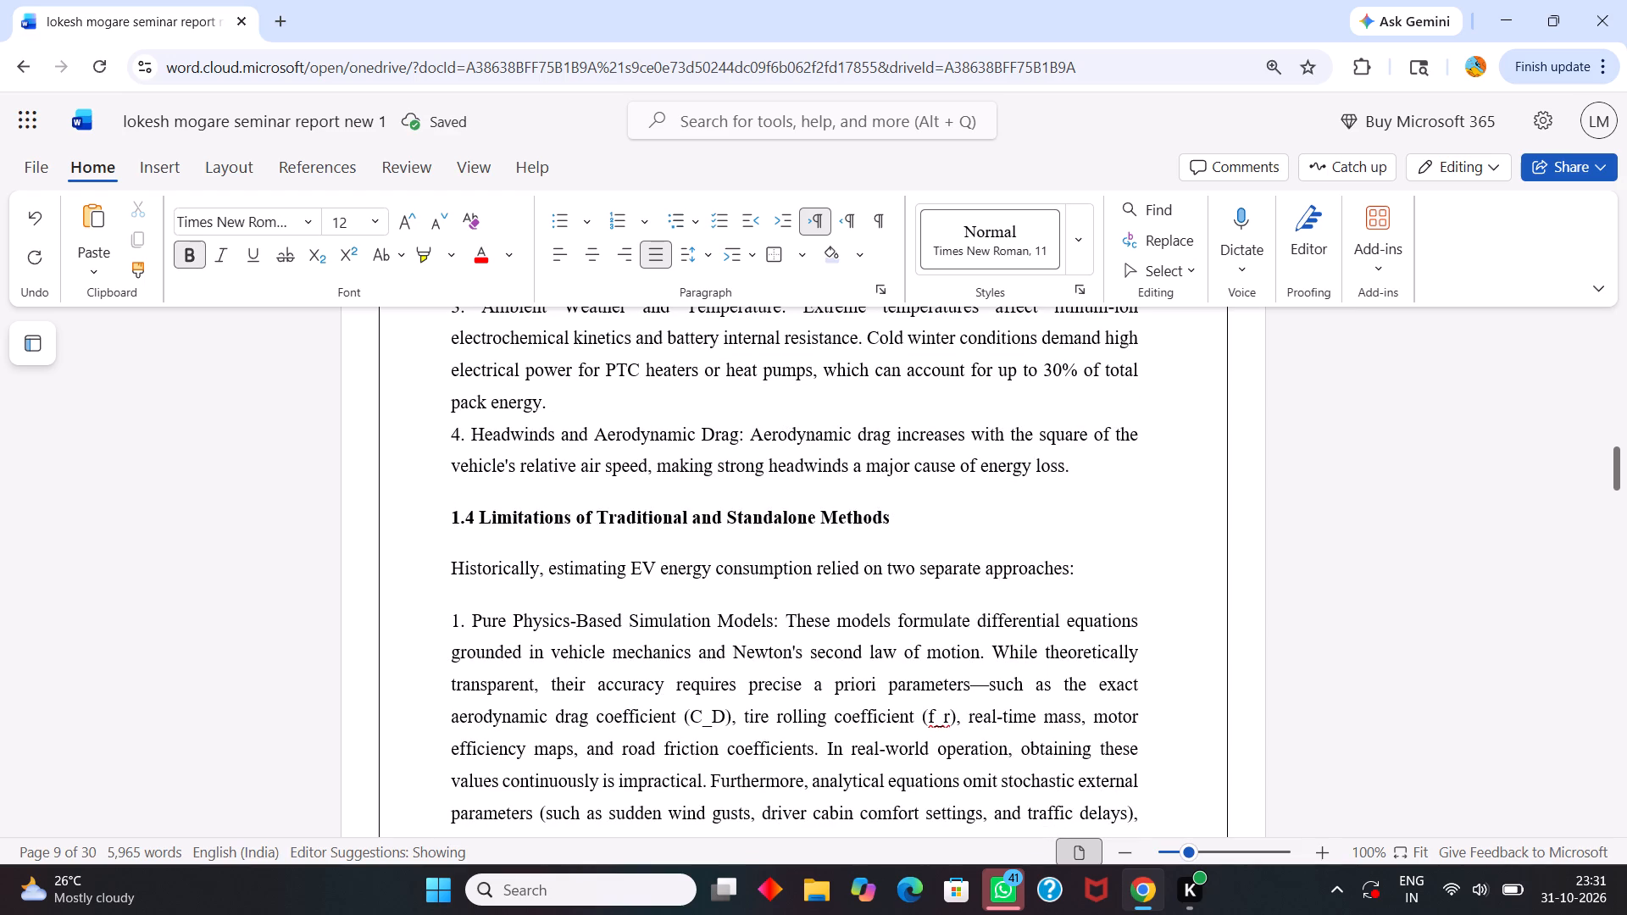
key("BackSpace")
key("Return")
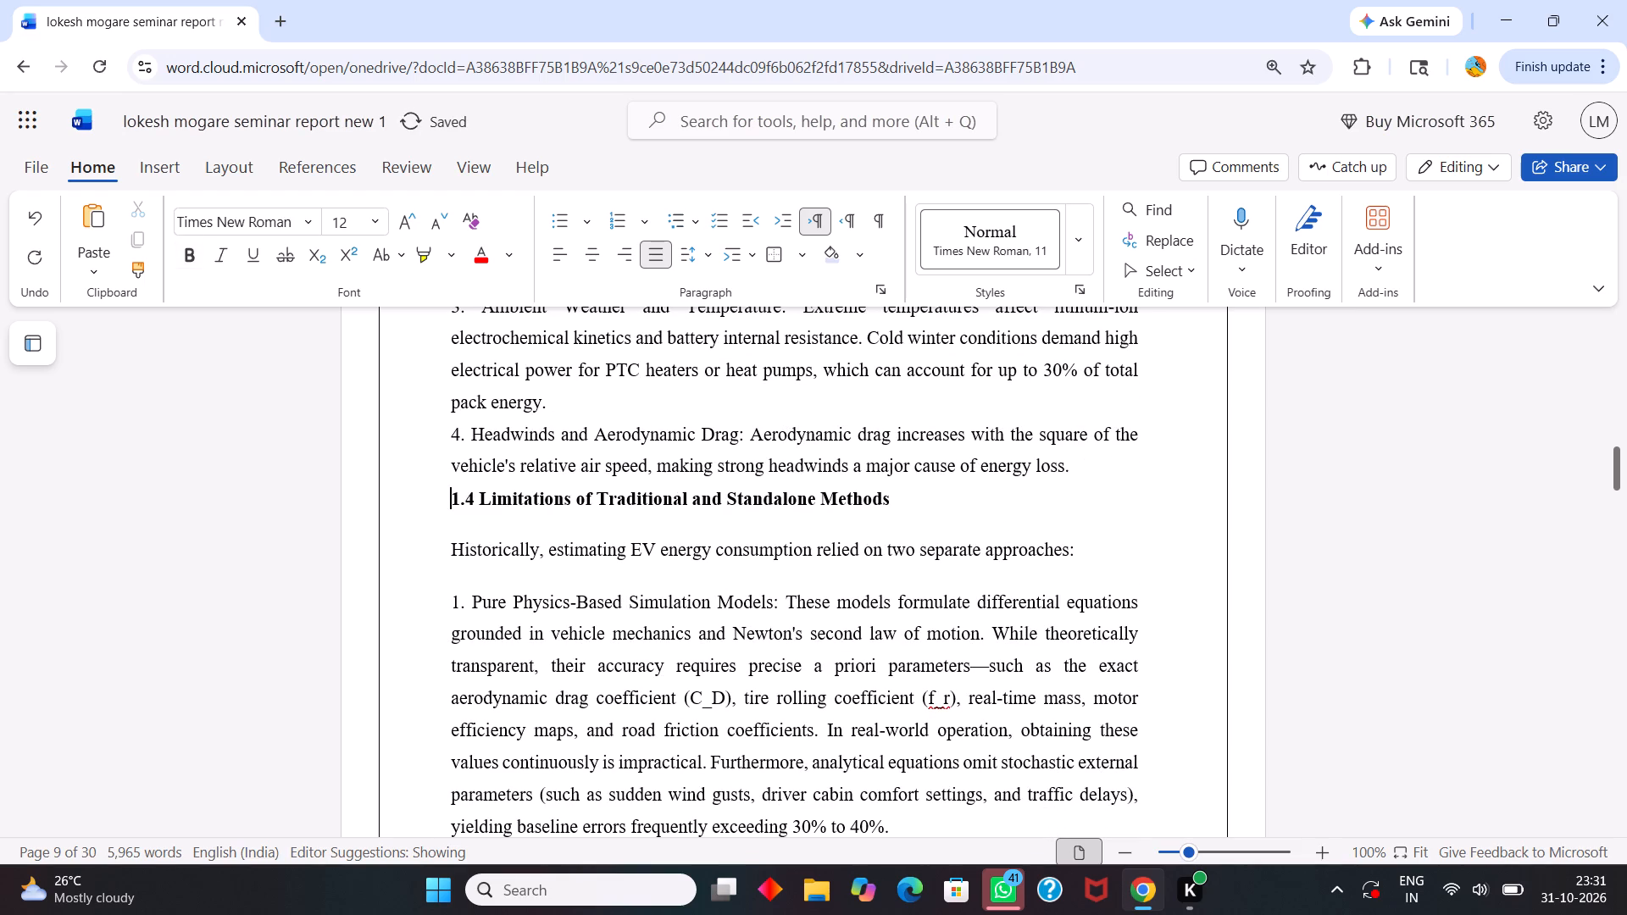
left_click(448, 555)
key("BackSpace")
key("Return")
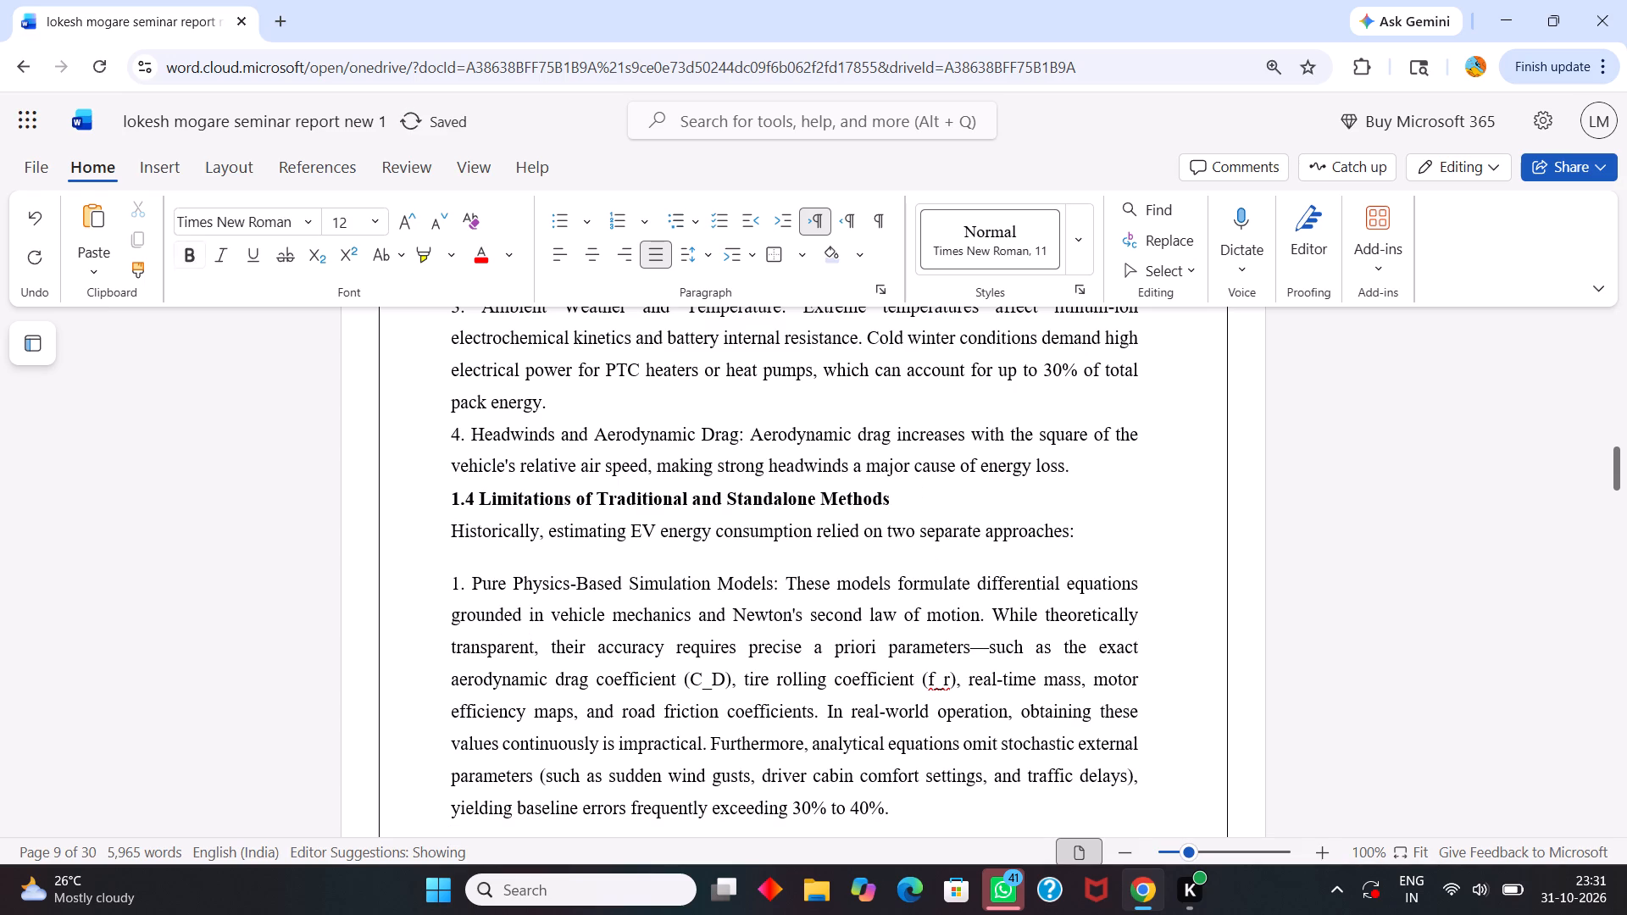
In section 1.4, remove the extra space above item 1 Pure Physics-Based Simulation Models.
left_click(447, 583)
key("BackSpace")
key("Return")
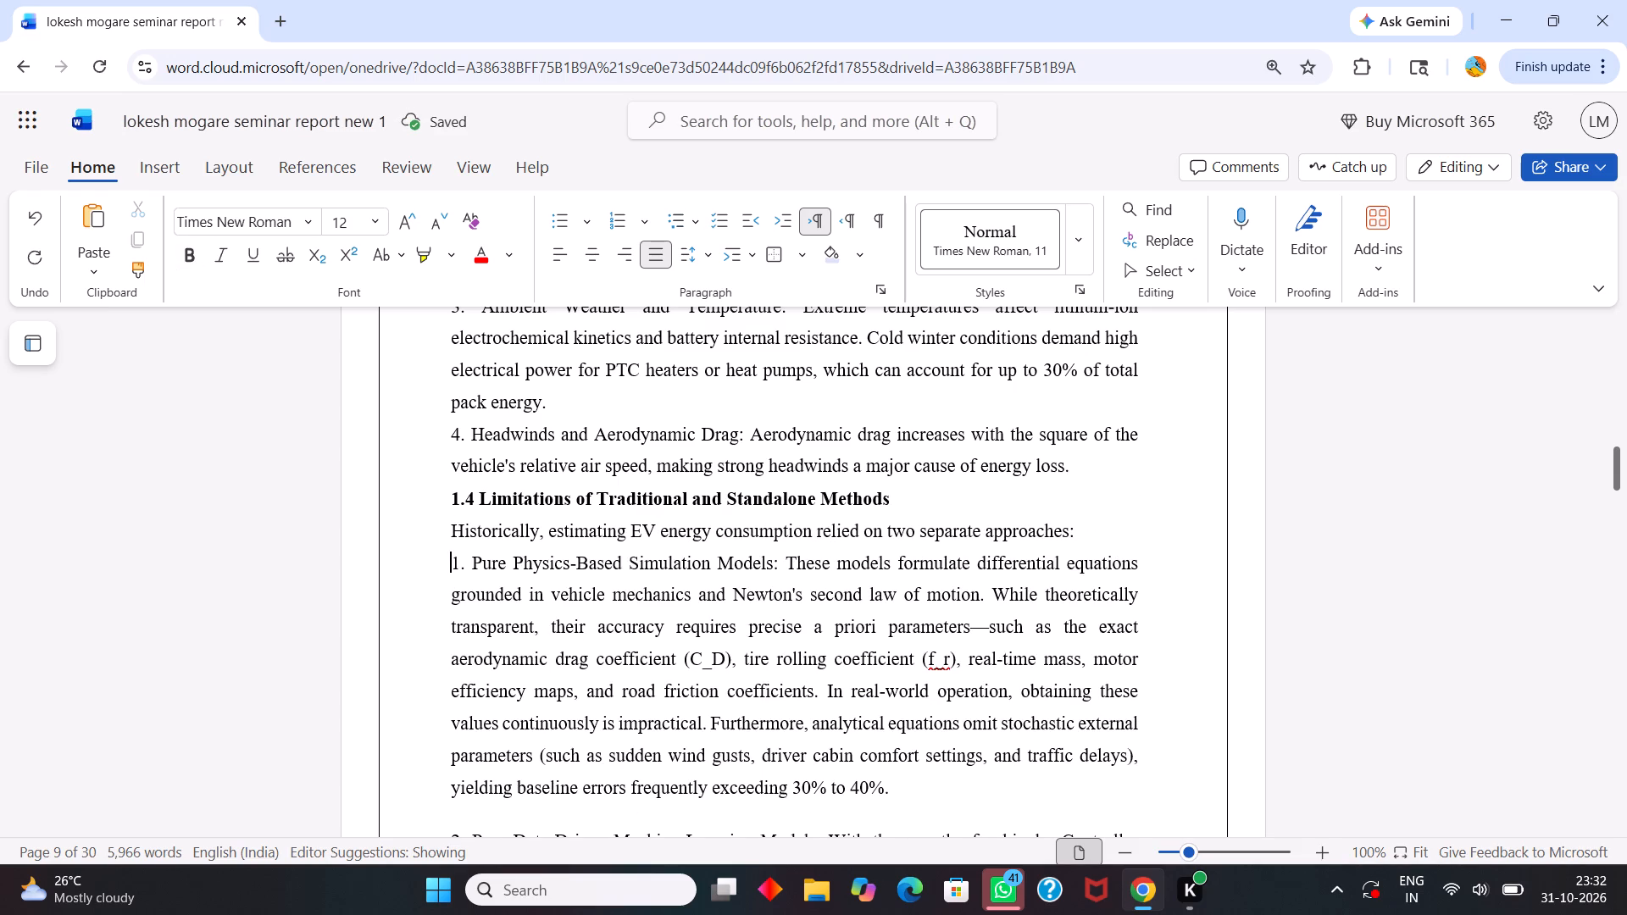
Insert one blank line above the heading "1.4 Limitations of Traditional and Standalone Methods".
left_click(1070, 468)
key("Return")
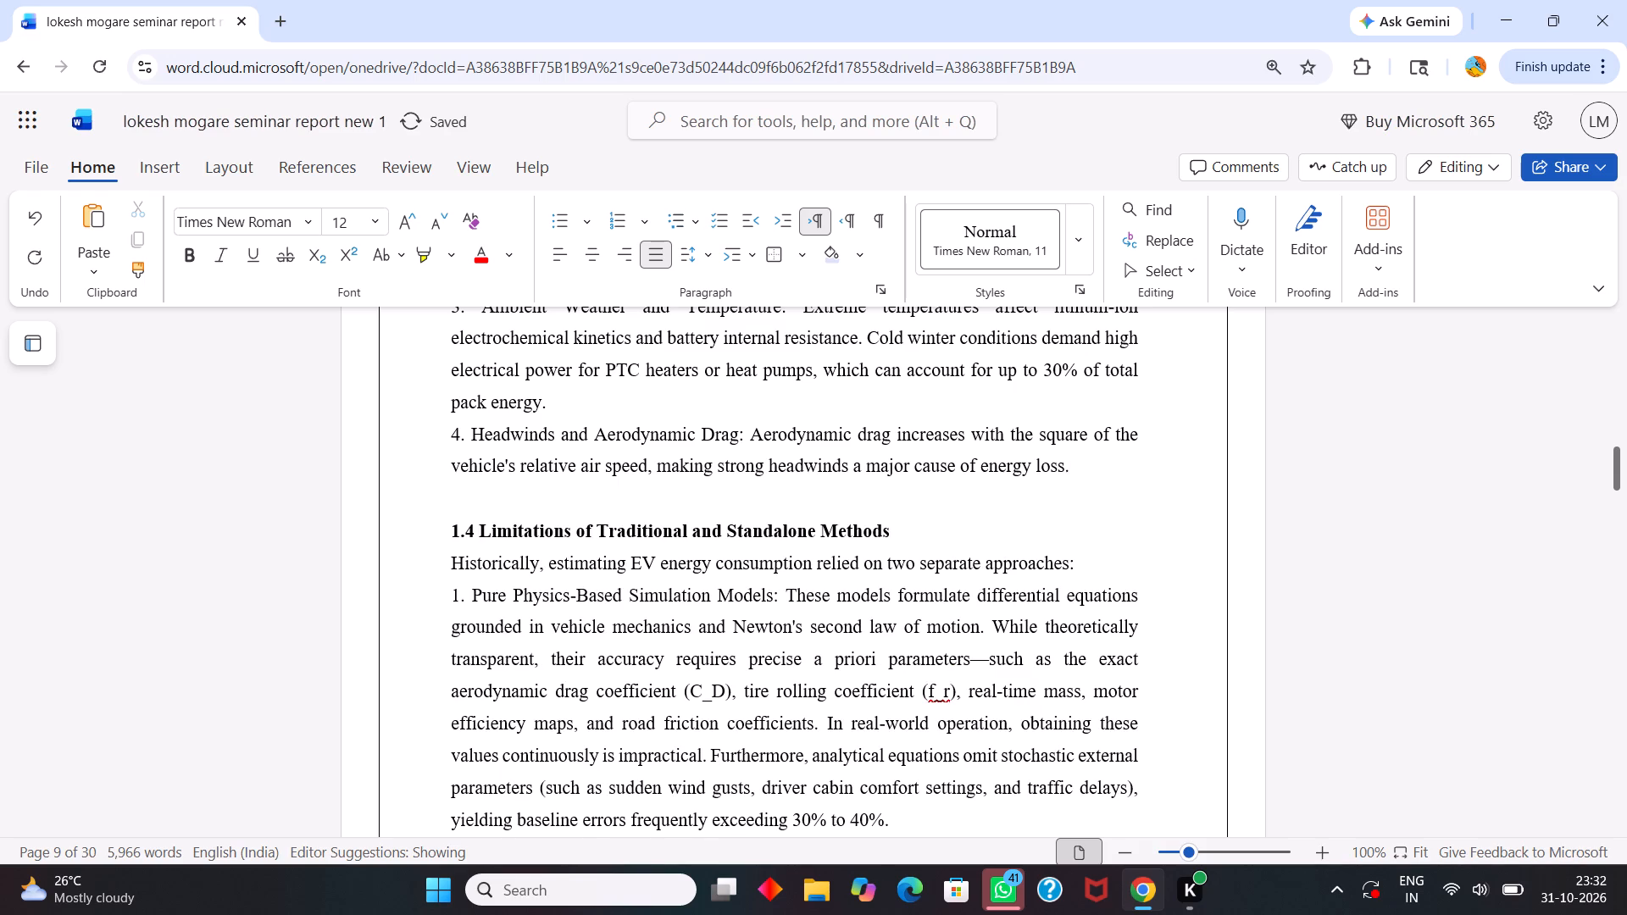
In section 1.4, remove the extra space above item 2 Pure Data-Driven Machine Learning Models.
scroll(863, 532, "down", 2)
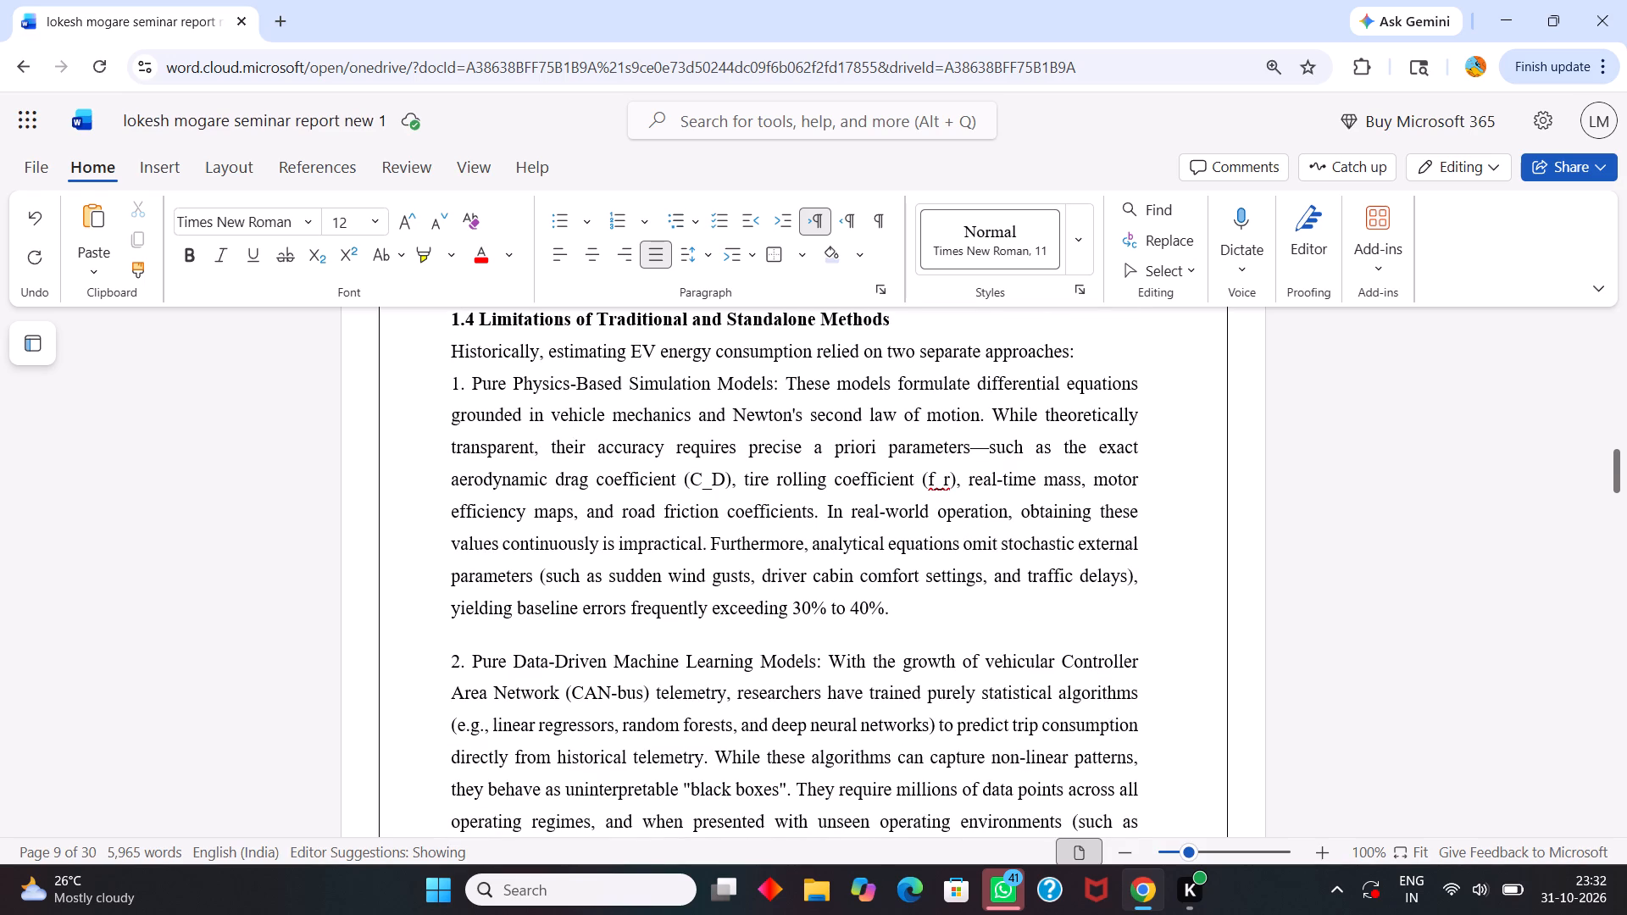
left_click(448, 657)
key("BackSpace")
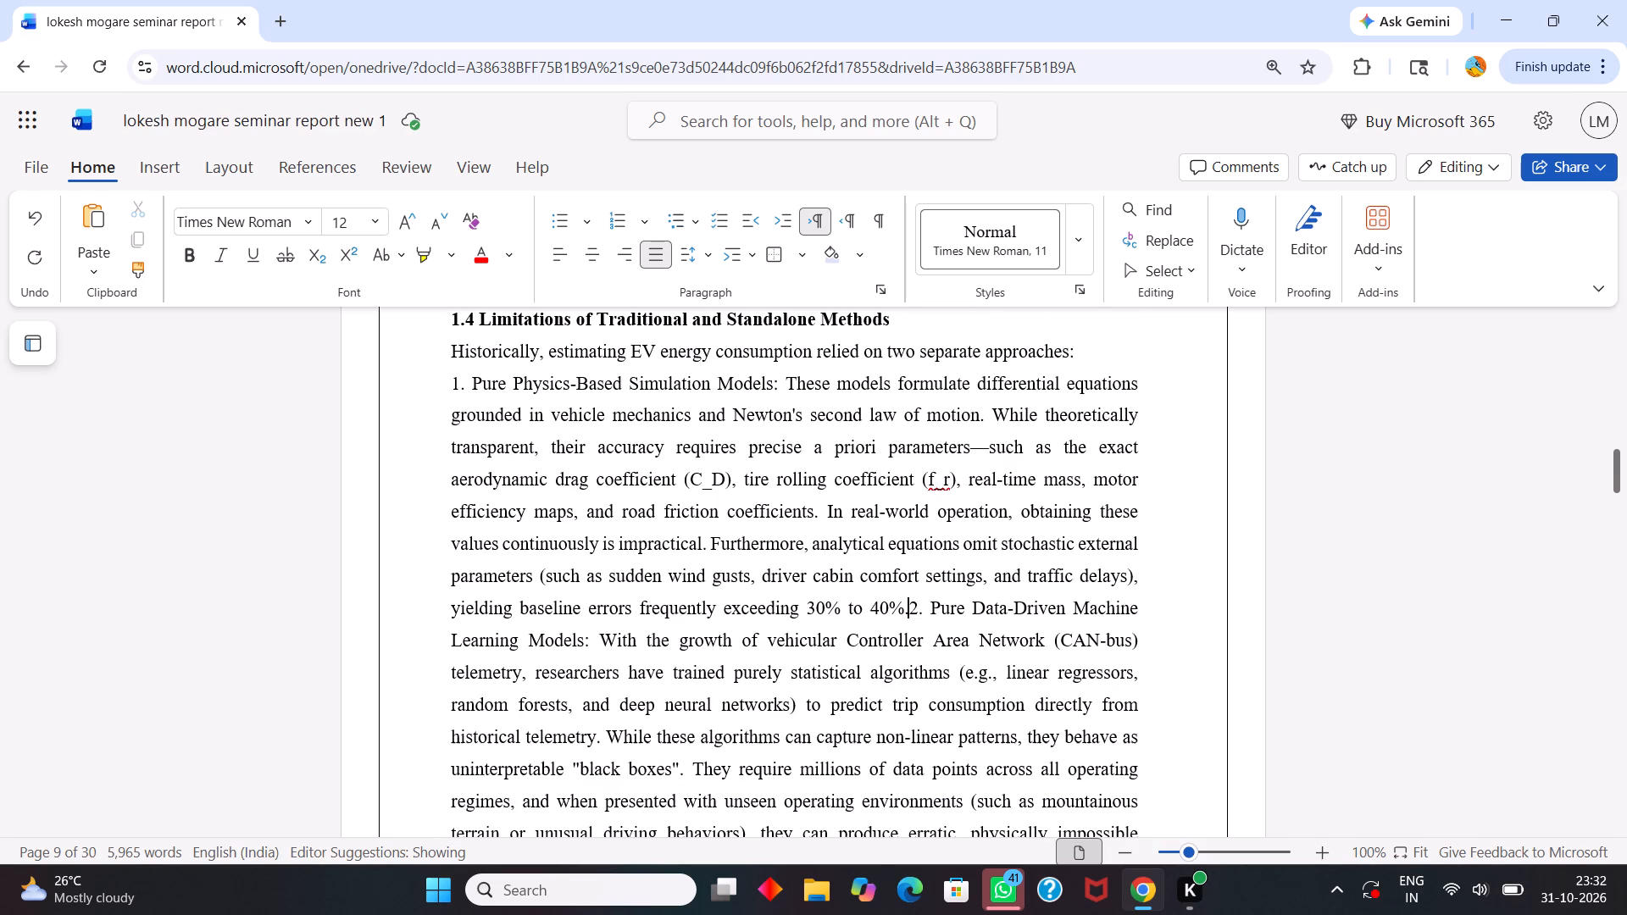
key("Return")
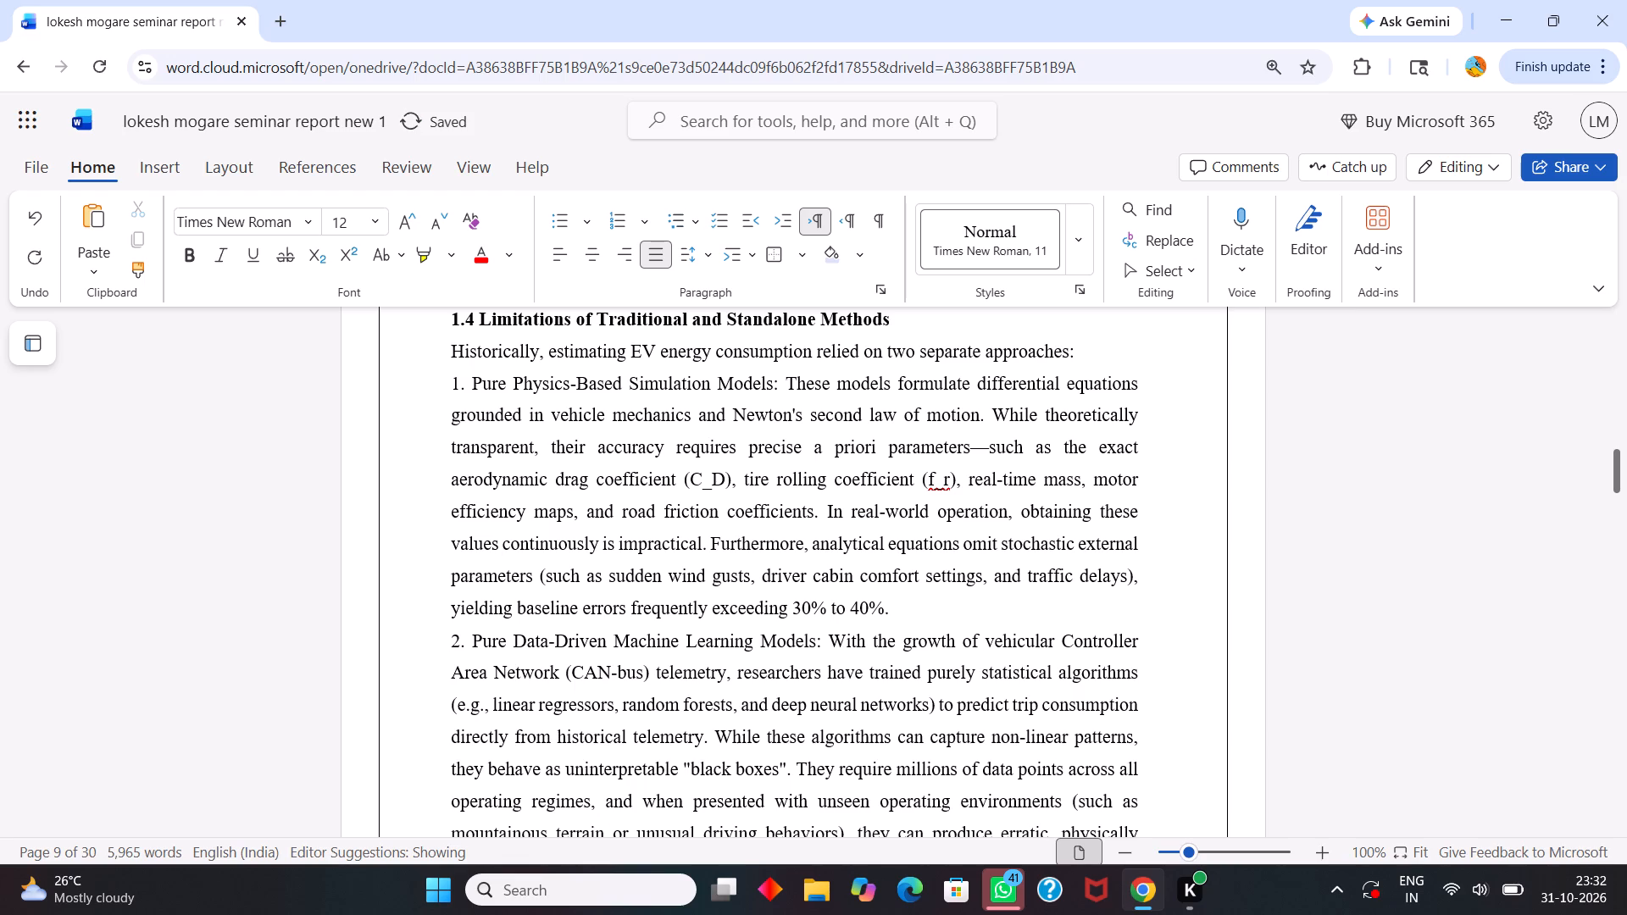
Review the paragraph and list spacing across sections 1.3 and 1.4.
scroll(554, 629, "up", 3)
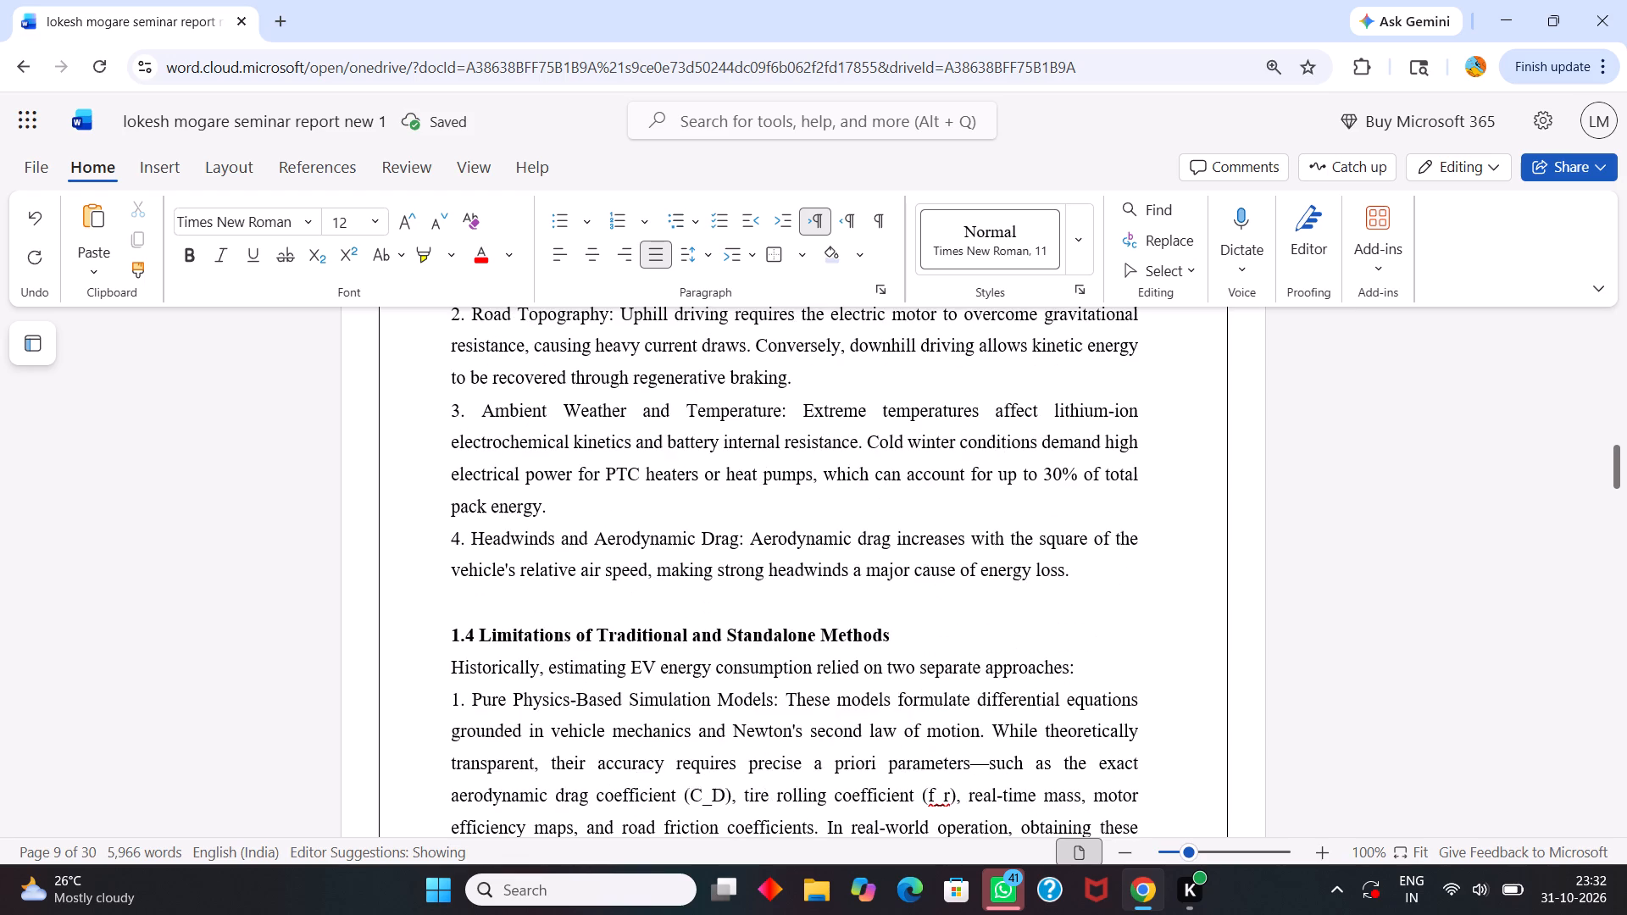
scroll(554, 629, "down", 5)
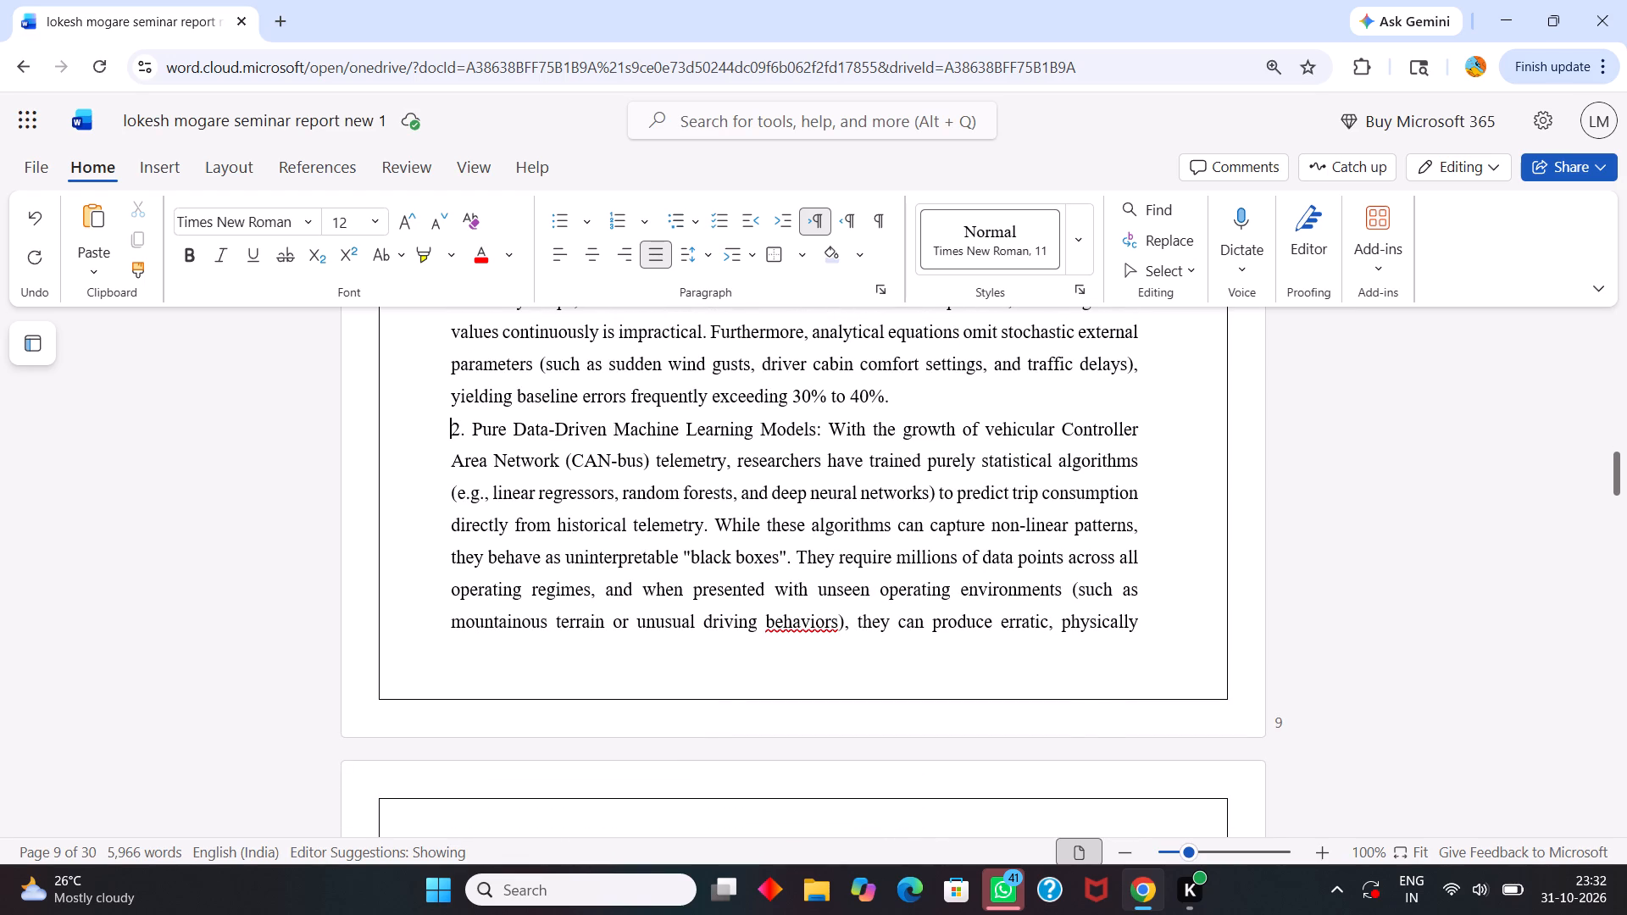
scroll(497, 456, "up", 5)
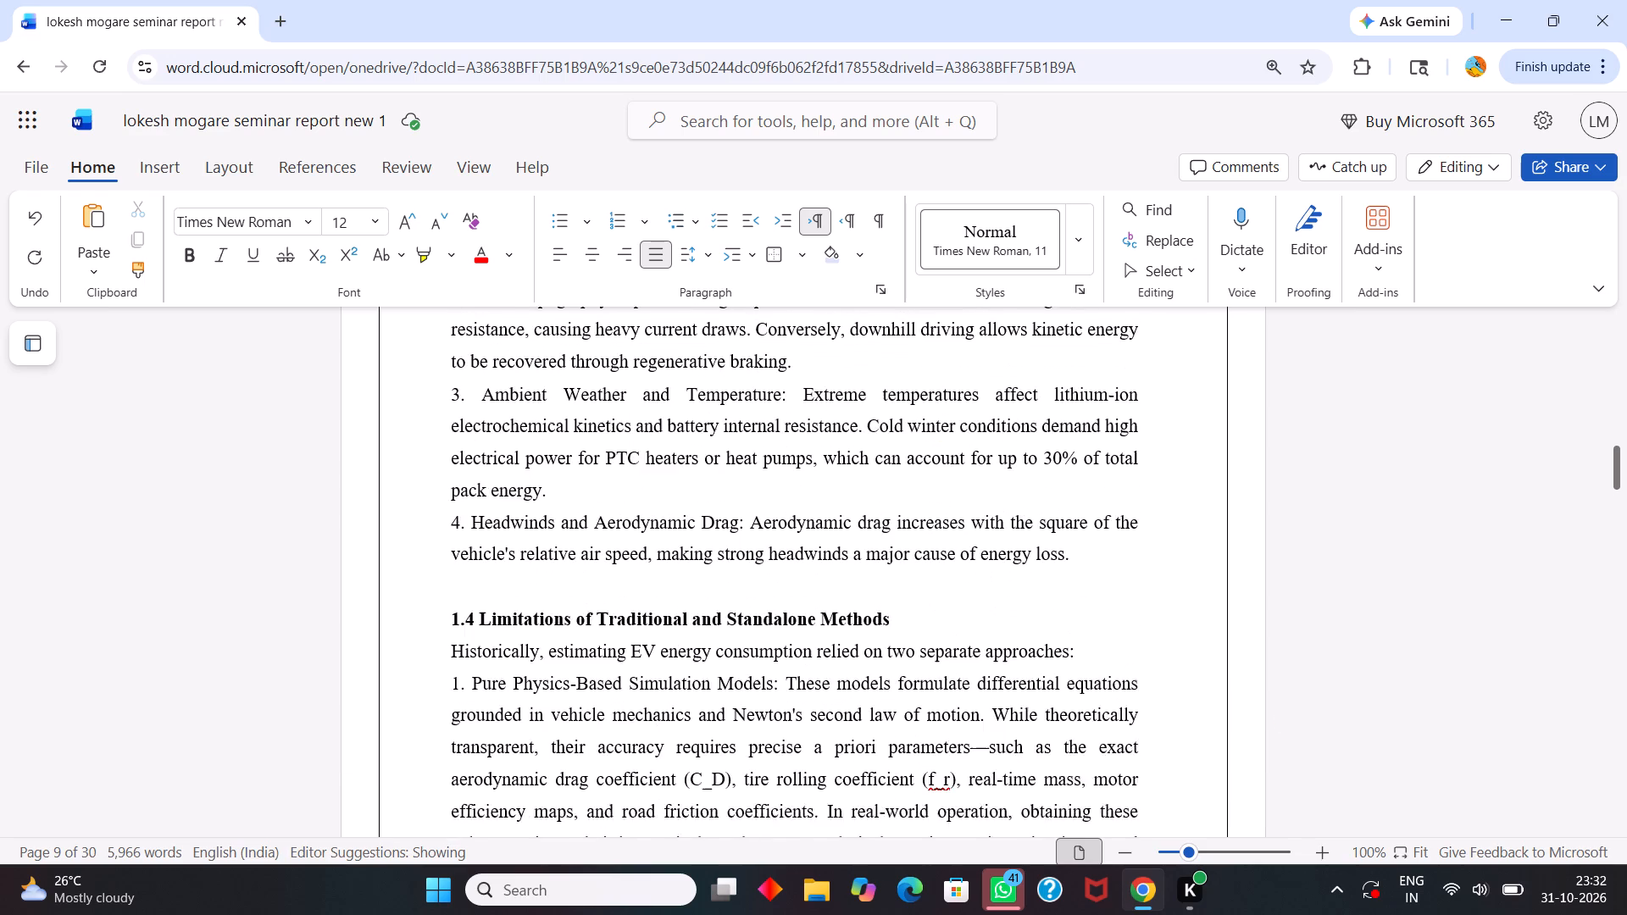
scroll(497, 456, "up", 4)
scroll(497, 456, "down", 2)
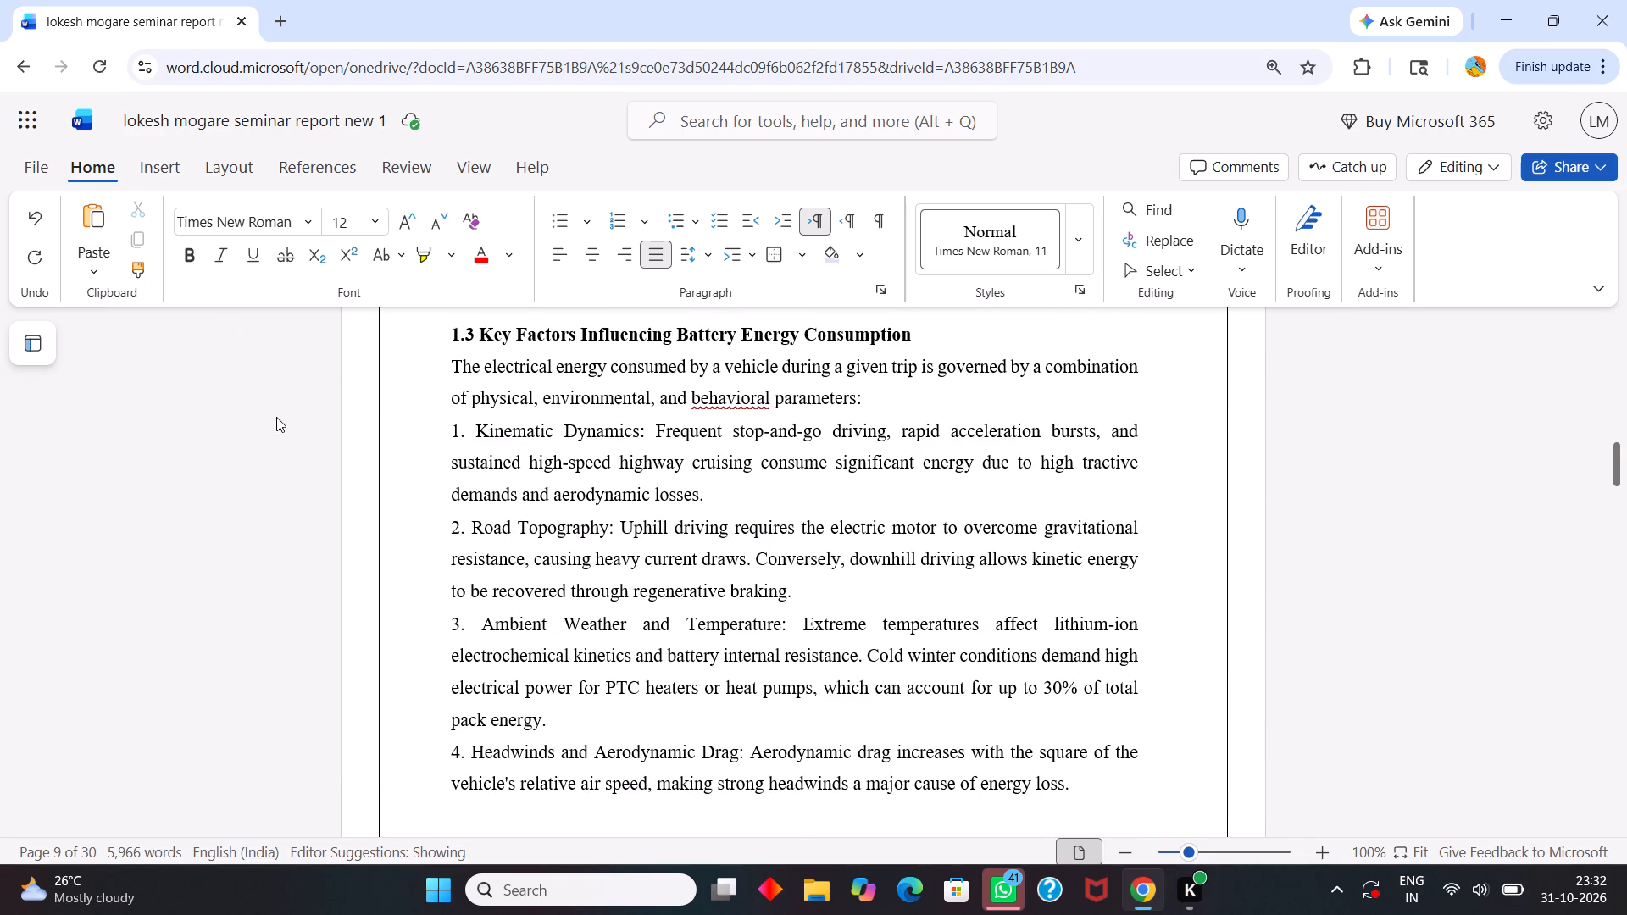
left_click(119, 635)
scroll(424, 534, "down", 2)
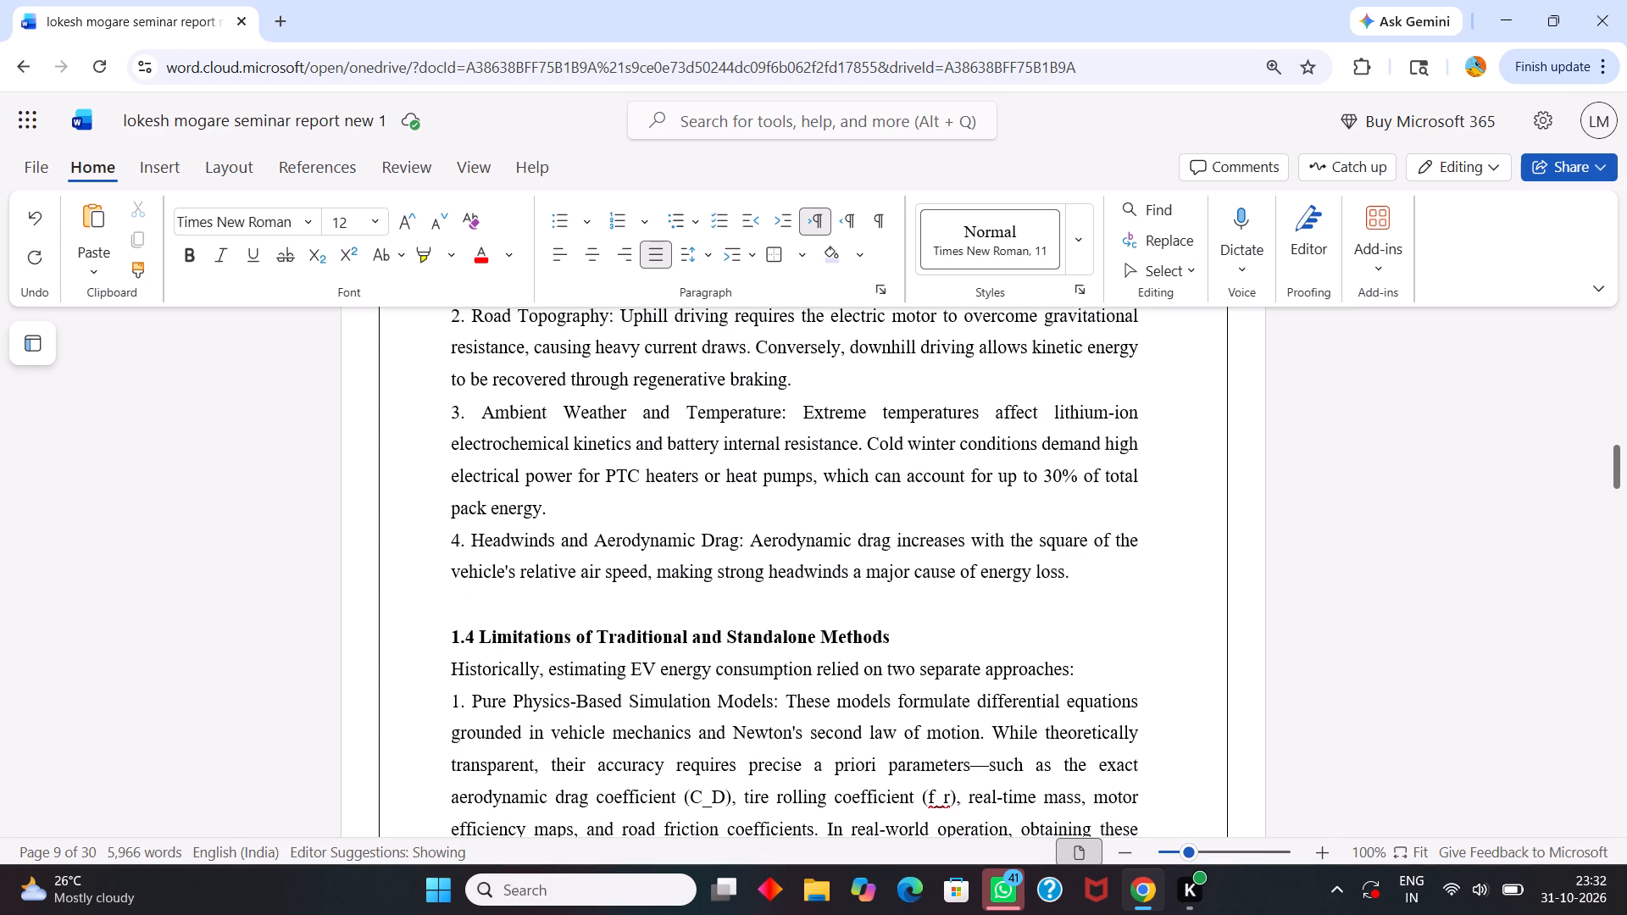
scroll(480, 457, "up", 1)
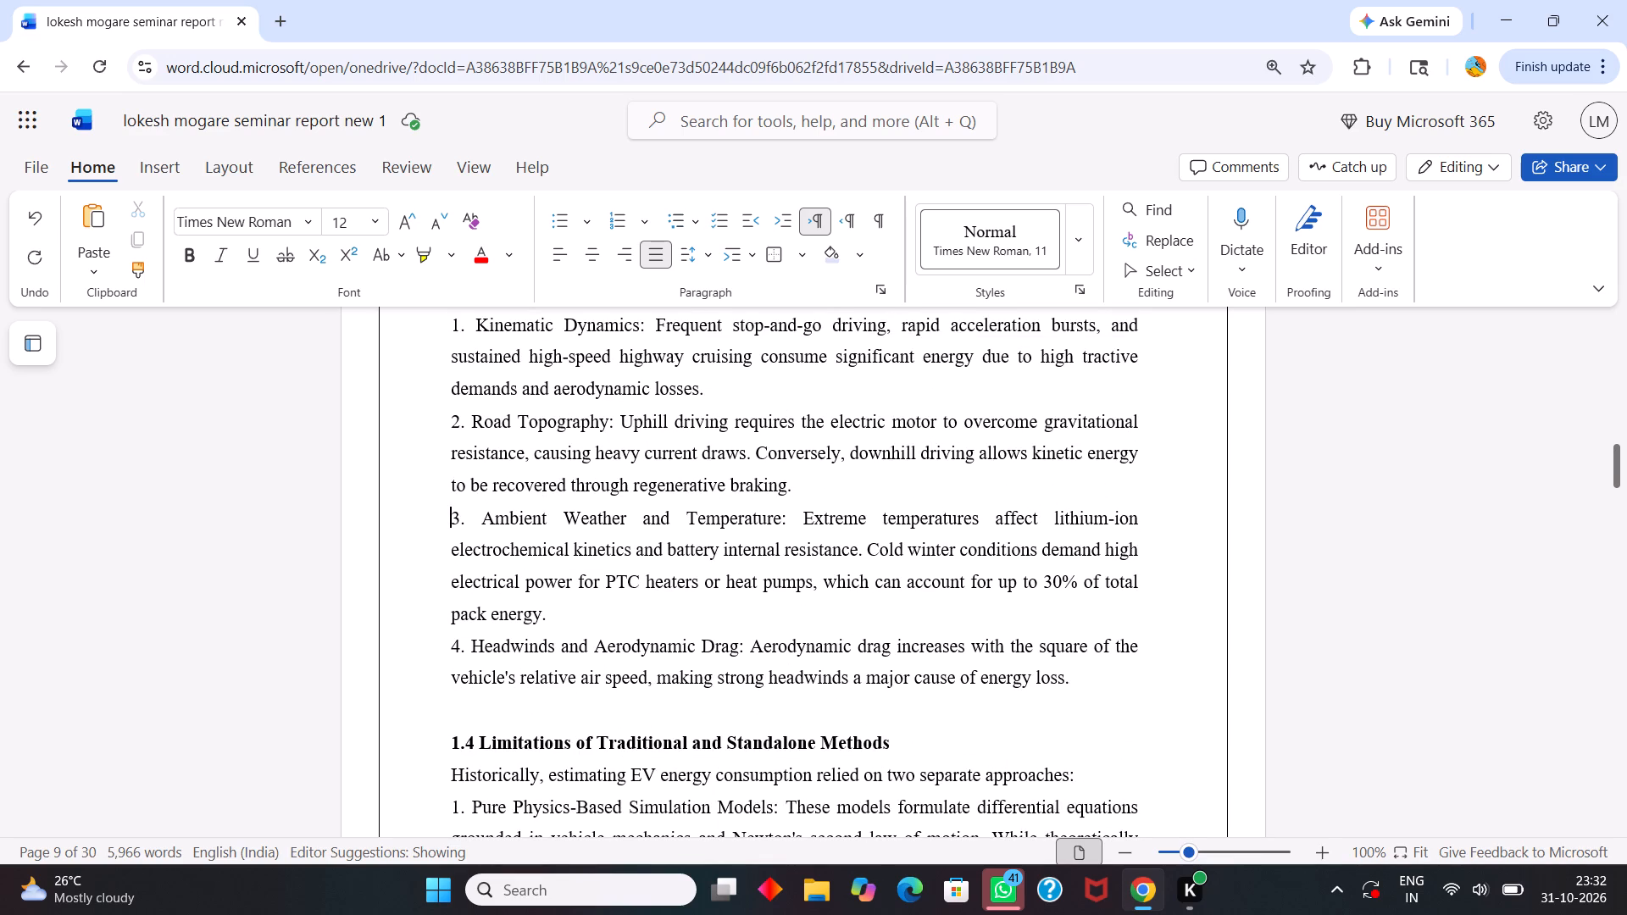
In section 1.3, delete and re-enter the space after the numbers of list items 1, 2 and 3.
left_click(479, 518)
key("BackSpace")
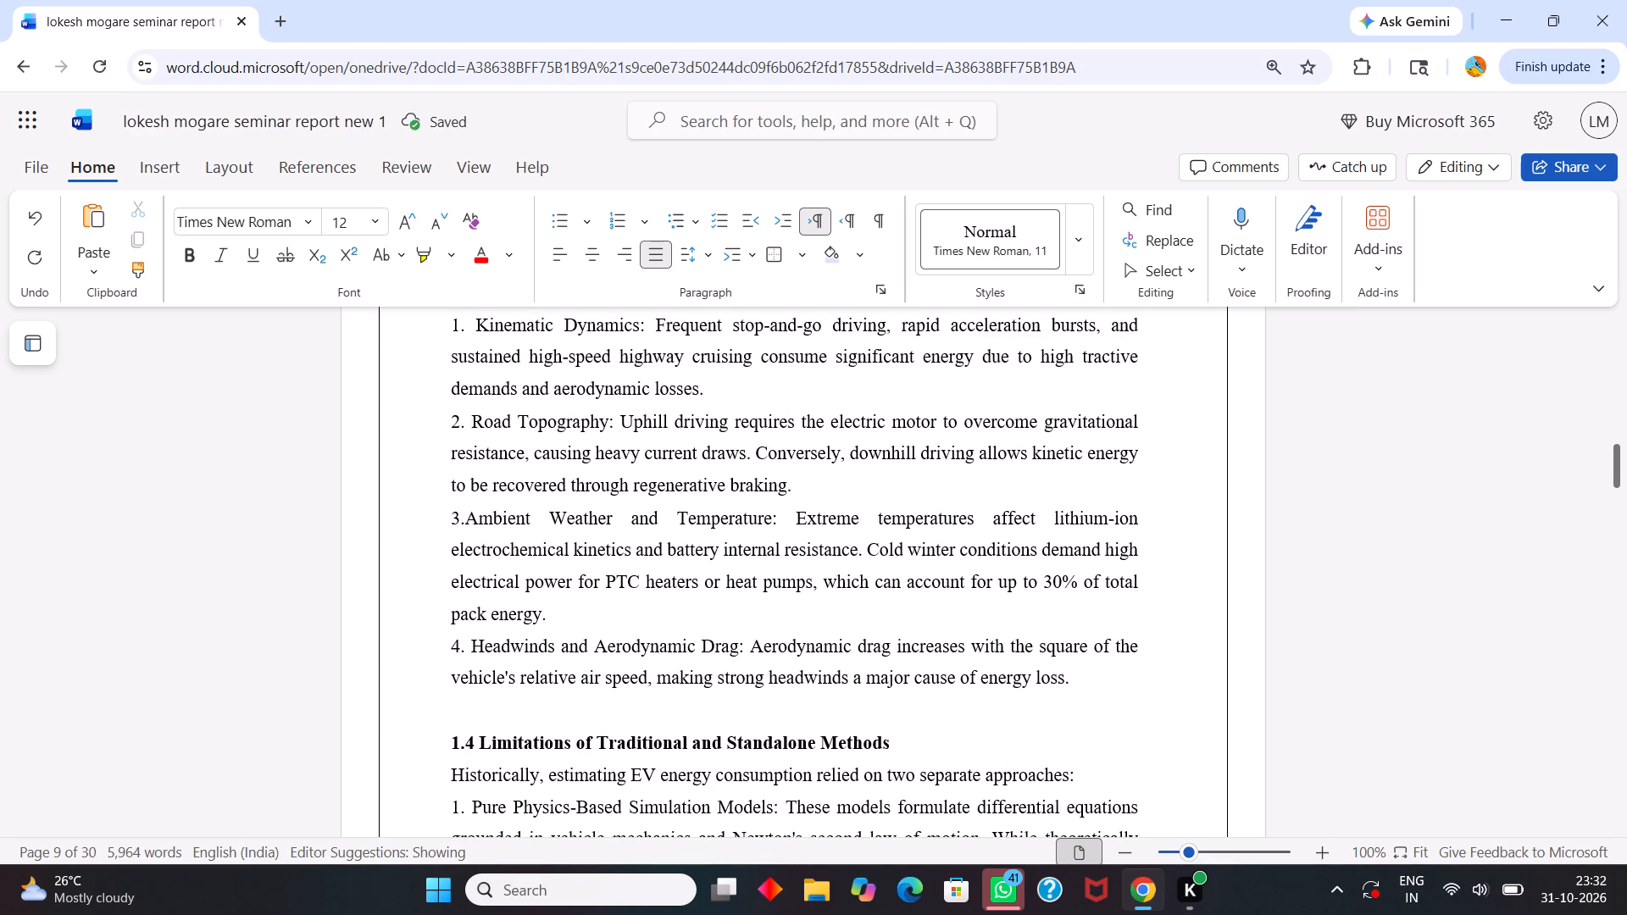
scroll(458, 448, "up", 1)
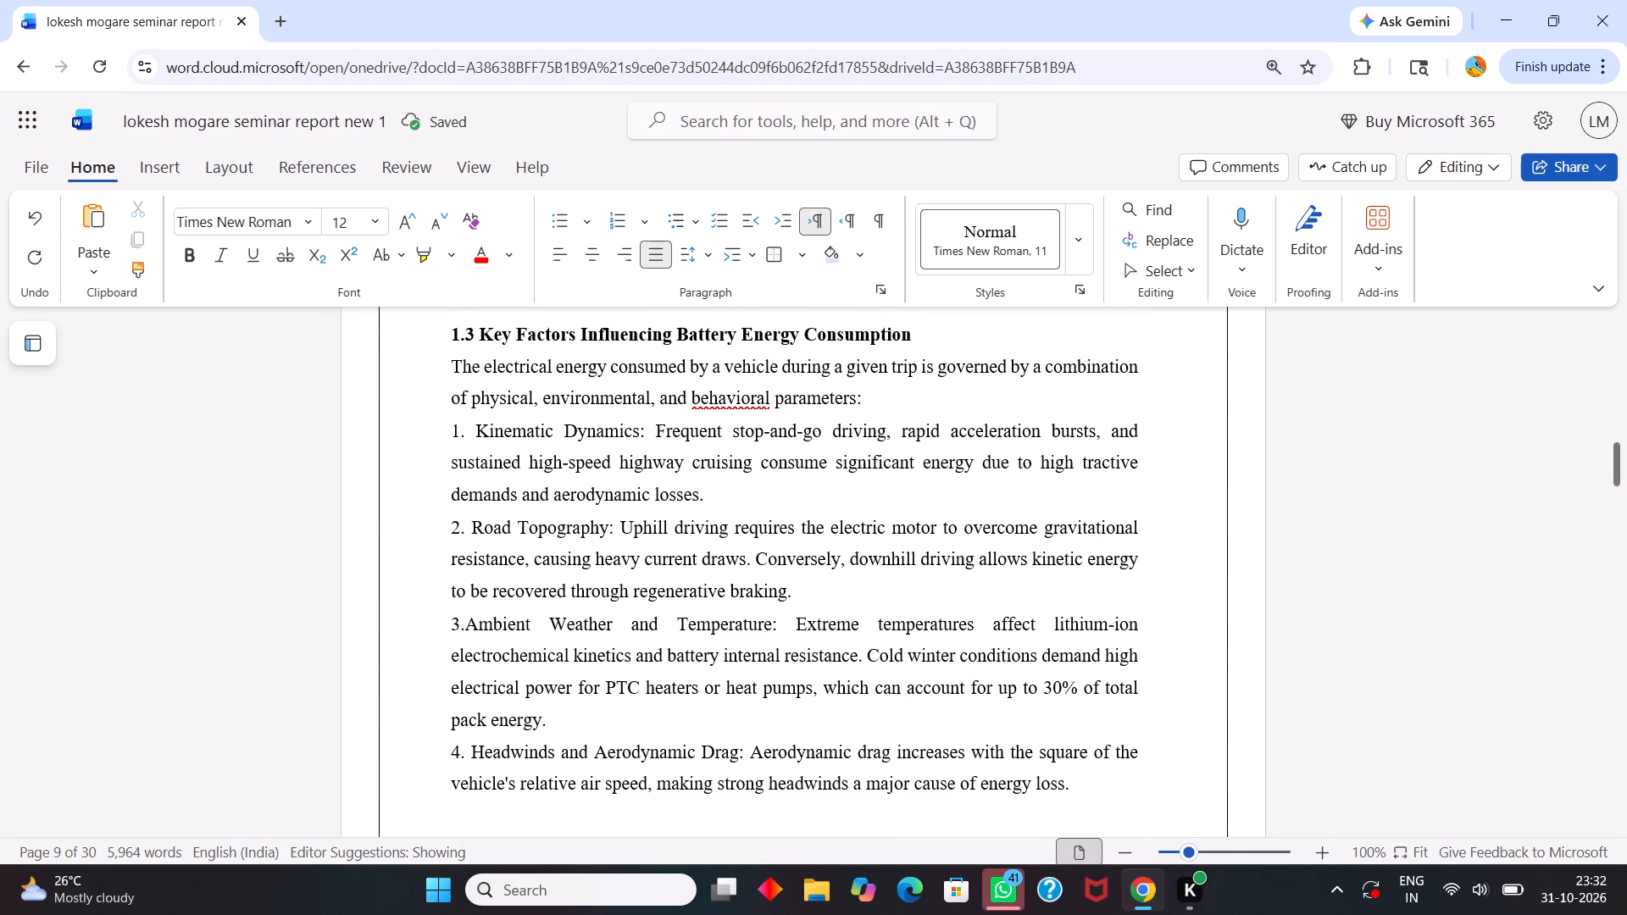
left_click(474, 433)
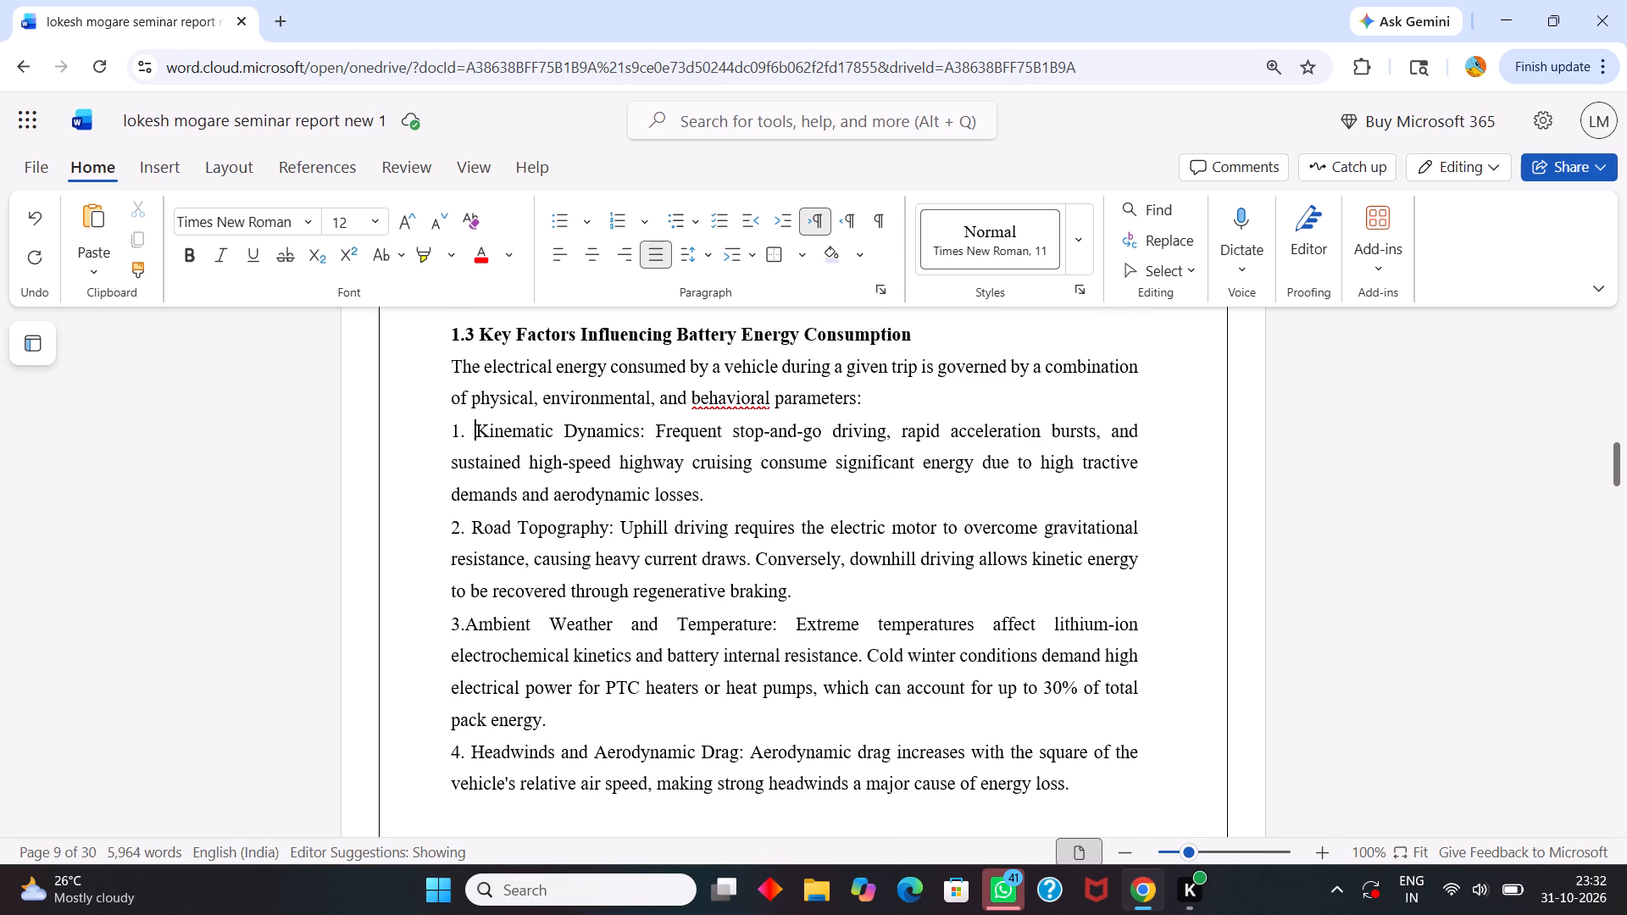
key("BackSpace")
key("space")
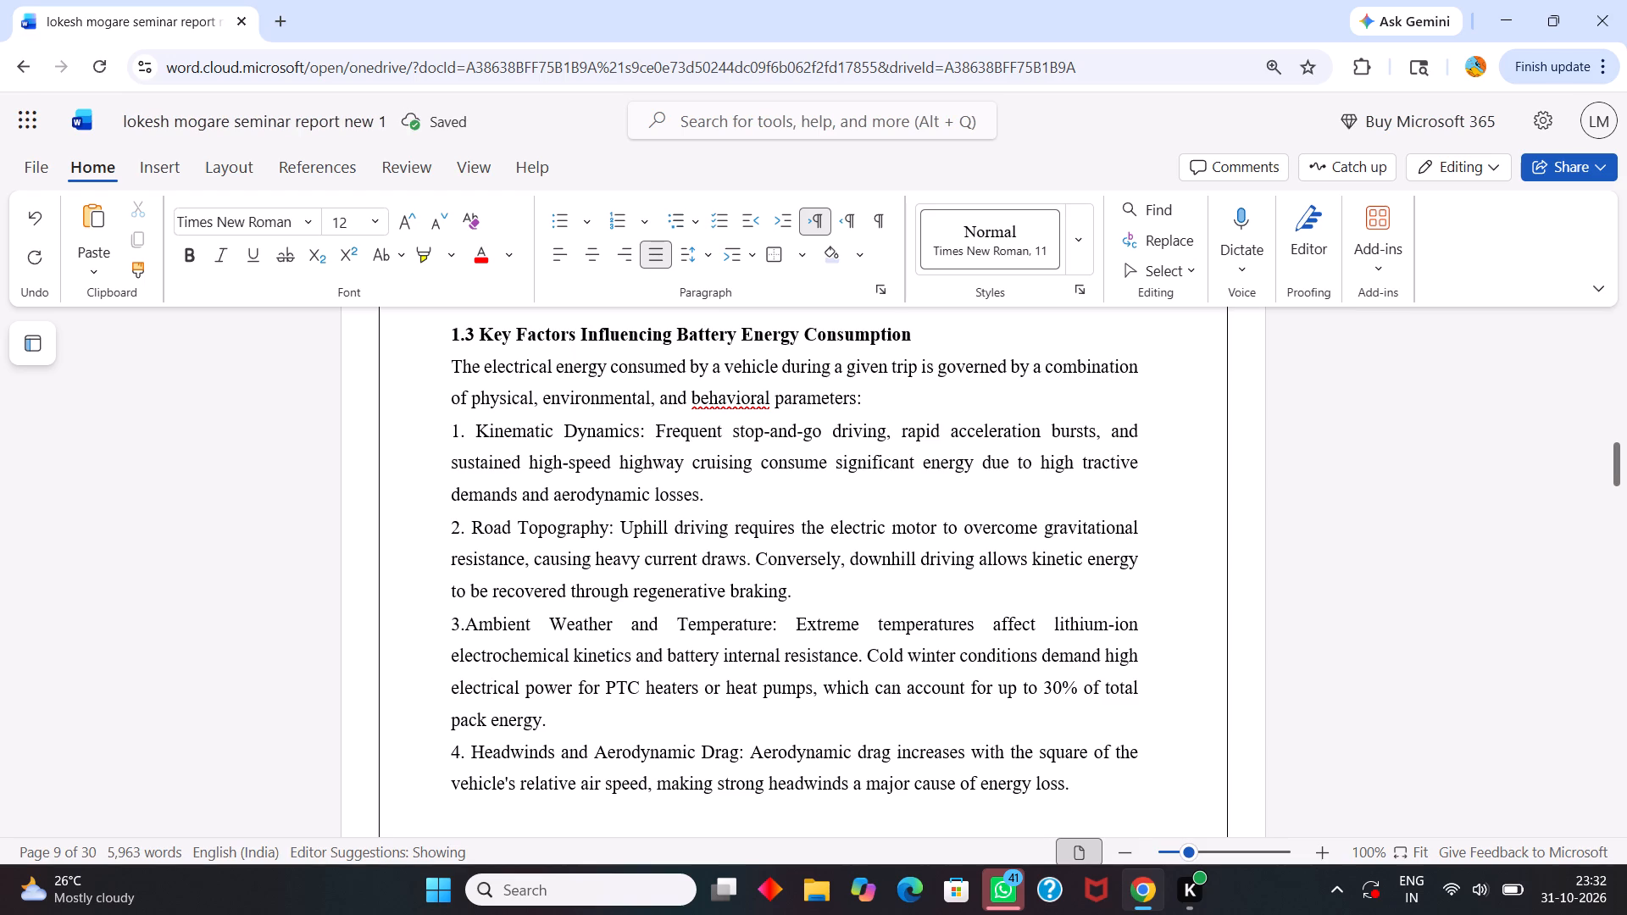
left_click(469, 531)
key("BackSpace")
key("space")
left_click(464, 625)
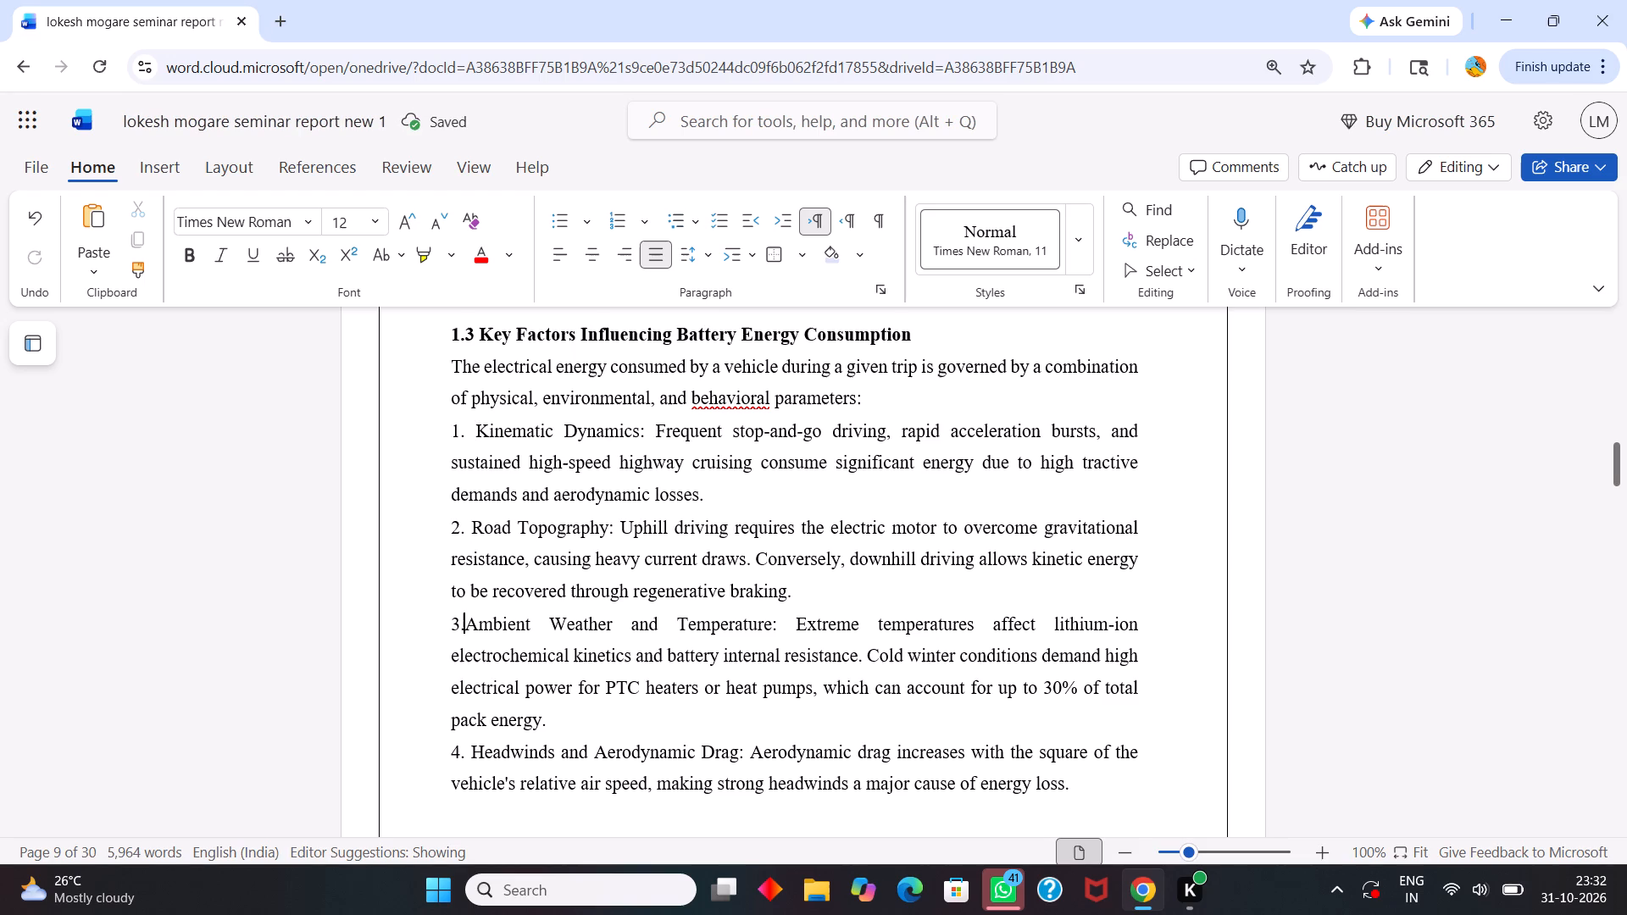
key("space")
In section 1.3, replace the number before "Ambient Weather and Temperature" with a freshly entered "3." followed by a single space.
scroll(468, 607, "down", 2)
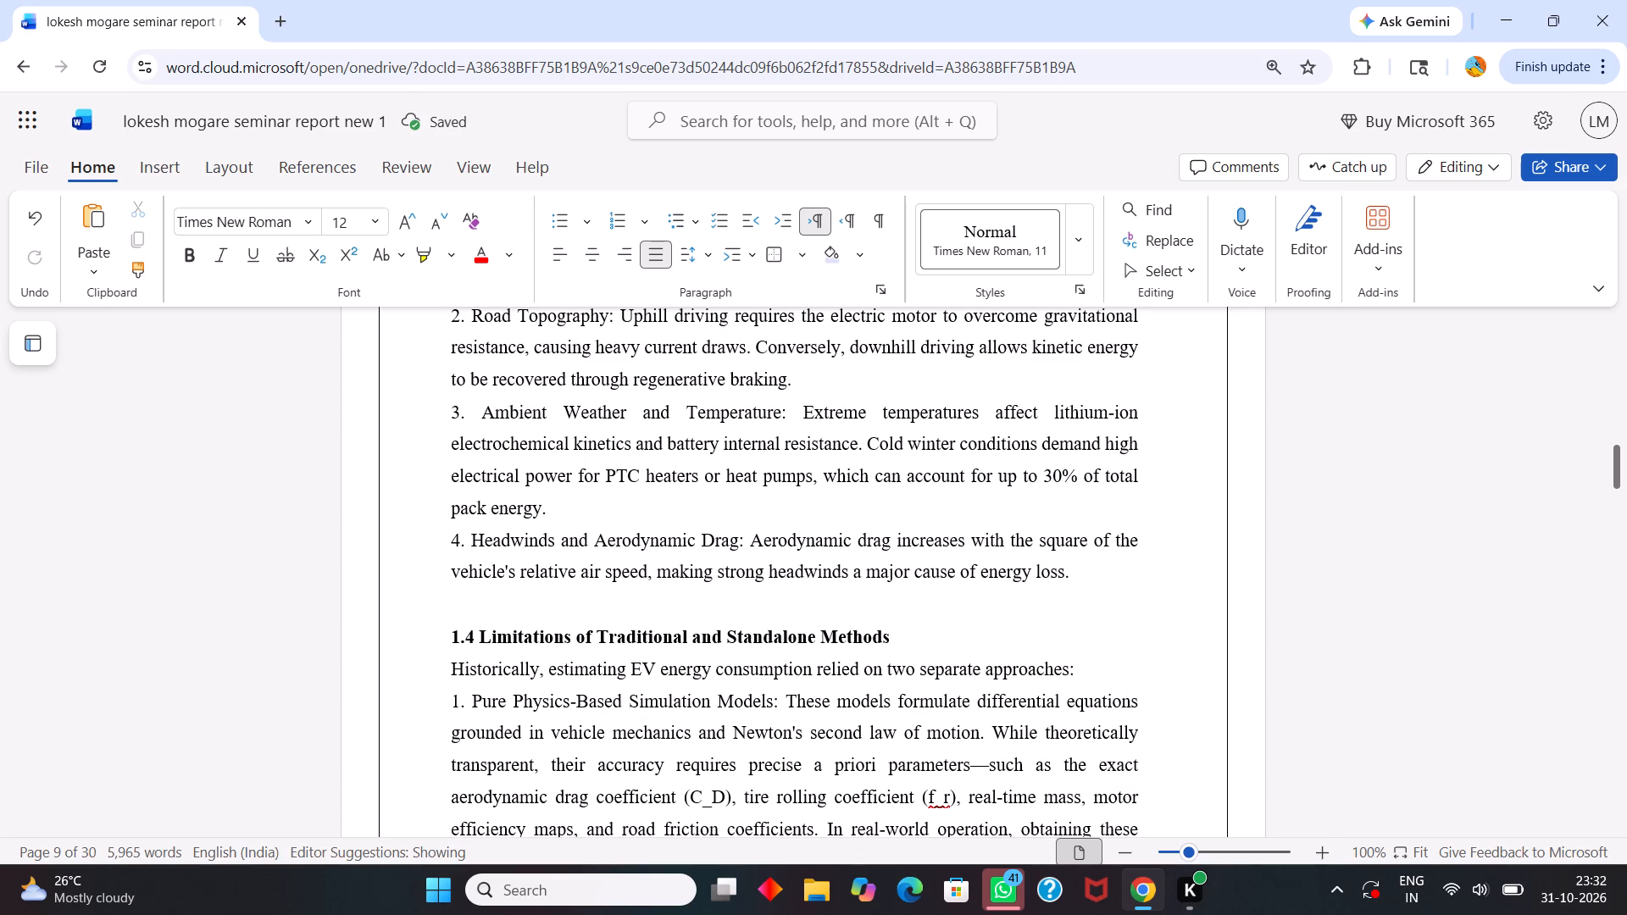
scroll(480, 535, "up", 1)
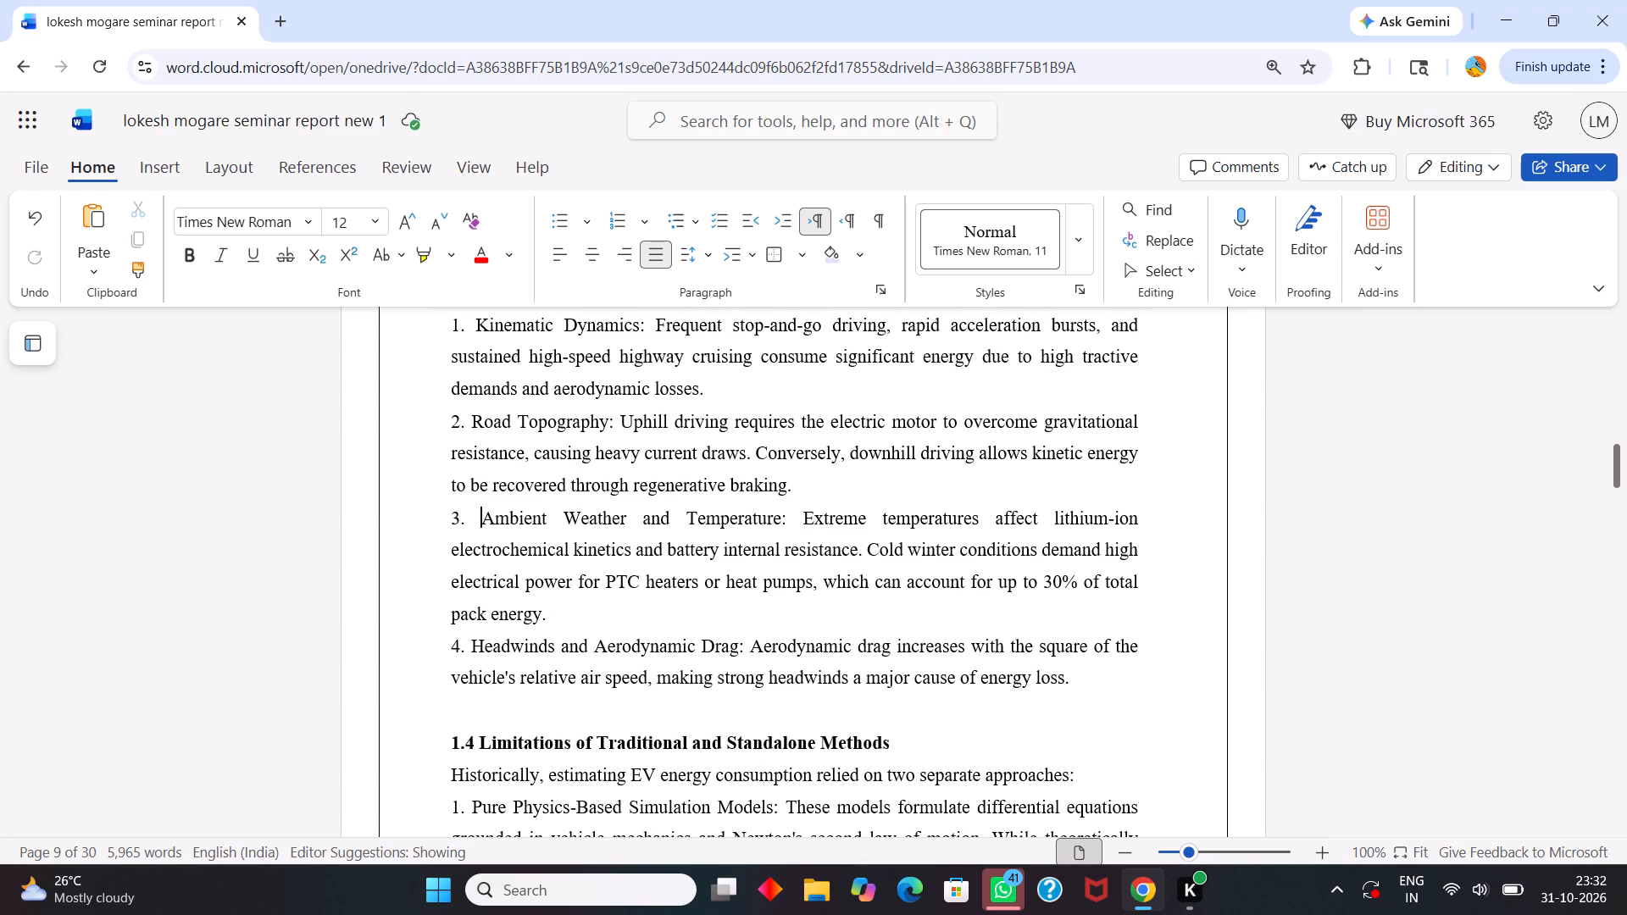
left_click_drag(477, 520, 537, 519)
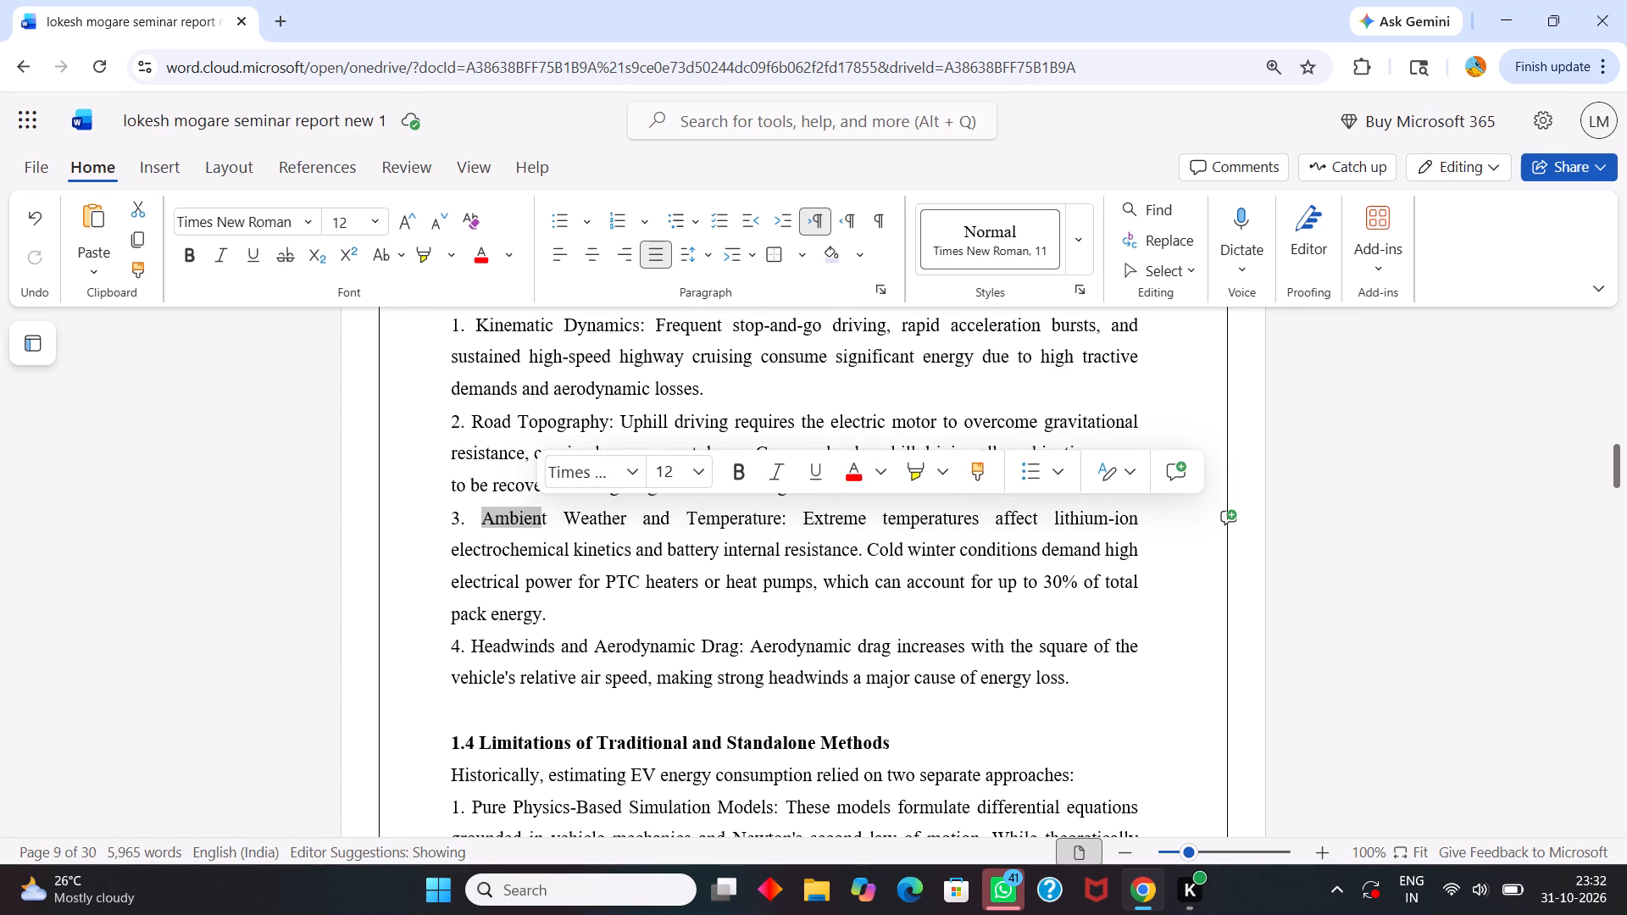
left_click(395, 521)
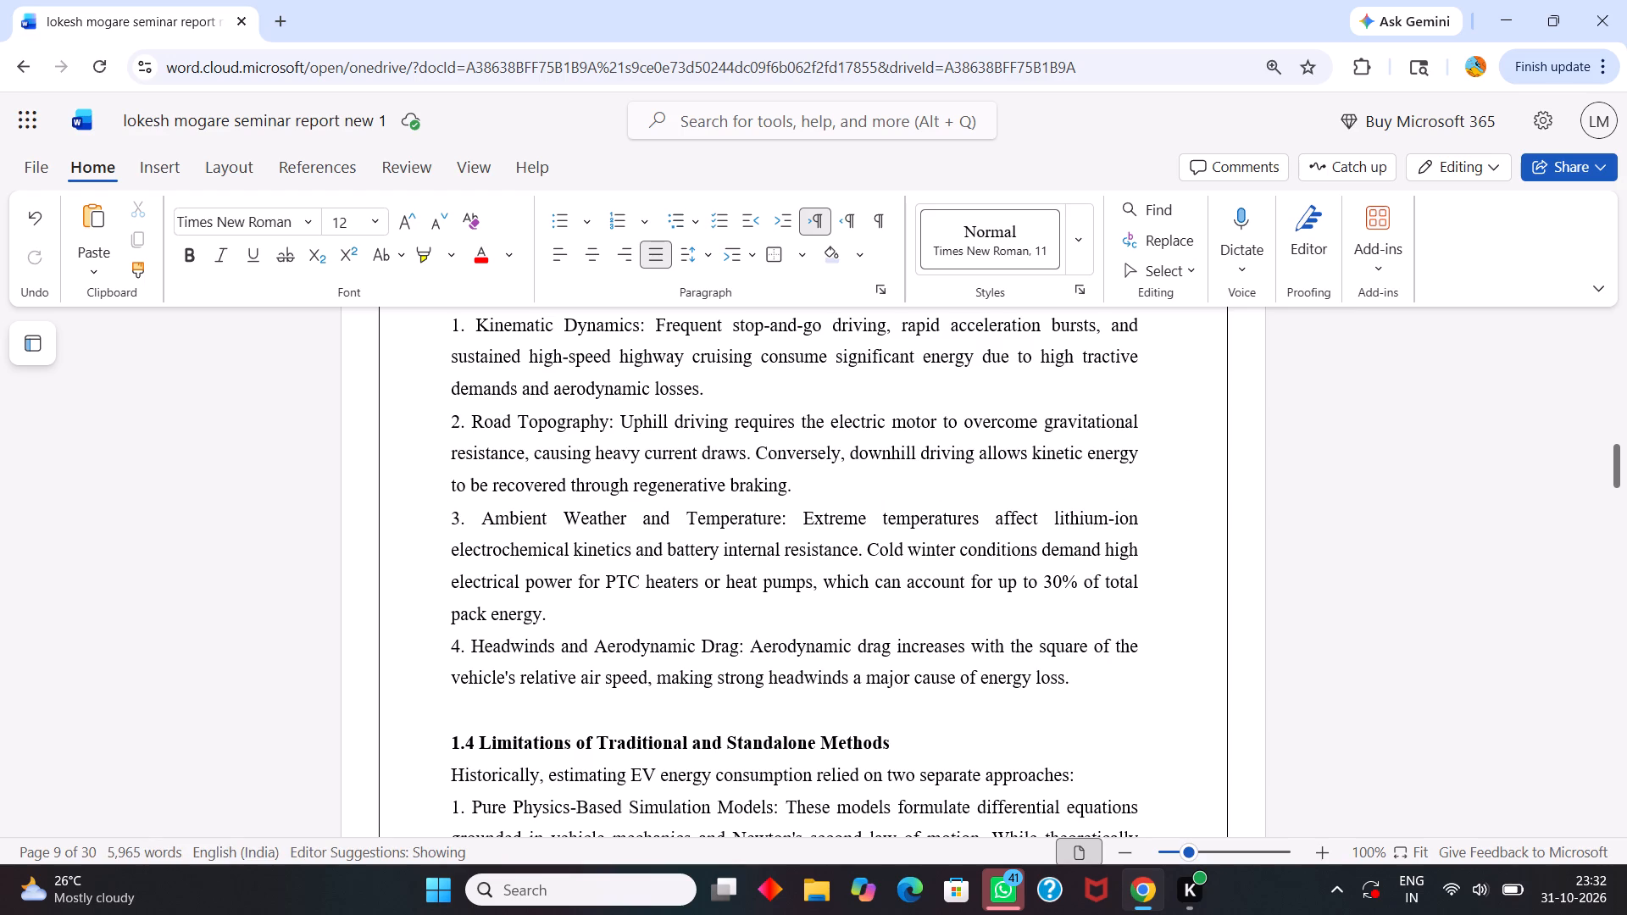
left_click(478, 519)
key("BackSpace")
key("BackSpace")
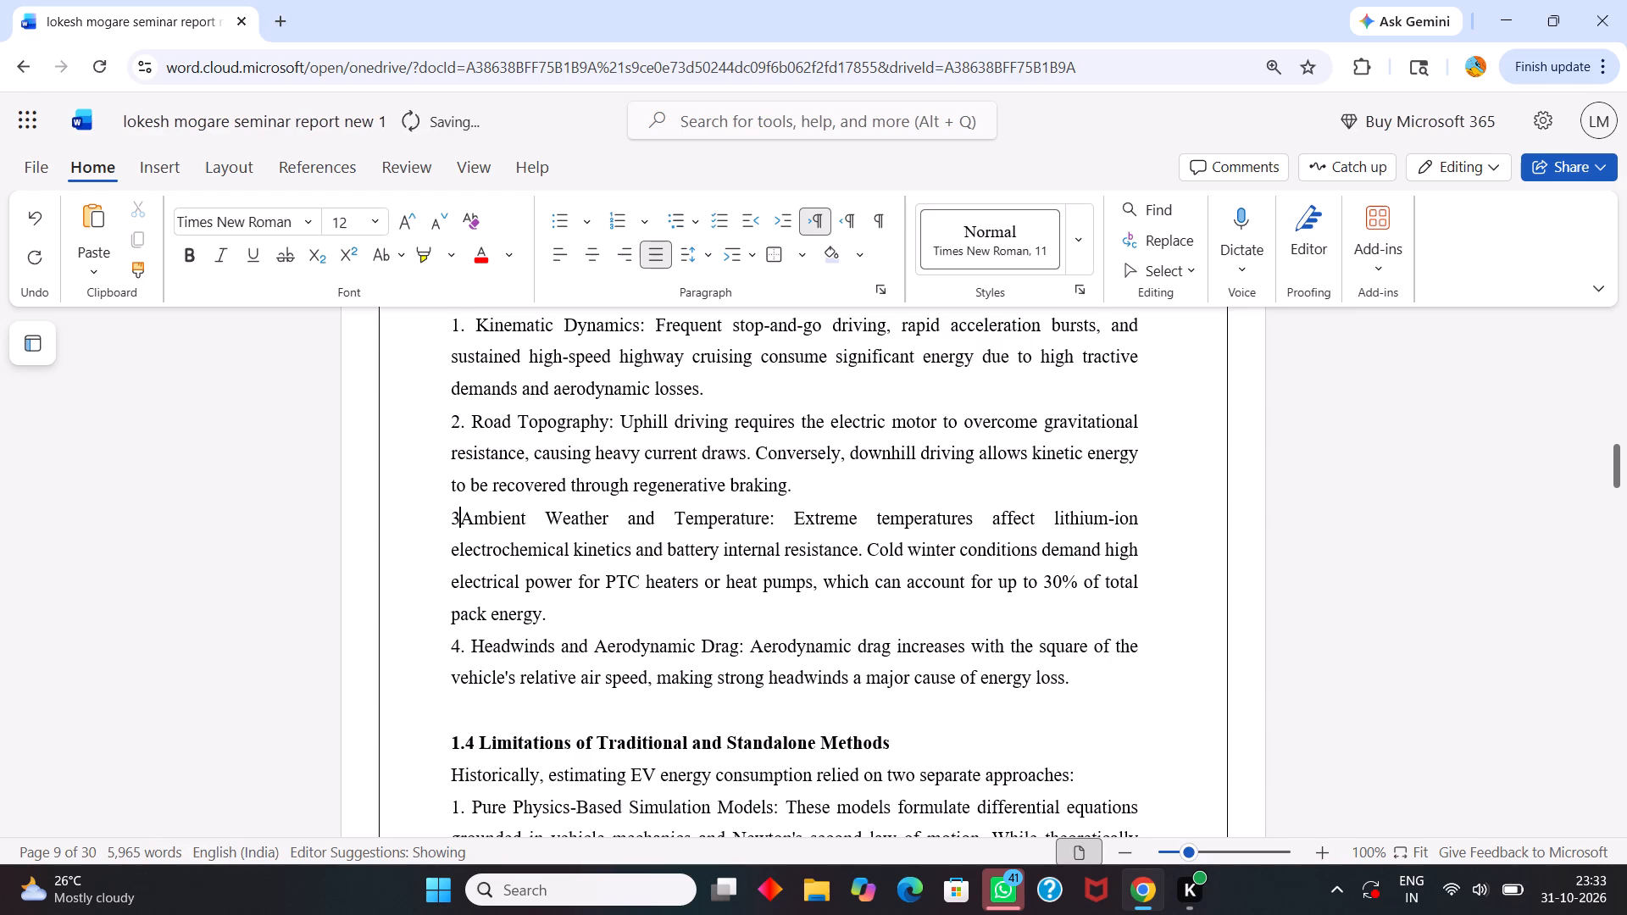
key("BackSpace")
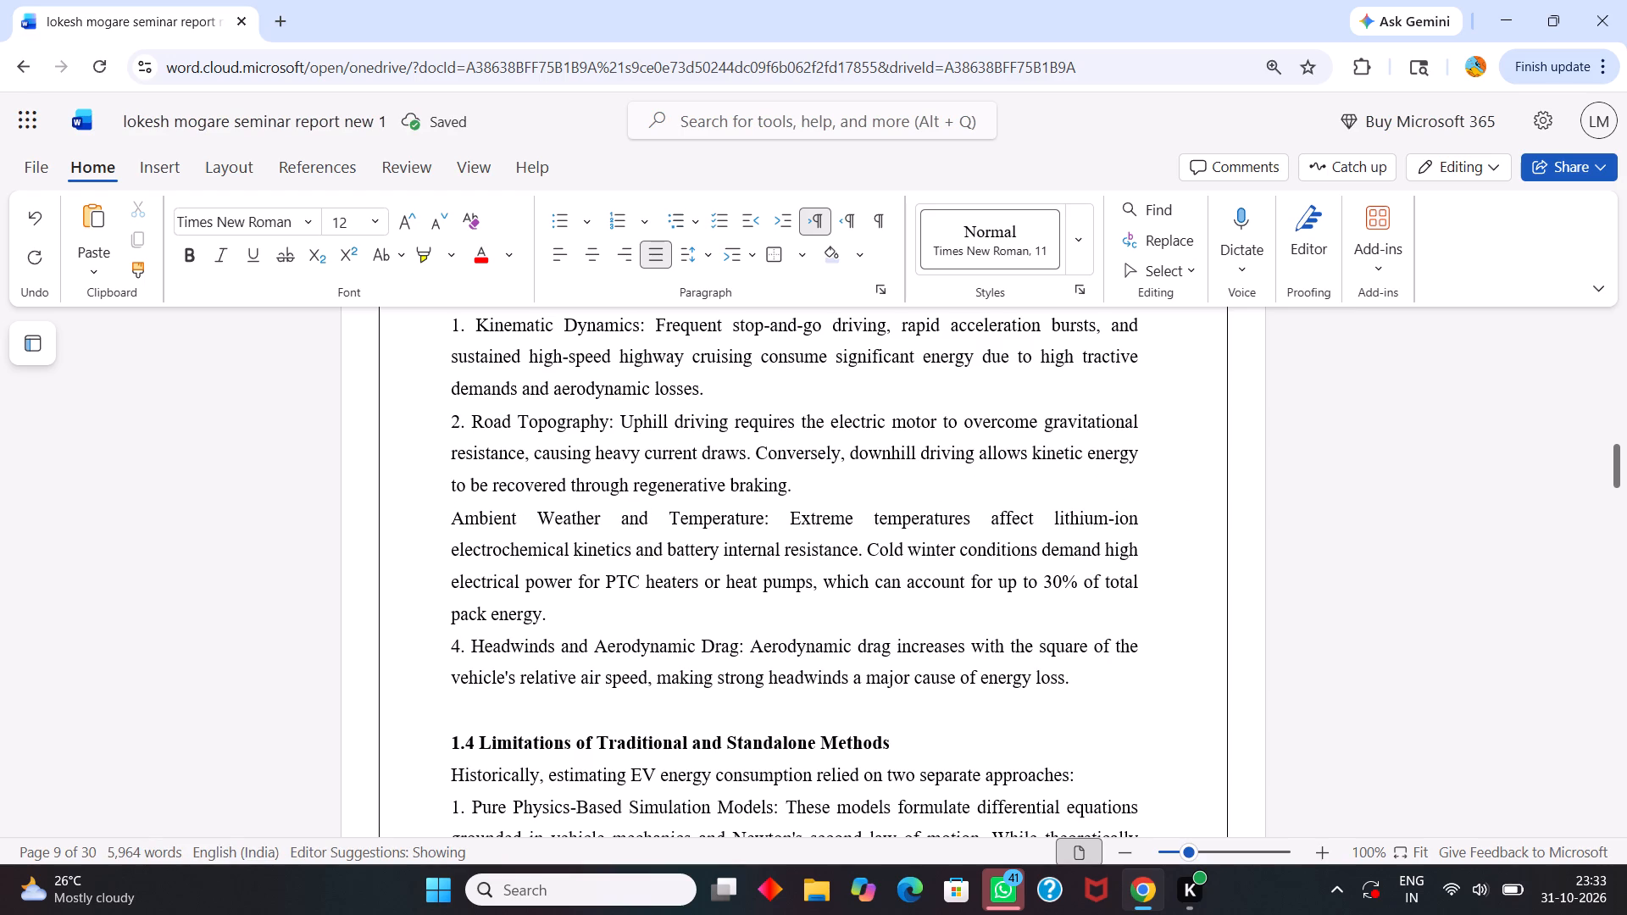
type("3.")
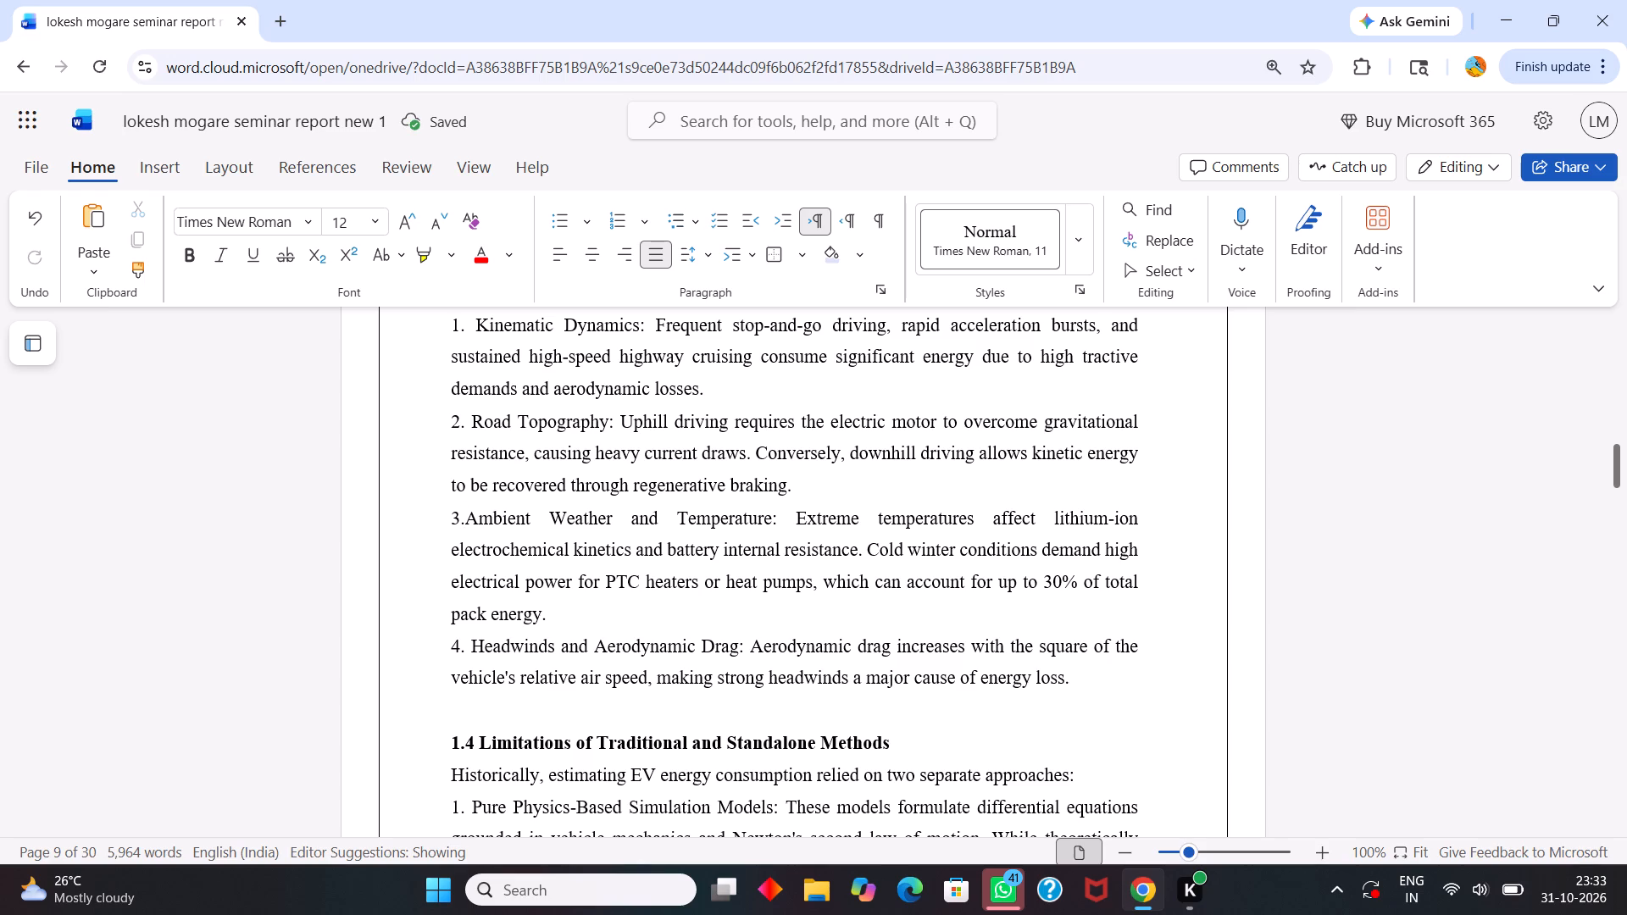
key("space")
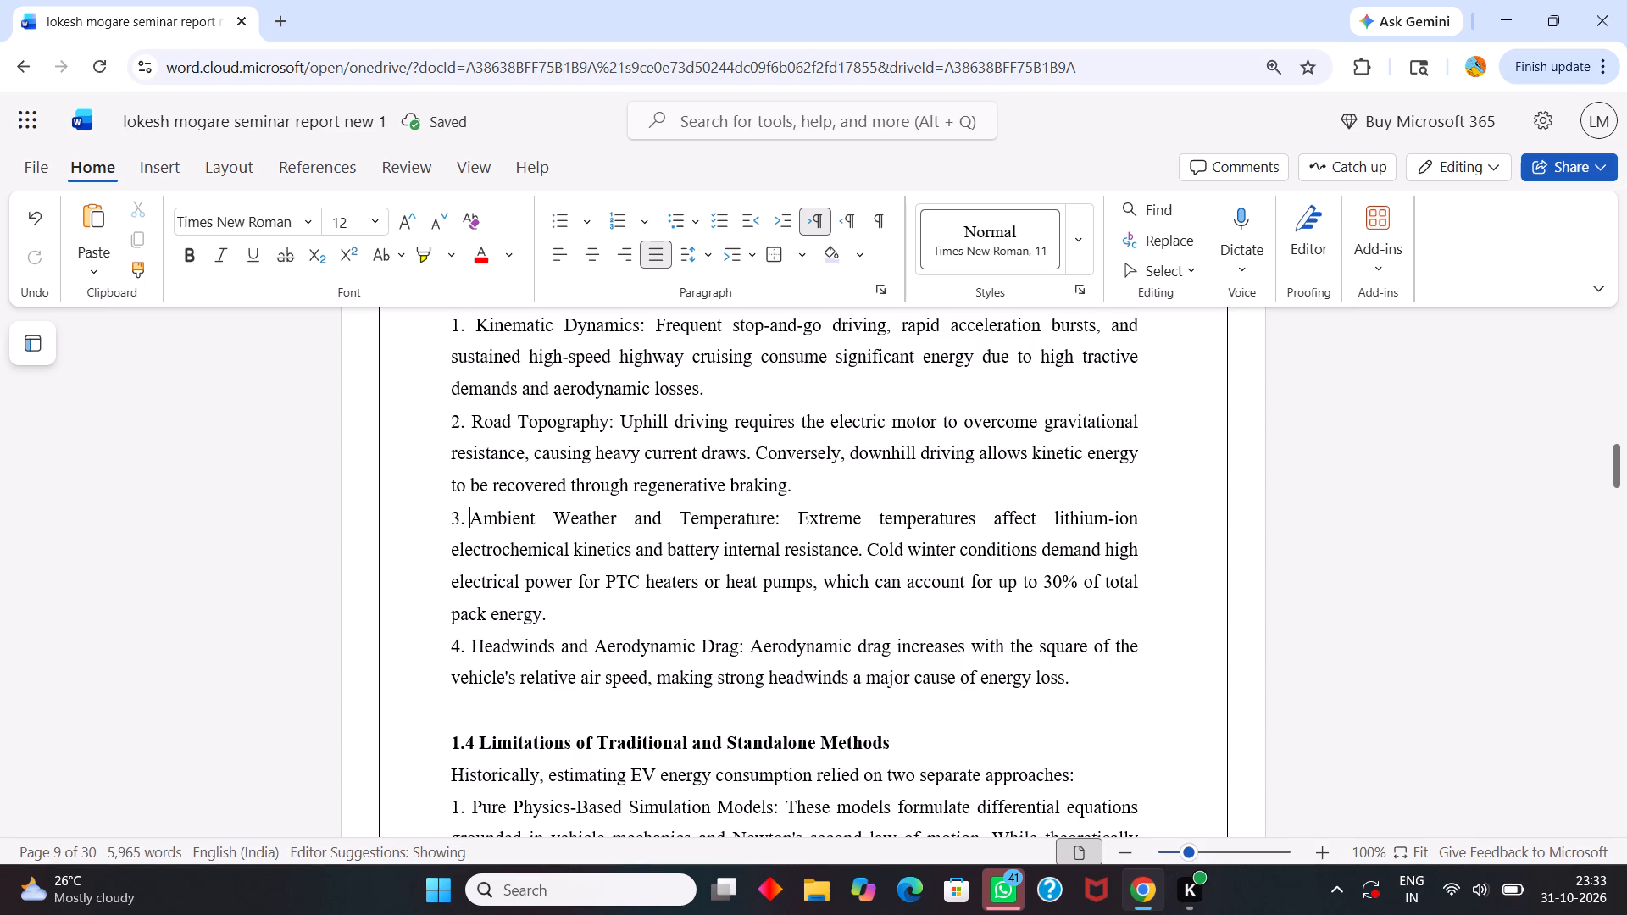
In section 1.3, replace the number before "Headwinds and Aerodynamic Drag" with a freshly entered "4." followed by a single space.
scroll(829, 506, "down", 1)
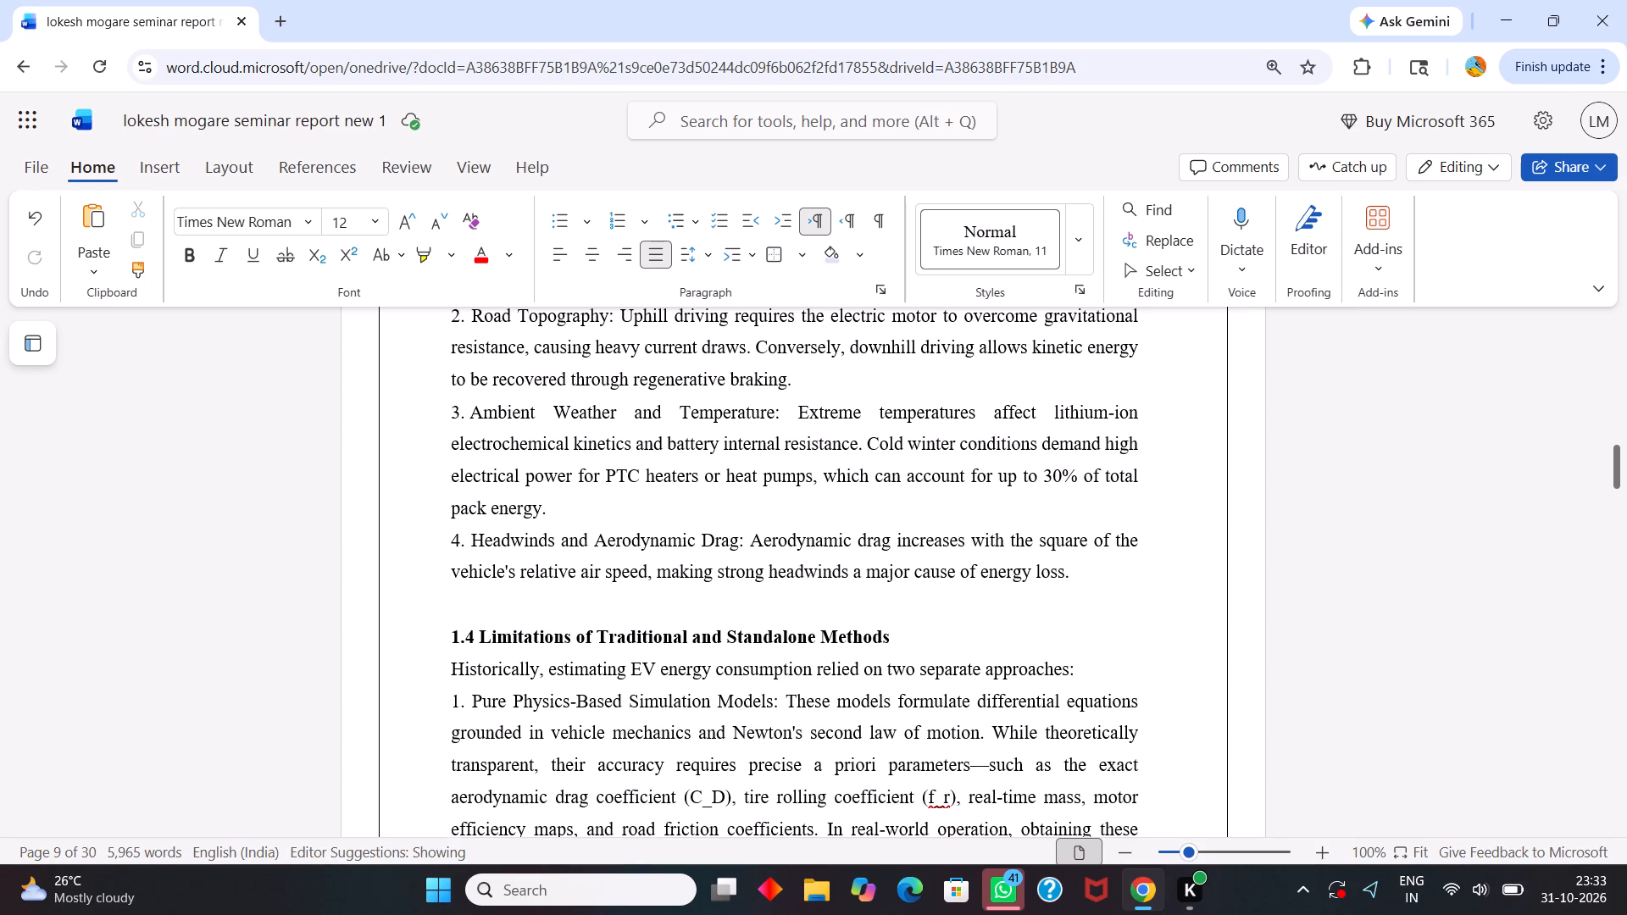
left_click(469, 543)
key("BackSpace")
key("BackSpace")
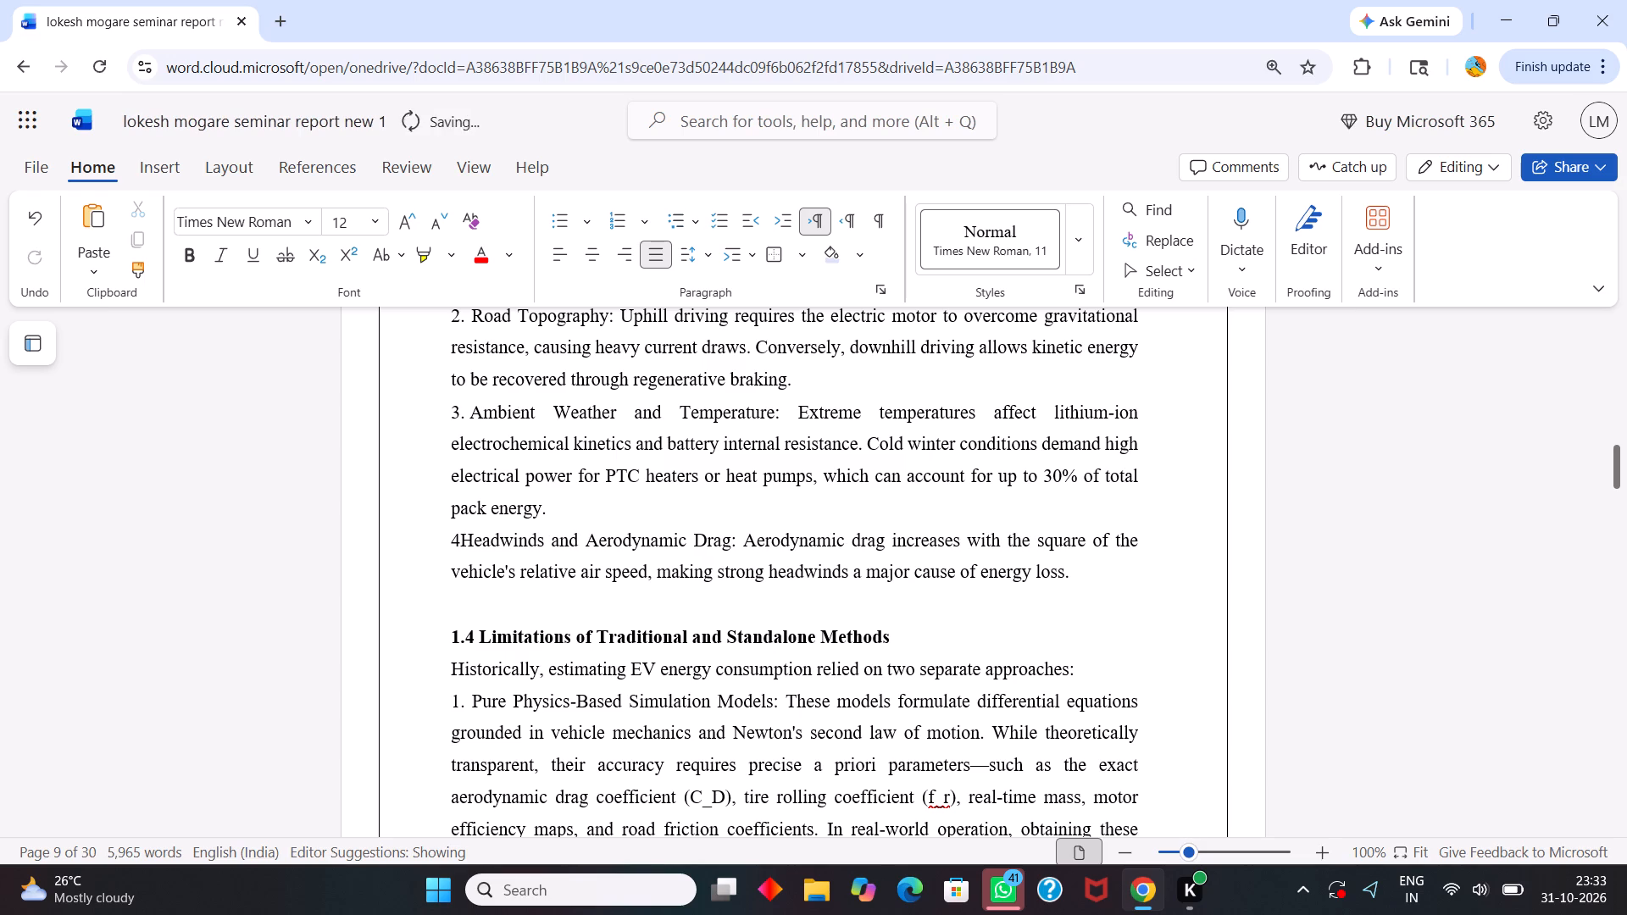
key("BackSpace")
type("4.")
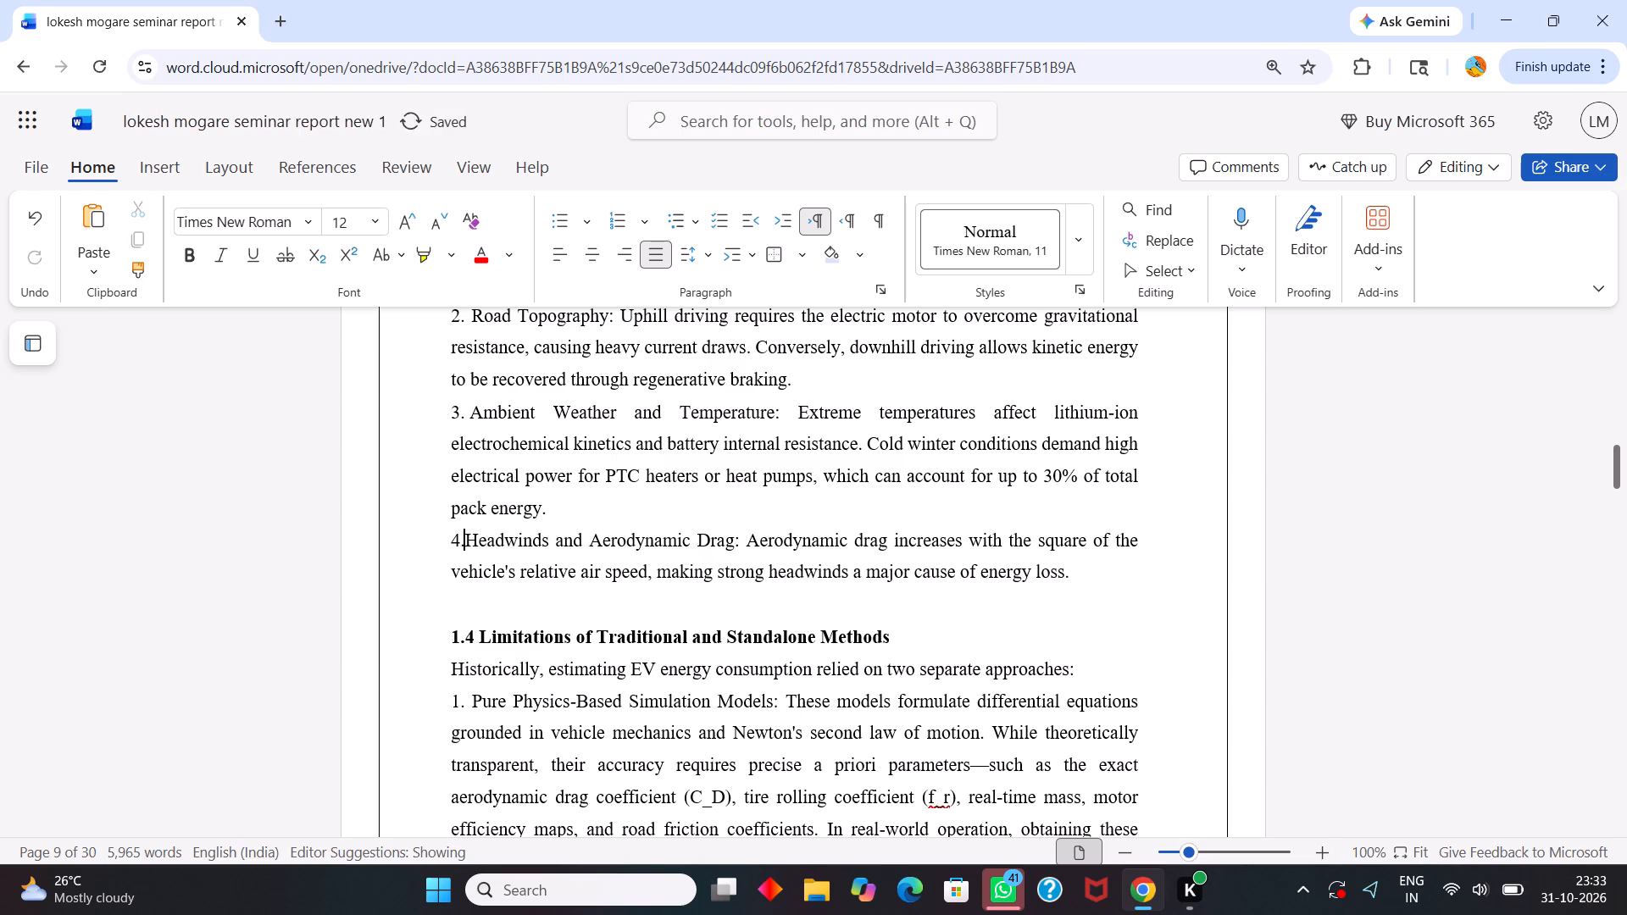
key("Return")
key("BackSpace")
key("space")
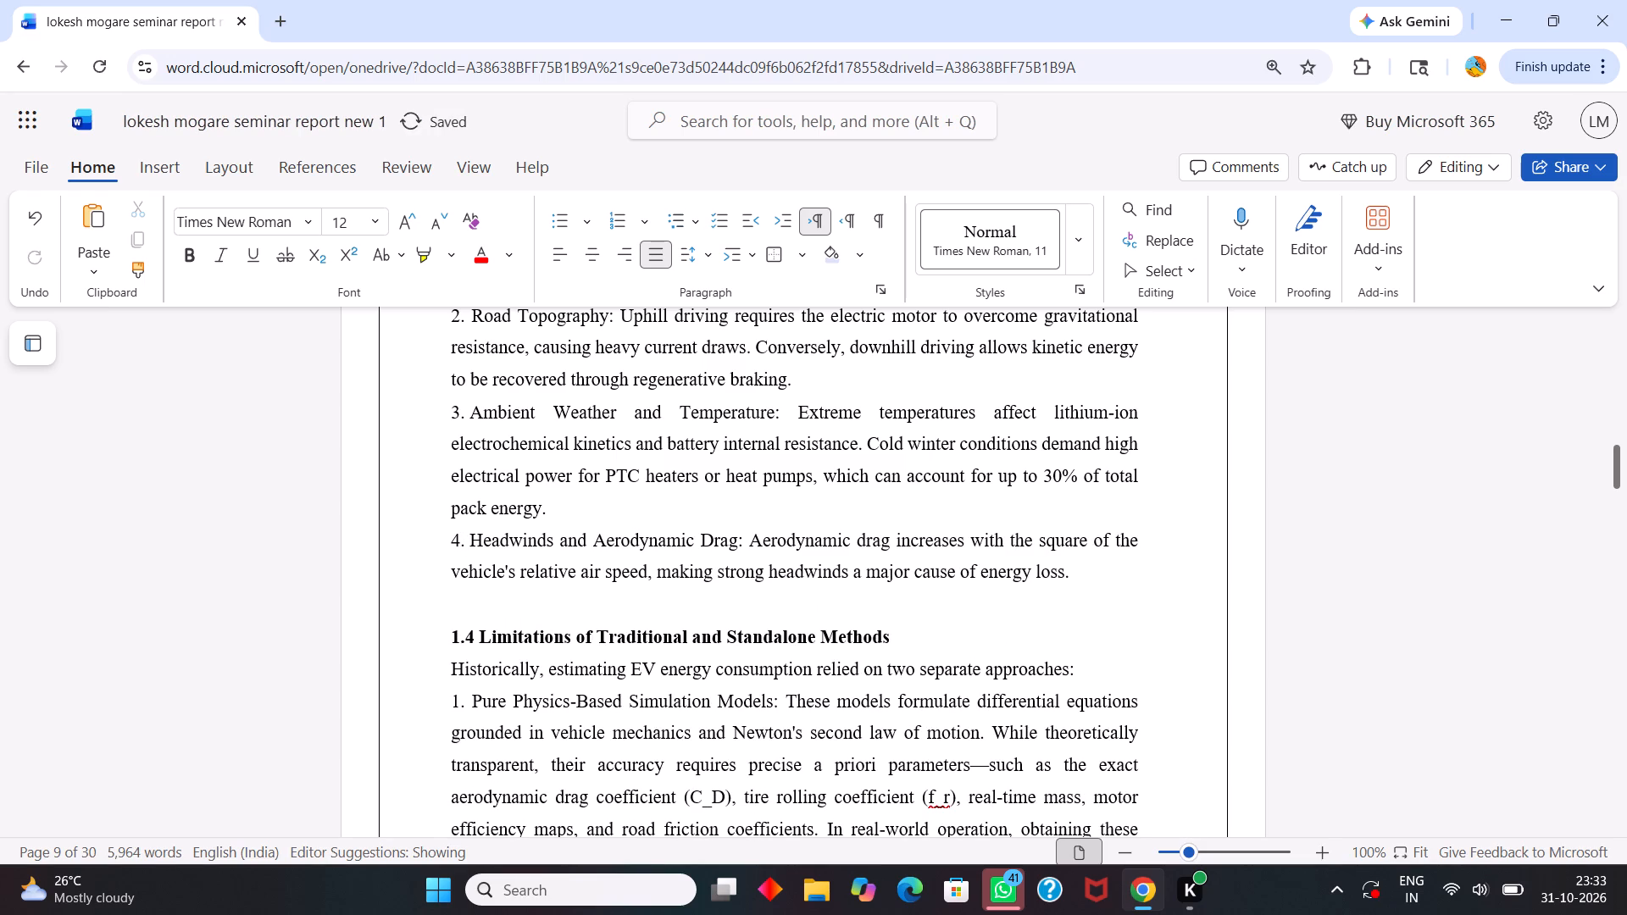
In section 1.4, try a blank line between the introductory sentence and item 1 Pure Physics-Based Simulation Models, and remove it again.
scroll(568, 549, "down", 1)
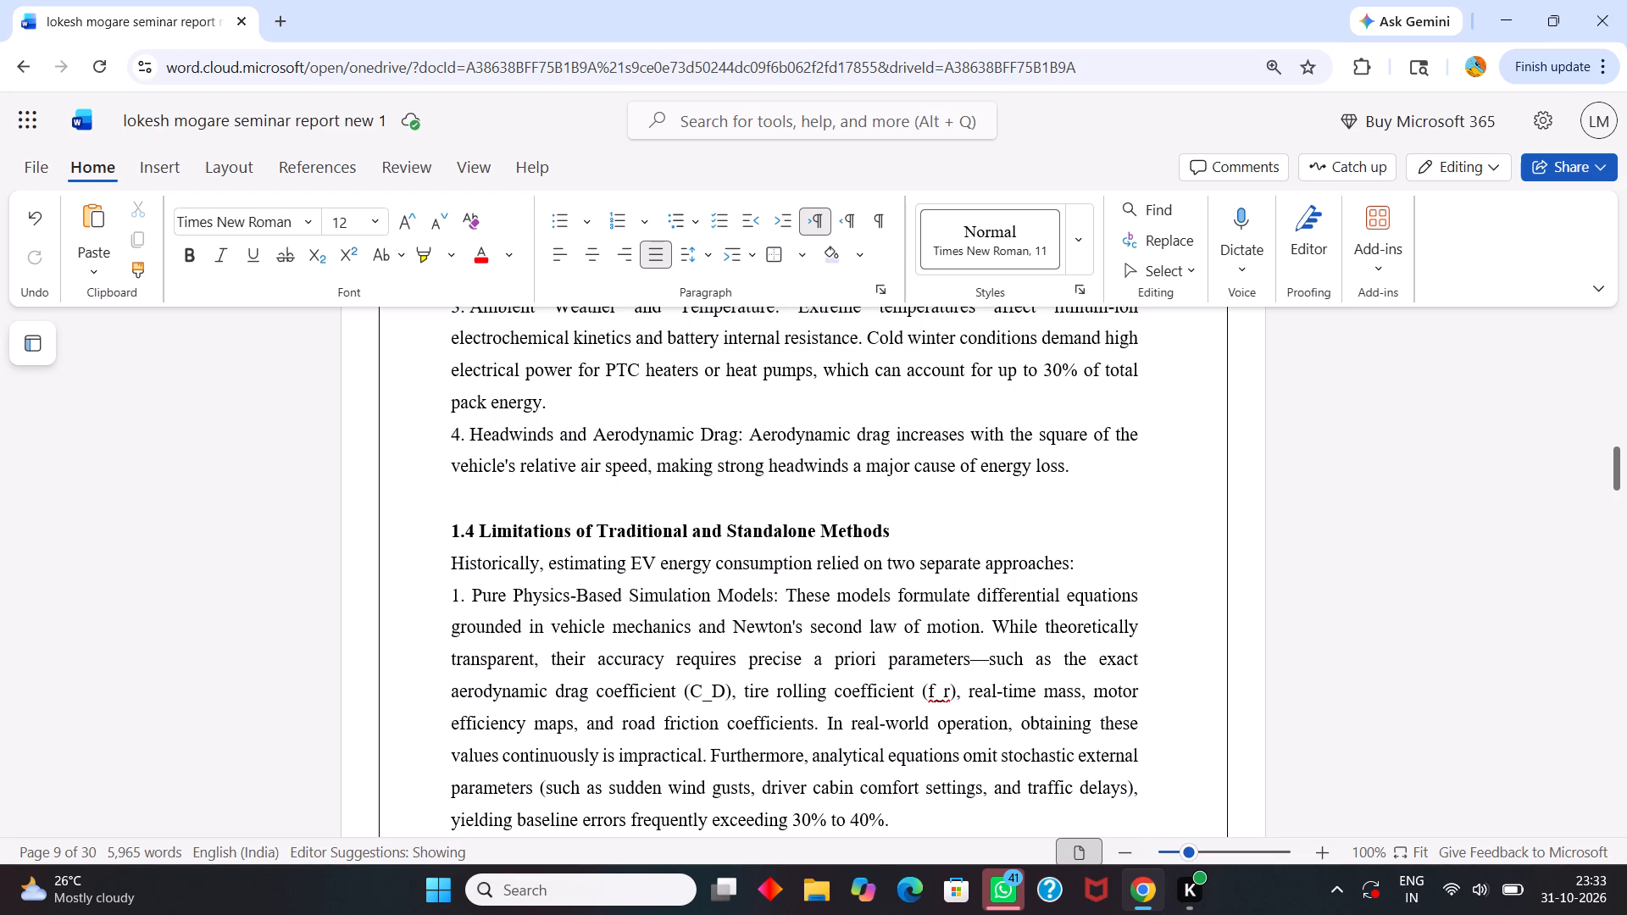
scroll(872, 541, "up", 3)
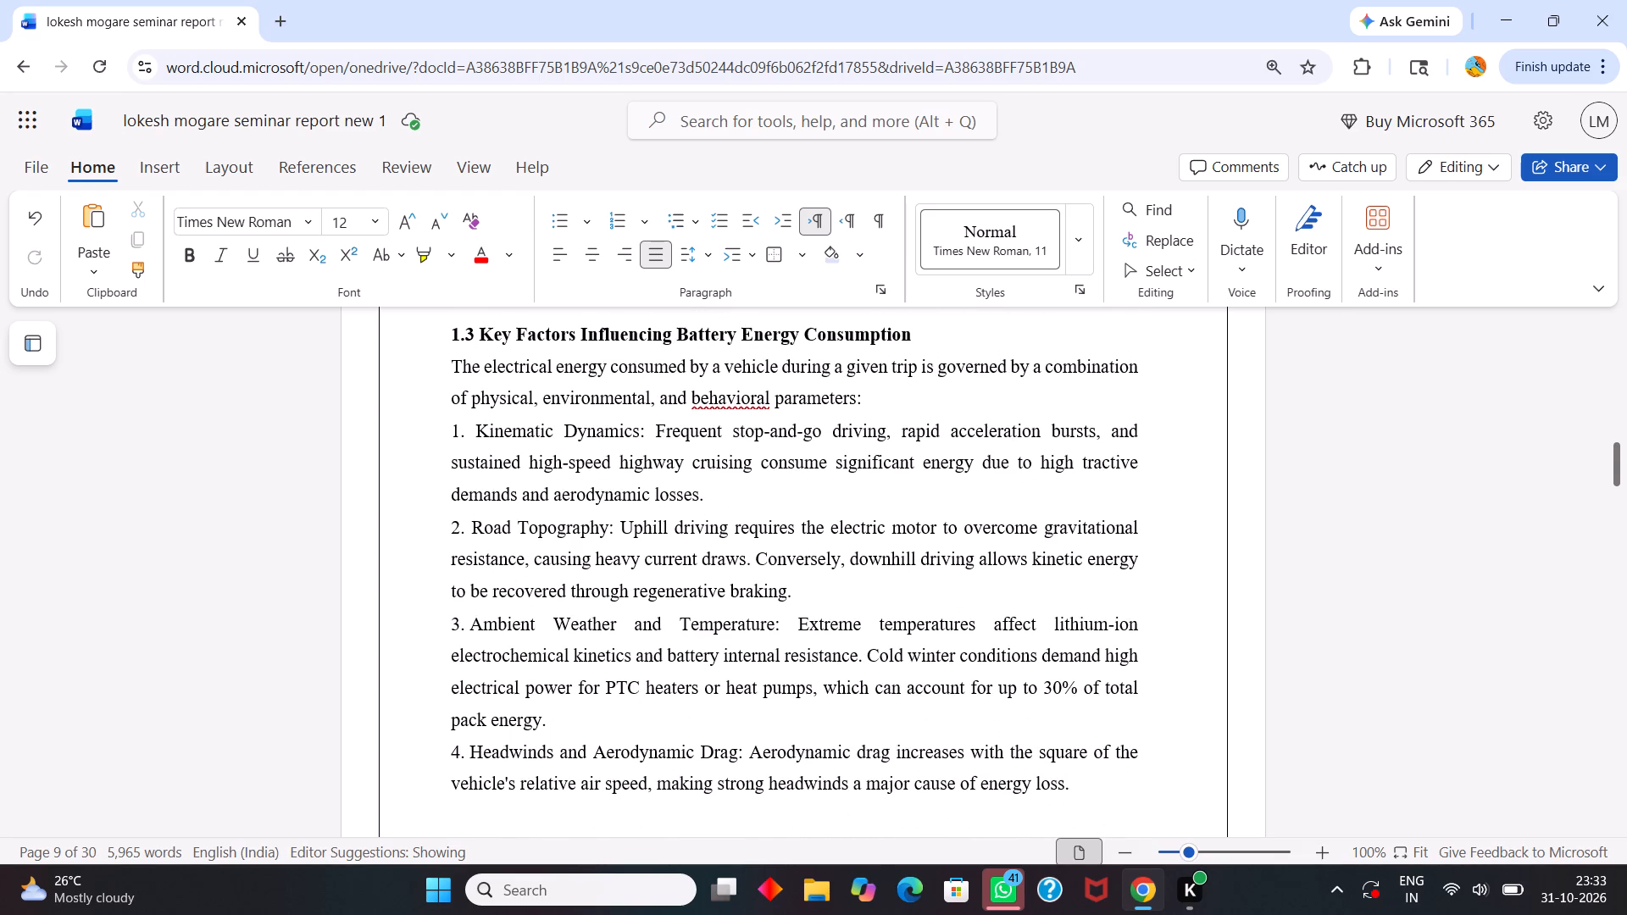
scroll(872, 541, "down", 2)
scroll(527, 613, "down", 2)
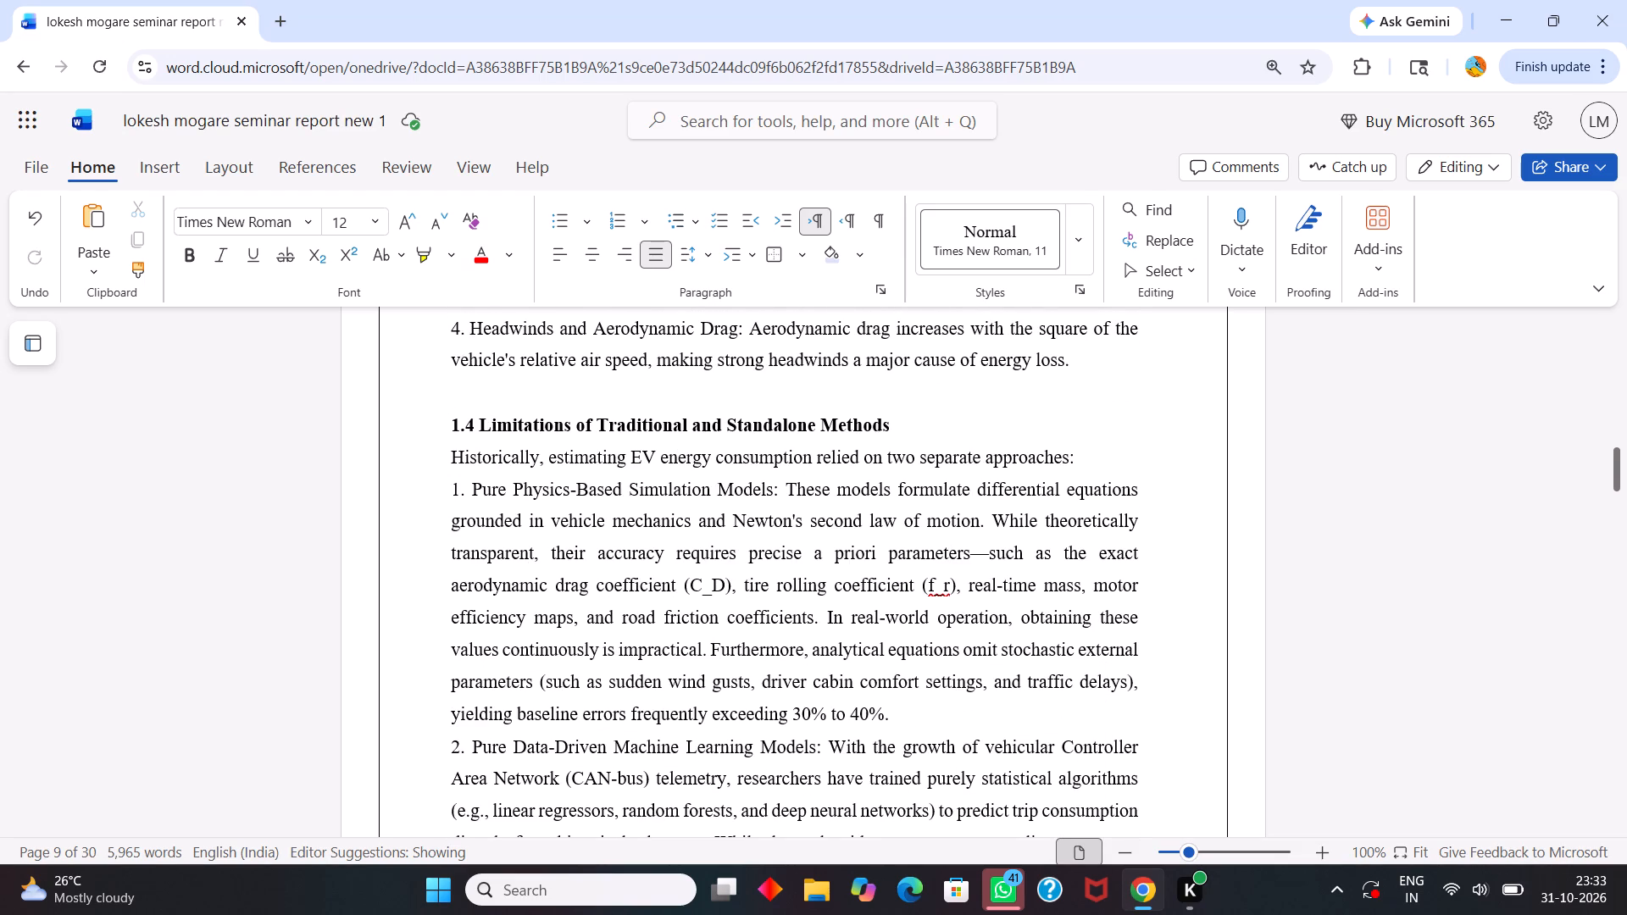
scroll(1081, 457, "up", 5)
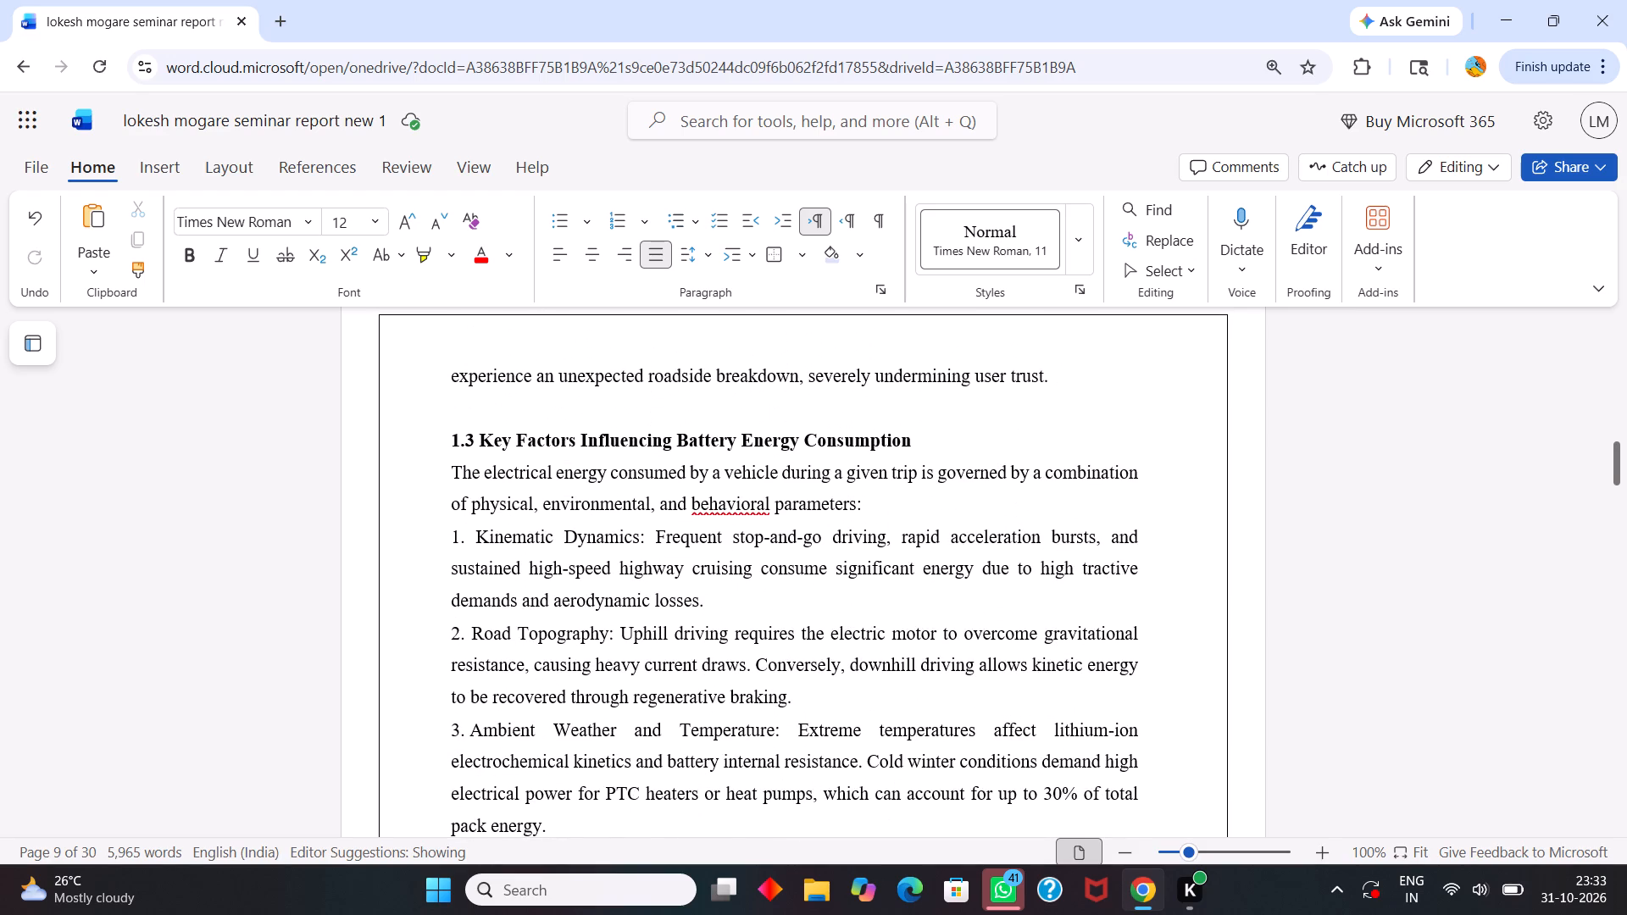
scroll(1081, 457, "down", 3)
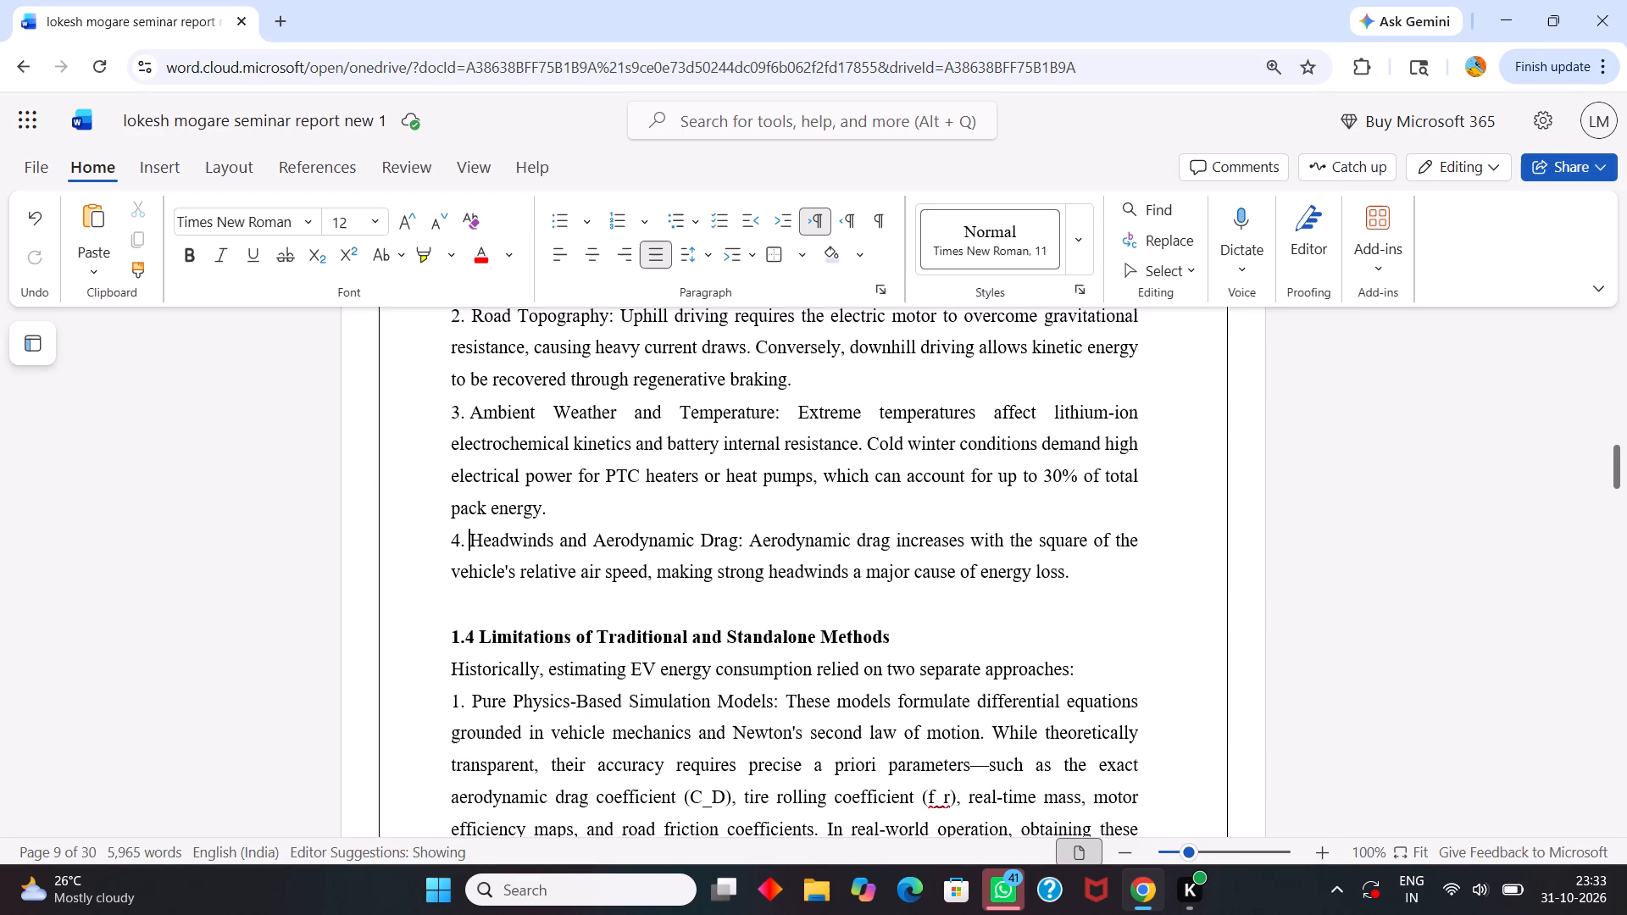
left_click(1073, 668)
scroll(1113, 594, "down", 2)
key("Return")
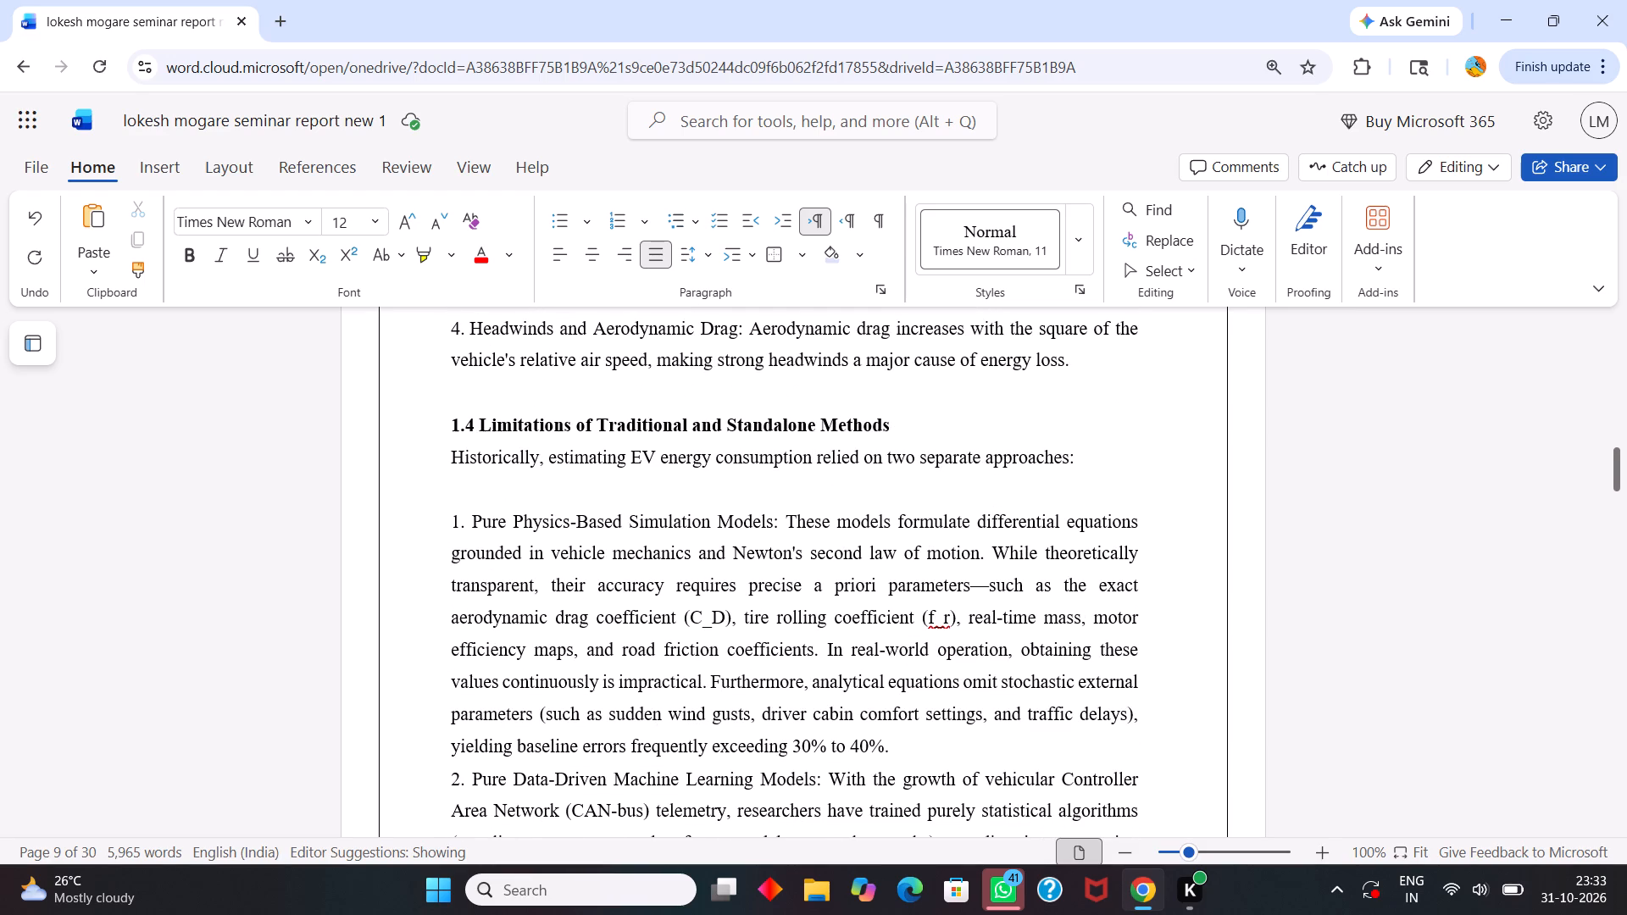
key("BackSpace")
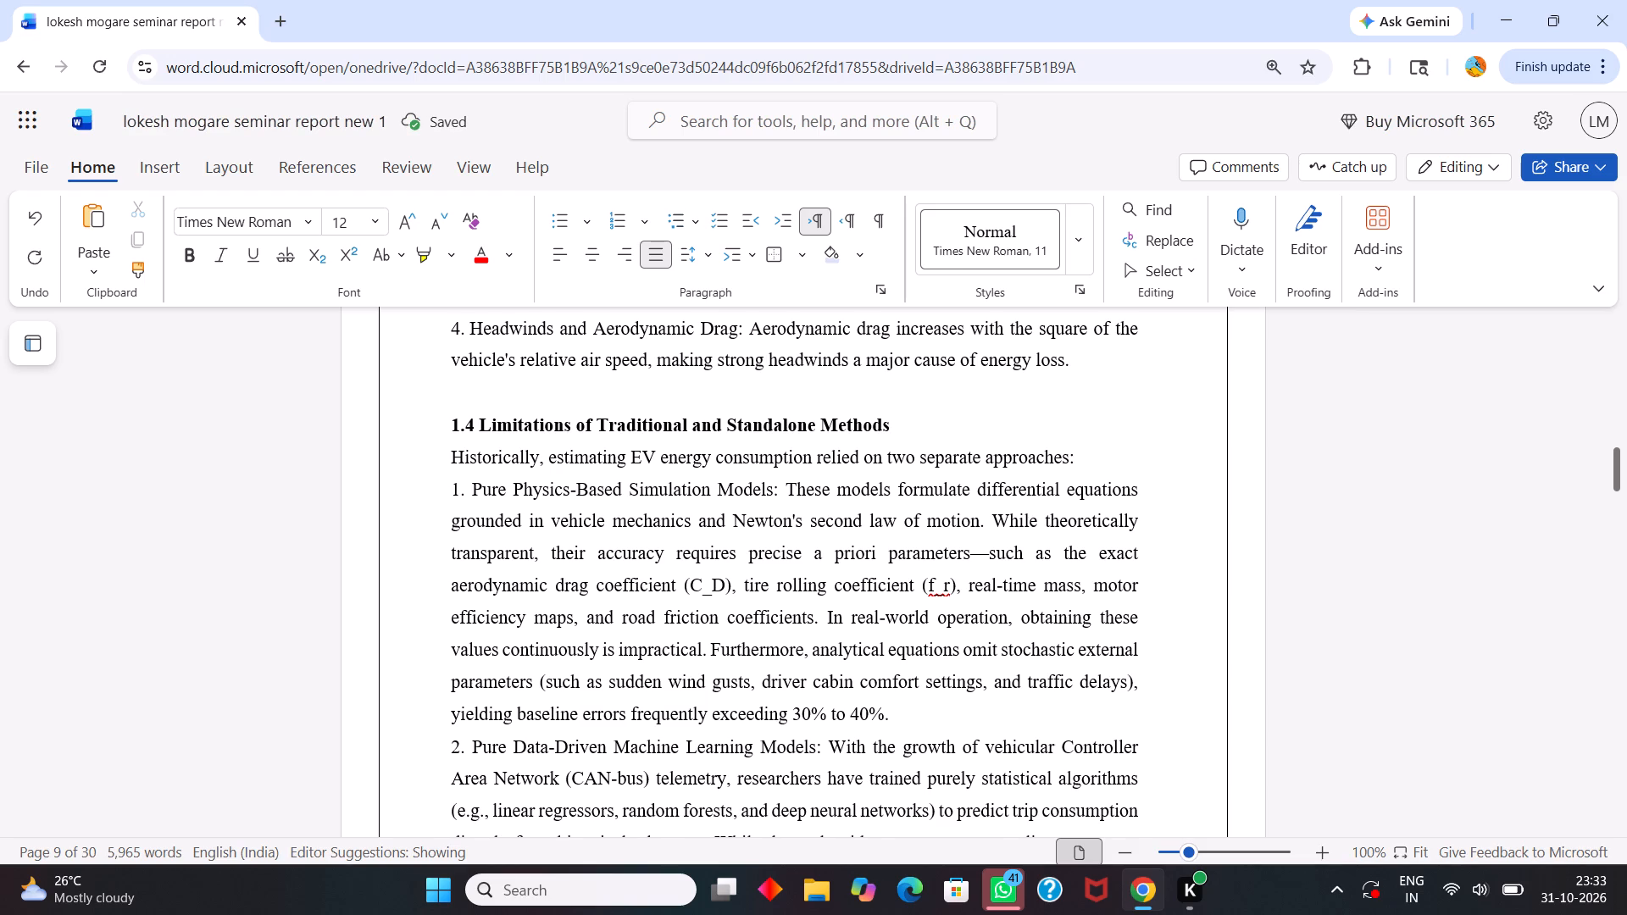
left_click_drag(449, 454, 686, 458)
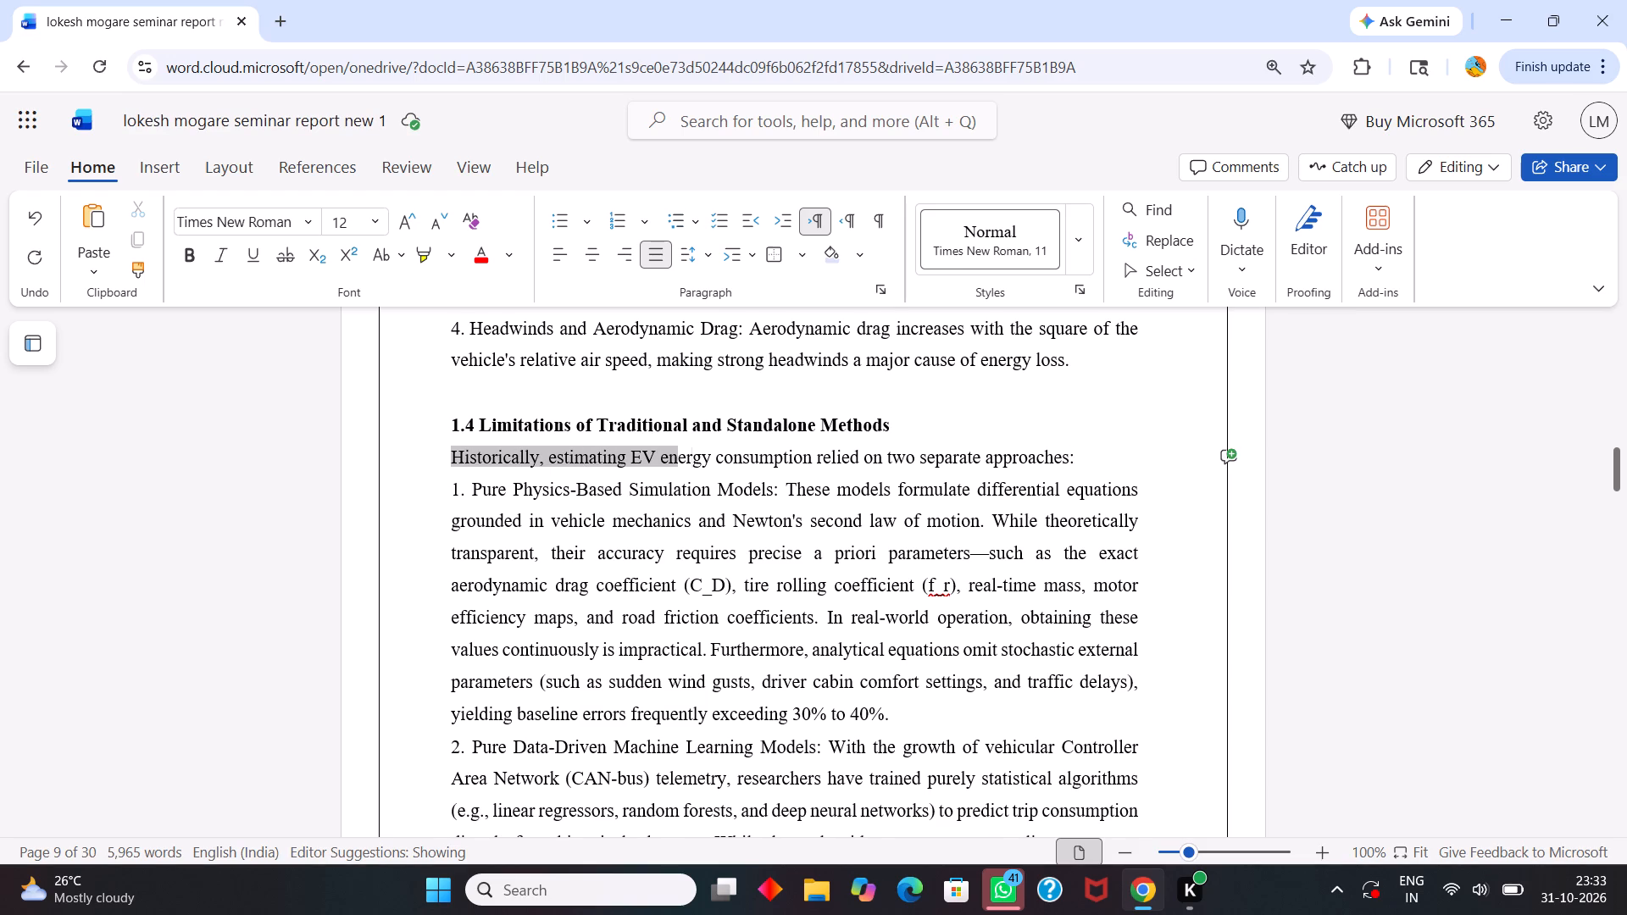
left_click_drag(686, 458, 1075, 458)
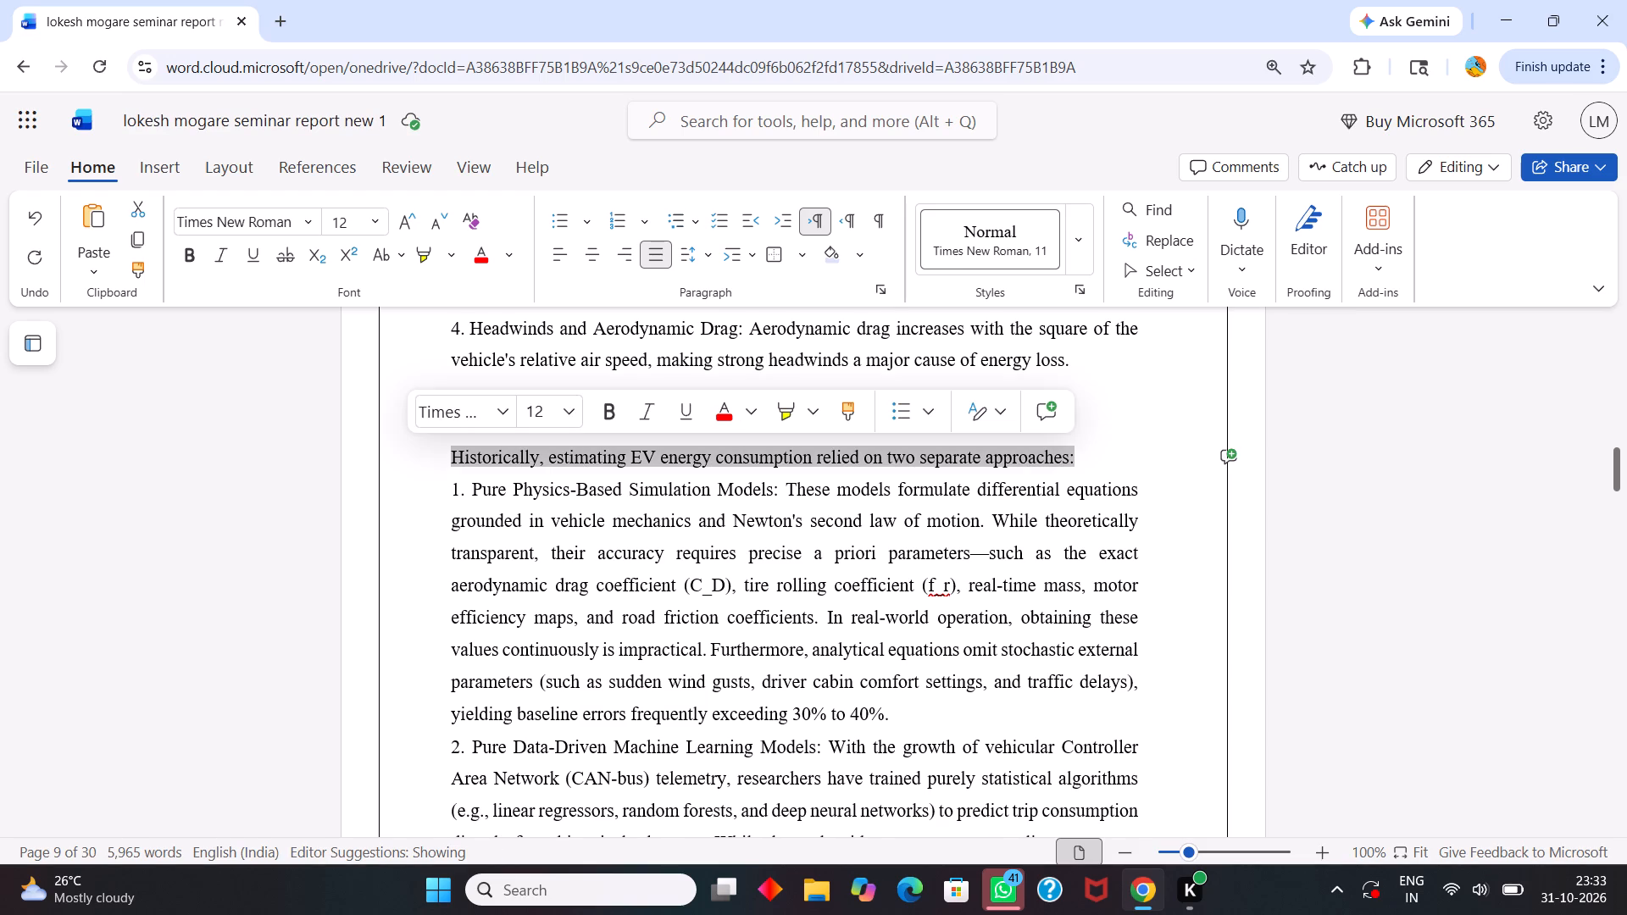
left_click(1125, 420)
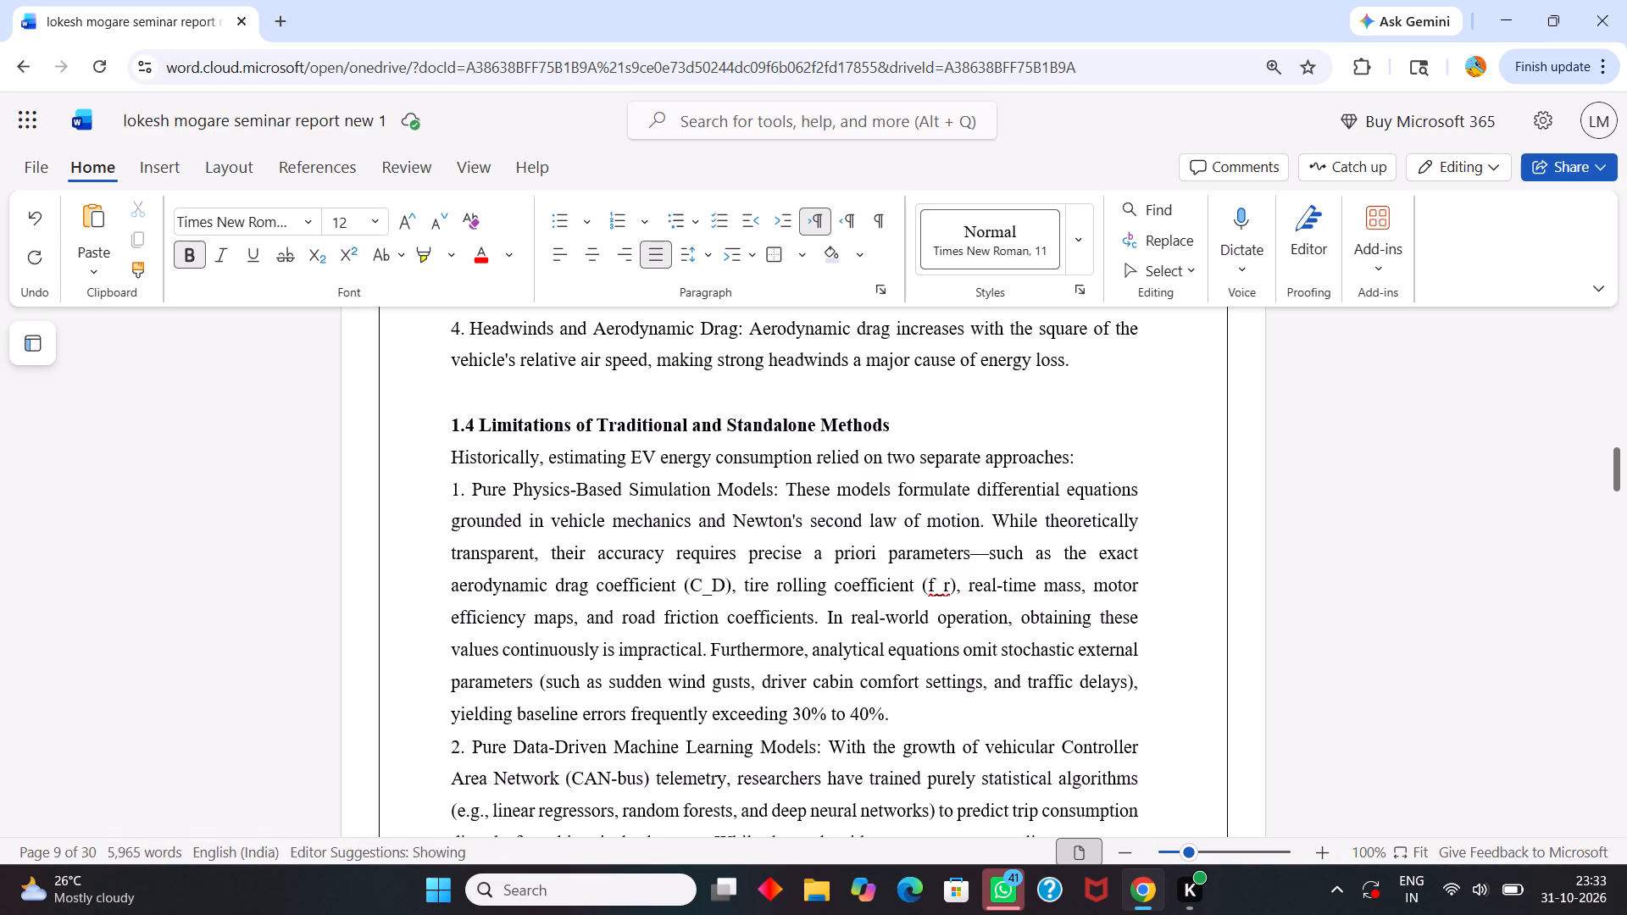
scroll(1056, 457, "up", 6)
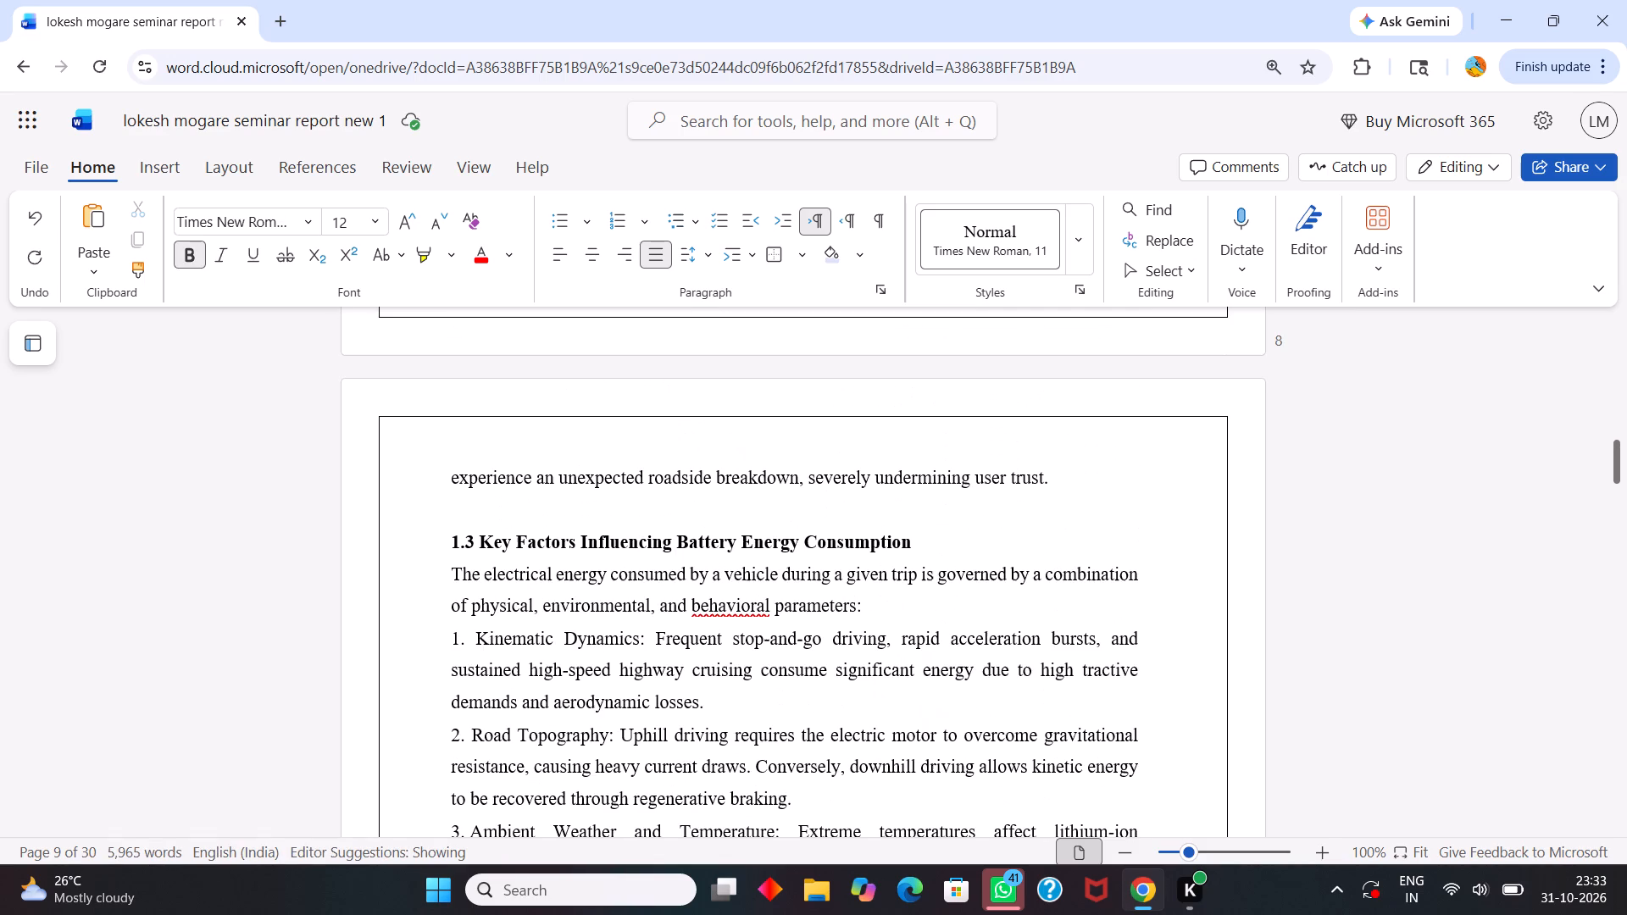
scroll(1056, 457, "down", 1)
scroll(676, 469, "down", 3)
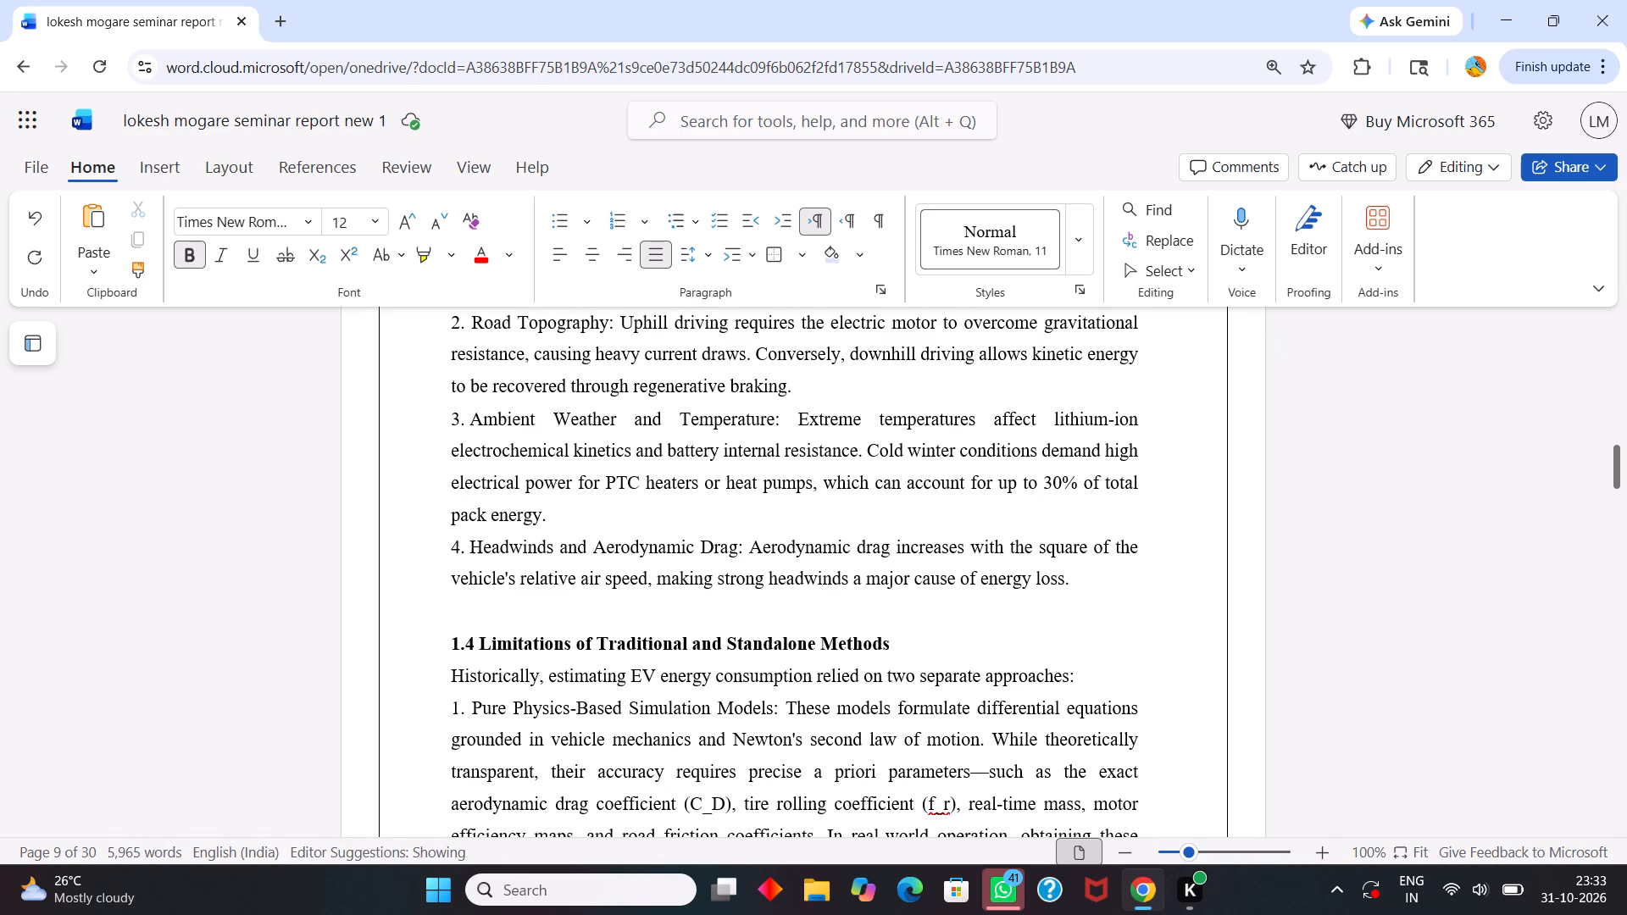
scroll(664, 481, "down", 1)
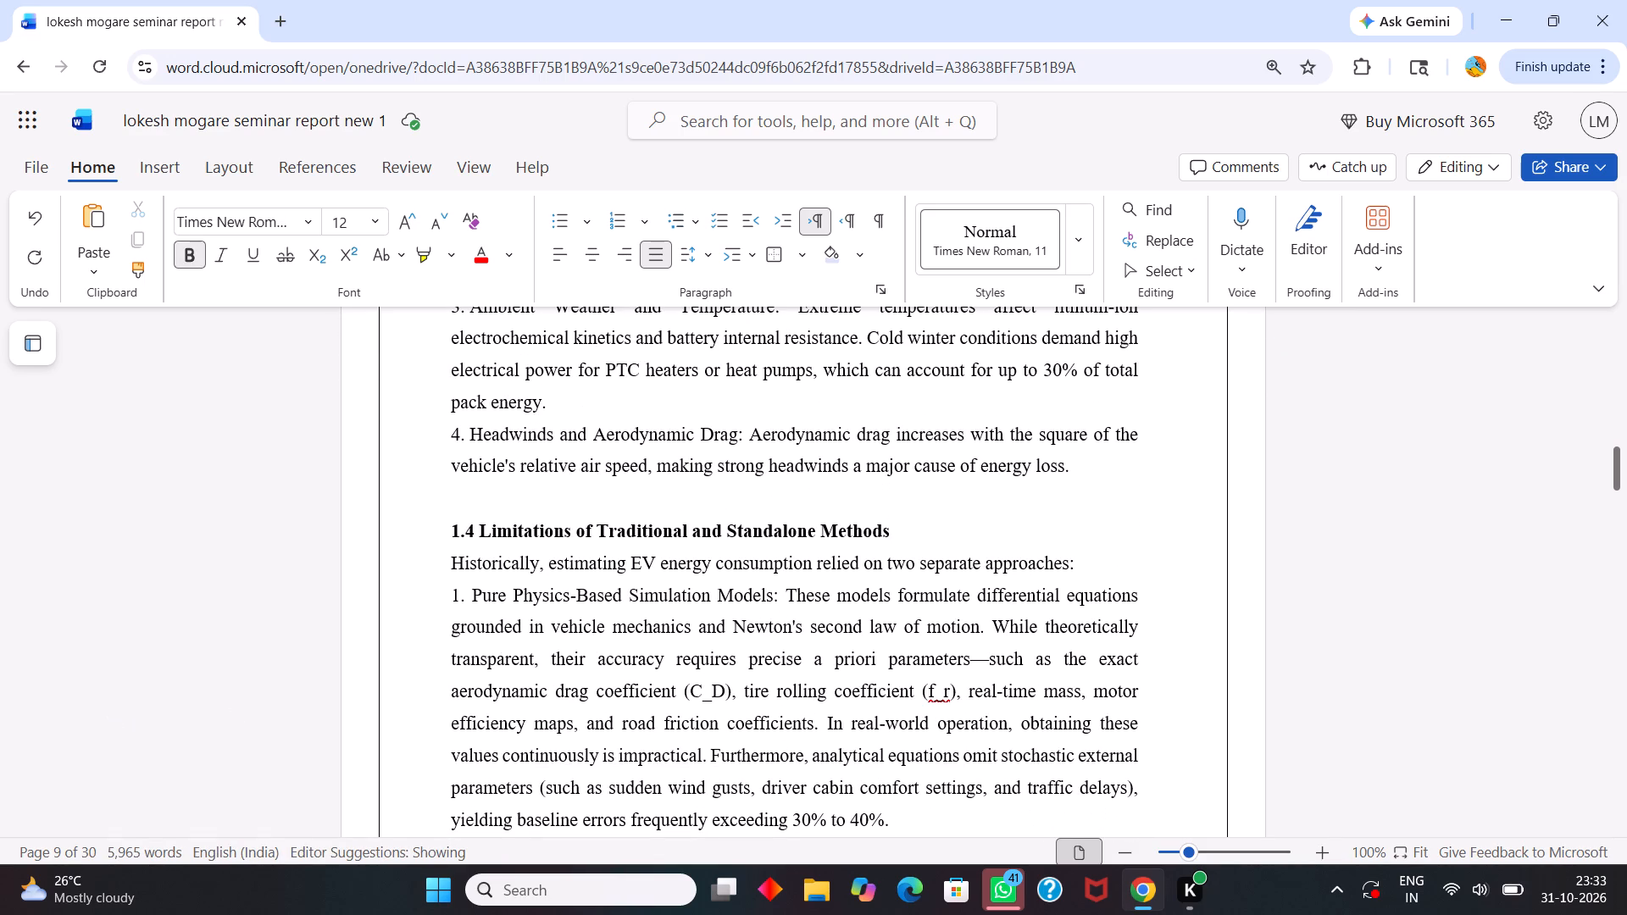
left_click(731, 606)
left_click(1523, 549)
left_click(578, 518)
In section 1.4, replace the number before "Pure Physics-Based Simulation Models" with a freshly entered "1." followed by a single space.
left_click(470, 593)
key("BackSpace")
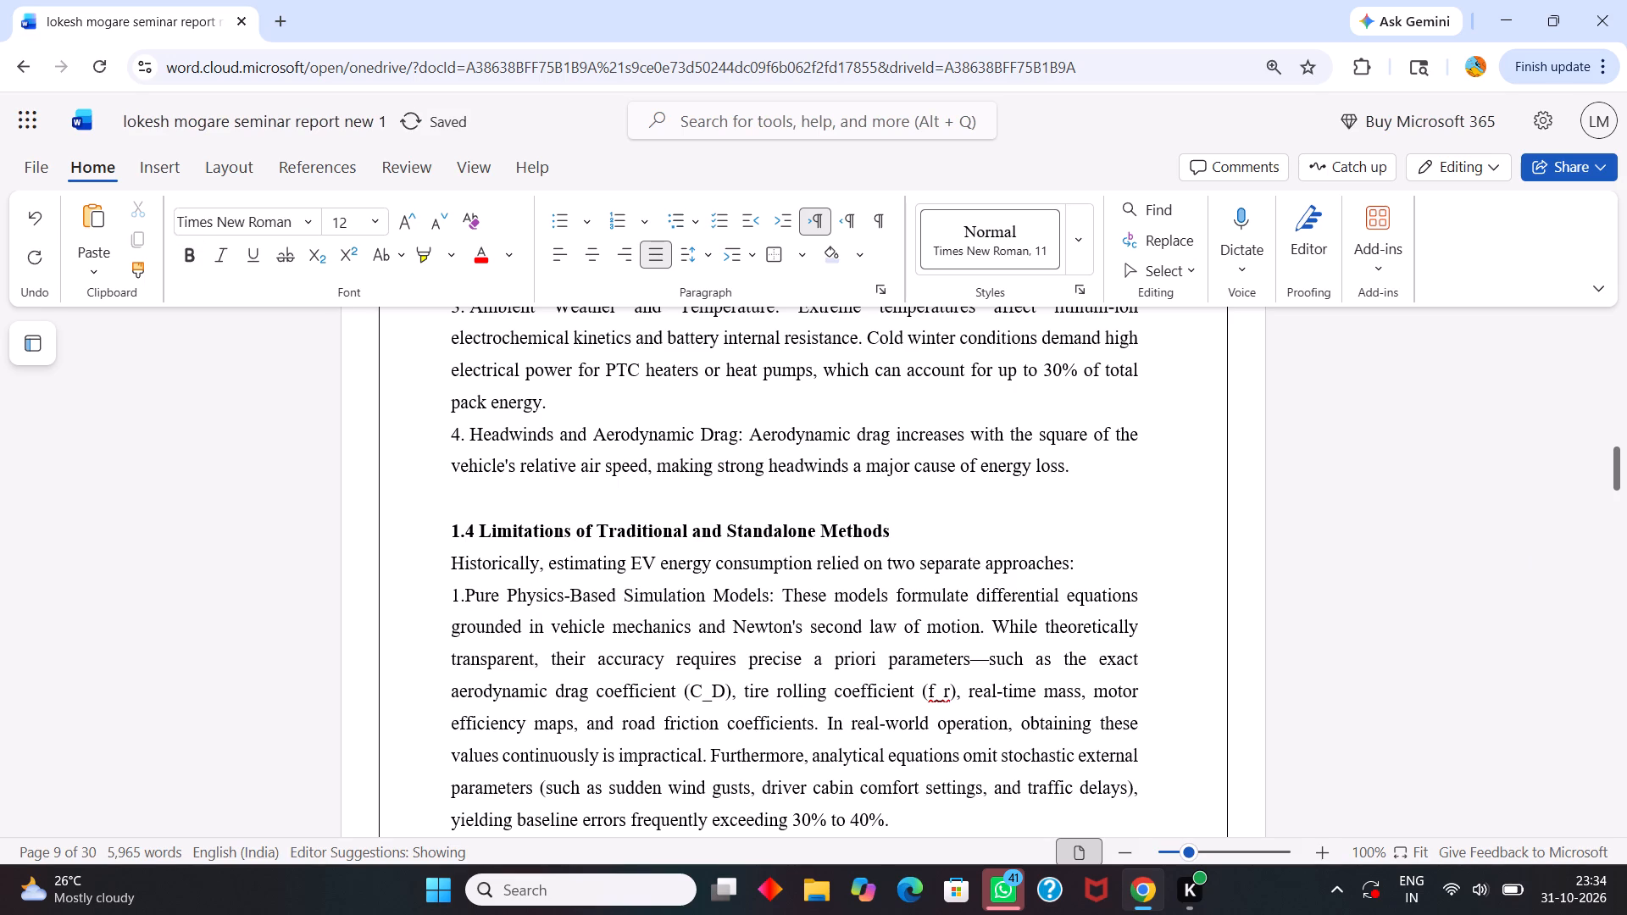
key("BackSpace")
key("BackSpace")
type("1.")
key("space")
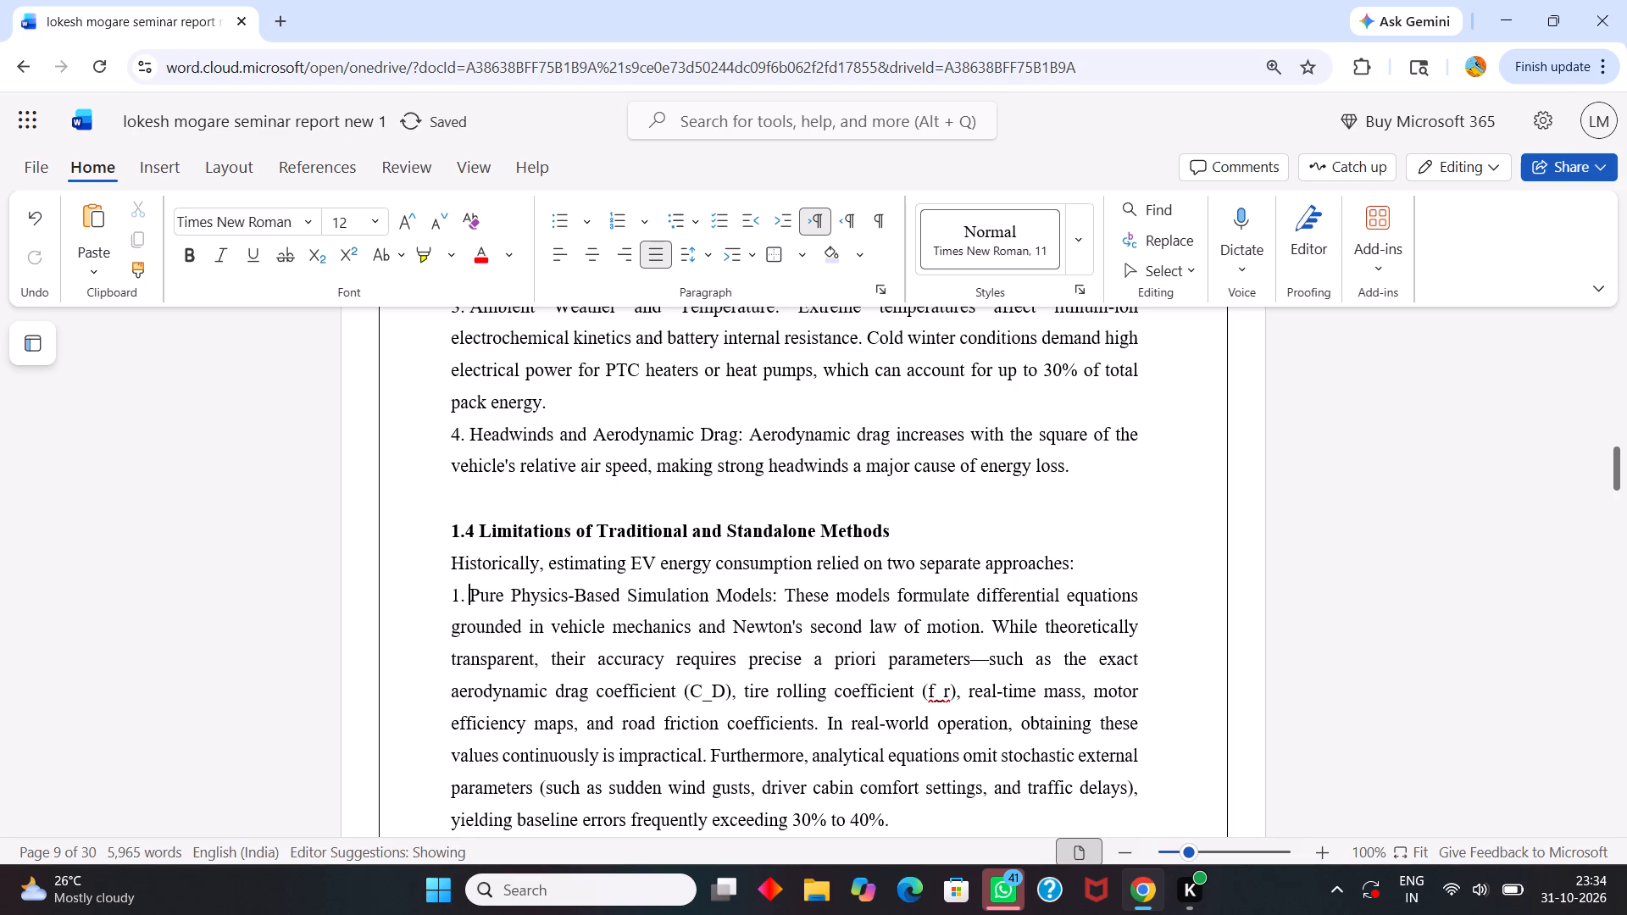
Compare the list spacing and numbering in sections 1.3 and 1.4.
scroll(754, 496, "down", 1)
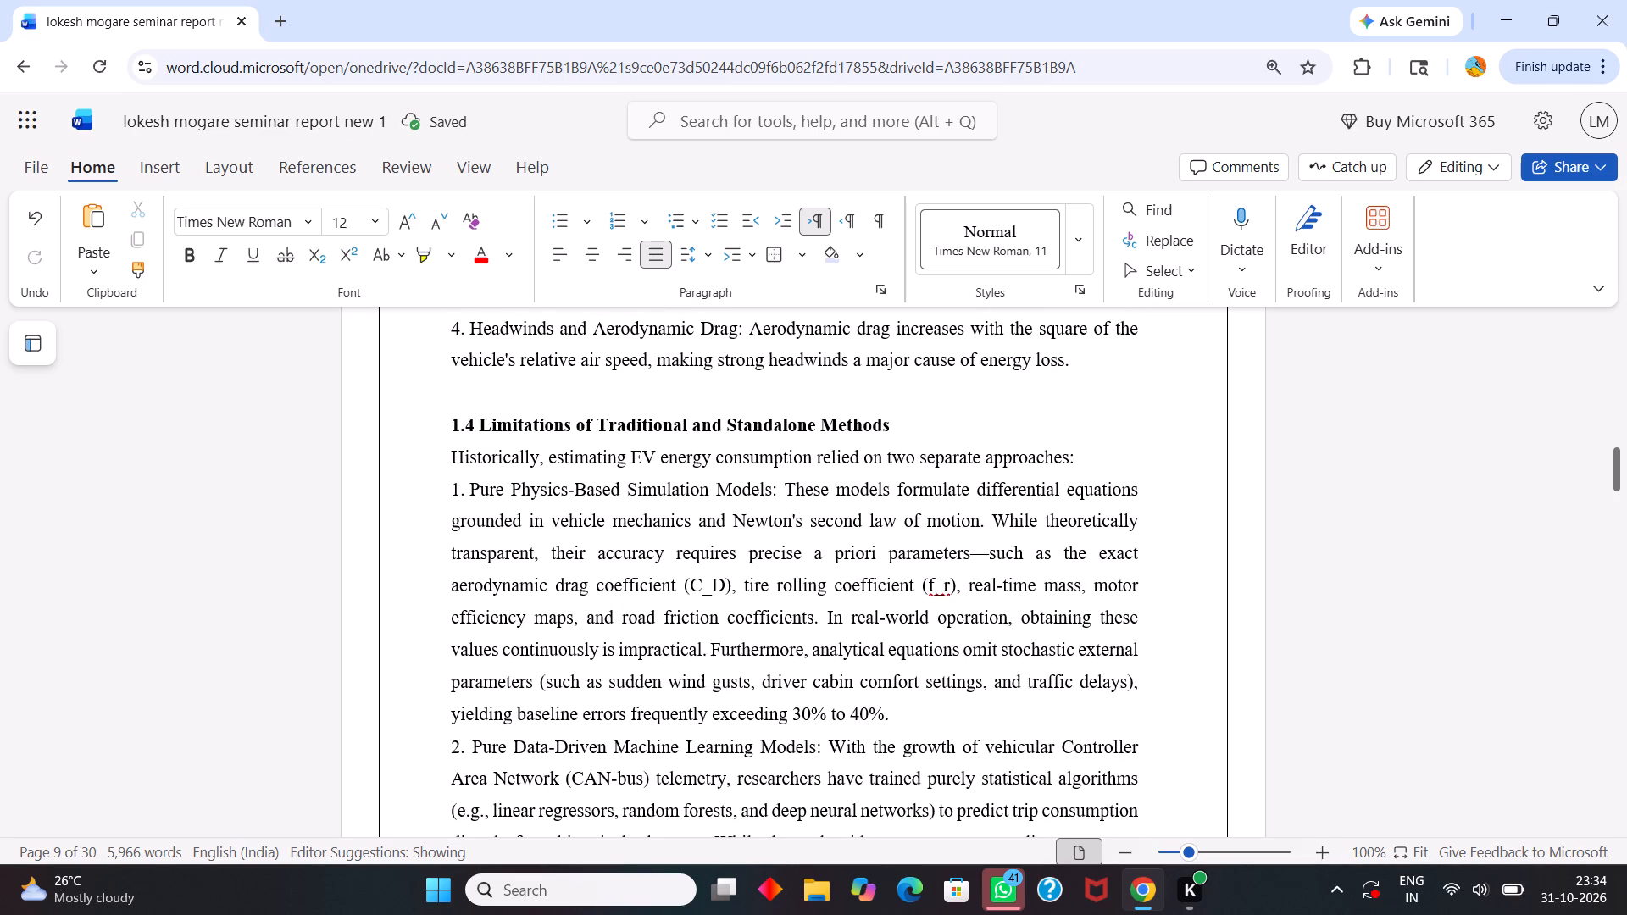
scroll(764, 460, "down", 1)
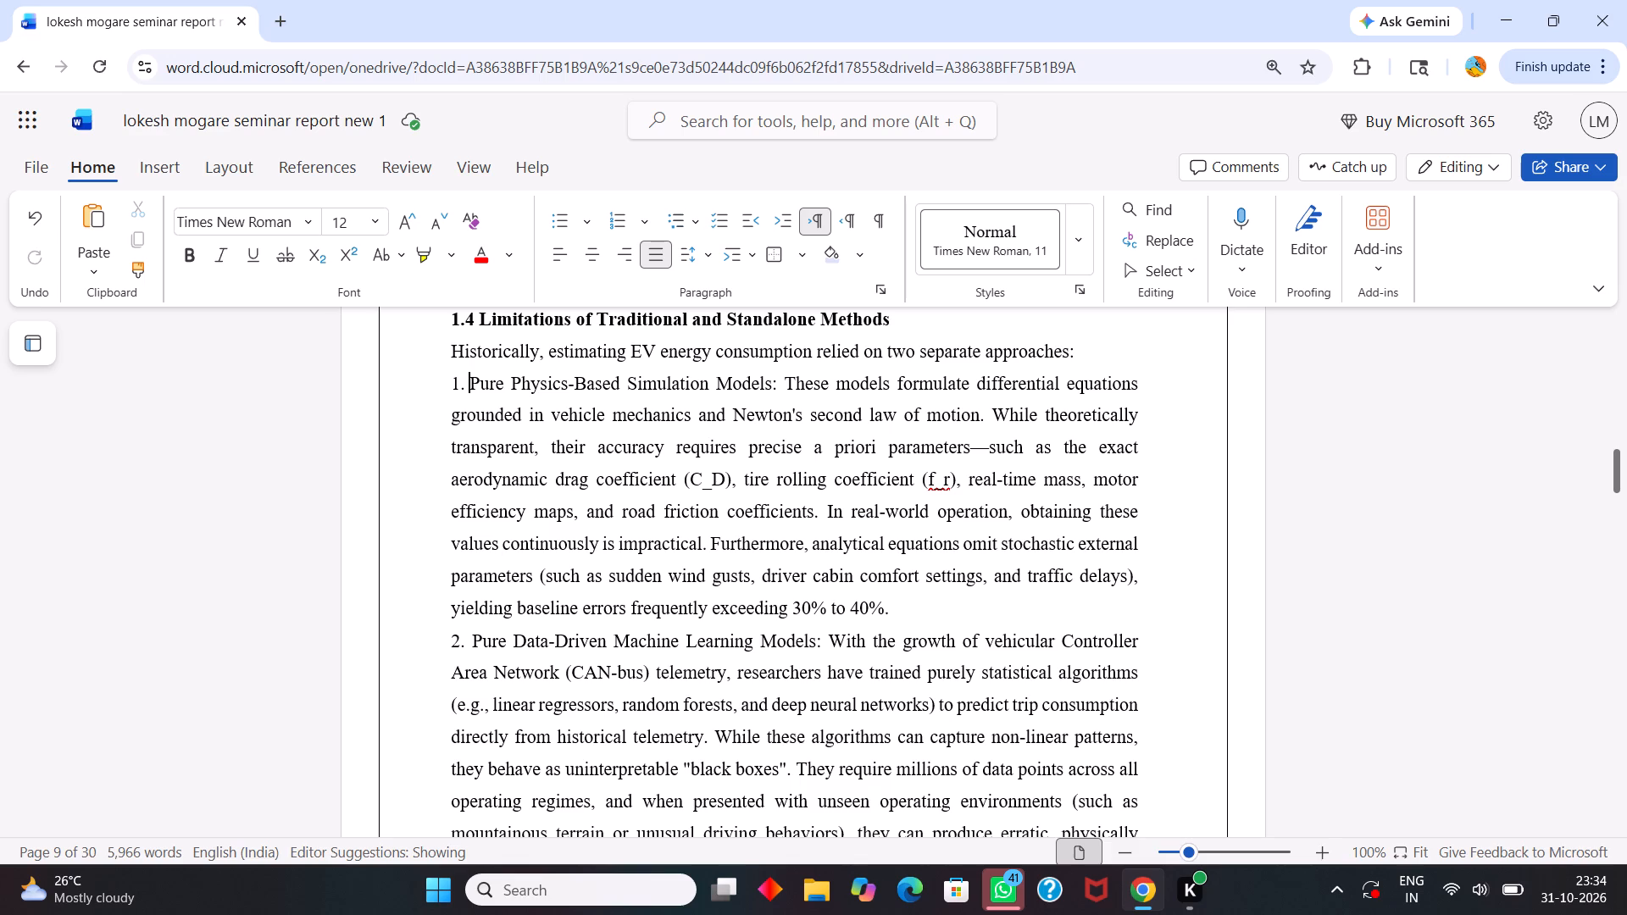
scroll(889, 608, "up", 4)
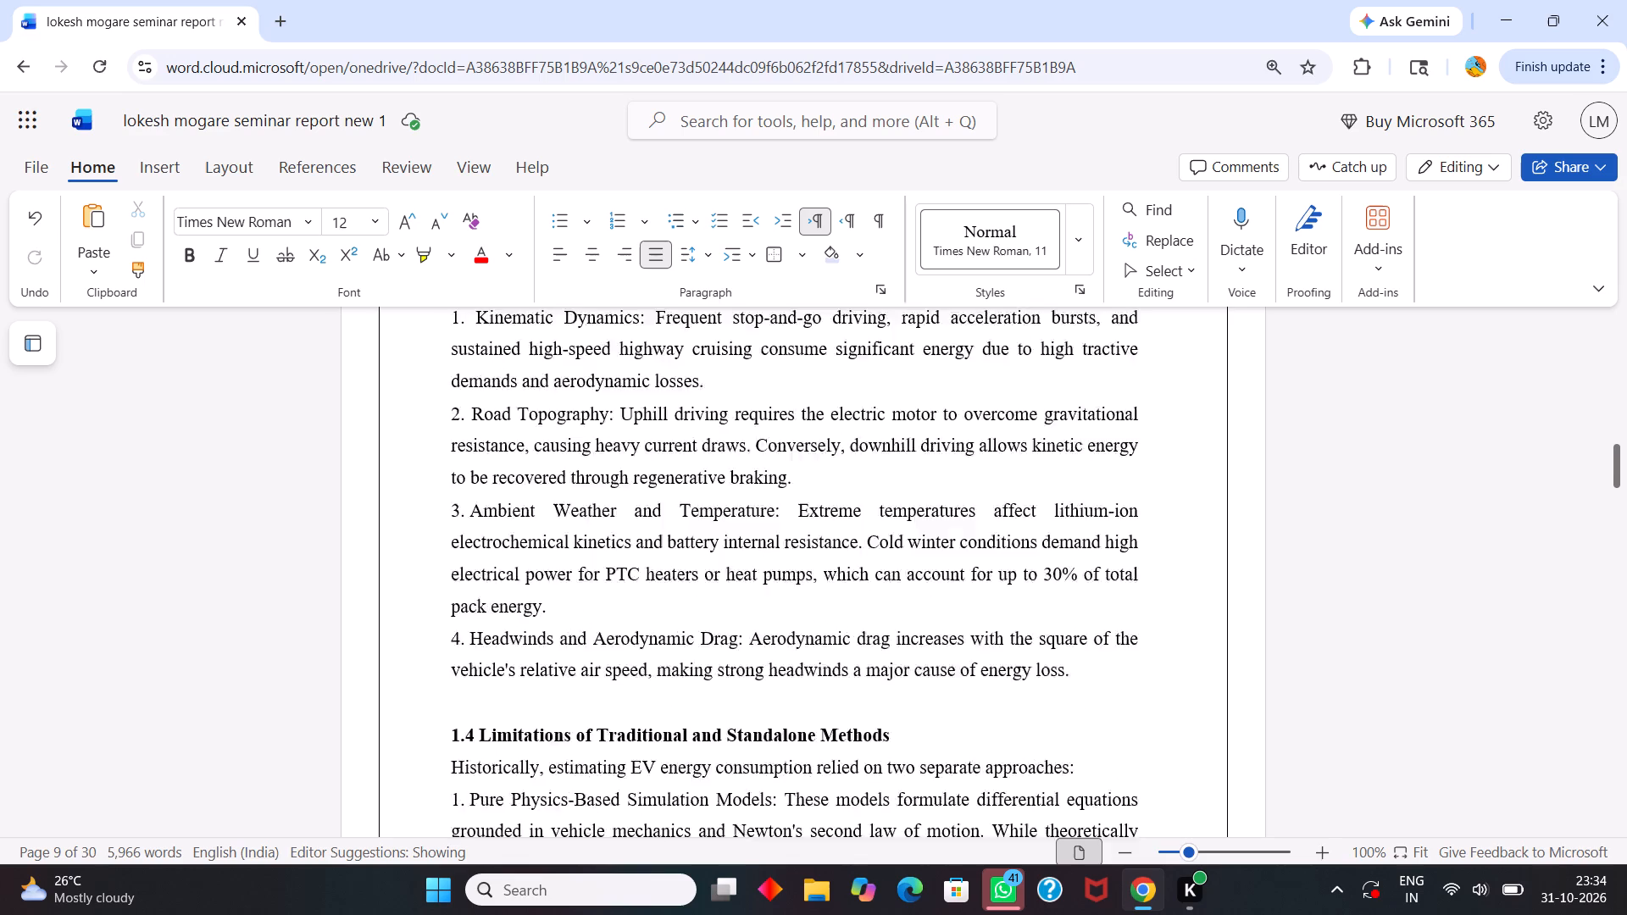
scroll(882, 602, "up", 2)
scroll(882, 602, "down", 6)
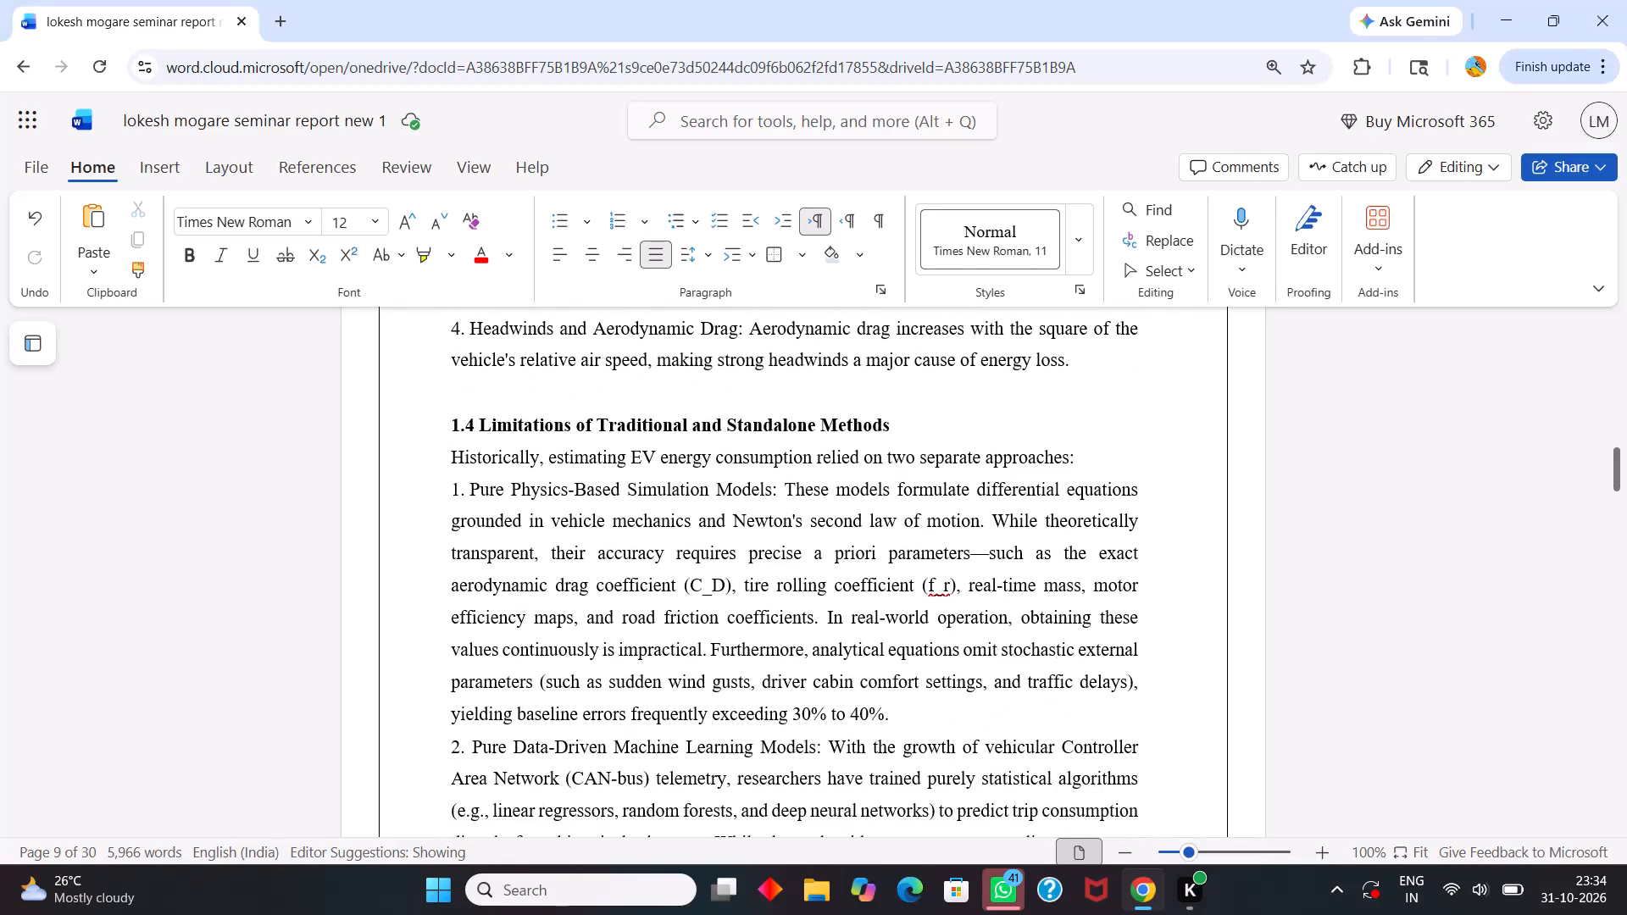
scroll(882, 602, "down", 1)
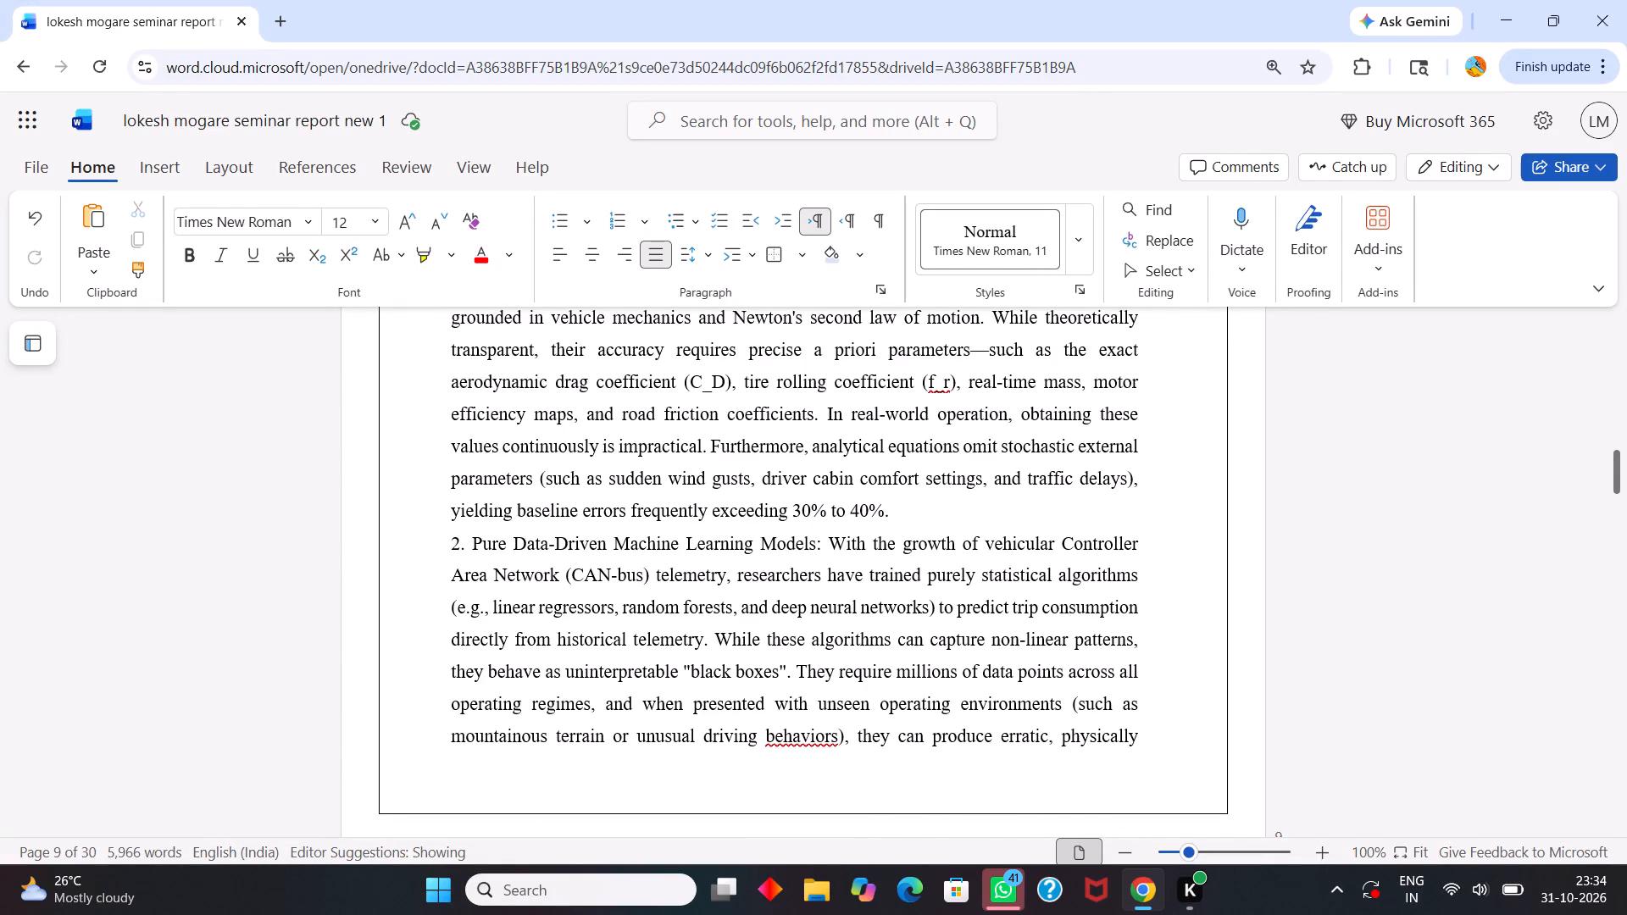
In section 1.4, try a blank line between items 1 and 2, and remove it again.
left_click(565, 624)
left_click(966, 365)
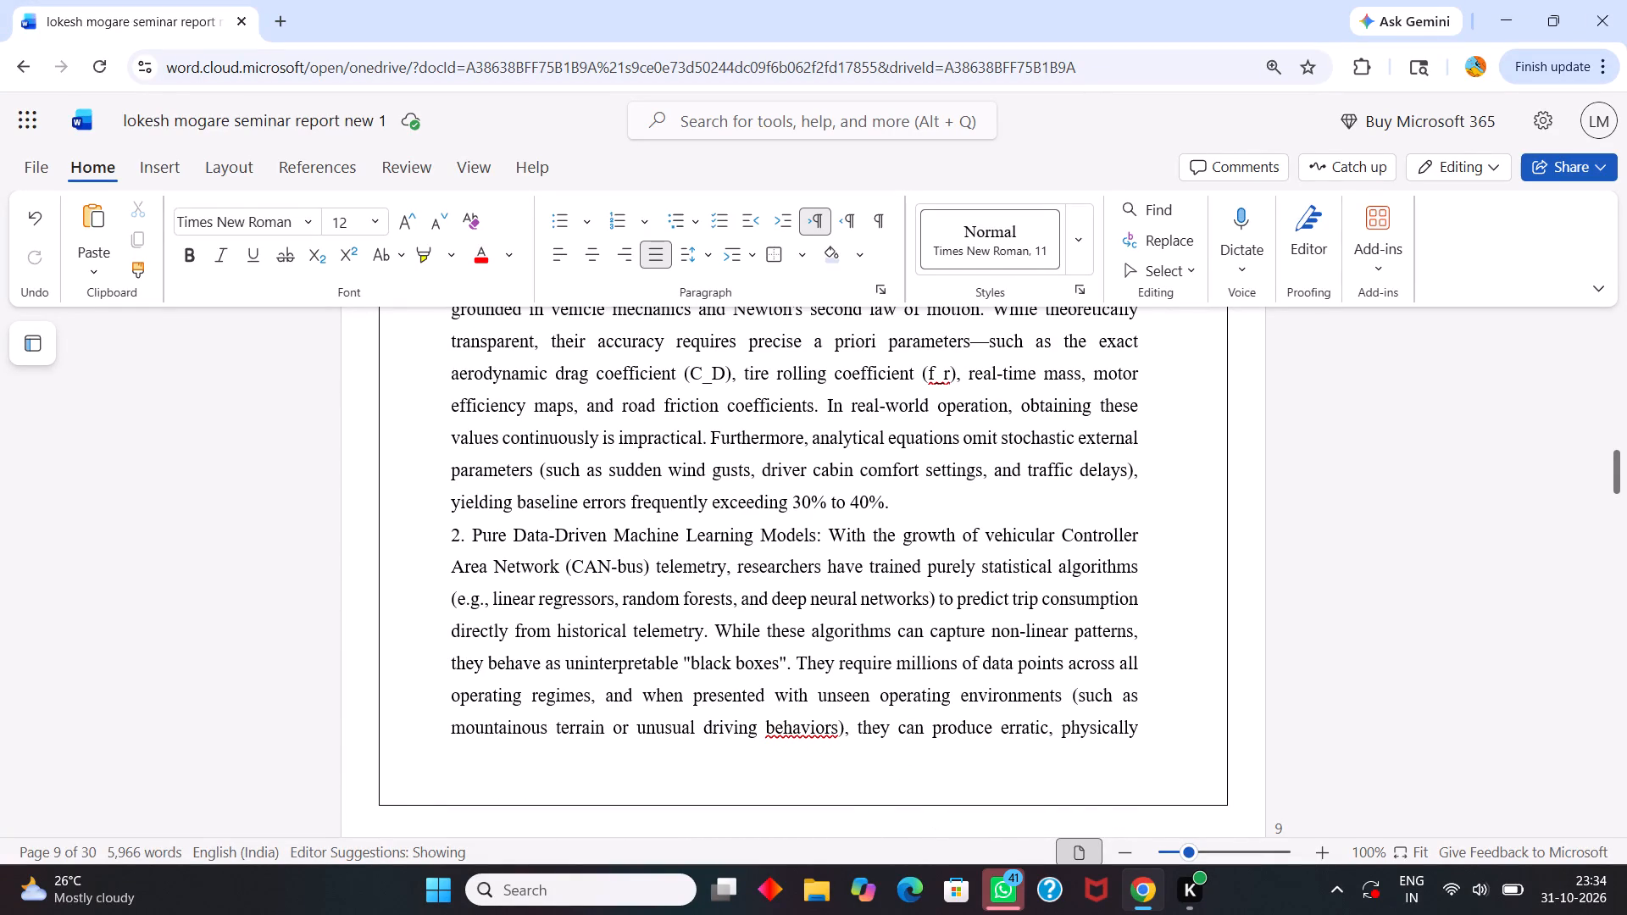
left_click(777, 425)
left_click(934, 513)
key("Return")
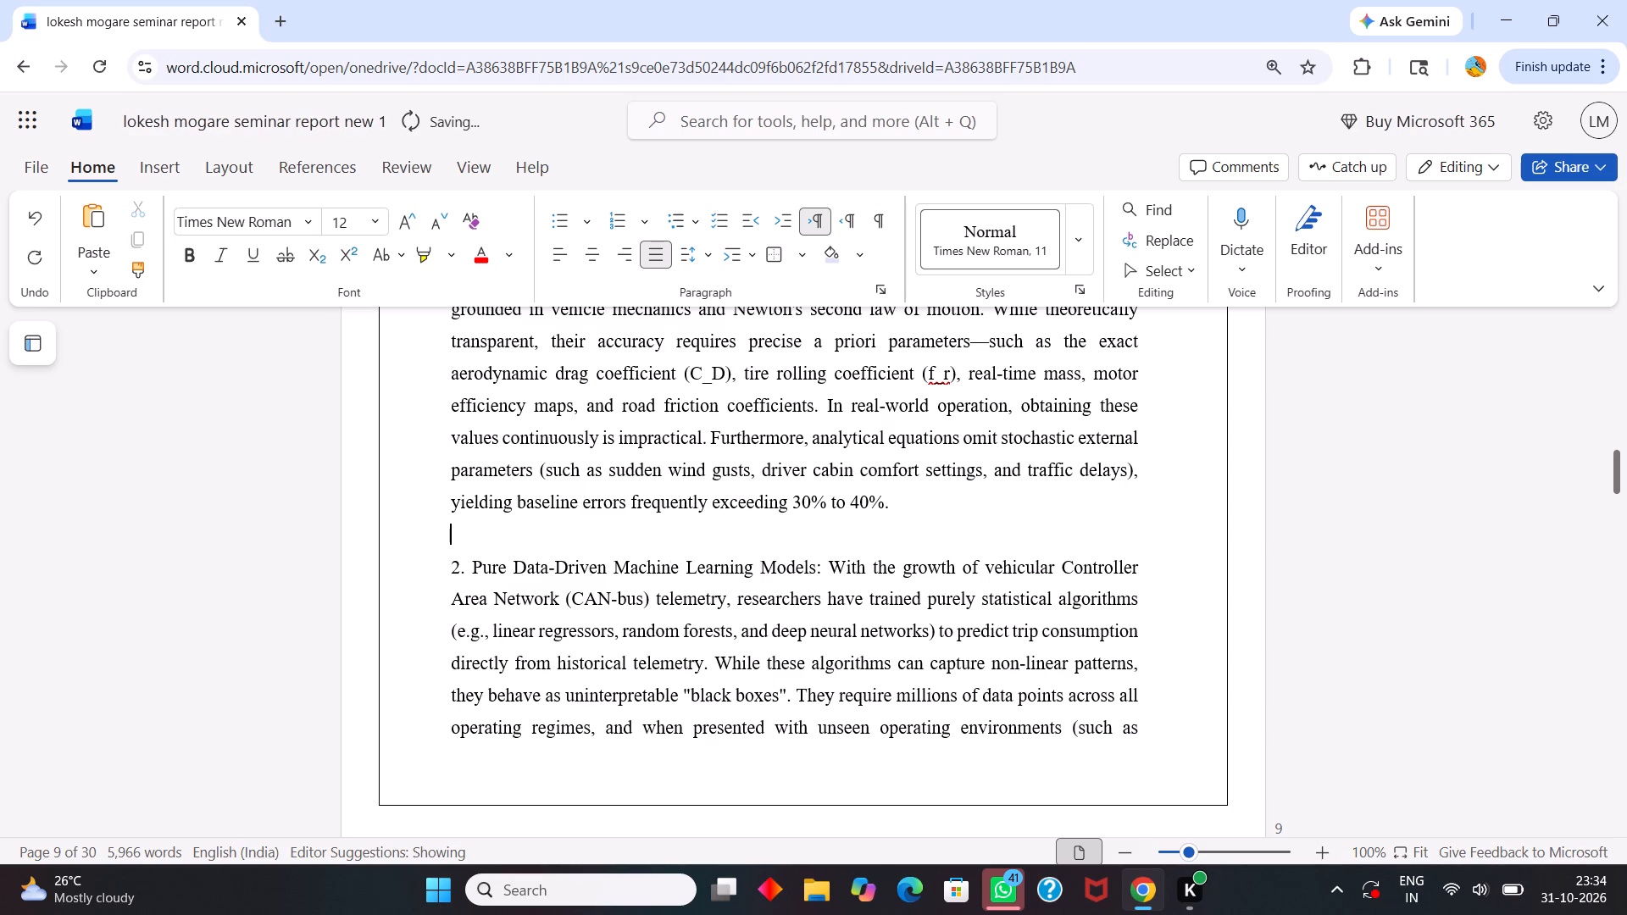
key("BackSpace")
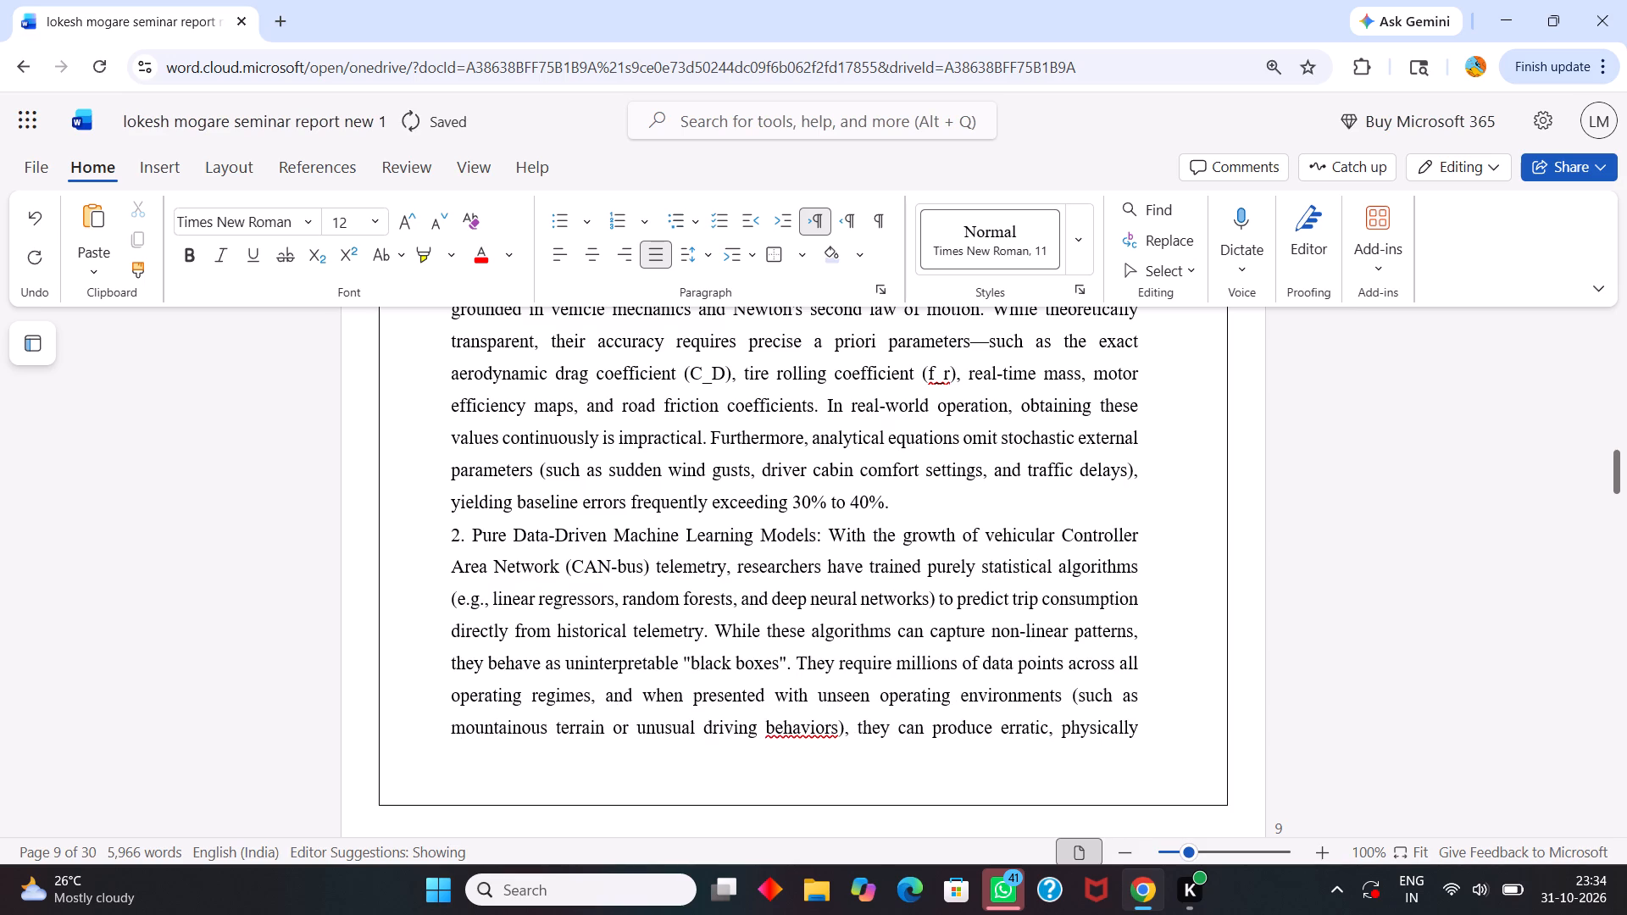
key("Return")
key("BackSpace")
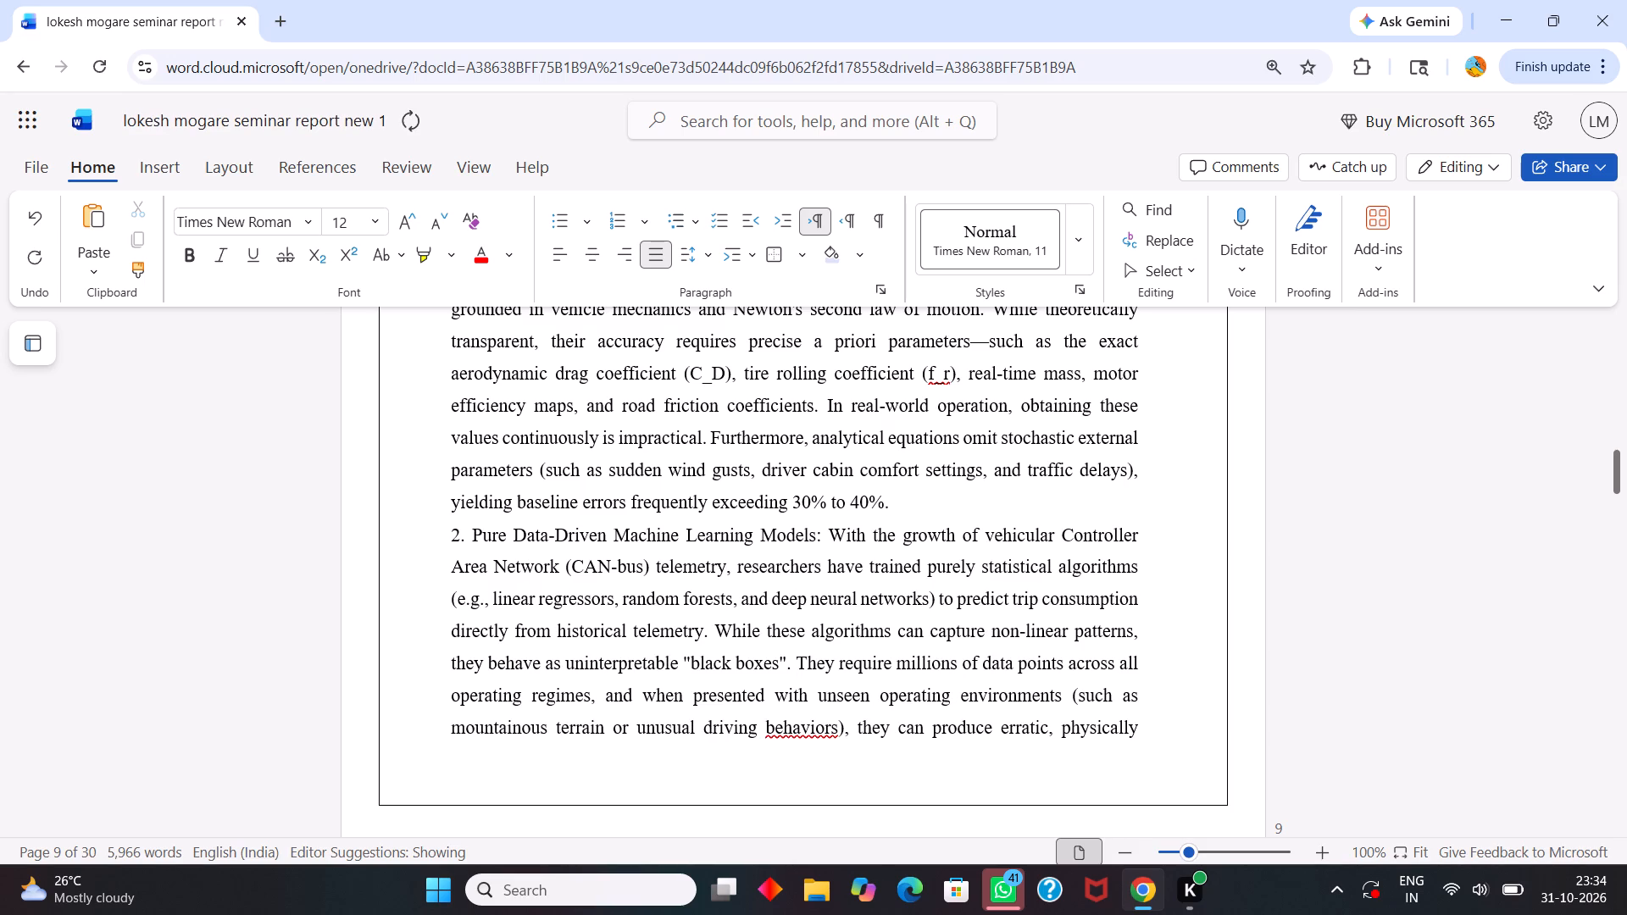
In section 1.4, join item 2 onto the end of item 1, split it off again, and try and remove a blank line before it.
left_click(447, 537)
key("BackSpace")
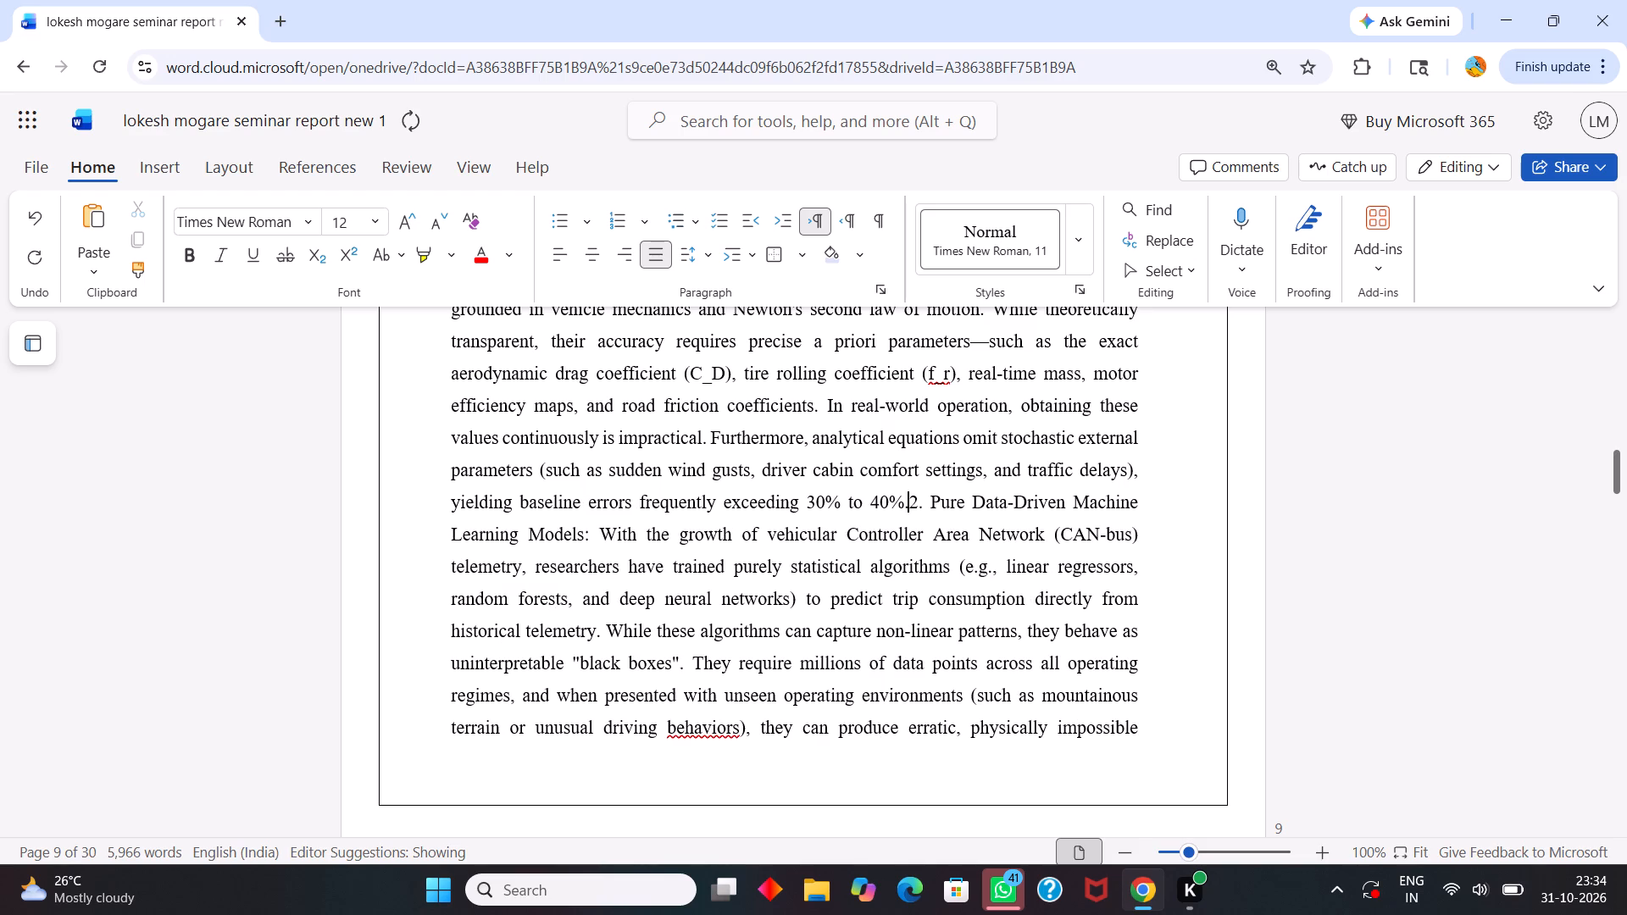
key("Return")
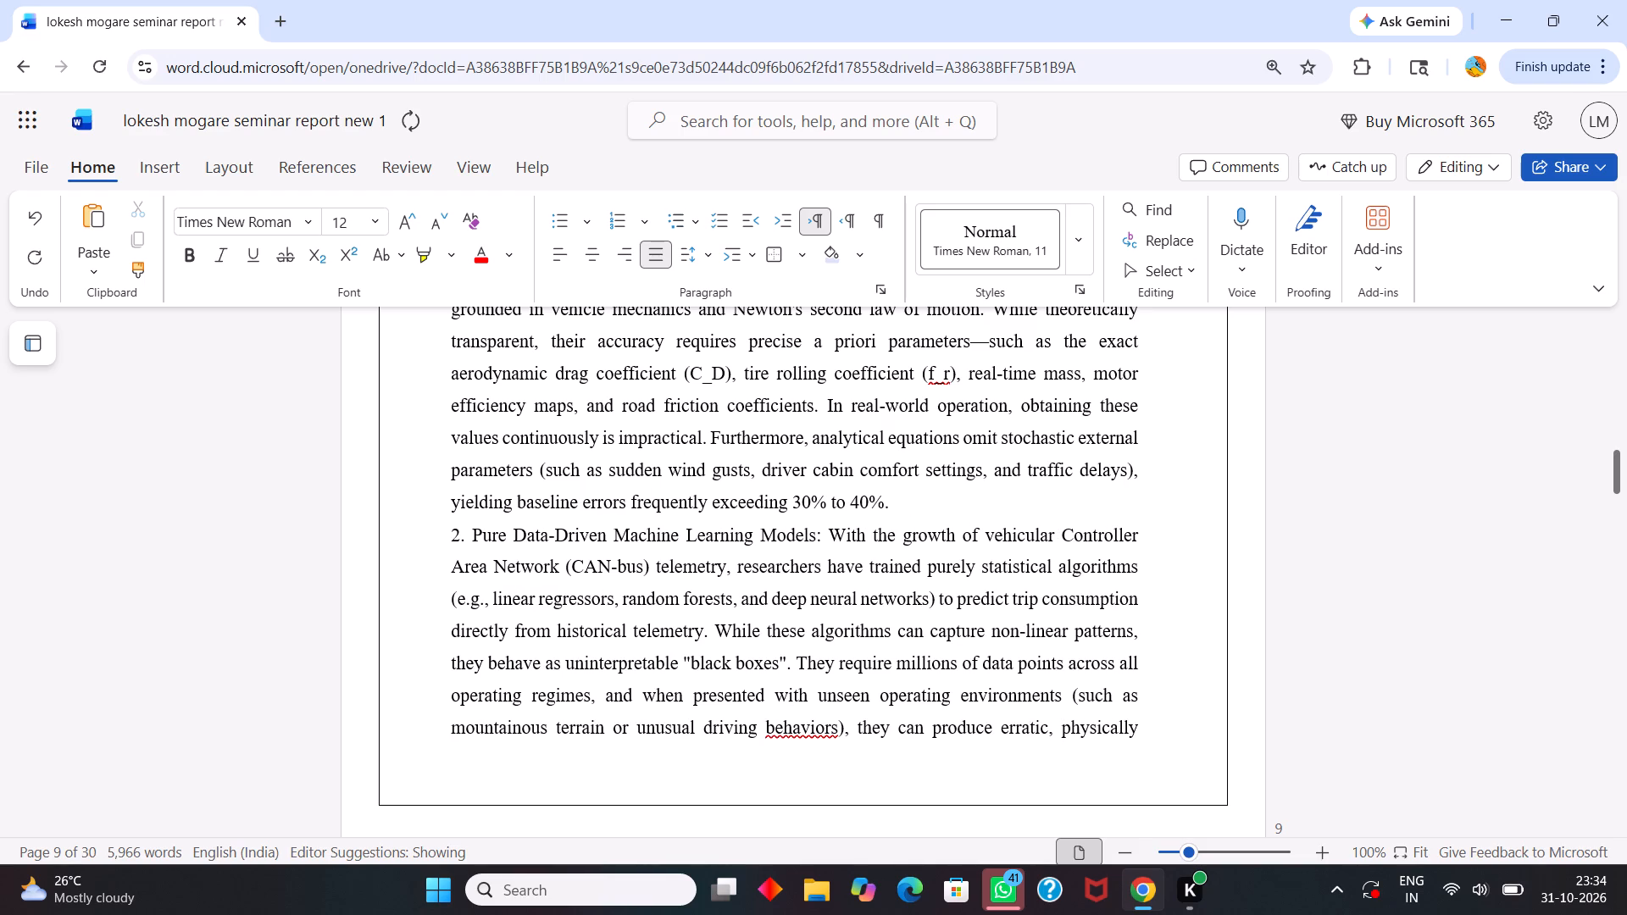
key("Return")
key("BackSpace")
In section 1.4, make the item heading "1. Pure Physics-Based Simulation Models:" bold.
scroll(449, 539, "up", 1)
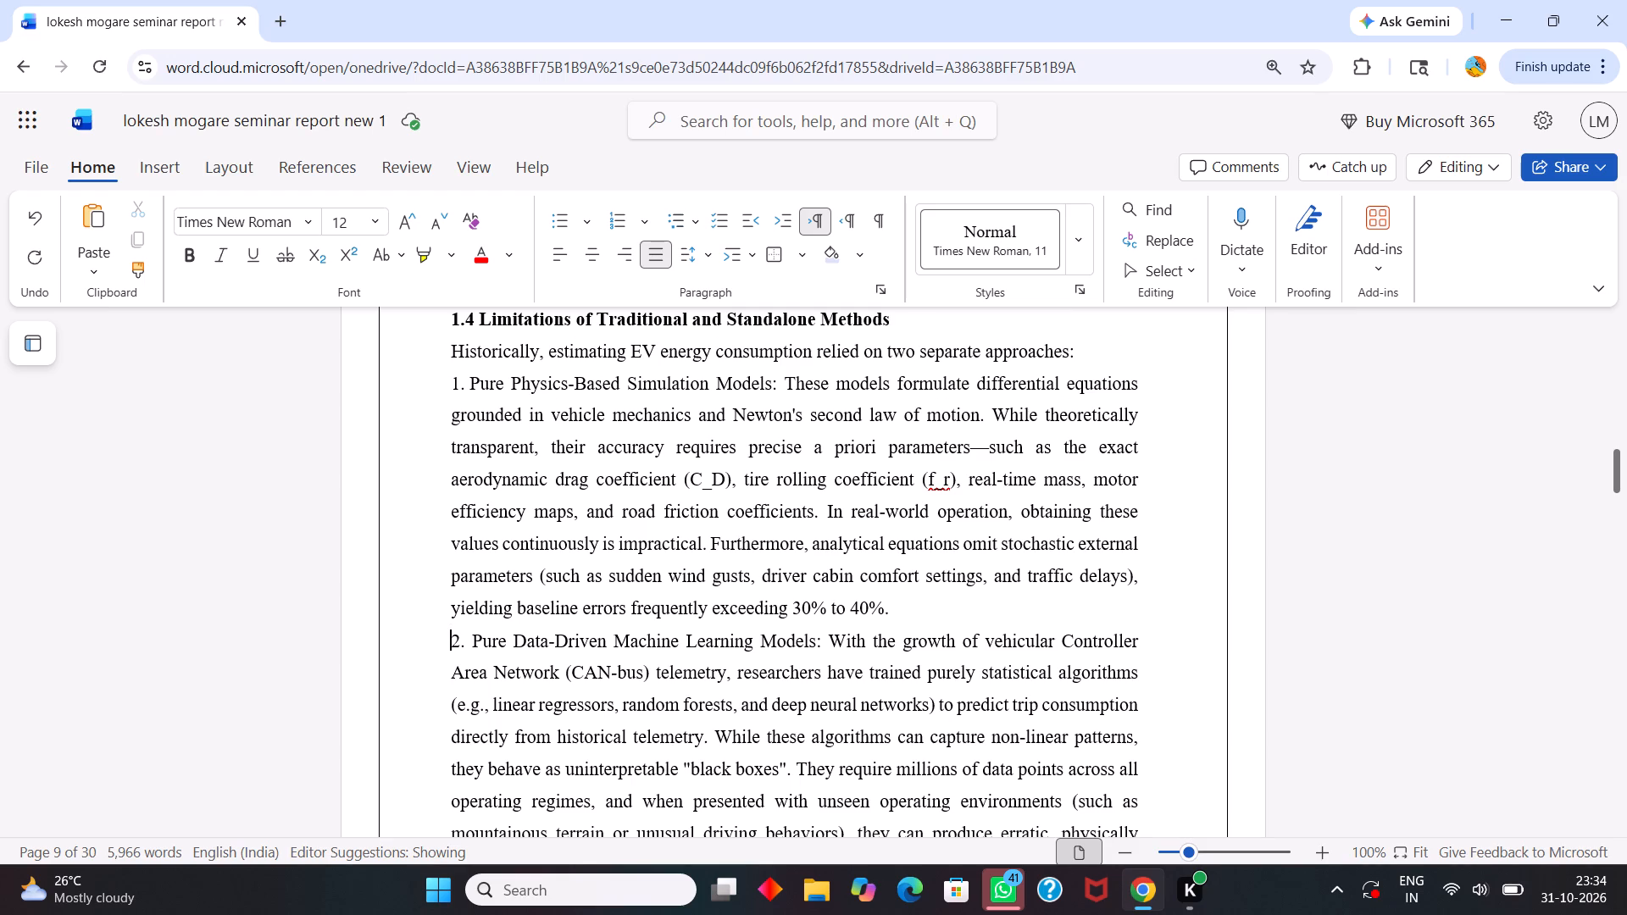
left_click_drag(449, 384, 770, 384)
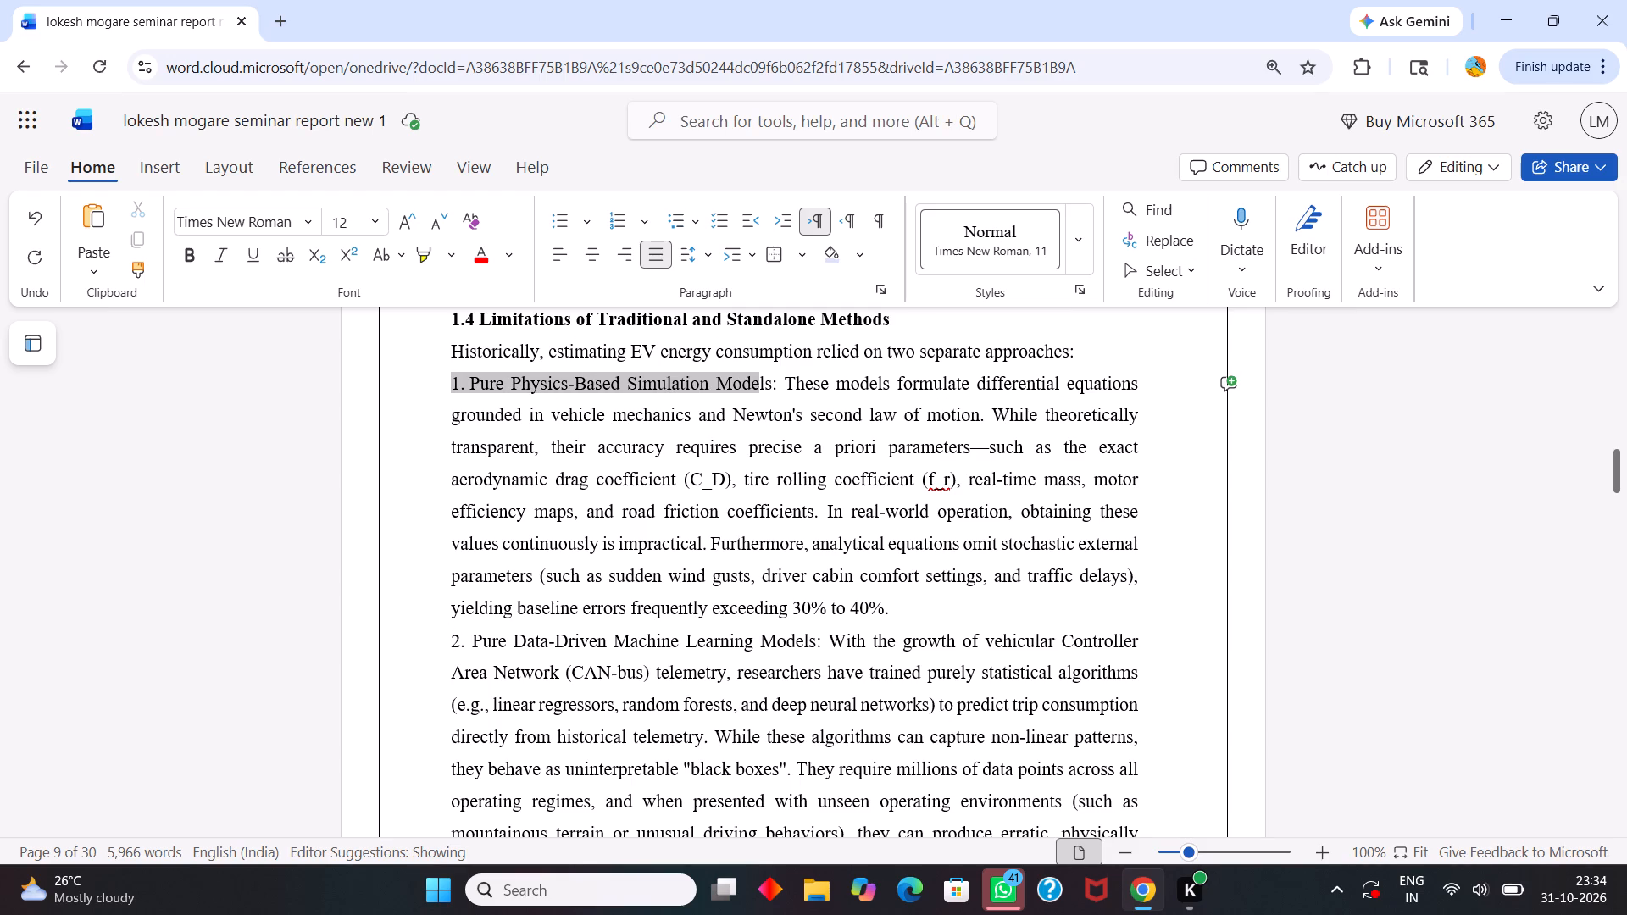
left_click_drag(770, 384, 778, 383)
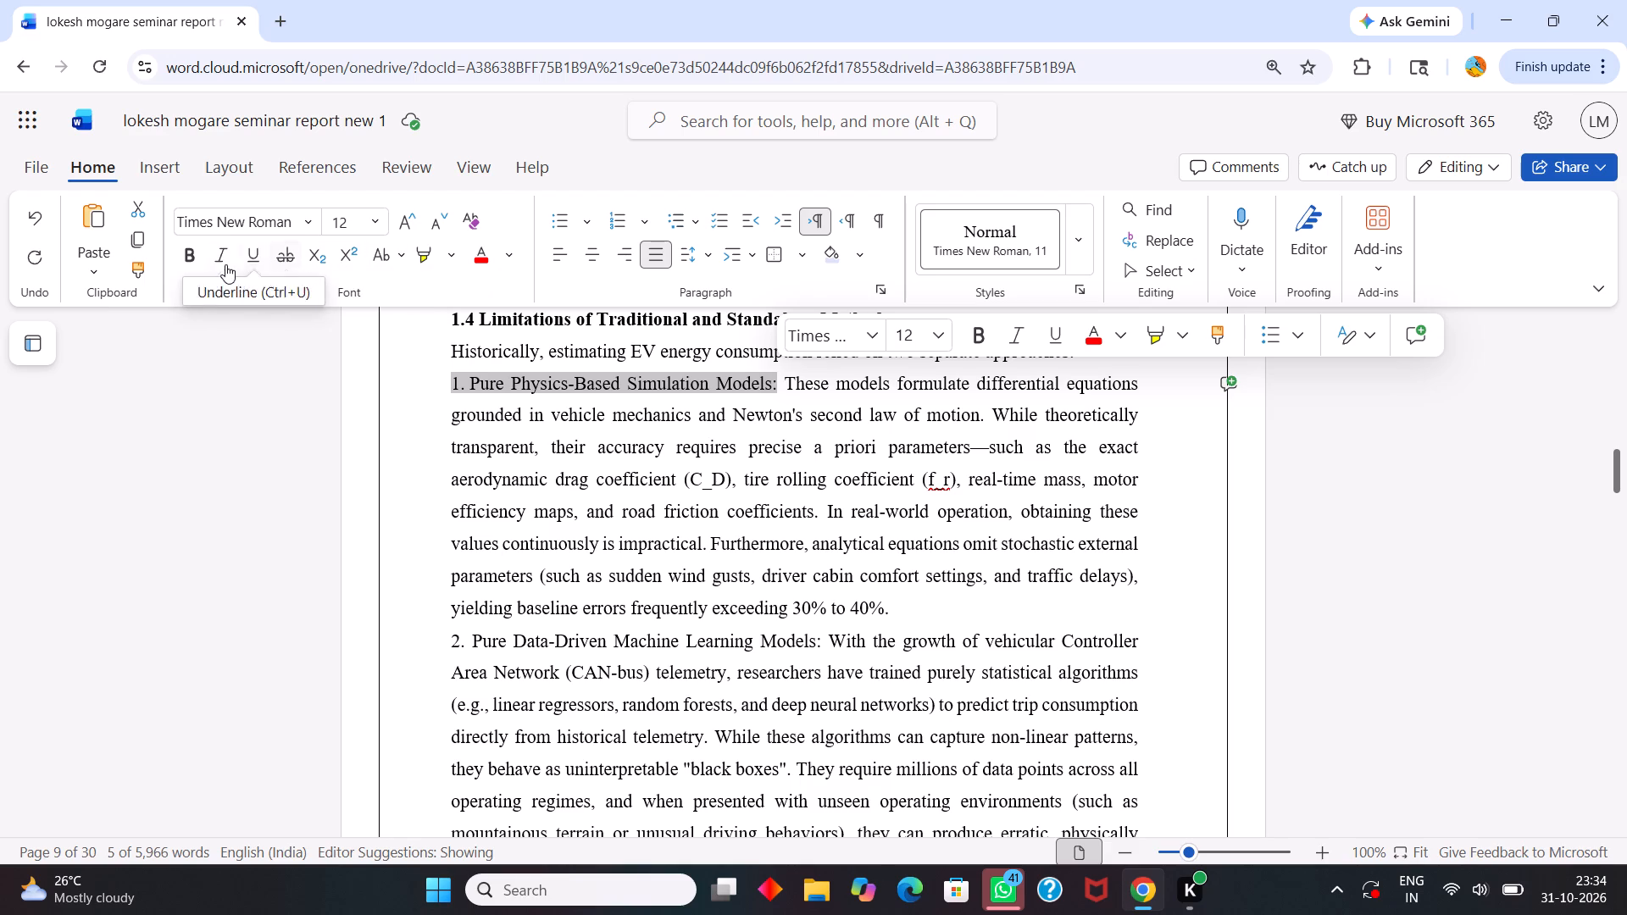
left_click(188, 256)
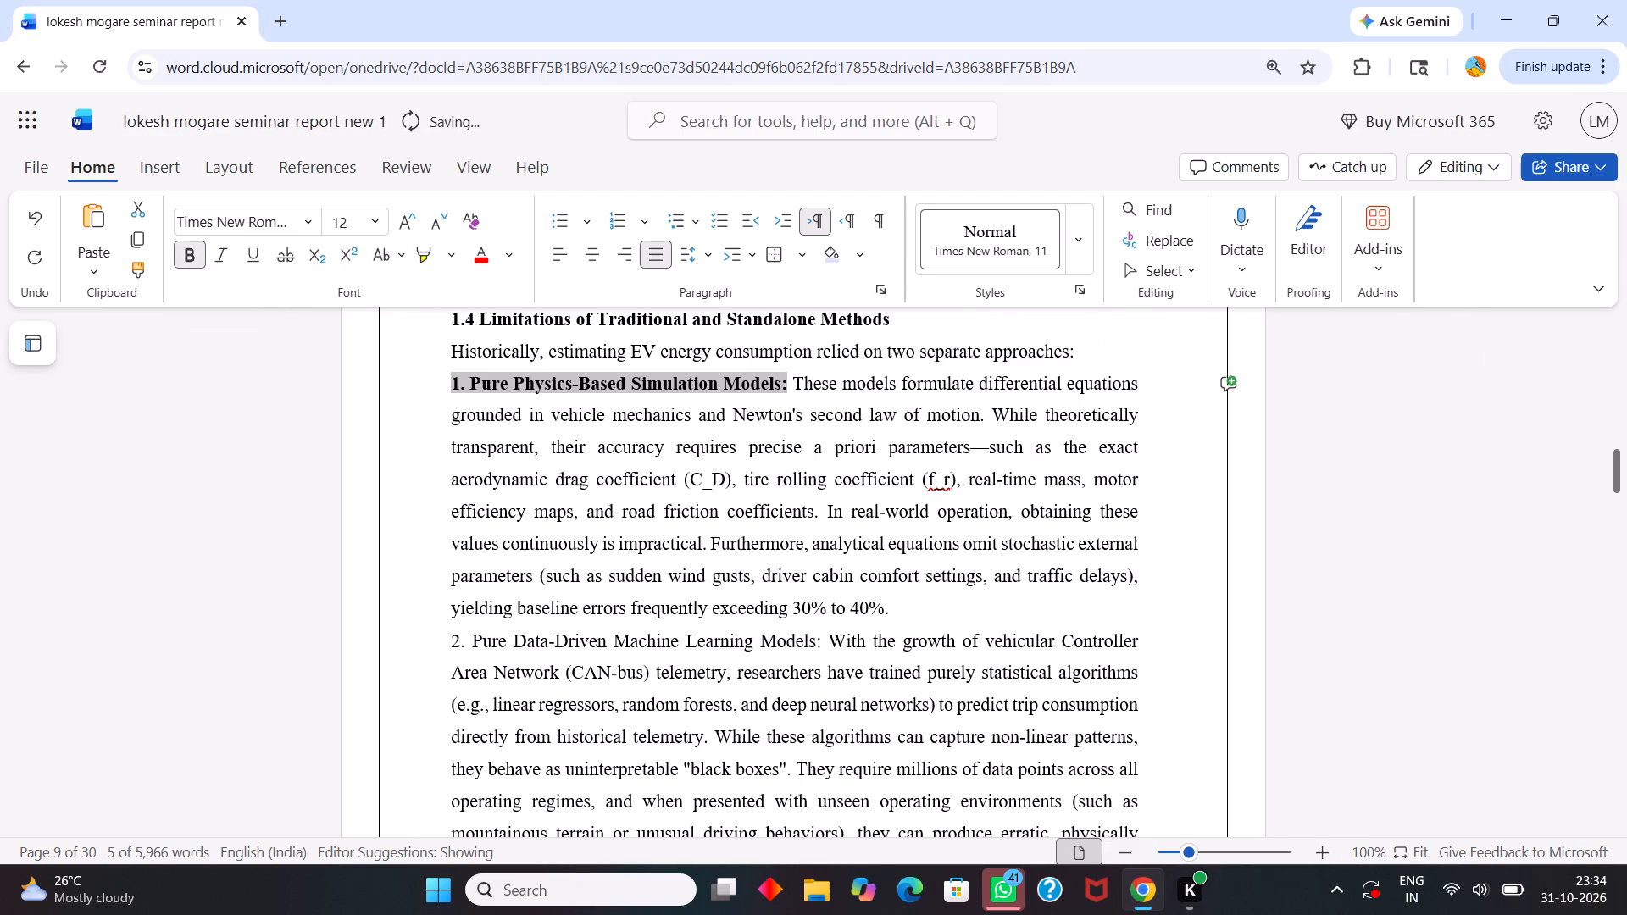
left_click(417, 468)
In section 1.4, make the item heading "2. Pure Data-Driven Machine Learning Models" bold, leaving out the colon.
scroll(520, 480, "down", 2)
left_click(804, 503)
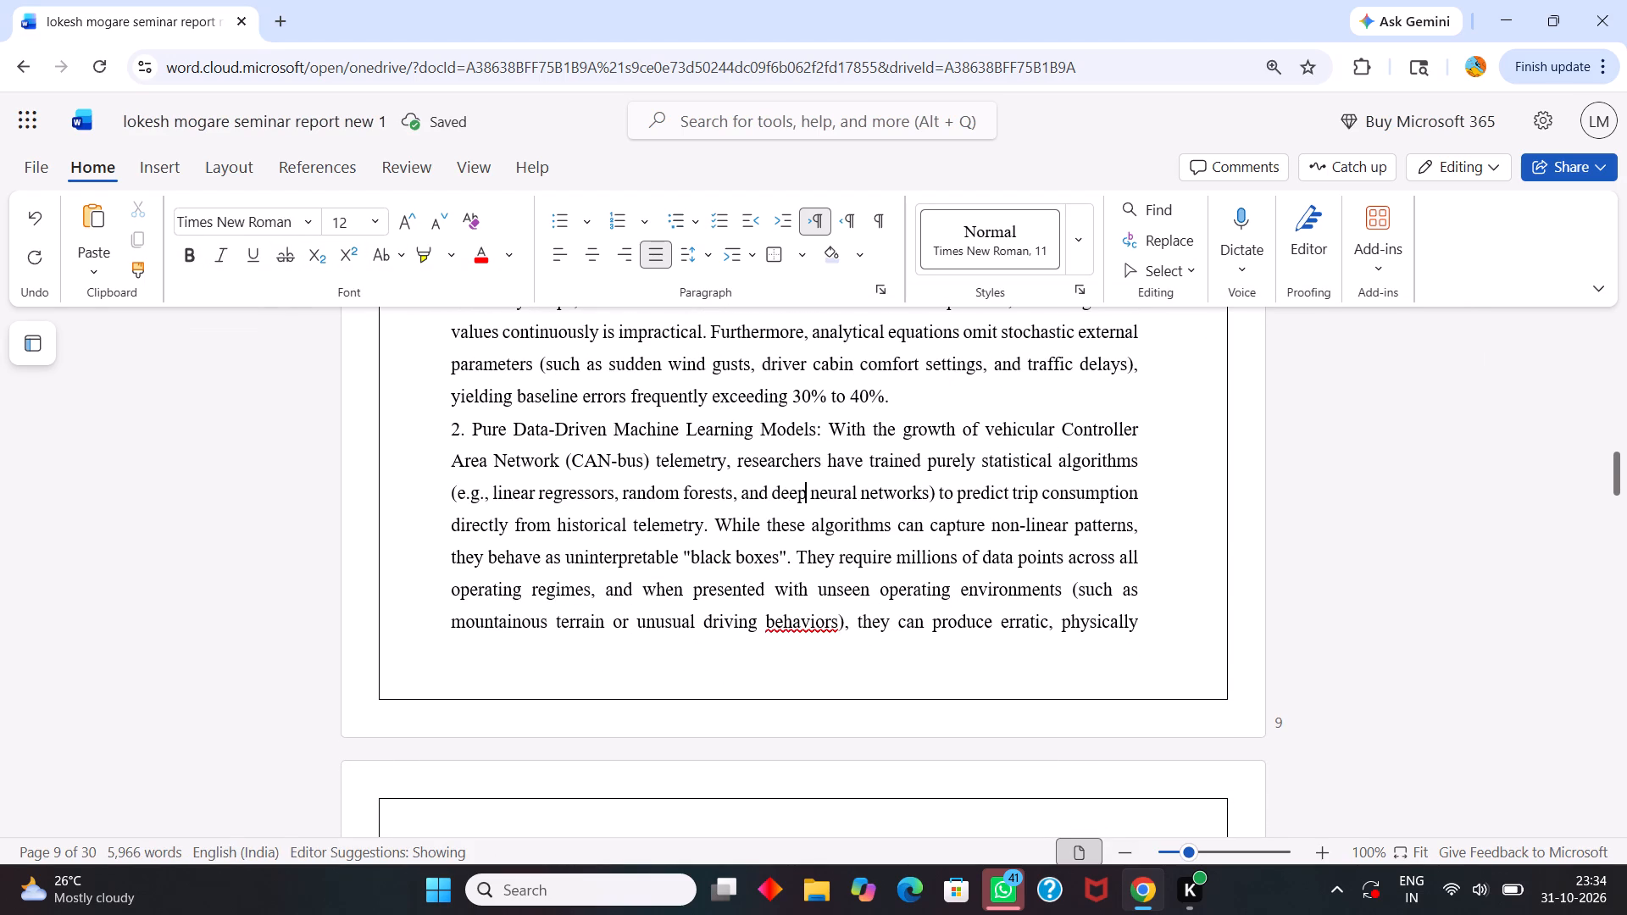
scroll(492, 446, "up", 1)
left_click(458, 573)
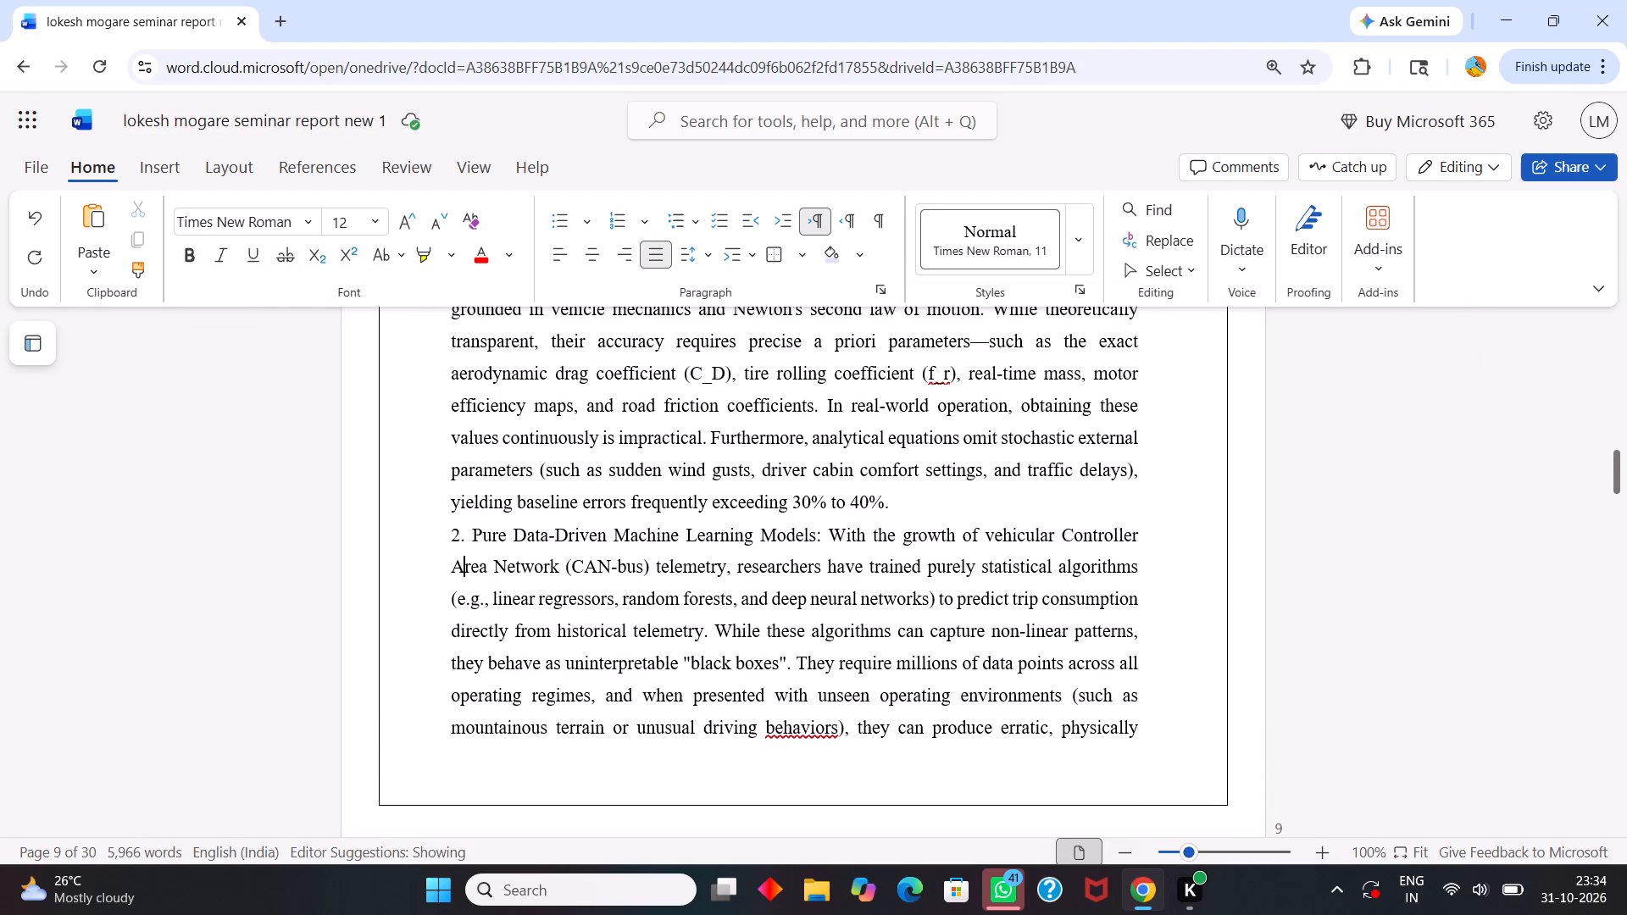
left_click(447, 513)
left_click(423, 536)
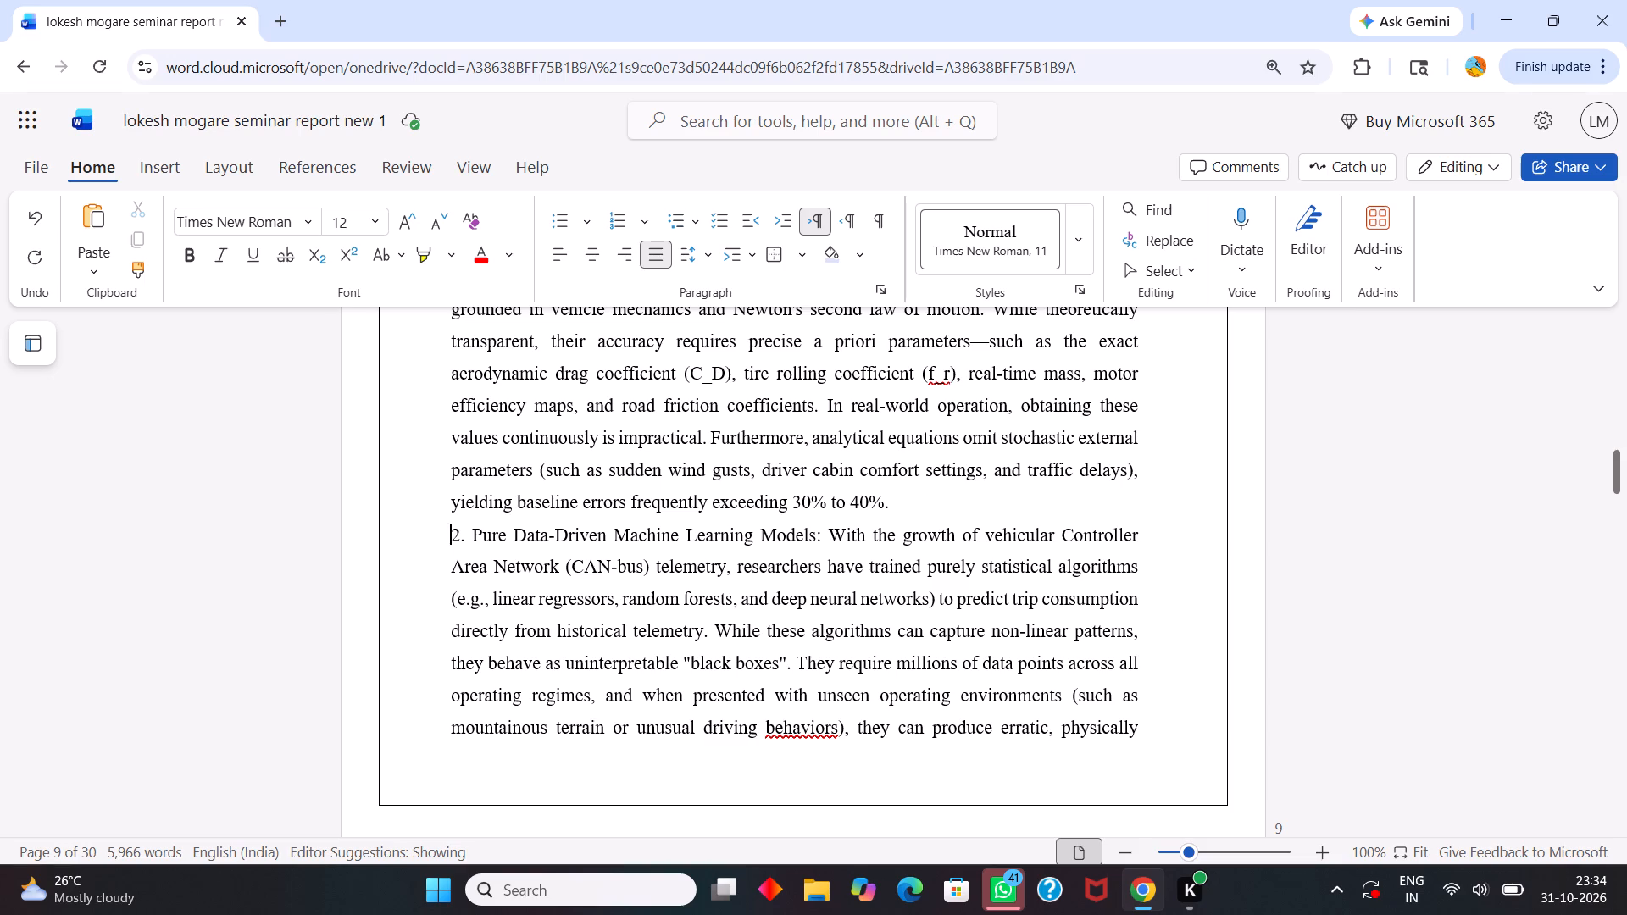
left_click(485, 528)
left_click_drag(448, 537, 755, 540)
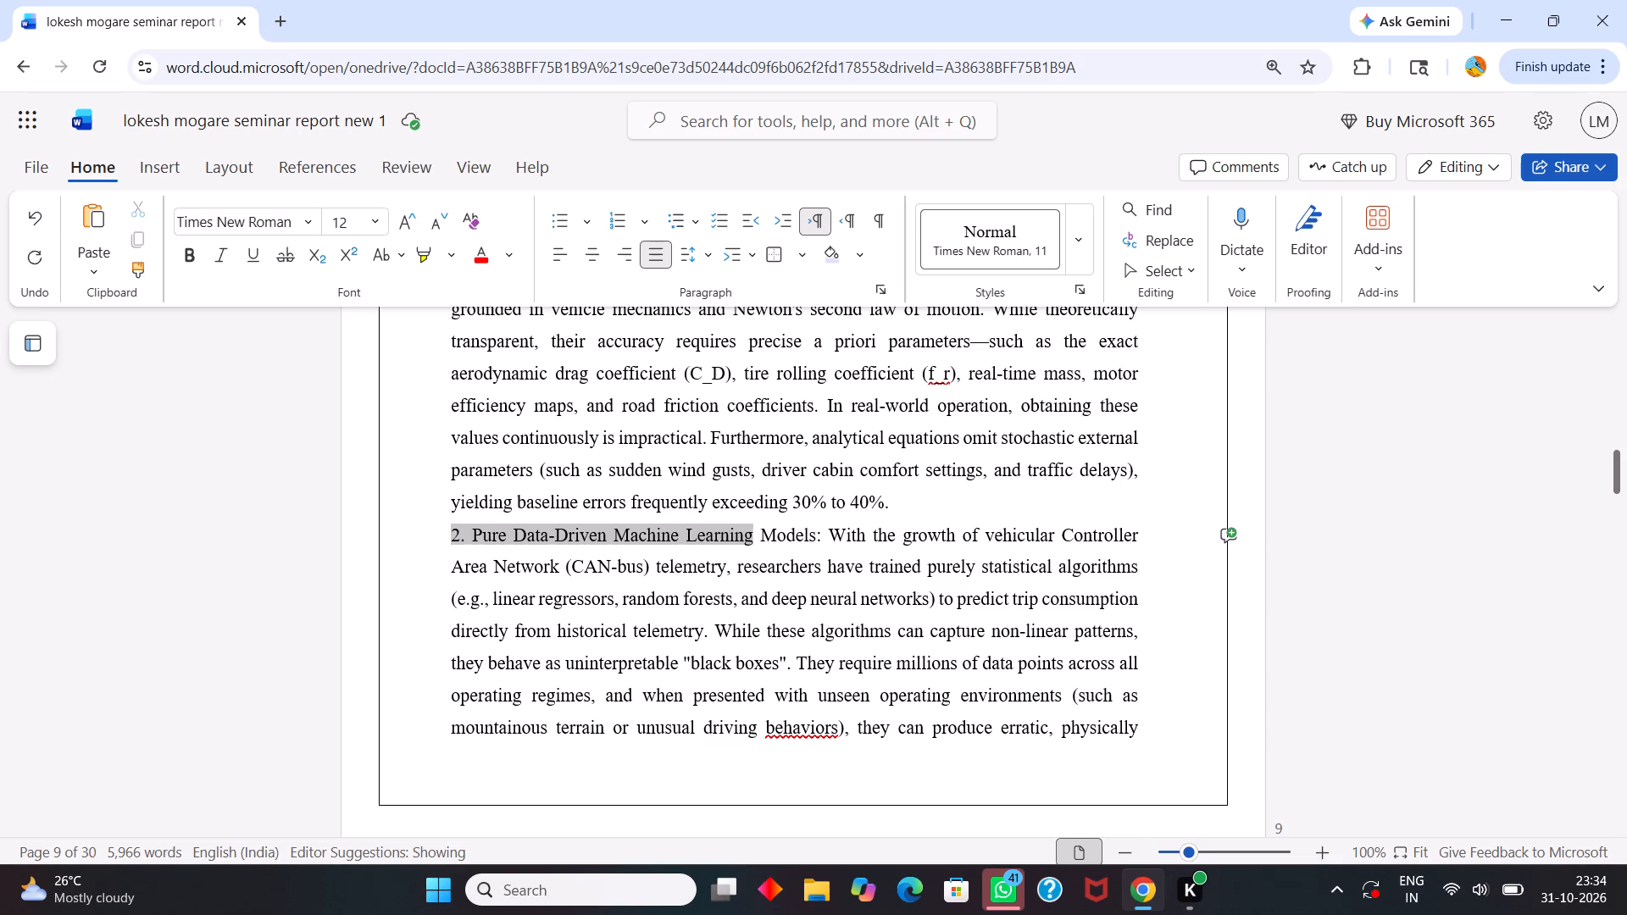
left_click_drag(755, 540, 818, 533)
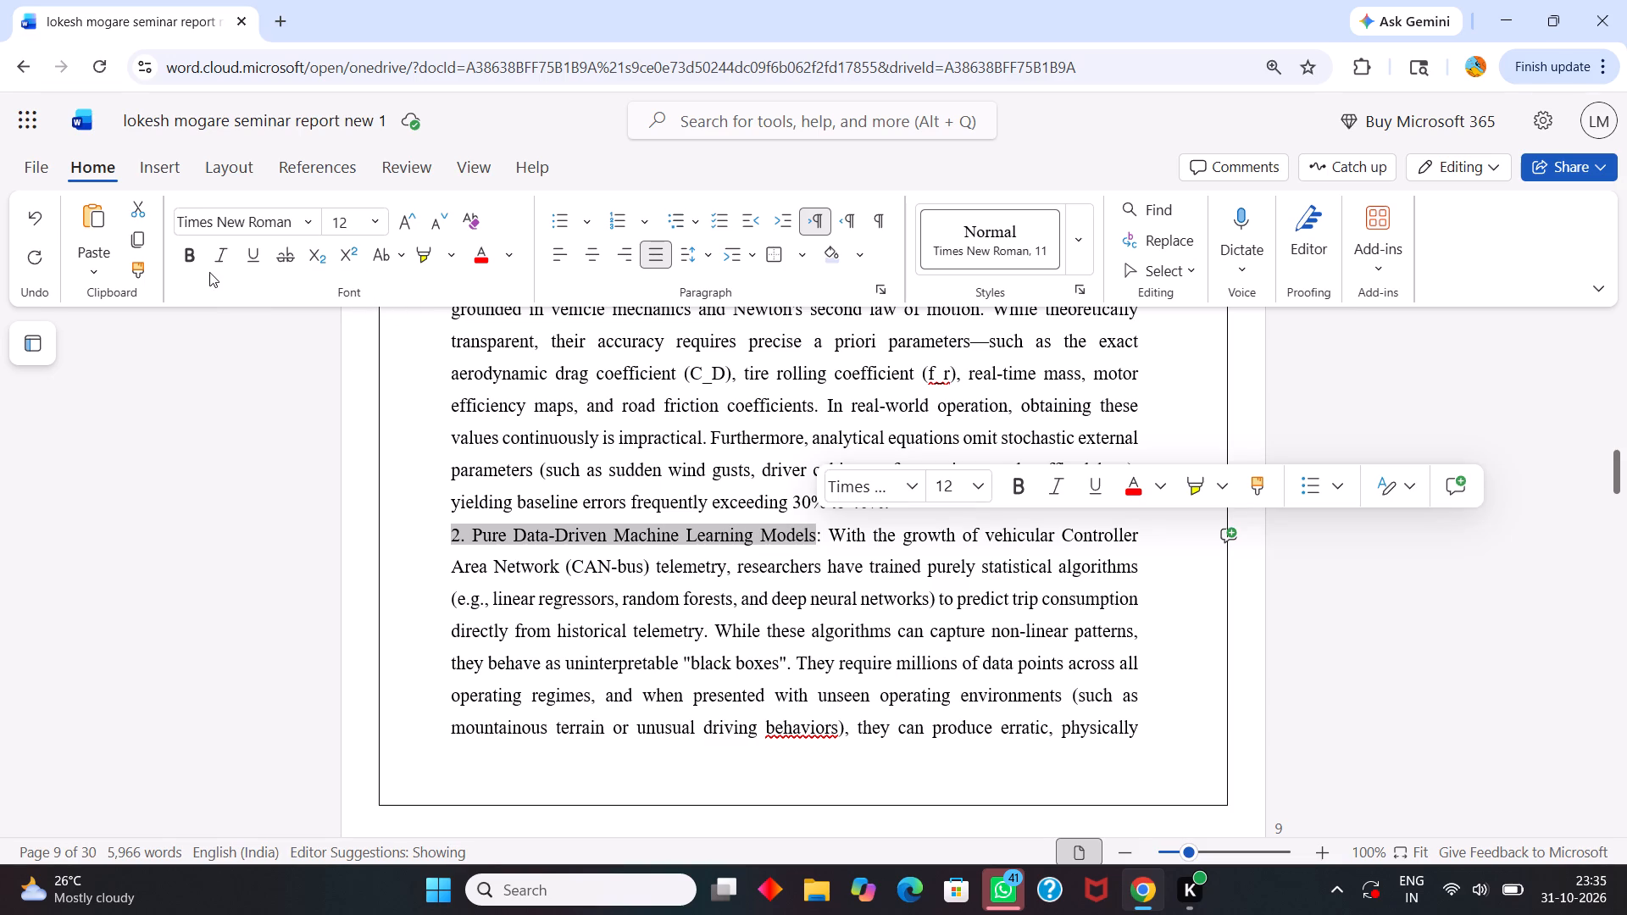
left_click(195, 255)
left_click(397, 427)
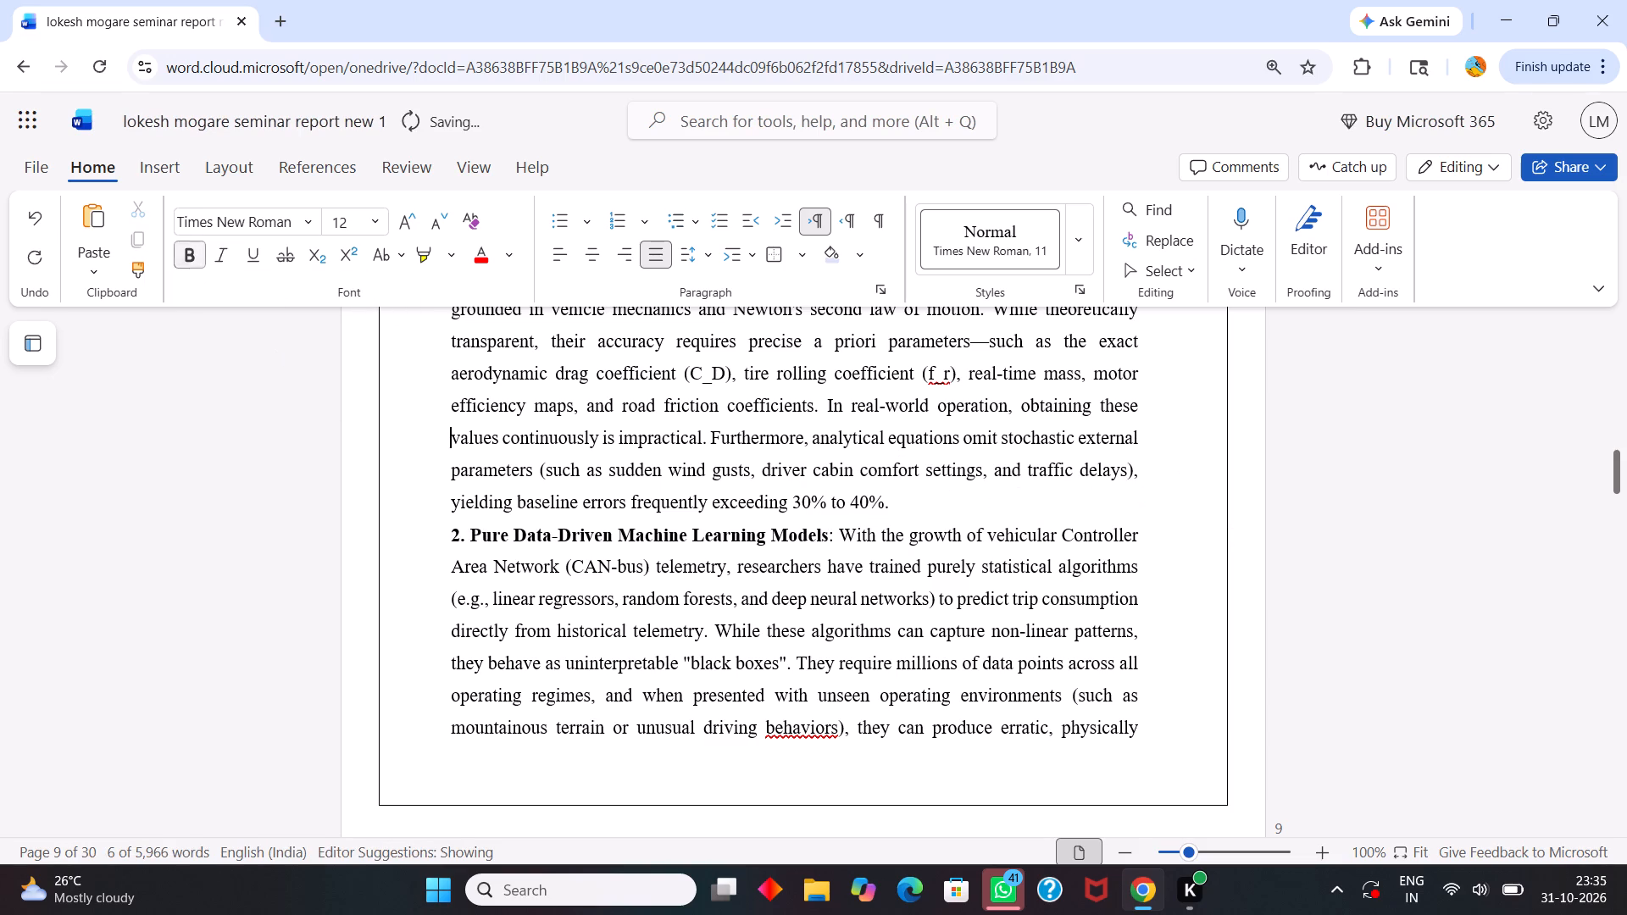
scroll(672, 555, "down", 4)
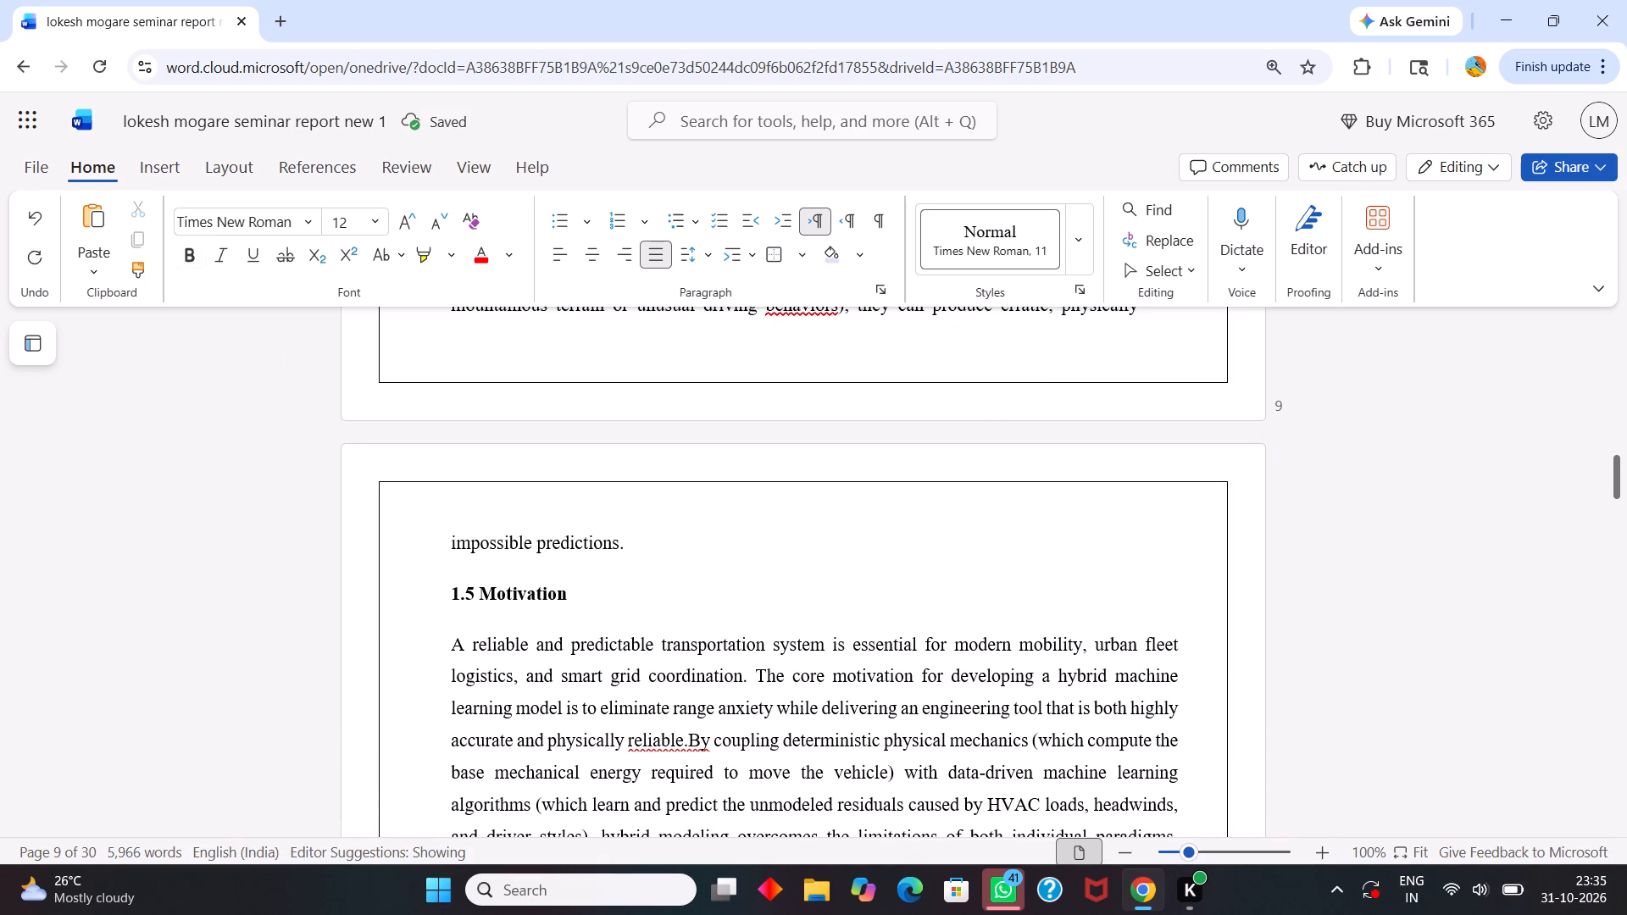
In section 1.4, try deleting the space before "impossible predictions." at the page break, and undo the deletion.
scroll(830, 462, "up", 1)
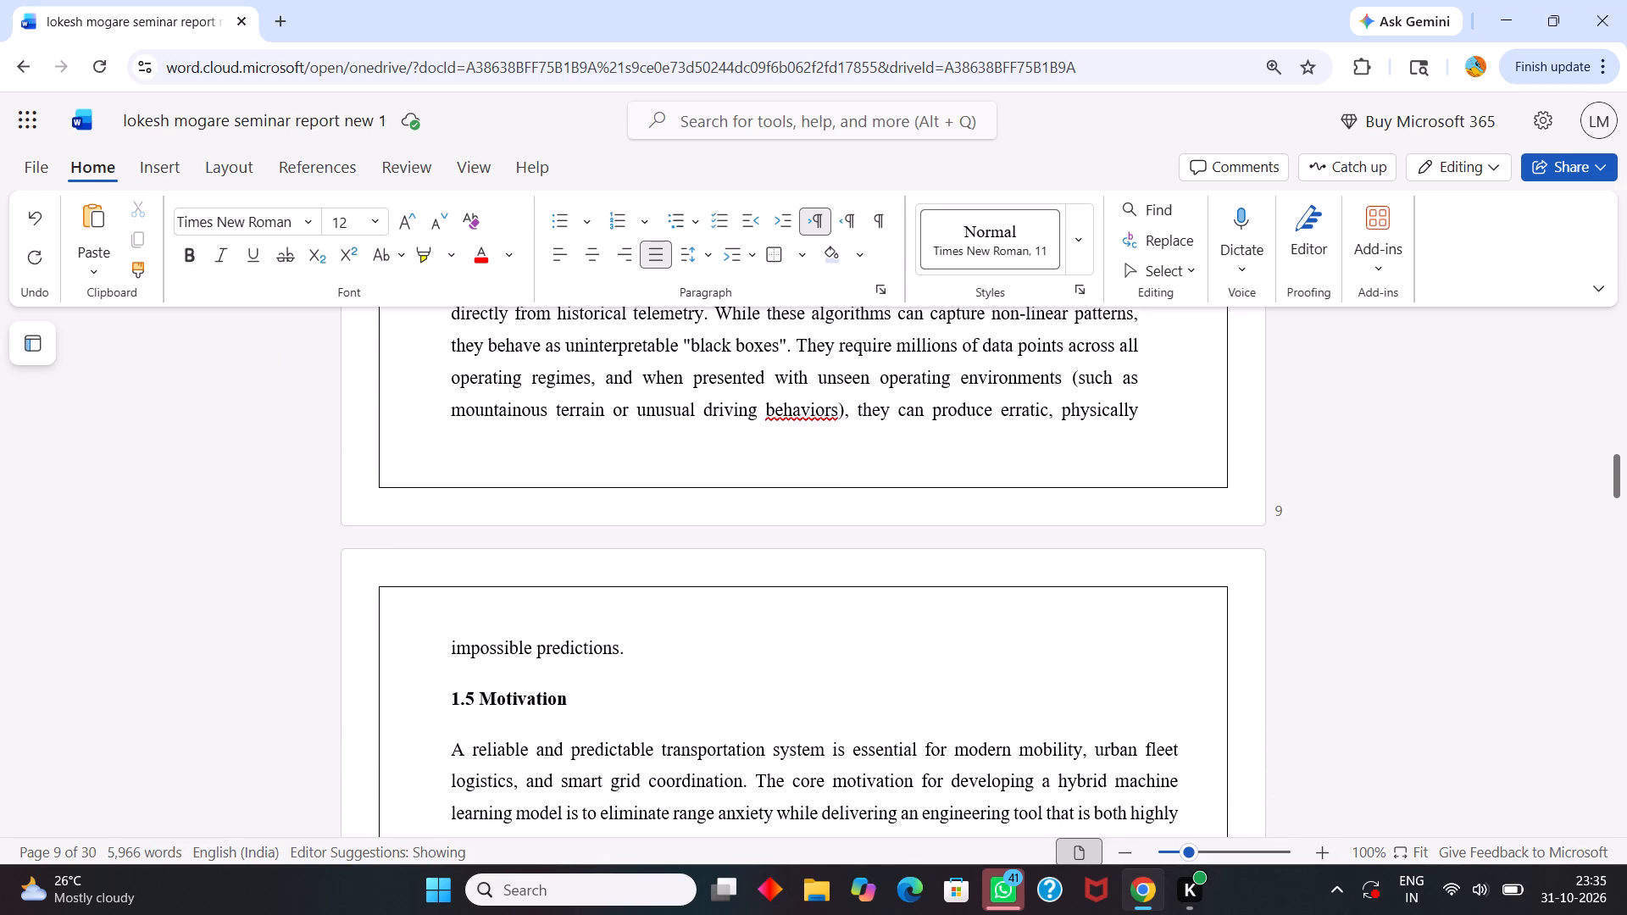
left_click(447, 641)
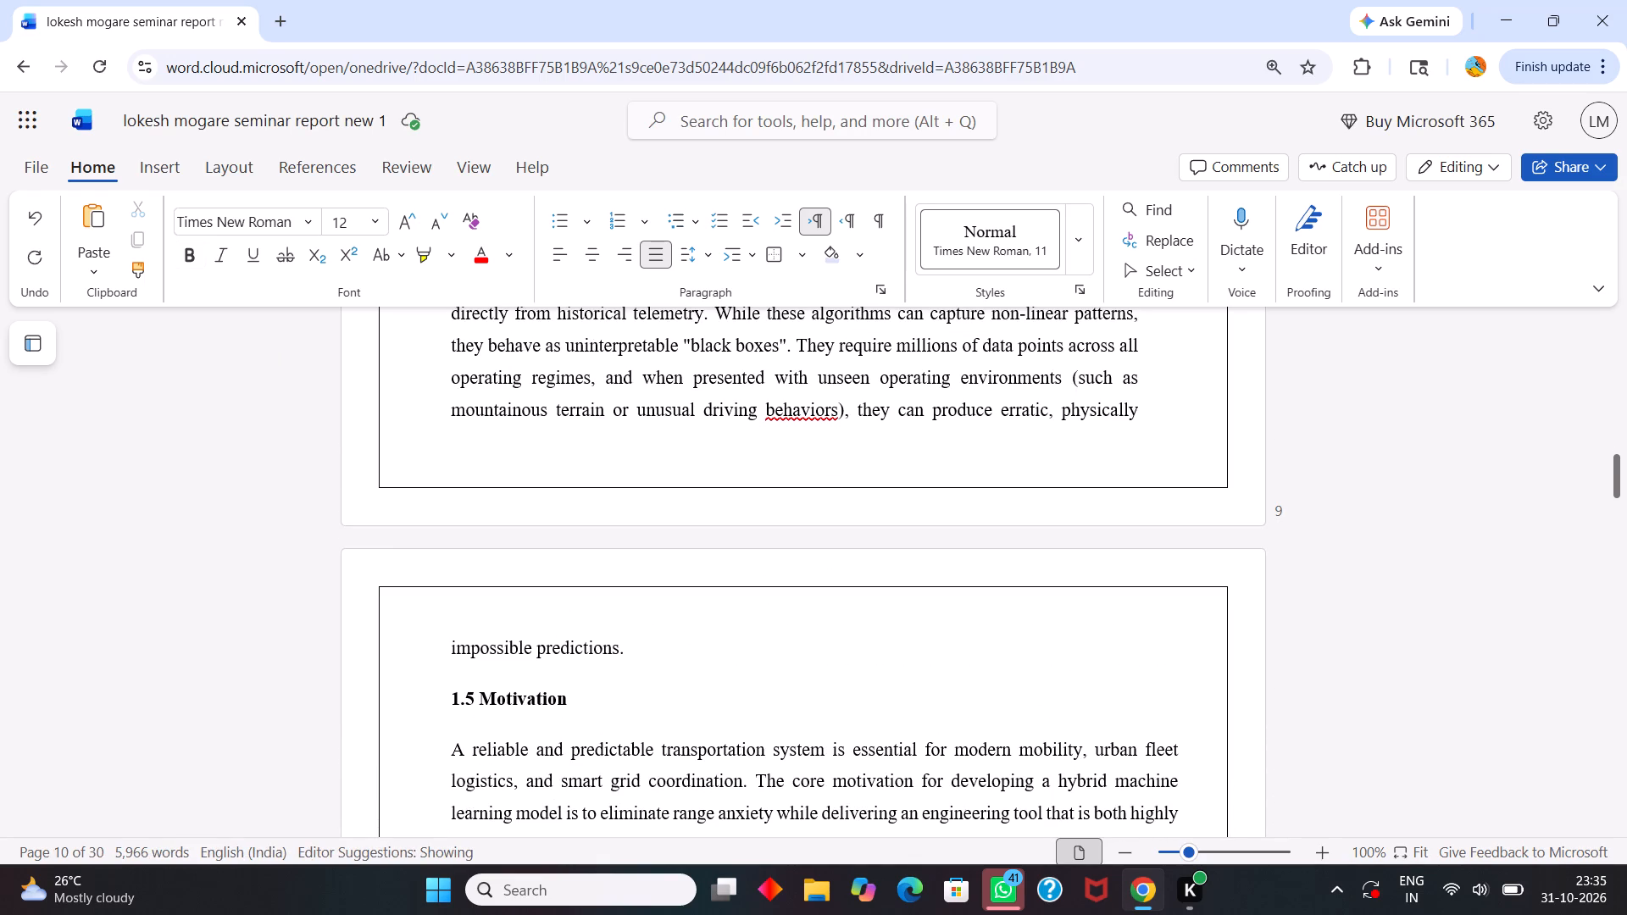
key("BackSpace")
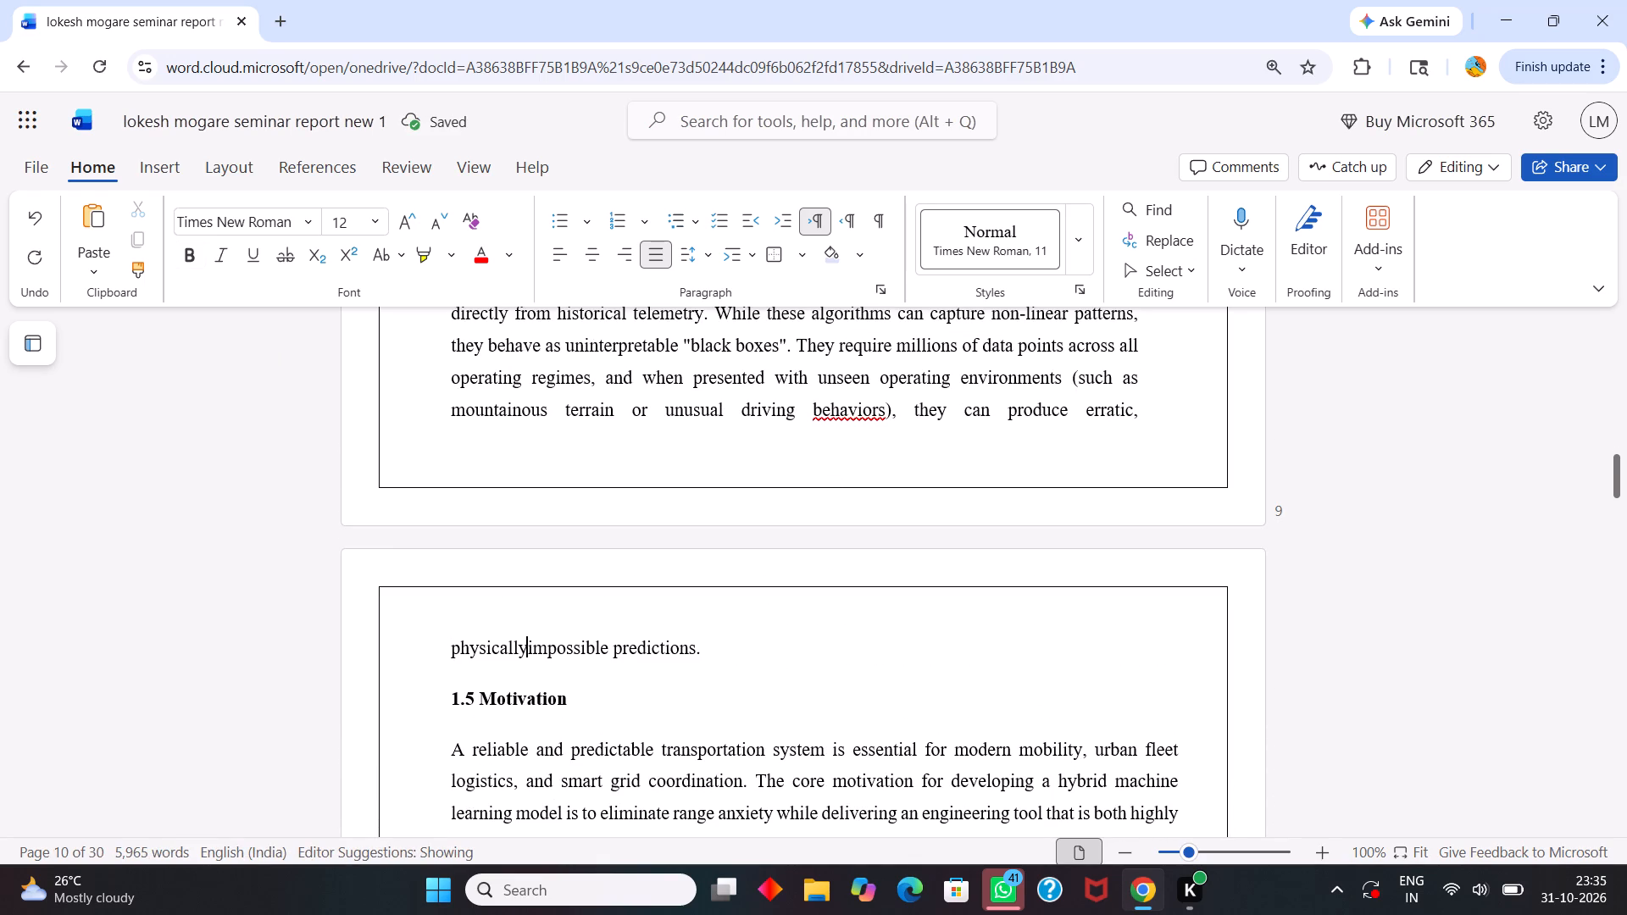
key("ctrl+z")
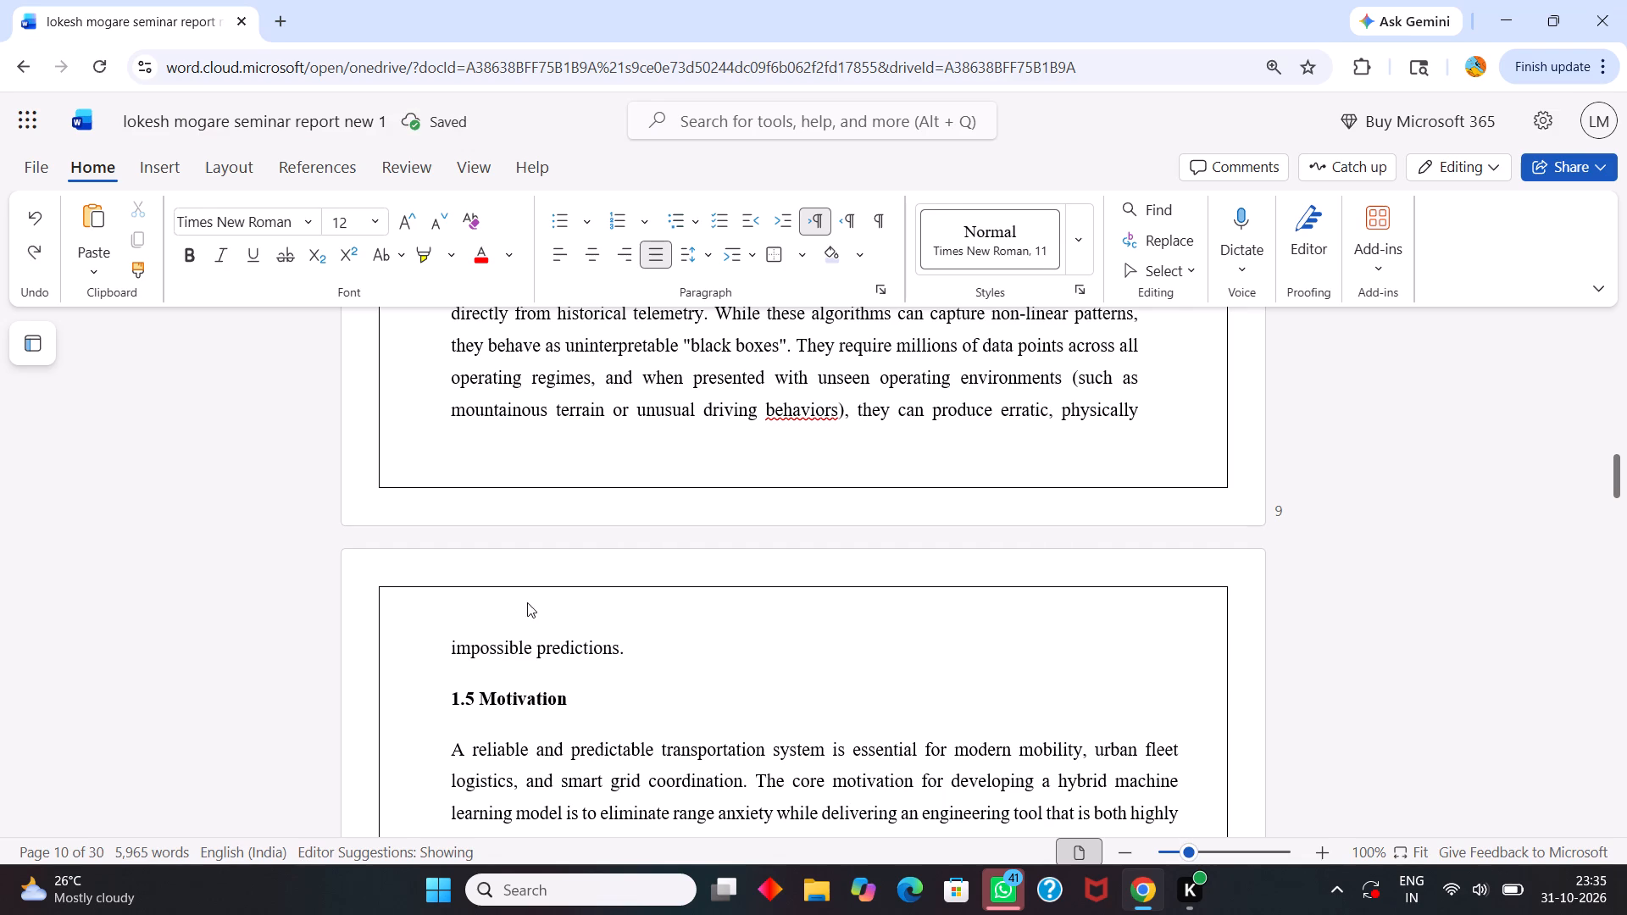
Remove the extra spacing before the "1.5 Motivation" heading and before its body paragraph by rejoining and re-splitting the paragraphs.
scroll(756, 629, "down", 1)
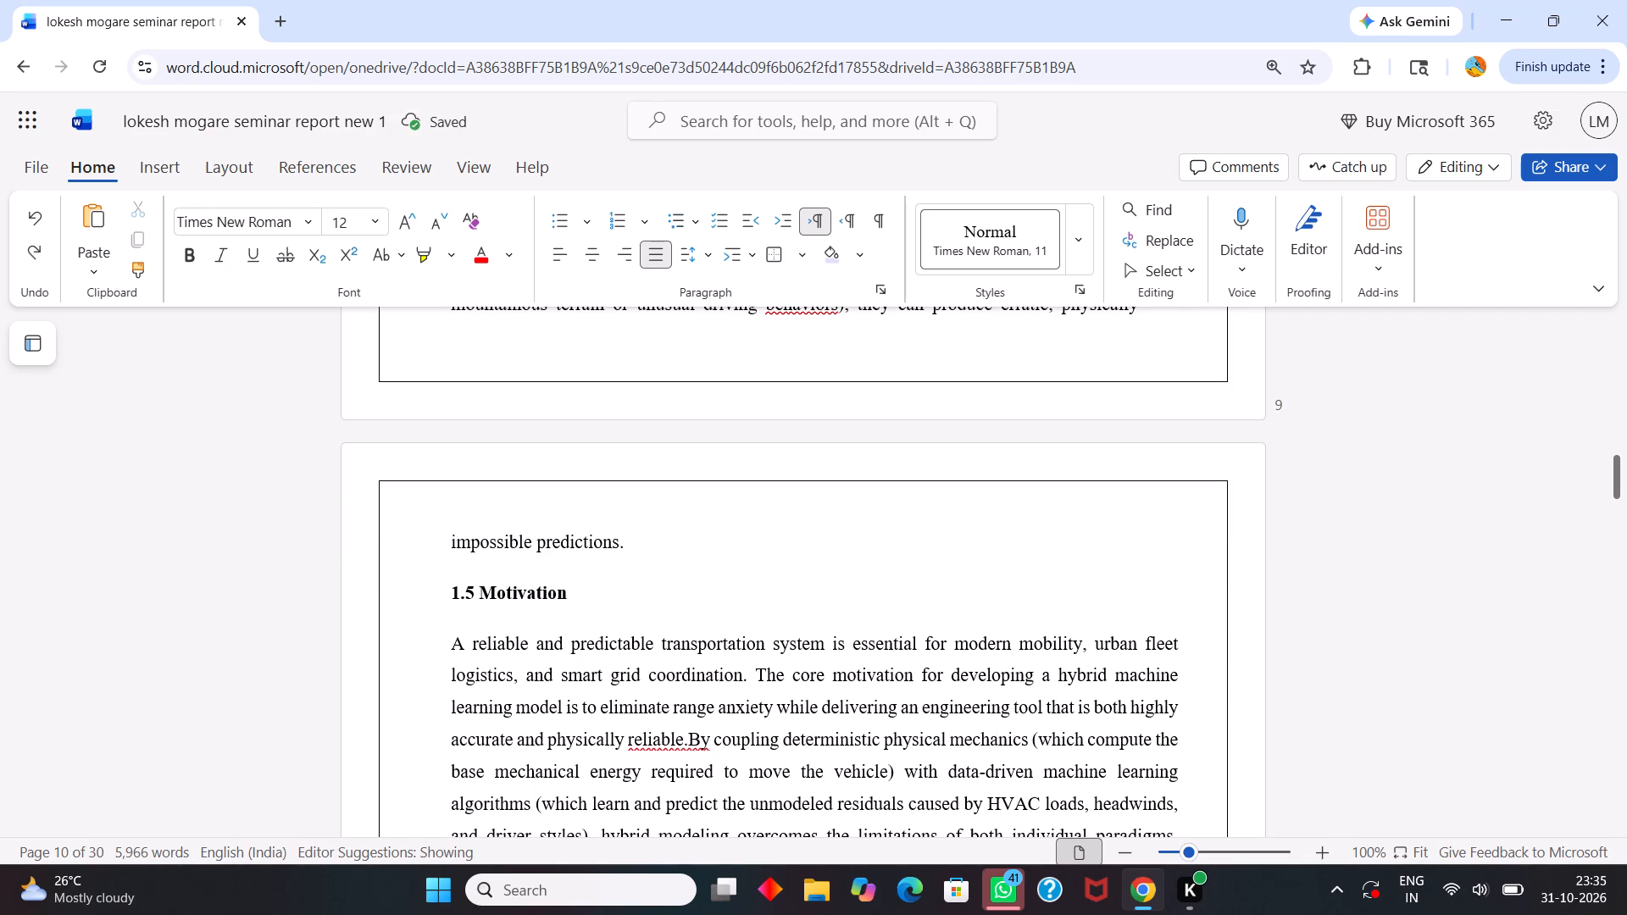
left_click(450, 591)
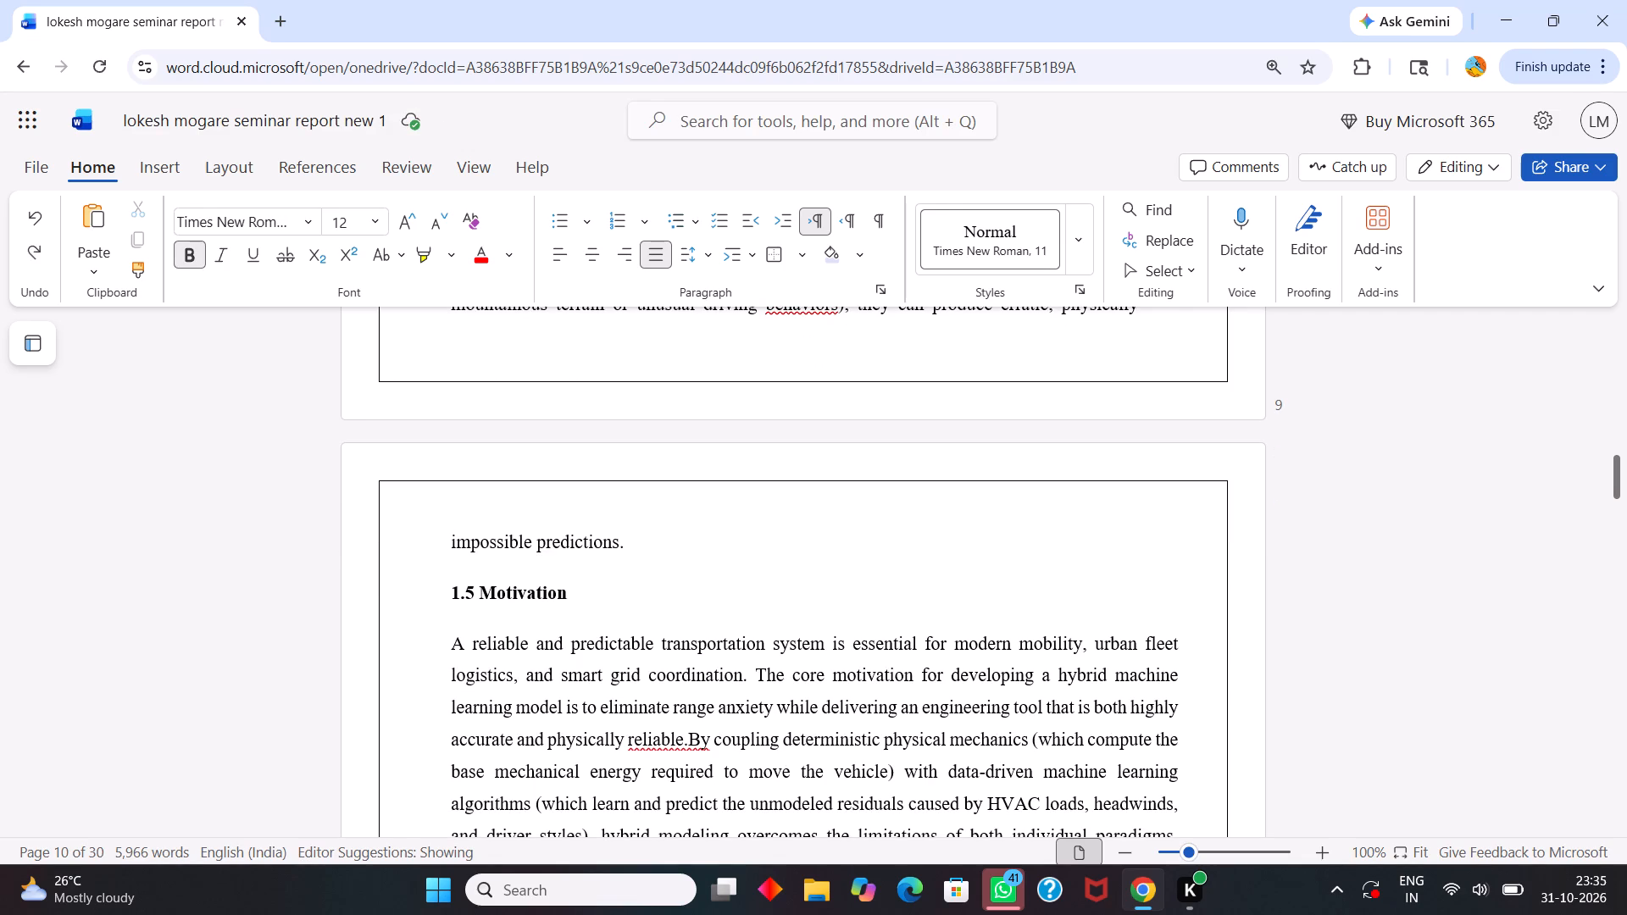
key("BackSpace")
key("Return")
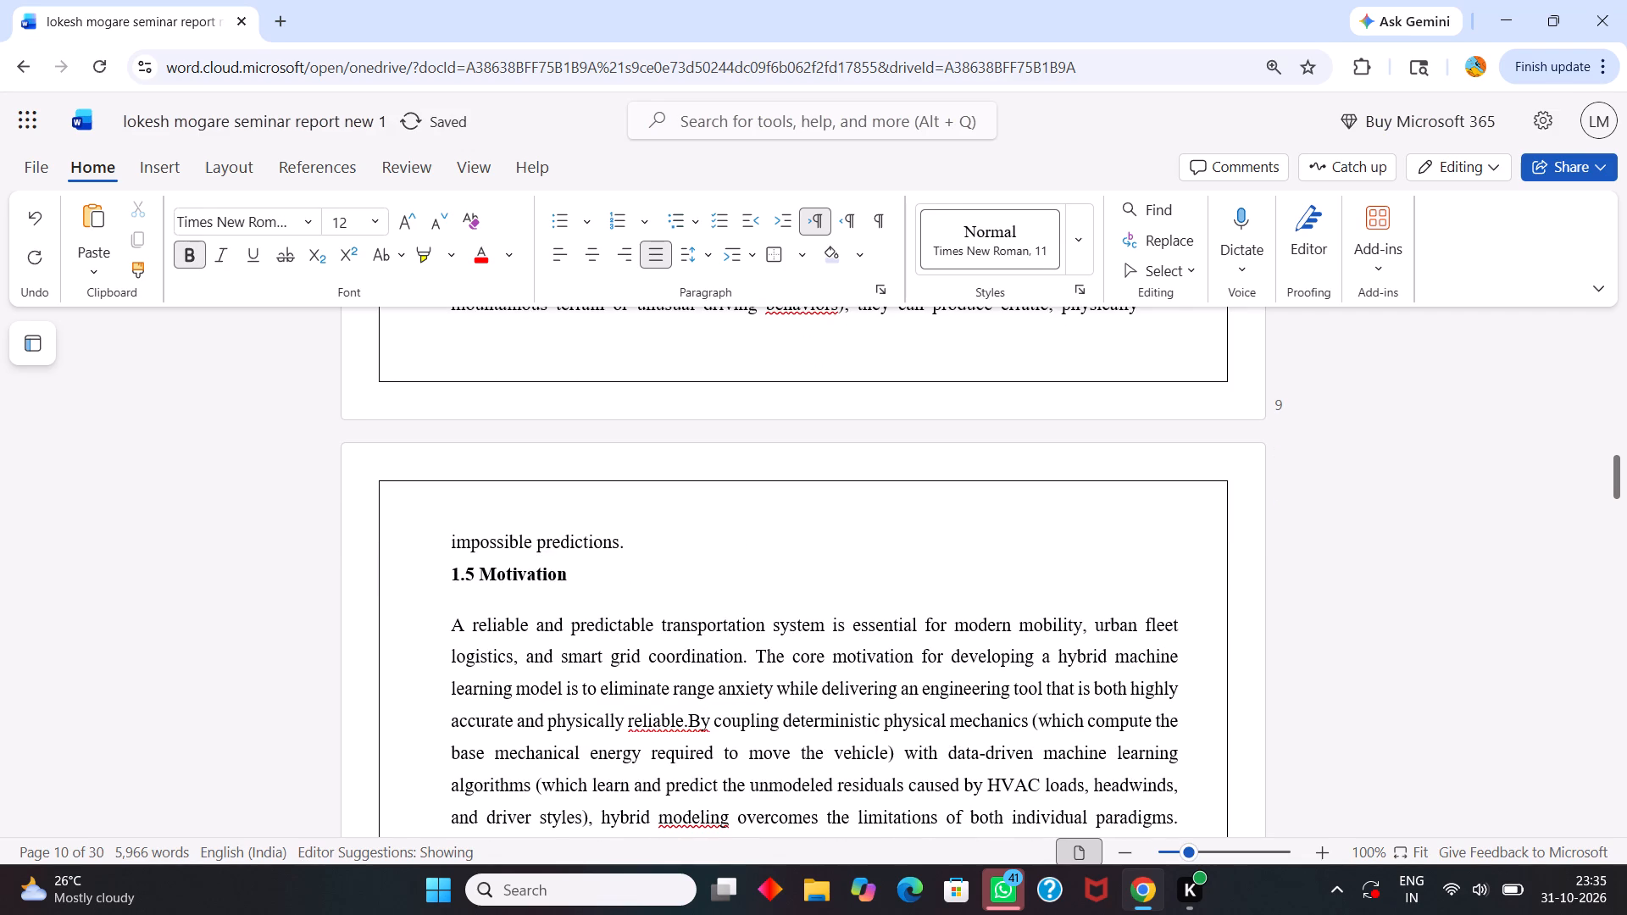
left_click(449, 633)
key("BackSpace")
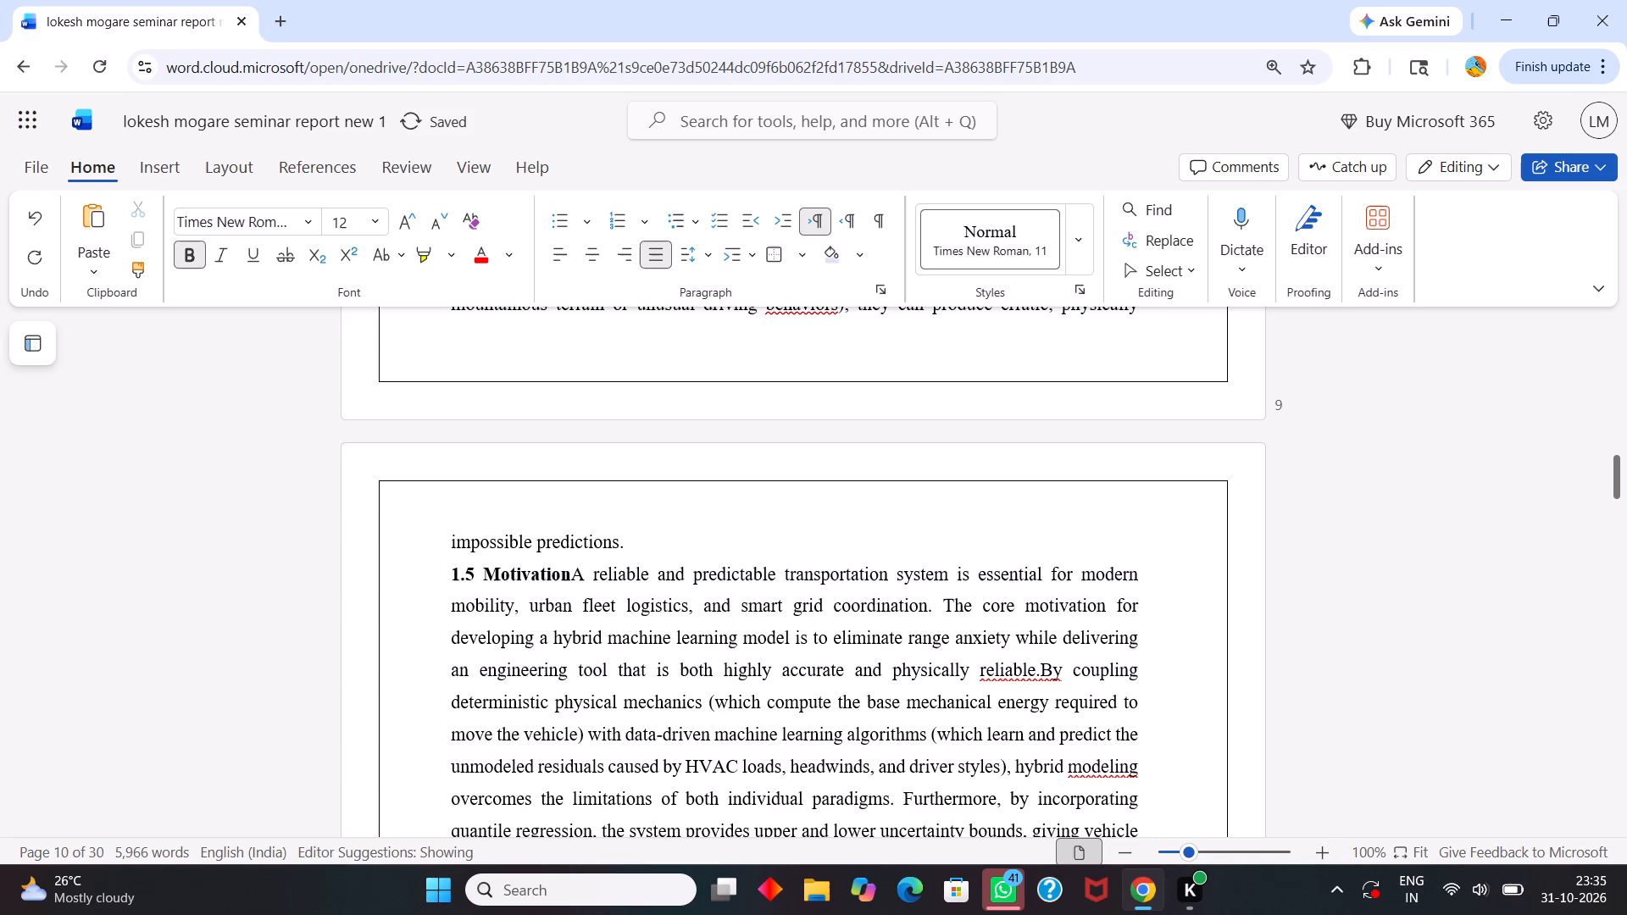
key("Return")
left_click(686, 553)
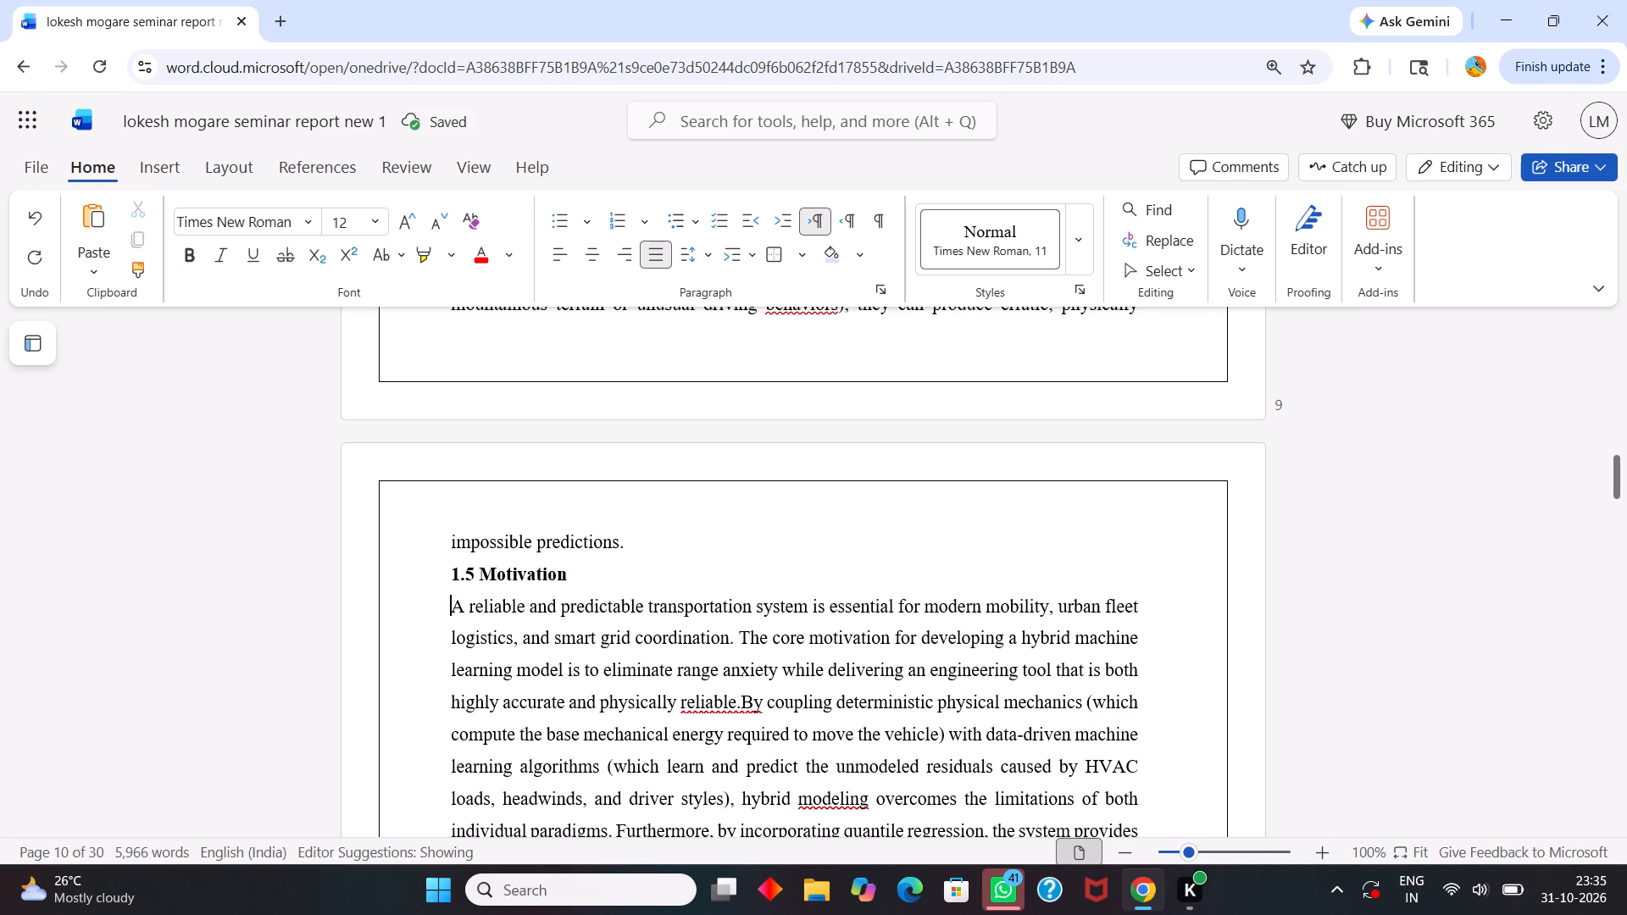
left_click(730, 624)
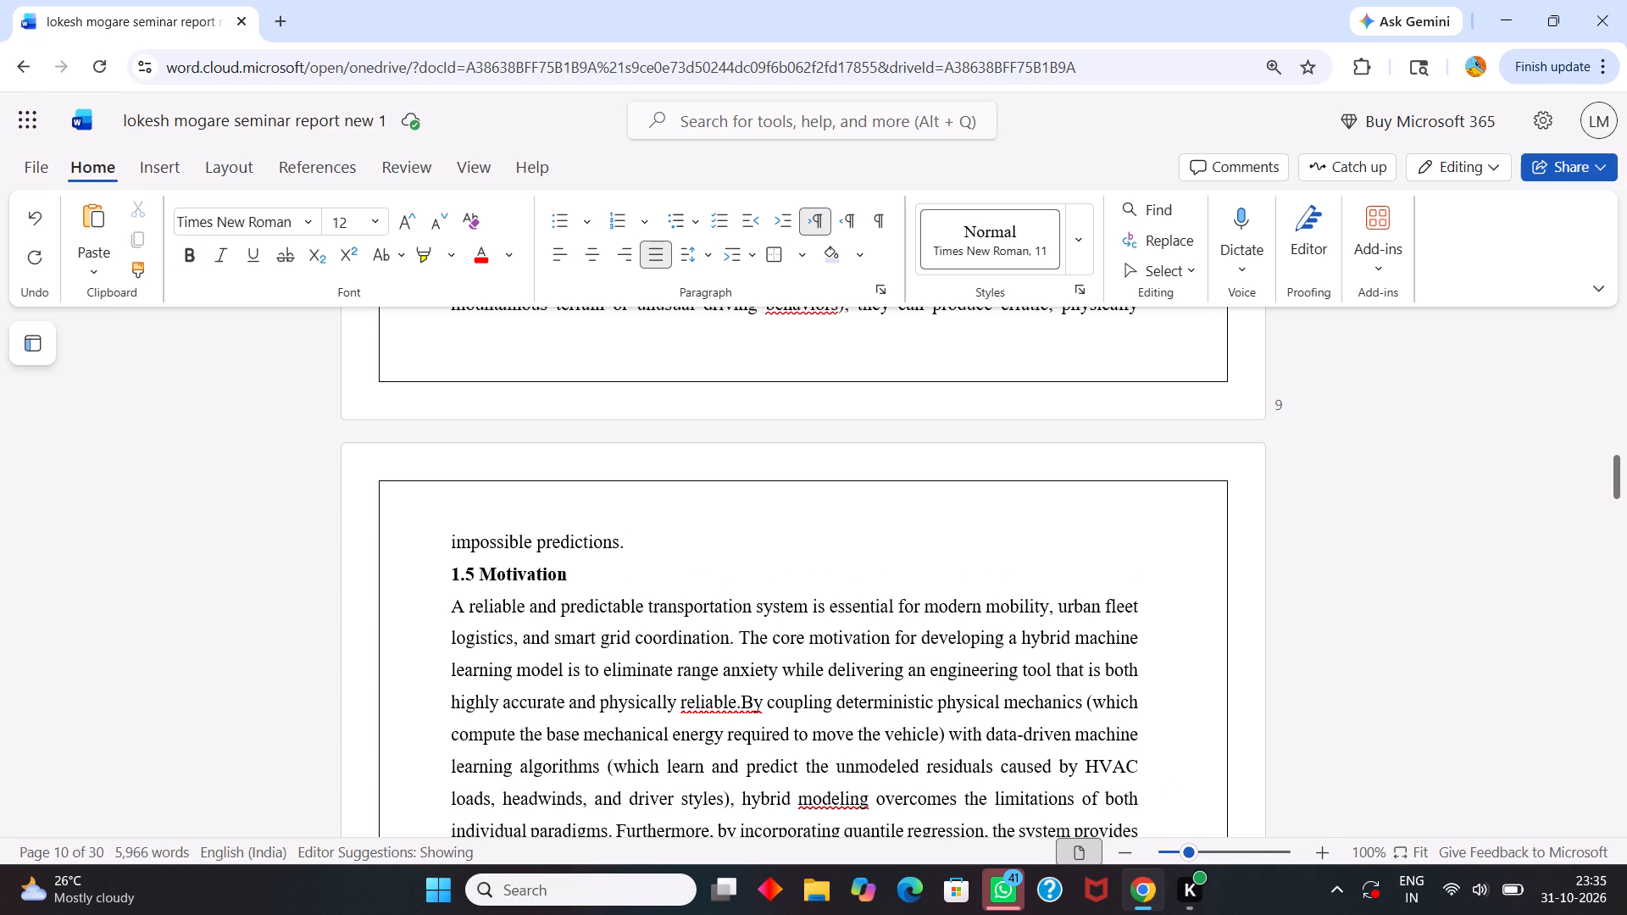
left_click(676, 561)
left_click_drag(704, 674, 691, 674)
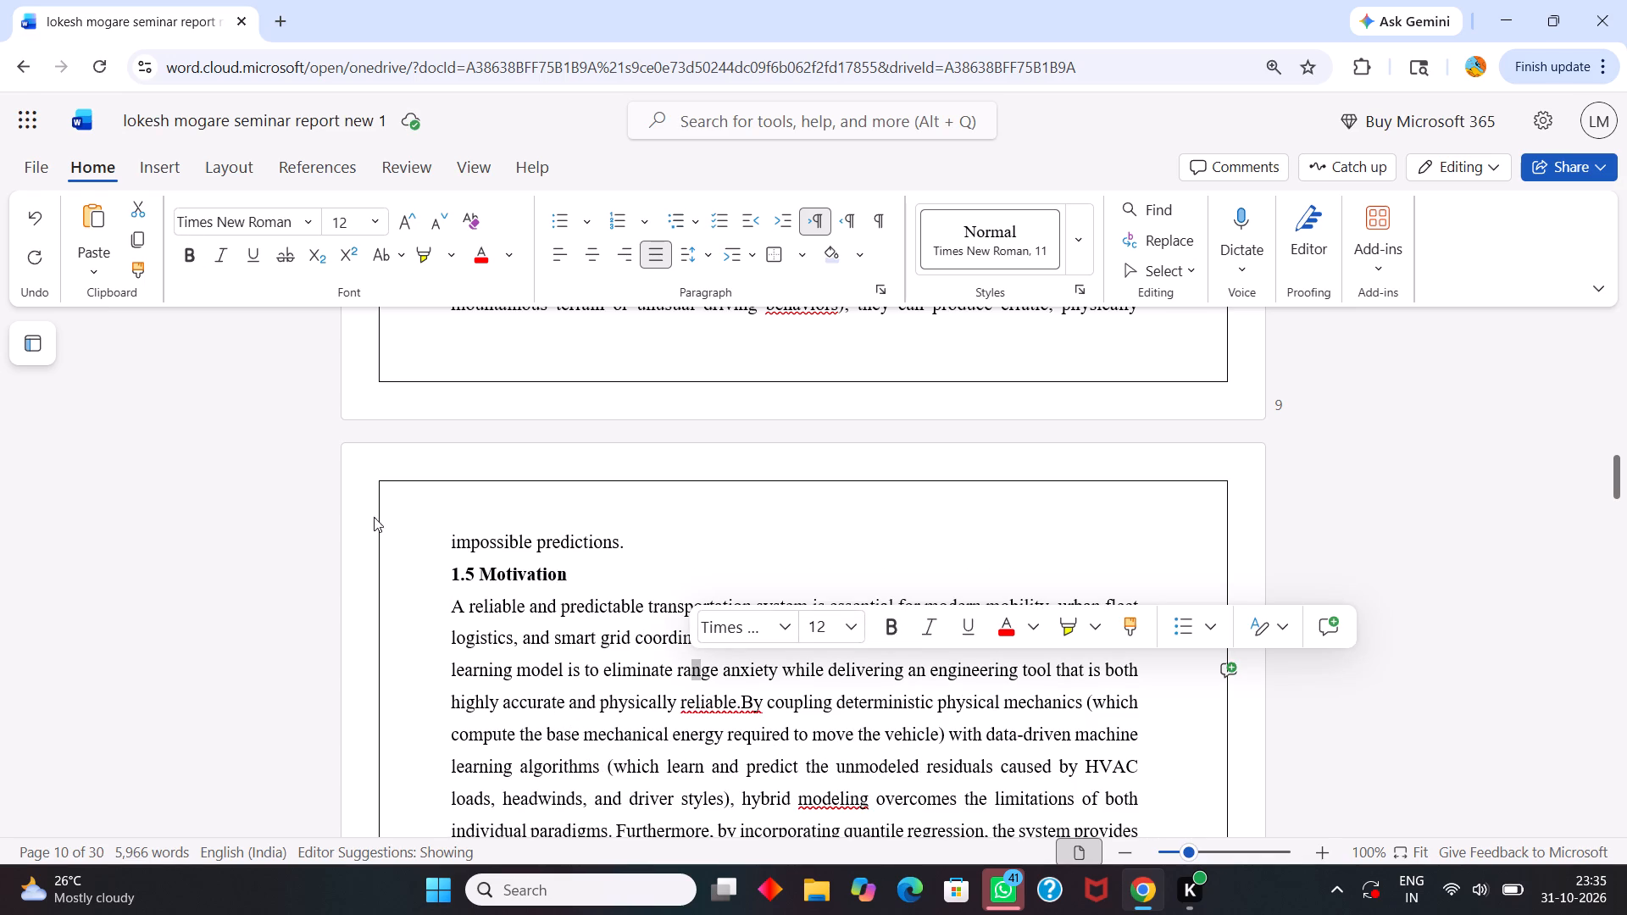
Insert a blank line between "impossible predictions." and the "1.5 Motivation" heading.
left_click(631, 541)
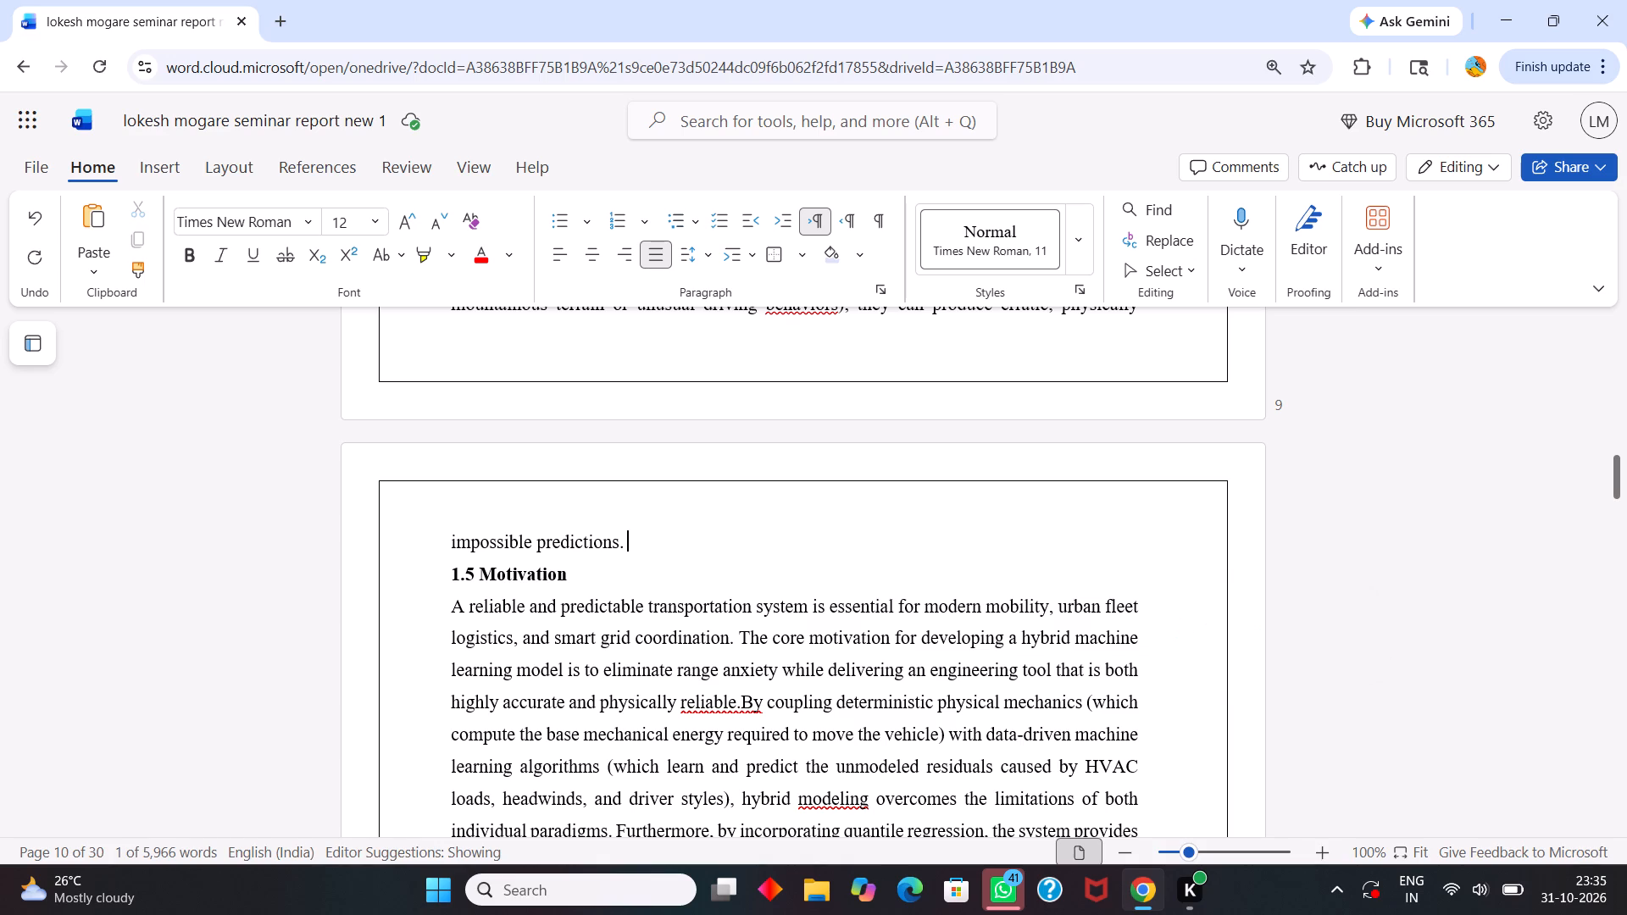
left_click(607, 542)
left_click(631, 546)
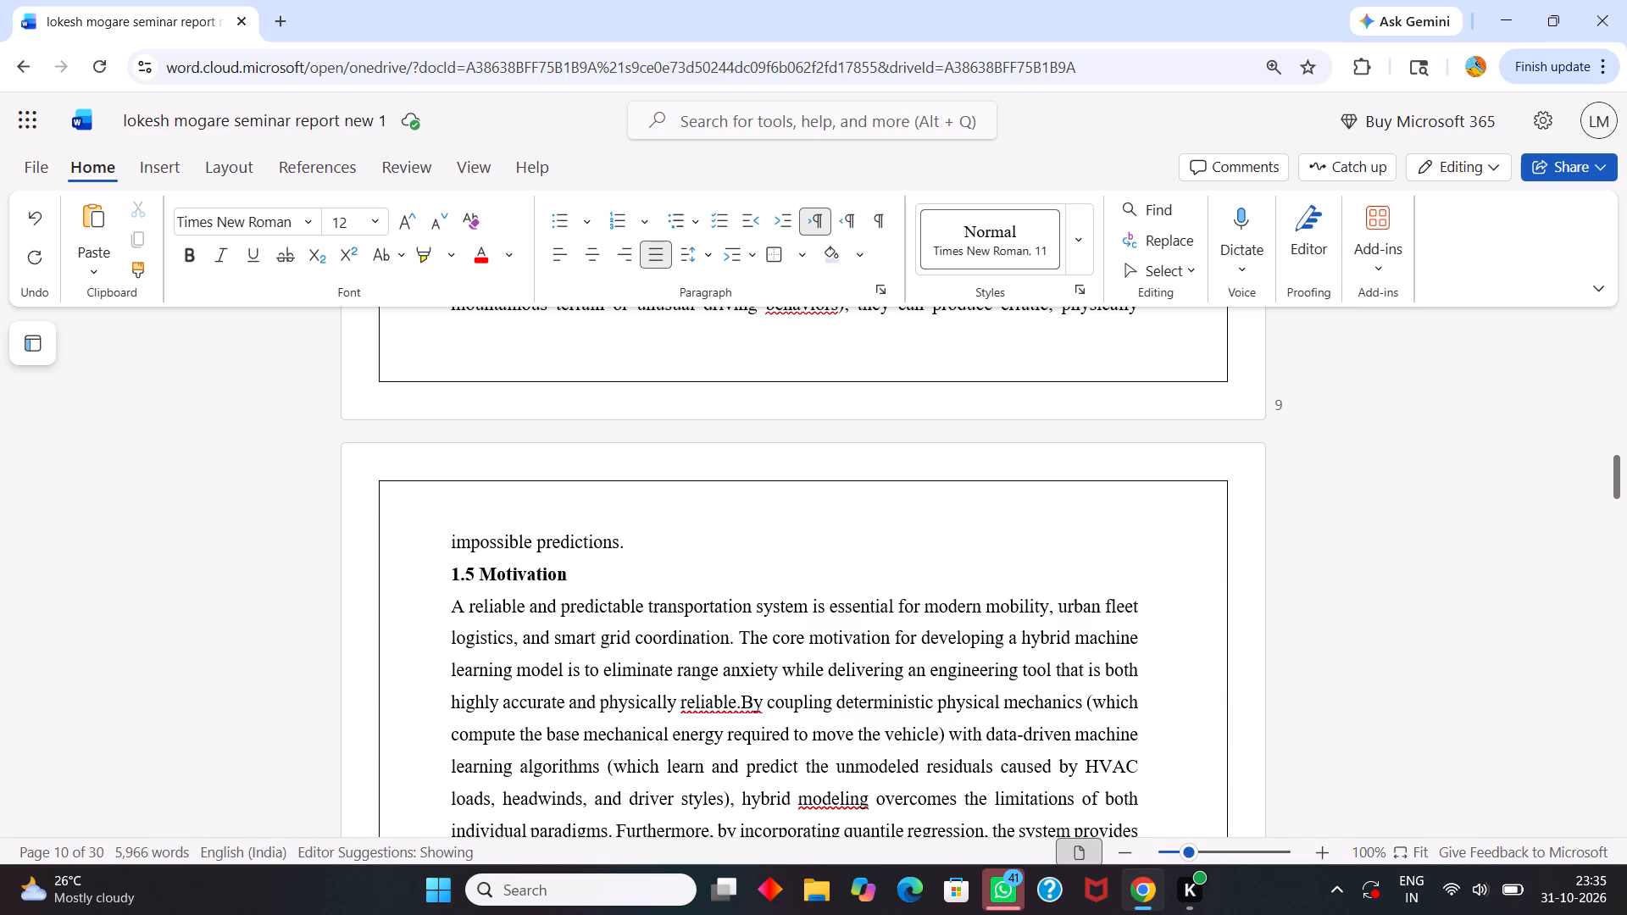
key("Left")
key("Return")
Remove the extra spacing before the "1.6 Scope of the Seminar" heading, its intro paragraph and list item 1 by rejoining and re-splitting them.
scroll(504, 589, "down", 2)
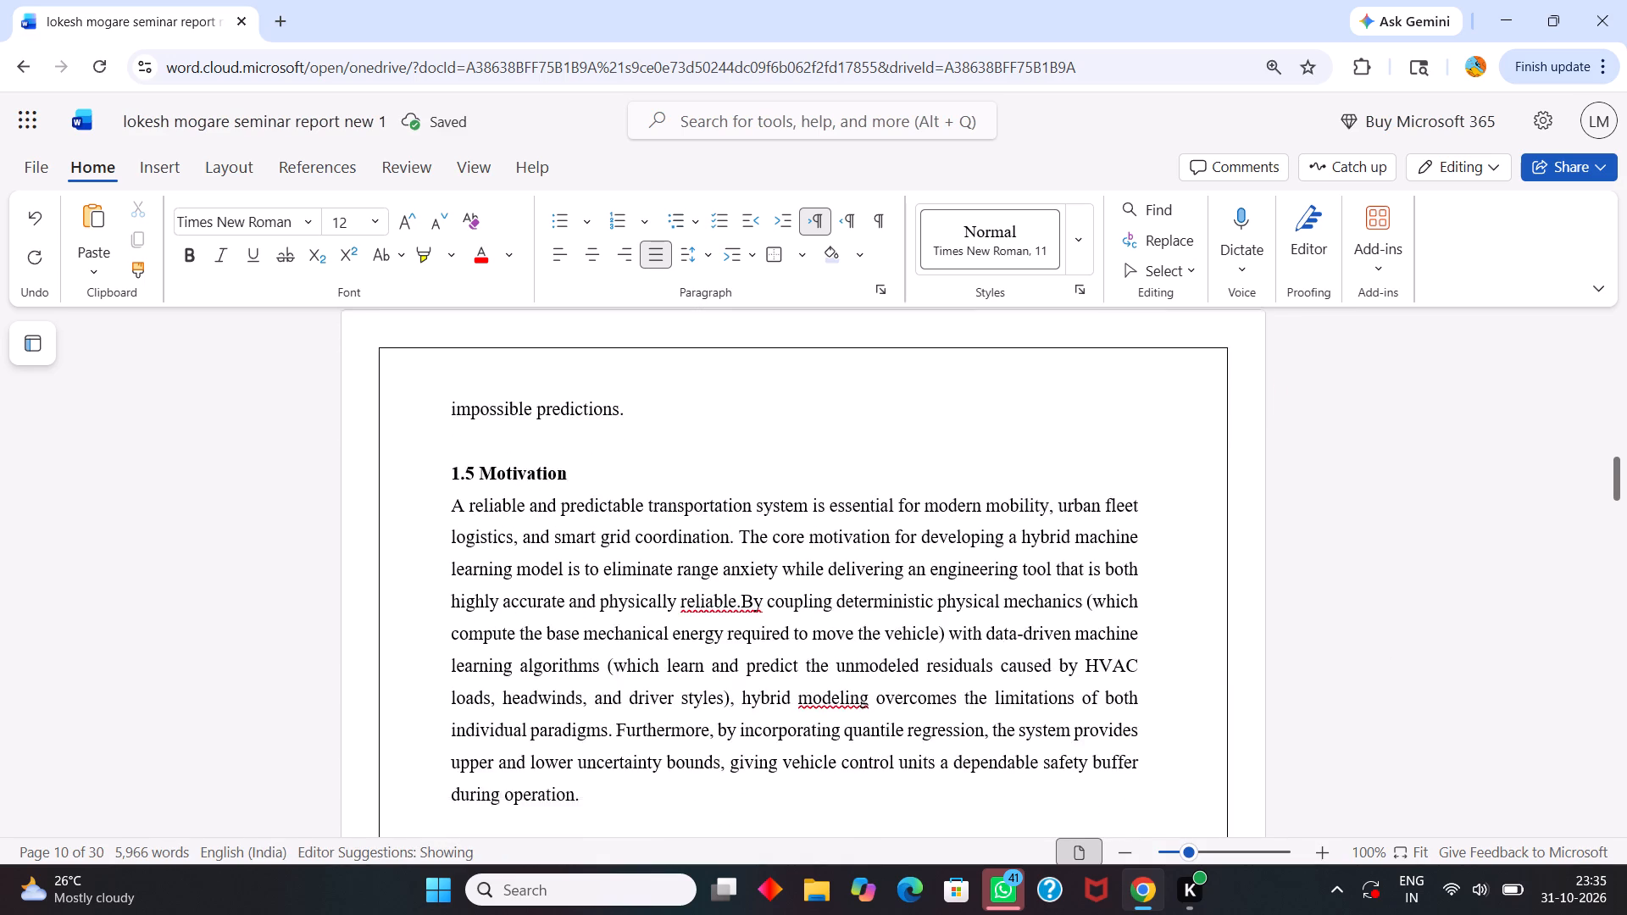
scroll(495, 513, "down", 1)
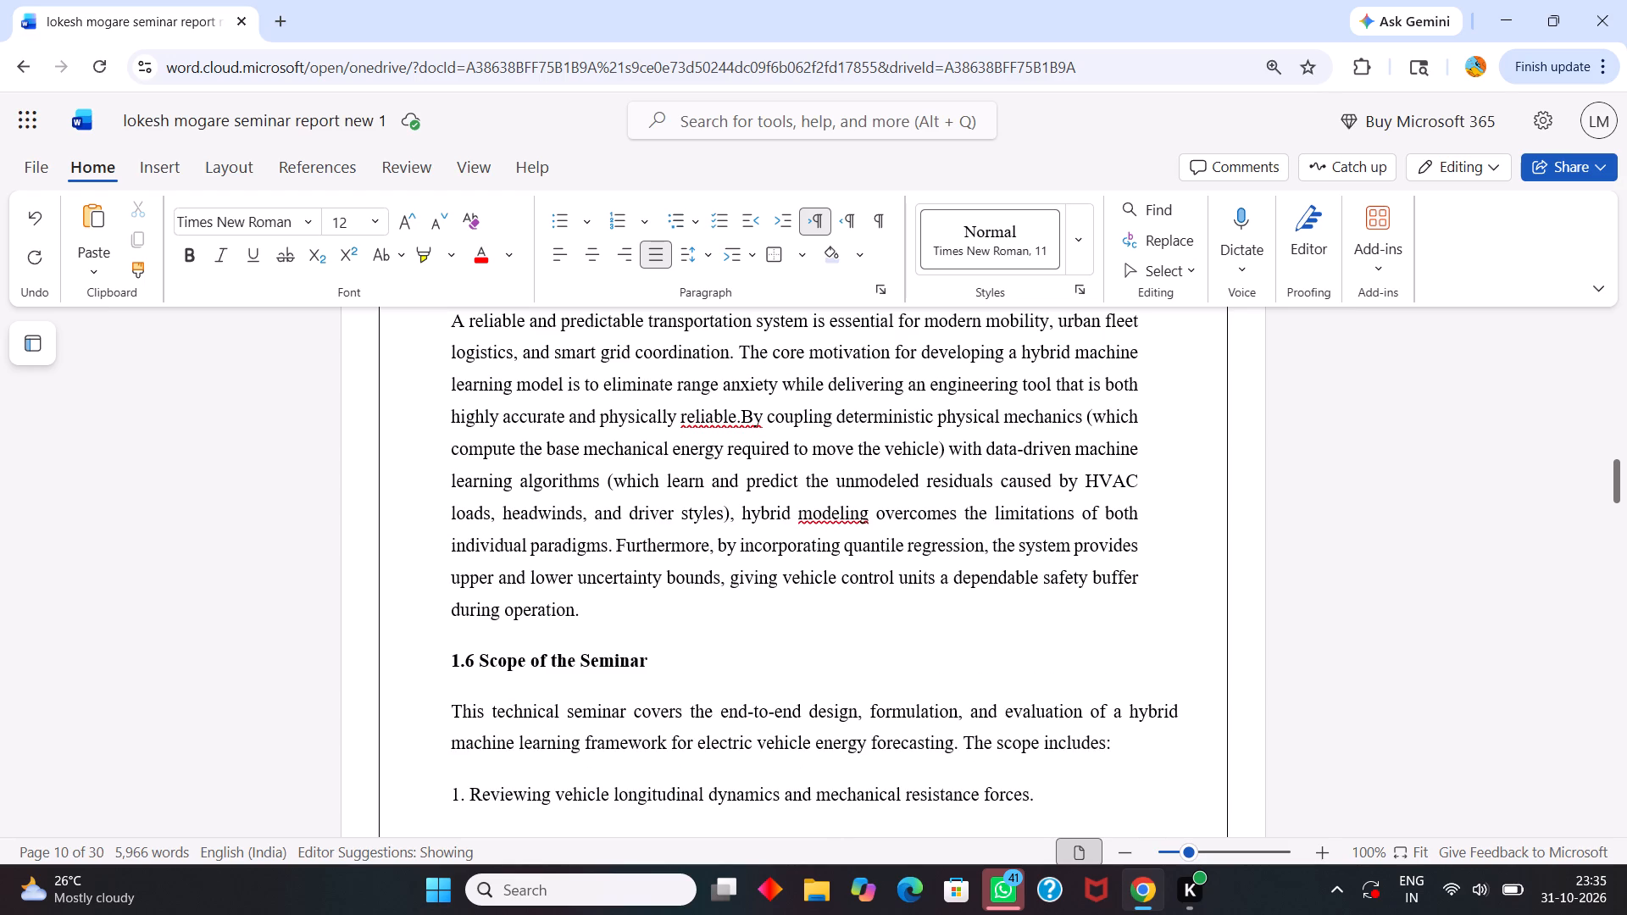
left_click(453, 657)
key("BackSpace")
key("Return")
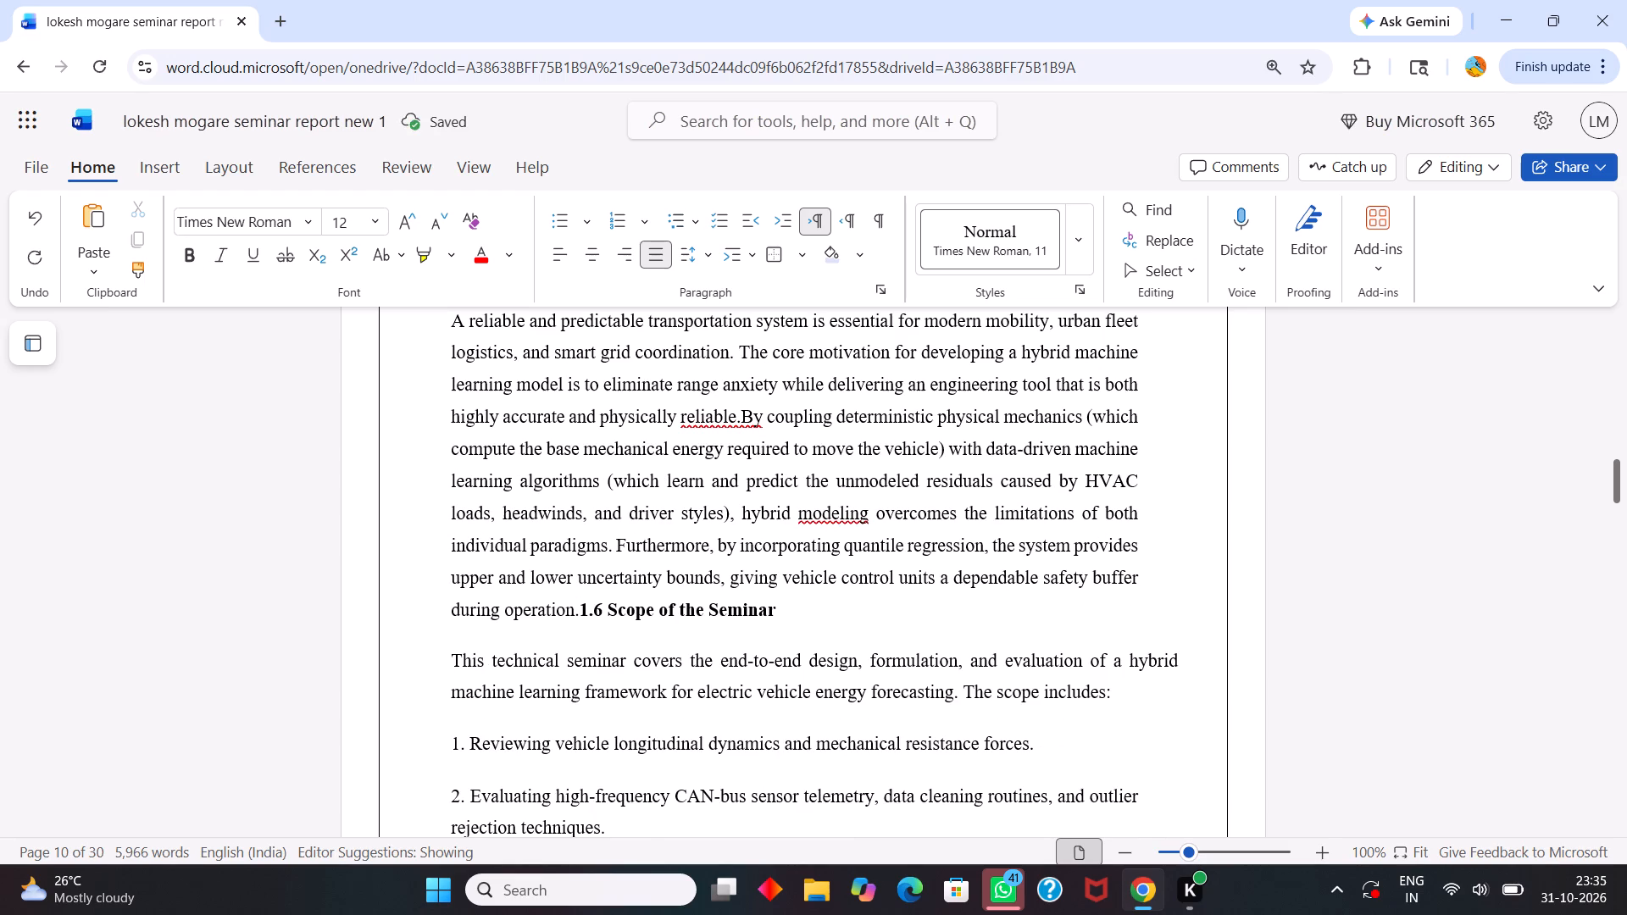
left_click(456, 686)
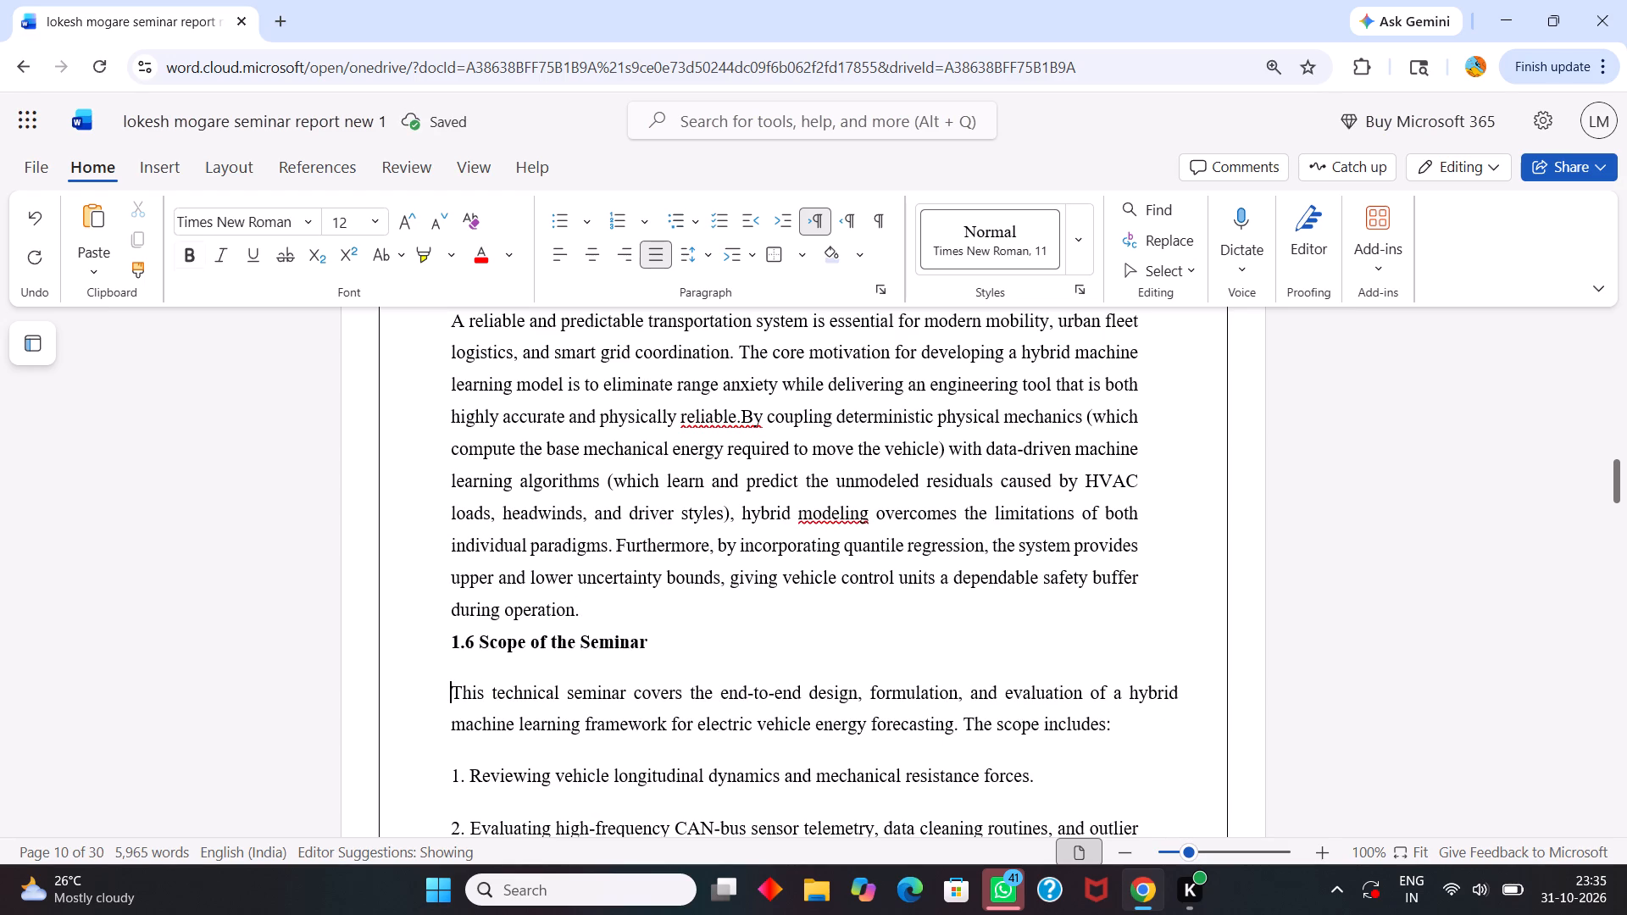
key("BackSpace")
key("Return")
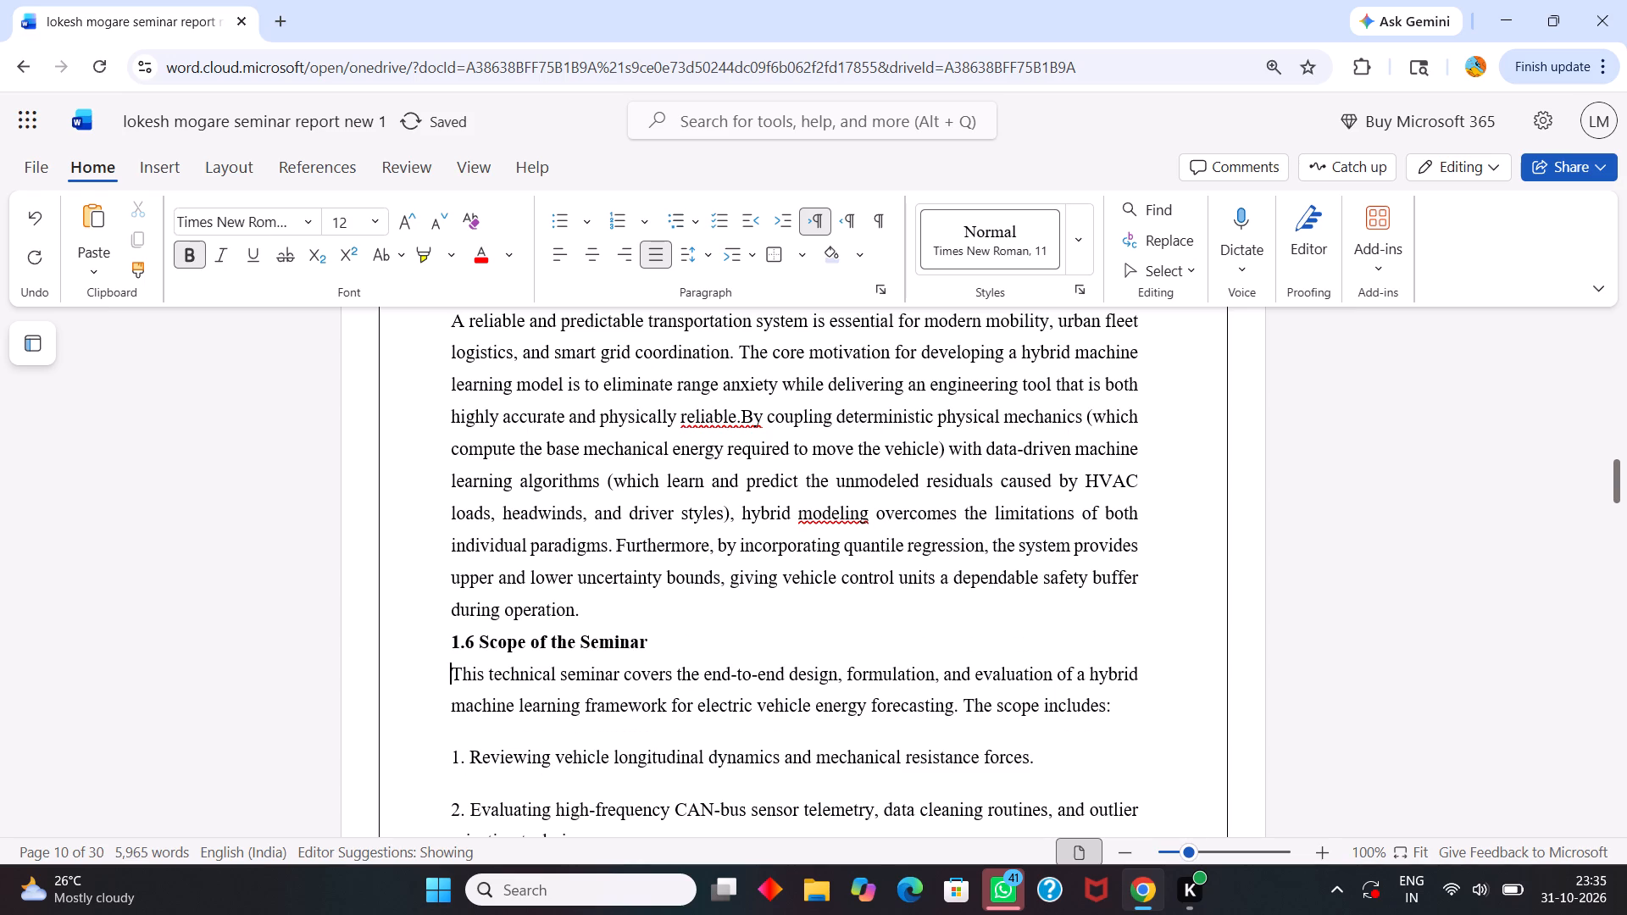
left_click(452, 760)
key("BackSpace")
key("Return")
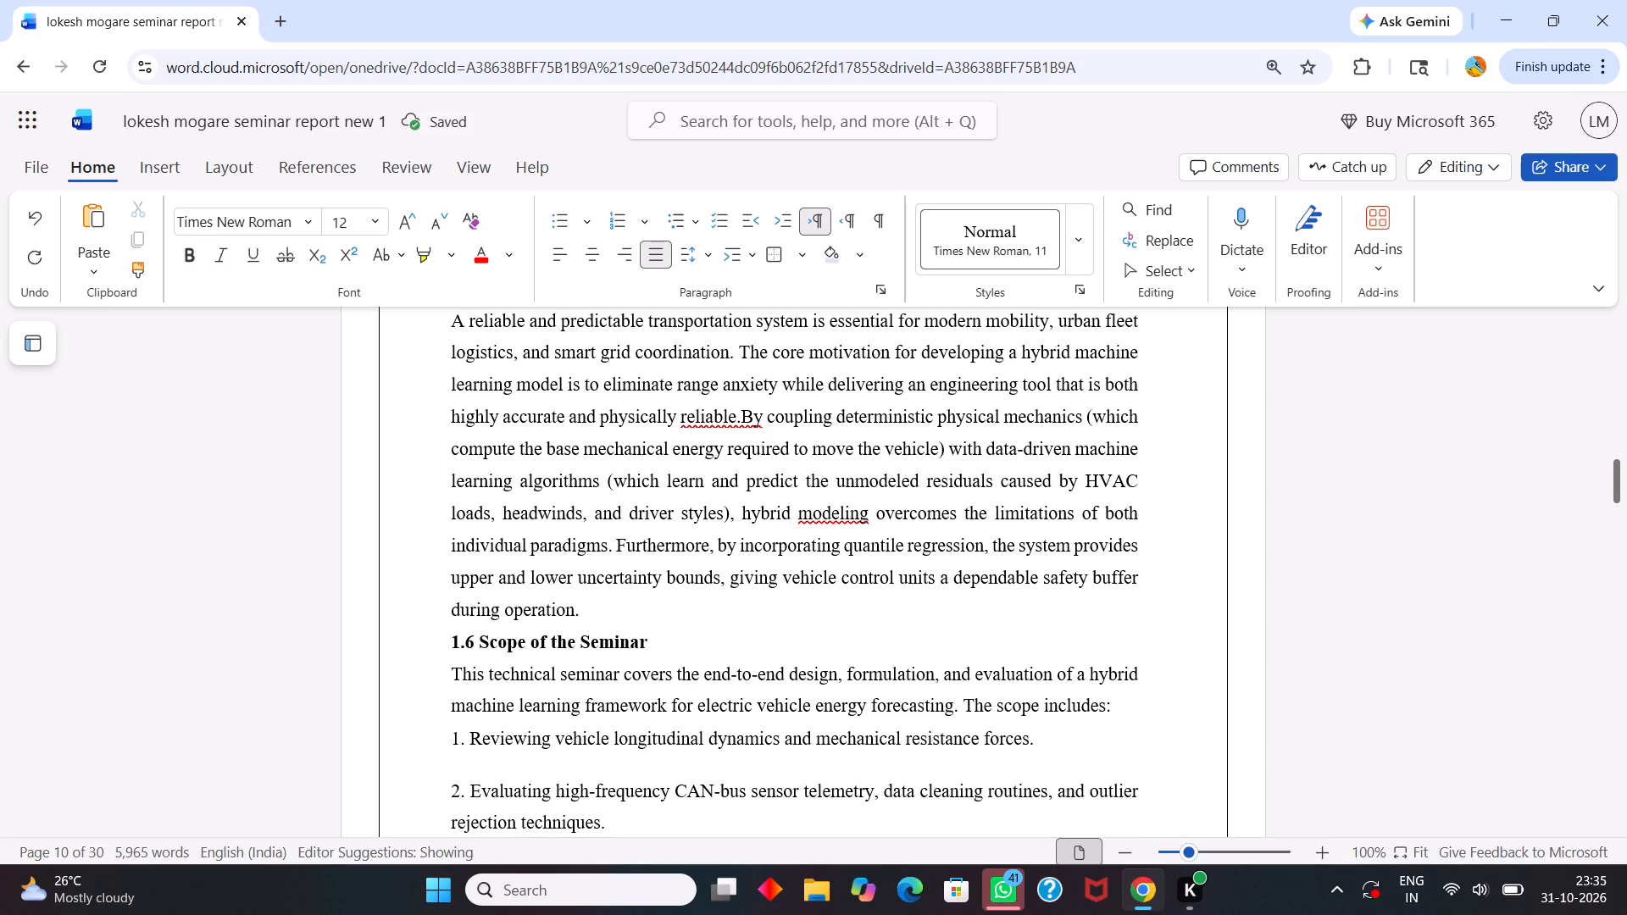
Insert a blank line between the end of section 1.5 and the "1.6 Scope of the Seminar" heading.
left_click(586, 616)
key("Return")
In section 1.6, remove the extra spacing before list items 2, 3, 4 and 5 by rejoining and re-splitting the paragraphs.
scroll(572, 635, "down", 1)
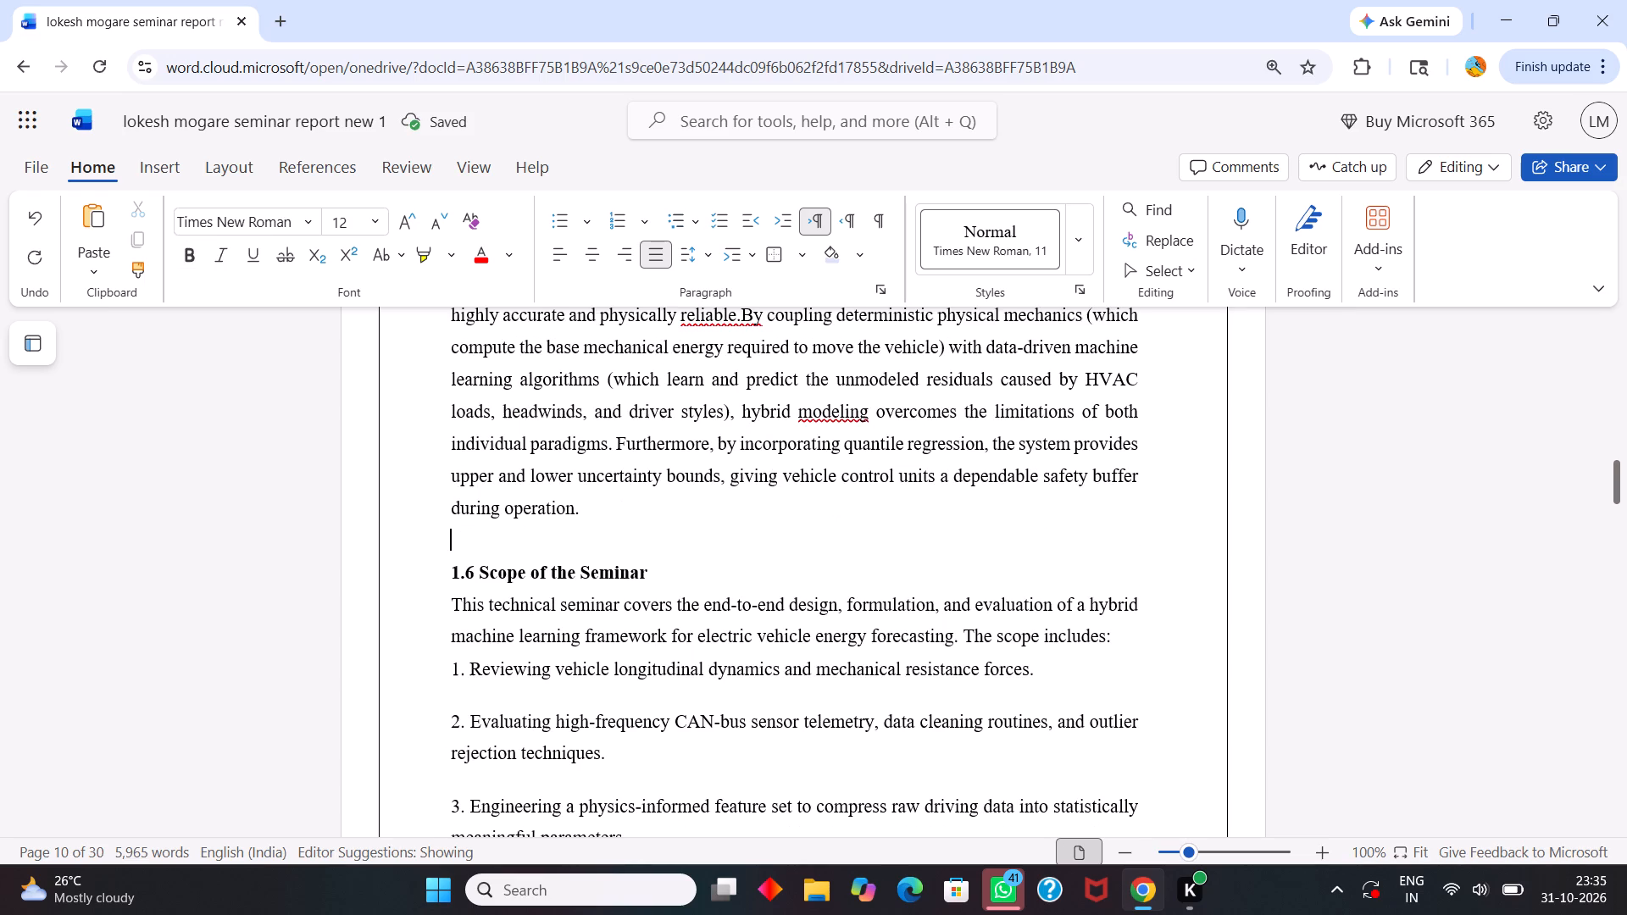
scroll(533, 624, "down", 2)
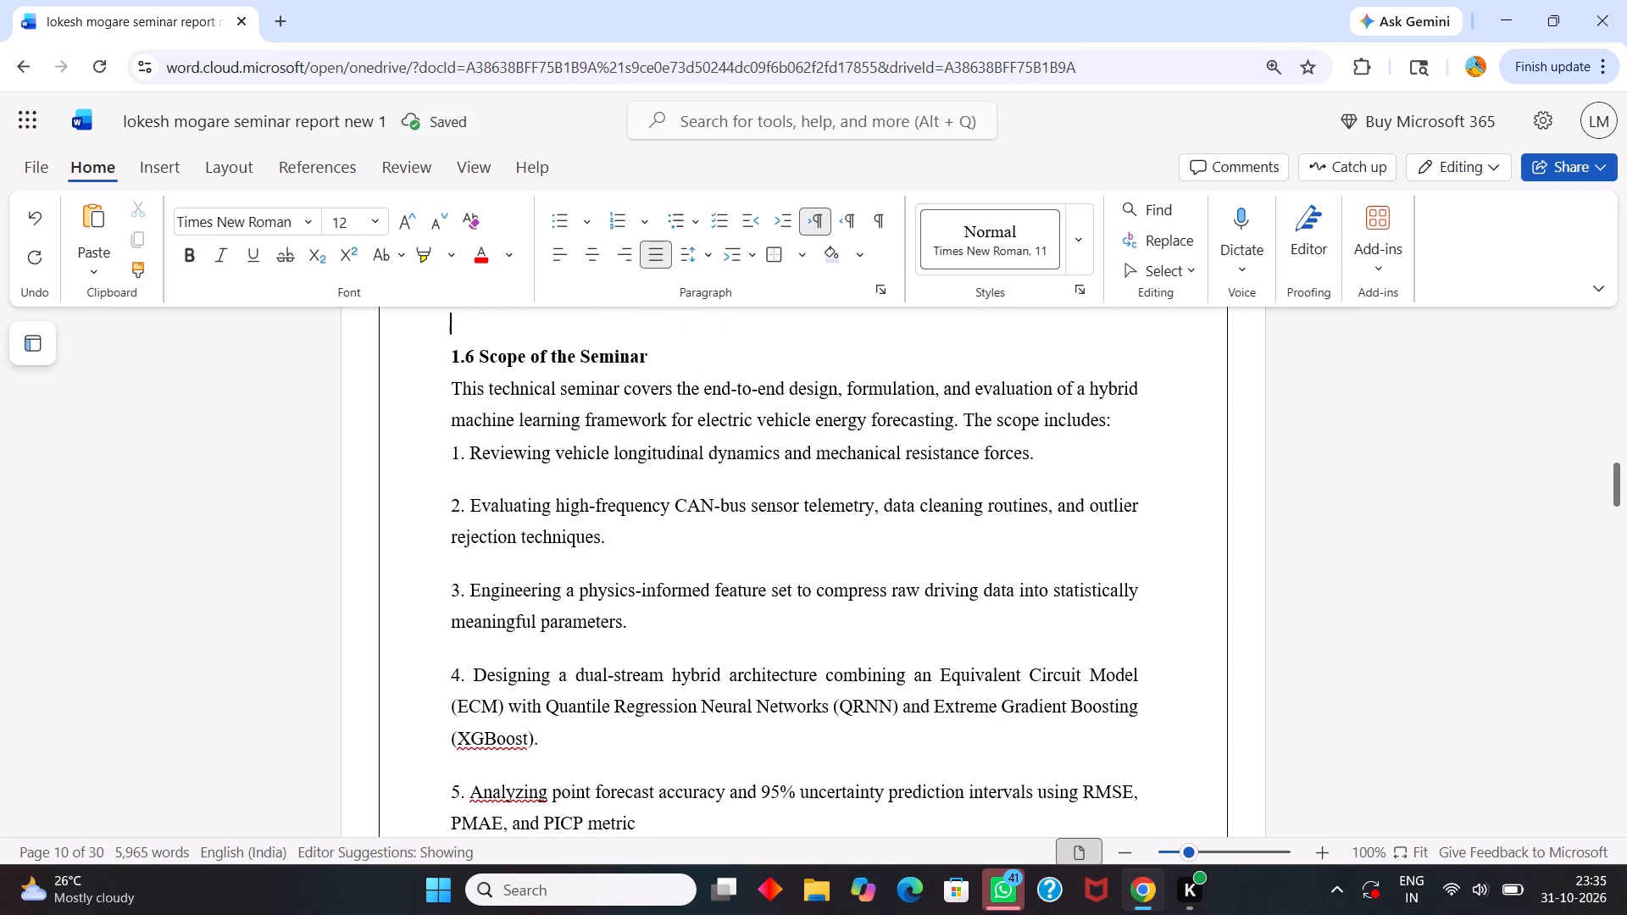
left_click(449, 502)
key("BackSpace")
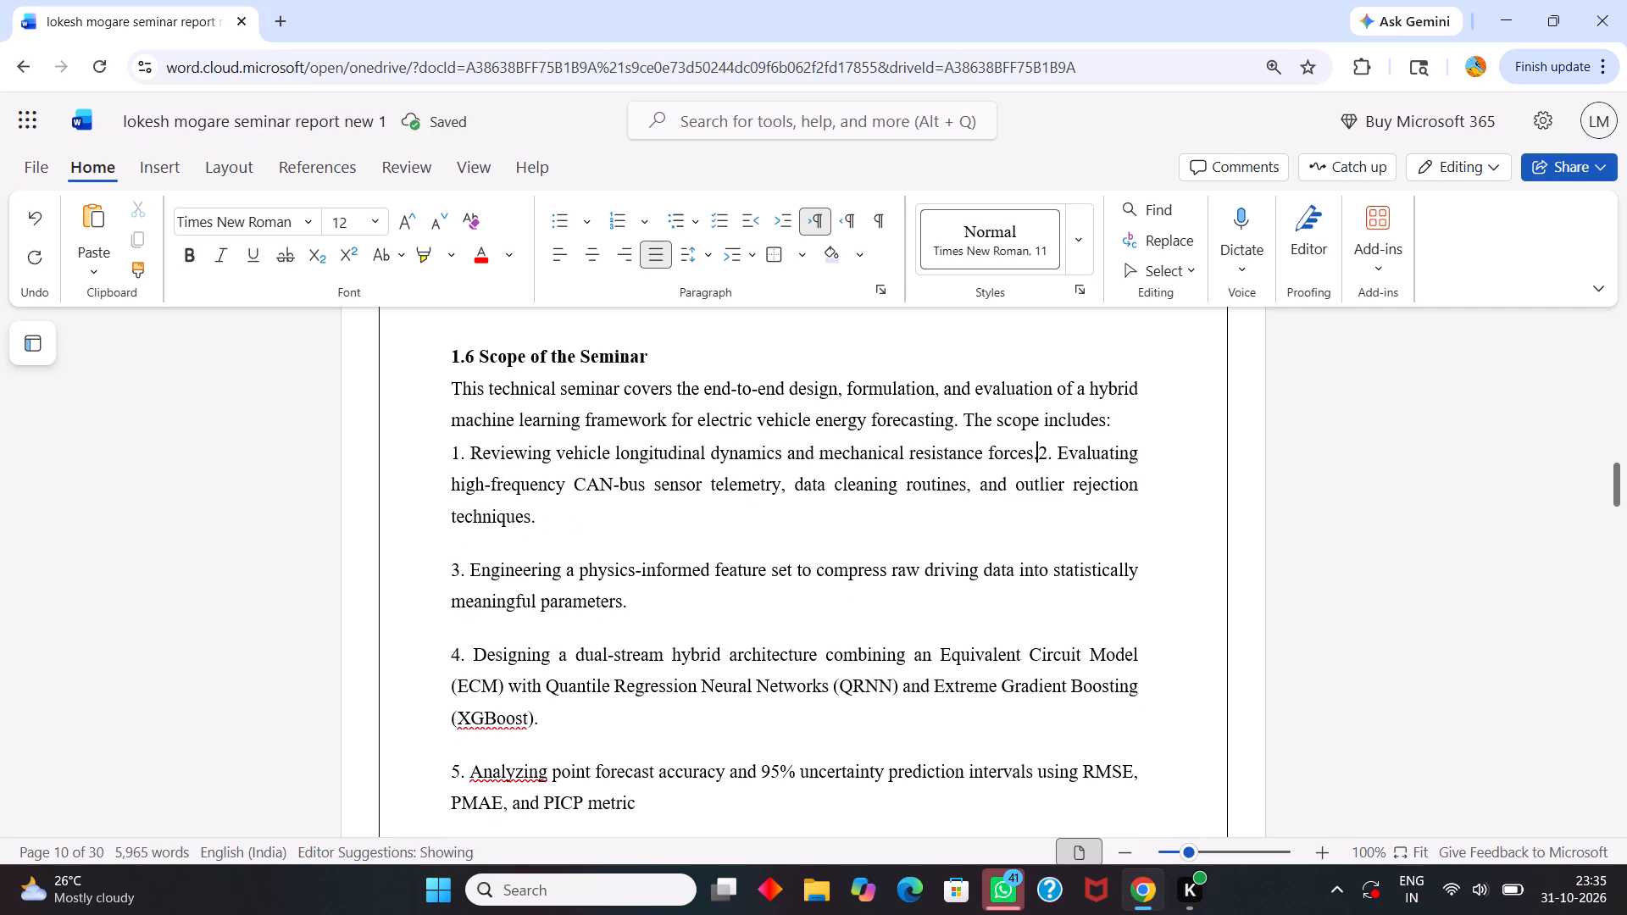
key("Return")
left_click(451, 568)
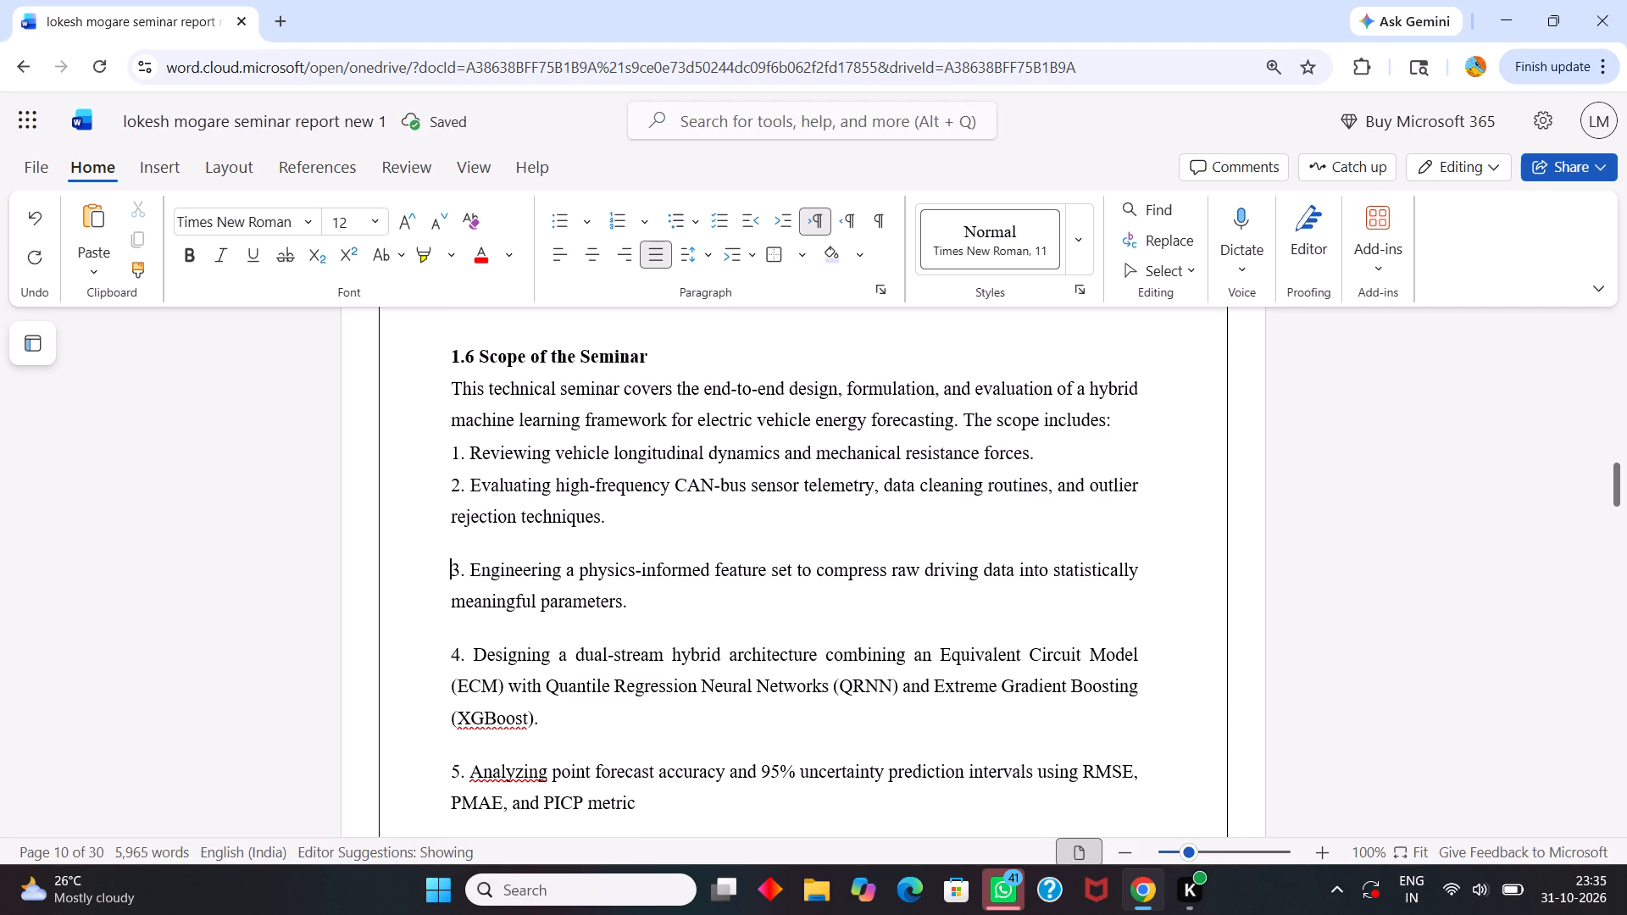
key("BackSpace")
key("Return")
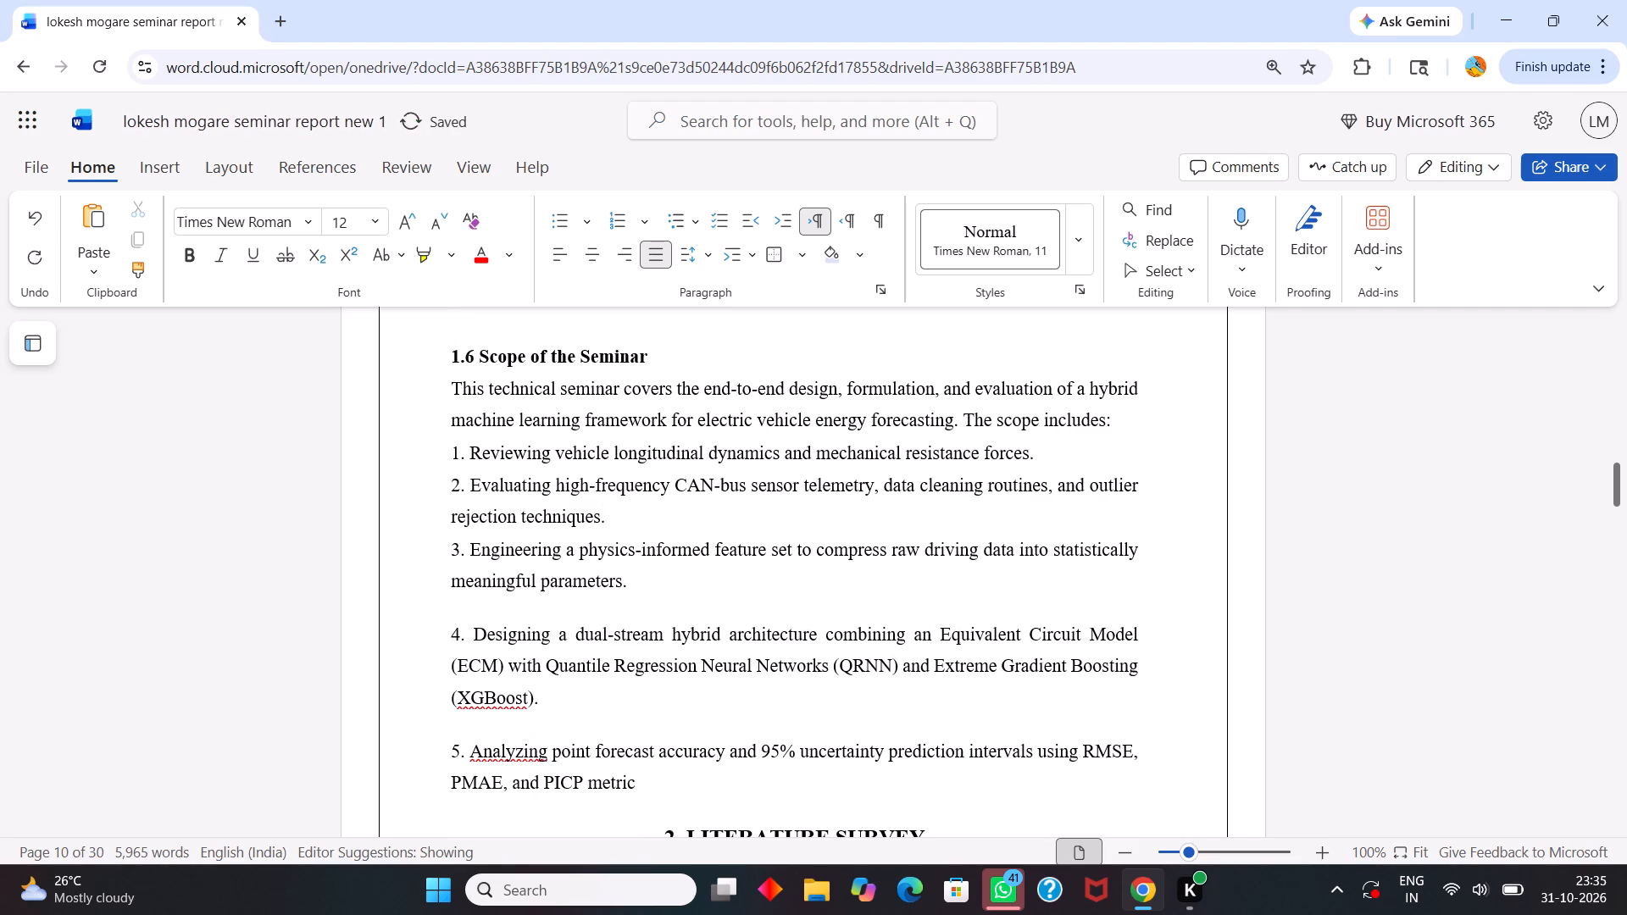
left_click(451, 634)
key("BackSpace")
key("Return")
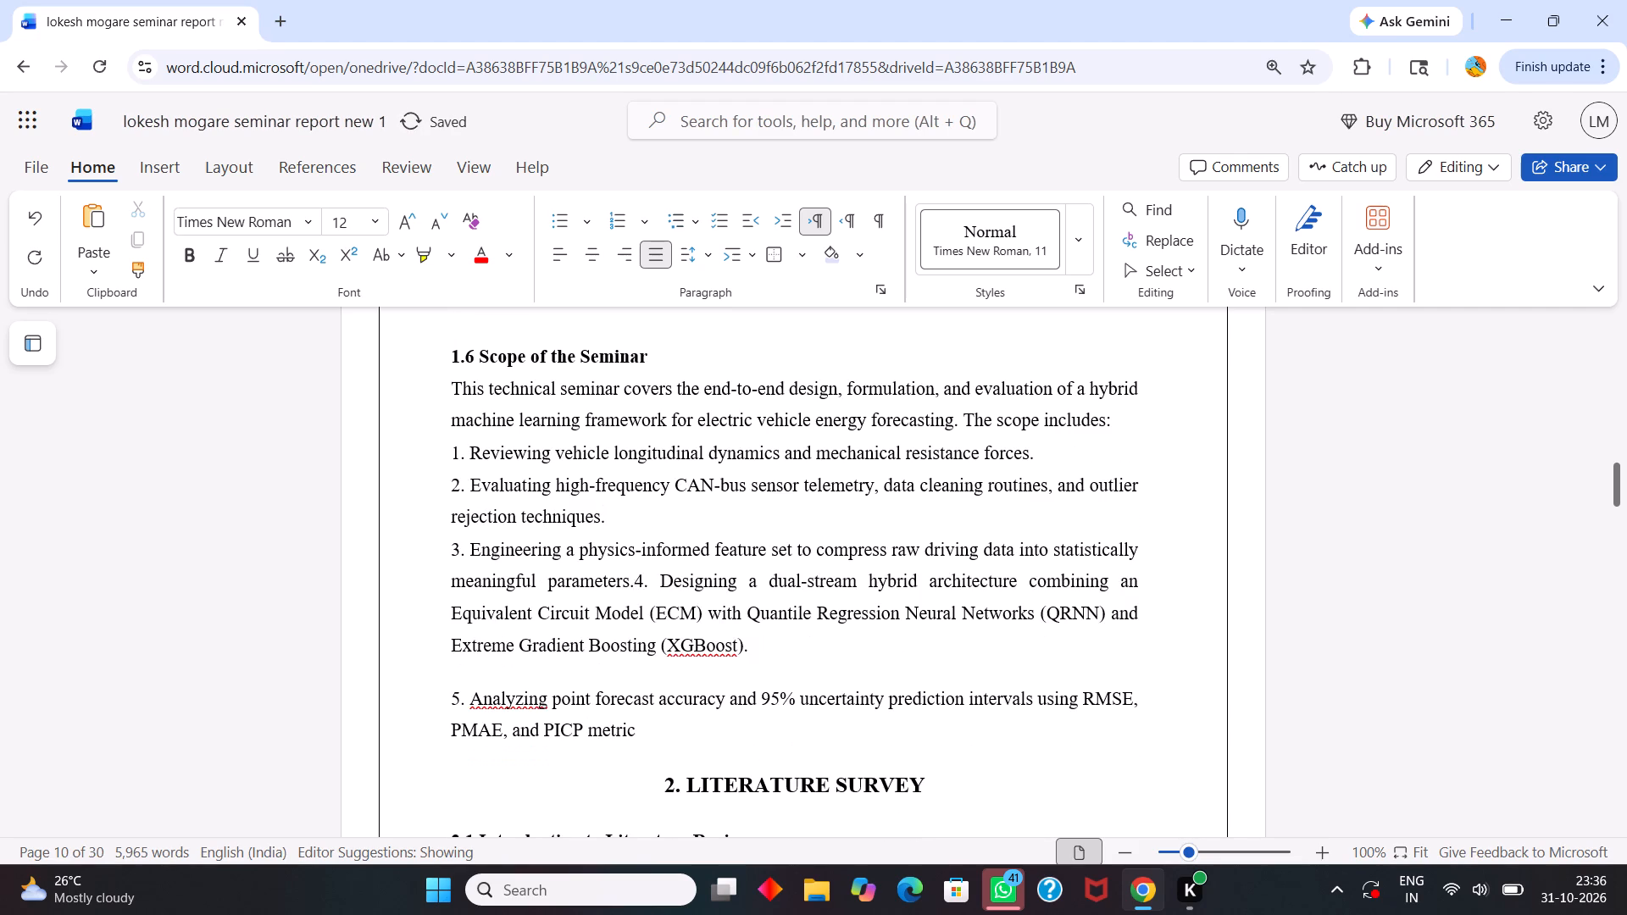
left_click(447, 732)
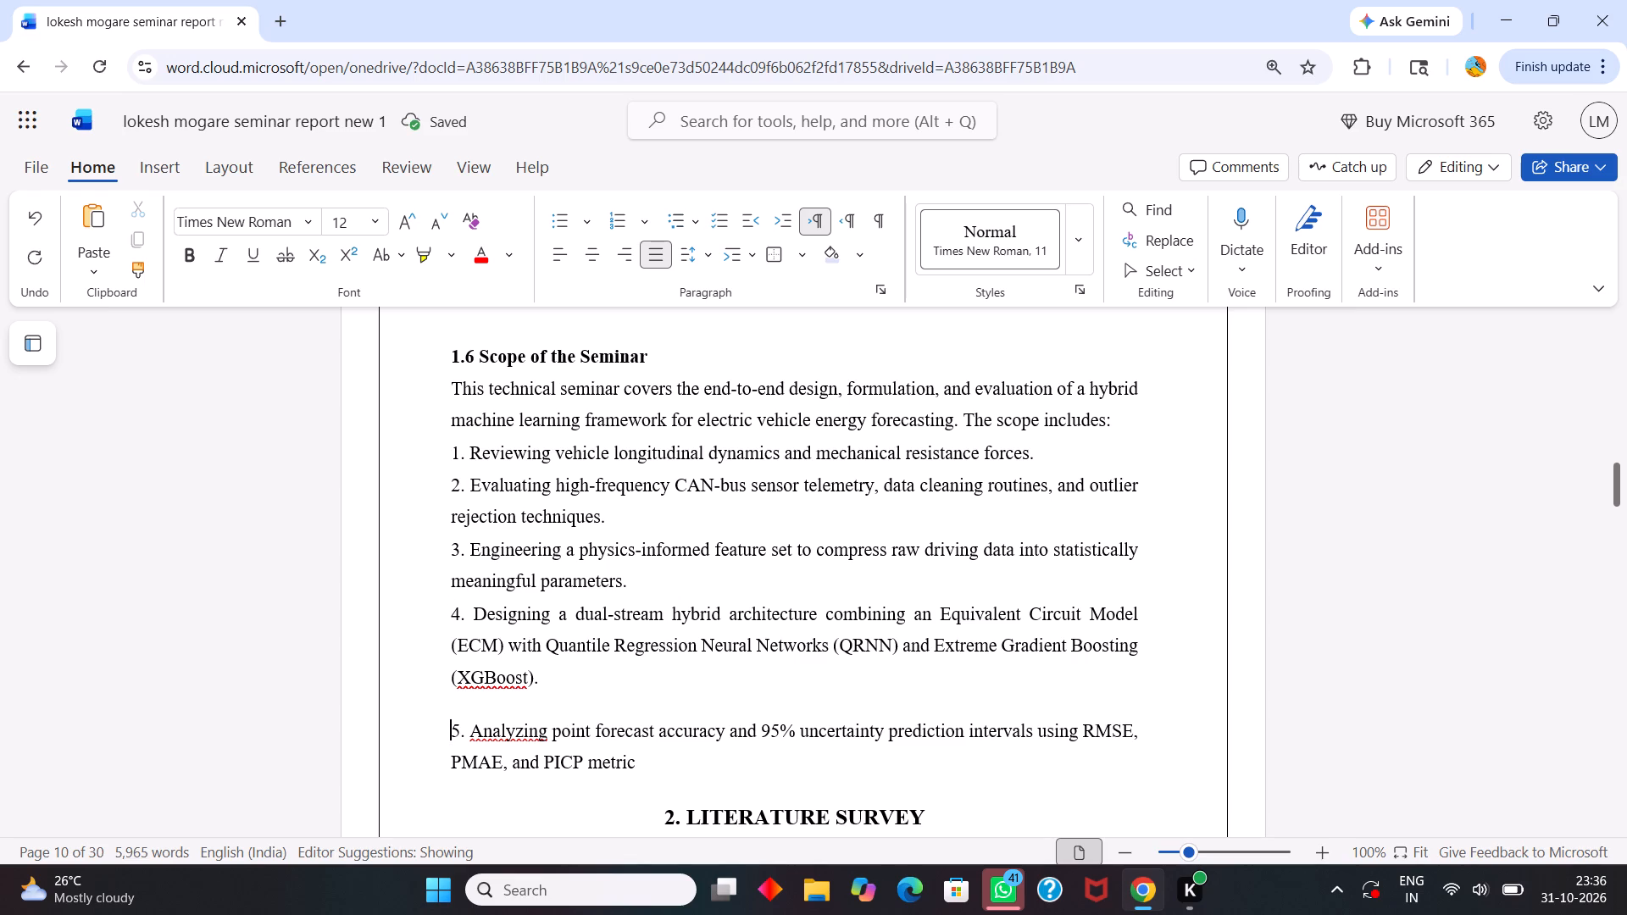
key("BackSpace")
key("Return")
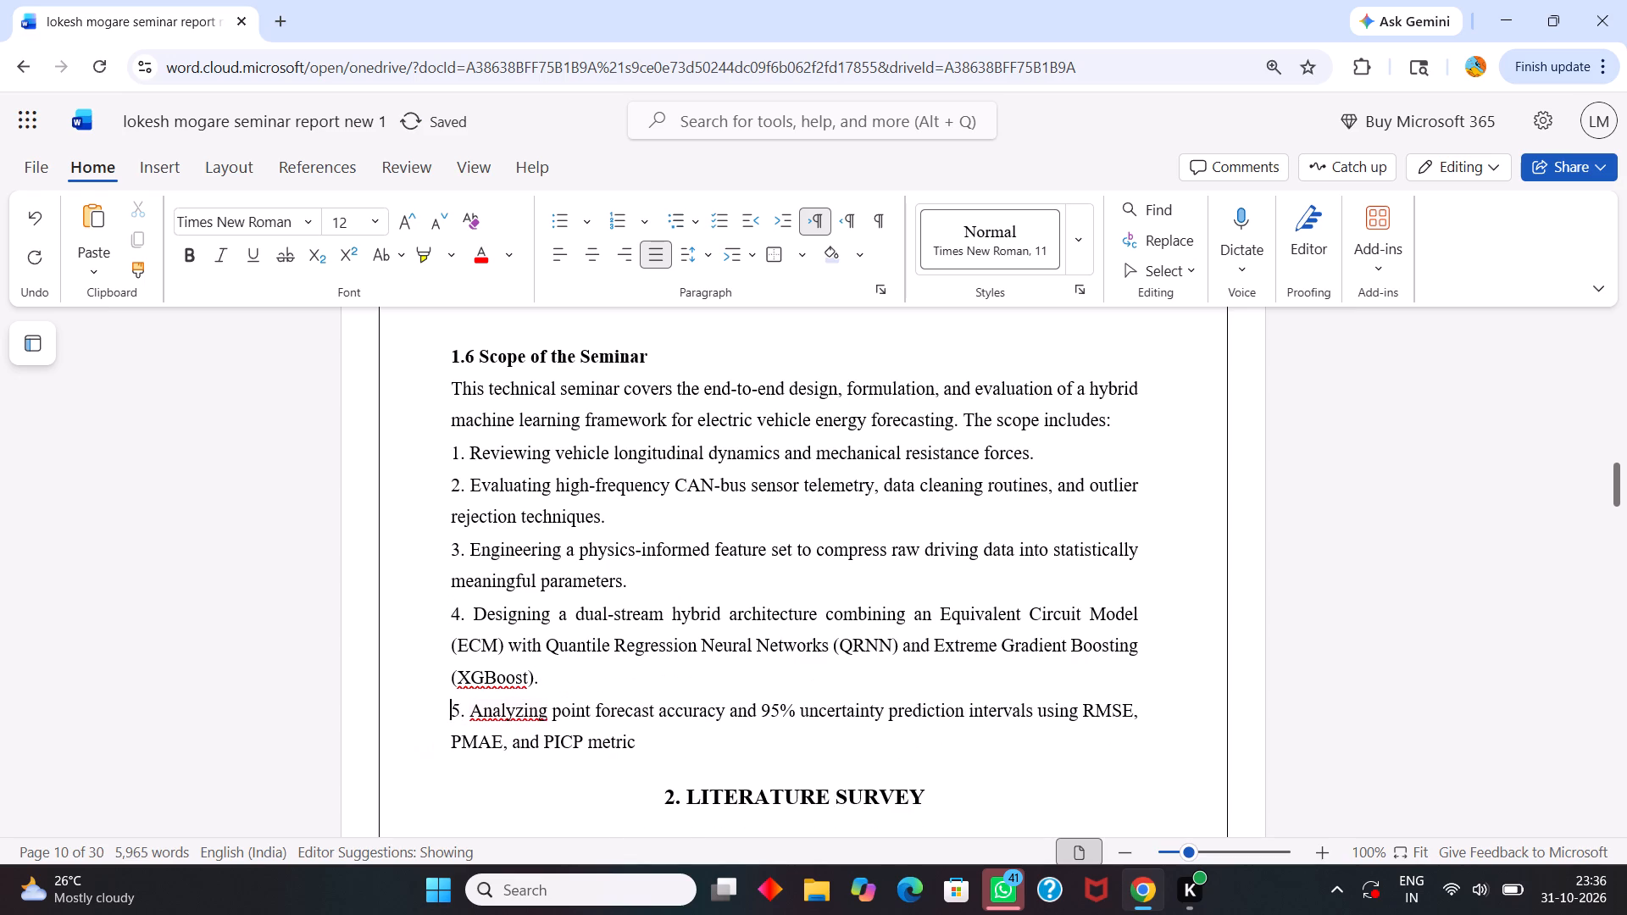
Insert four blank lines before the "2. LITERATURE SURVEY" heading to push the chapter onto the next page.
scroll(615, 649, "down", 1)
scroll(615, 649, "up", 1)
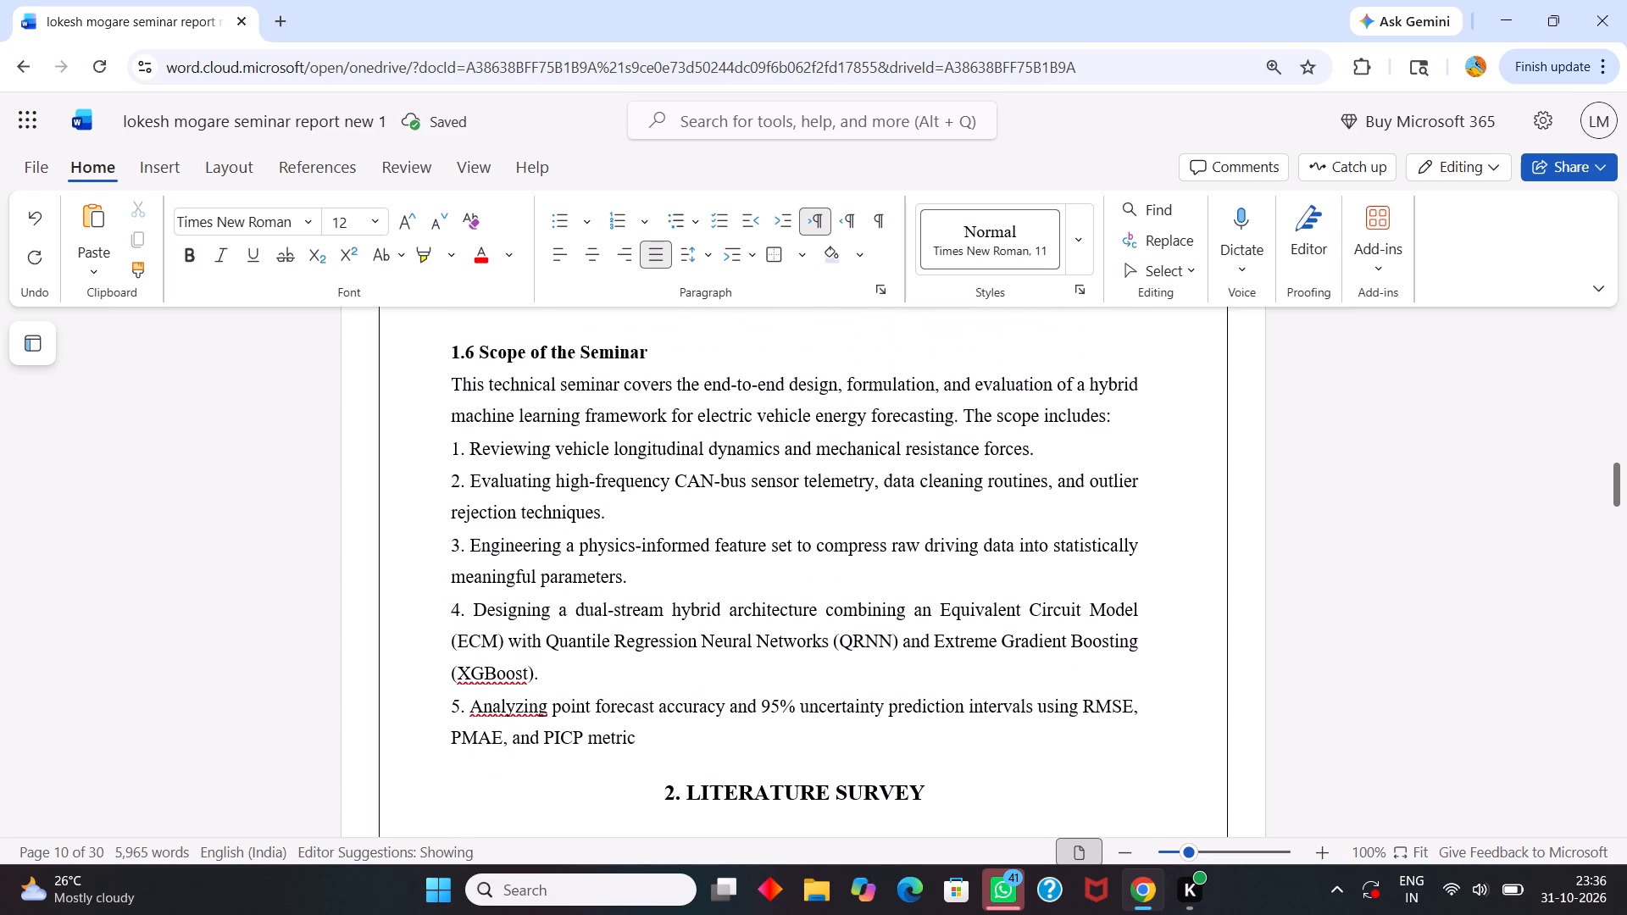
scroll(596, 608, "down", 2)
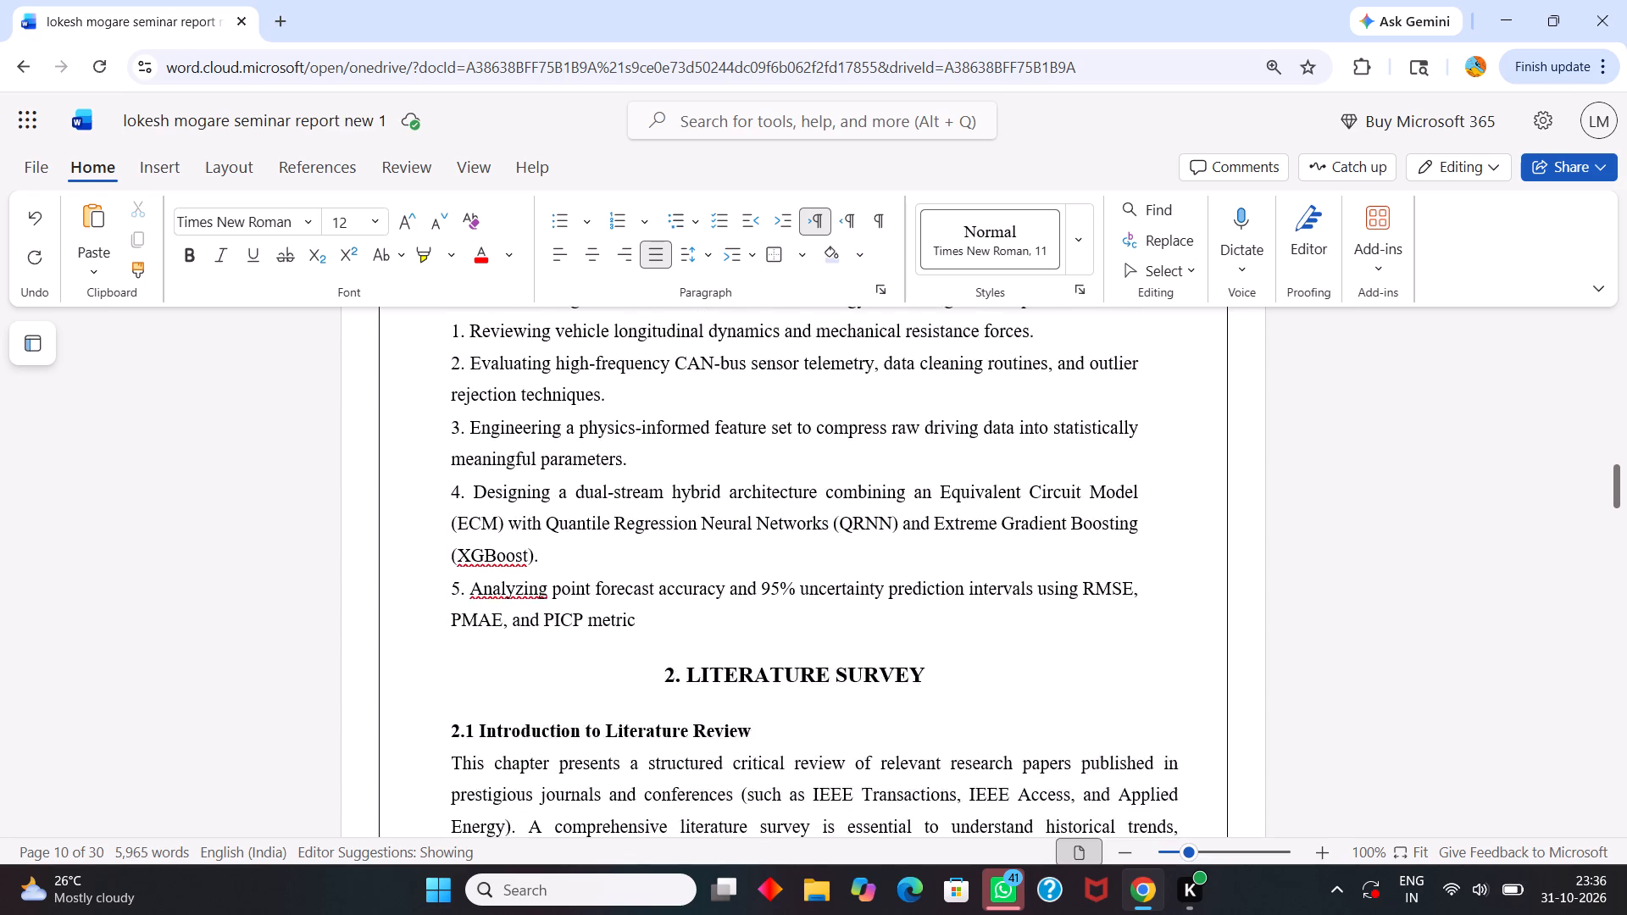
scroll(596, 608, "down", 1)
left_click(630, 414)
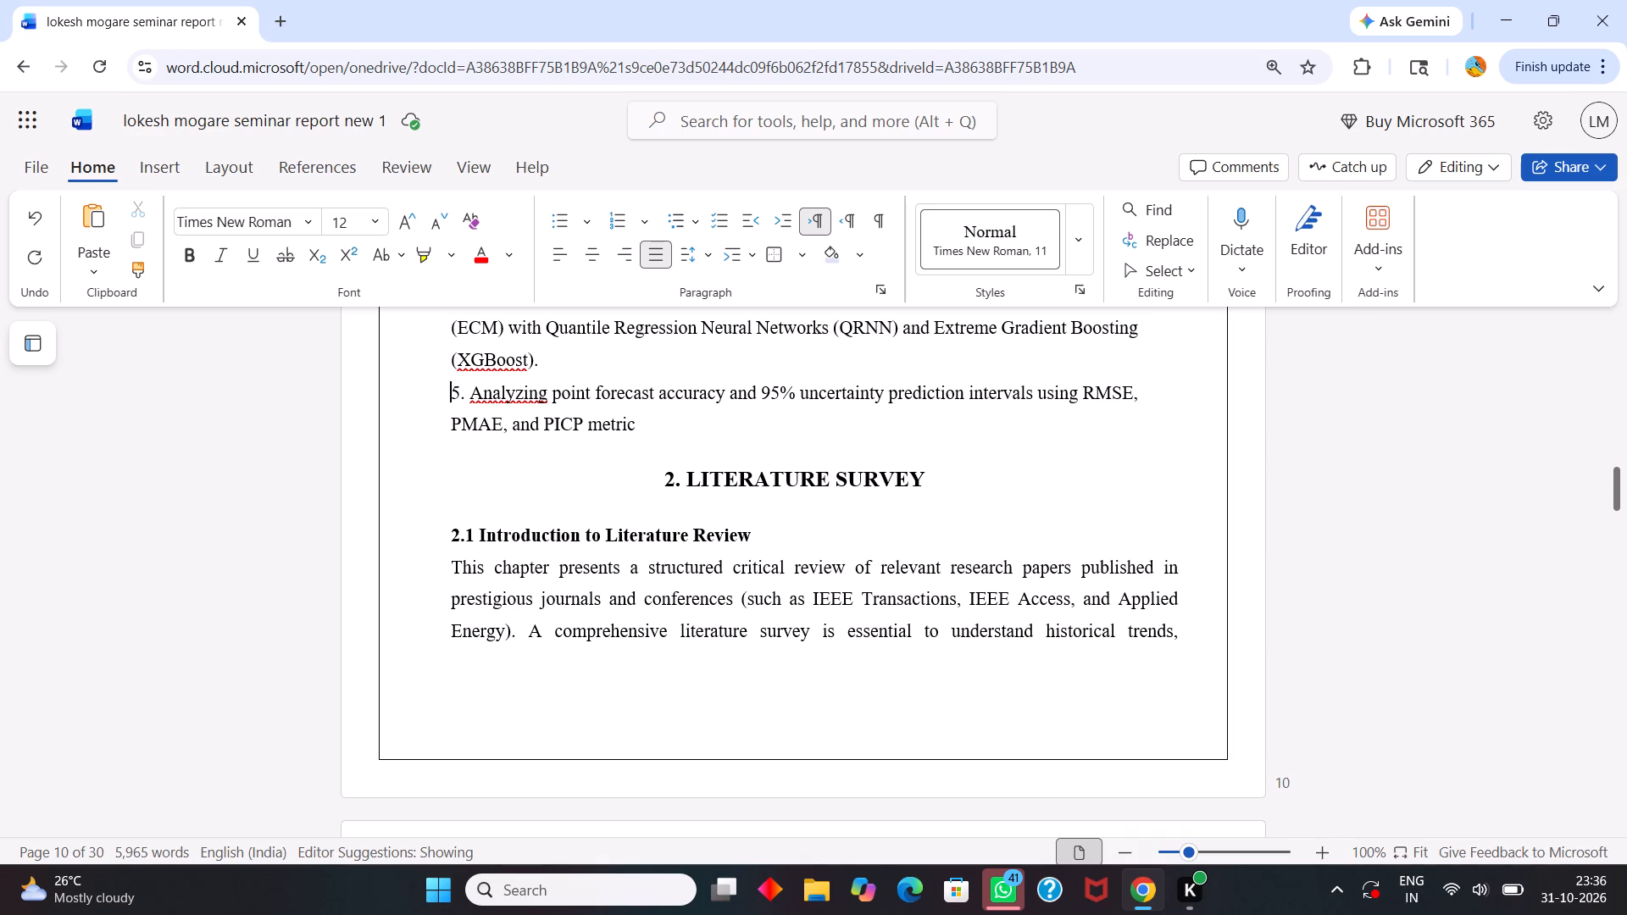
left_click(519, 472)
key("Return")
key("Return")
key("Return")
key("Return")
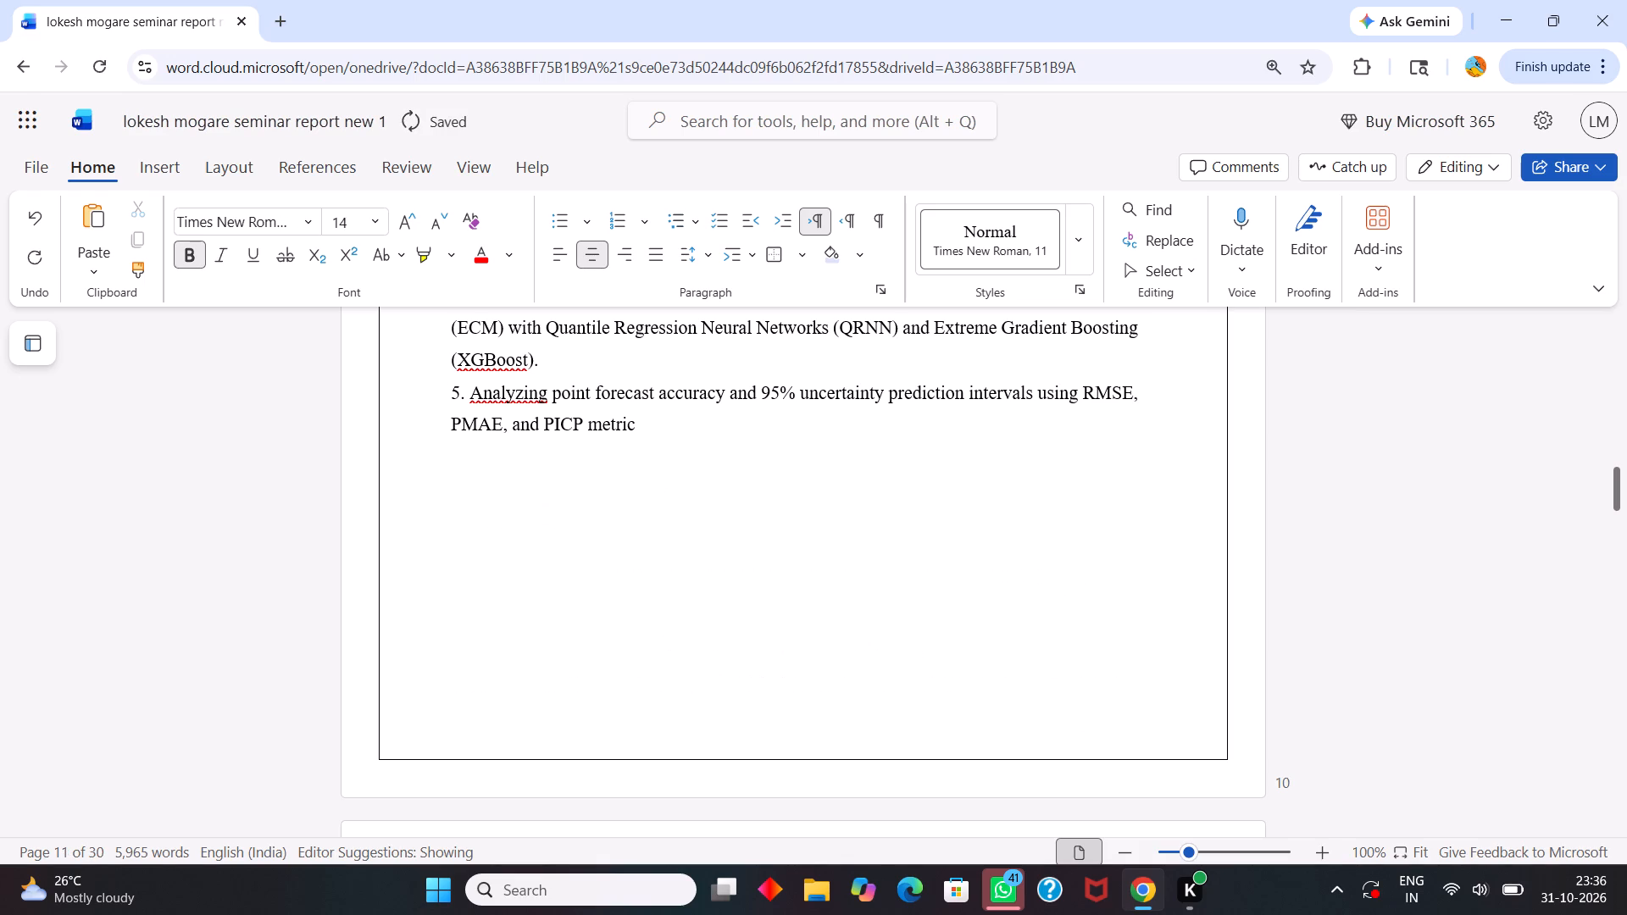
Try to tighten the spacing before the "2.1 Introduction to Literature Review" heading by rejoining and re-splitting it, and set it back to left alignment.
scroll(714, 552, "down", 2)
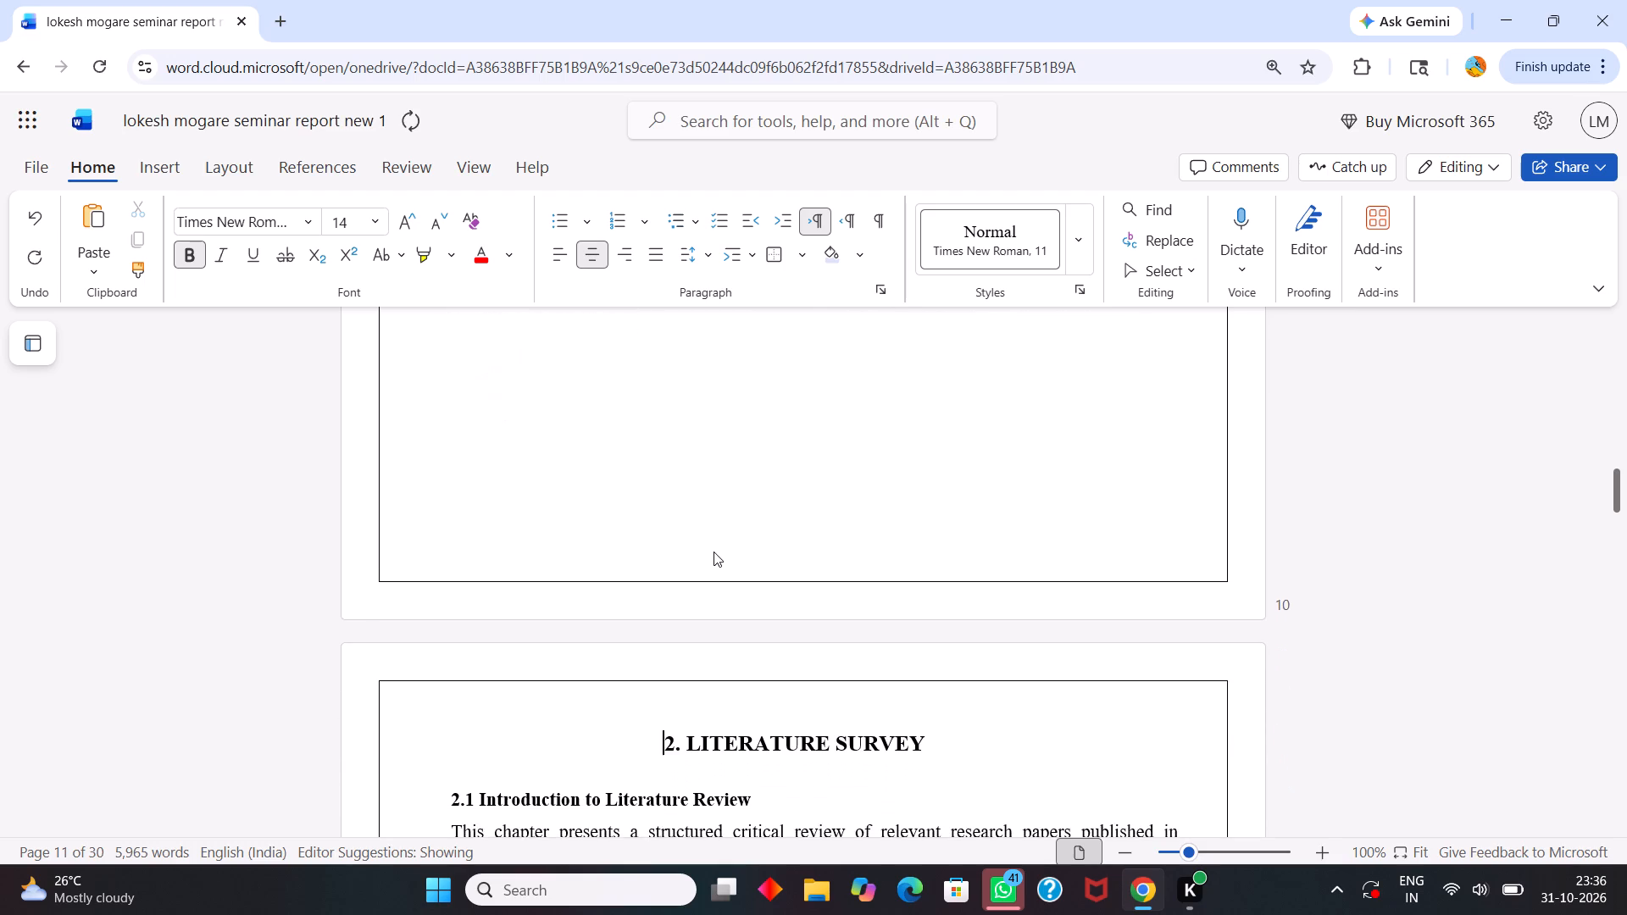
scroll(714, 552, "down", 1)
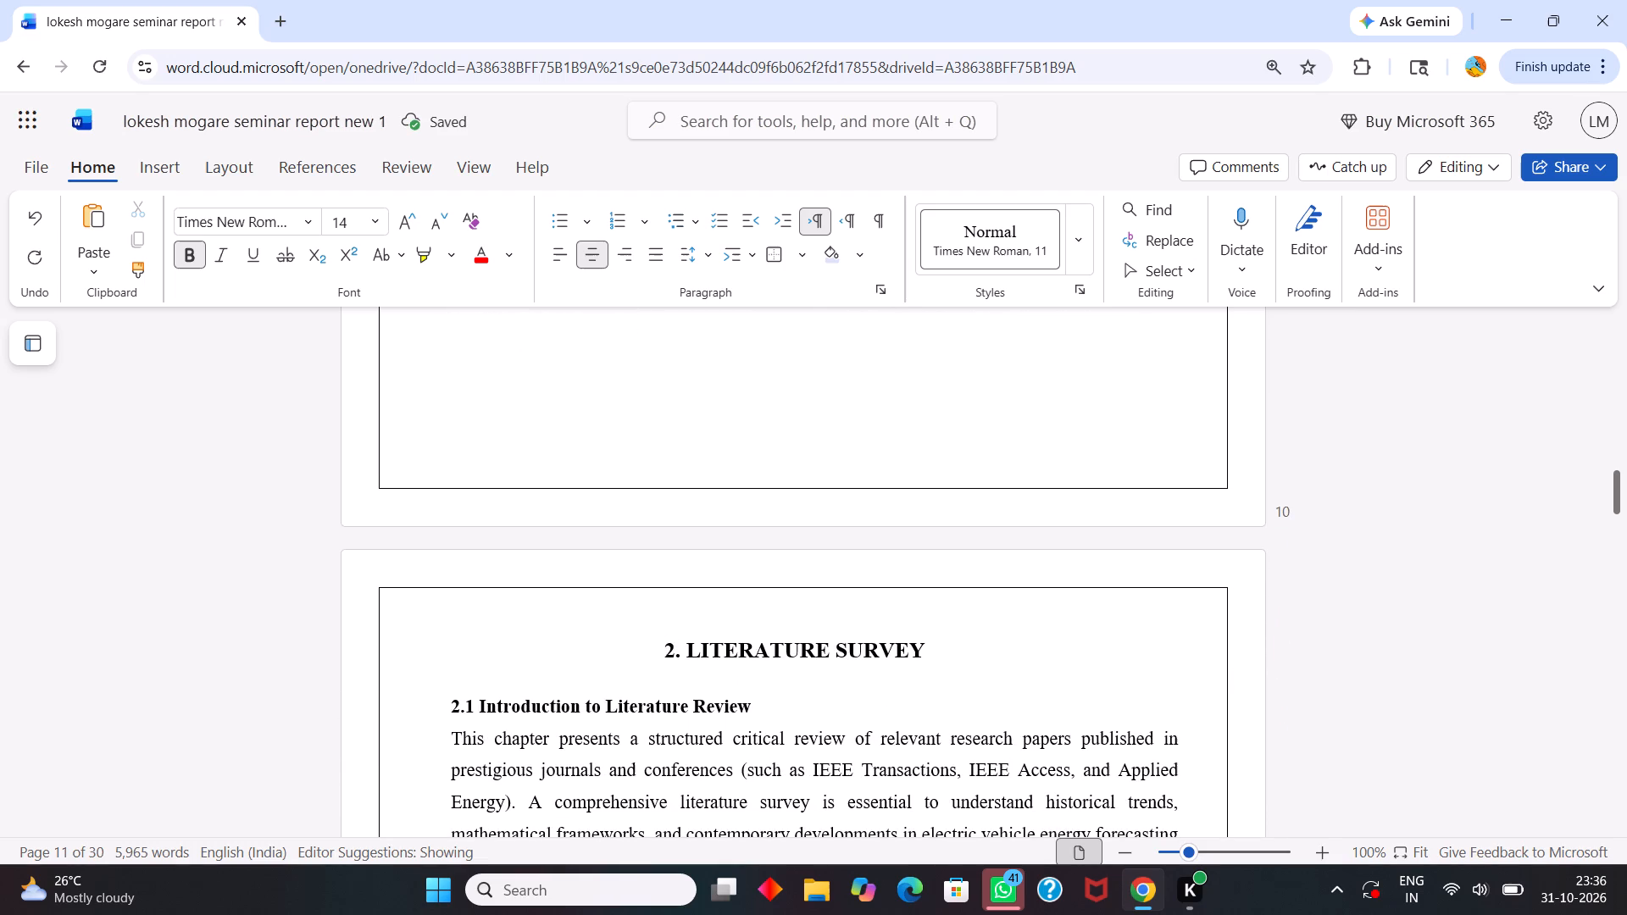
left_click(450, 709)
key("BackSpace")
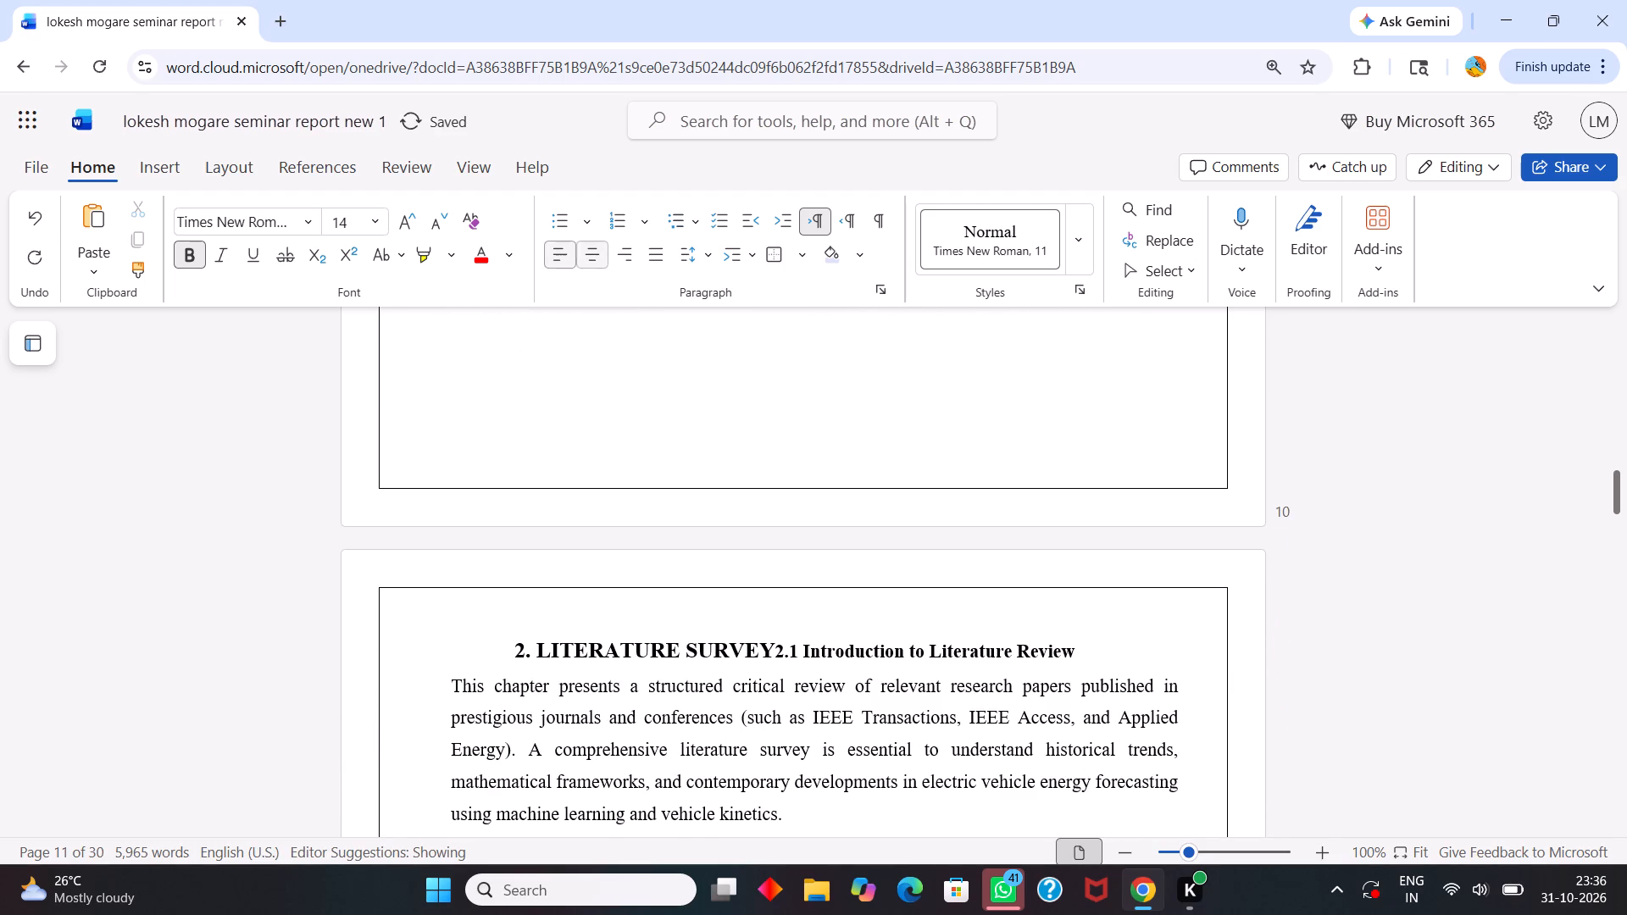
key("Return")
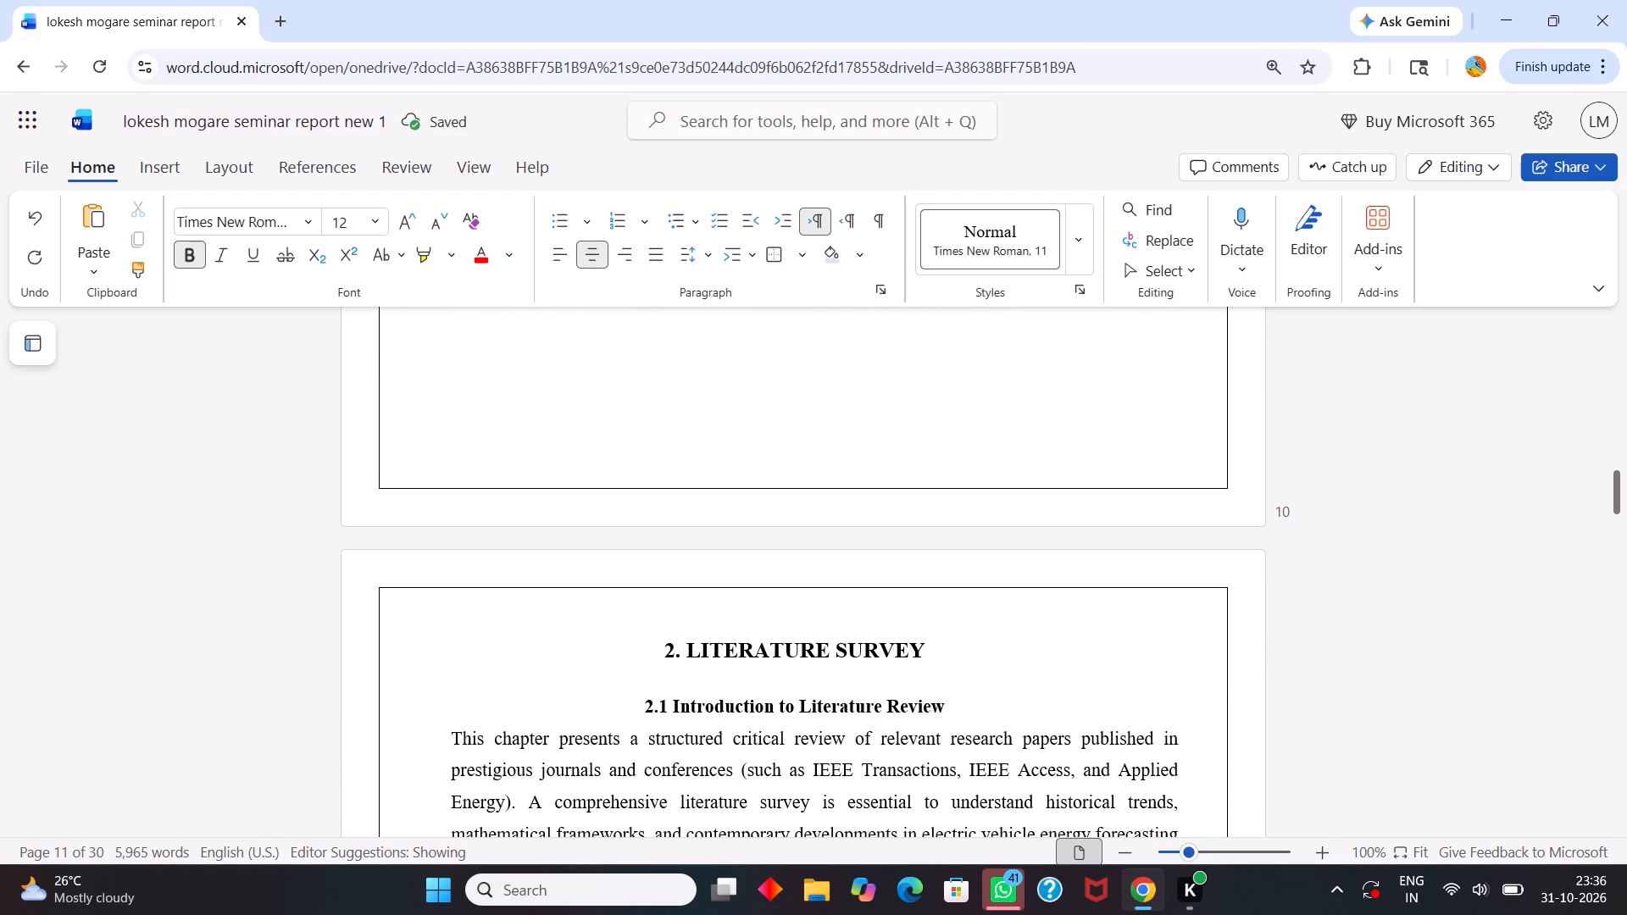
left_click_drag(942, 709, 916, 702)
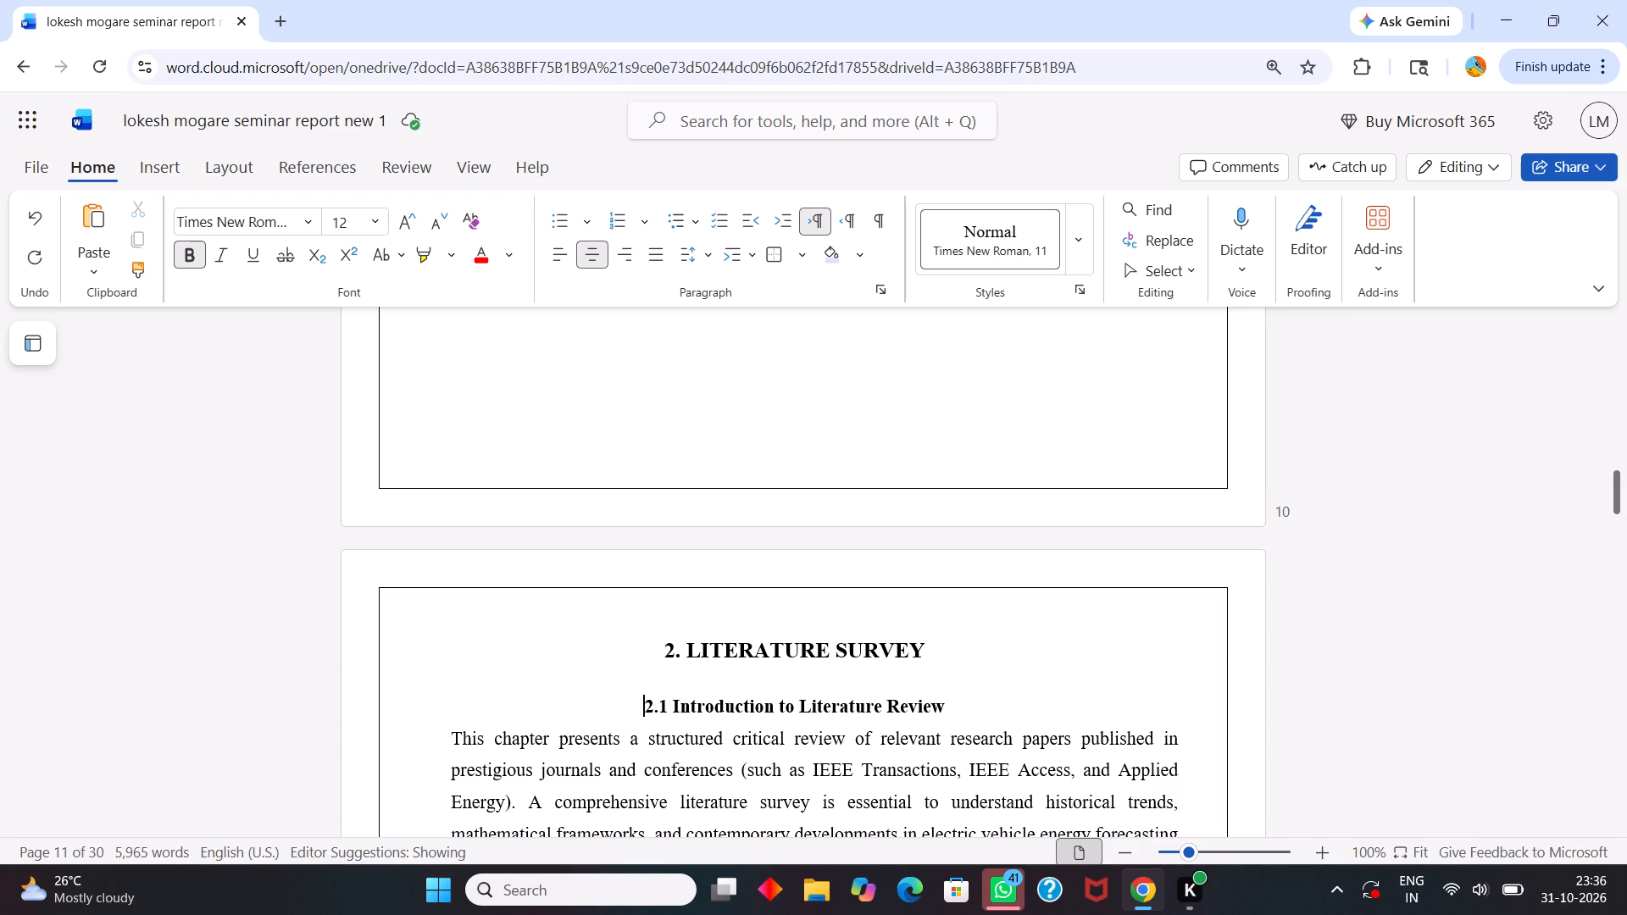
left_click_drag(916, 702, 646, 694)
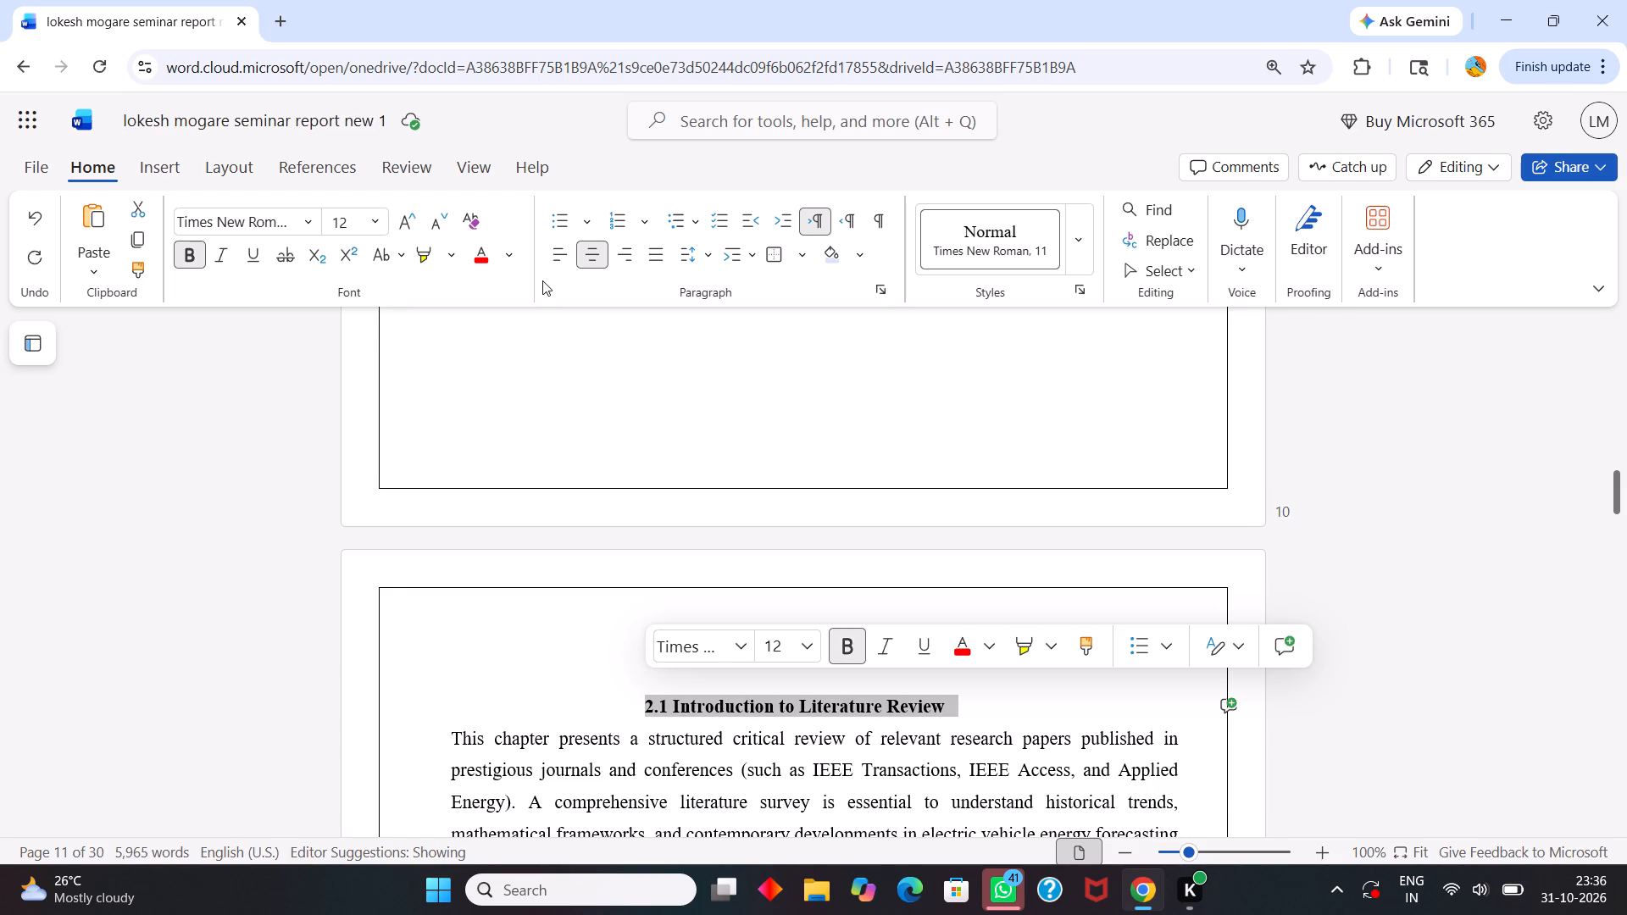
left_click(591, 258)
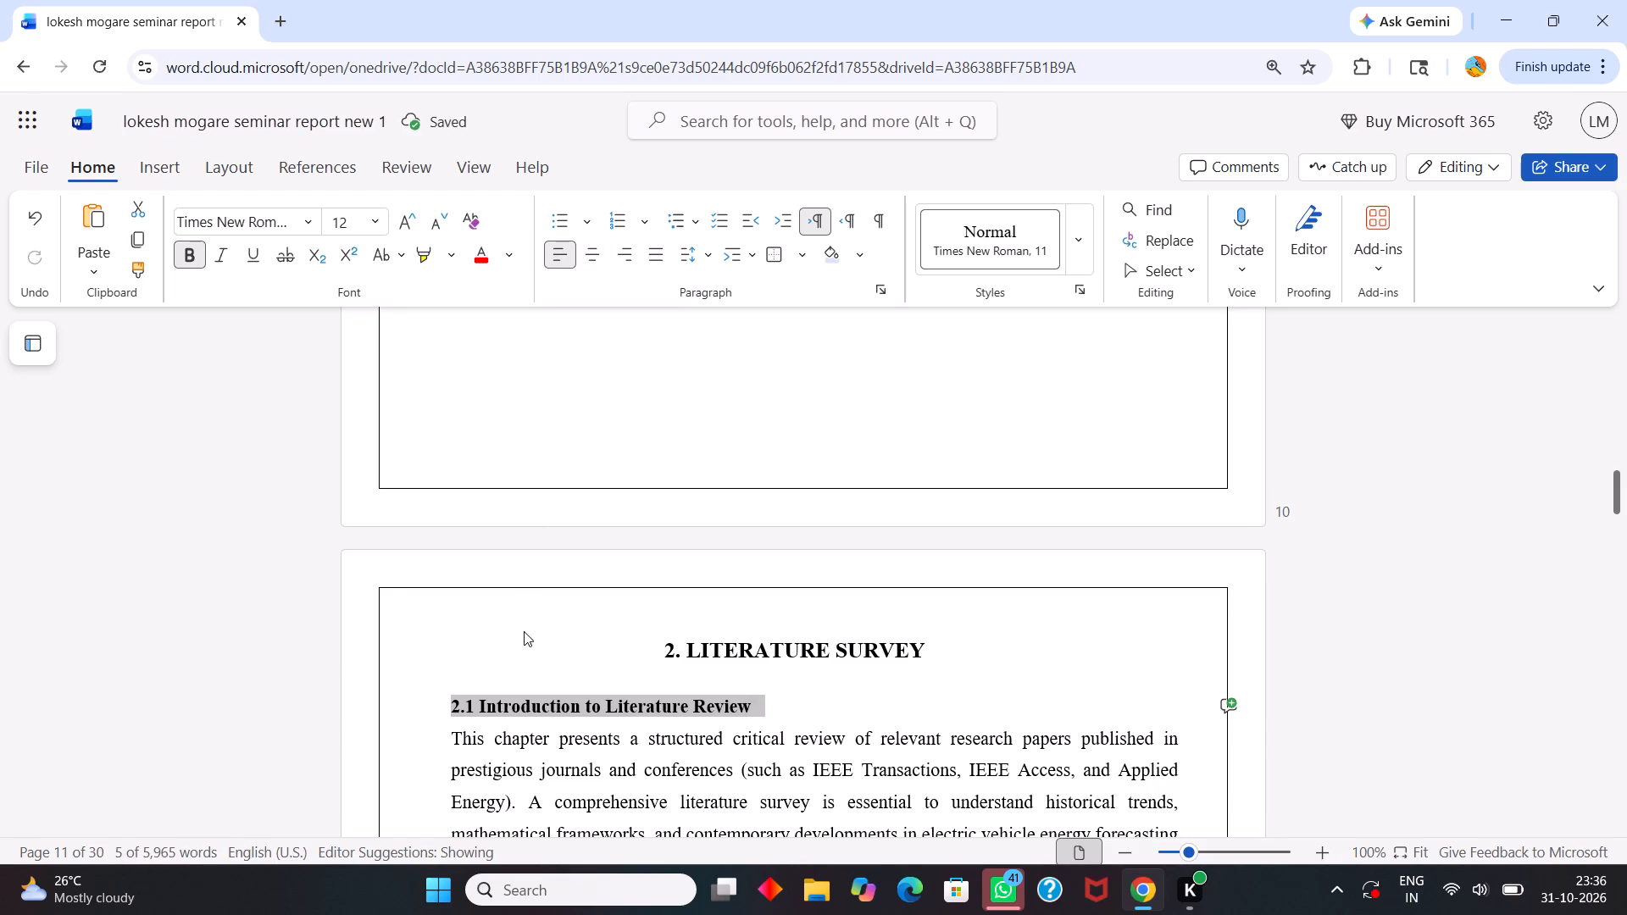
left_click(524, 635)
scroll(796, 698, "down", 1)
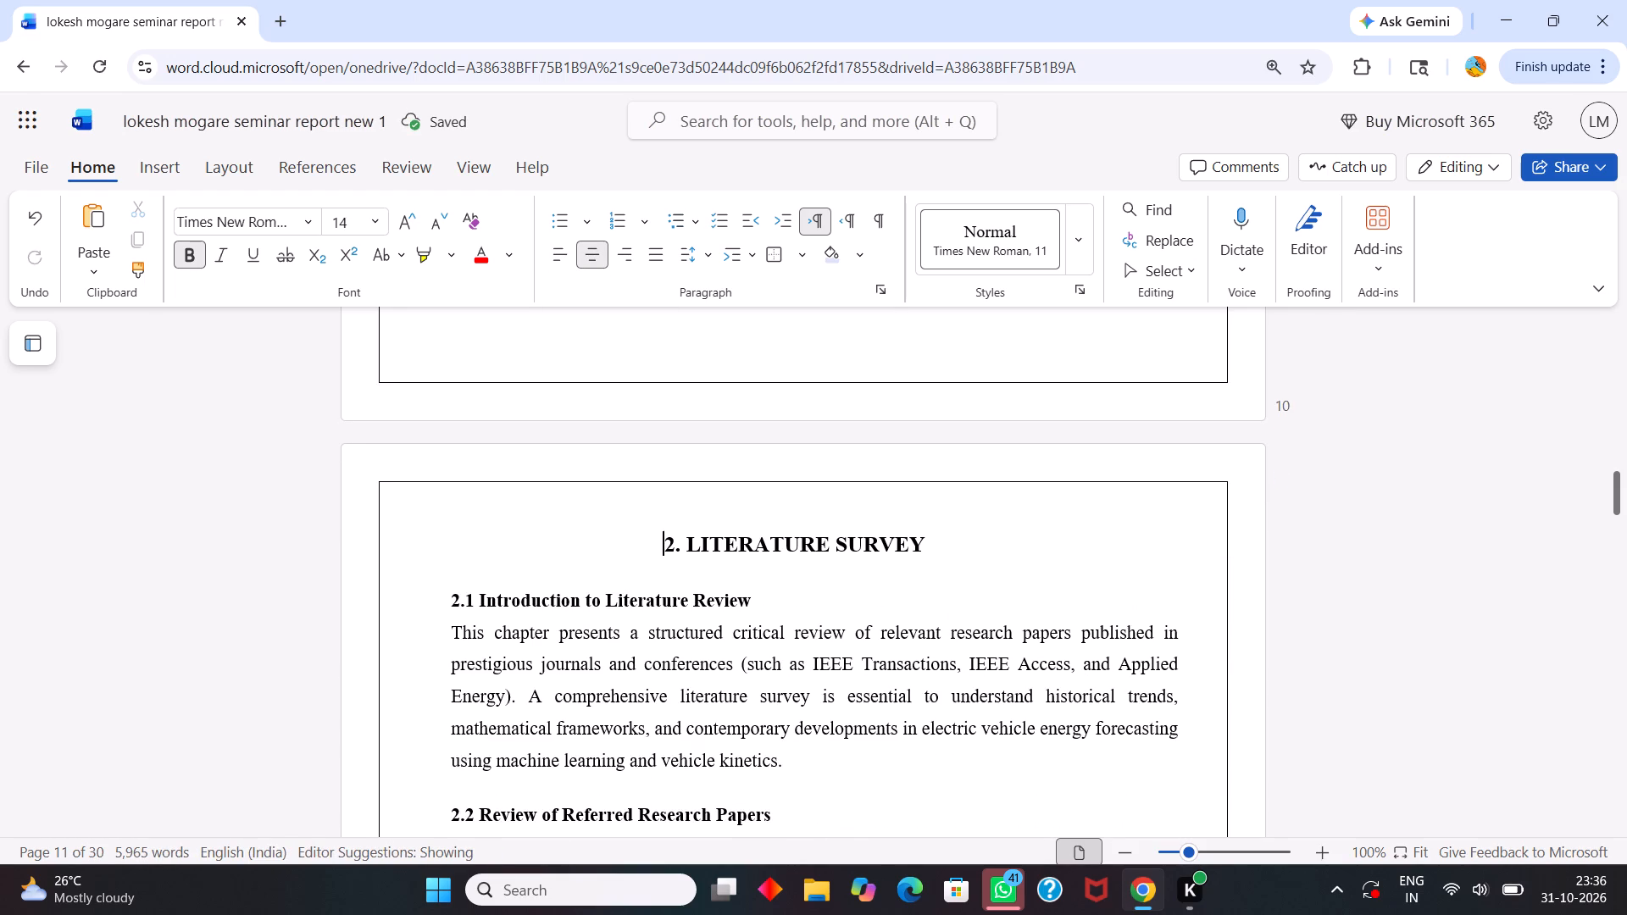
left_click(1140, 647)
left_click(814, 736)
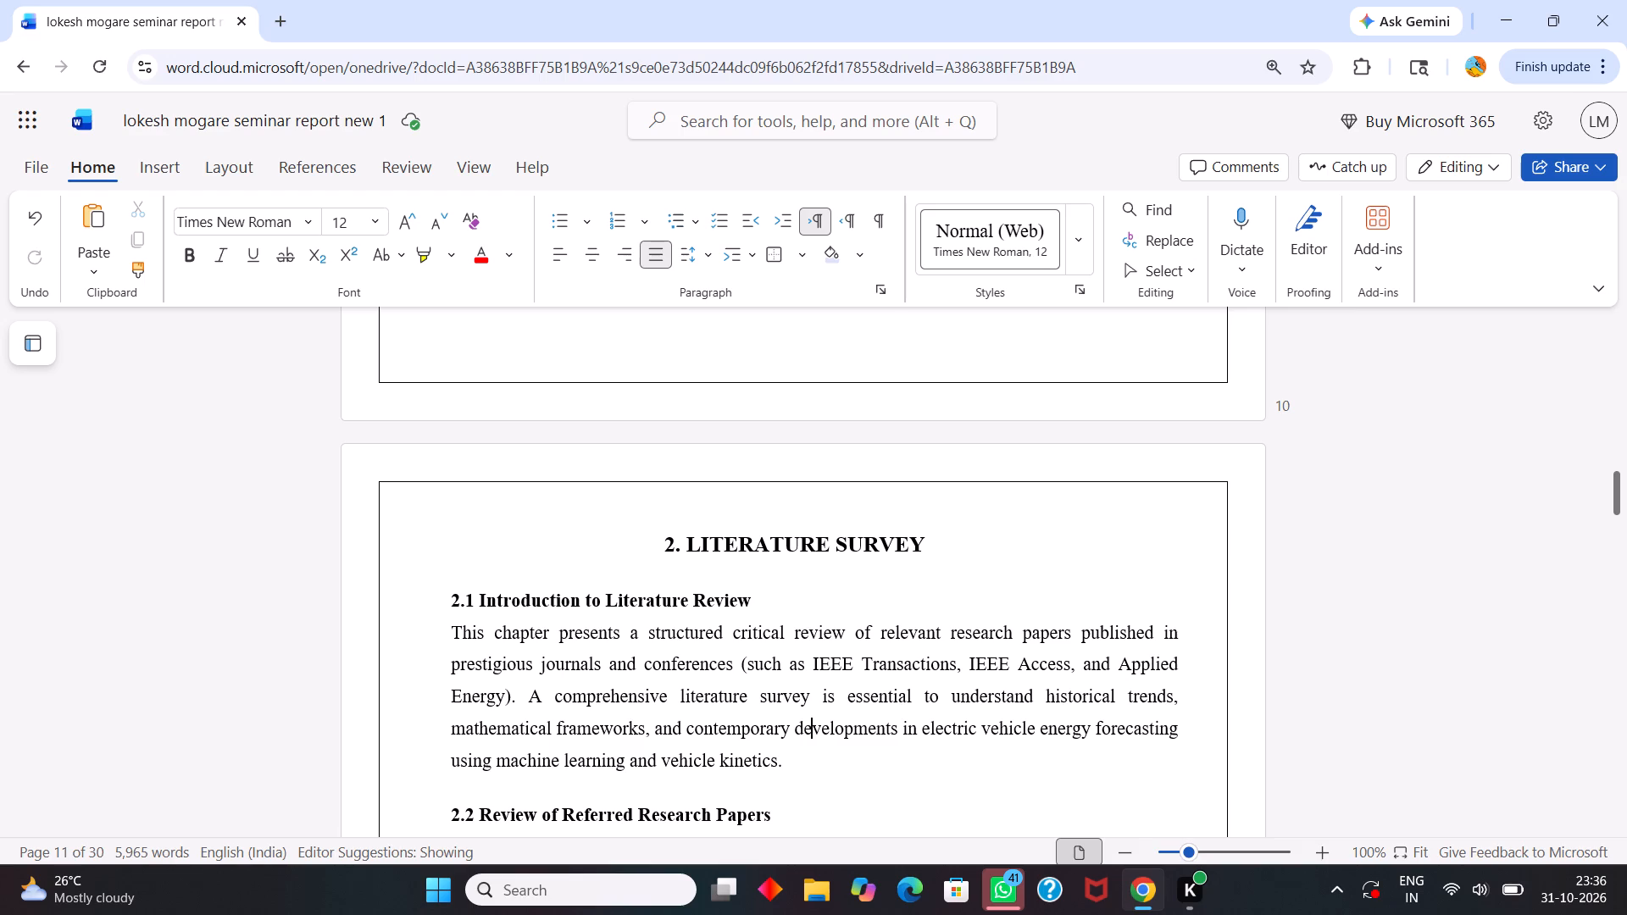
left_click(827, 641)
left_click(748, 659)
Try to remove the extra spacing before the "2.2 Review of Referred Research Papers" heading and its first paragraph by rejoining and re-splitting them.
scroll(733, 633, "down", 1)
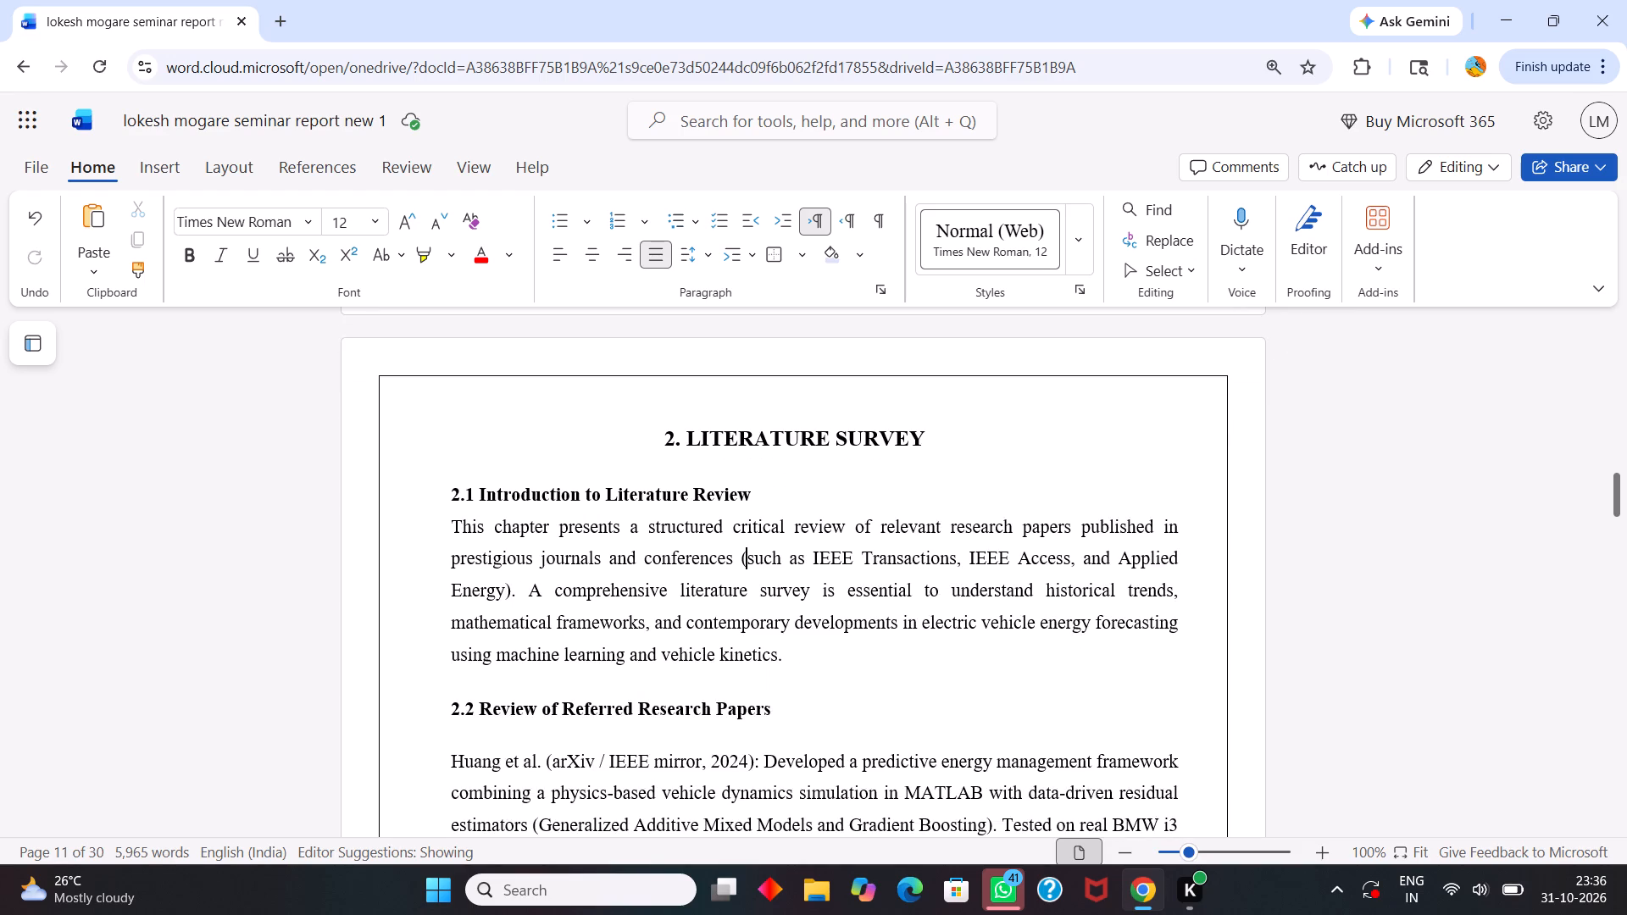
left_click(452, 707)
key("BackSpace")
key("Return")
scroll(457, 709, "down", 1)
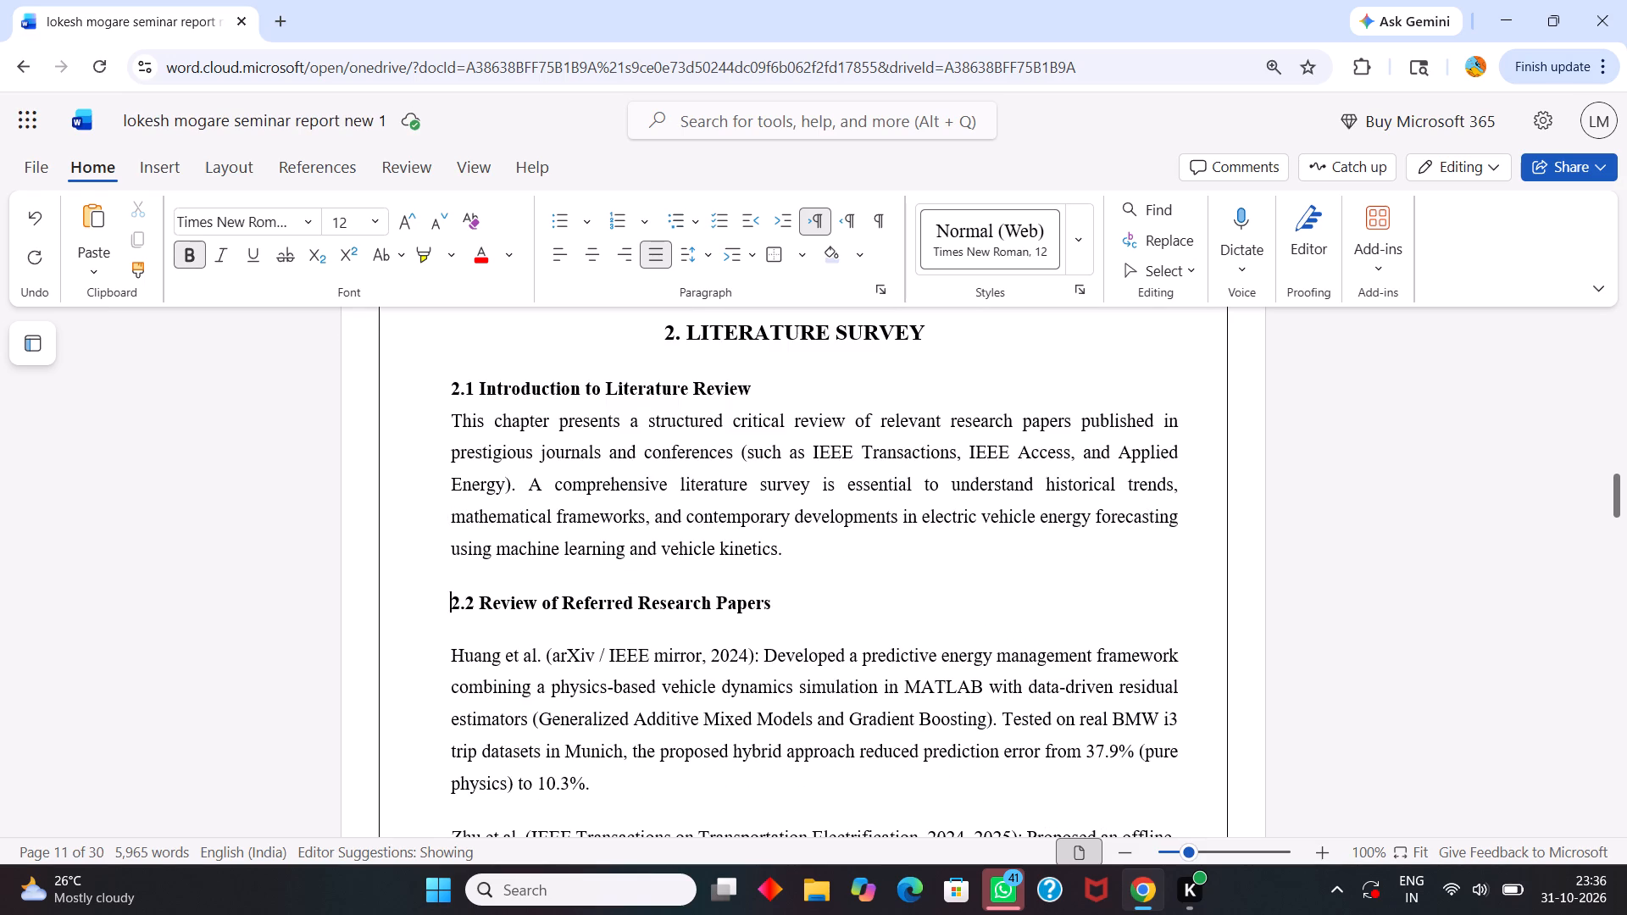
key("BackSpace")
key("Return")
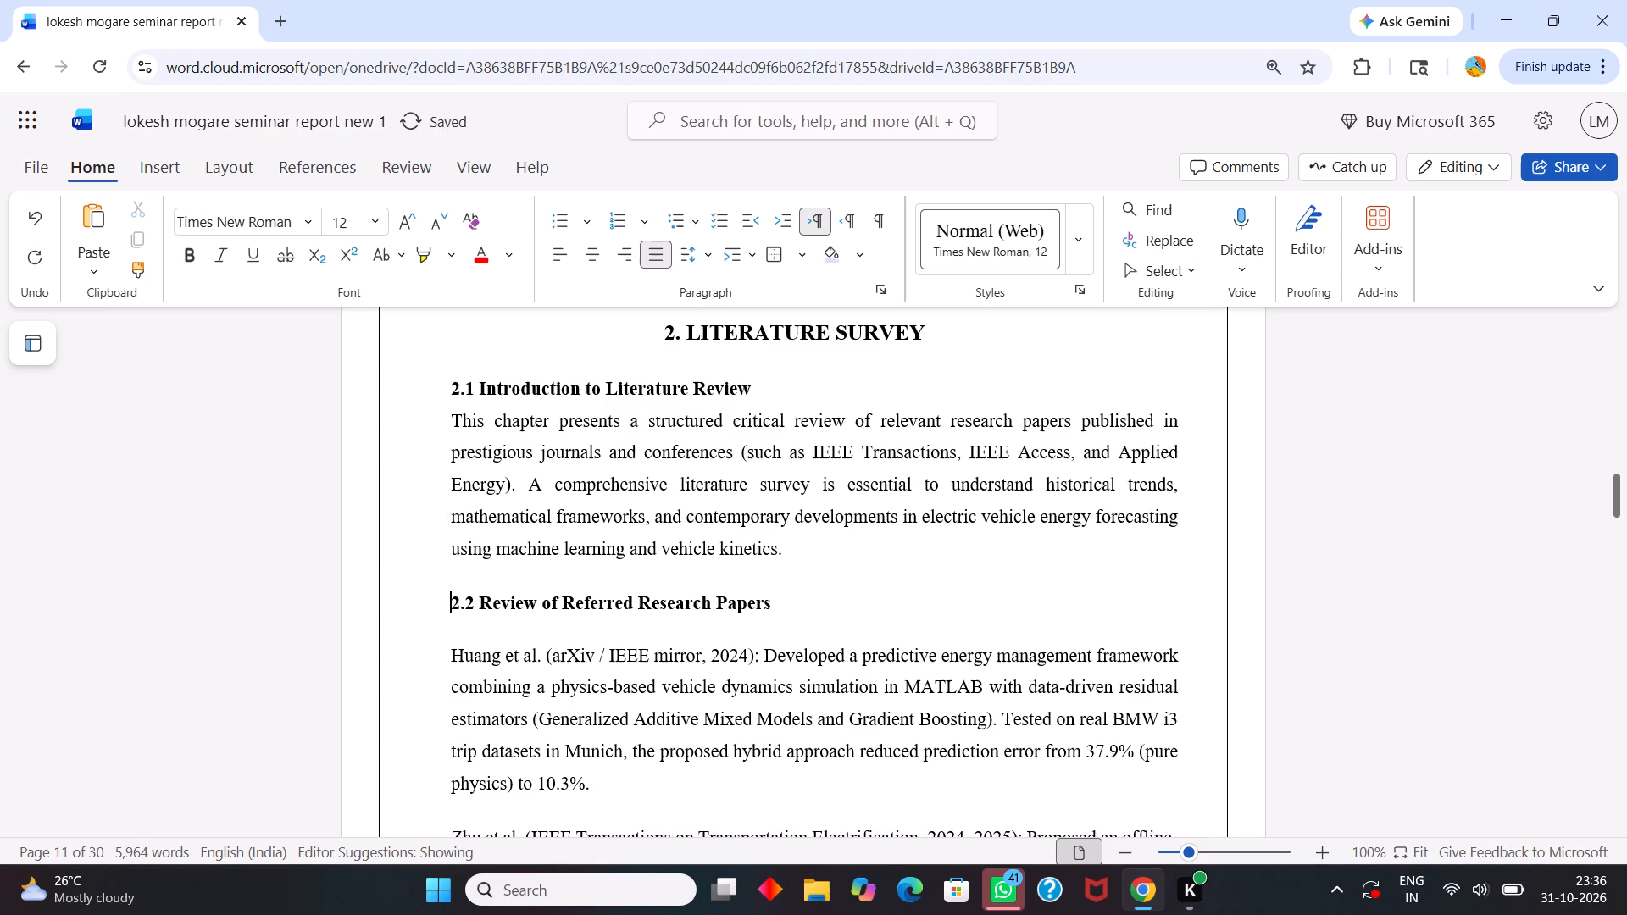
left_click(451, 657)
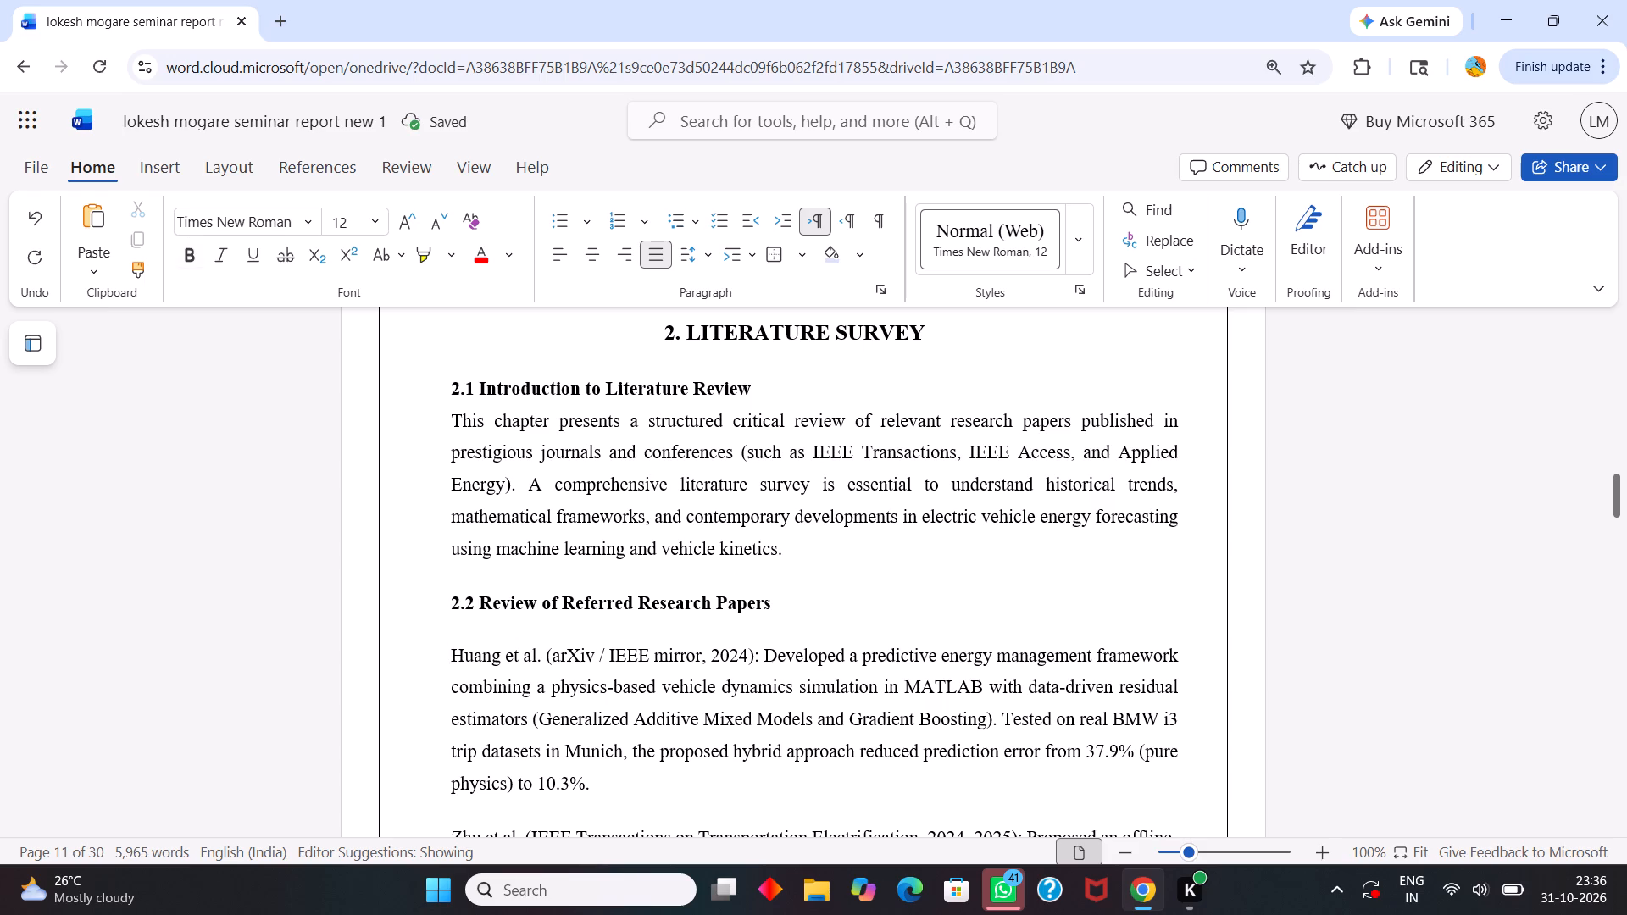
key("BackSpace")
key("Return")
Review the paragraph and heading spacing back through chapter 1 up to the text around the section 1.2 heading.
scroll(451, 657, "down", 1)
scroll(451, 657, "up", 6)
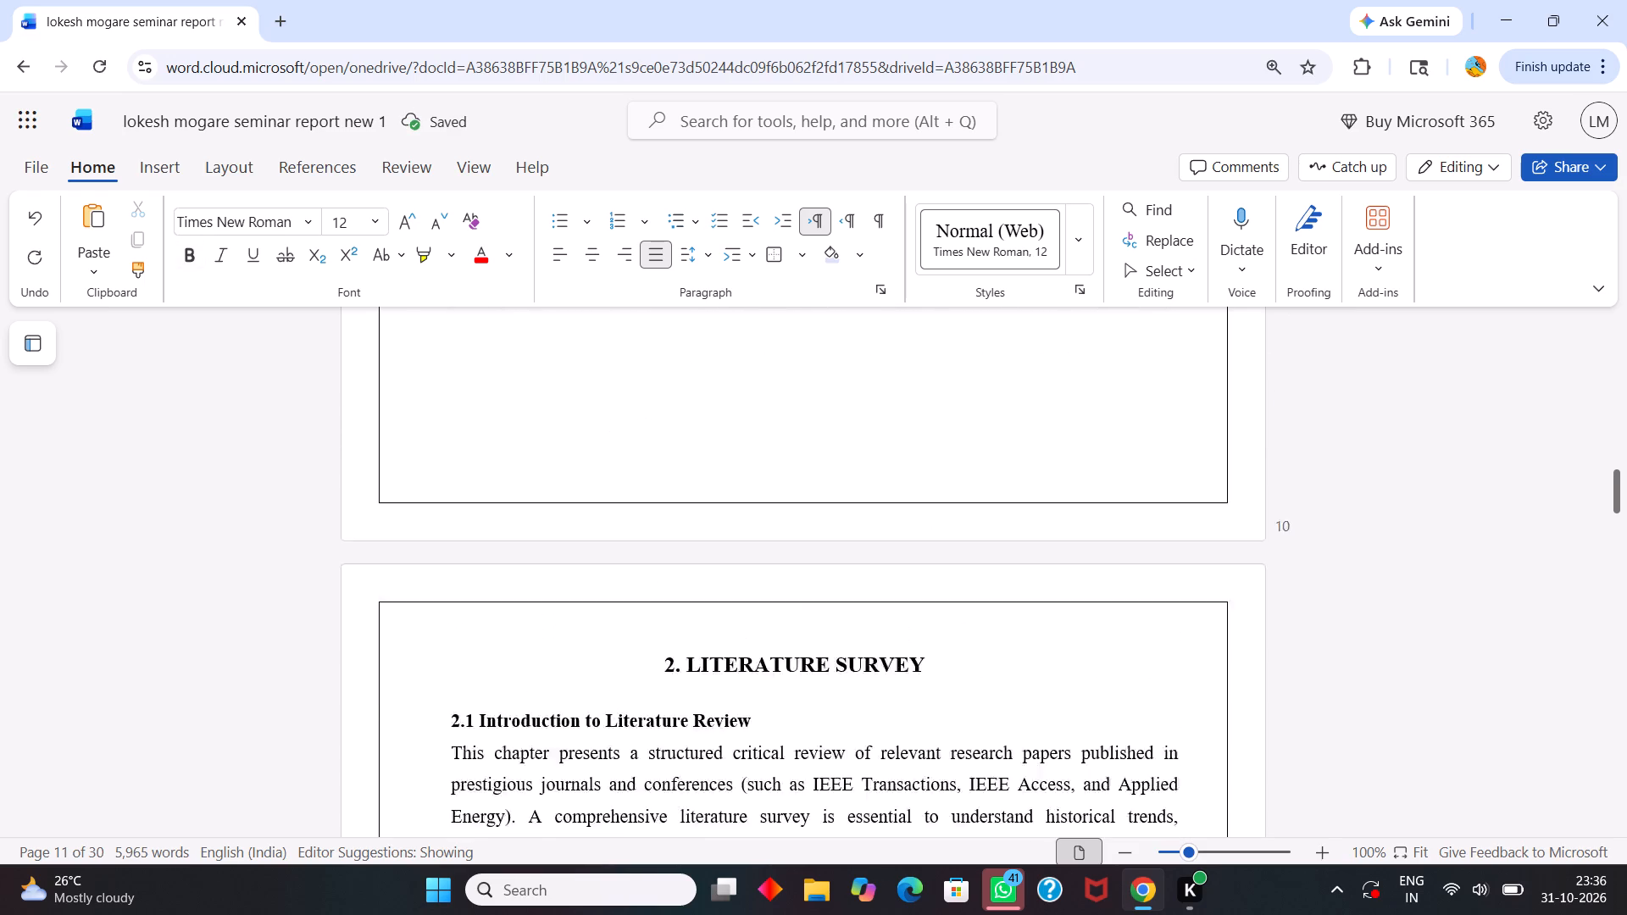
scroll(451, 657, "up", 7)
scroll(674, 615, "up", 13)
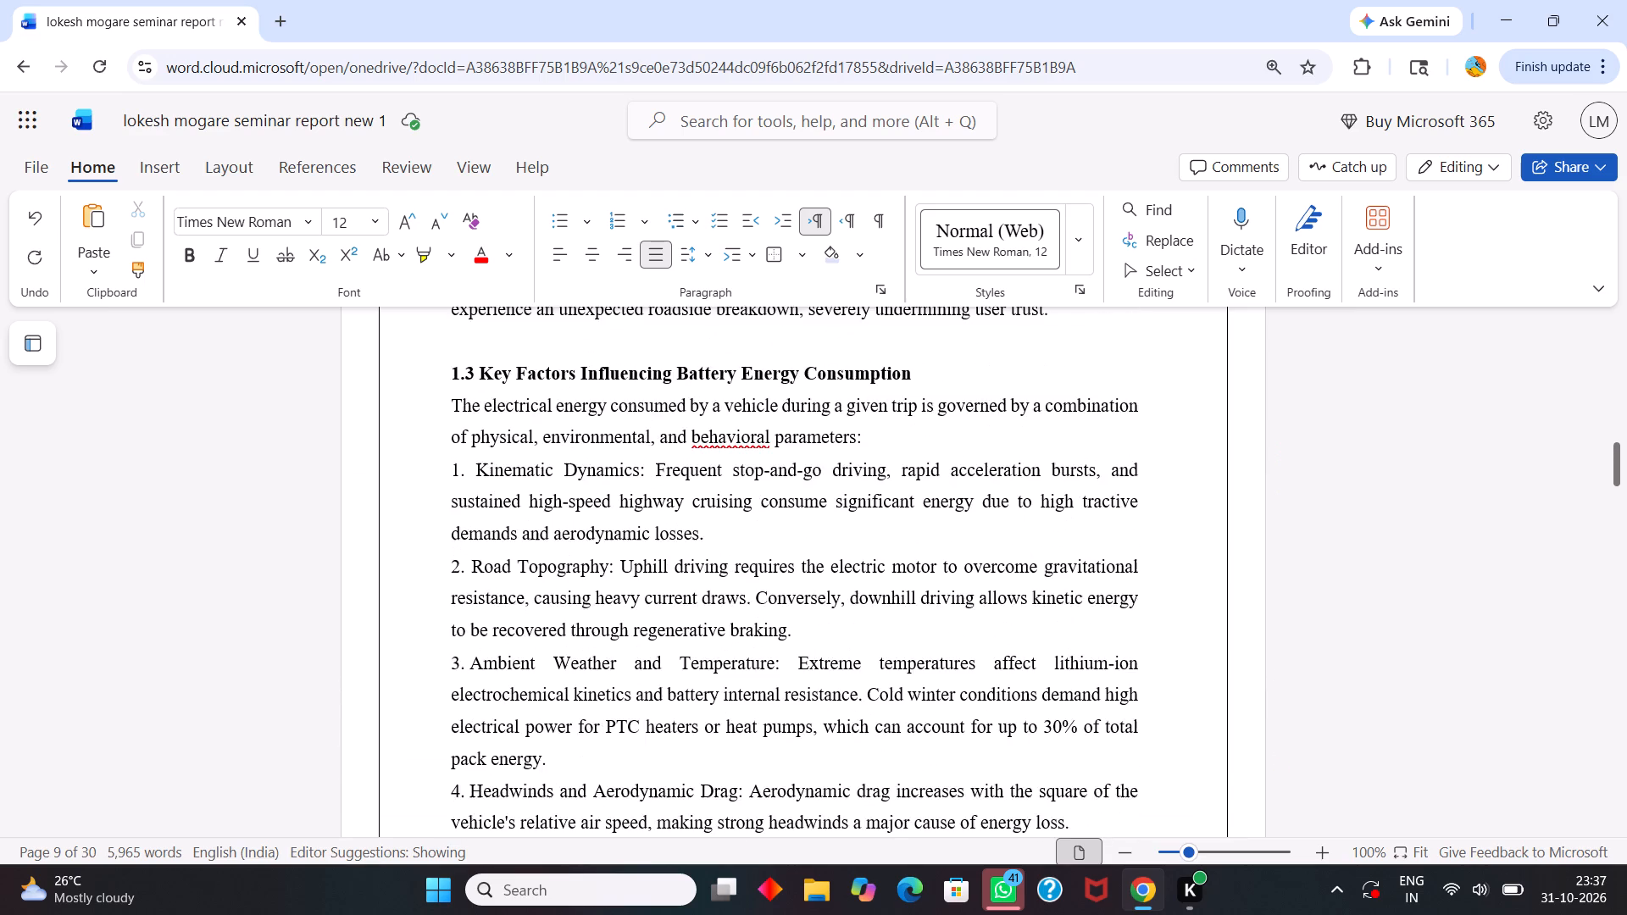
scroll(665, 612, "up", 11)
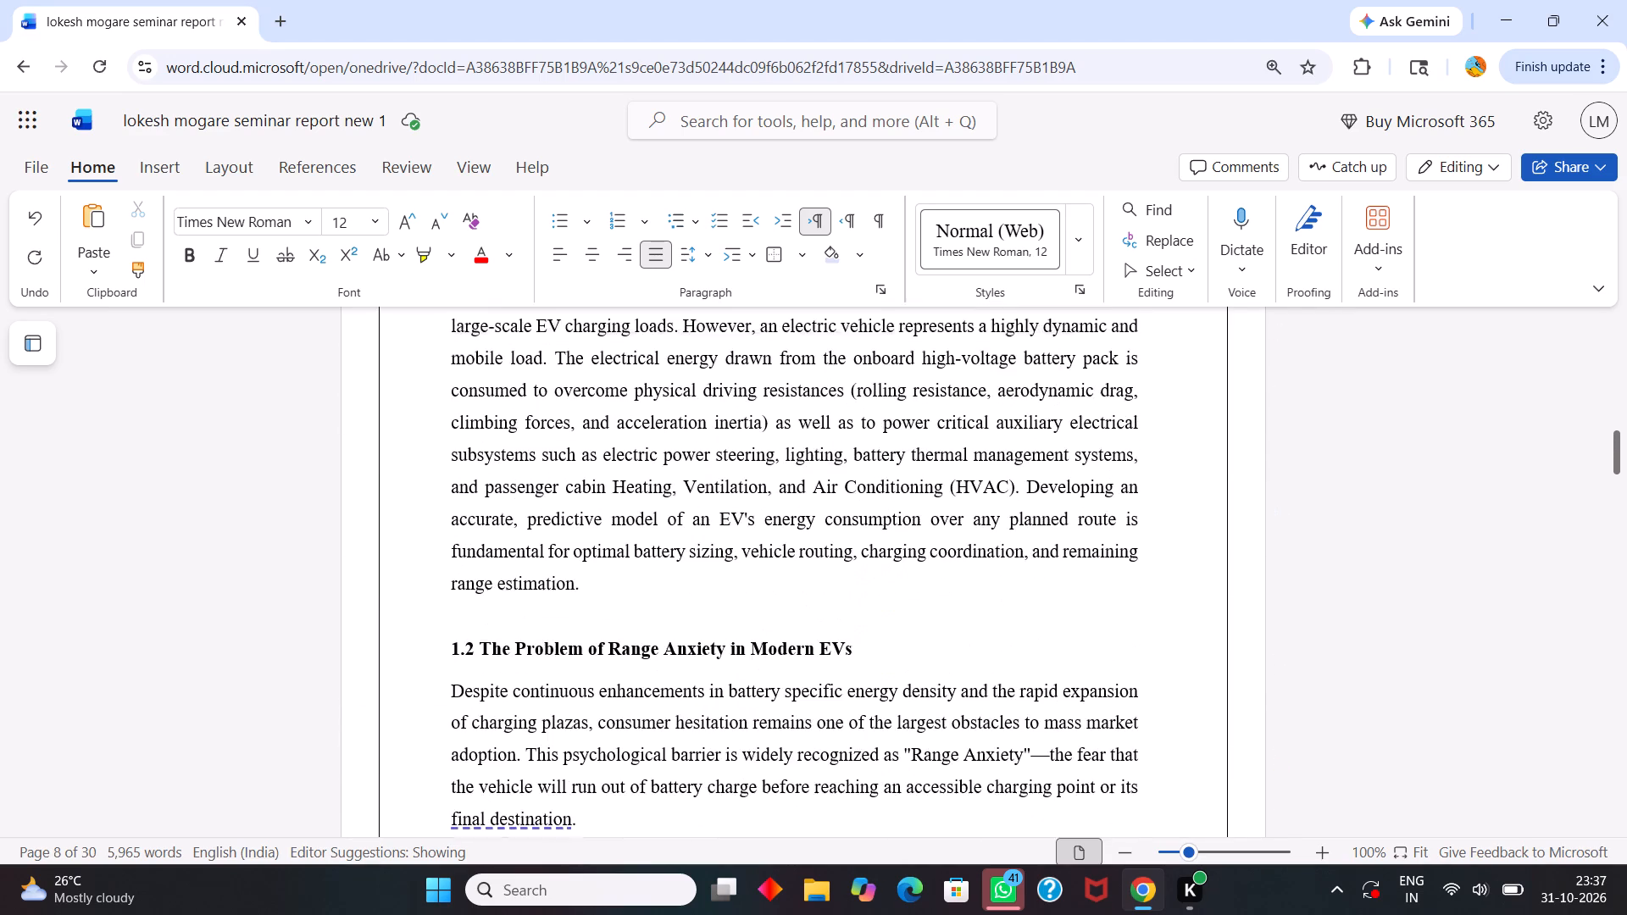
scroll(665, 612, "up", 4)
scroll(664, 611, "down", 6)
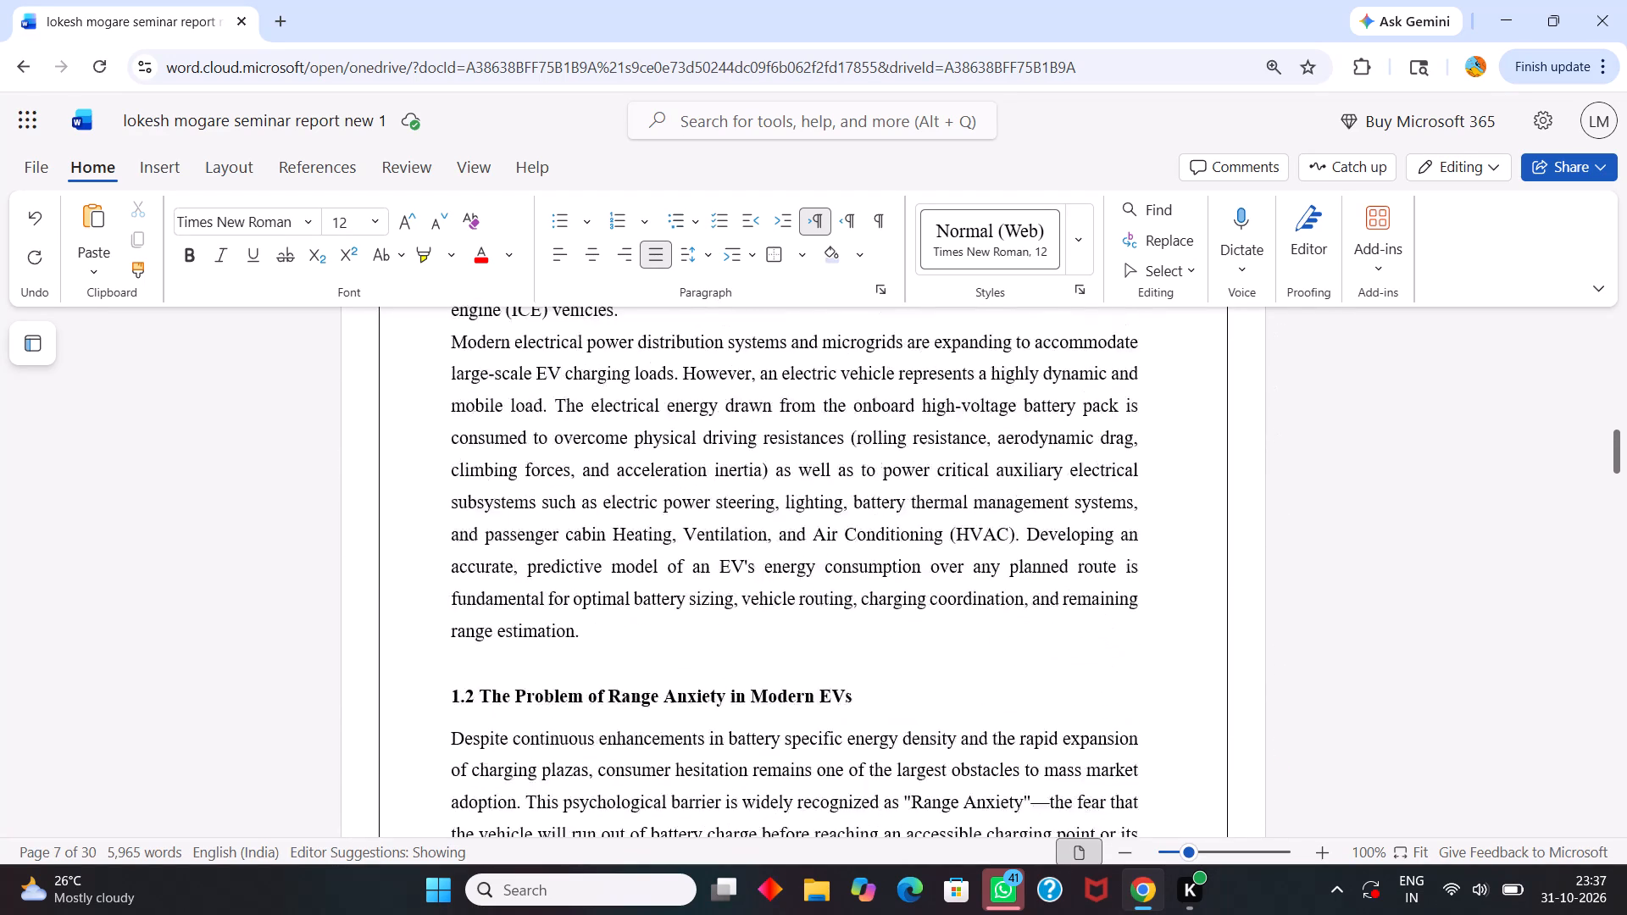
scroll(664, 611, "down", 2)
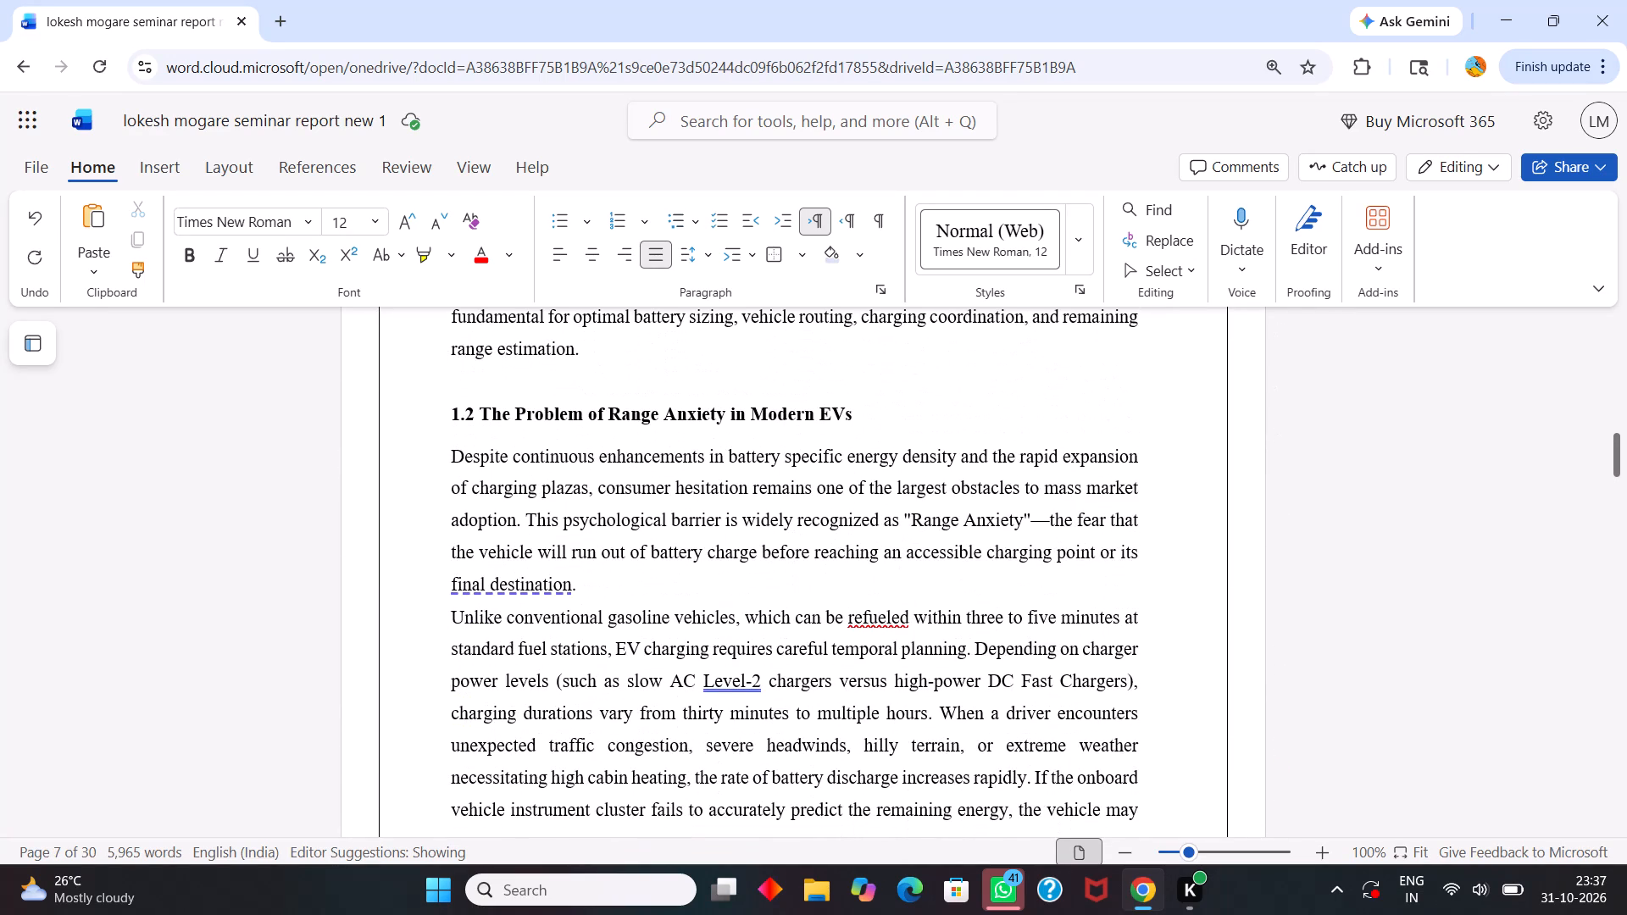
scroll(664, 611, "up", 7)
scroll(664, 611, "down", 6)
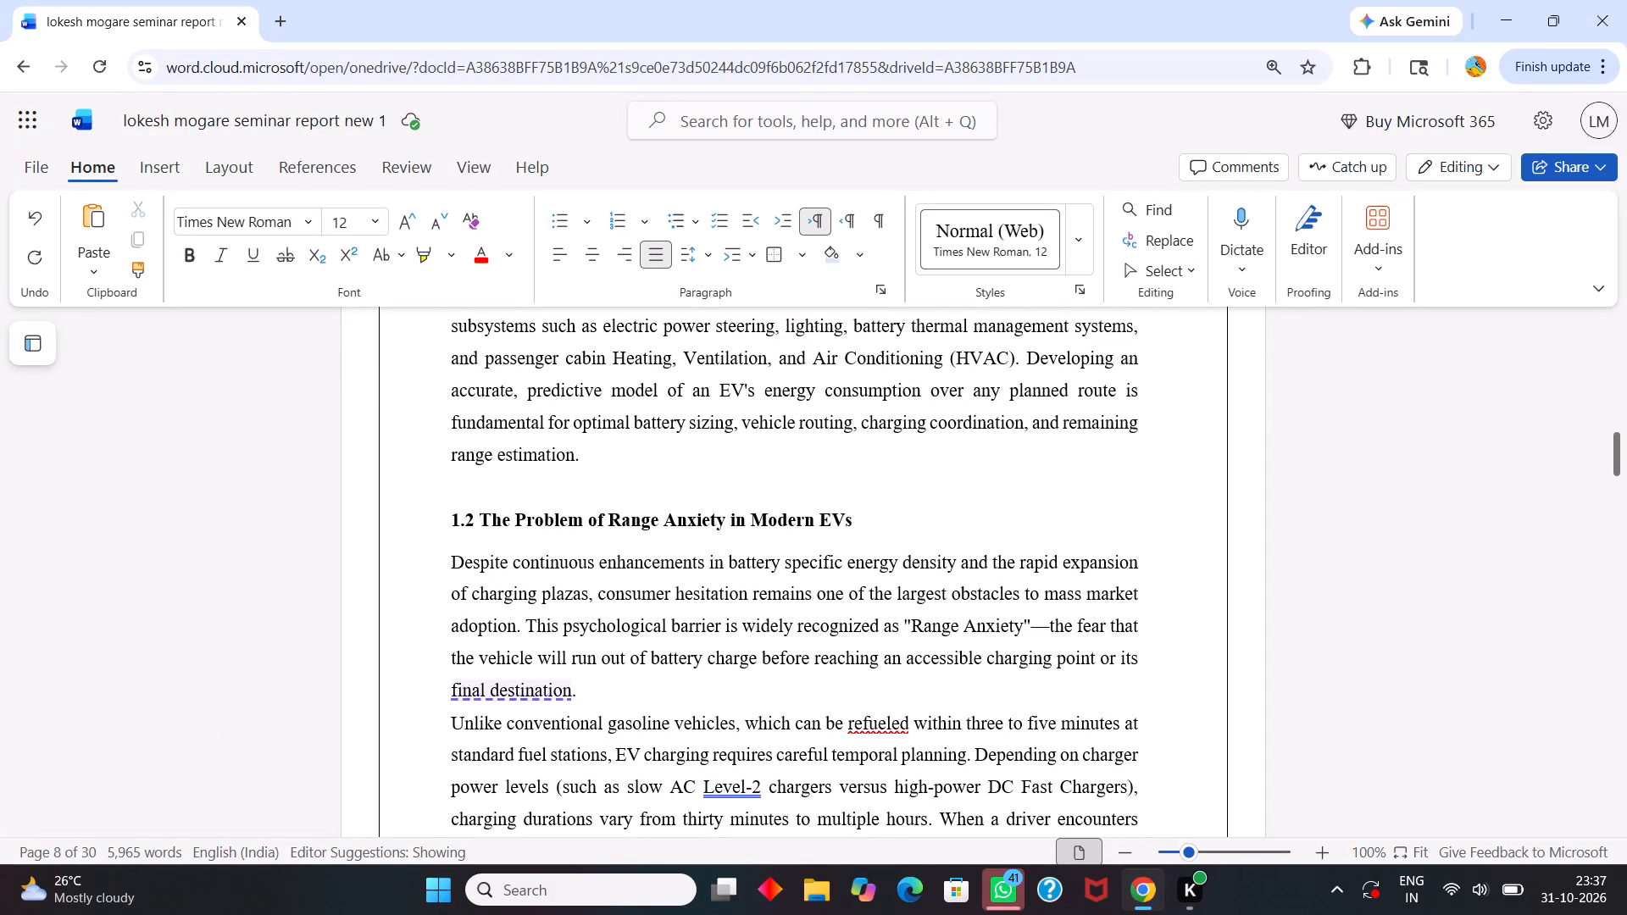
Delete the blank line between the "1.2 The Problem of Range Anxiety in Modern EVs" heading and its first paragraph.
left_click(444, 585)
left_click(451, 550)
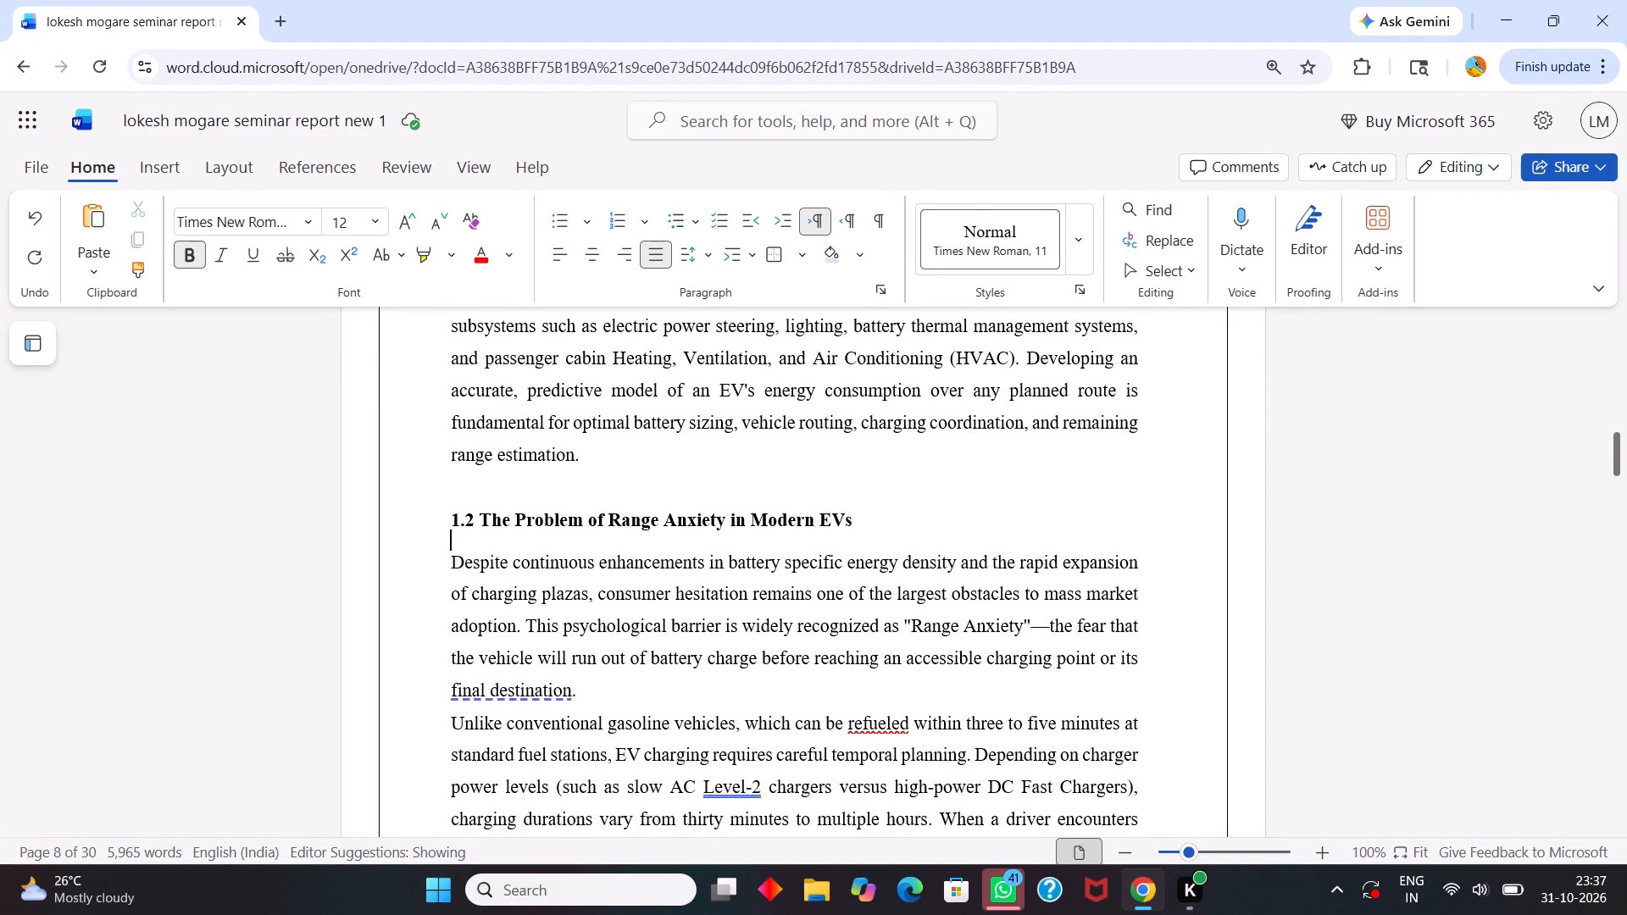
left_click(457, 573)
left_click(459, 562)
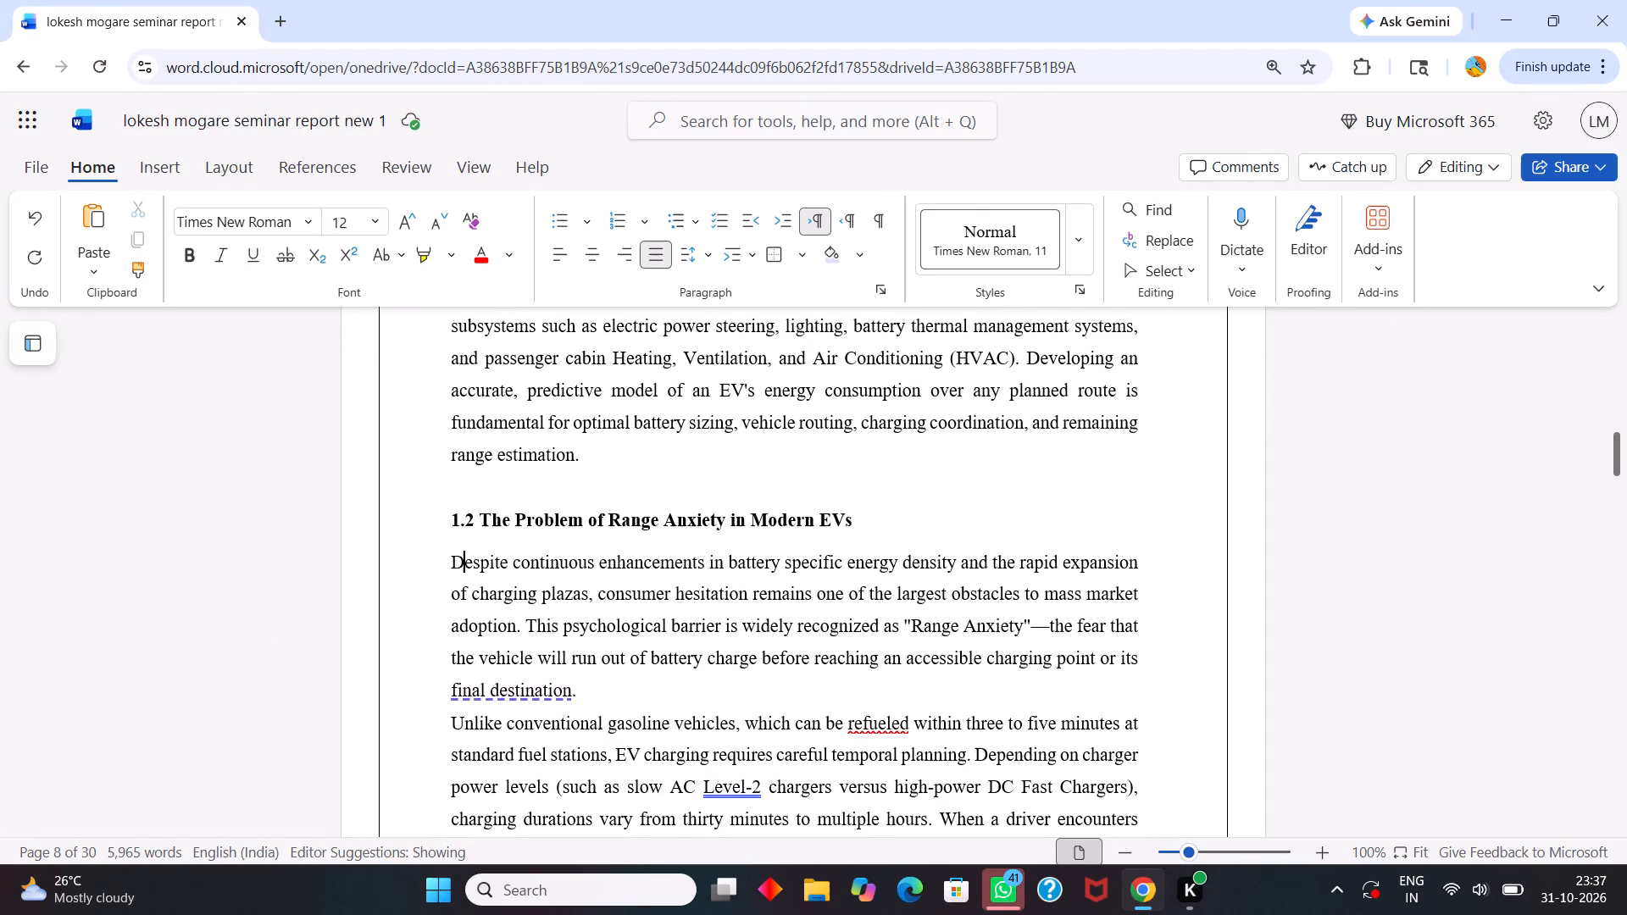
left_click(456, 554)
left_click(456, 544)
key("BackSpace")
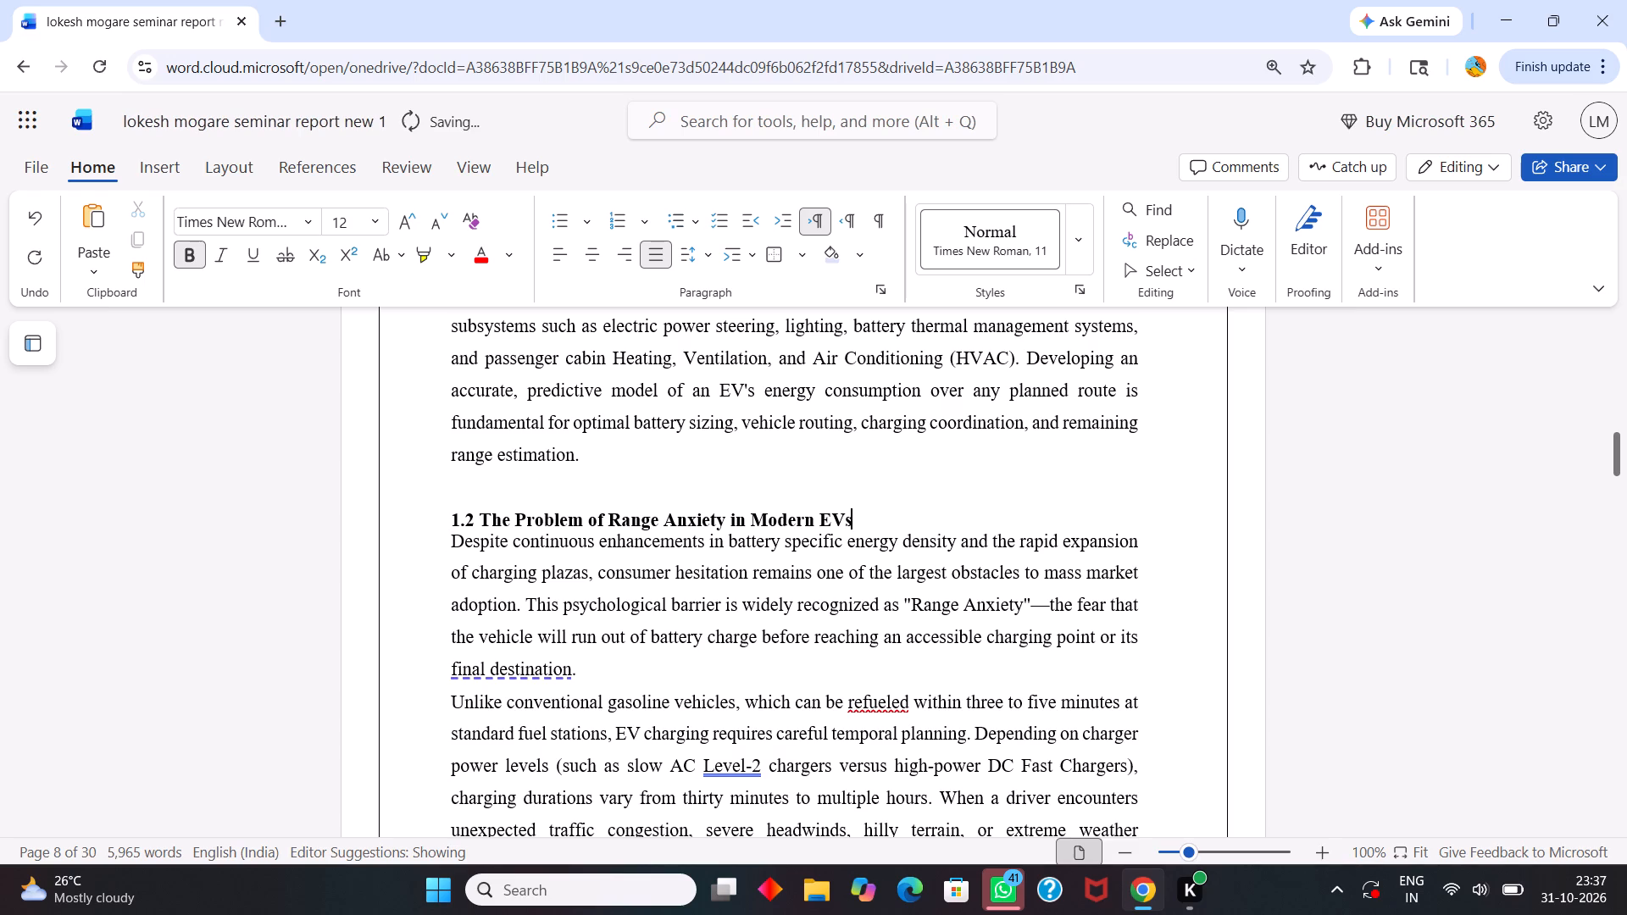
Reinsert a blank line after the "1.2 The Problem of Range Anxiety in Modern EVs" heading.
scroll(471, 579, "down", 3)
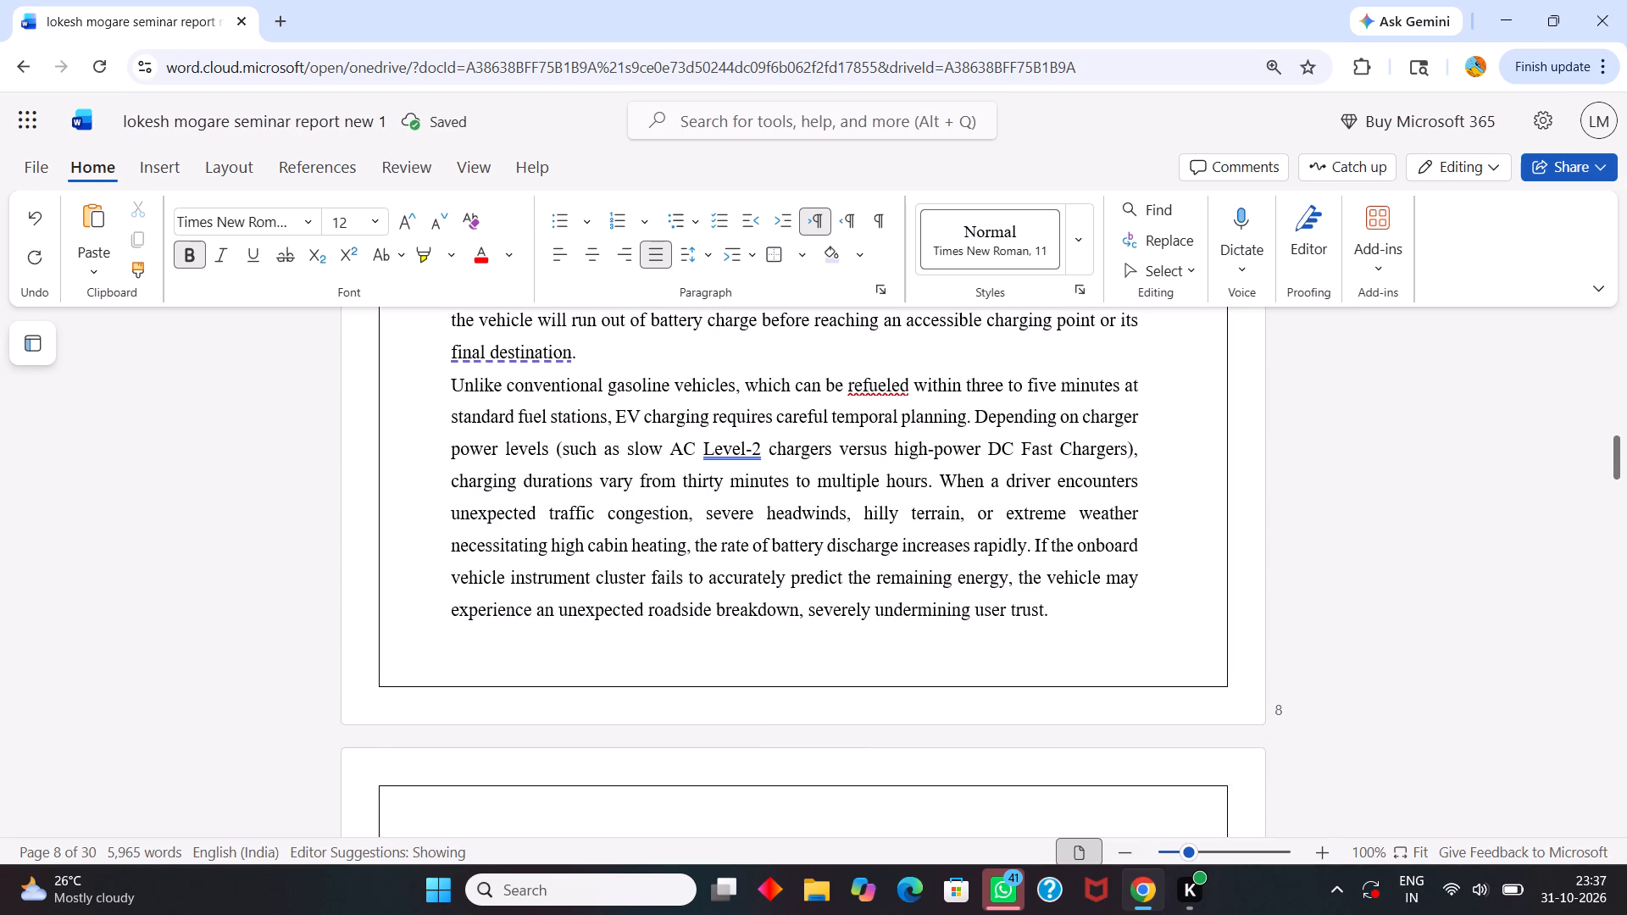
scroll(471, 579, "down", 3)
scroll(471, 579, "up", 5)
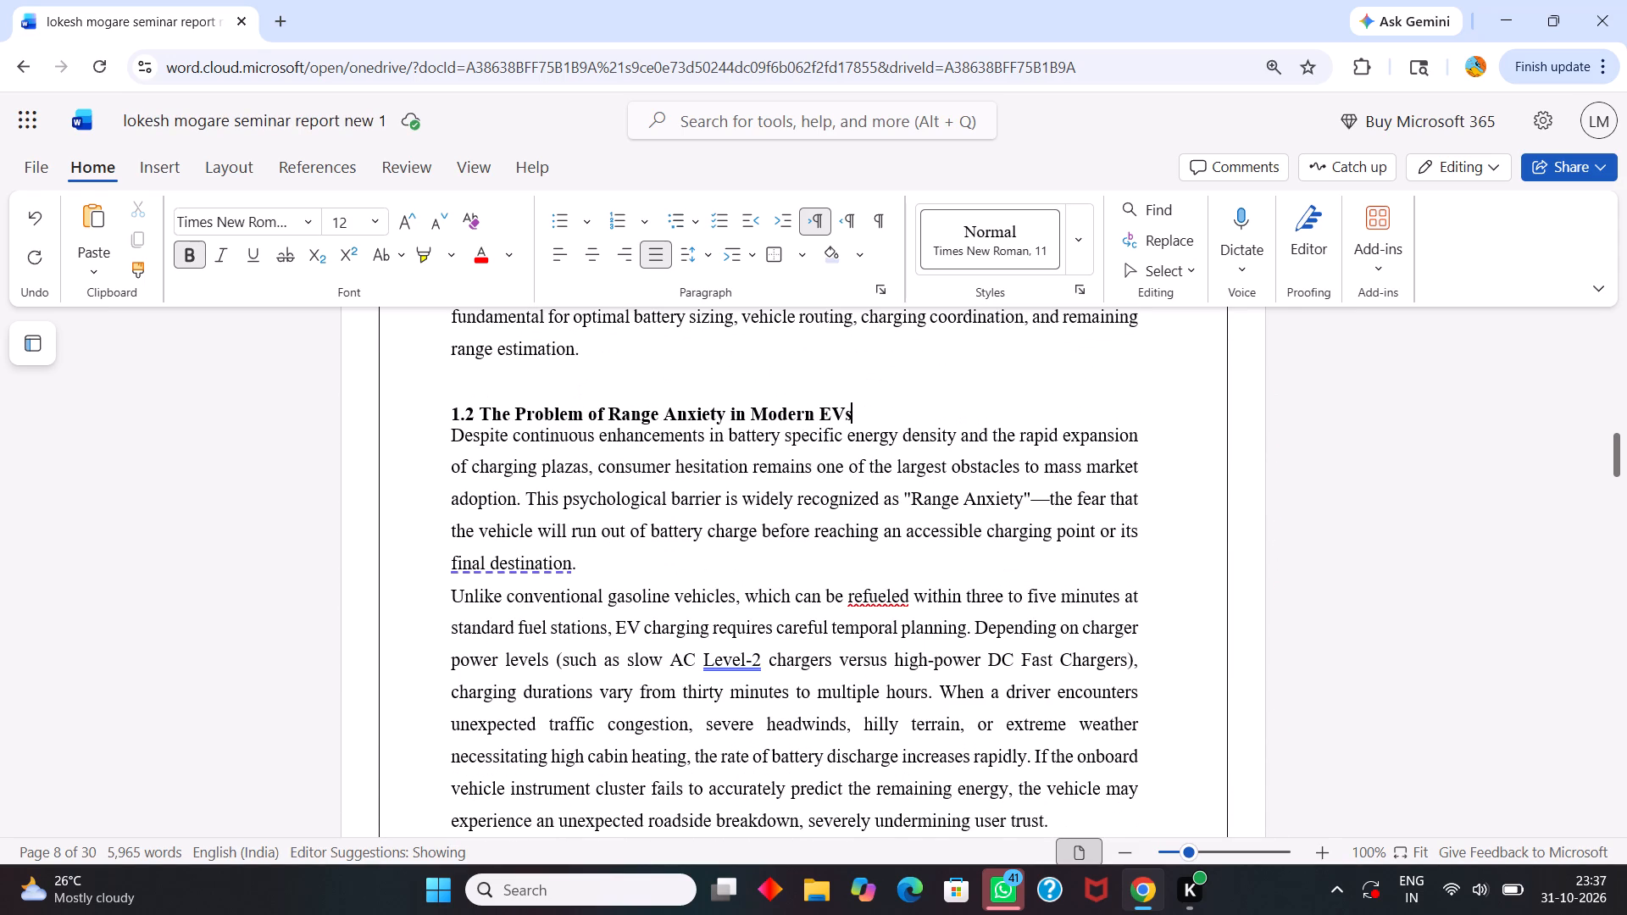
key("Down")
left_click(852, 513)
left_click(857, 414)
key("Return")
Check the spacing and page flow from section 1.2 through the list in section 1.6.
scroll(599, 520, "down", 1)
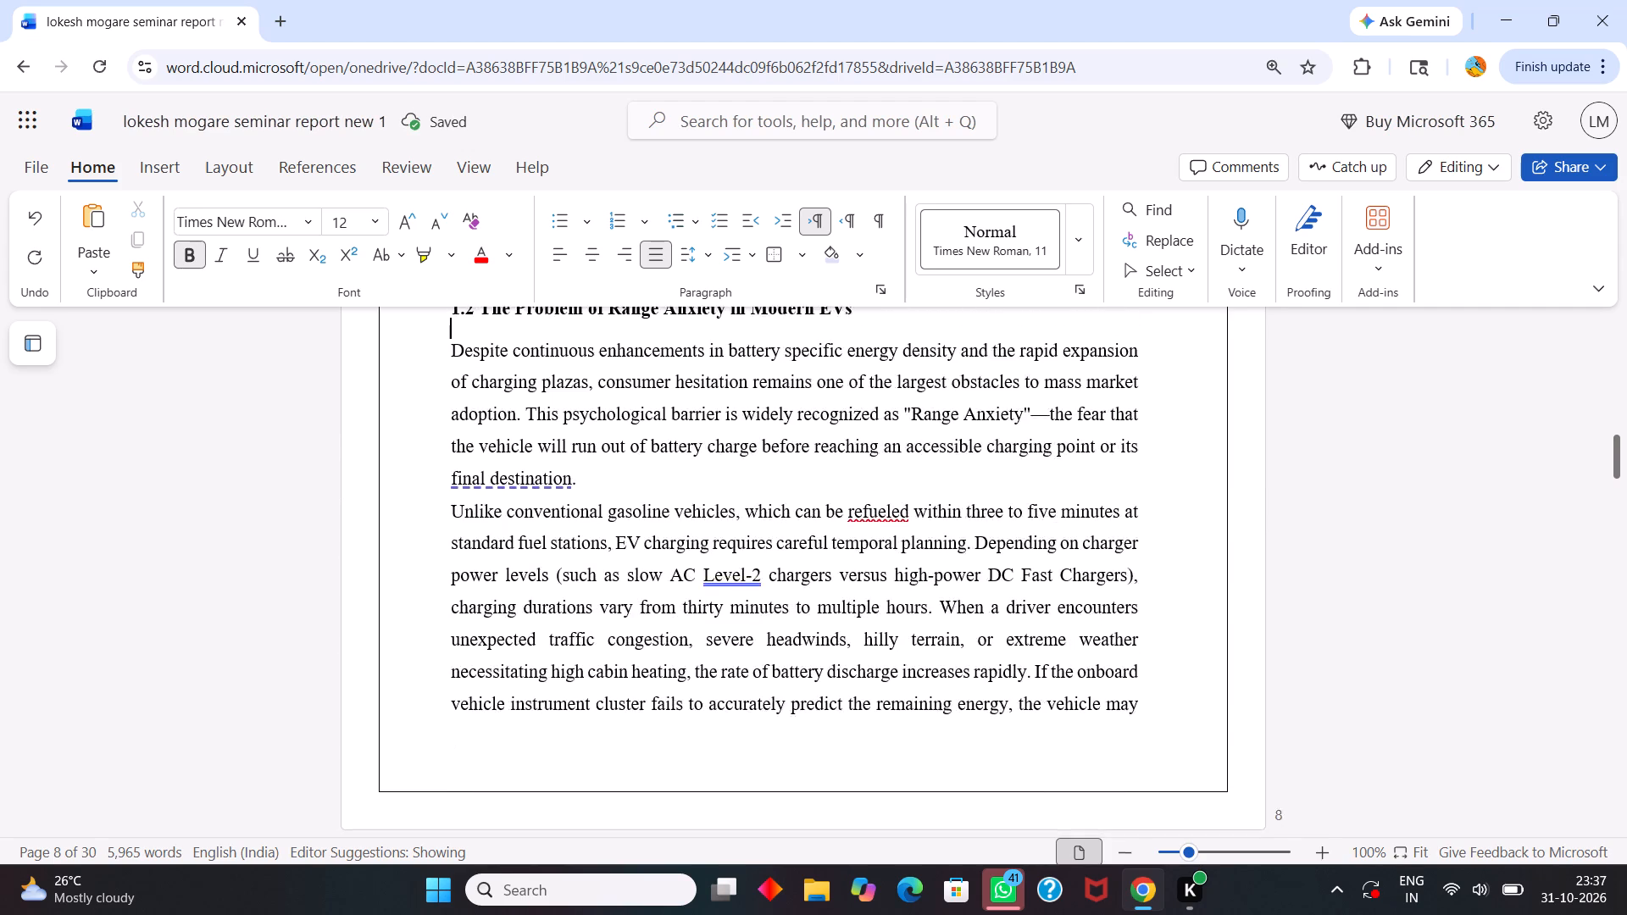
scroll(599, 520, "up", 1)
scroll(599, 520, "down", 5)
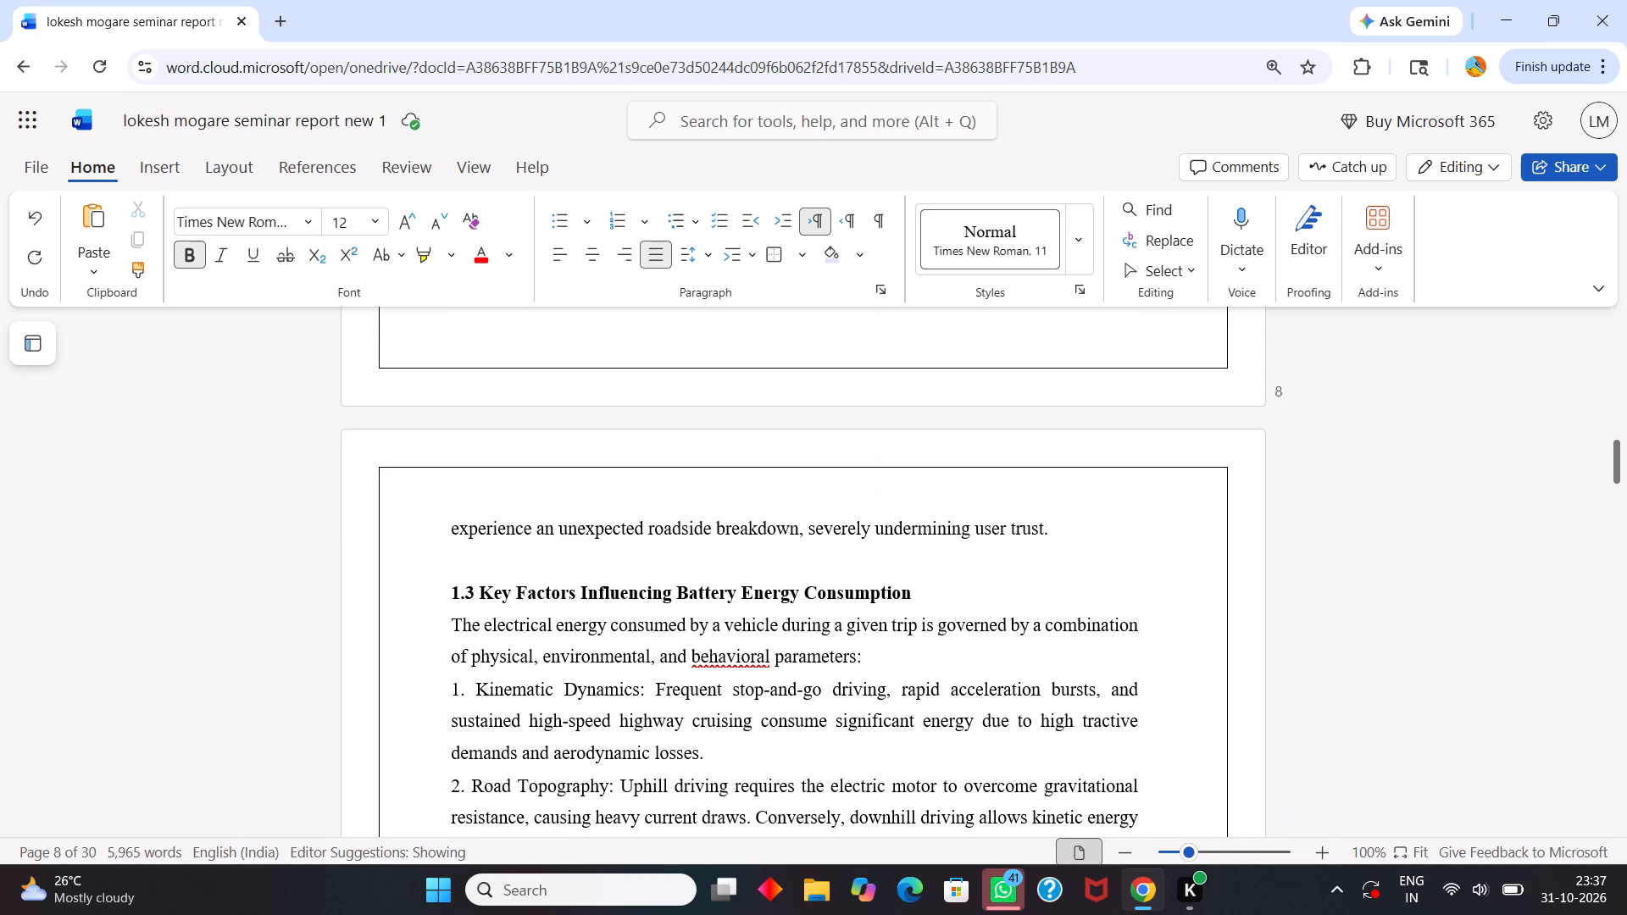
scroll(598, 520, "down", 2)
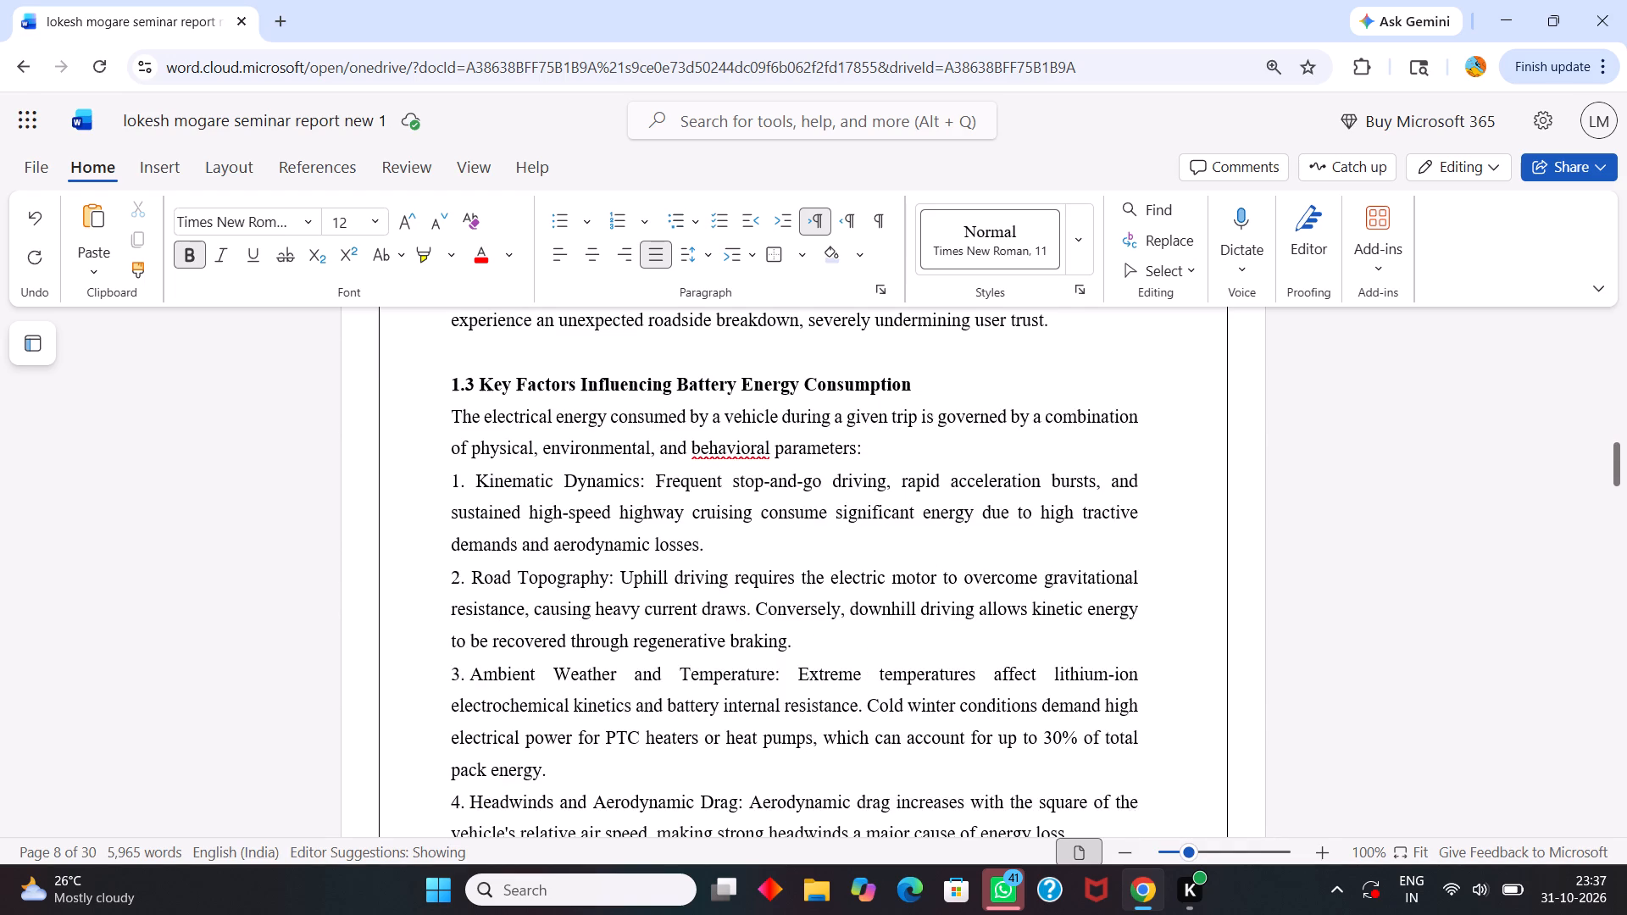
scroll(598, 520, "down", 17)
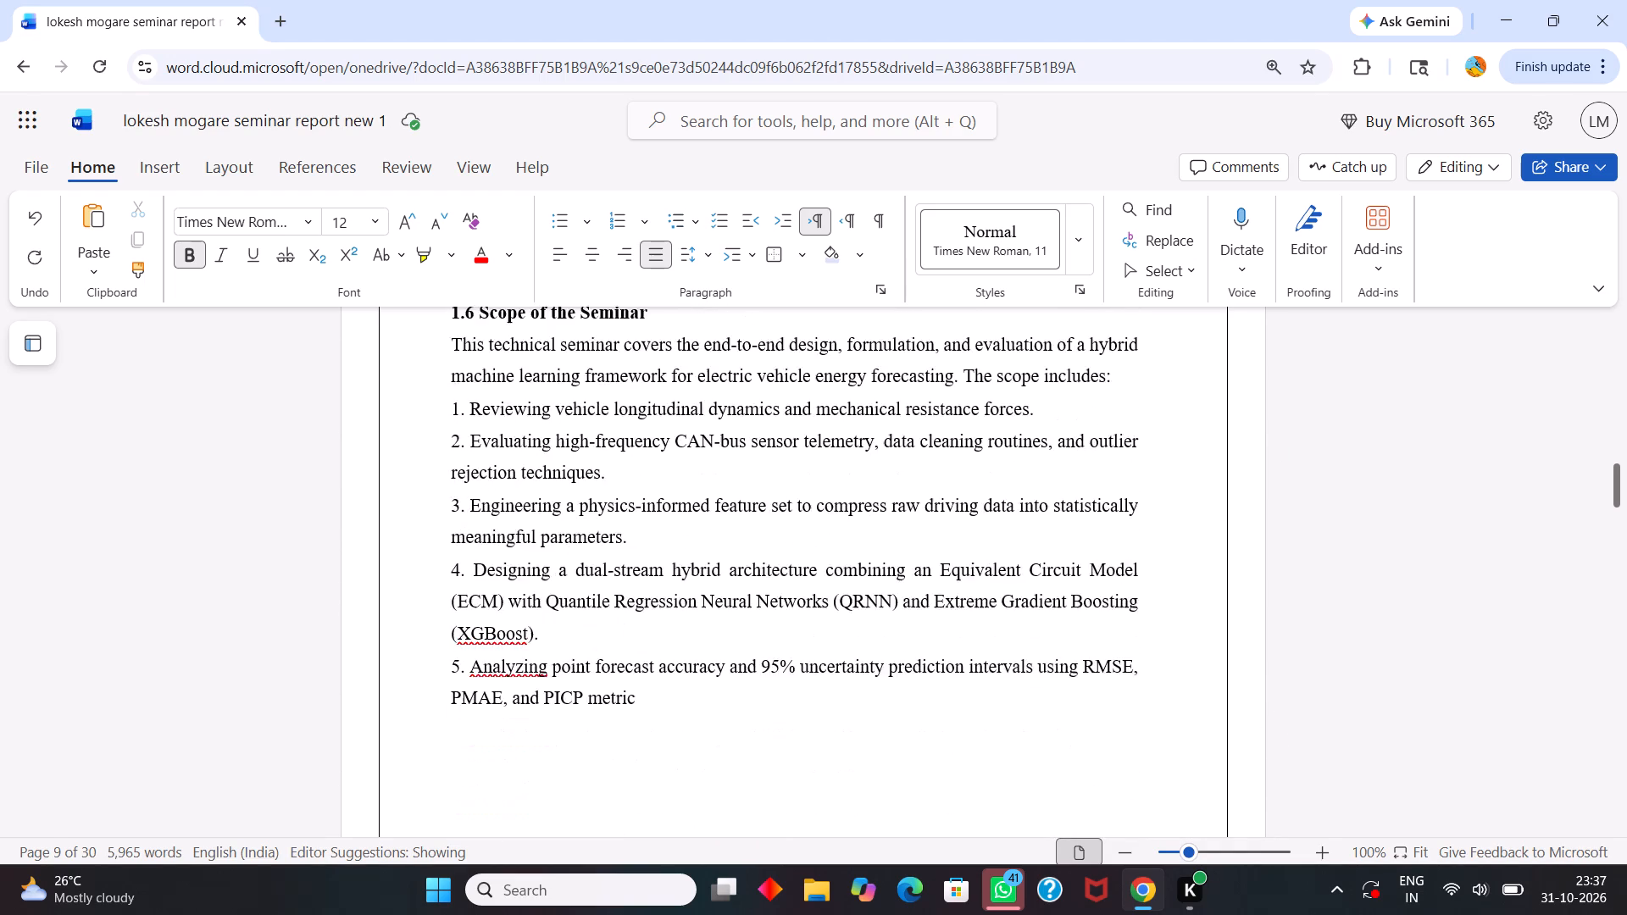
Examine the opening of chapter 2, Literature Survey, especially the gap between section 2.1's paragraph and the 2.2 heading.
scroll(598, 520, "down", 9)
scroll(598, 520, "up", 3)
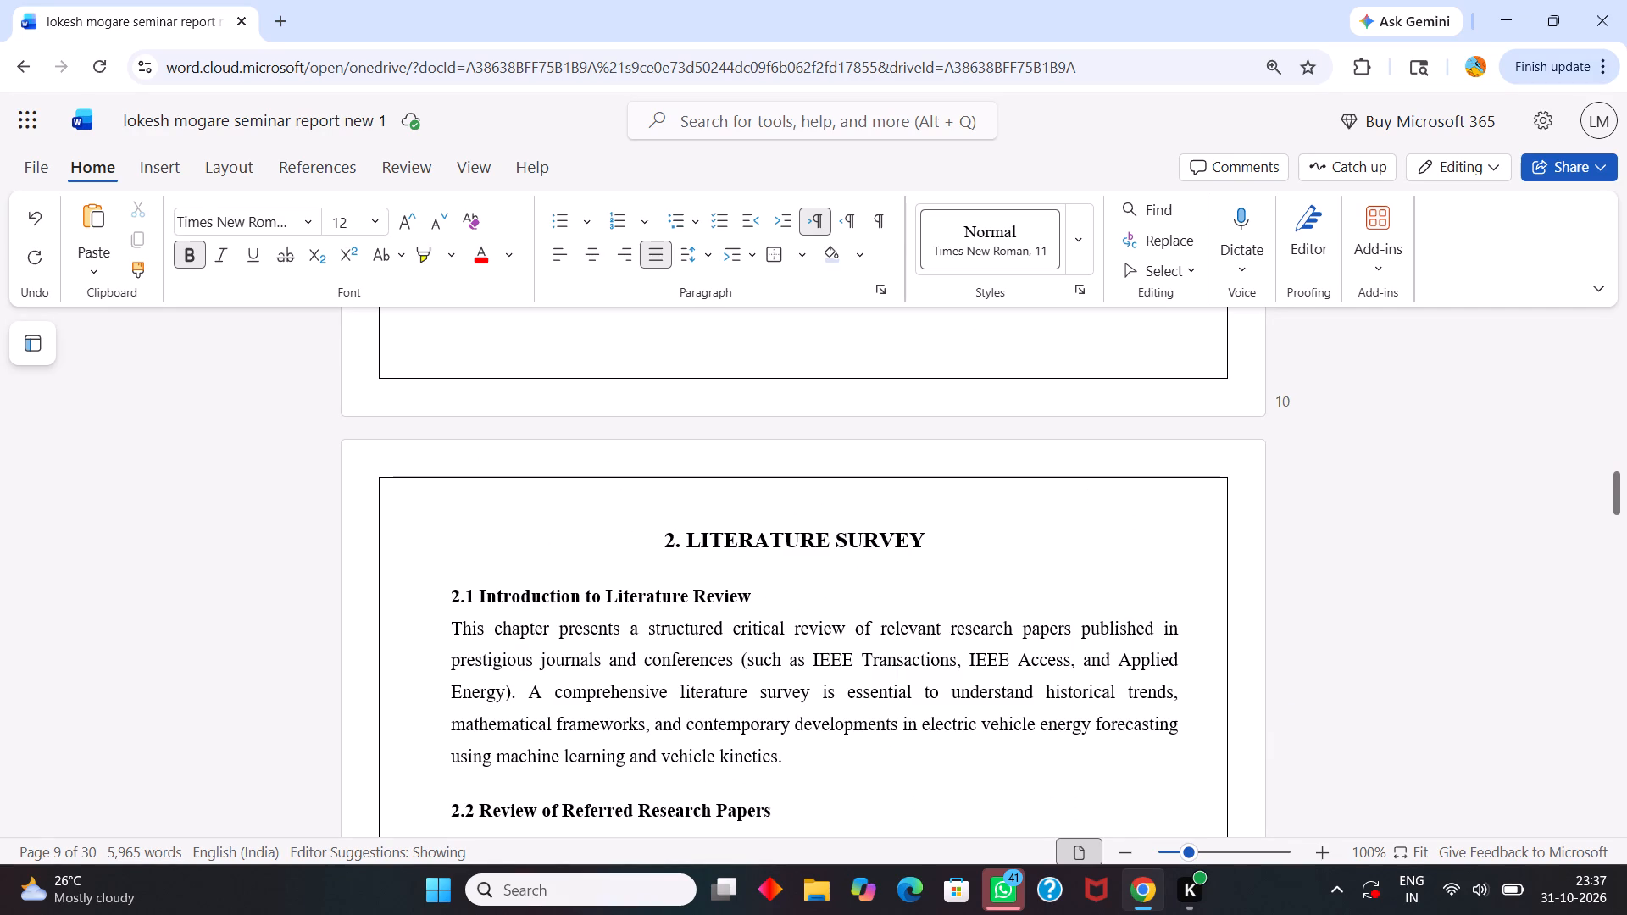
scroll(654, 527, "down", 1)
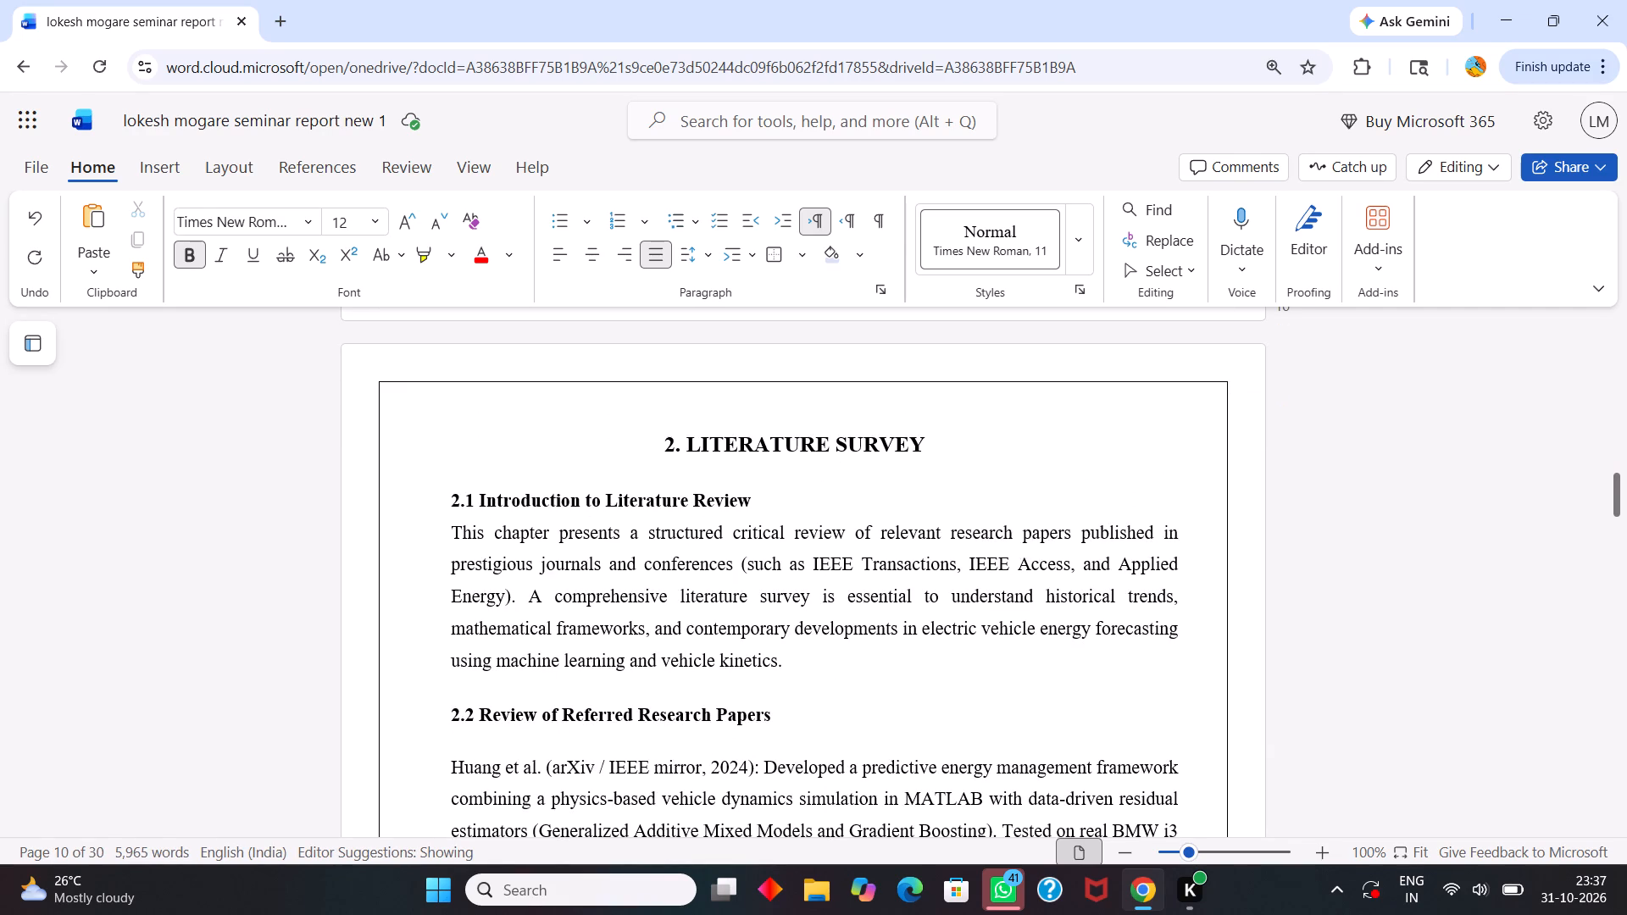
scroll(476, 668, "down", 1)
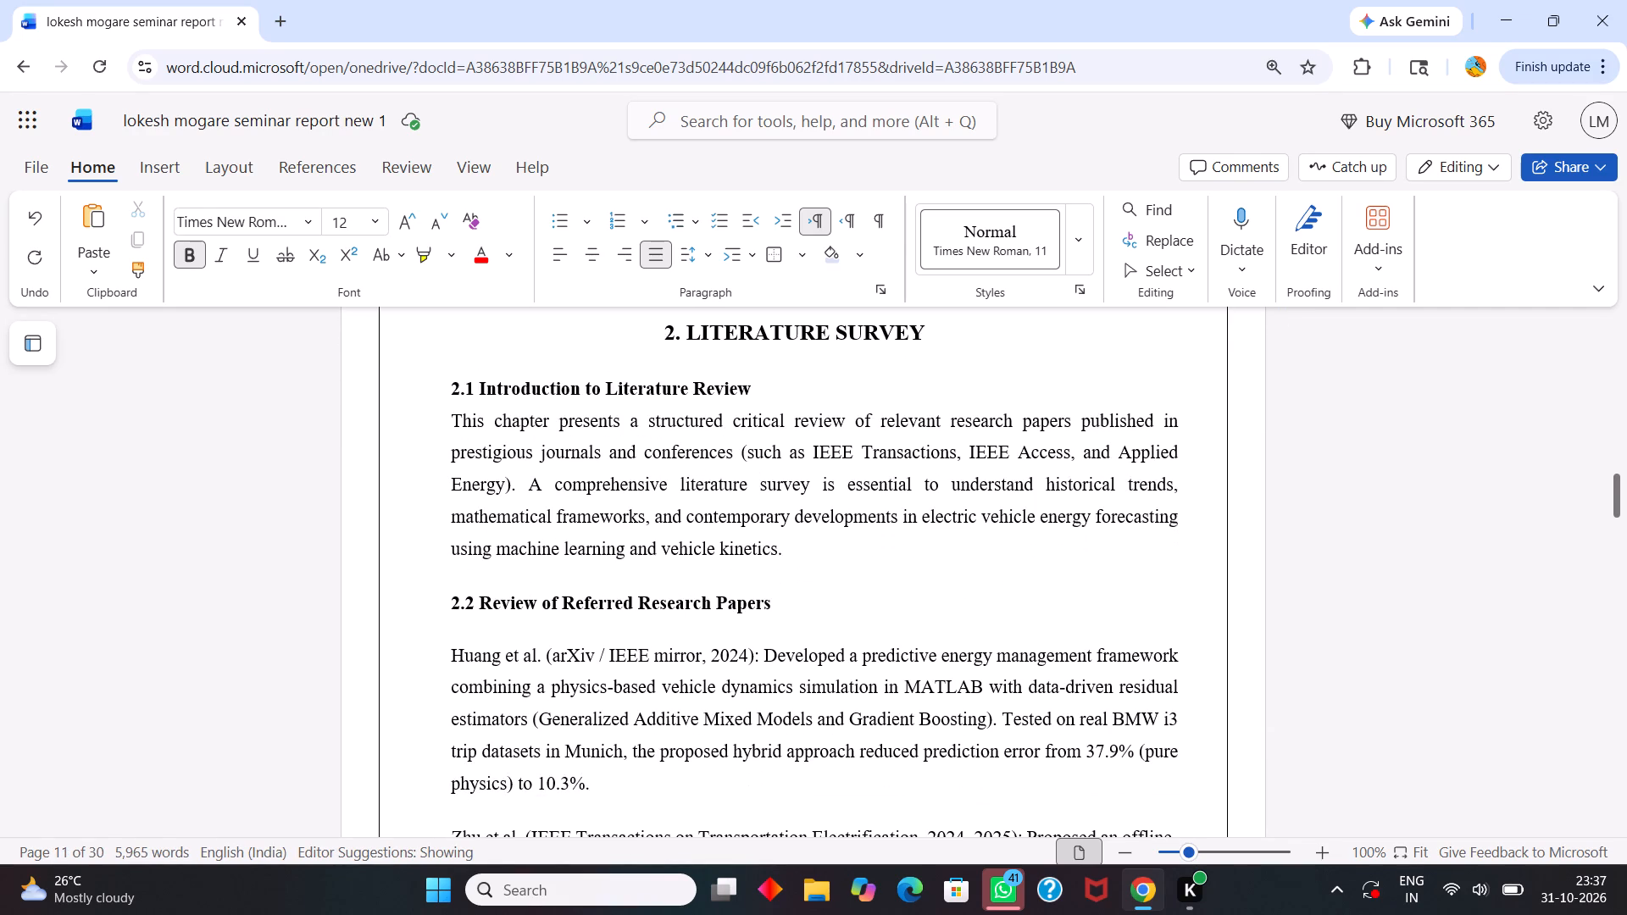
left_click(450, 603)
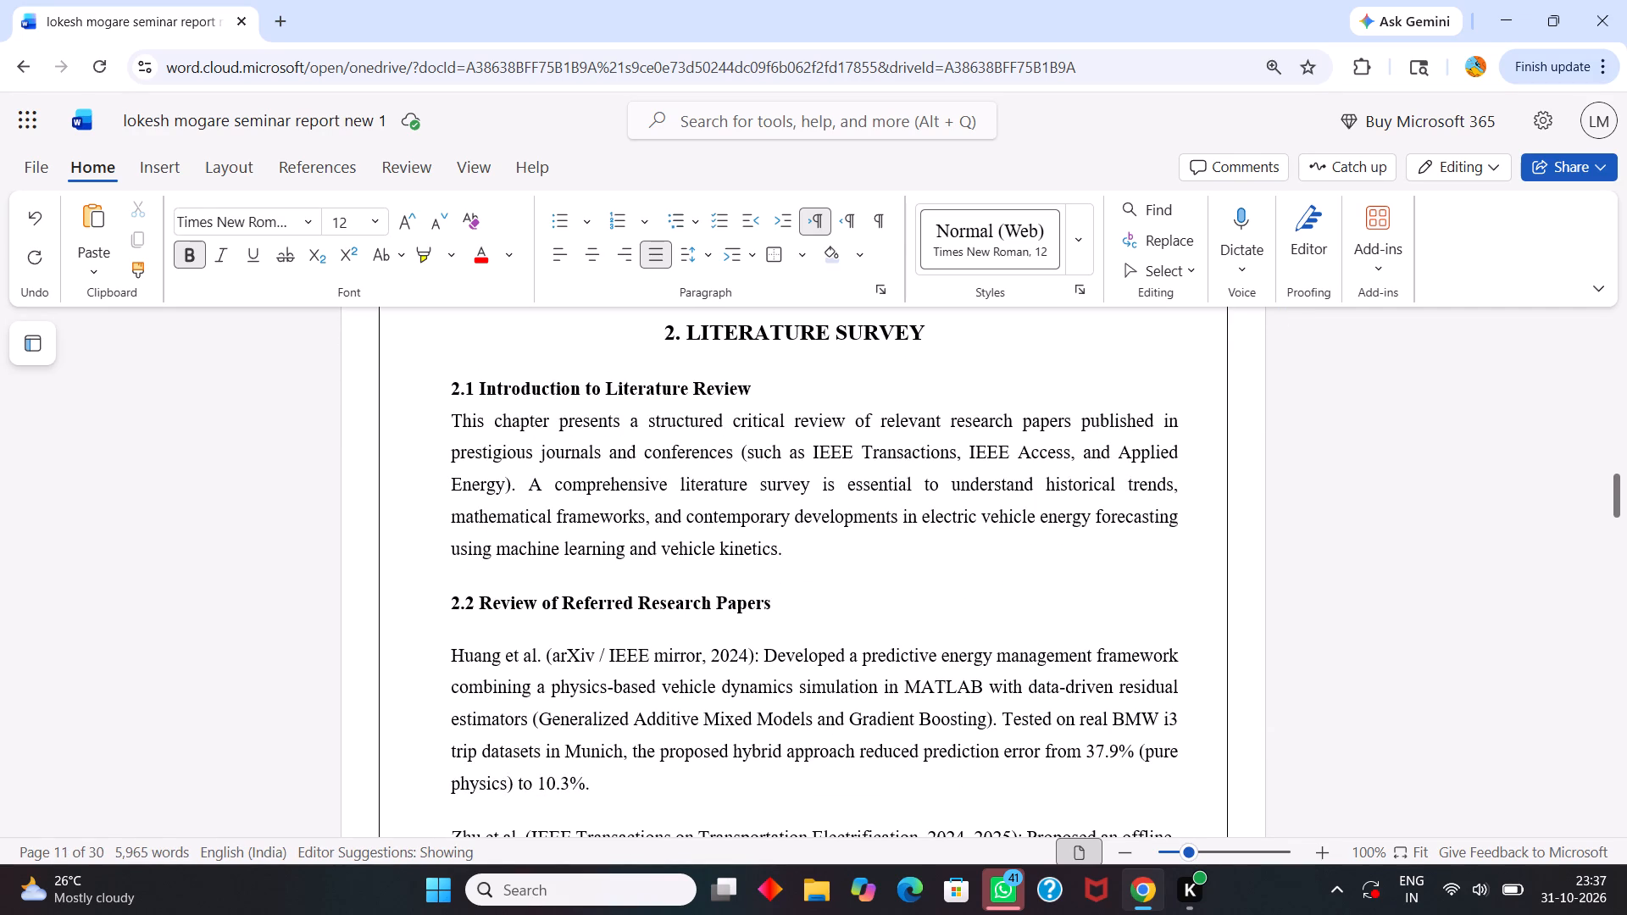
left_click(513, 572)
left_click(511, 585)
left_click(677, 584)
left_click(780, 576)
left_click(943, 600)
left_click(749, 589)
left_click(654, 578)
left_click(507, 568)
left_click(489, 578)
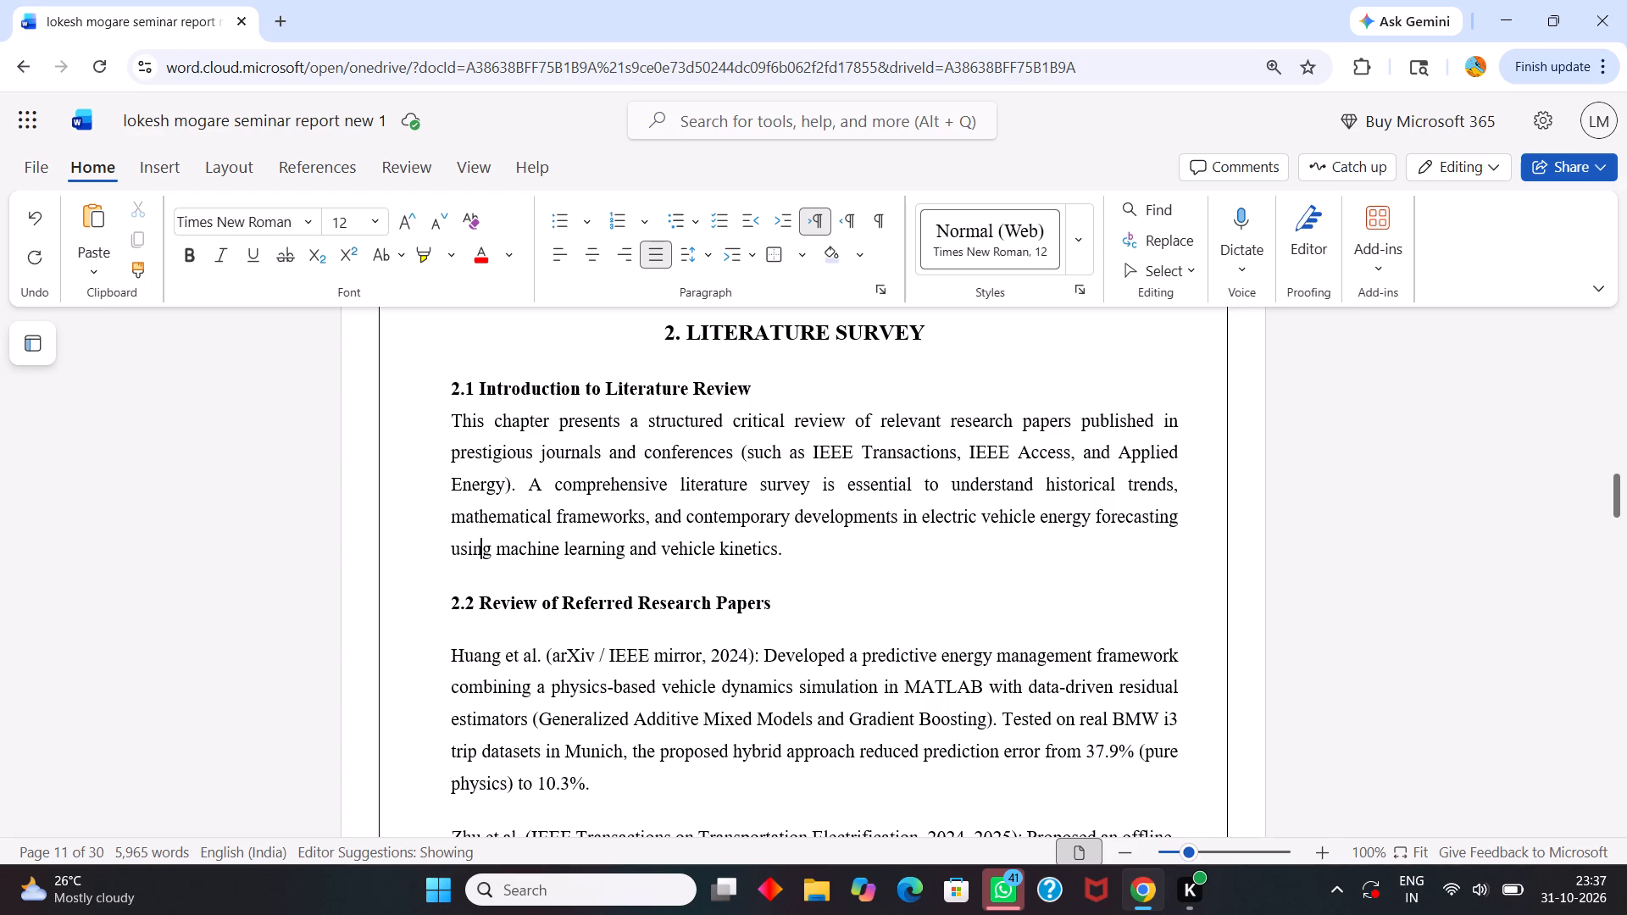
left_click(486, 583)
Look through the paper reviews in section 2.2 up to section 2.3 to compare the paragraph spacing.
scroll(749, 620, "down", 11)
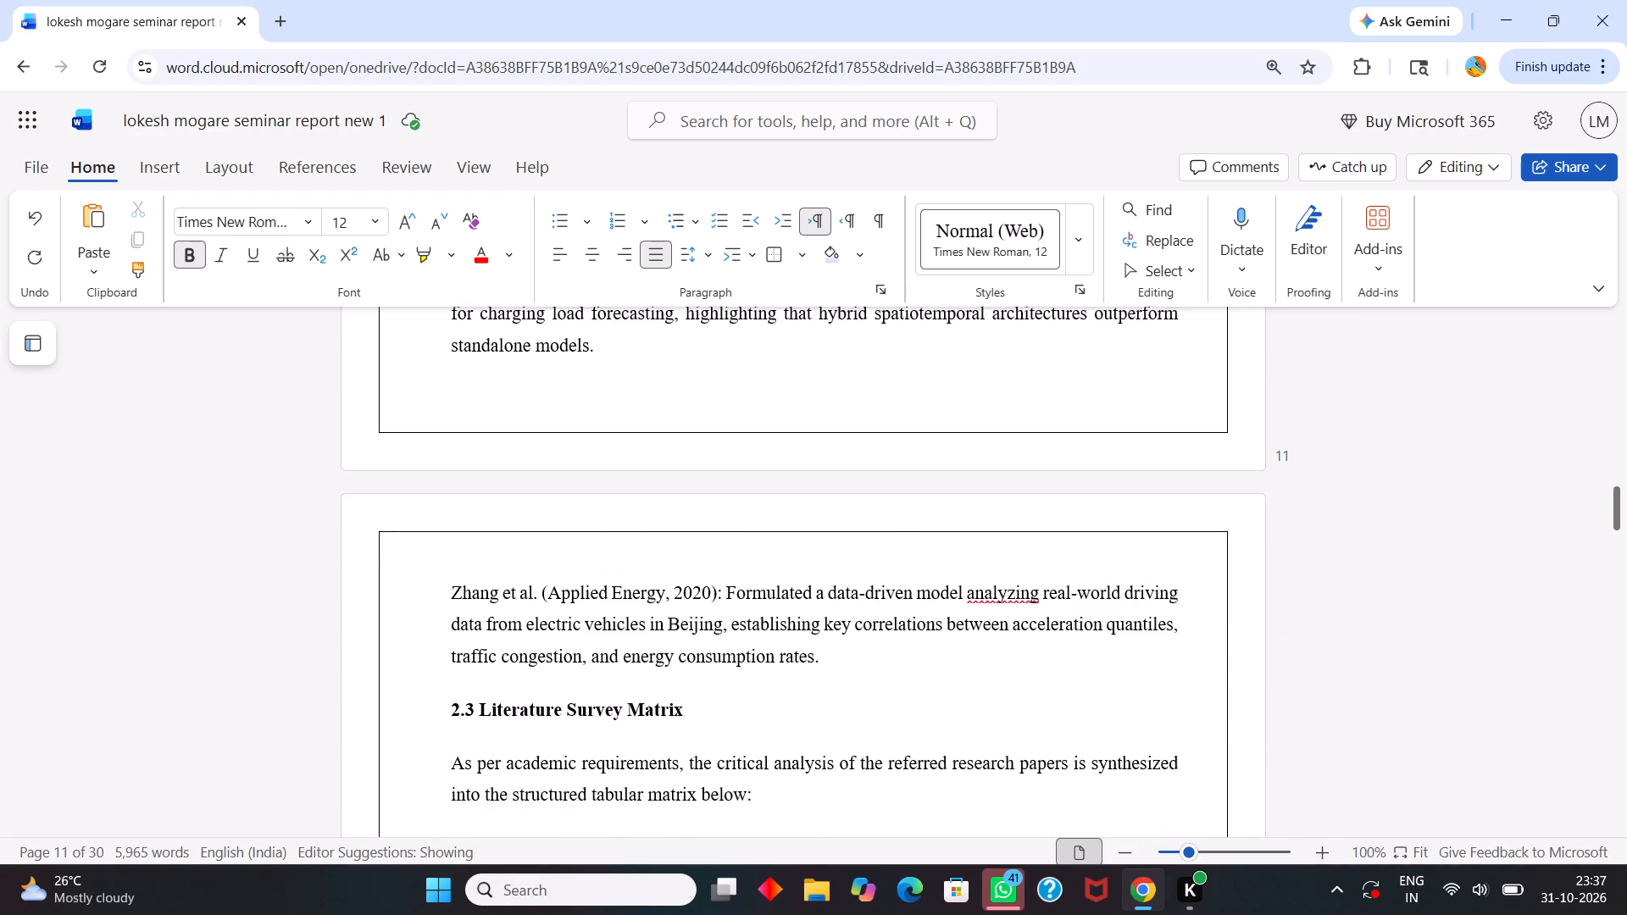
scroll(750, 620, "down", 2)
scroll(750, 620, "up", 12)
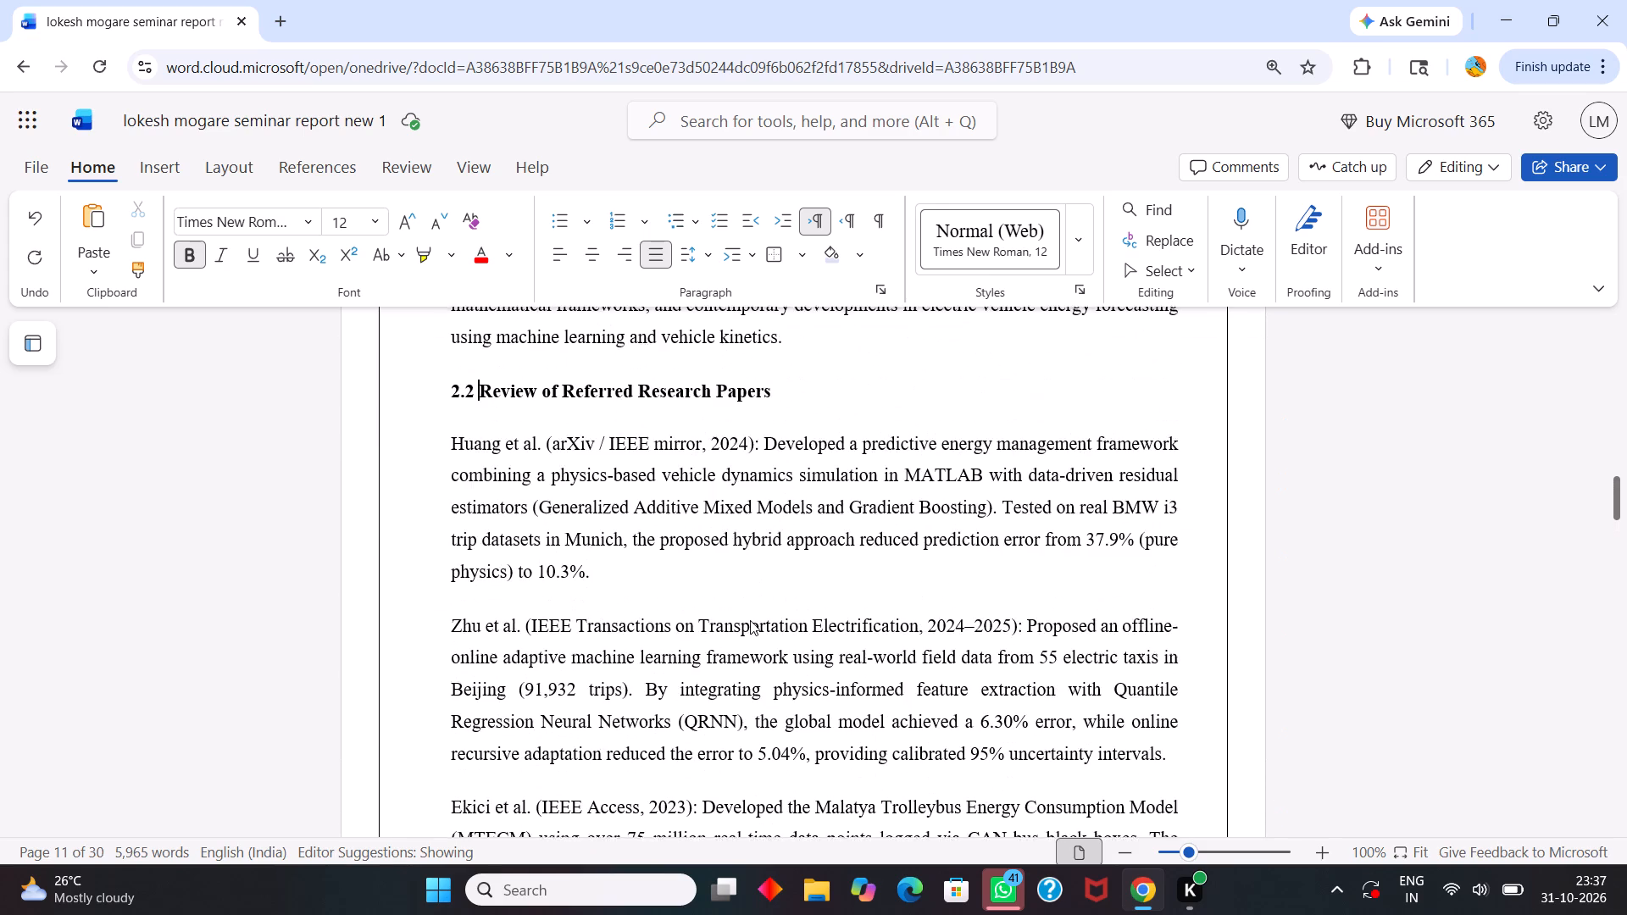
scroll(750, 620, "up", 1)
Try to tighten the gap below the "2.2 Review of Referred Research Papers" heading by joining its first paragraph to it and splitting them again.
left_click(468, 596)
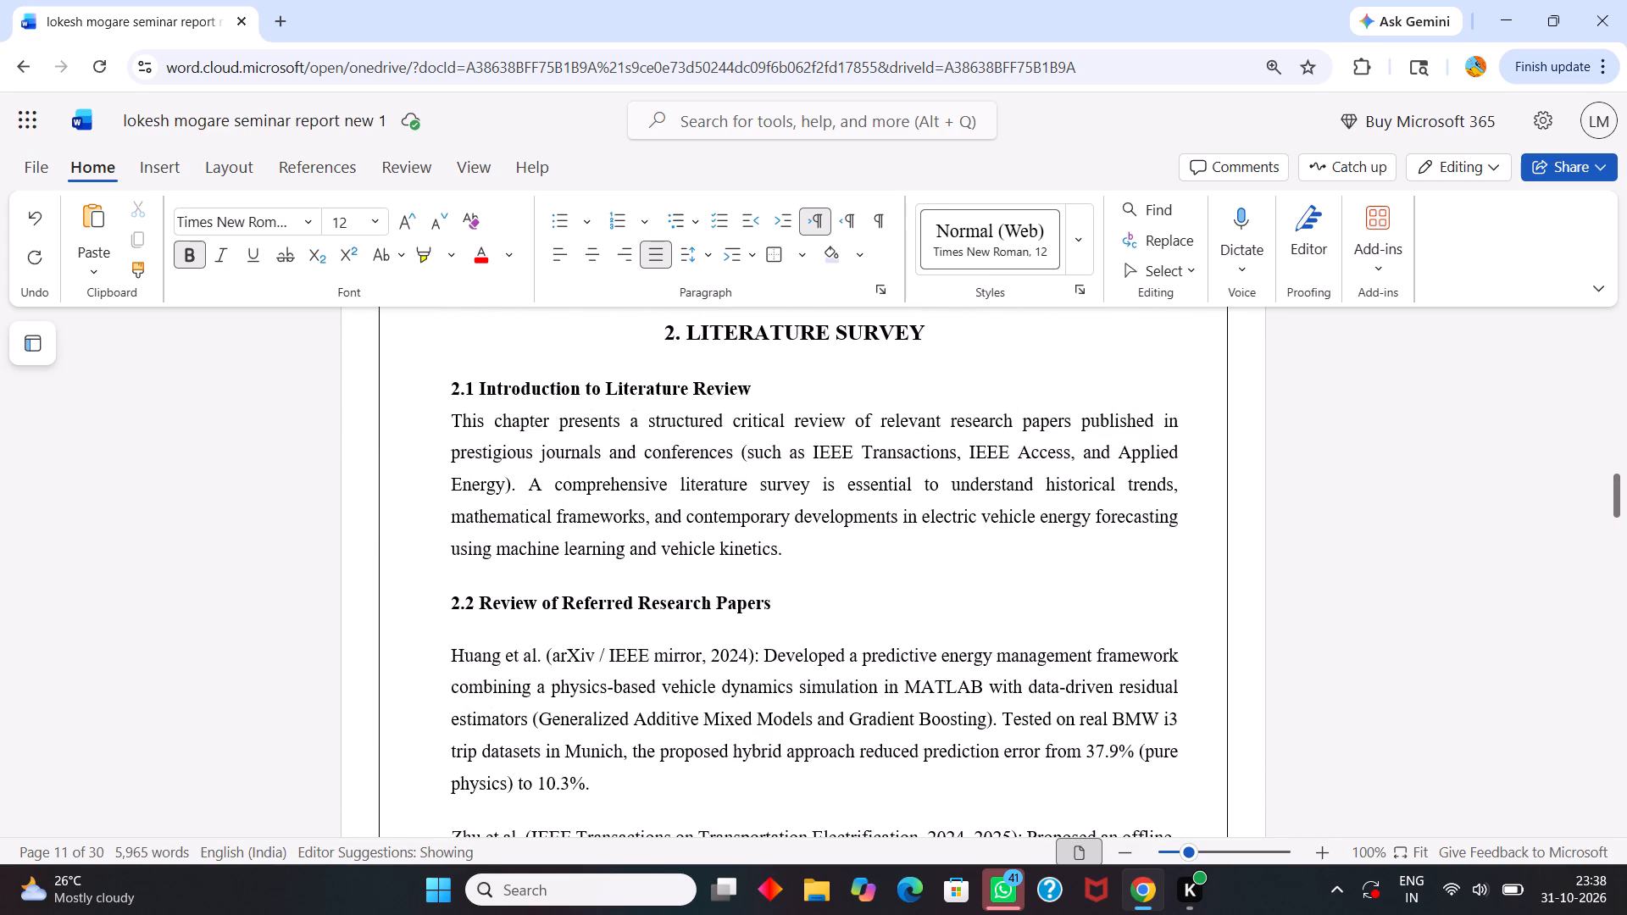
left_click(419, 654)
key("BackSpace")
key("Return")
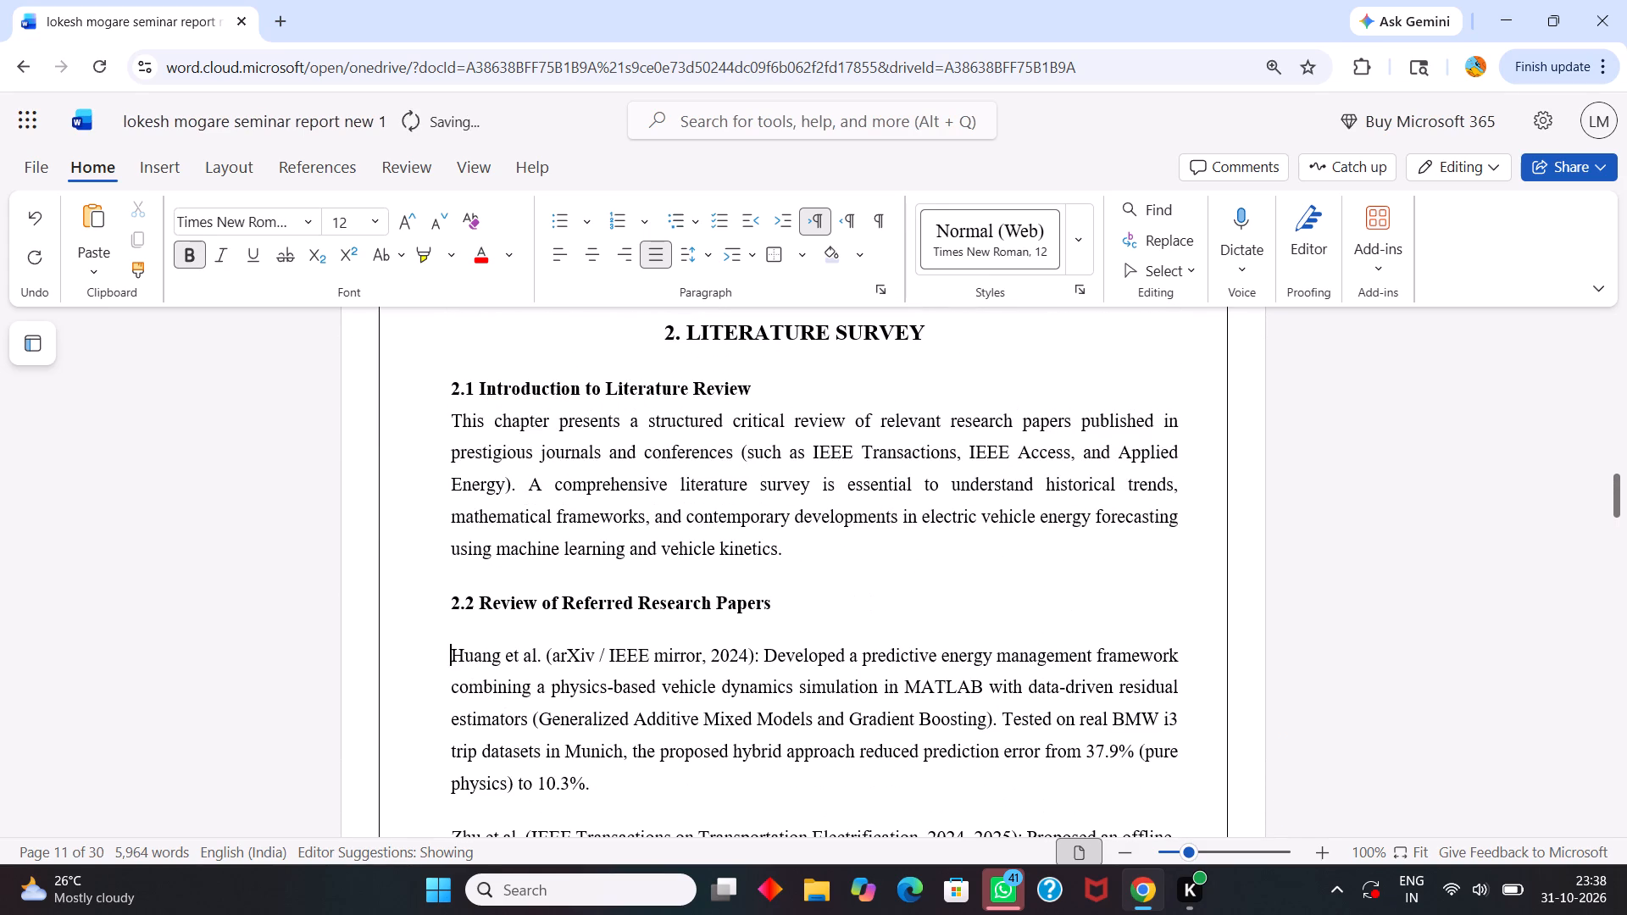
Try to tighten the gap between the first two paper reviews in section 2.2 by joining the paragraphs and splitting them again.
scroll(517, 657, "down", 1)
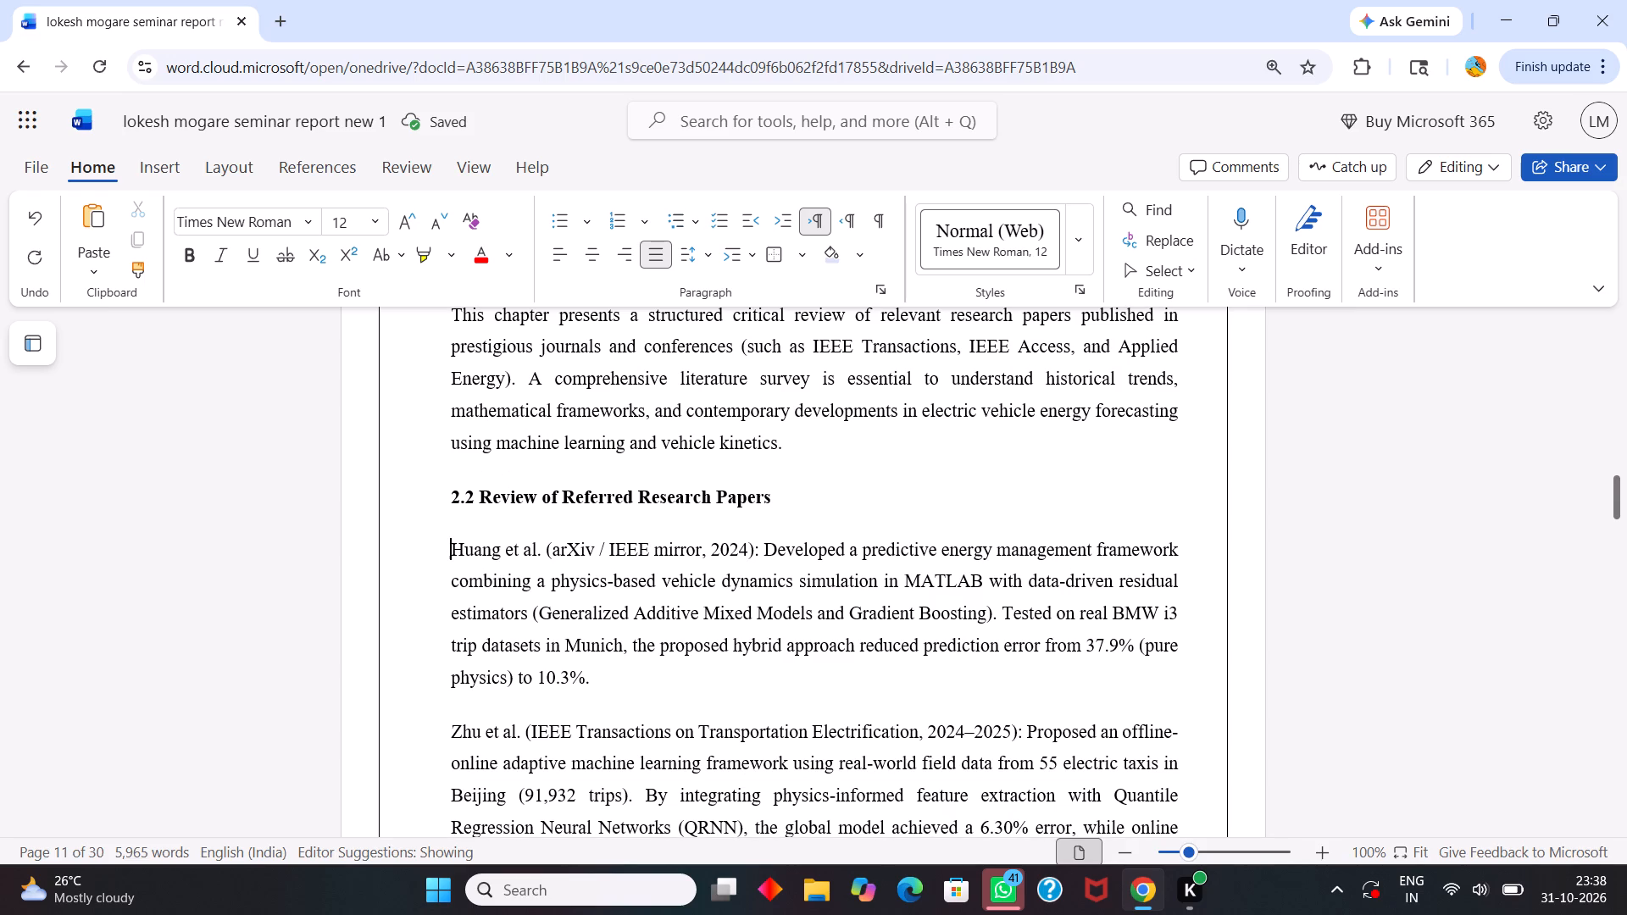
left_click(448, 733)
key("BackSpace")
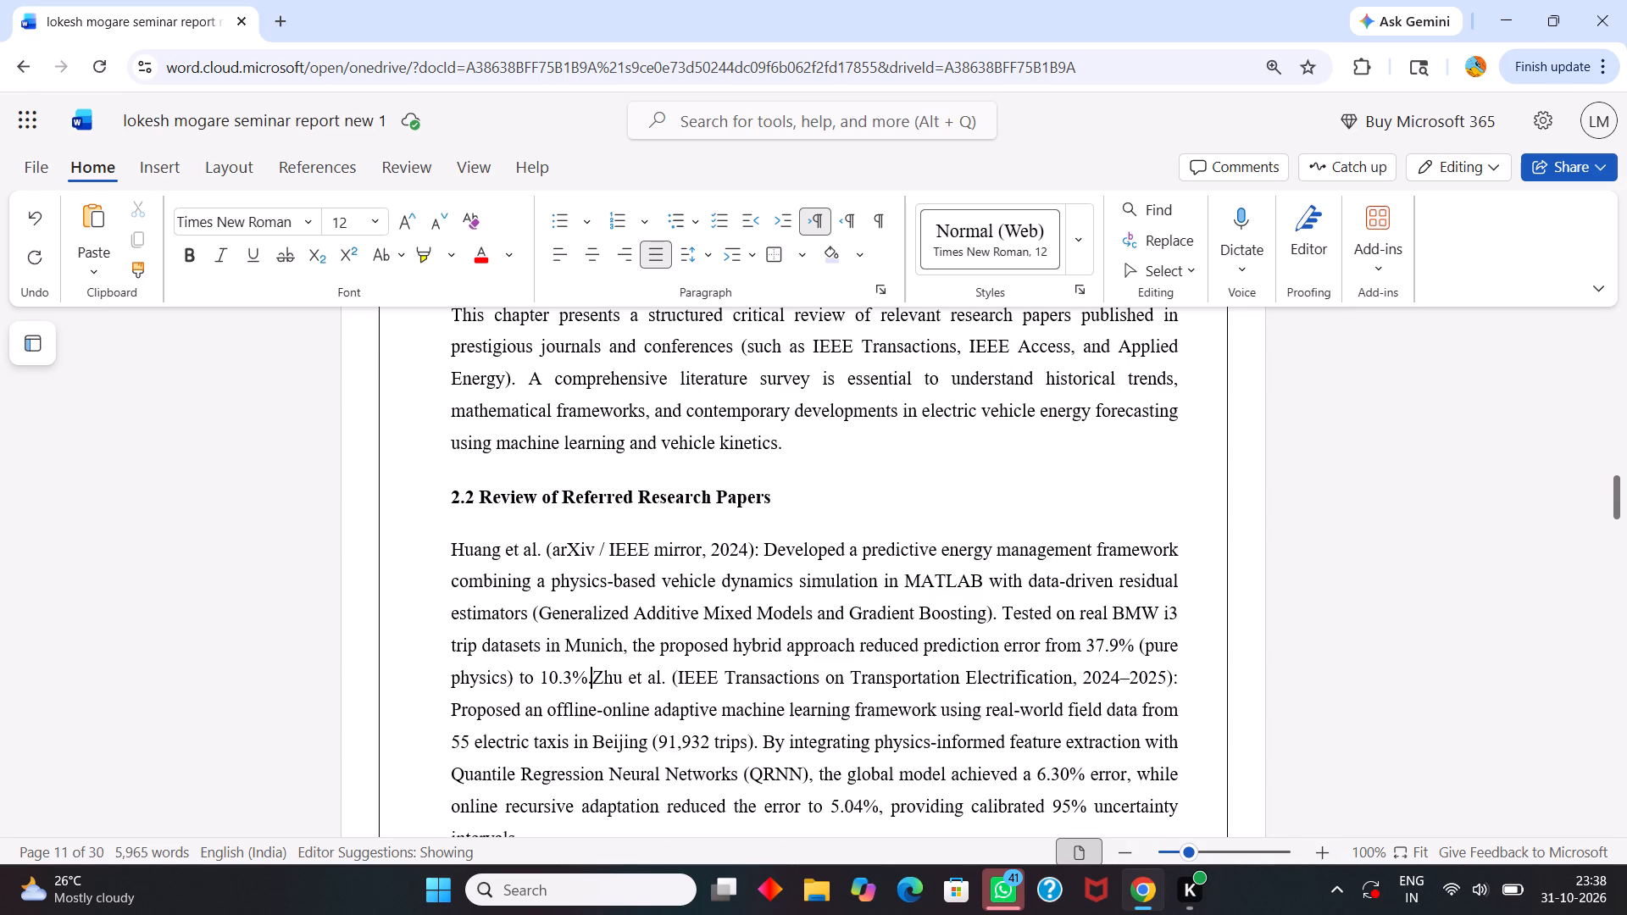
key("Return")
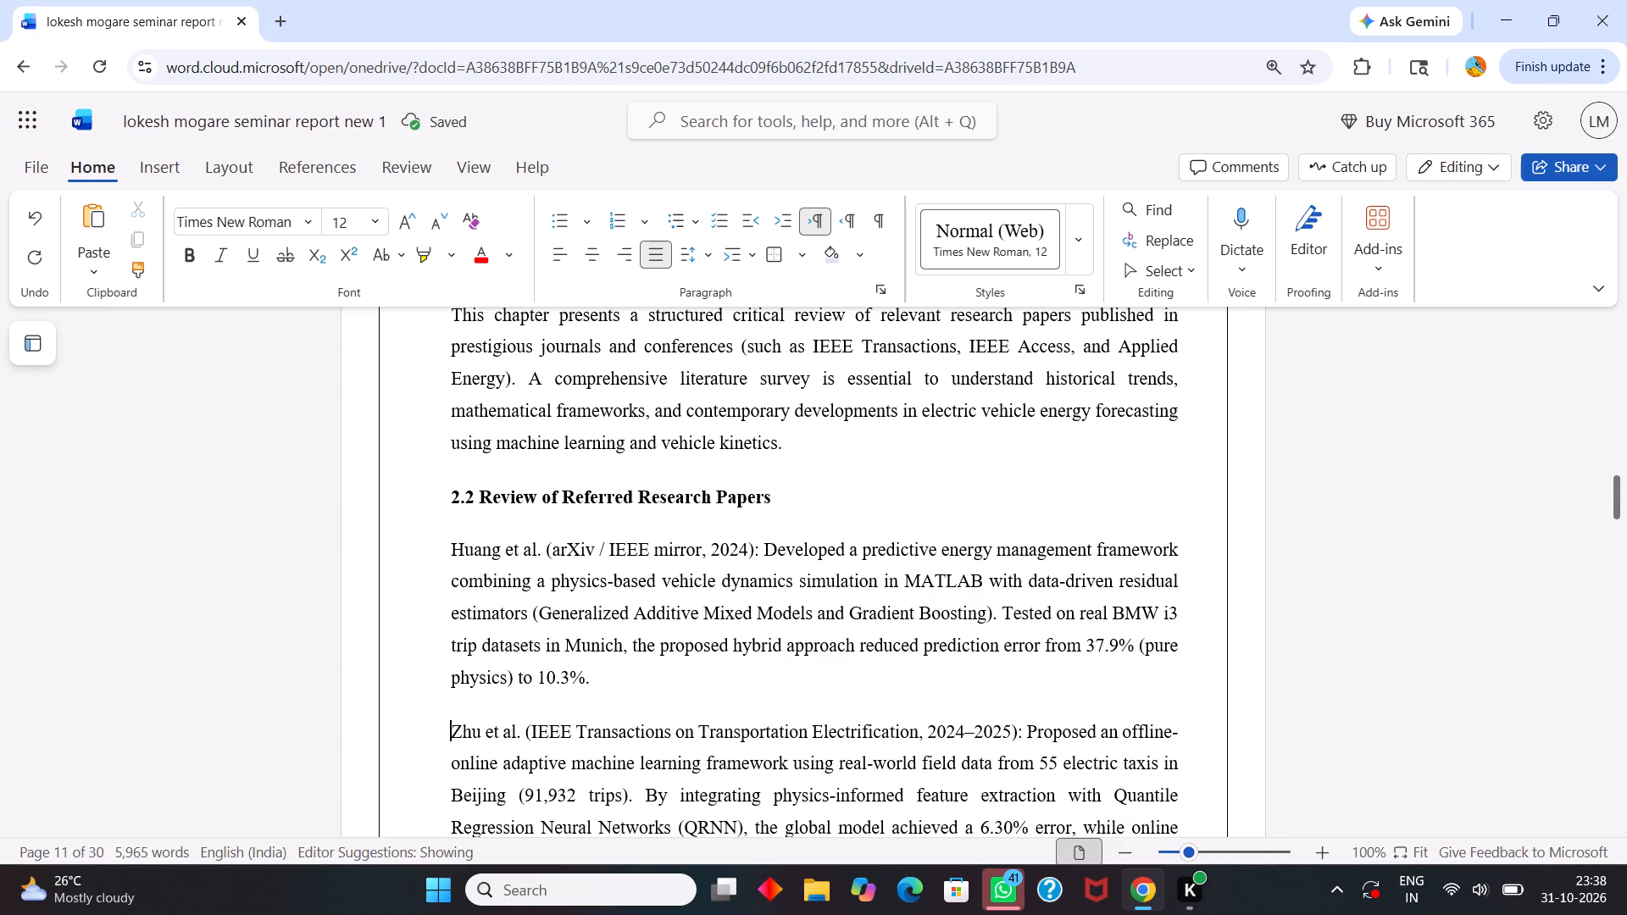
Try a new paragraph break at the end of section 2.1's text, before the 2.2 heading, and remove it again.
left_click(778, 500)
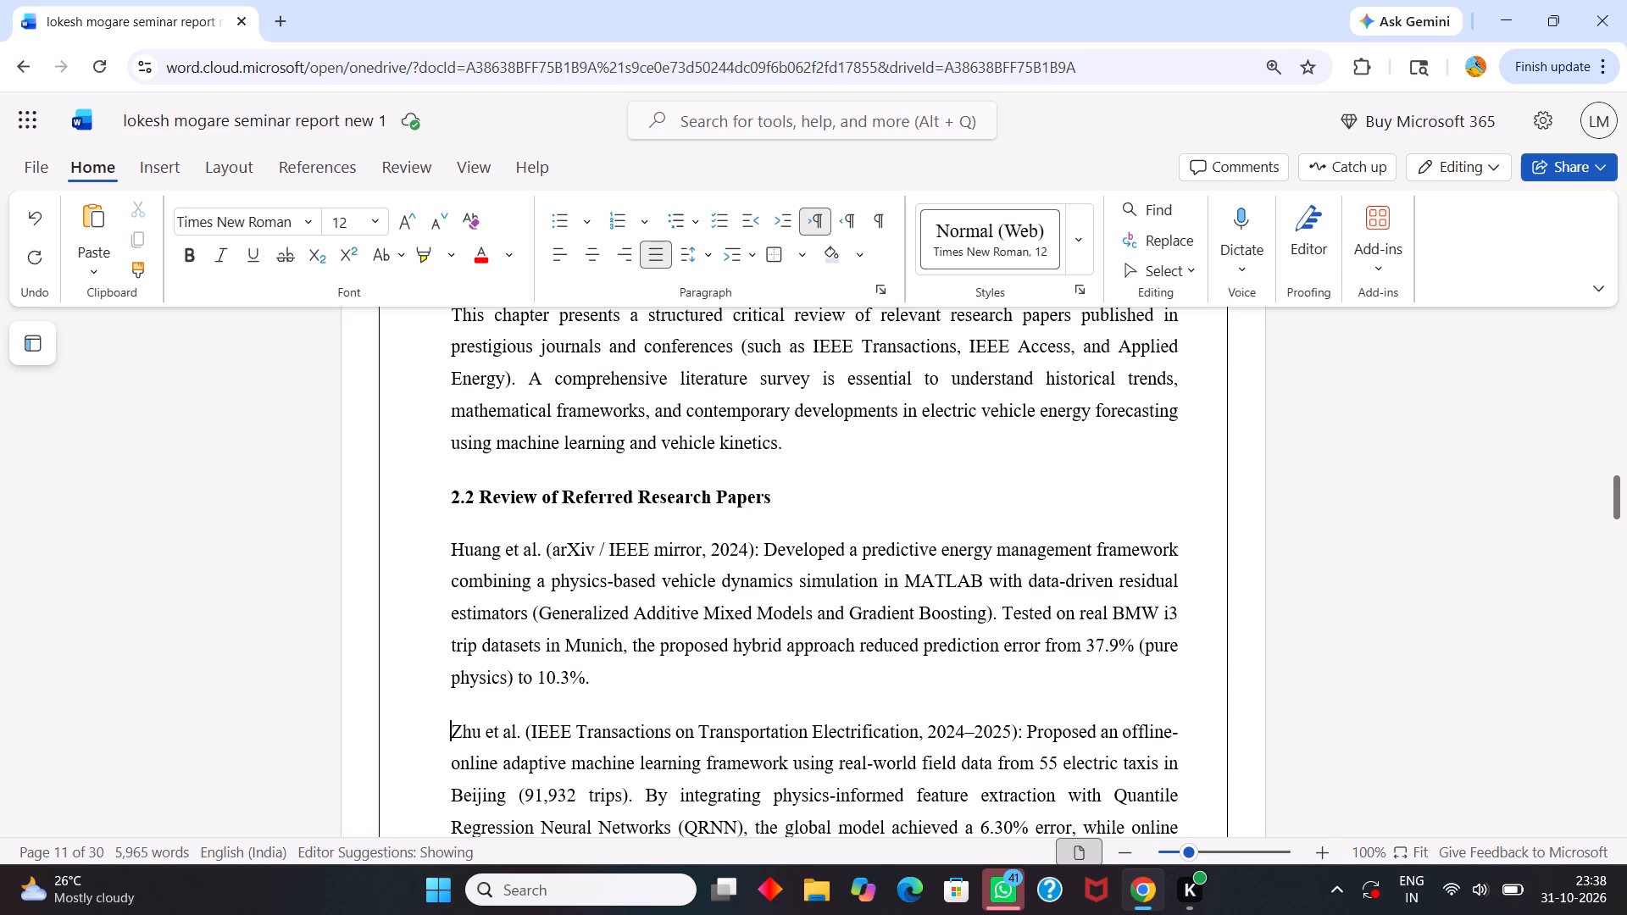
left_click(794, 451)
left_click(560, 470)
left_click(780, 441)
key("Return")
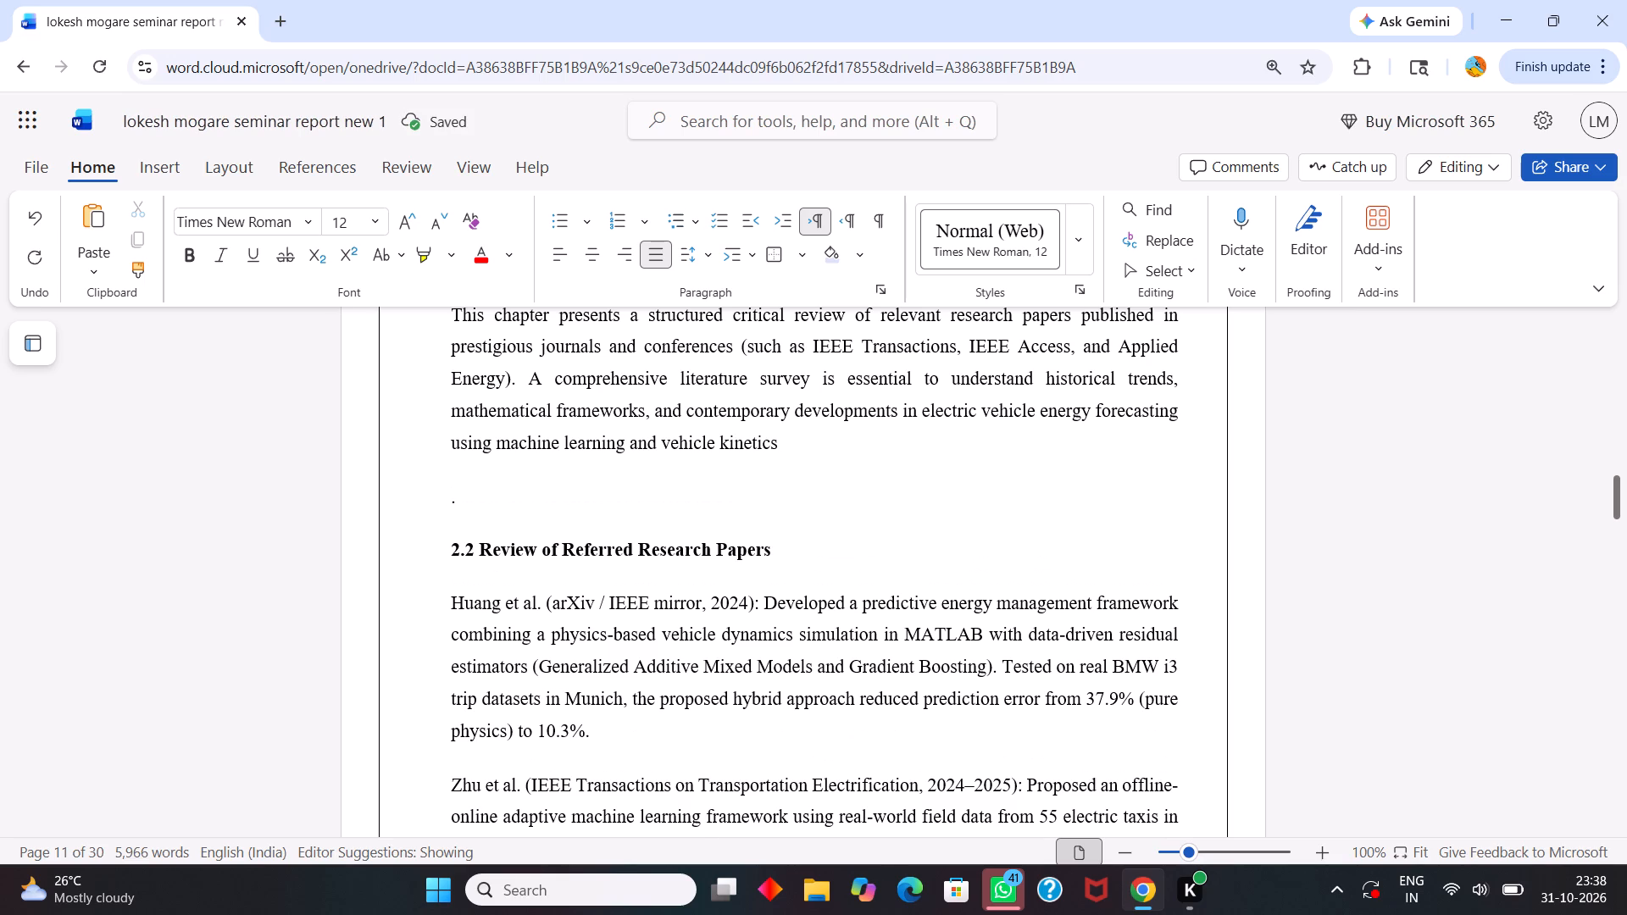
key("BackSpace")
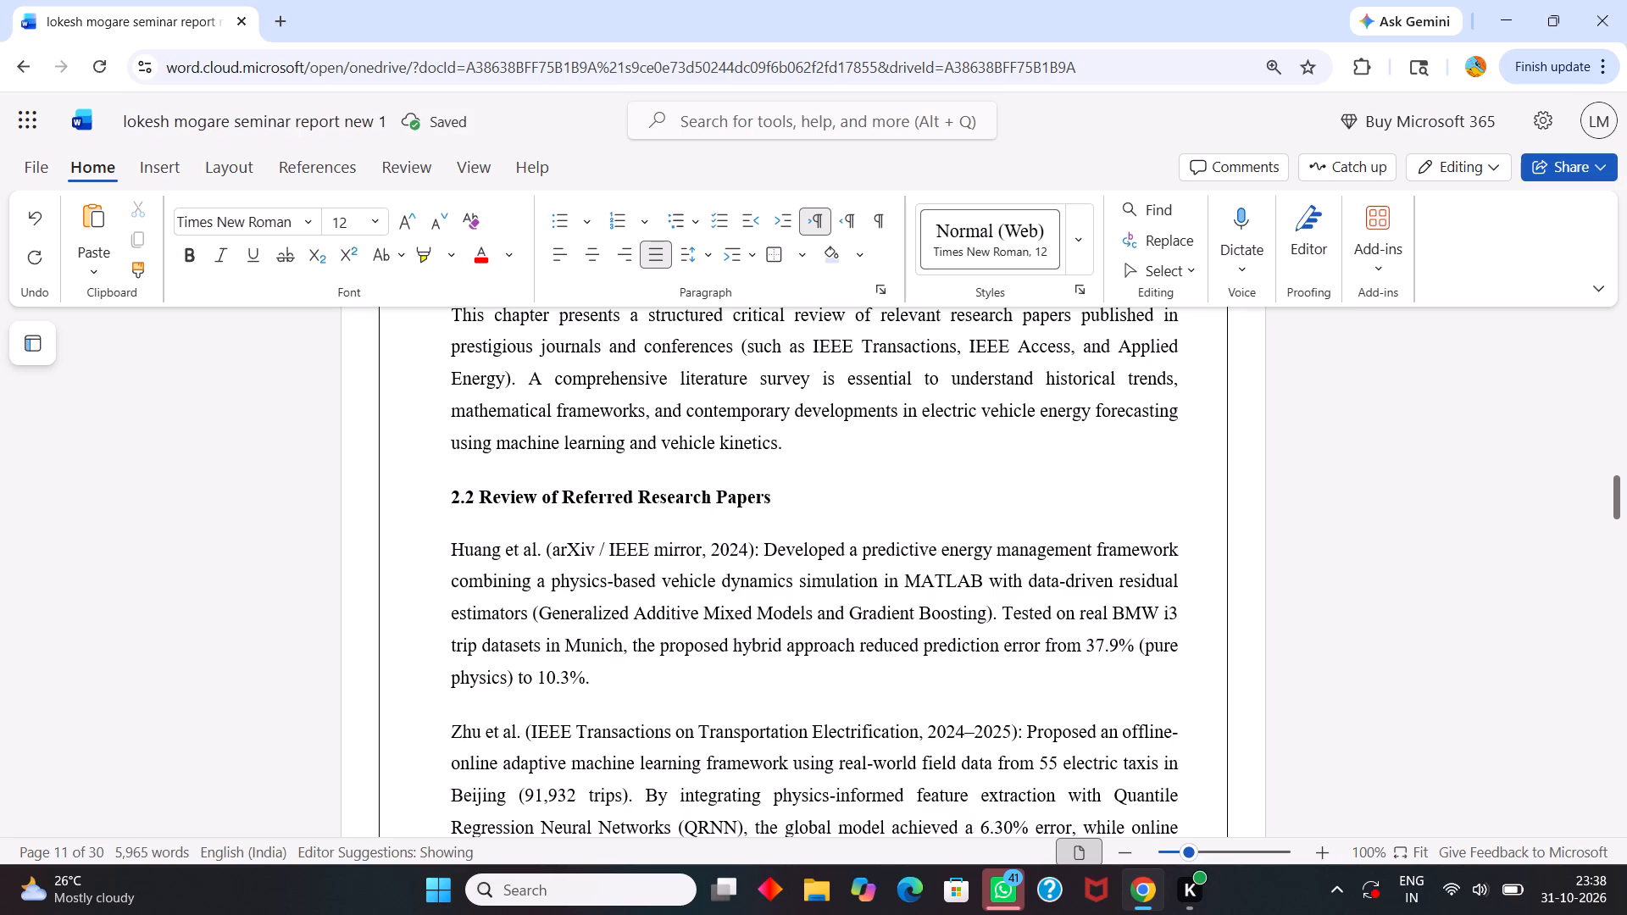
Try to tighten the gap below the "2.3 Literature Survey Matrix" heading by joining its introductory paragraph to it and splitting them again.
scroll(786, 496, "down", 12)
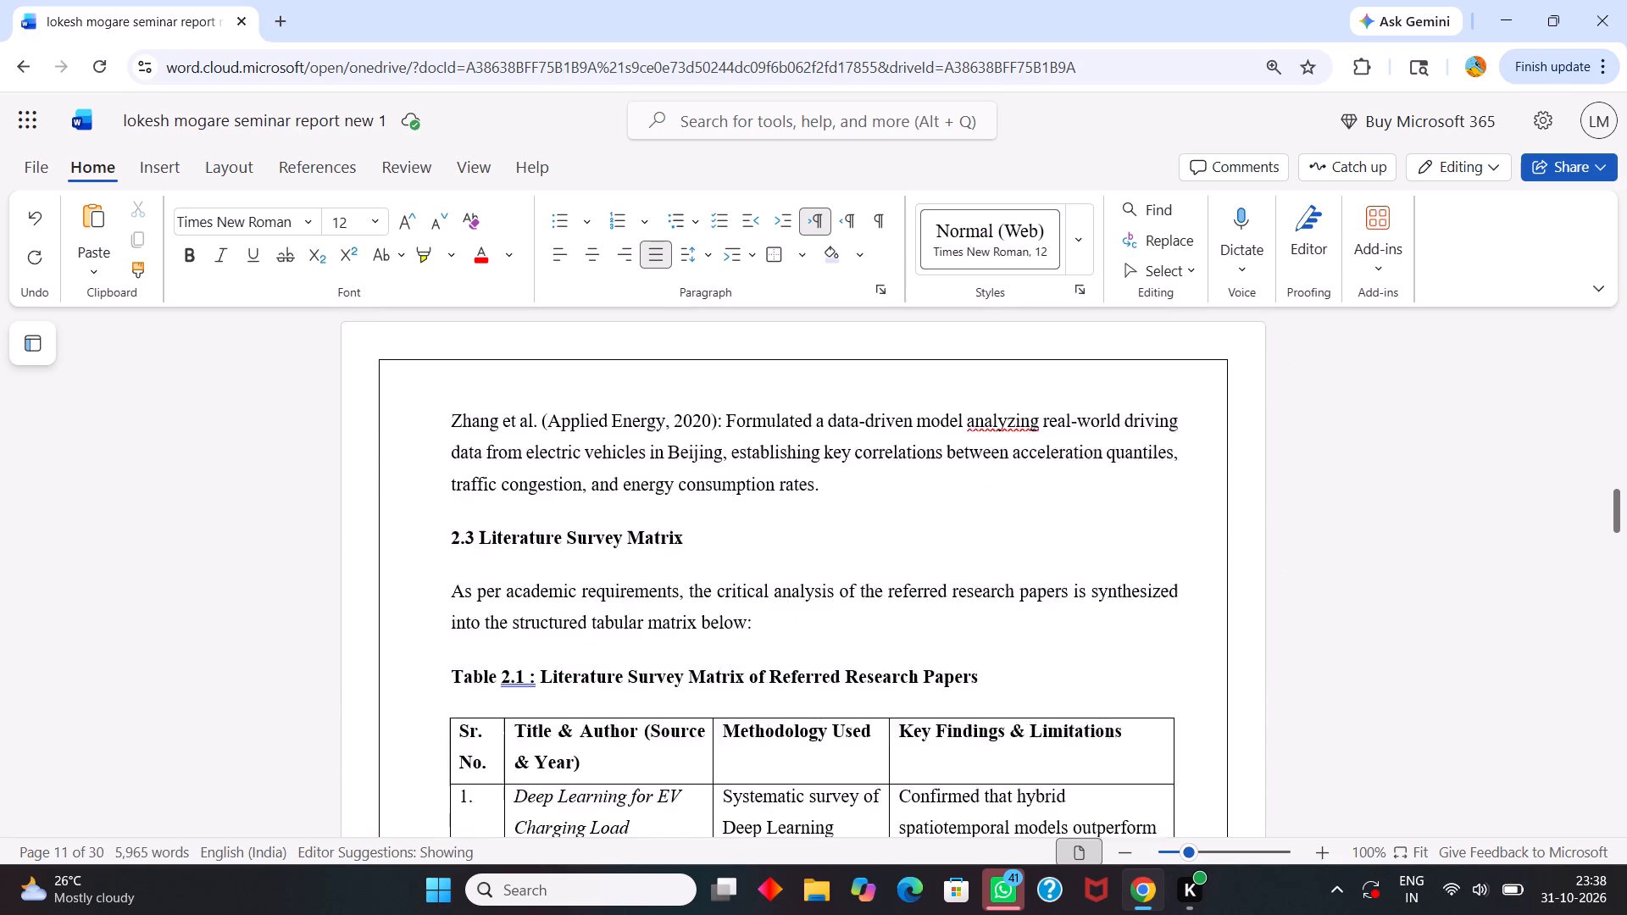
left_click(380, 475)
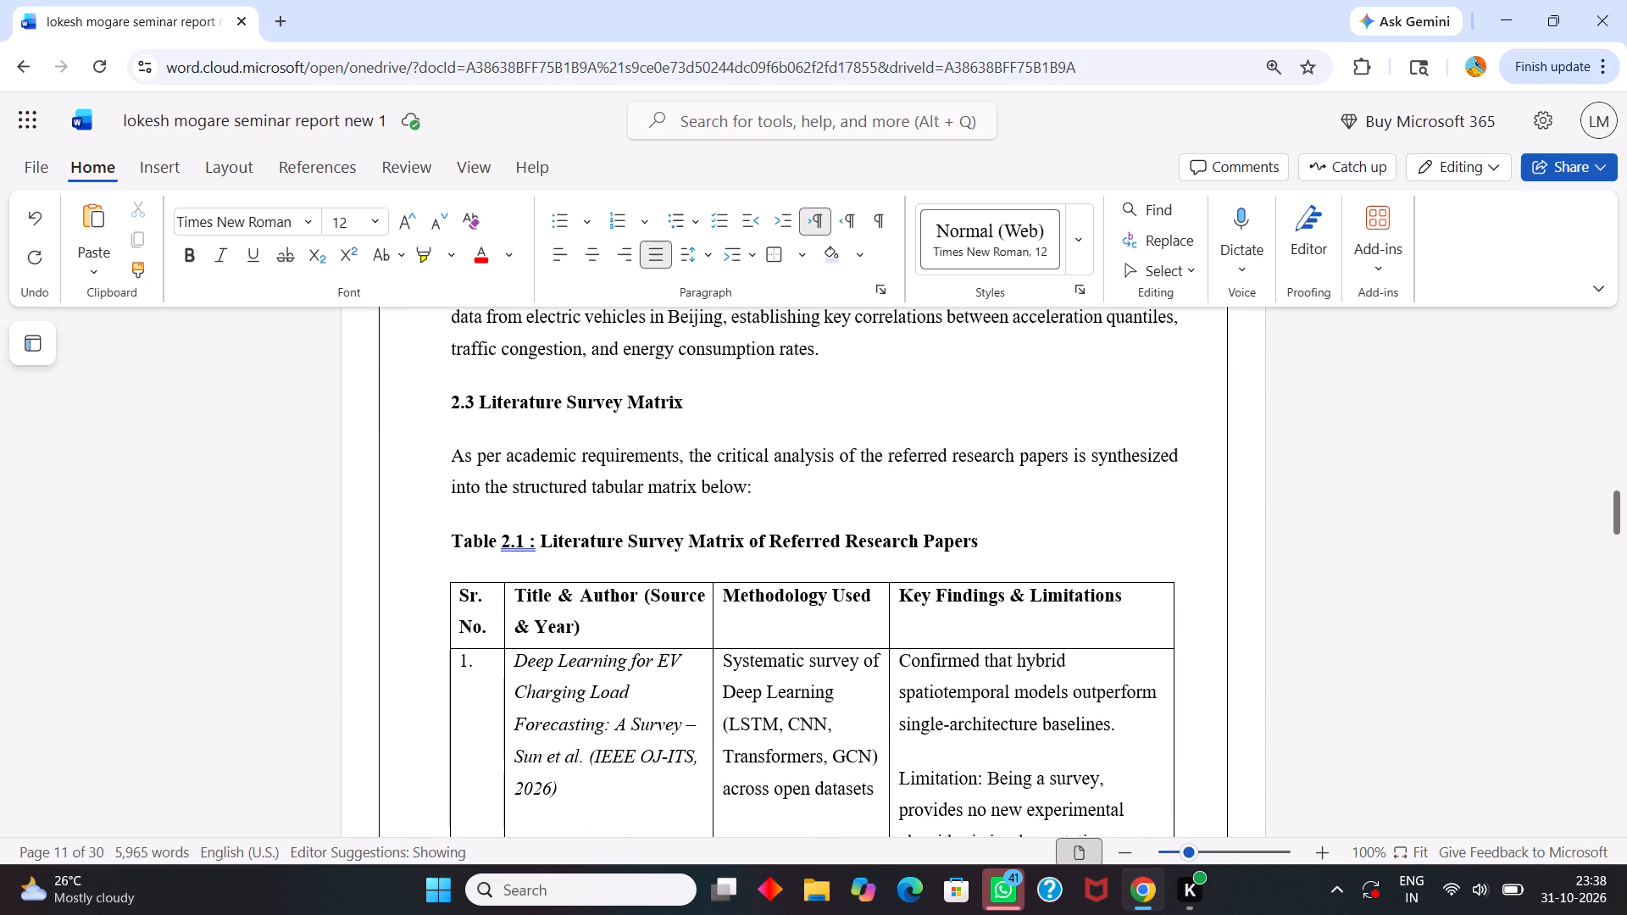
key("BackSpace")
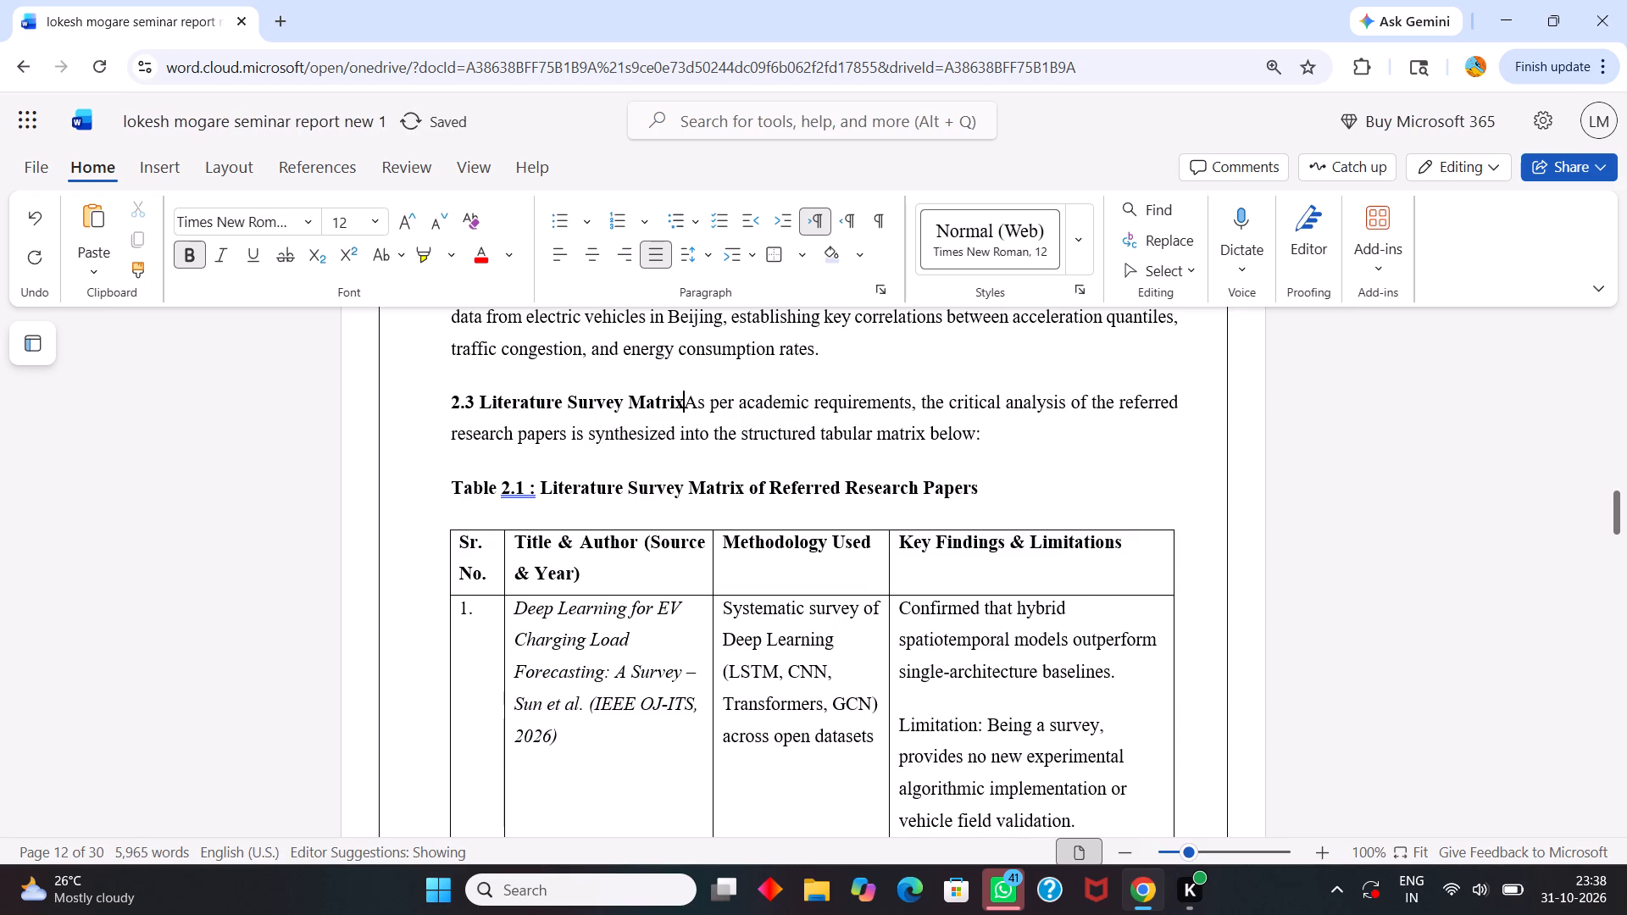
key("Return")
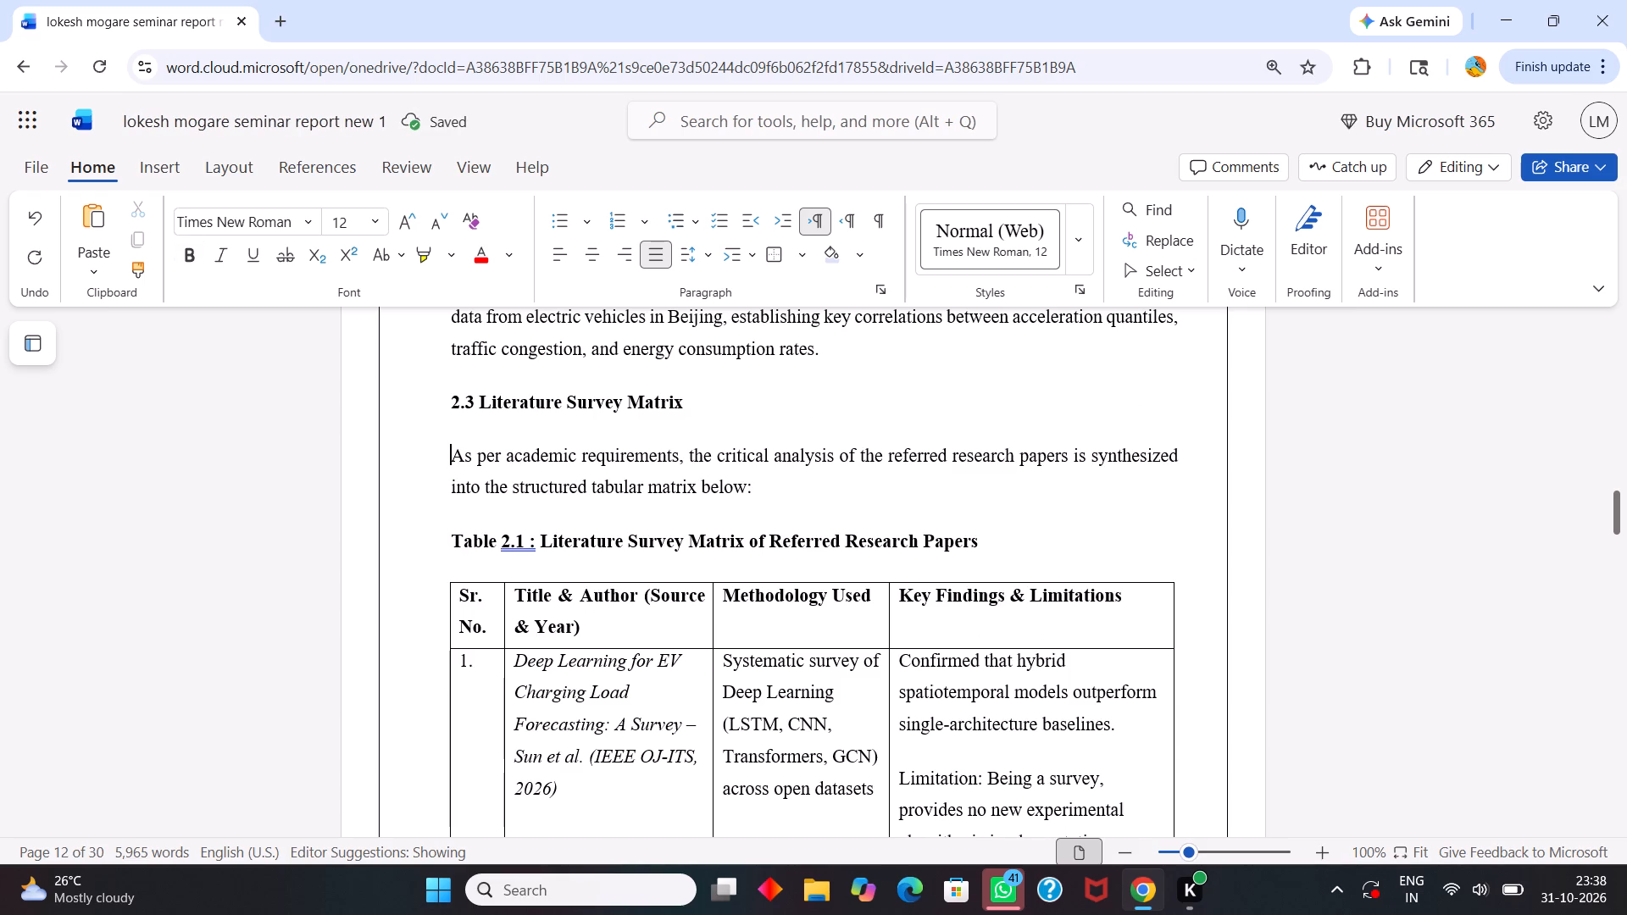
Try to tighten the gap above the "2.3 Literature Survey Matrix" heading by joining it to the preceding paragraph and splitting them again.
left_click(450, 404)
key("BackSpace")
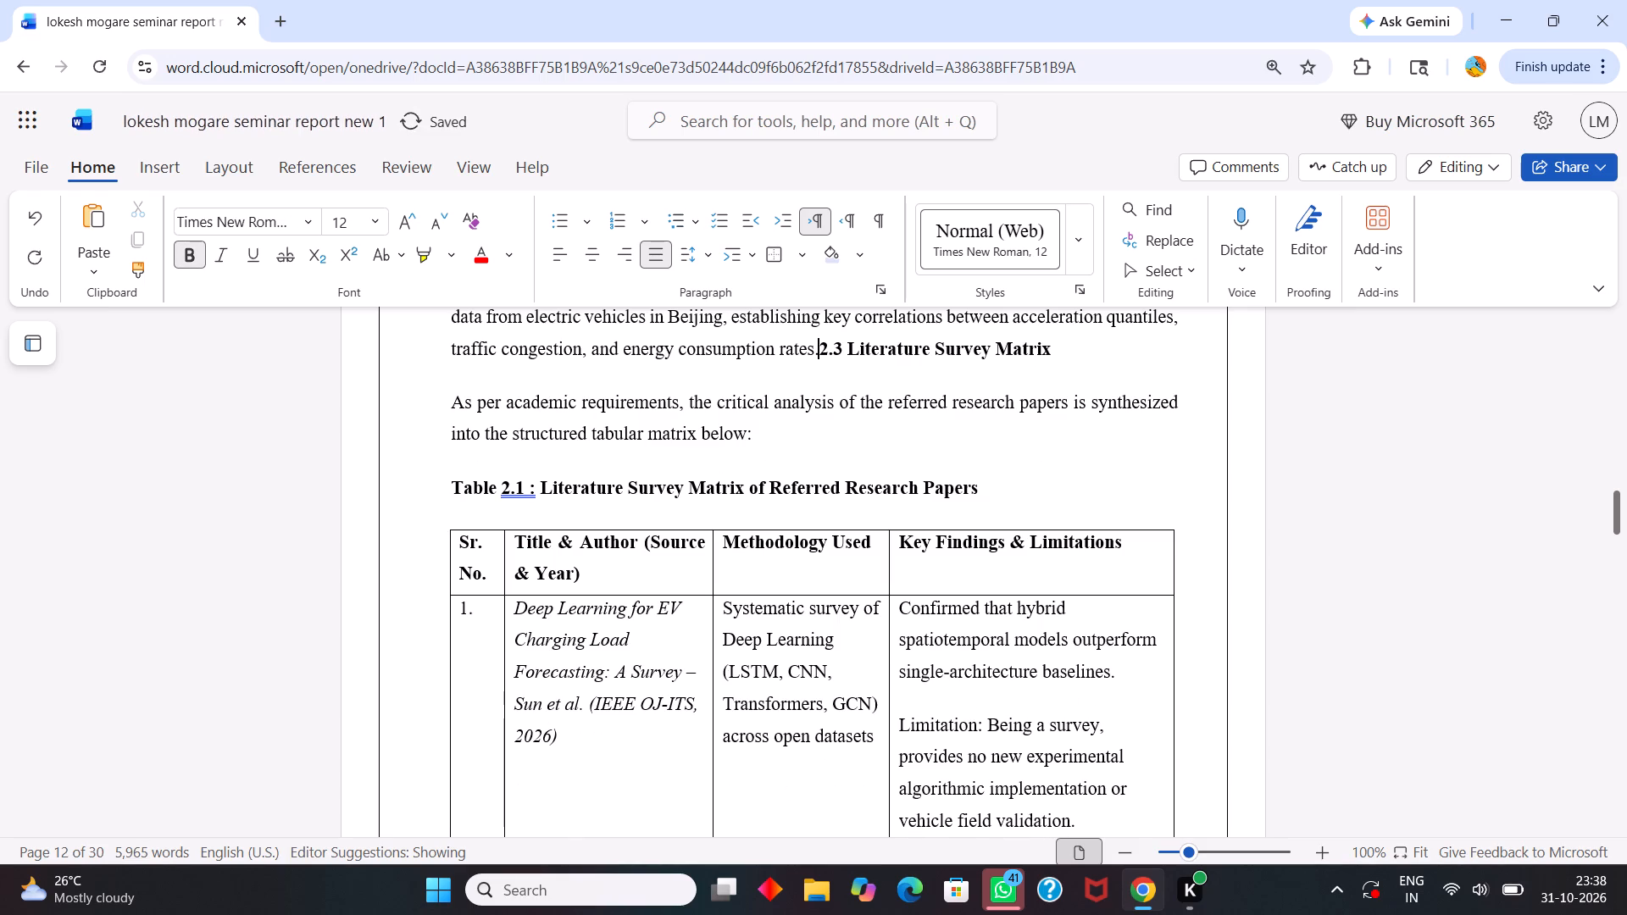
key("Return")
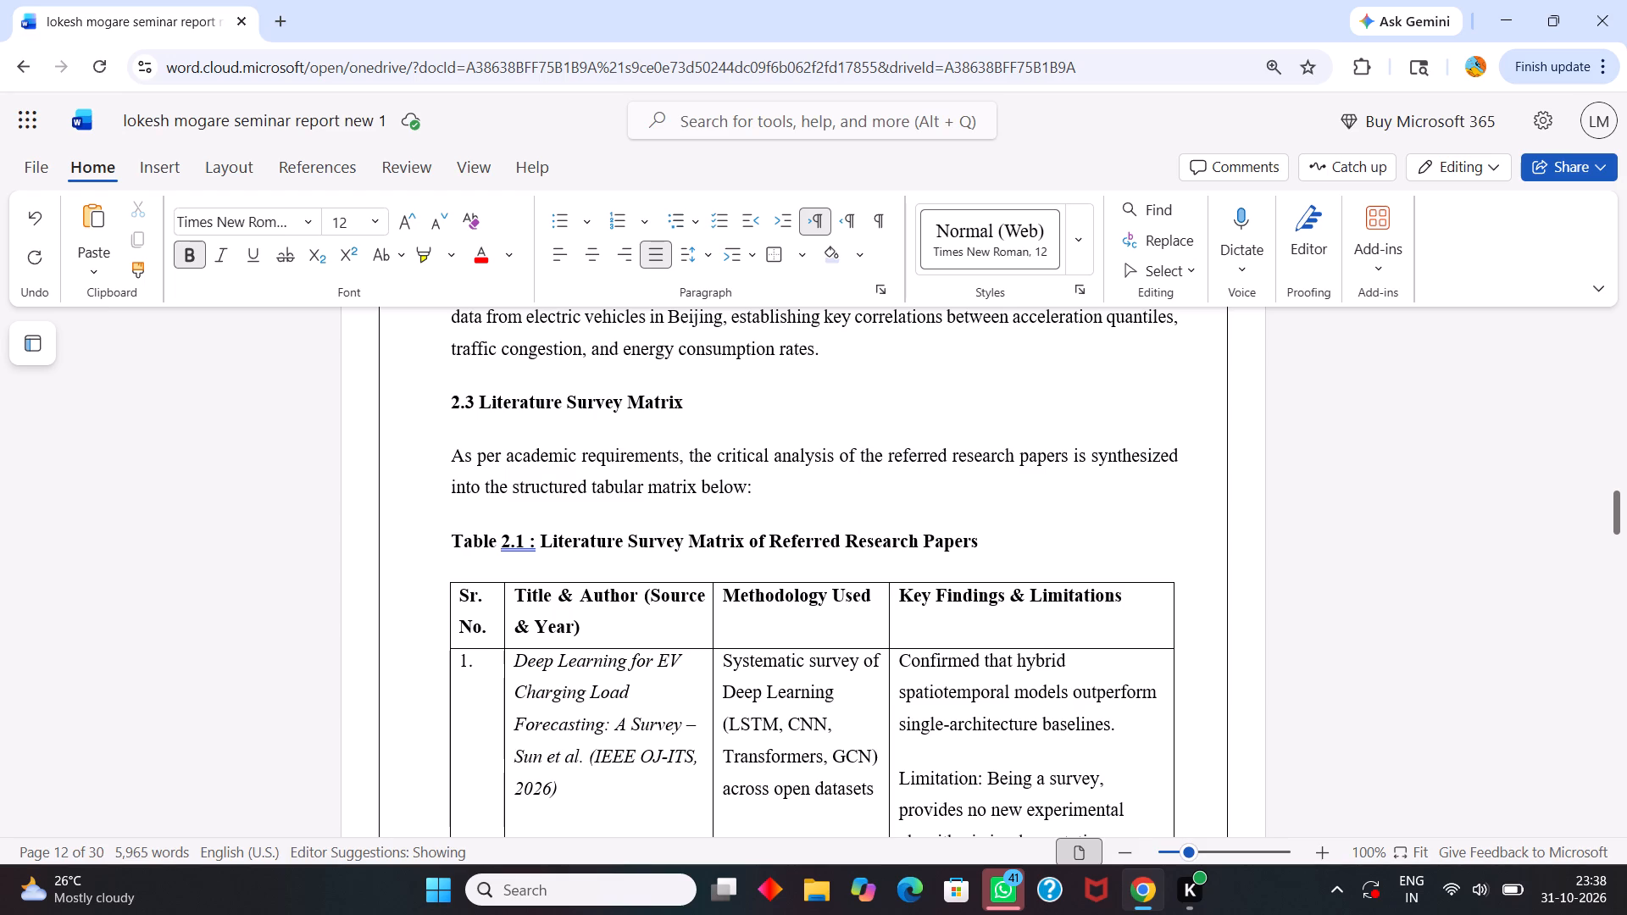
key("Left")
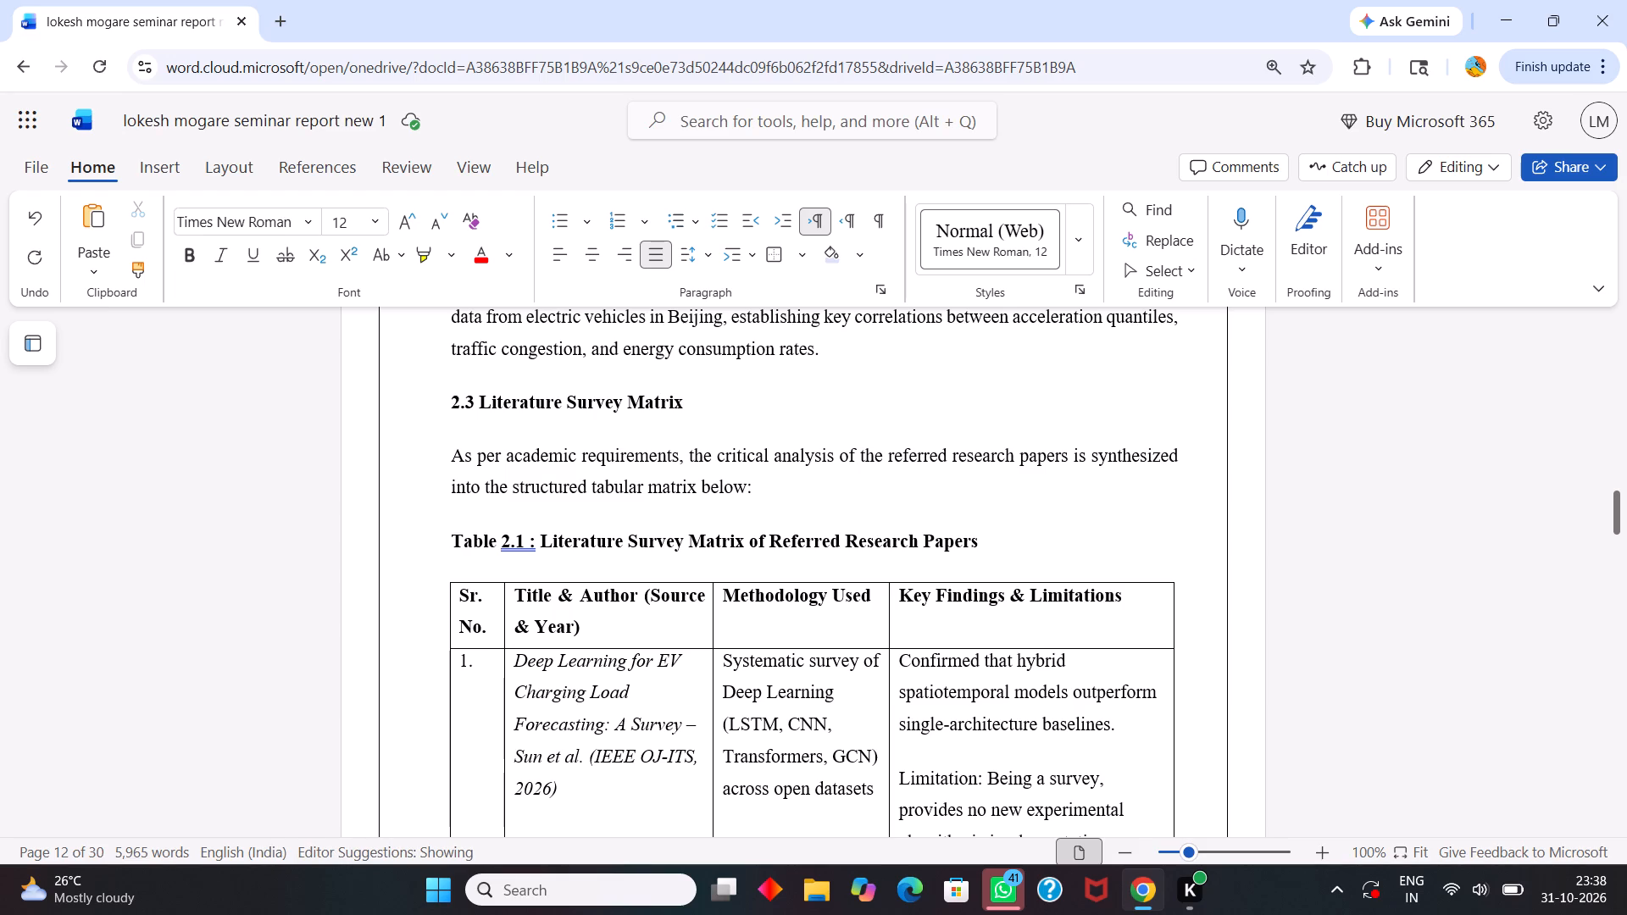
Move the "As per academic requirements" paragraph directly after the "2.3 Literature Survey Matrix" heading text and add a paragraph break after it.
left_click_drag(451, 454, 453, 453)
left_click_drag(453, 453, 758, 489)
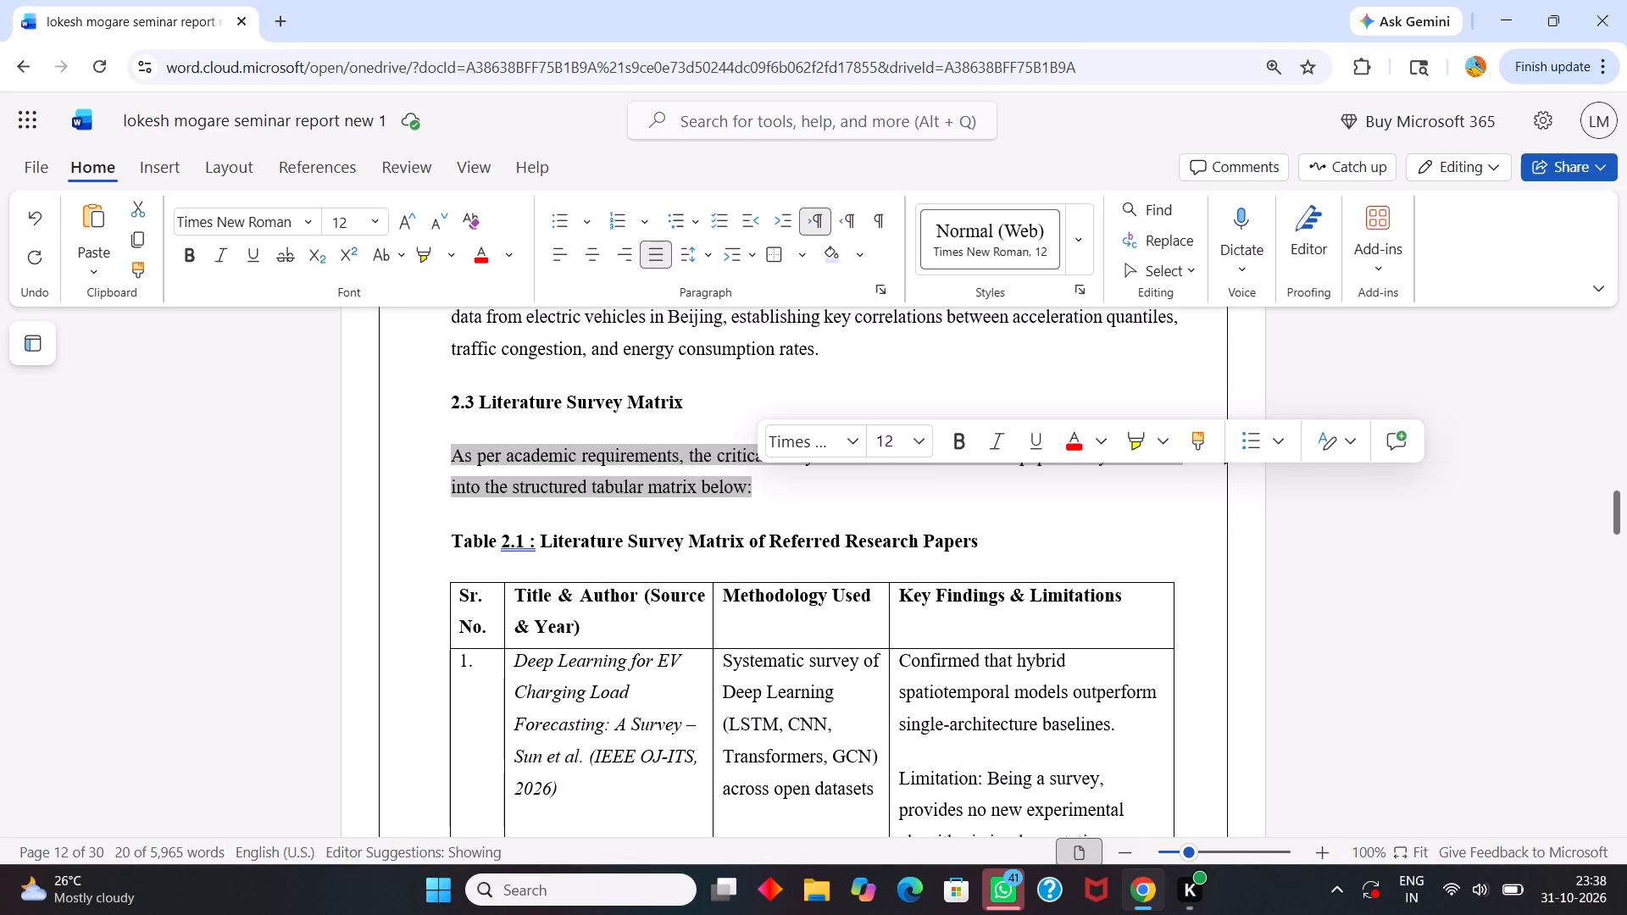
key("ctrl+c")
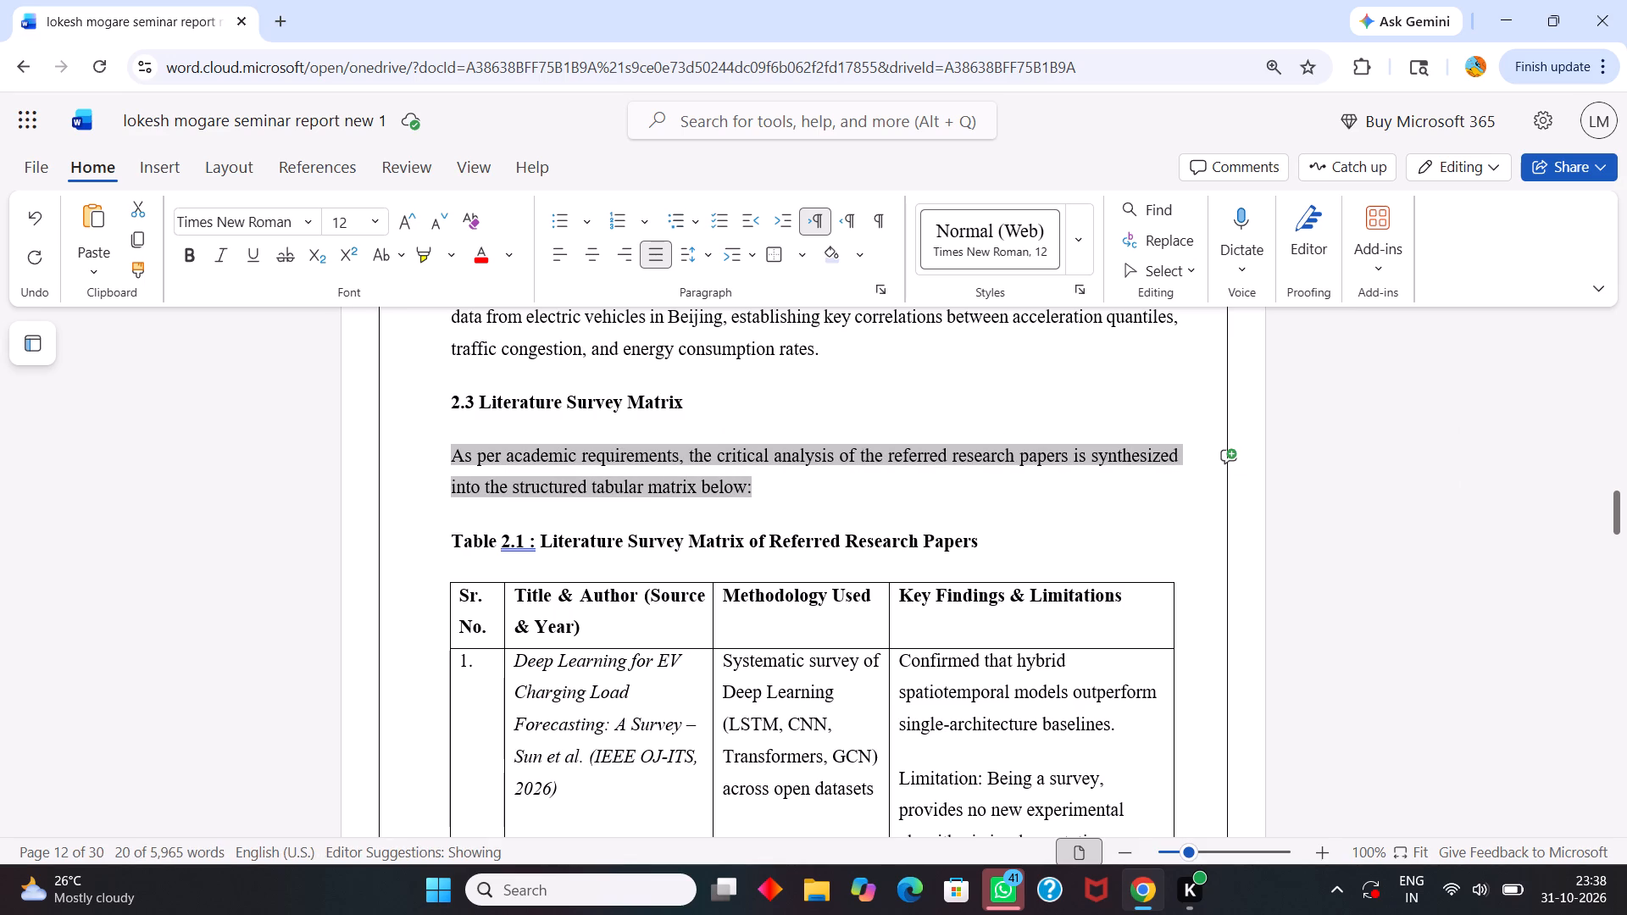
key("BackSpace")
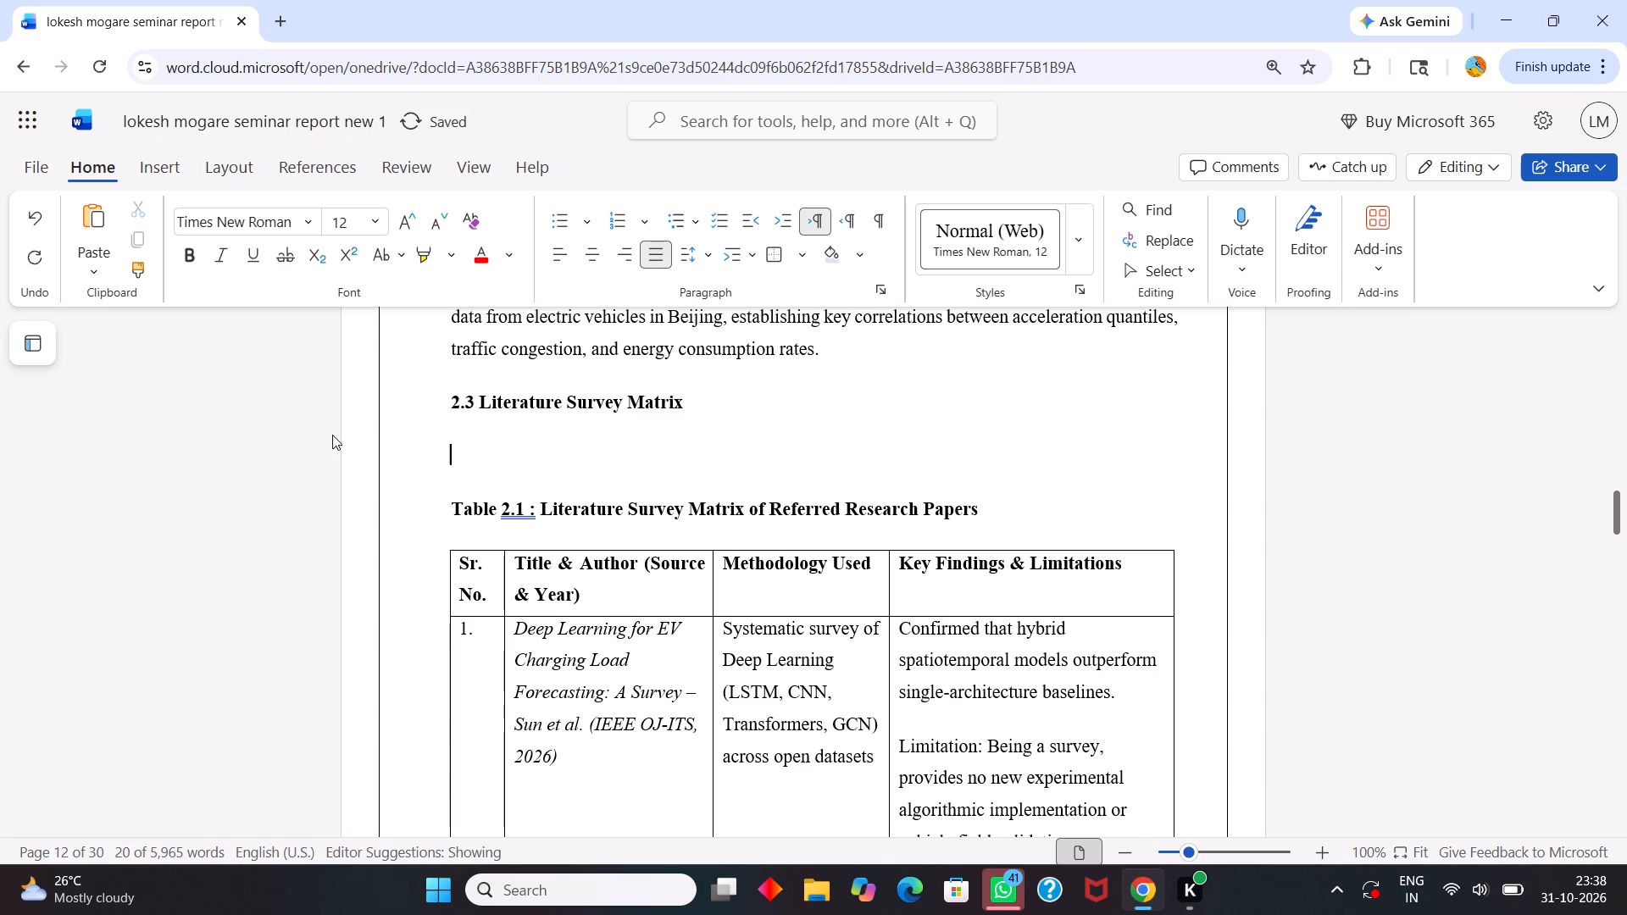
left_click(442, 430)
left_click(463, 432)
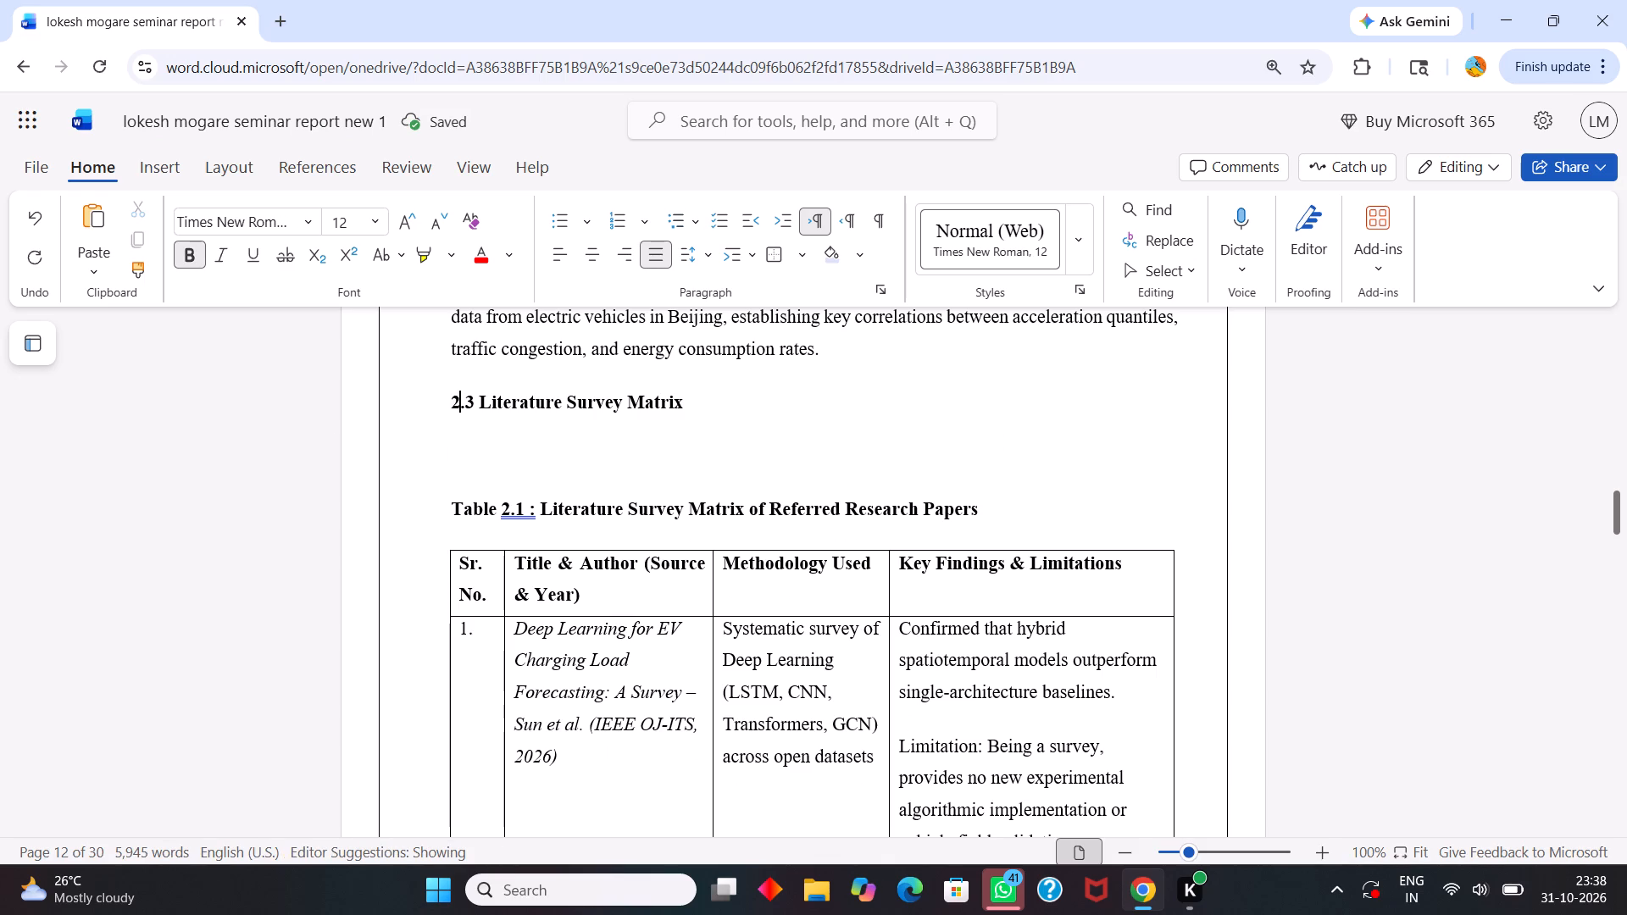
left_click(469, 432)
left_click(691, 402)
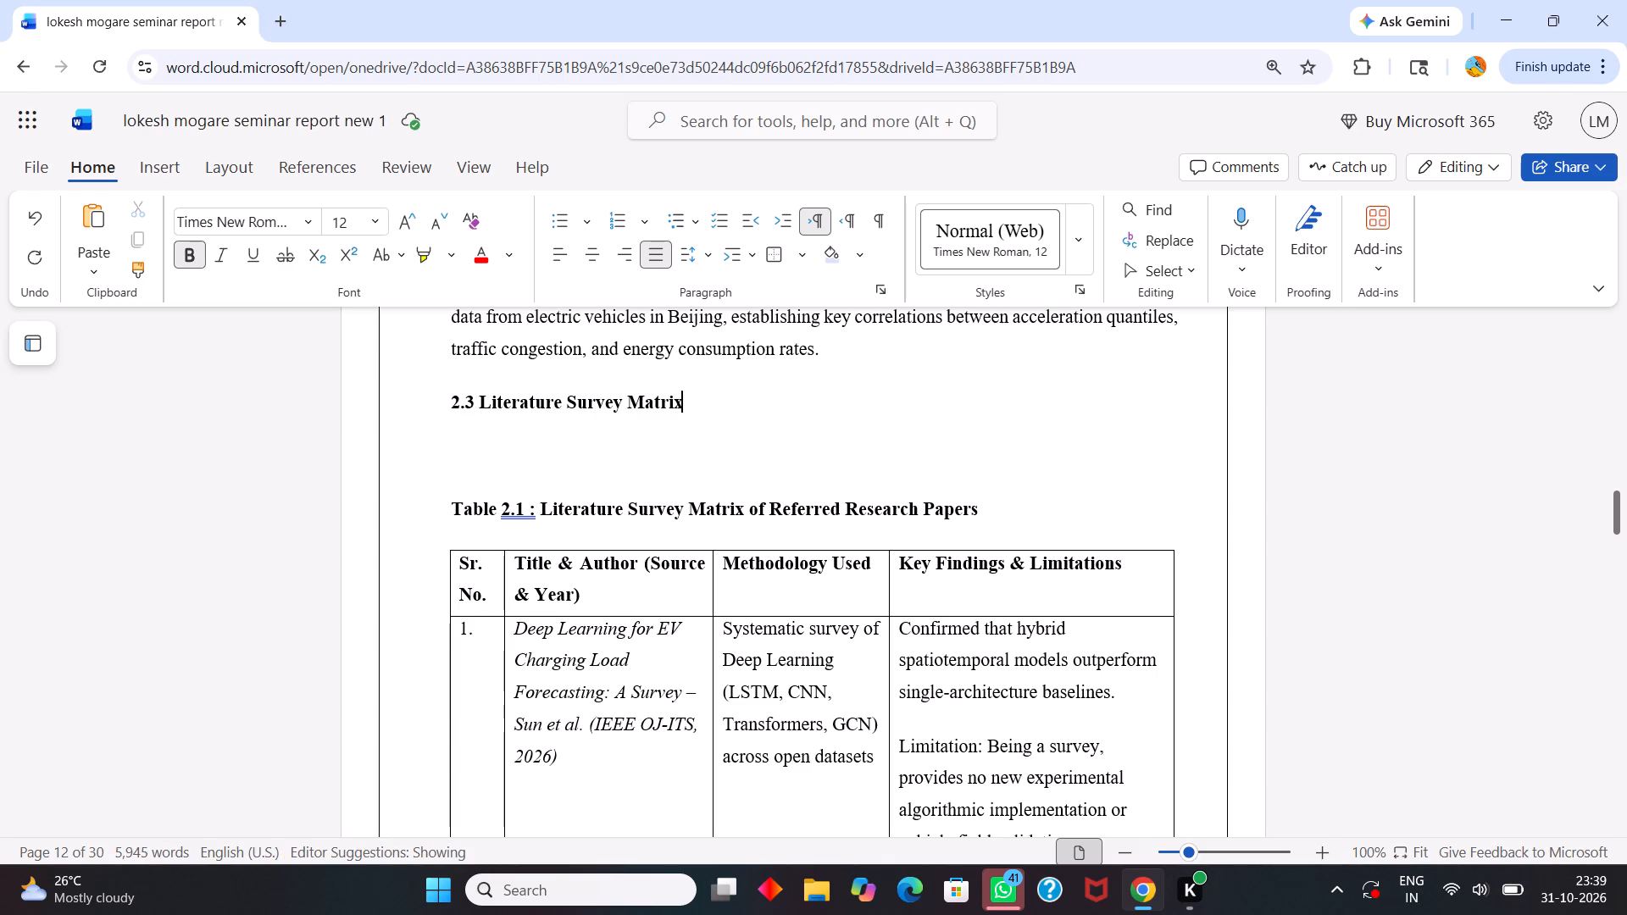
key("Return")
key("BackSpace")
key("ctrl+v")
key("Return")
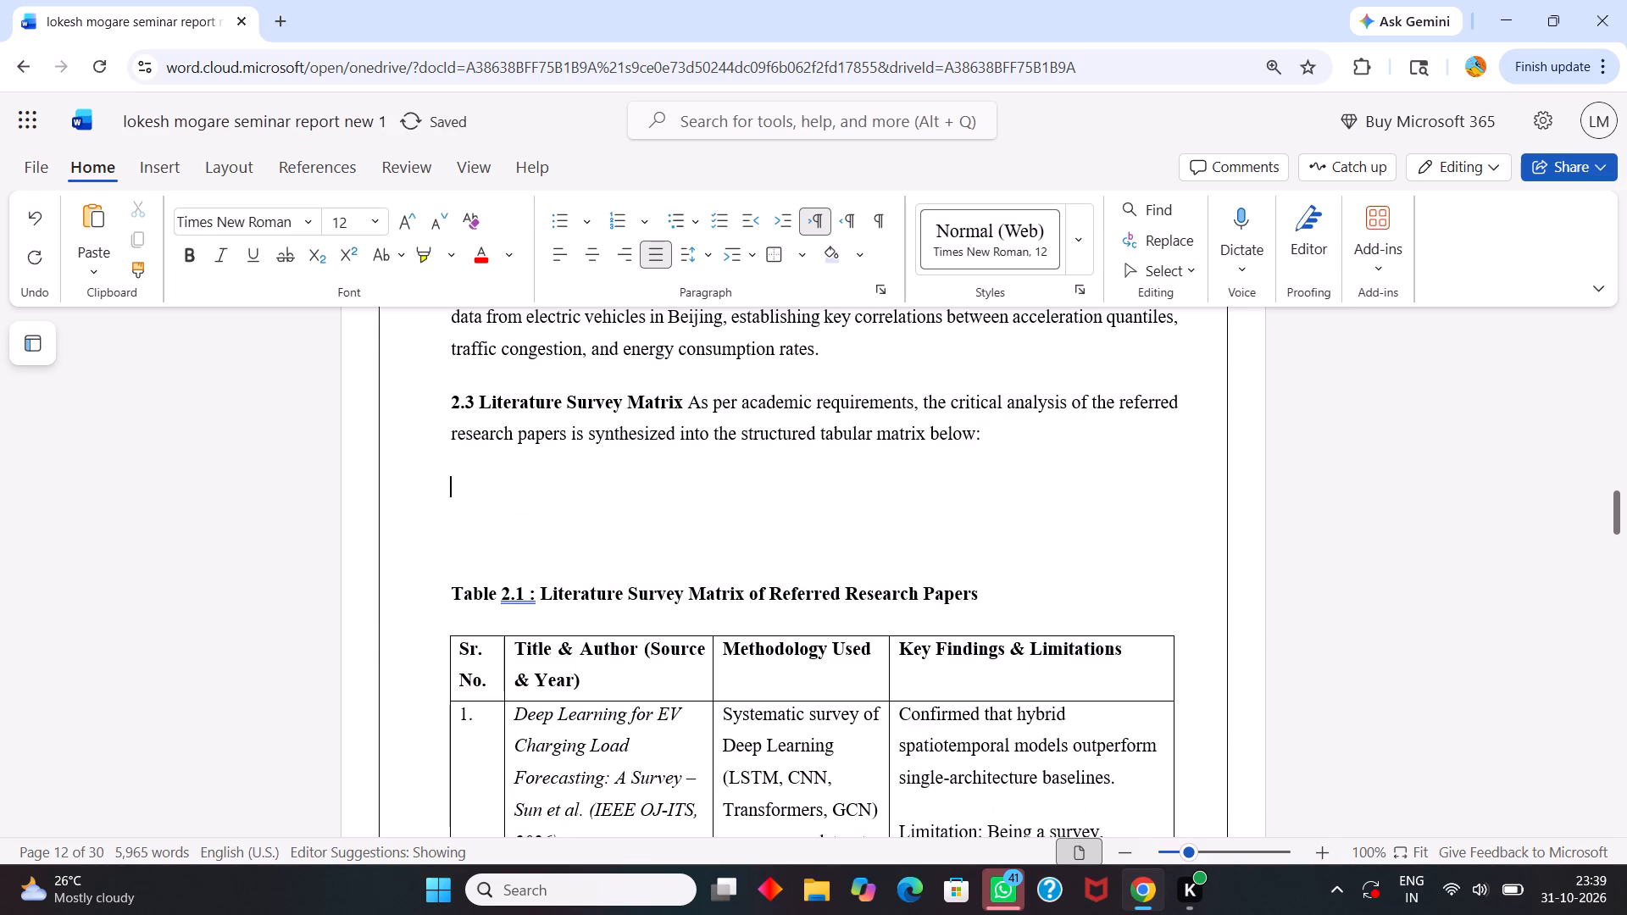
Remove the added blank paragraph below the introductory text of section 2.3.
key("BackSpace")
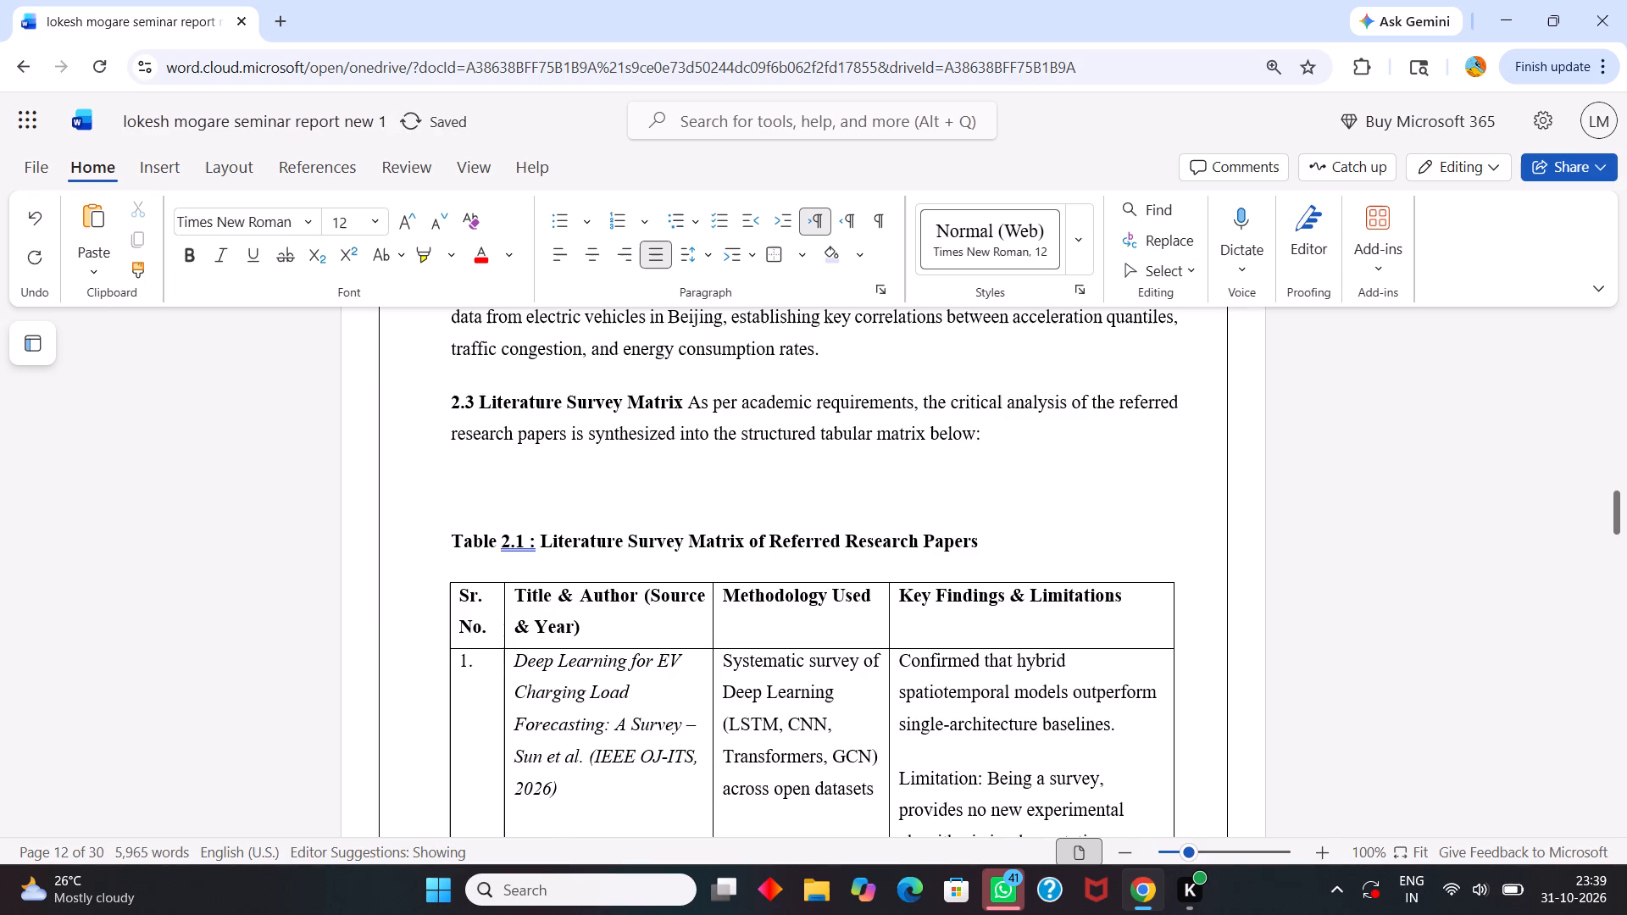
key("BackSpace")
key("ctrl+z")
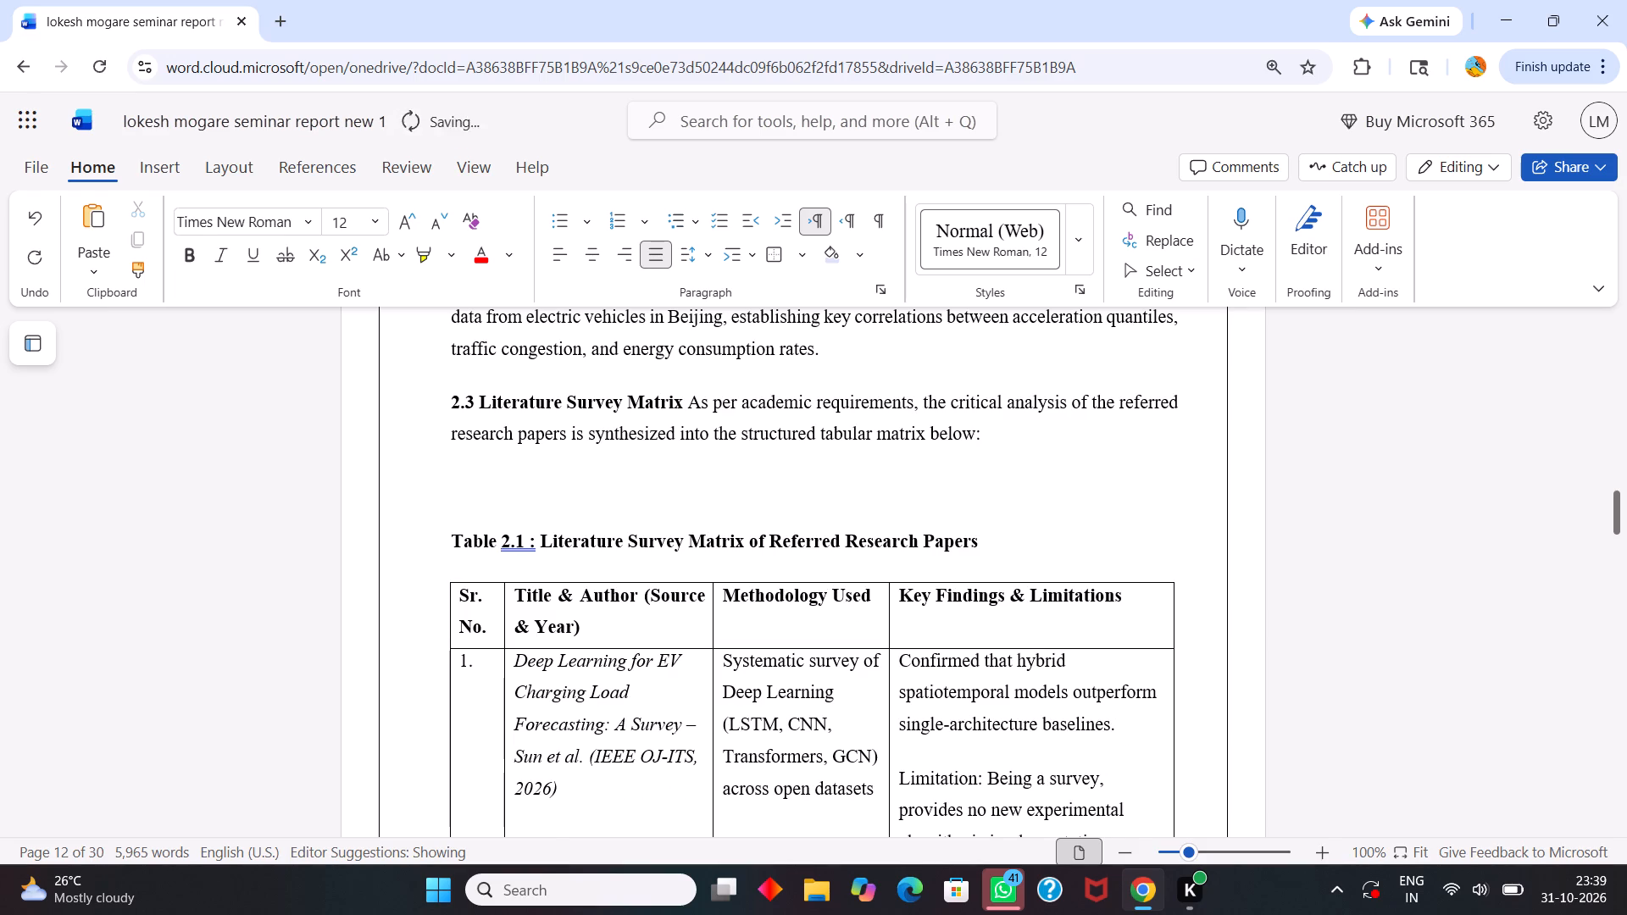
Split the "As per academic requirements" text from the "2.3 Literature Survey Matrix" heading into its own paragraph.
left_click(690, 401)
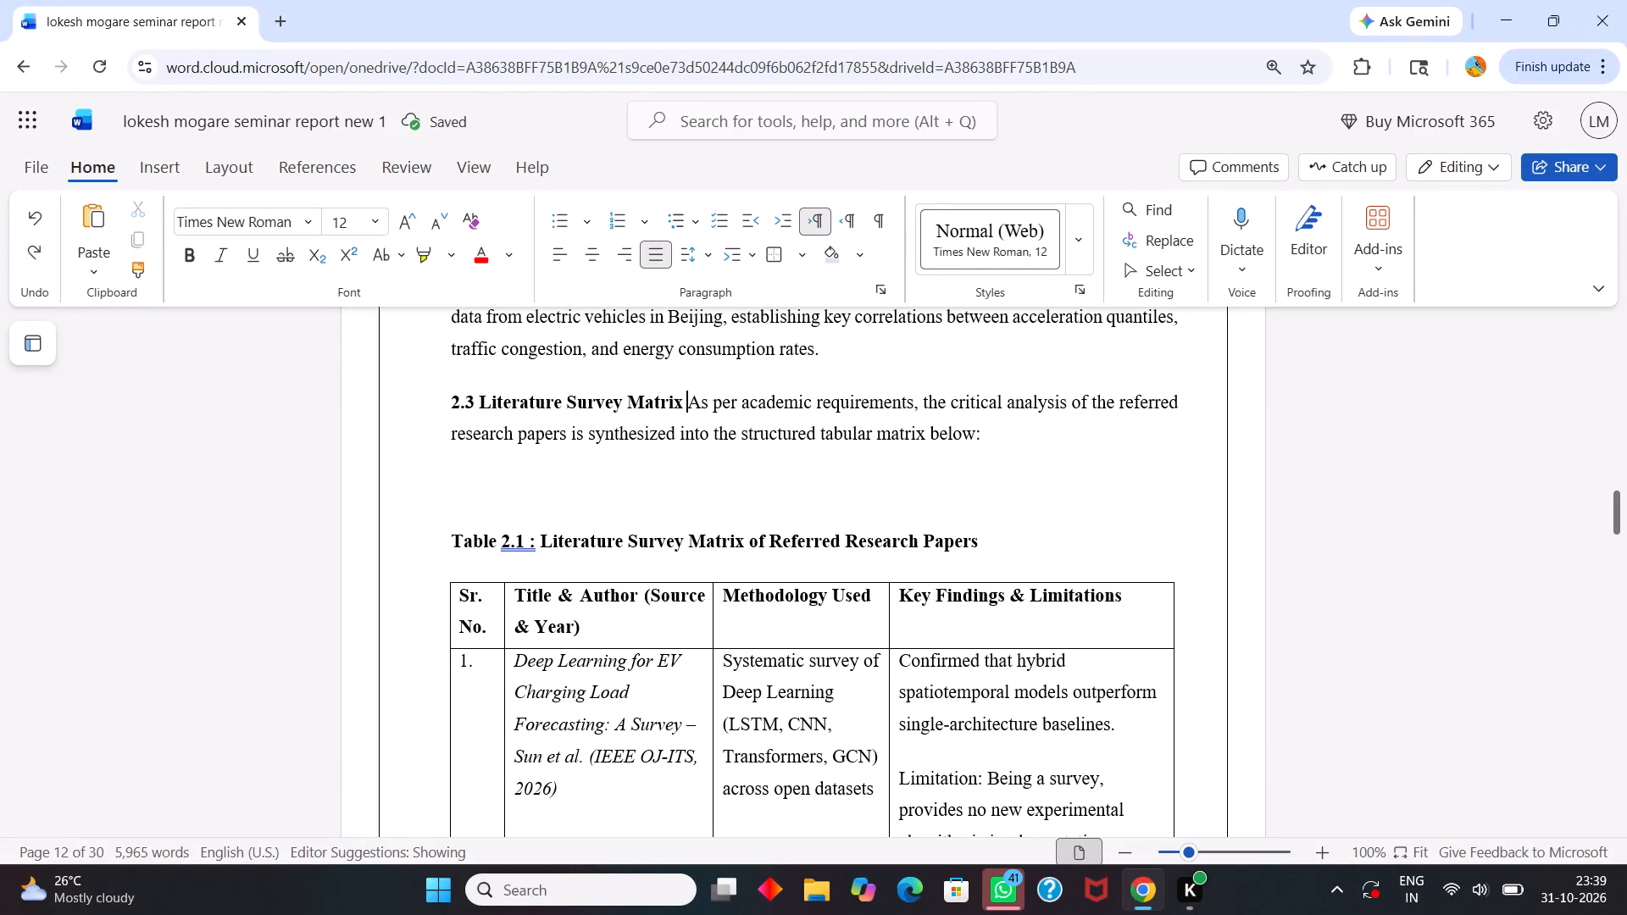
key("Return")
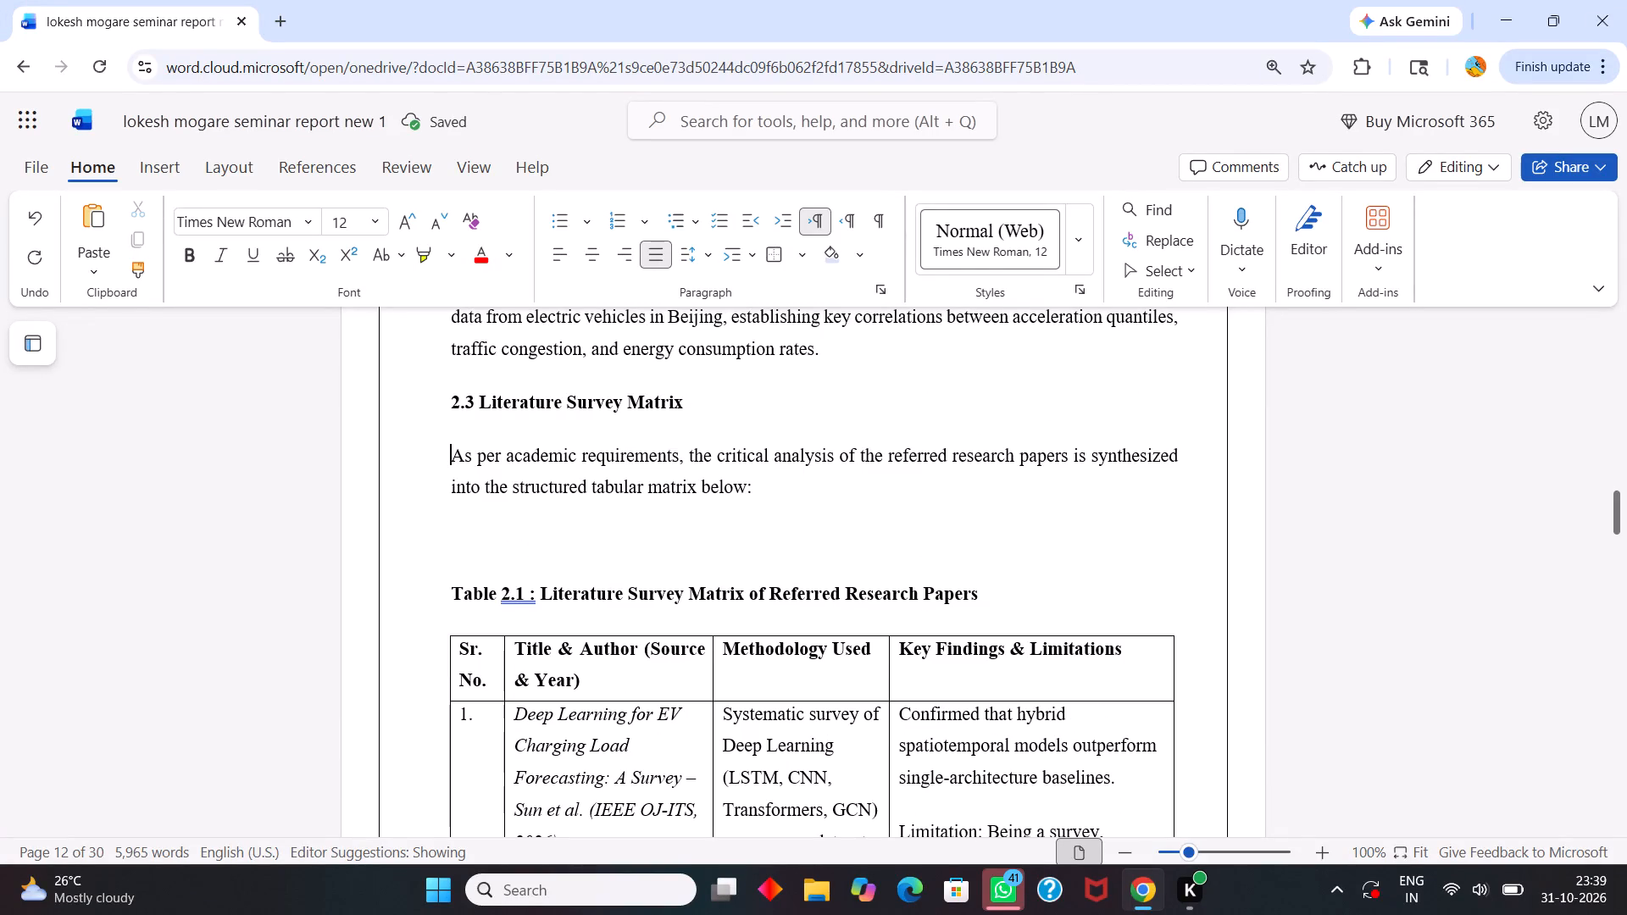
Delete the remaining empty paragraph above the "Table 2.1" caption.
left_click(476, 543)
key("BackSpace")
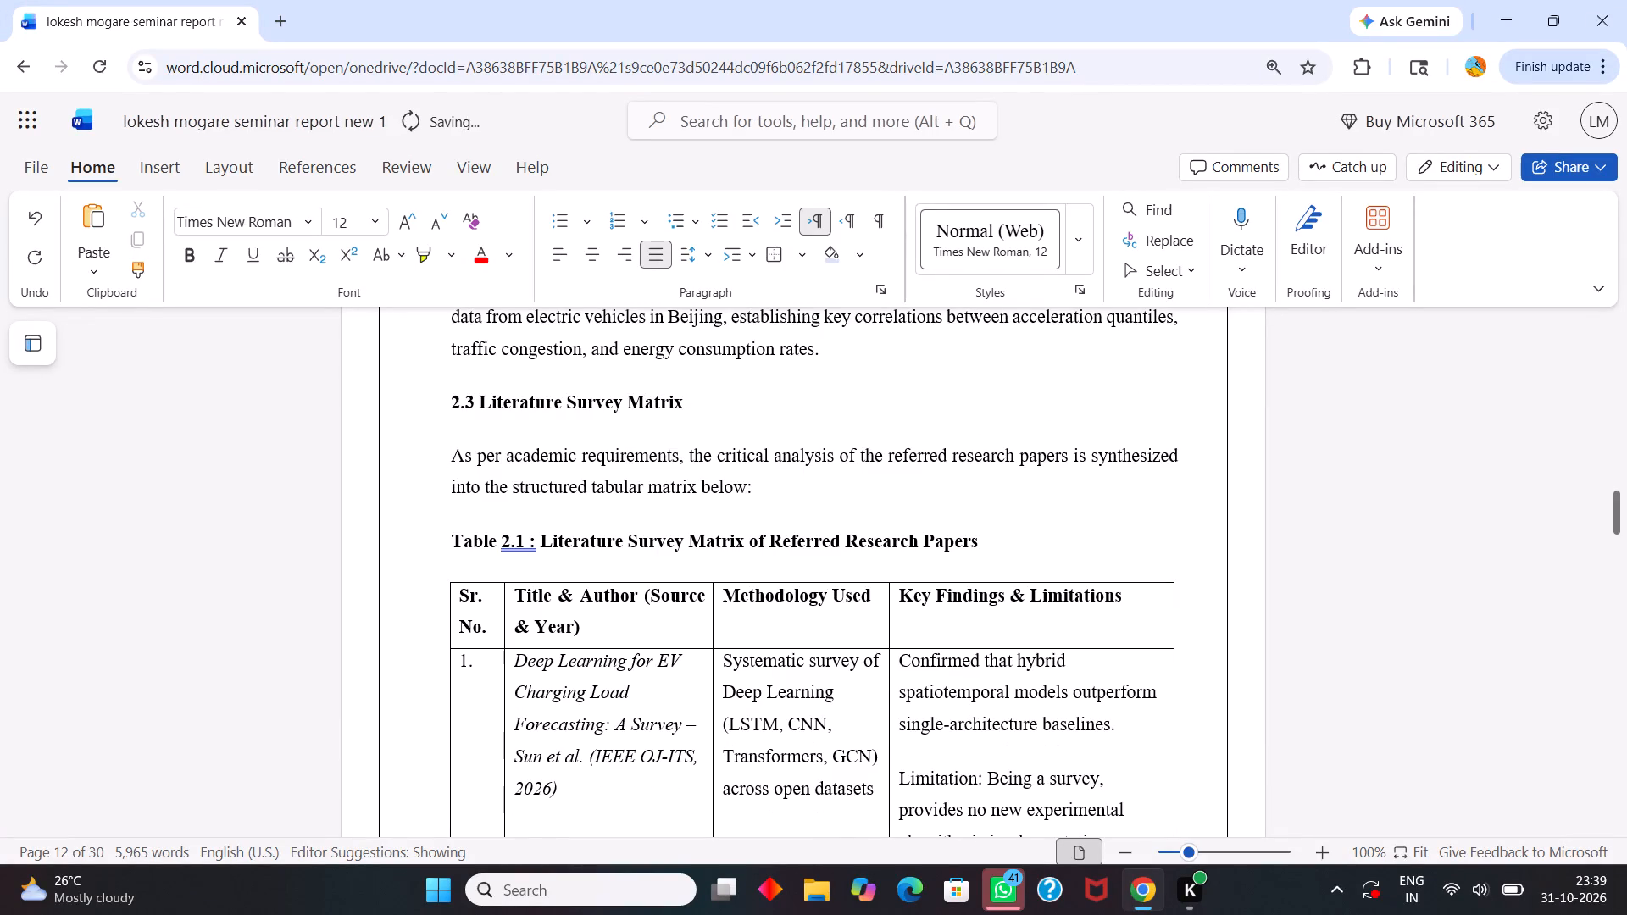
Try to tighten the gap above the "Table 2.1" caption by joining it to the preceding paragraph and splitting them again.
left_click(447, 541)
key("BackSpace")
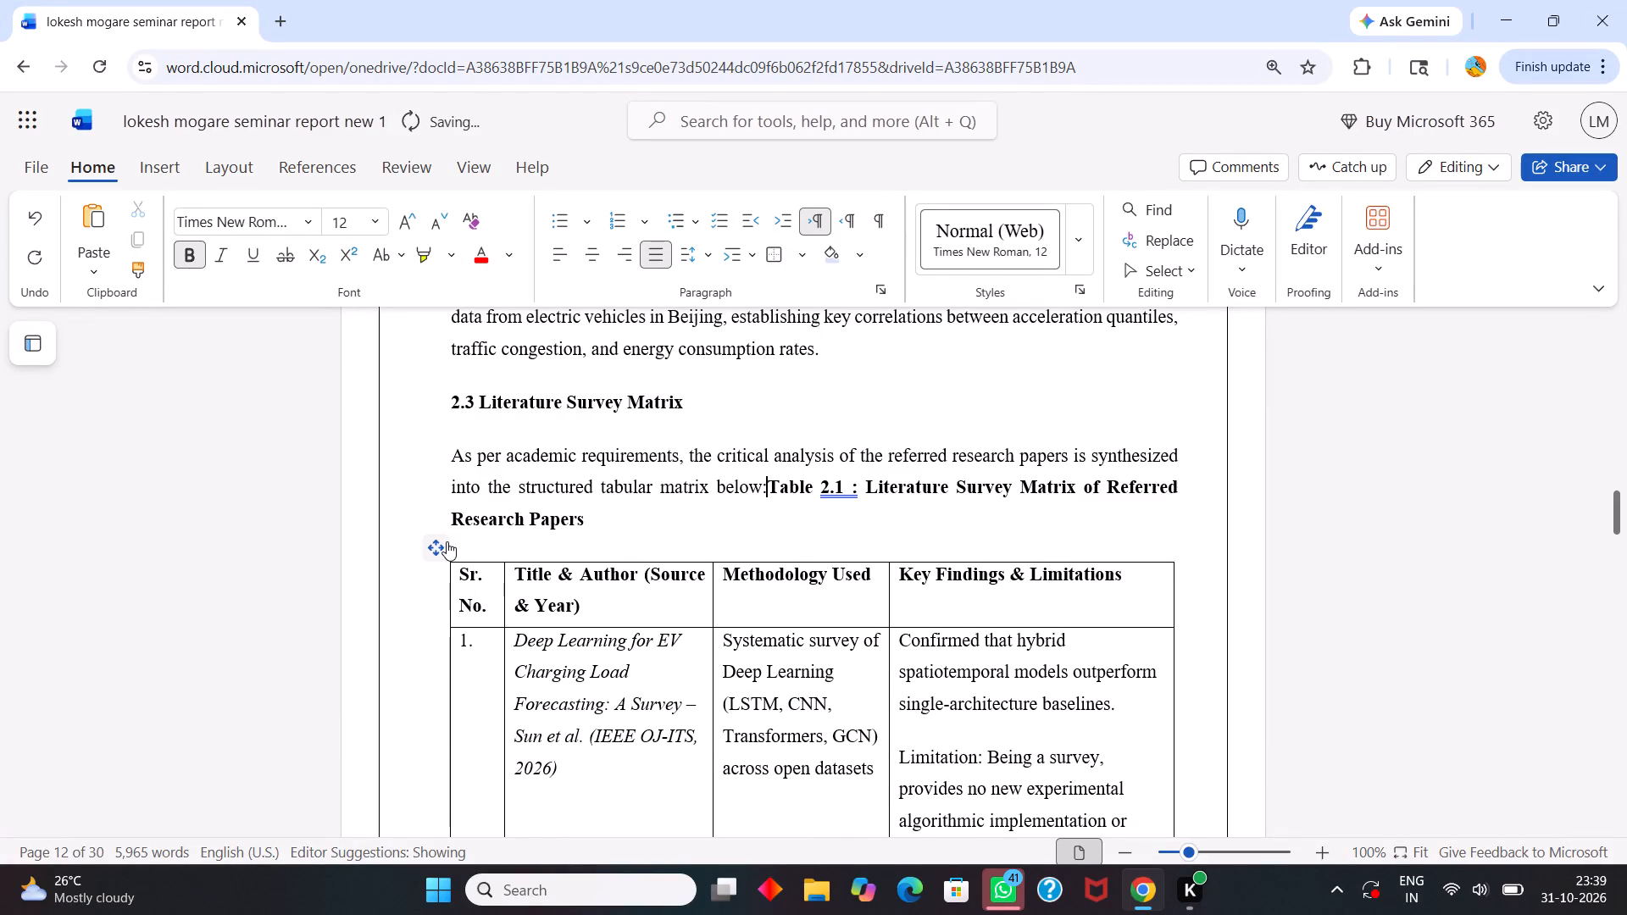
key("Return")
In section 2.4, delete the blank line between the introductory sentence and the "Pure Physics Simulation" paragraph.
scroll(525, 518, "down", 4)
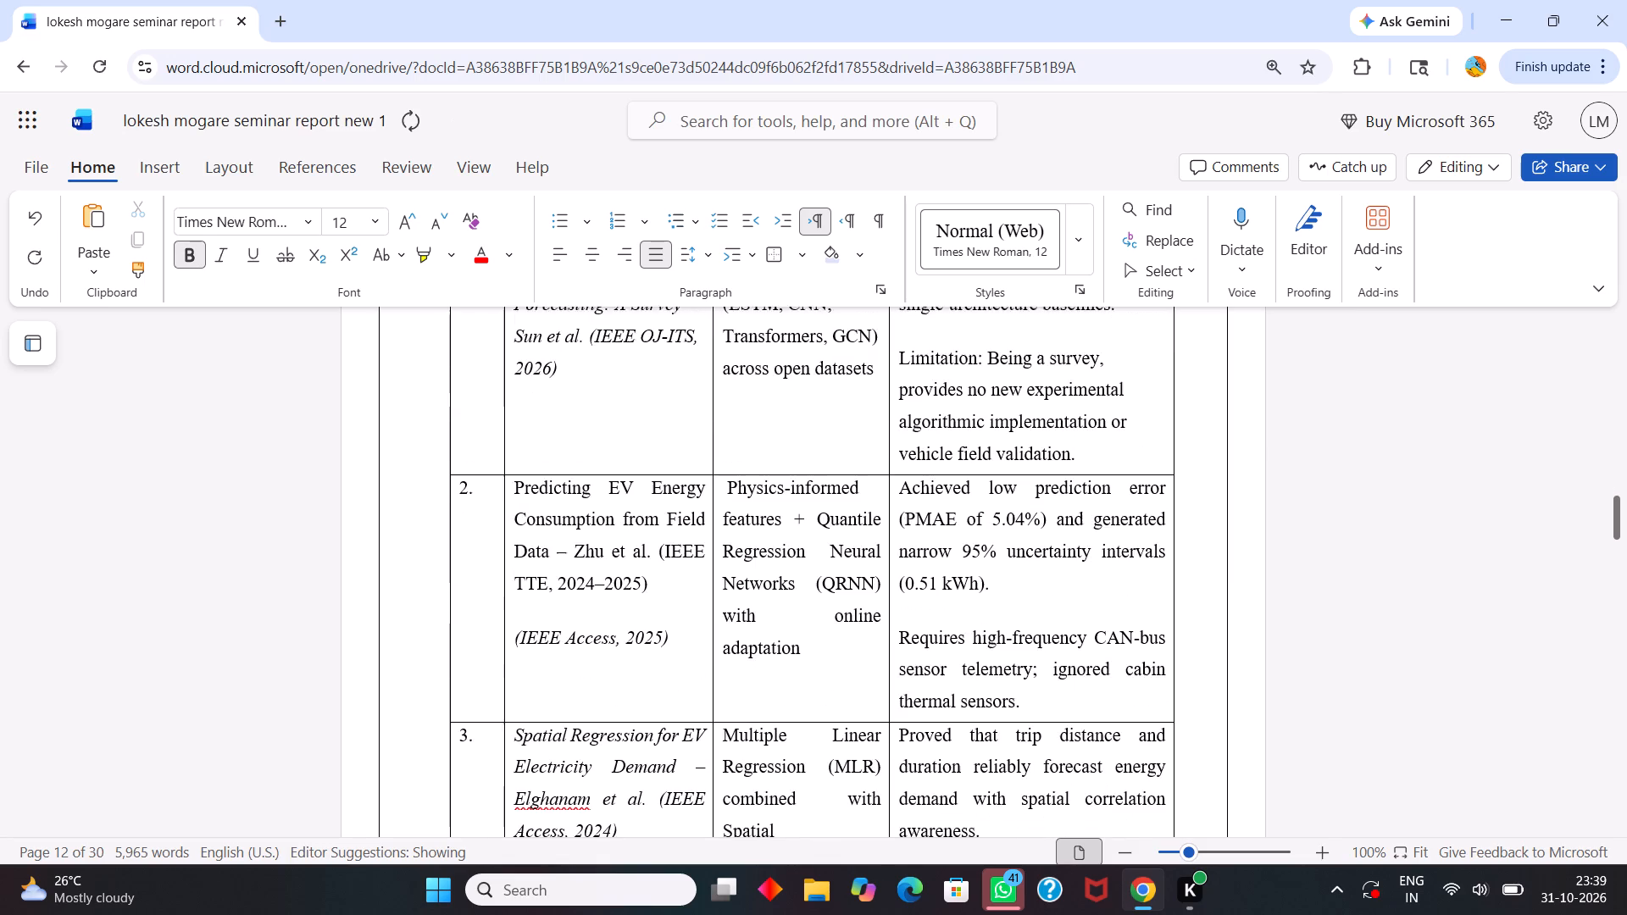
scroll(510, 495, "down", 2)
scroll(735, 596, "down", 12)
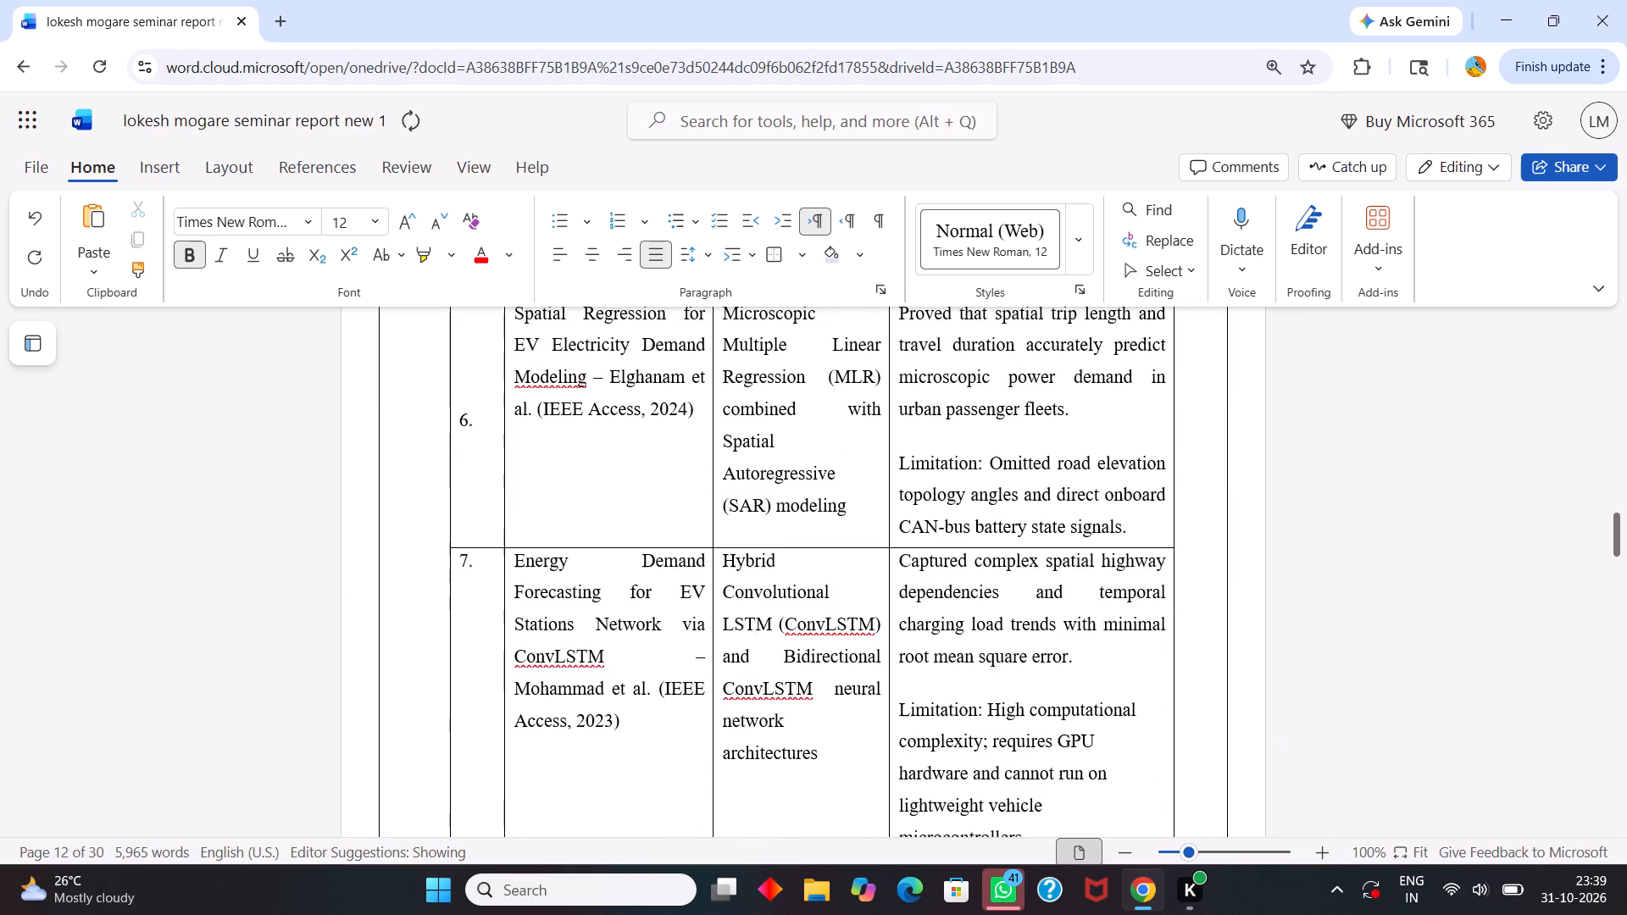
scroll(735, 595, "down", 15)
scroll(731, 592, "up", 4)
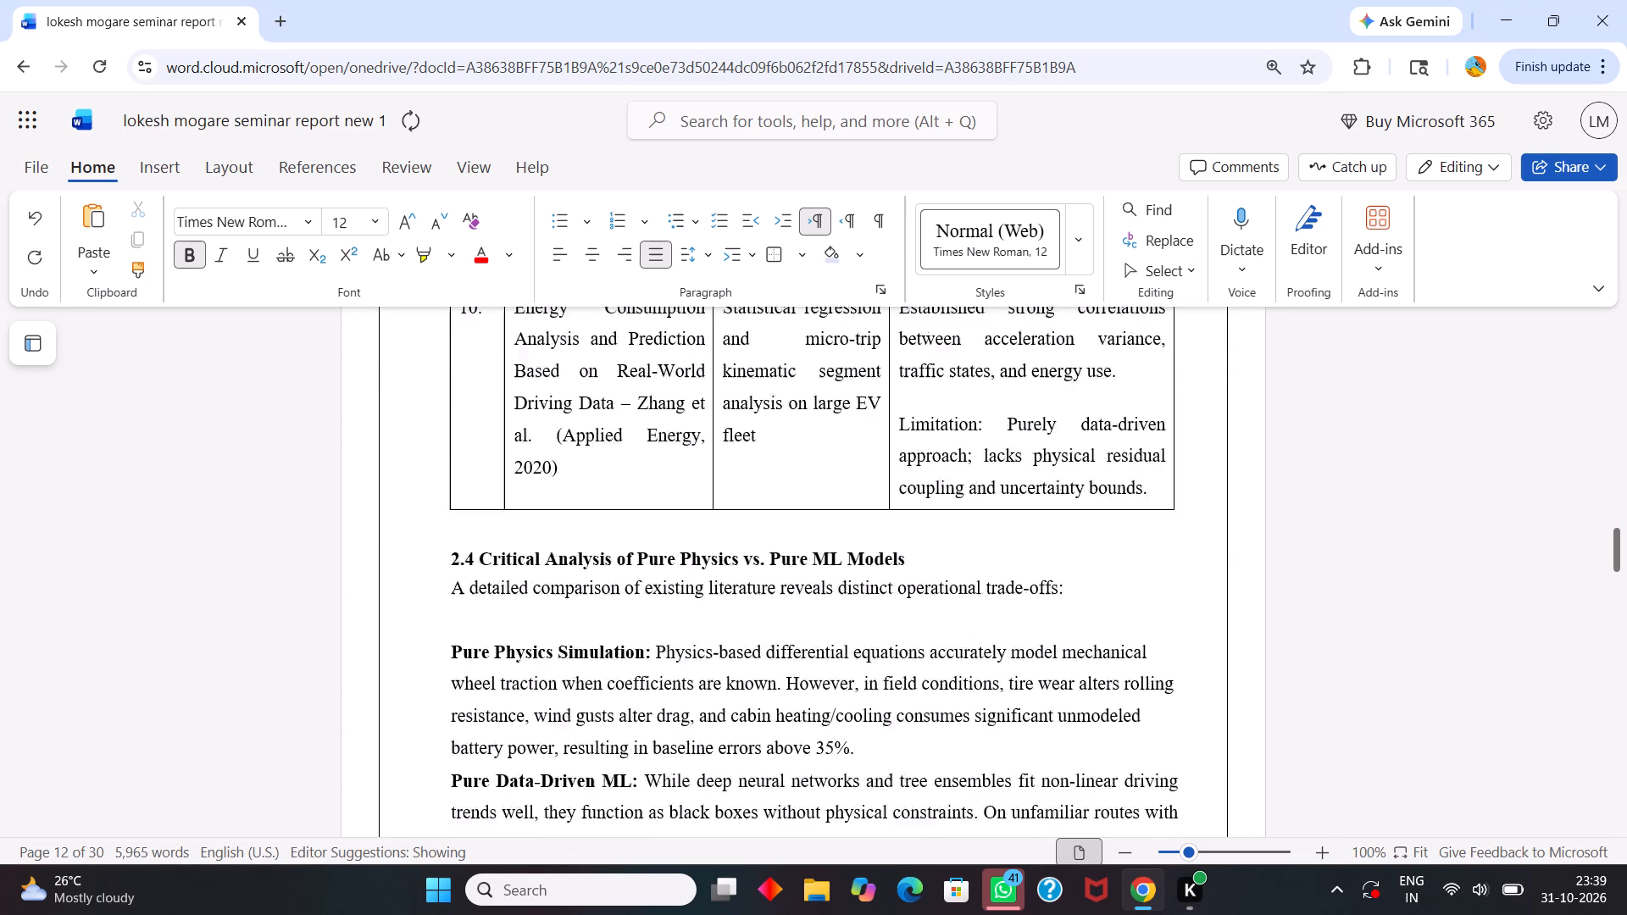
scroll(731, 592, "down", 1)
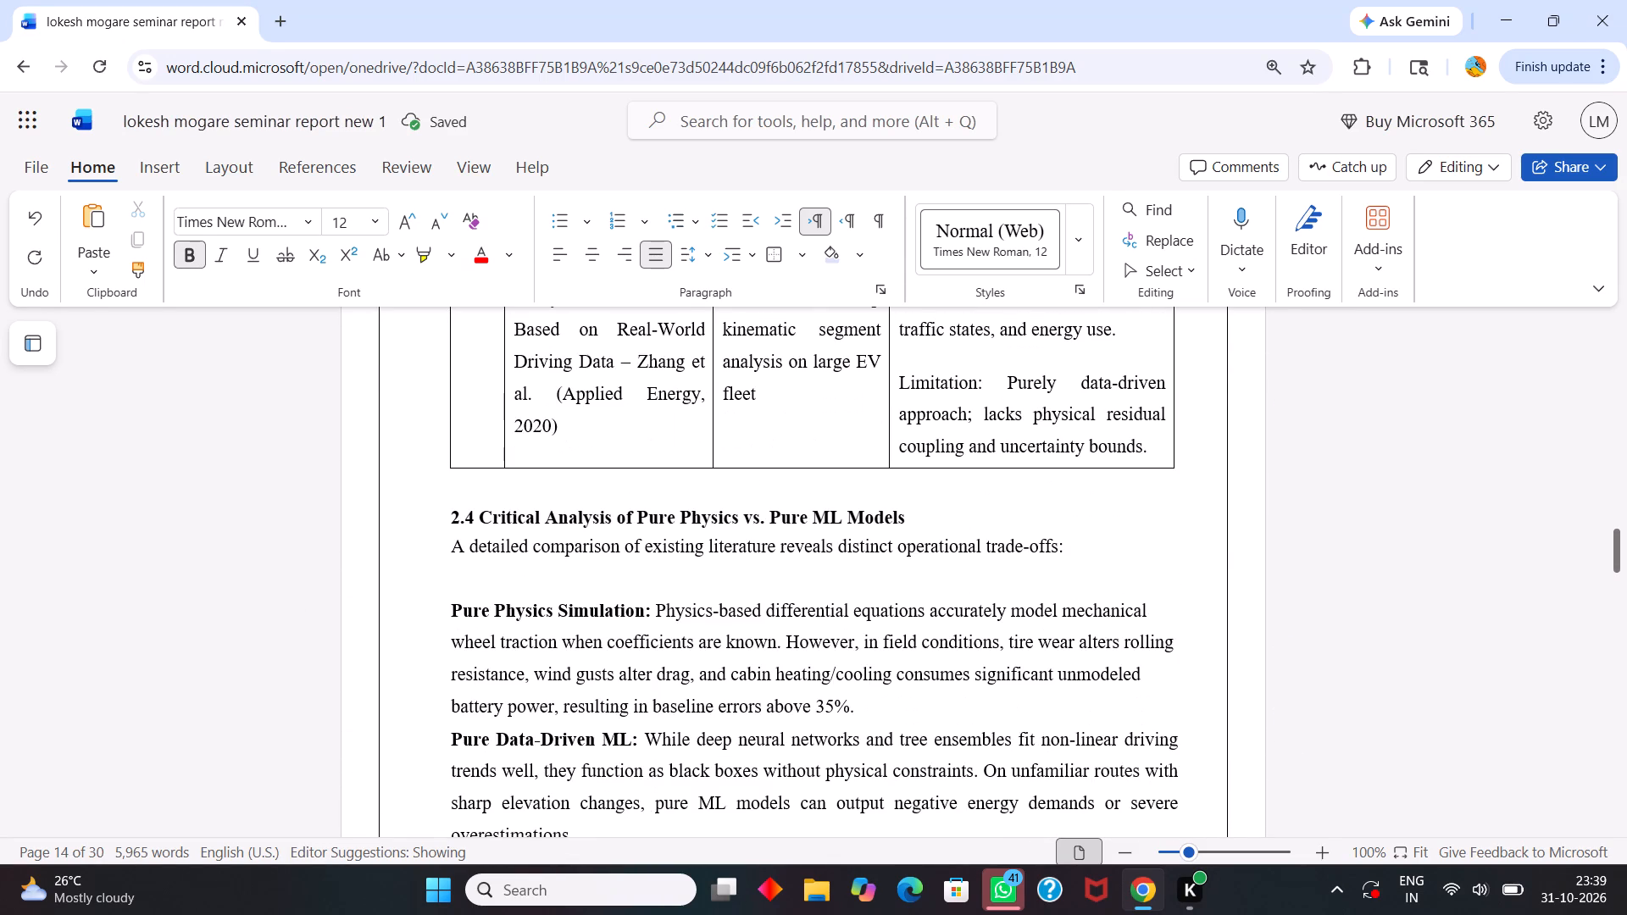
left_click(411, 640)
left_click(400, 615)
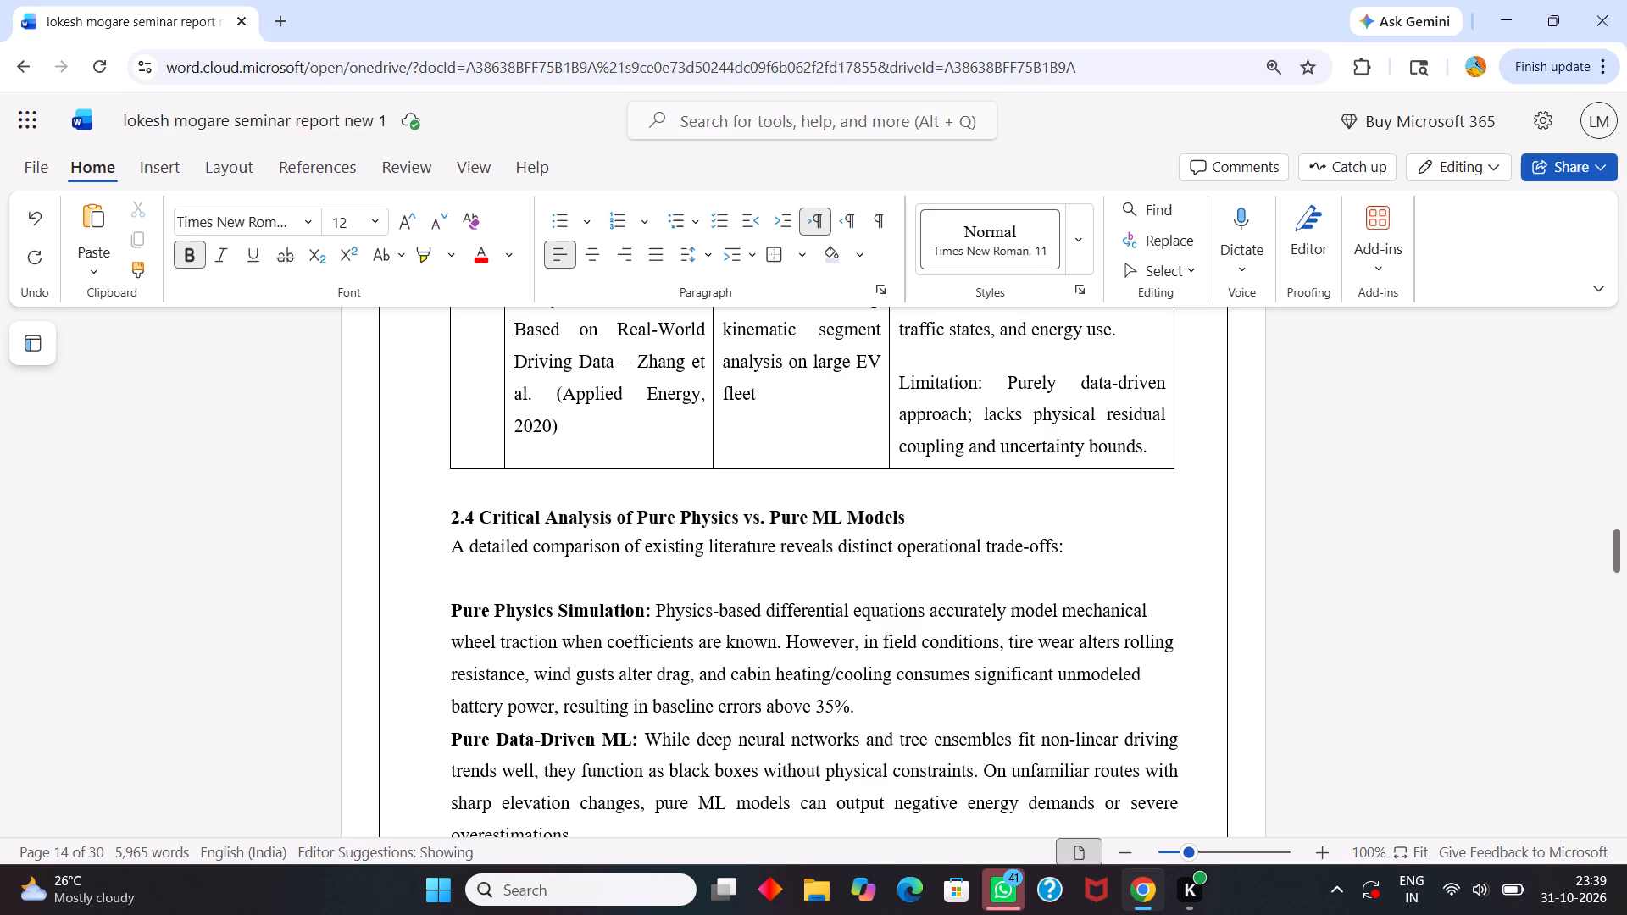
key("BackSpace")
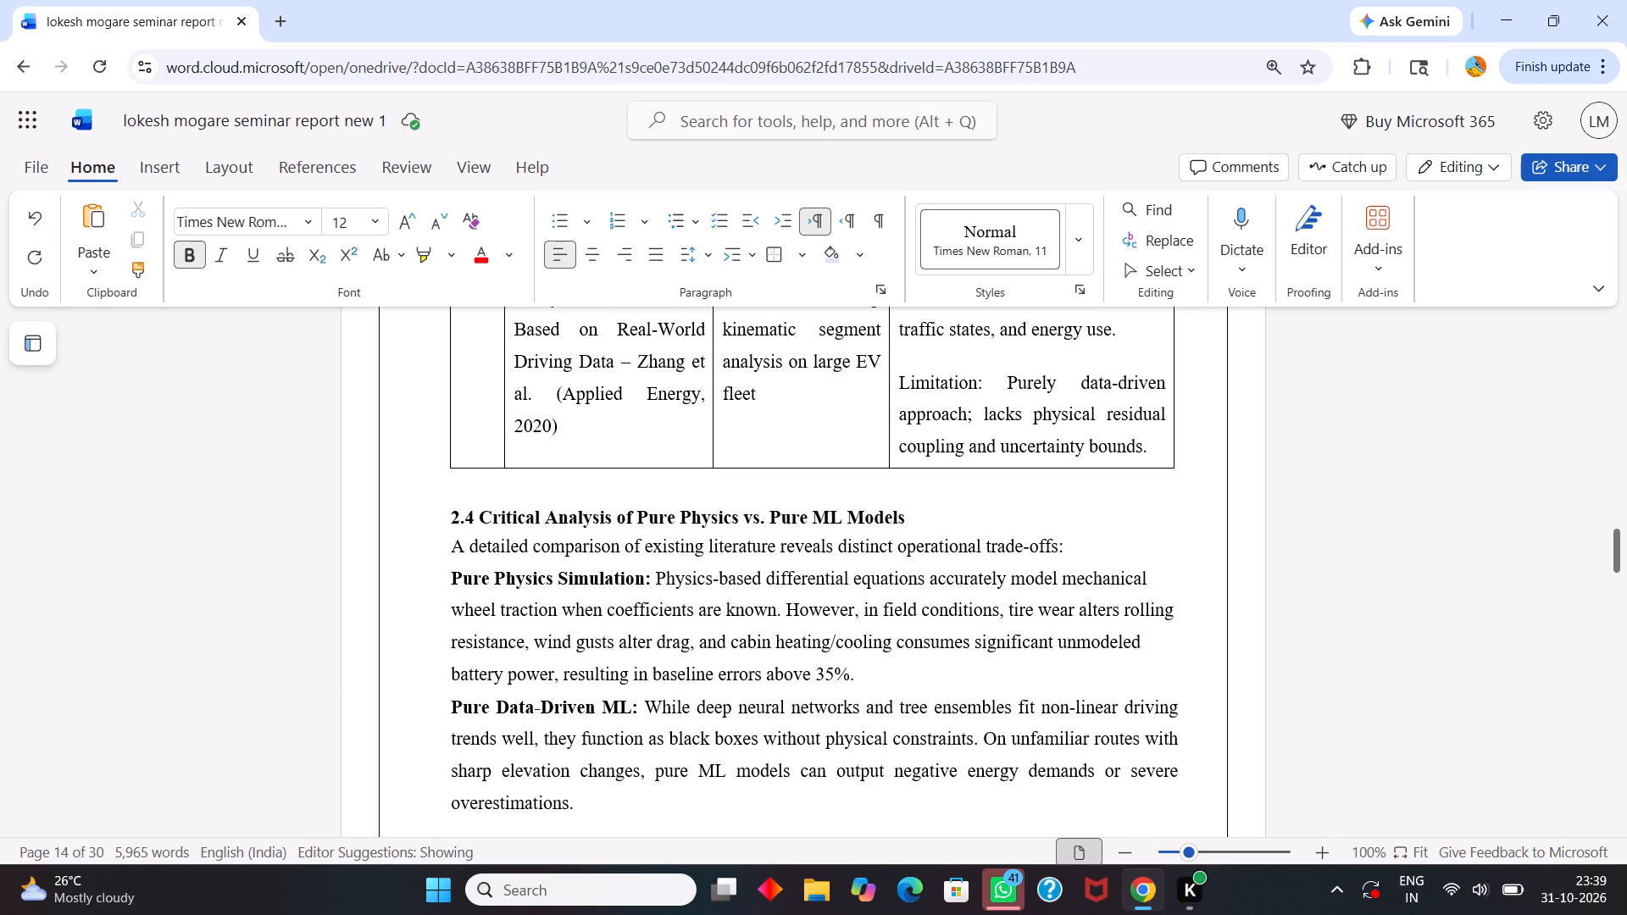
Number section 2.4's bold items "1." for Pure Physics Simulation and "2." for Pure Data-Driven ML, with a space after each number.
type("1.")
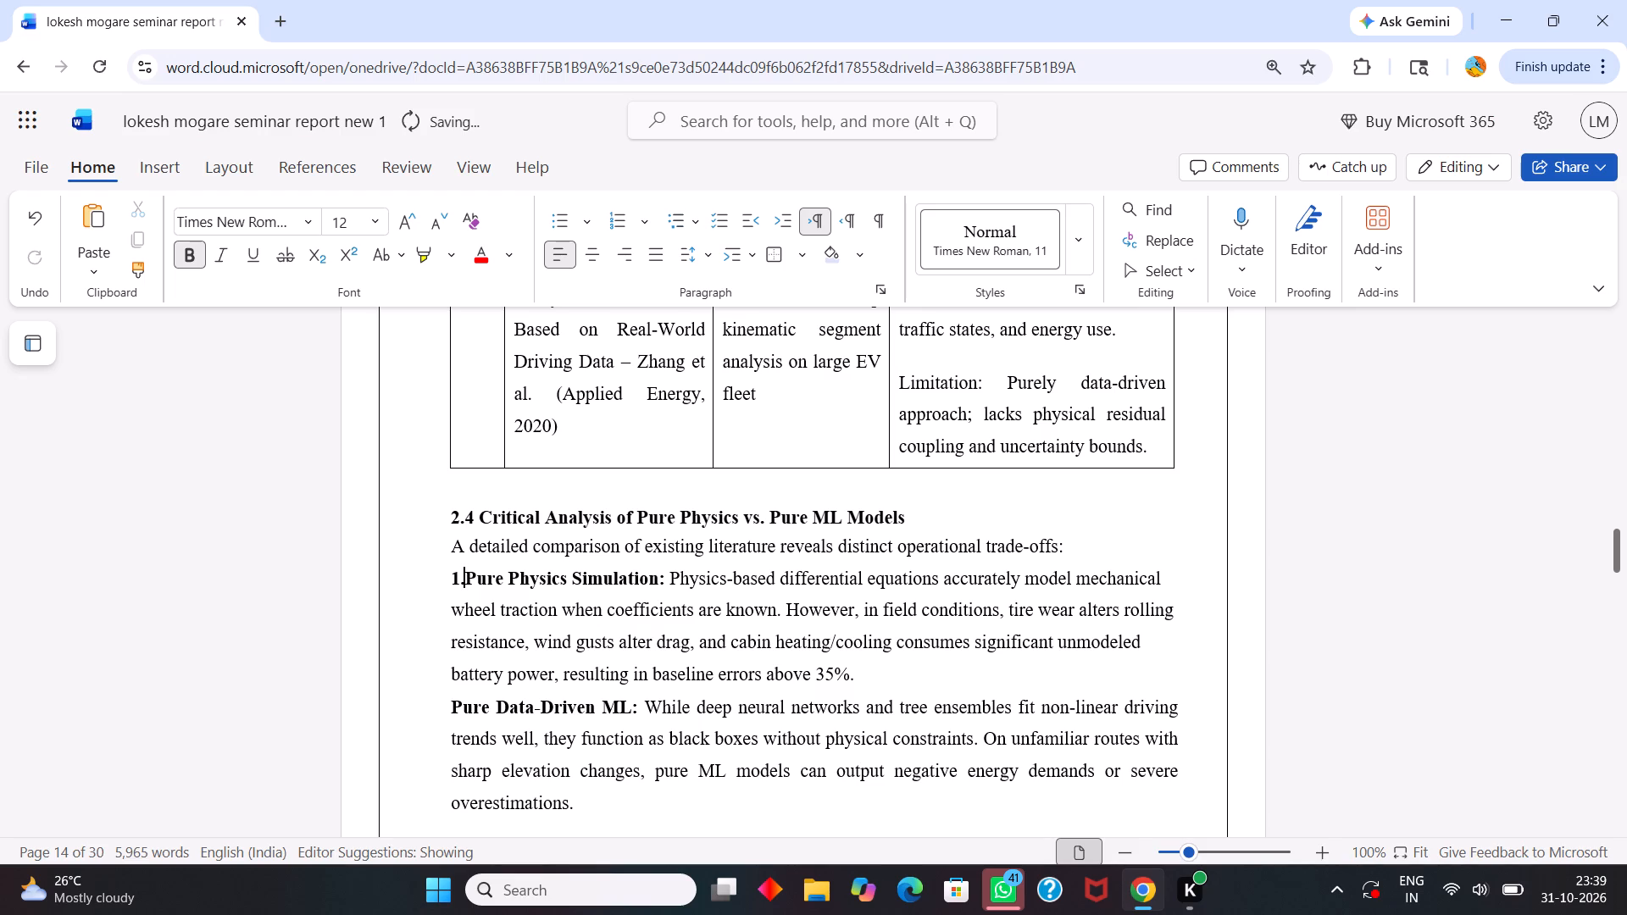
scroll(475, 617, "down", 2)
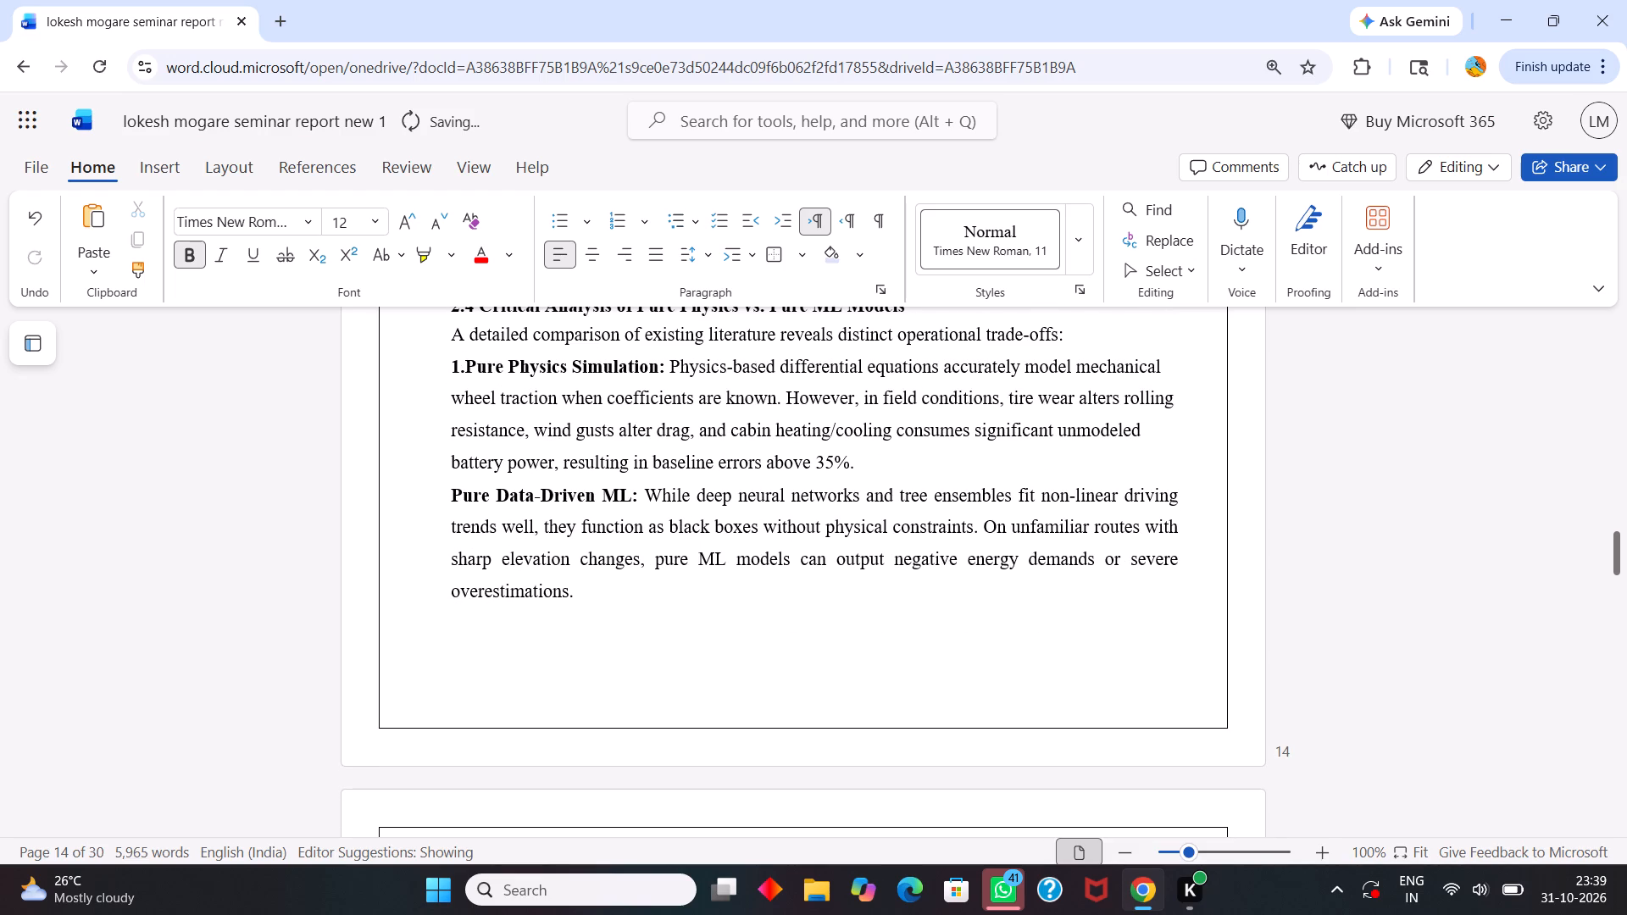
left_click(448, 489)
type("2.")
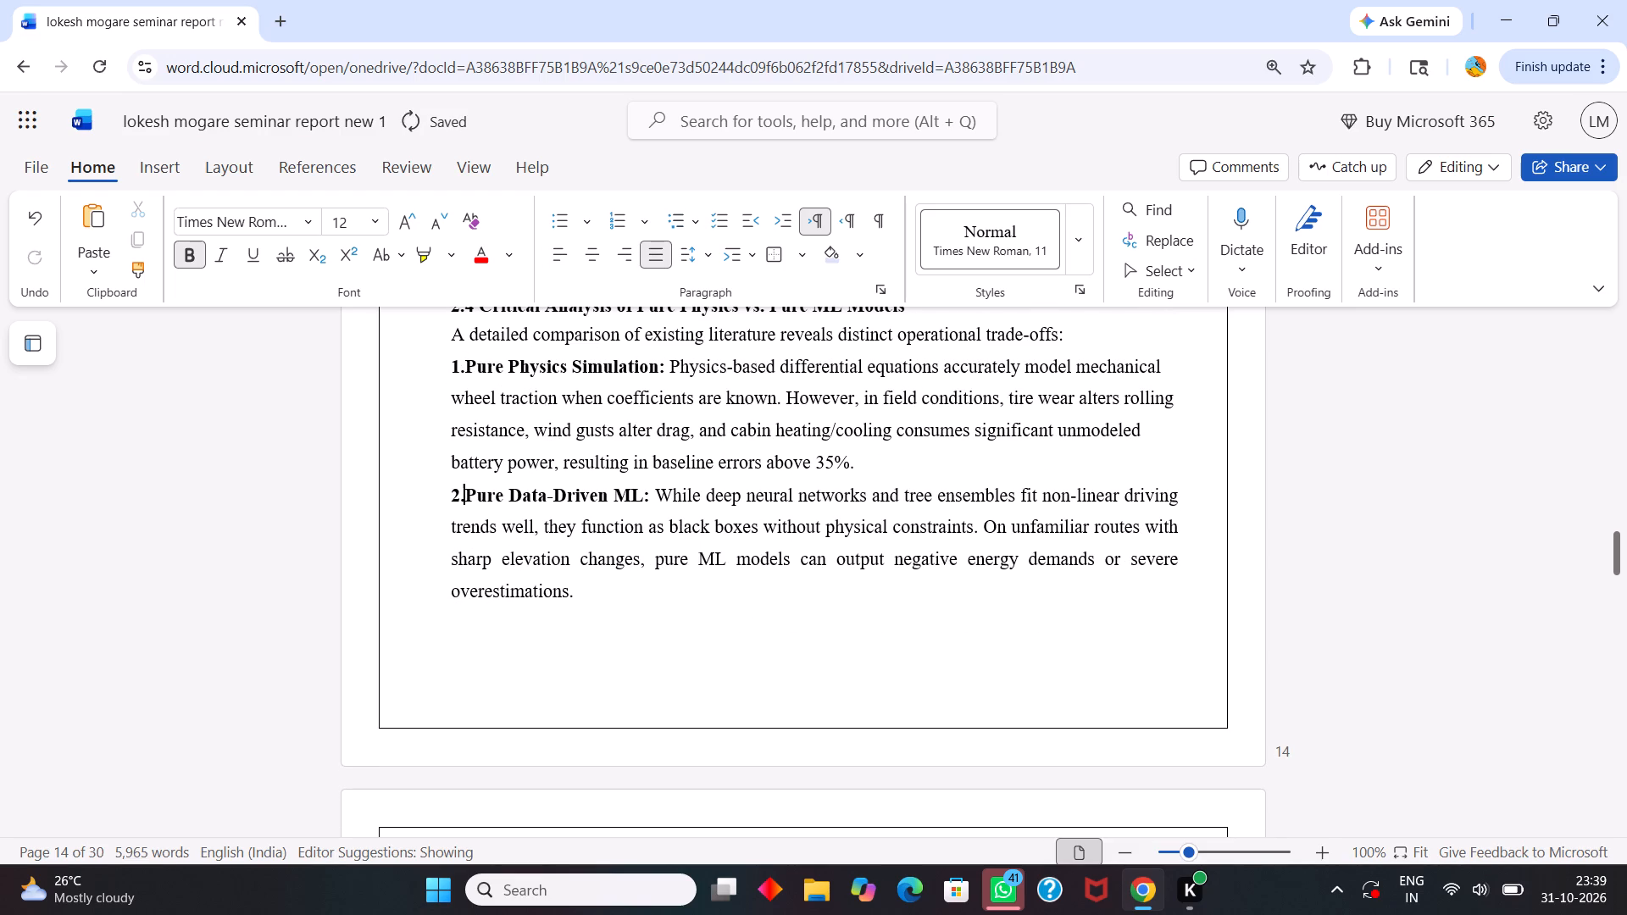
scroll(505, 522, "down", 3)
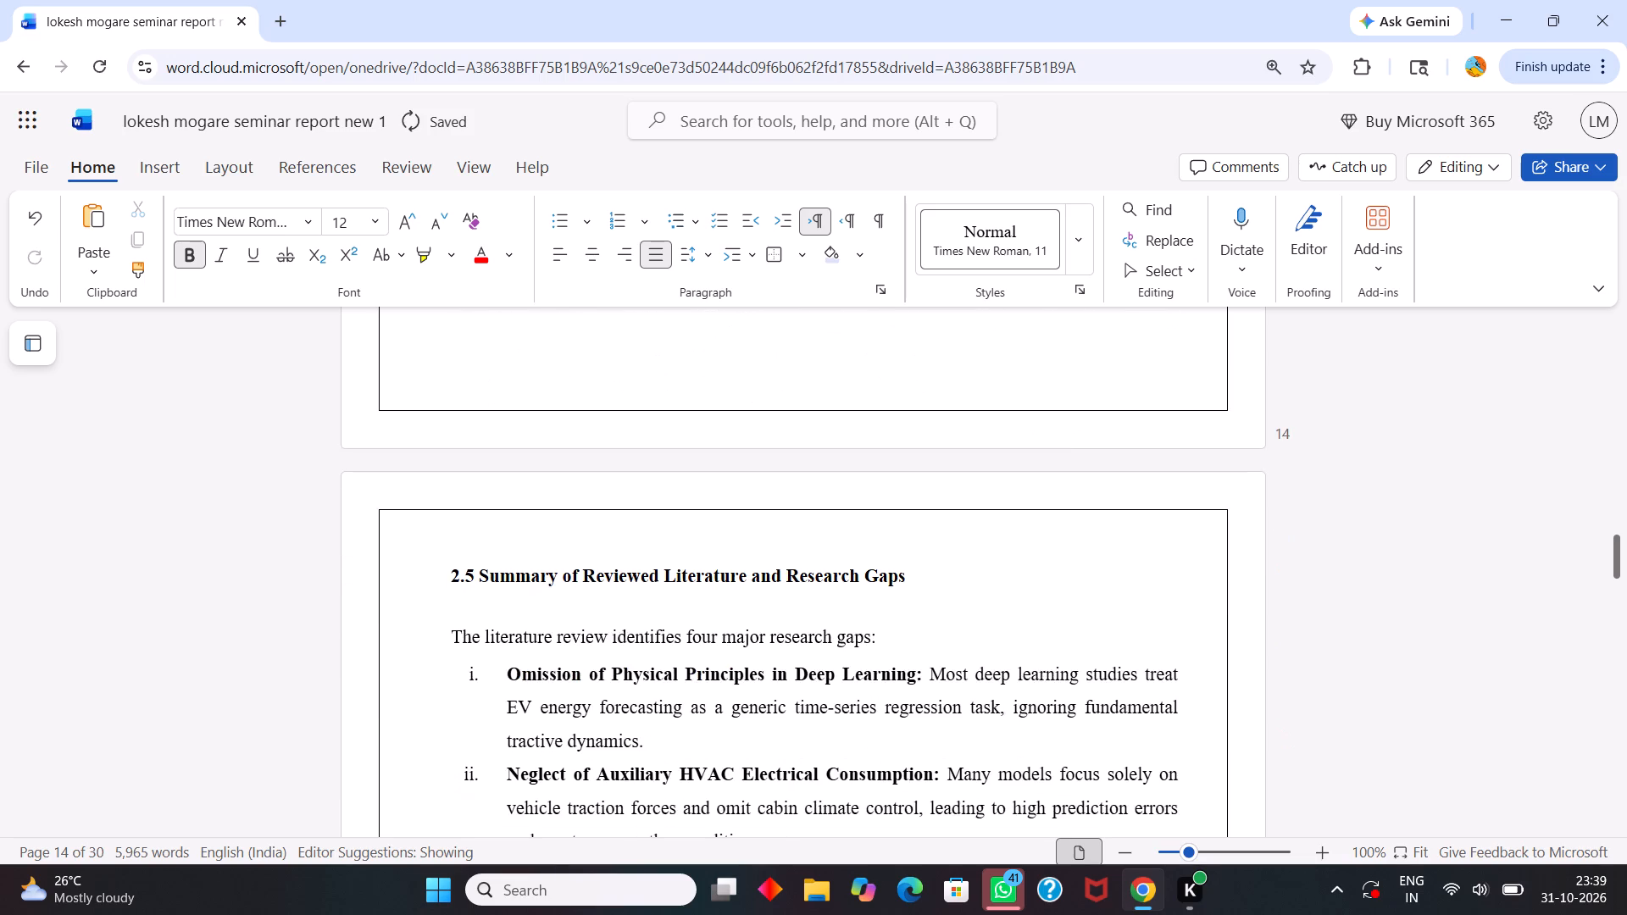
scroll(505, 522, "up", 4)
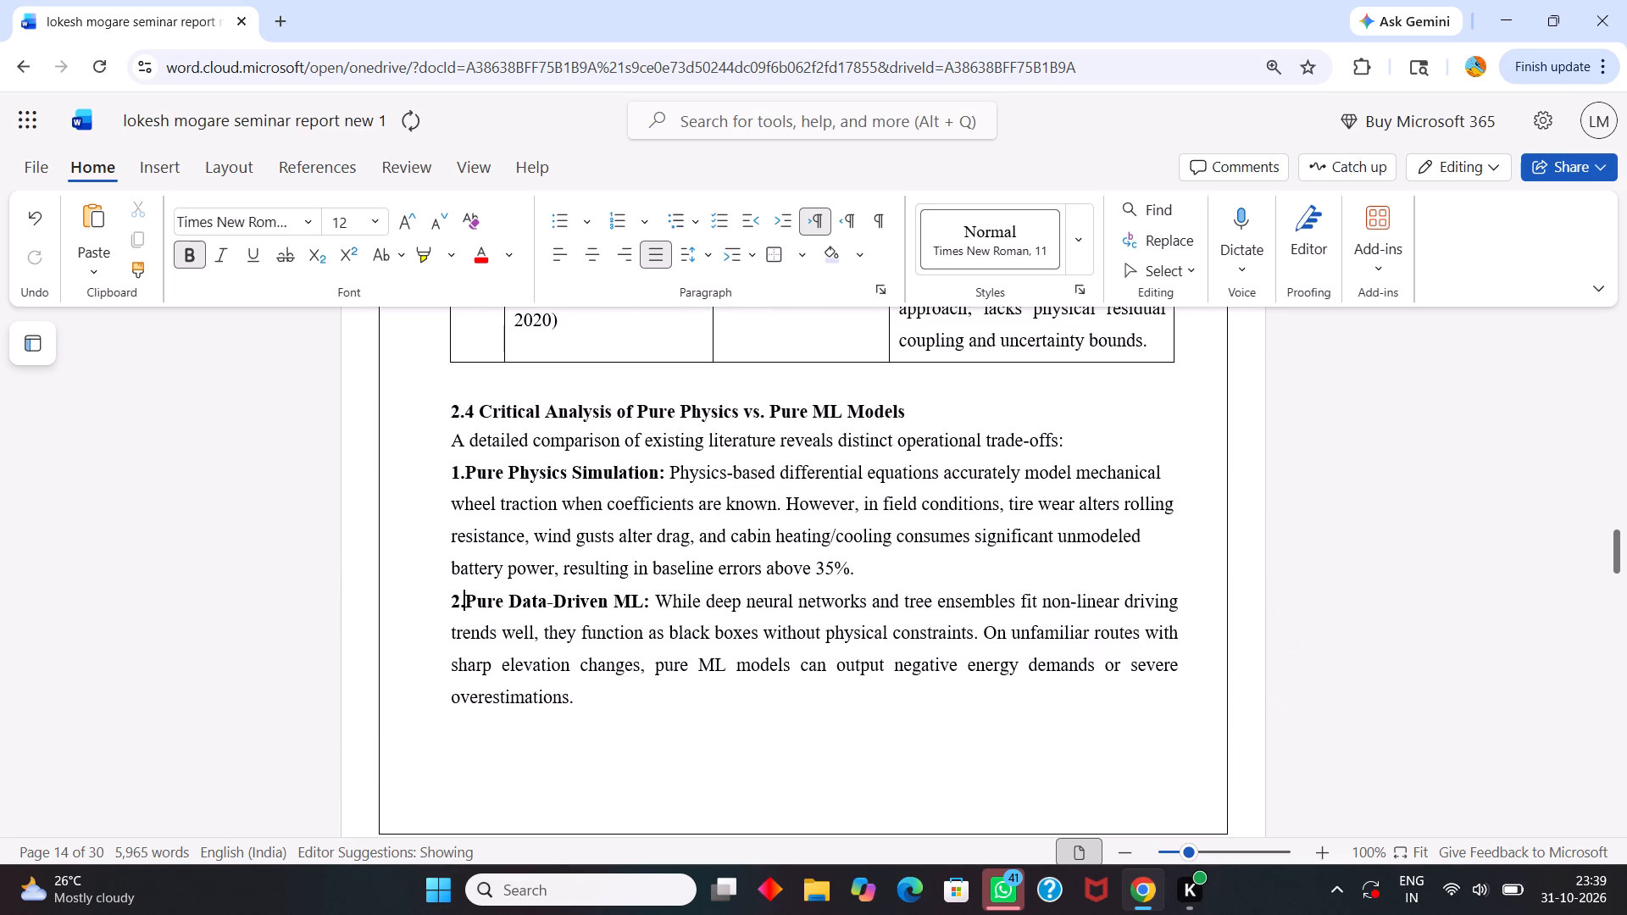
left_click(463, 469)
left_click(464, 470)
key("space")
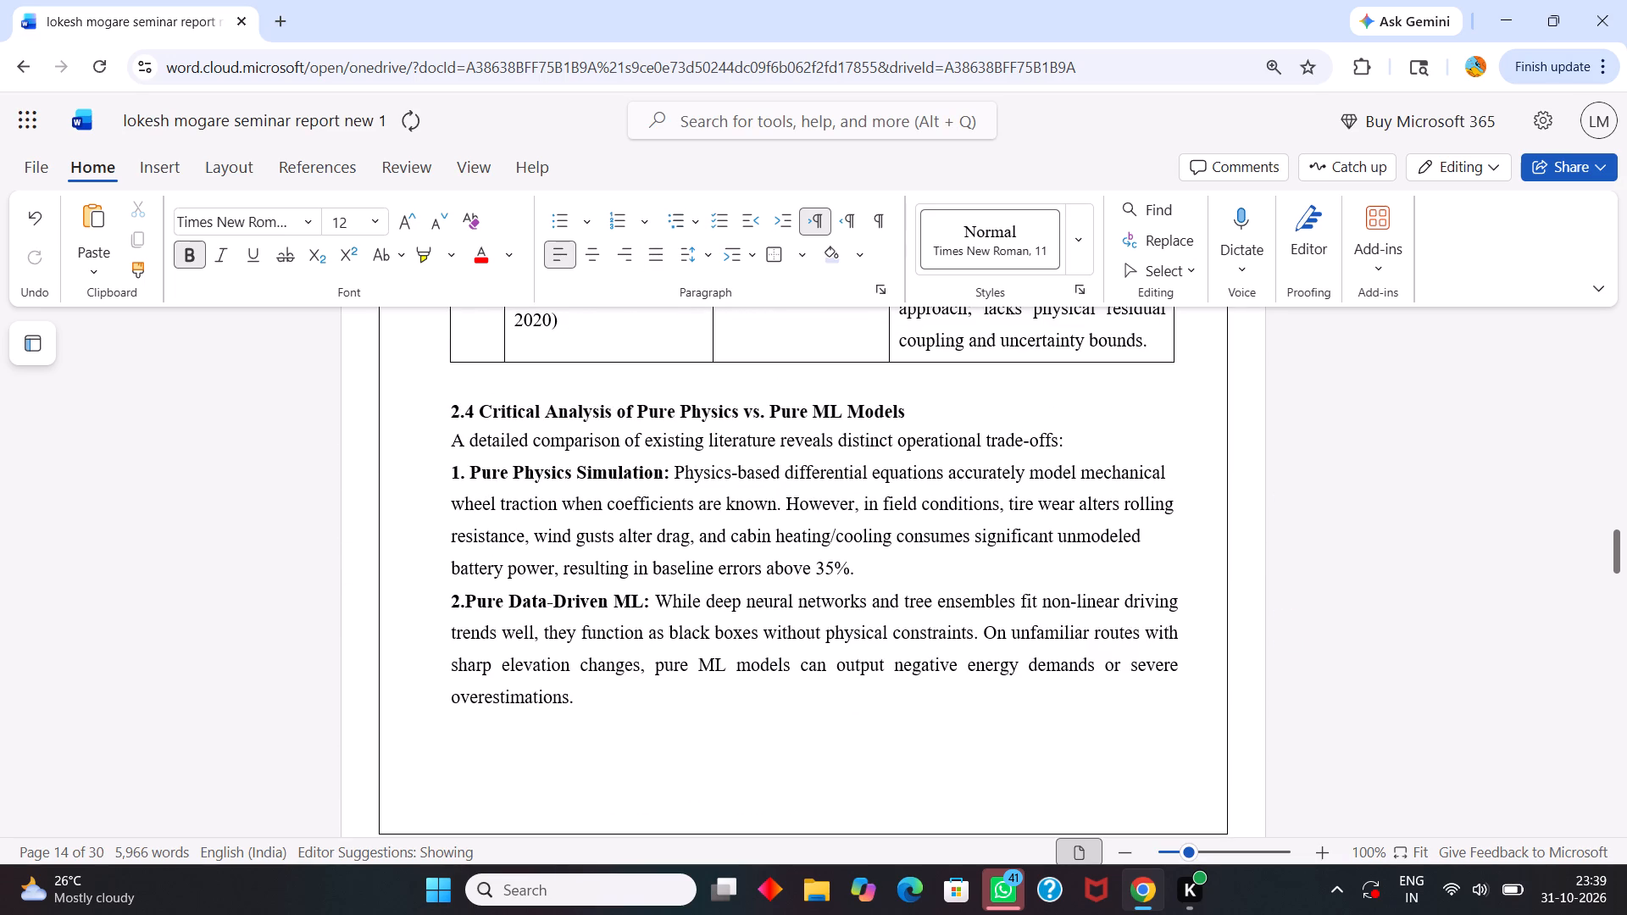
left_click(464, 607)
key("space")
Close the gap between the "2.5 Summary of Reviewed Literature and Research Gaps" heading and its introductory sentence, keeping the sentence unindented.
scroll(473, 596, "down", 4)
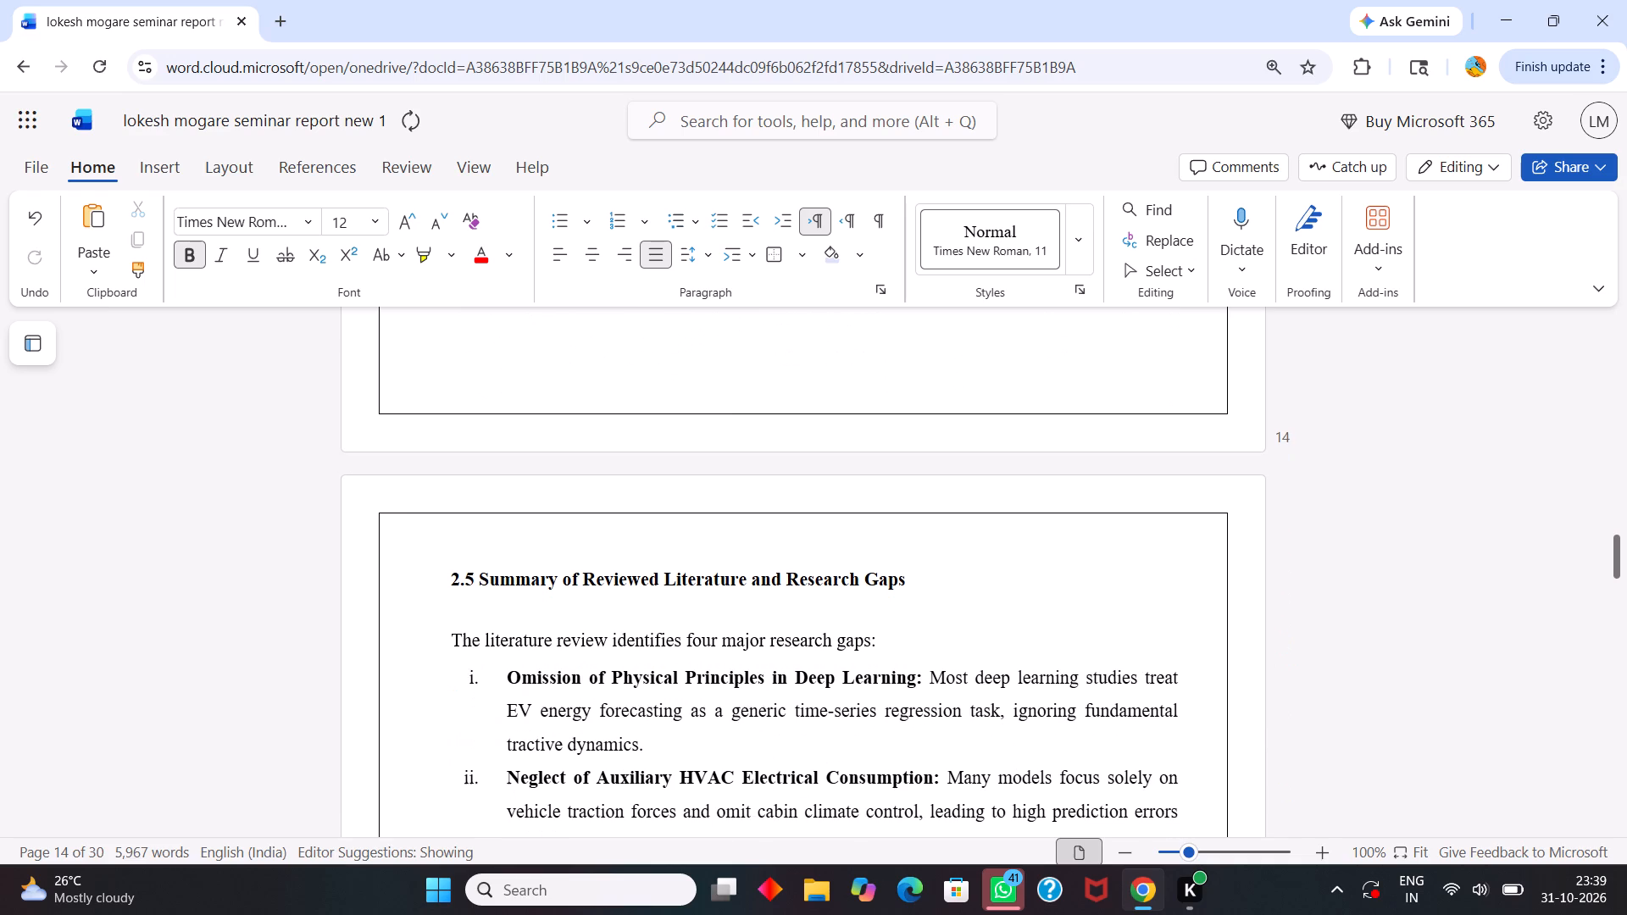
left_click(455, 638)
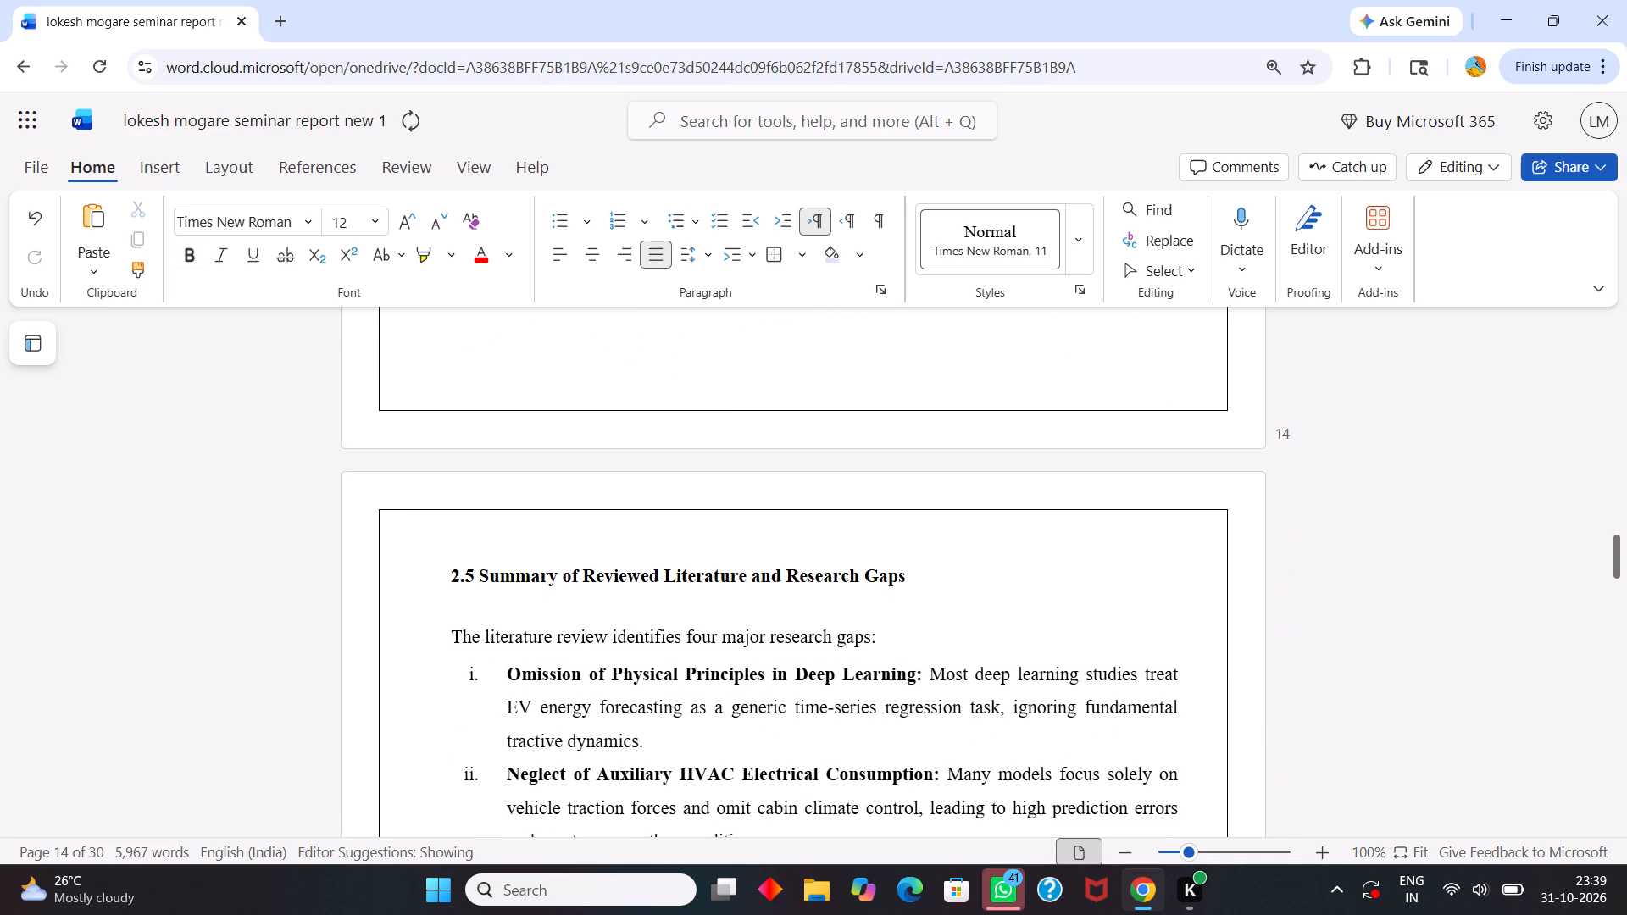
key("BackSpace")
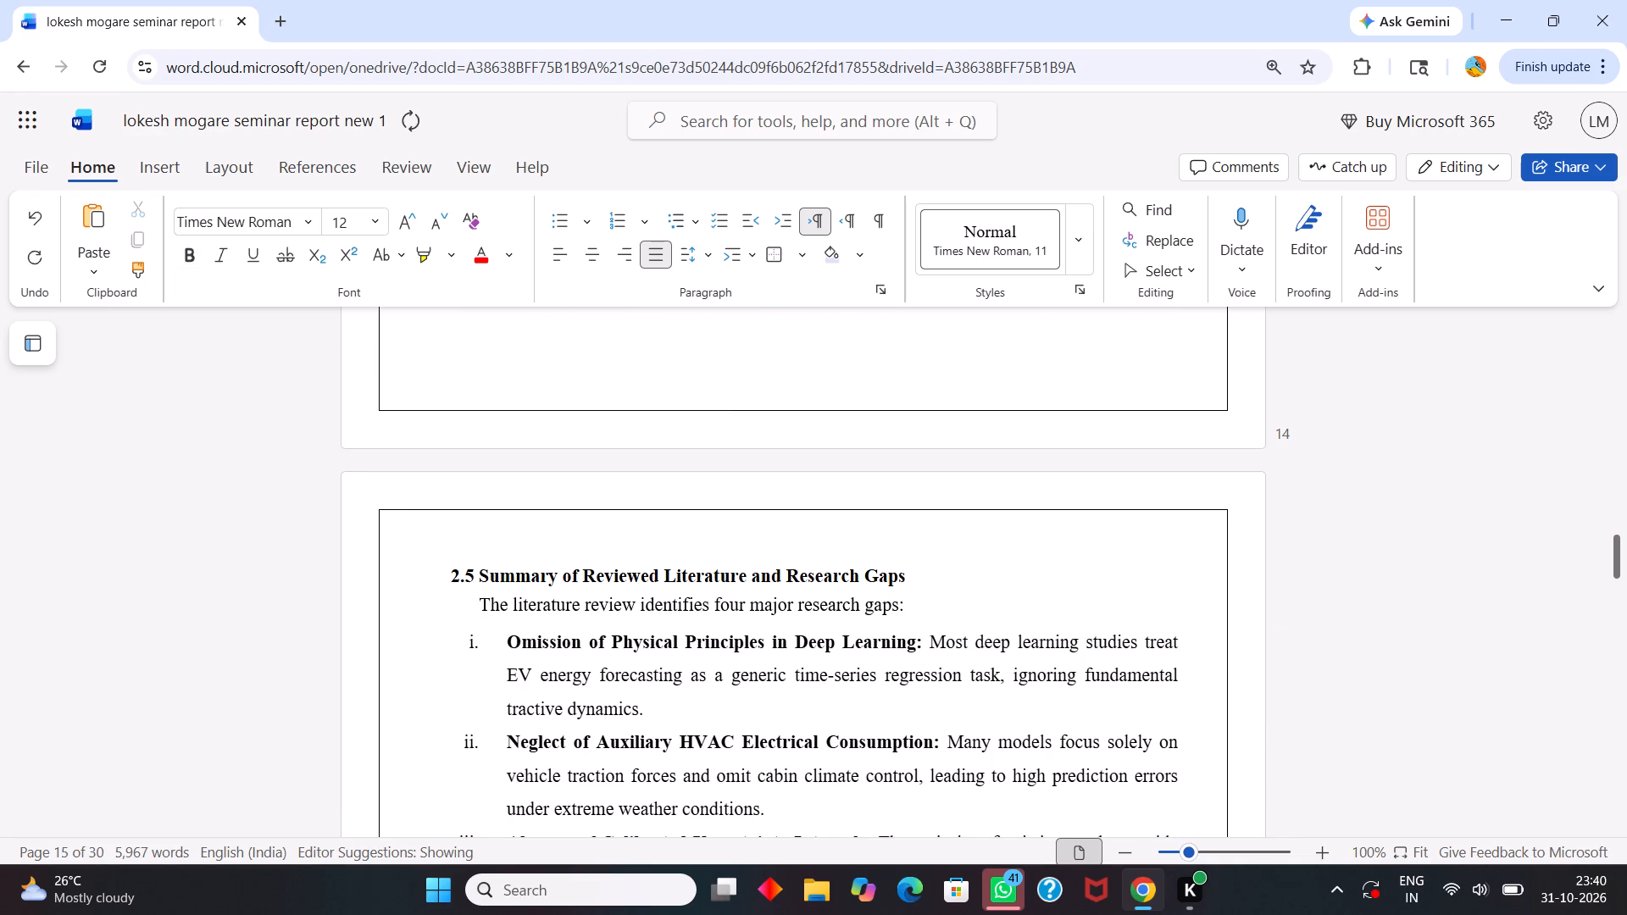
key("BackSpace")
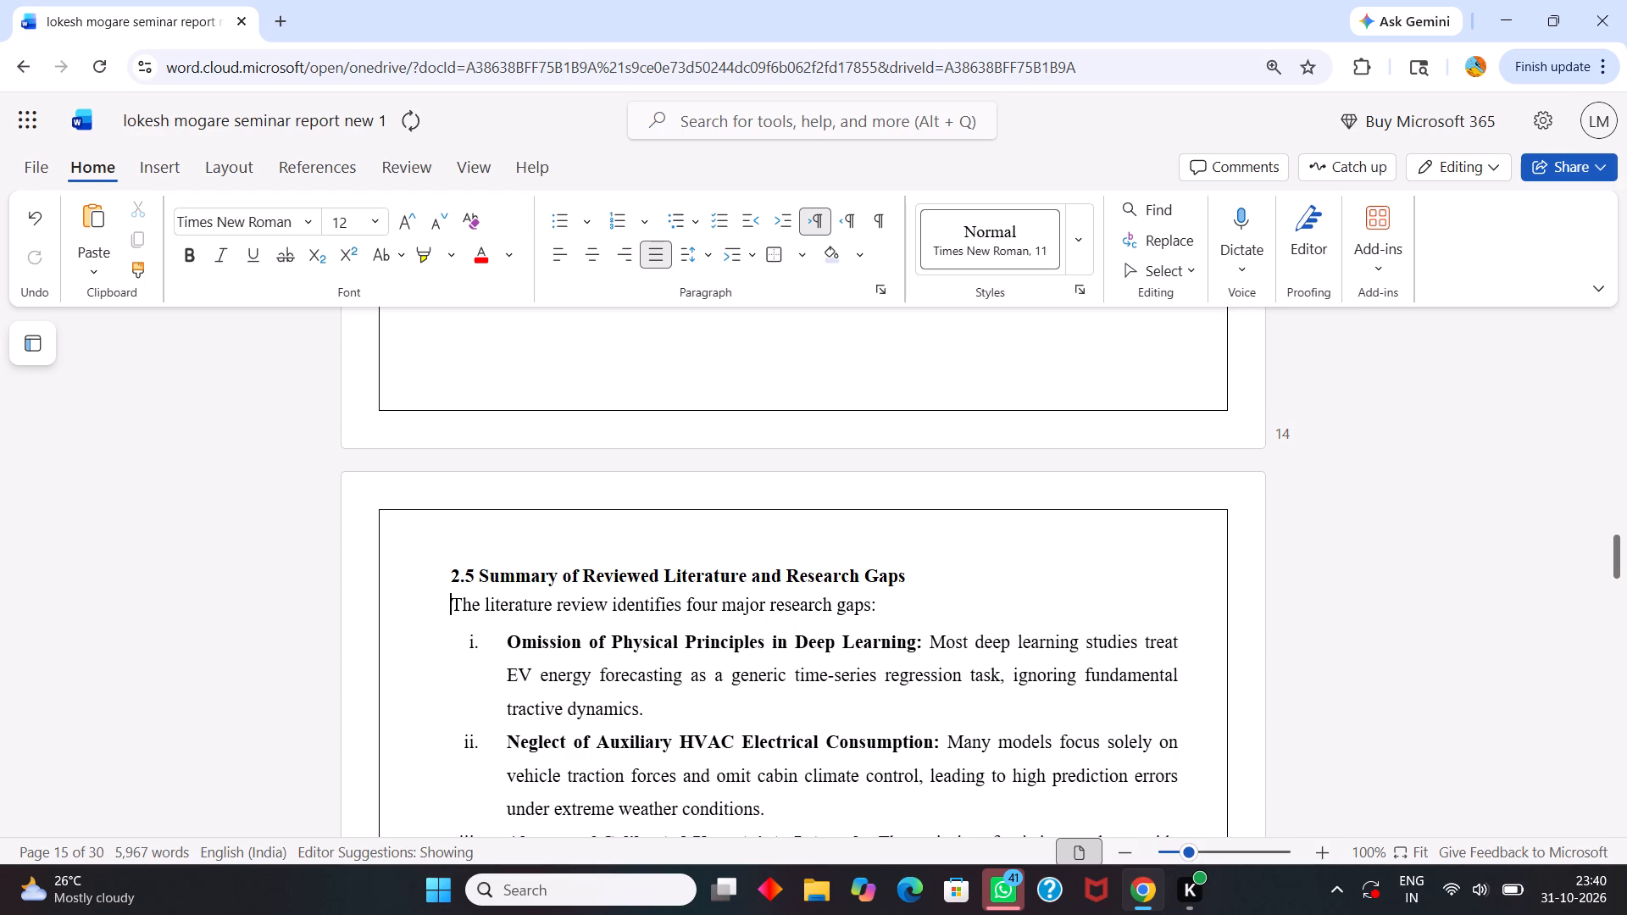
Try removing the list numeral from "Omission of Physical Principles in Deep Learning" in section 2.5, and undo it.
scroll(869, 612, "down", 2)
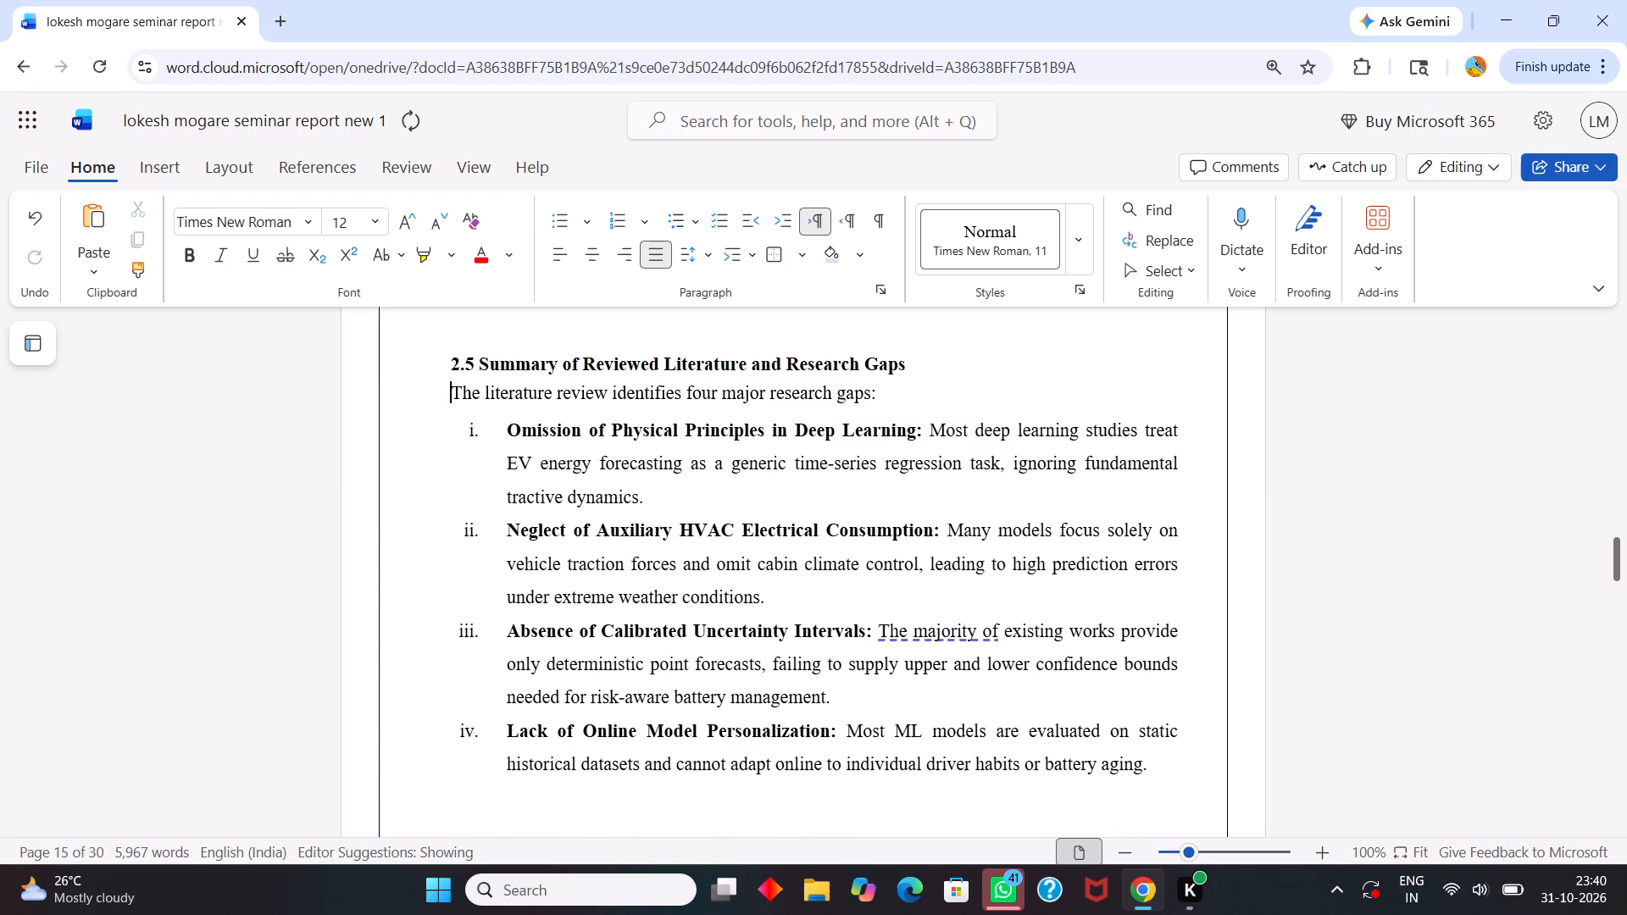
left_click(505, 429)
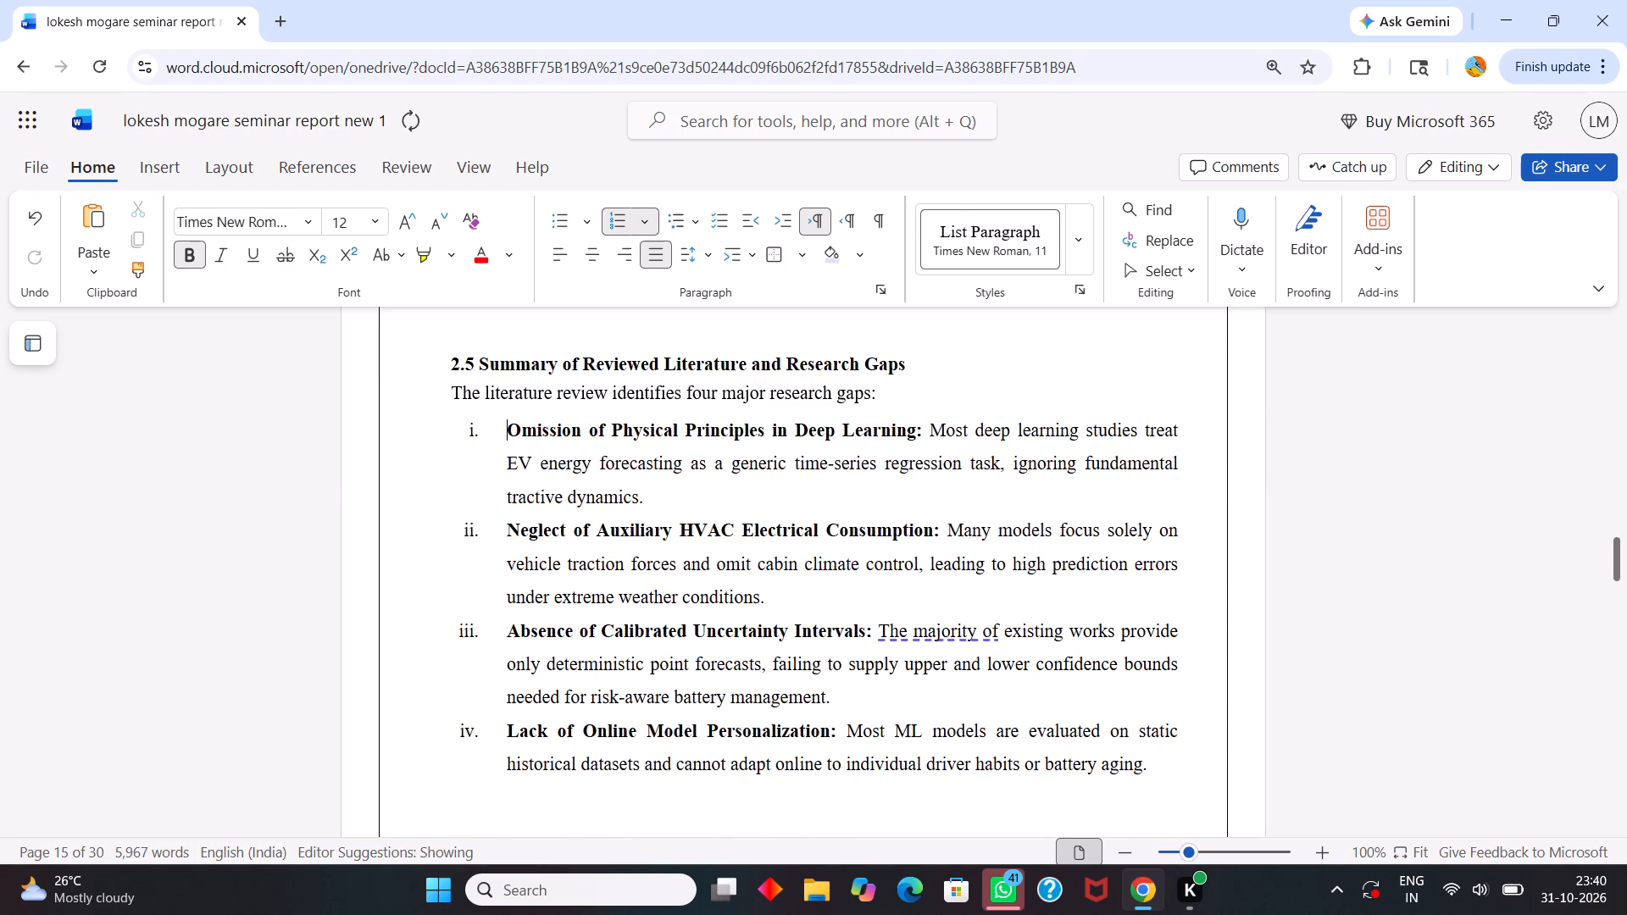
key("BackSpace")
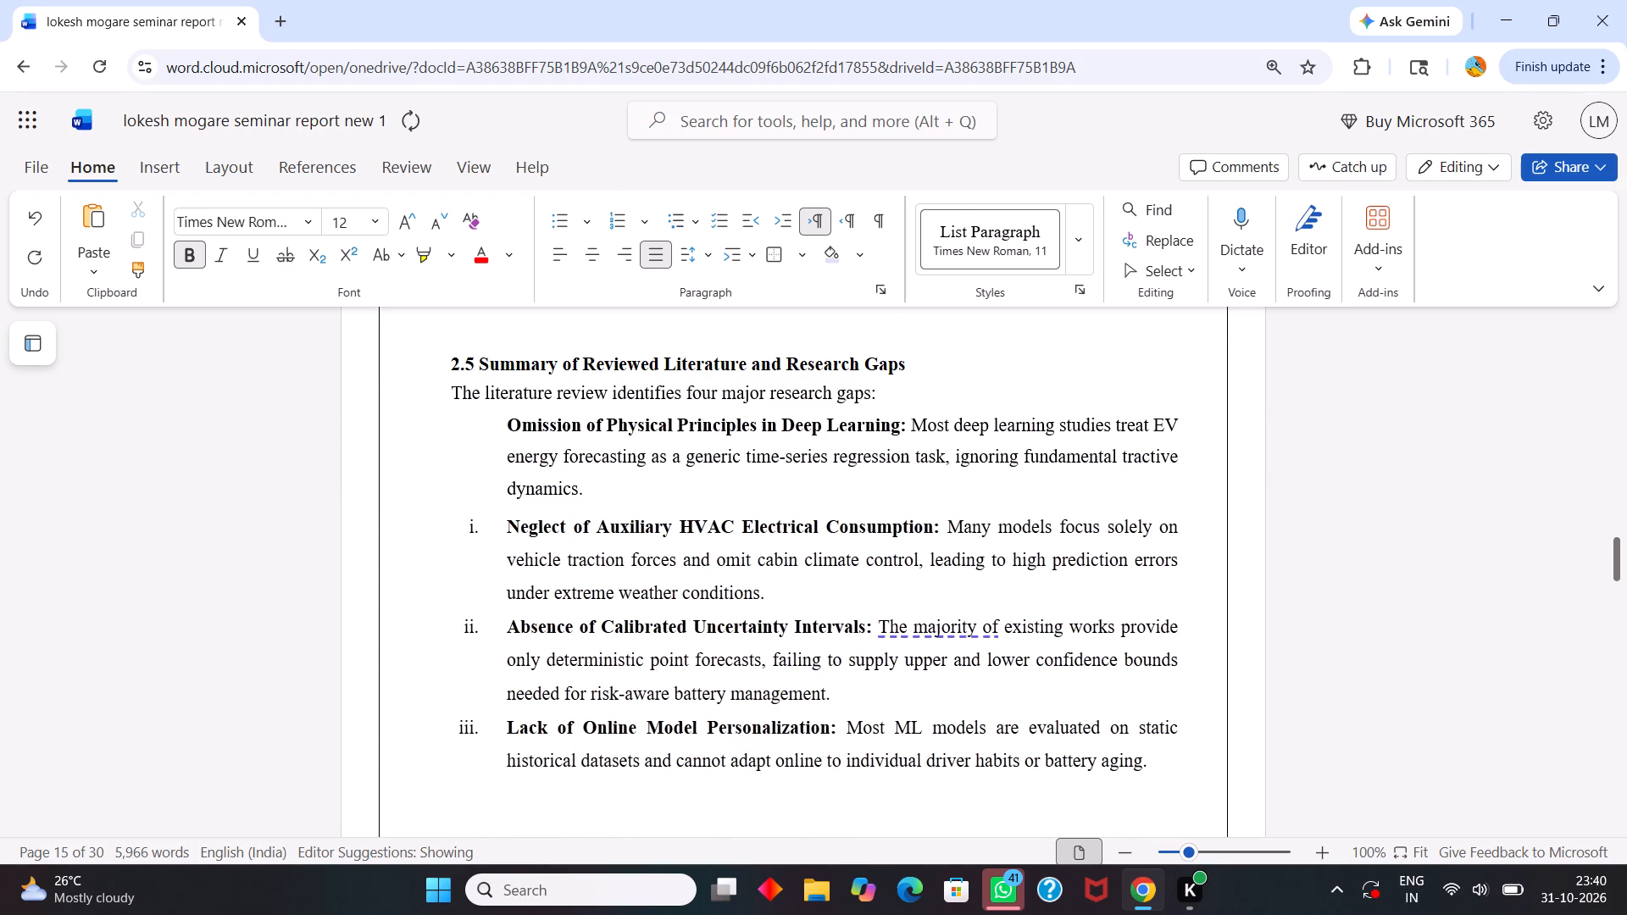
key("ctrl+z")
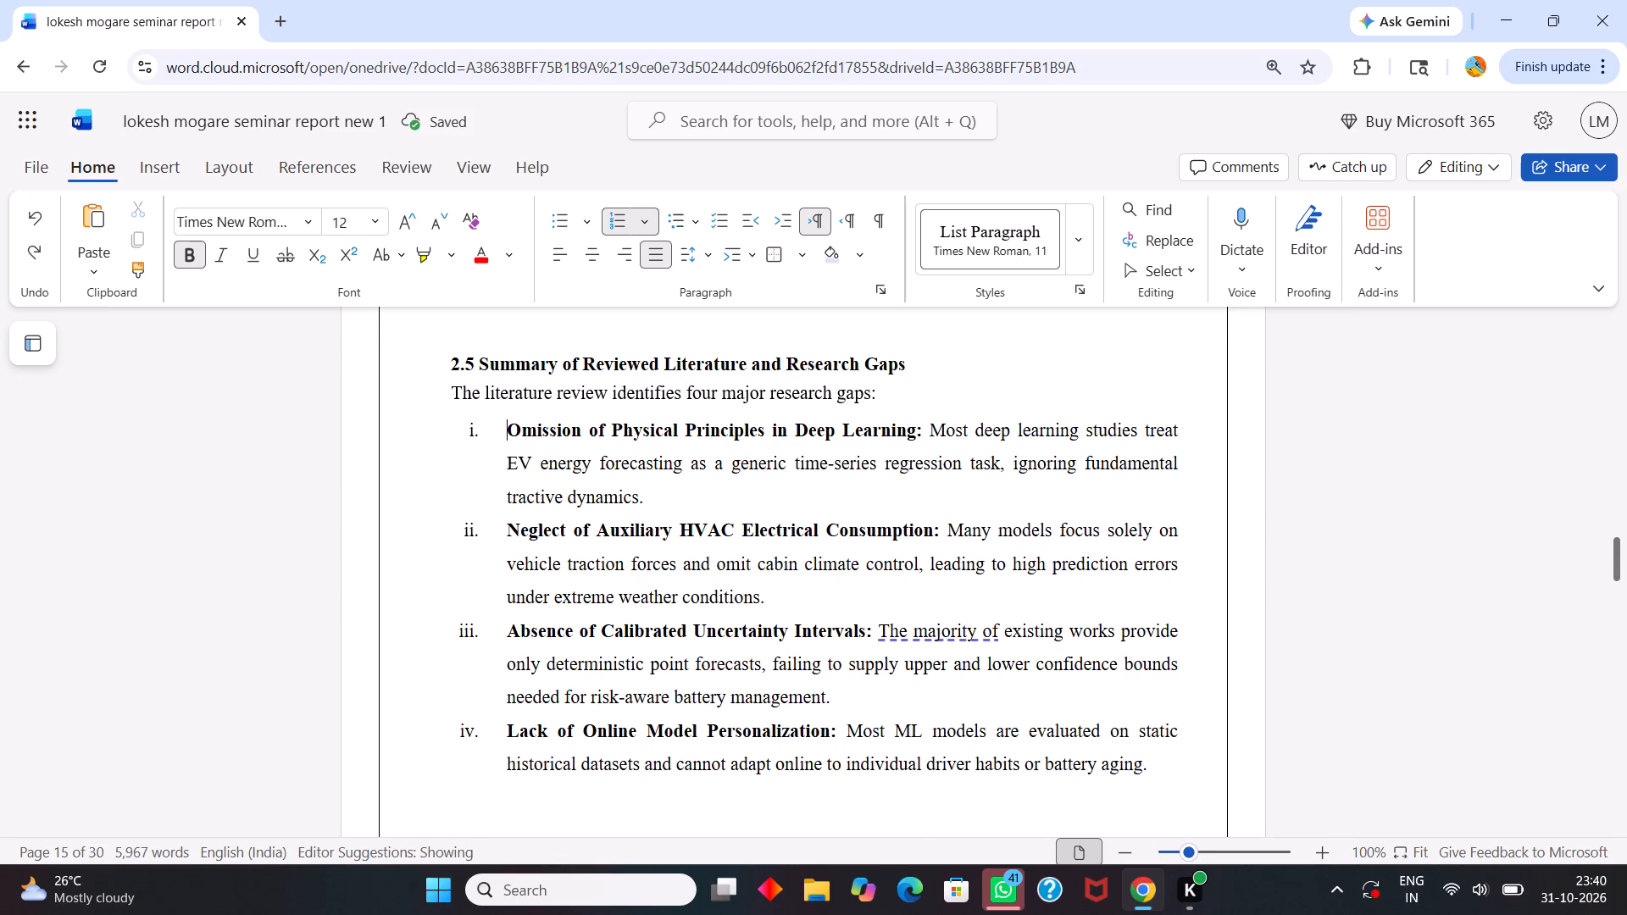
Review the numbering and spacing of sections 2.4 and 2.5, continuing to the start of chapter 3.
scroll(599, 575, "up", 9)
scroll(602, 562, "down", 3)
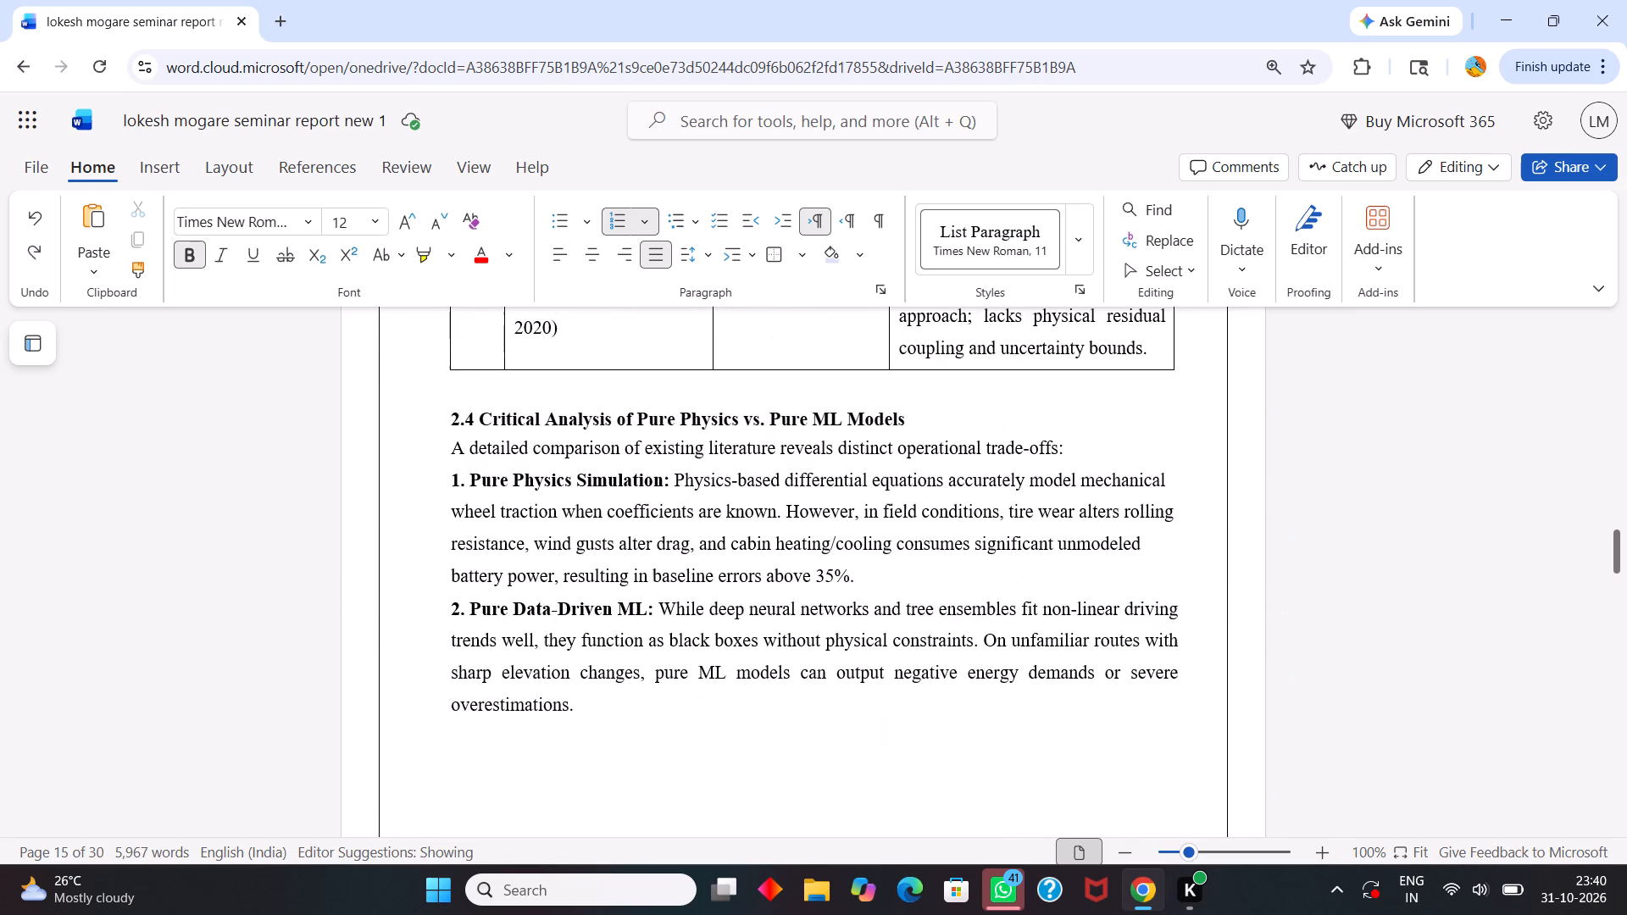
scroll(602, 562, "down", 6)
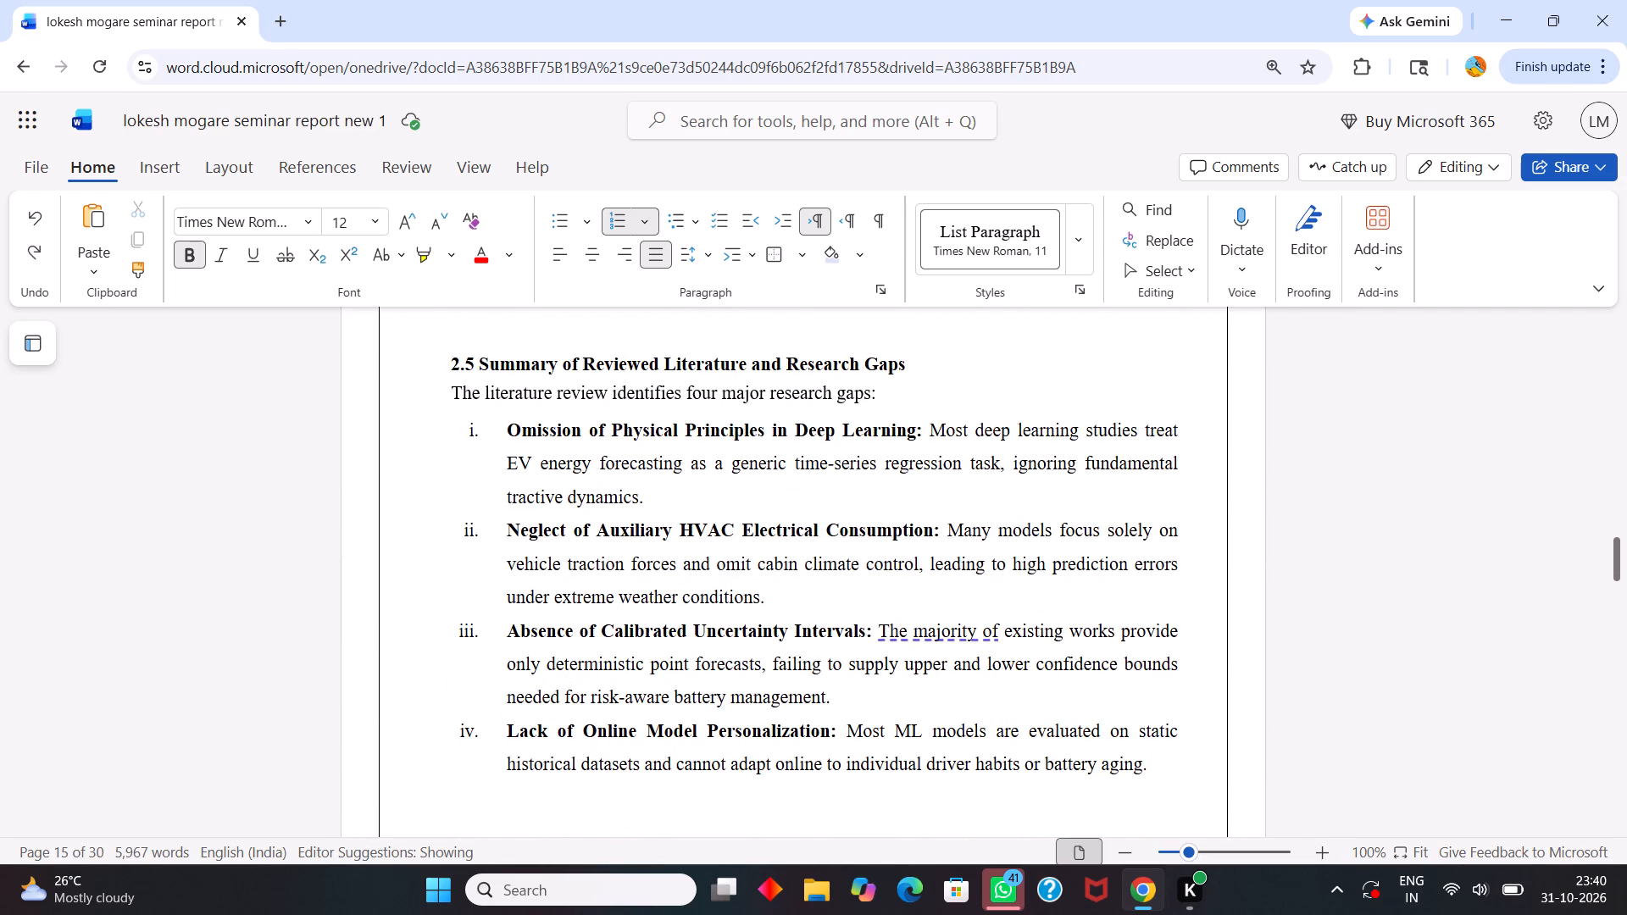
scroll(507, 537, "down", 6)
scroll(507, 537, "up", 7)
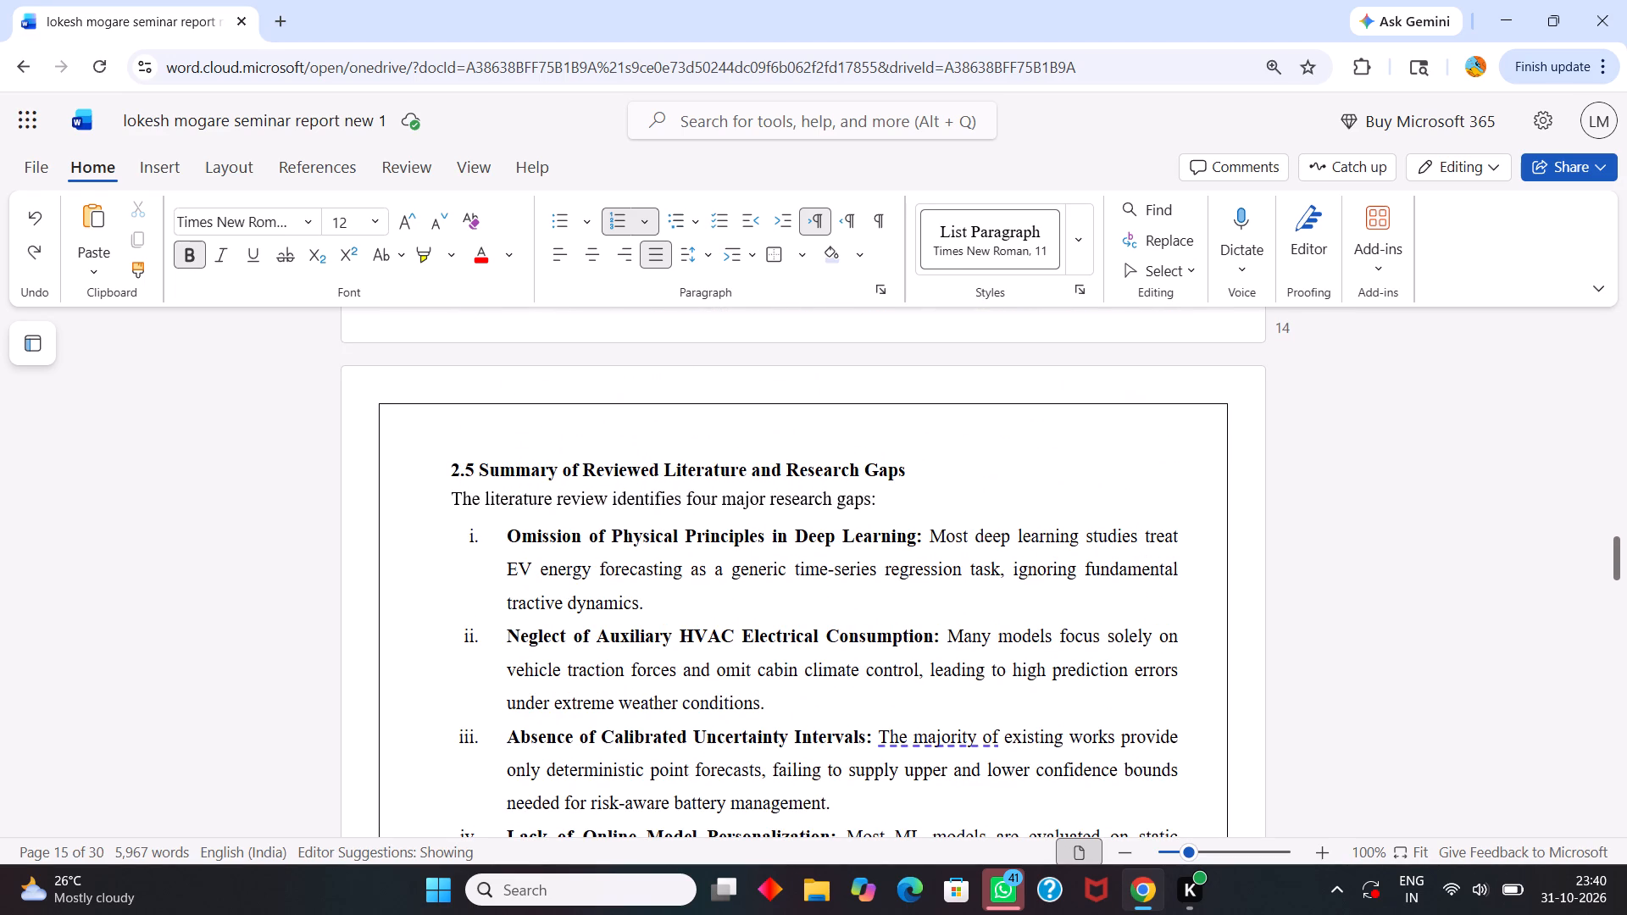
left_click_drag(481, 545, 468, 533)
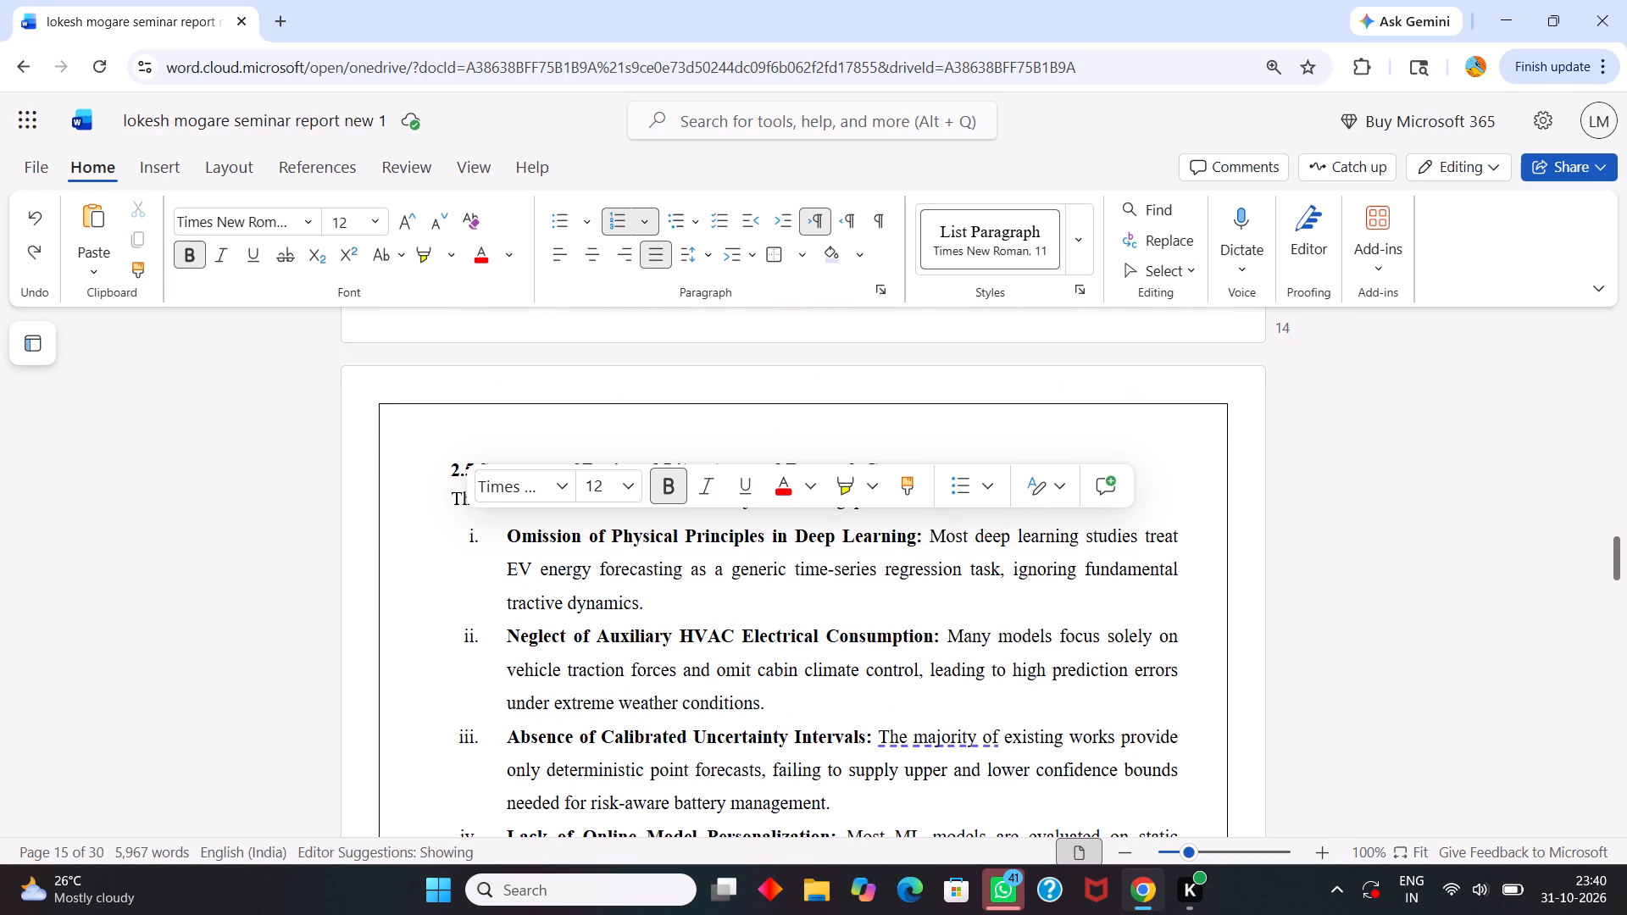
left_click(485, 614)
scroll(614, 571, "down", 5)
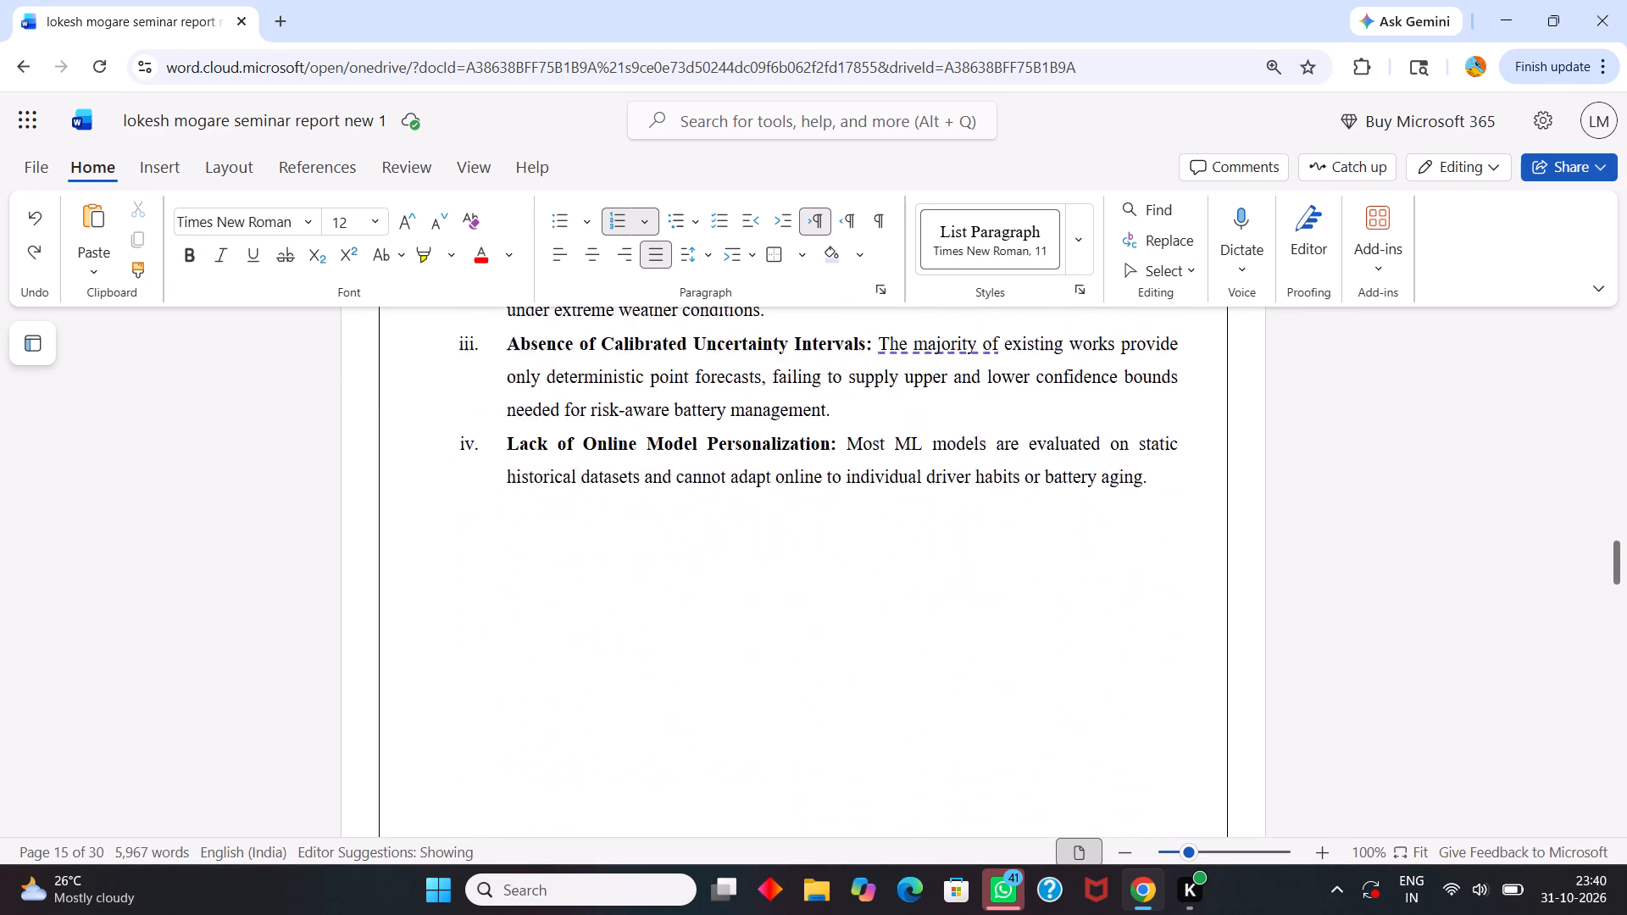
scroll(614, 571, "down", 8)
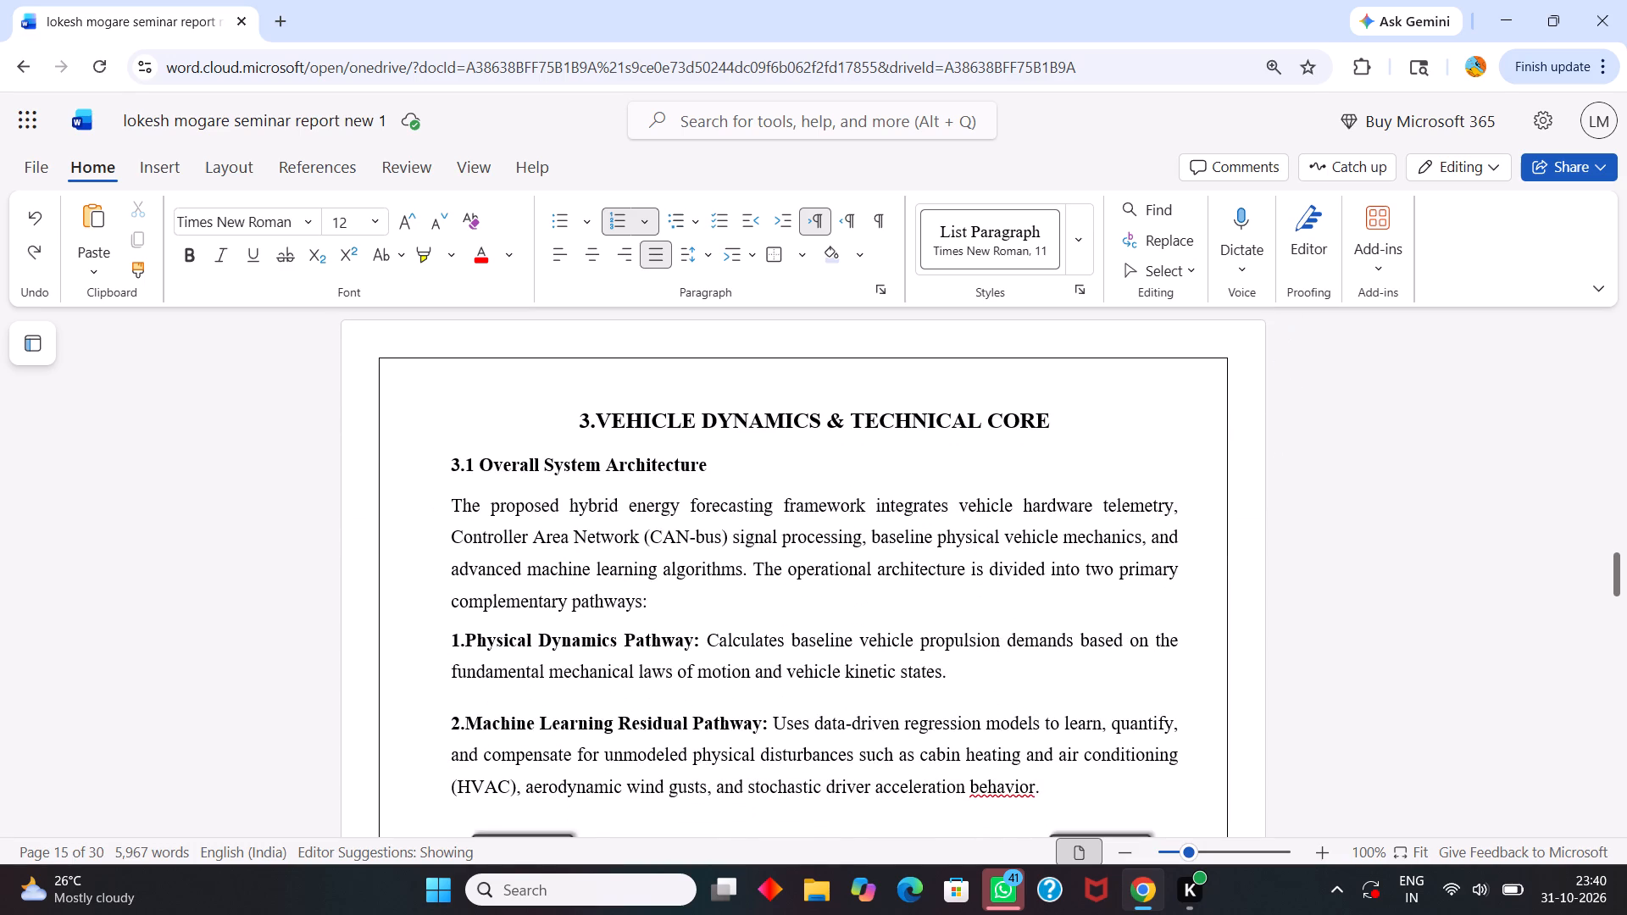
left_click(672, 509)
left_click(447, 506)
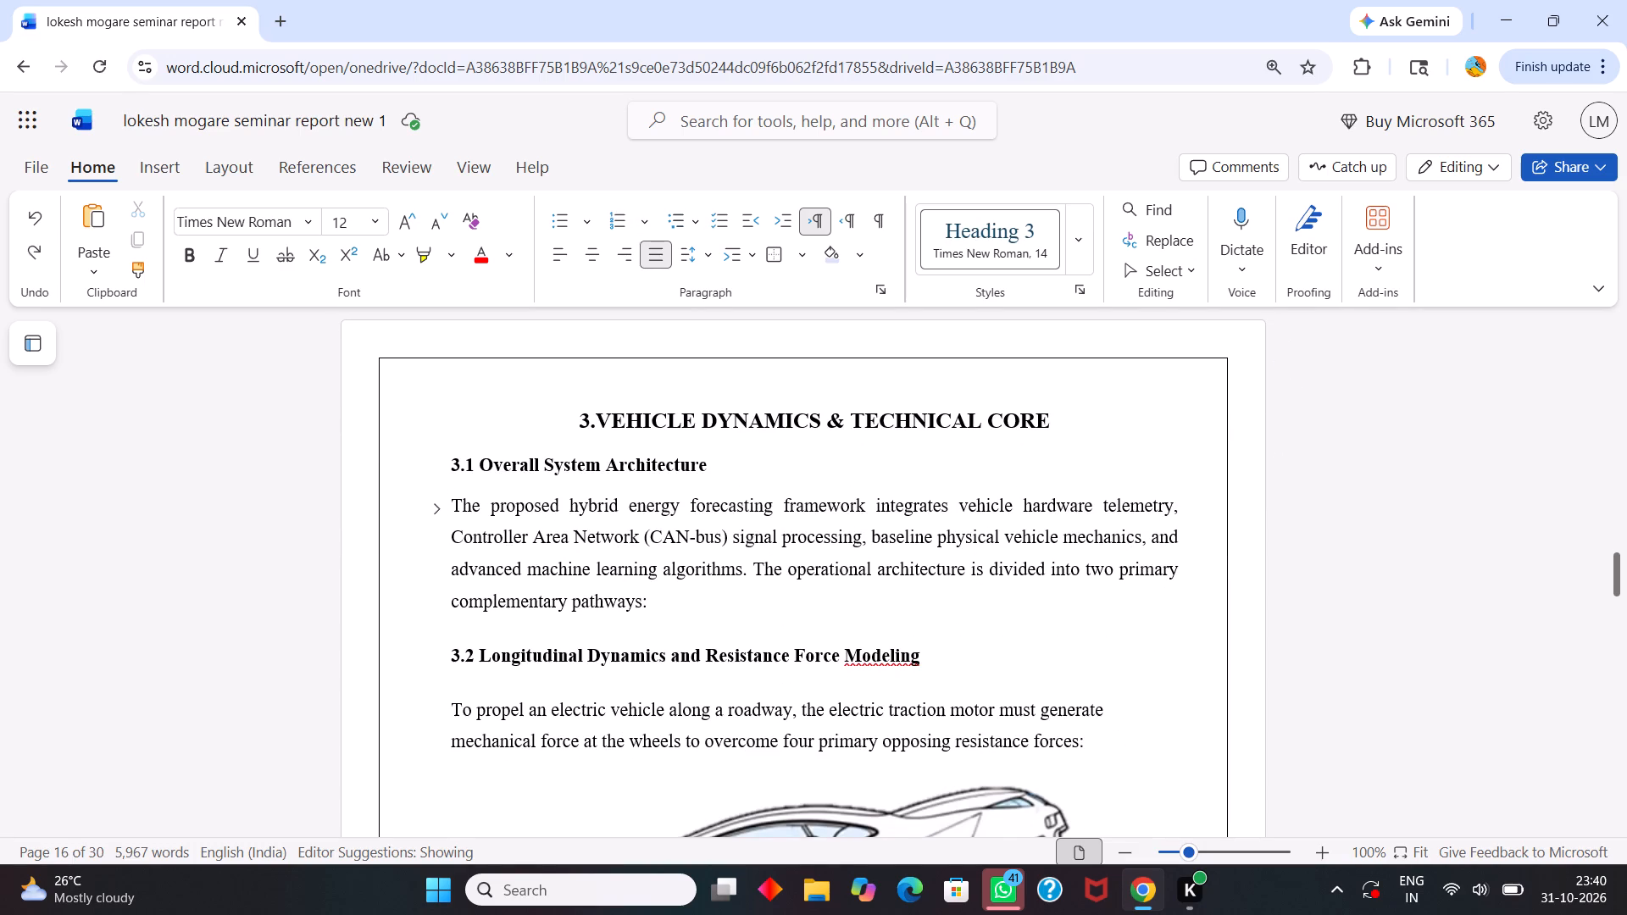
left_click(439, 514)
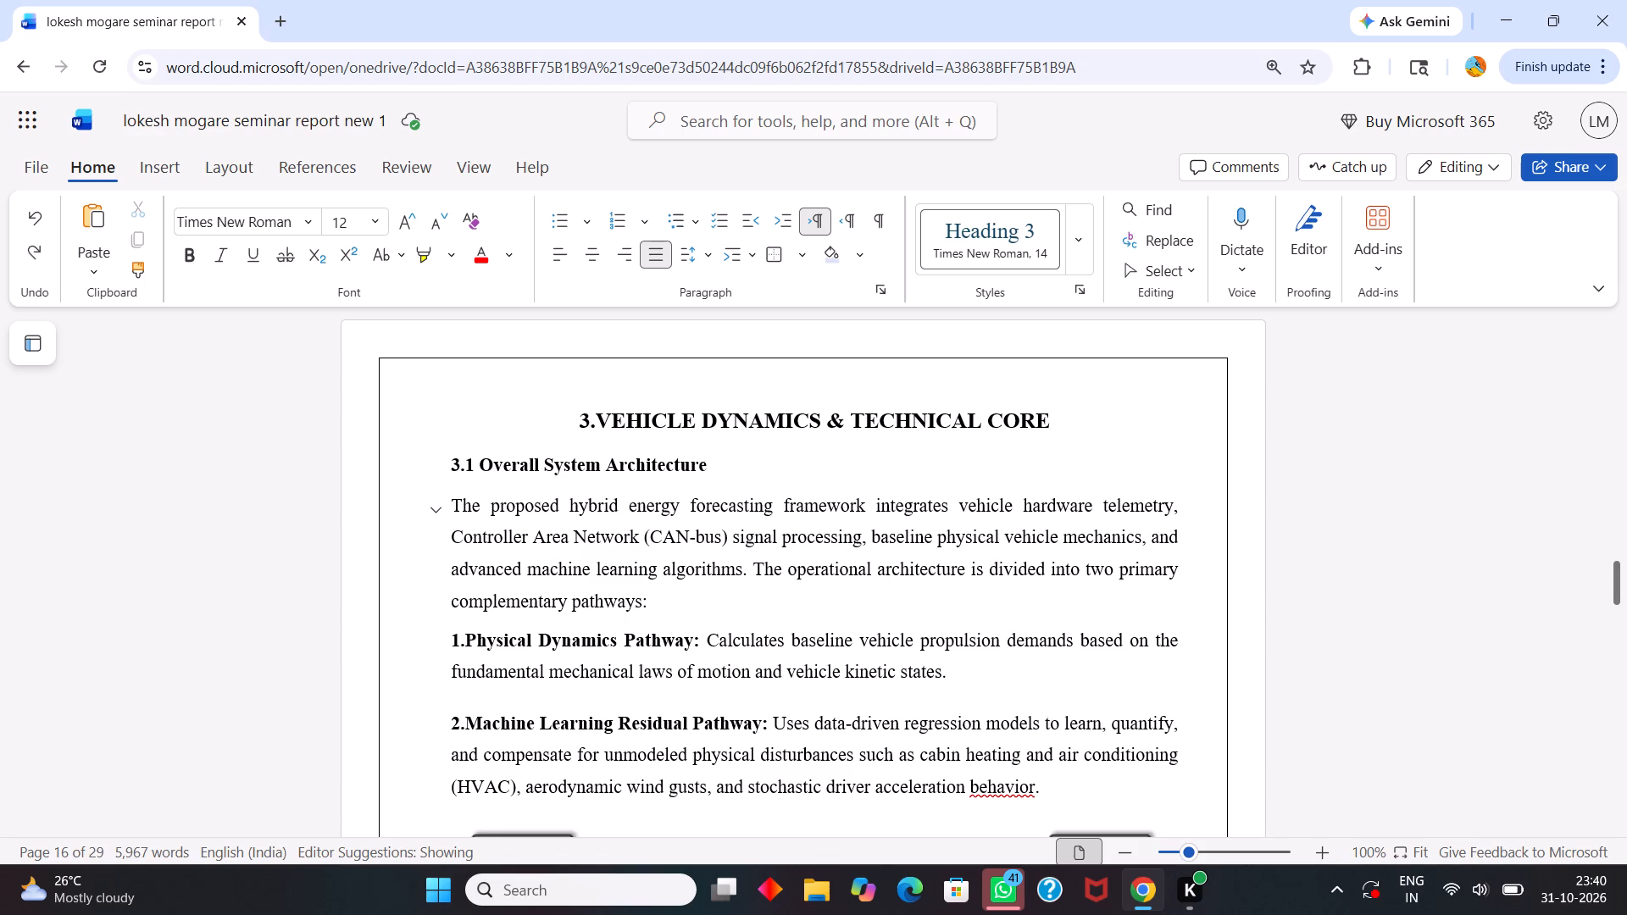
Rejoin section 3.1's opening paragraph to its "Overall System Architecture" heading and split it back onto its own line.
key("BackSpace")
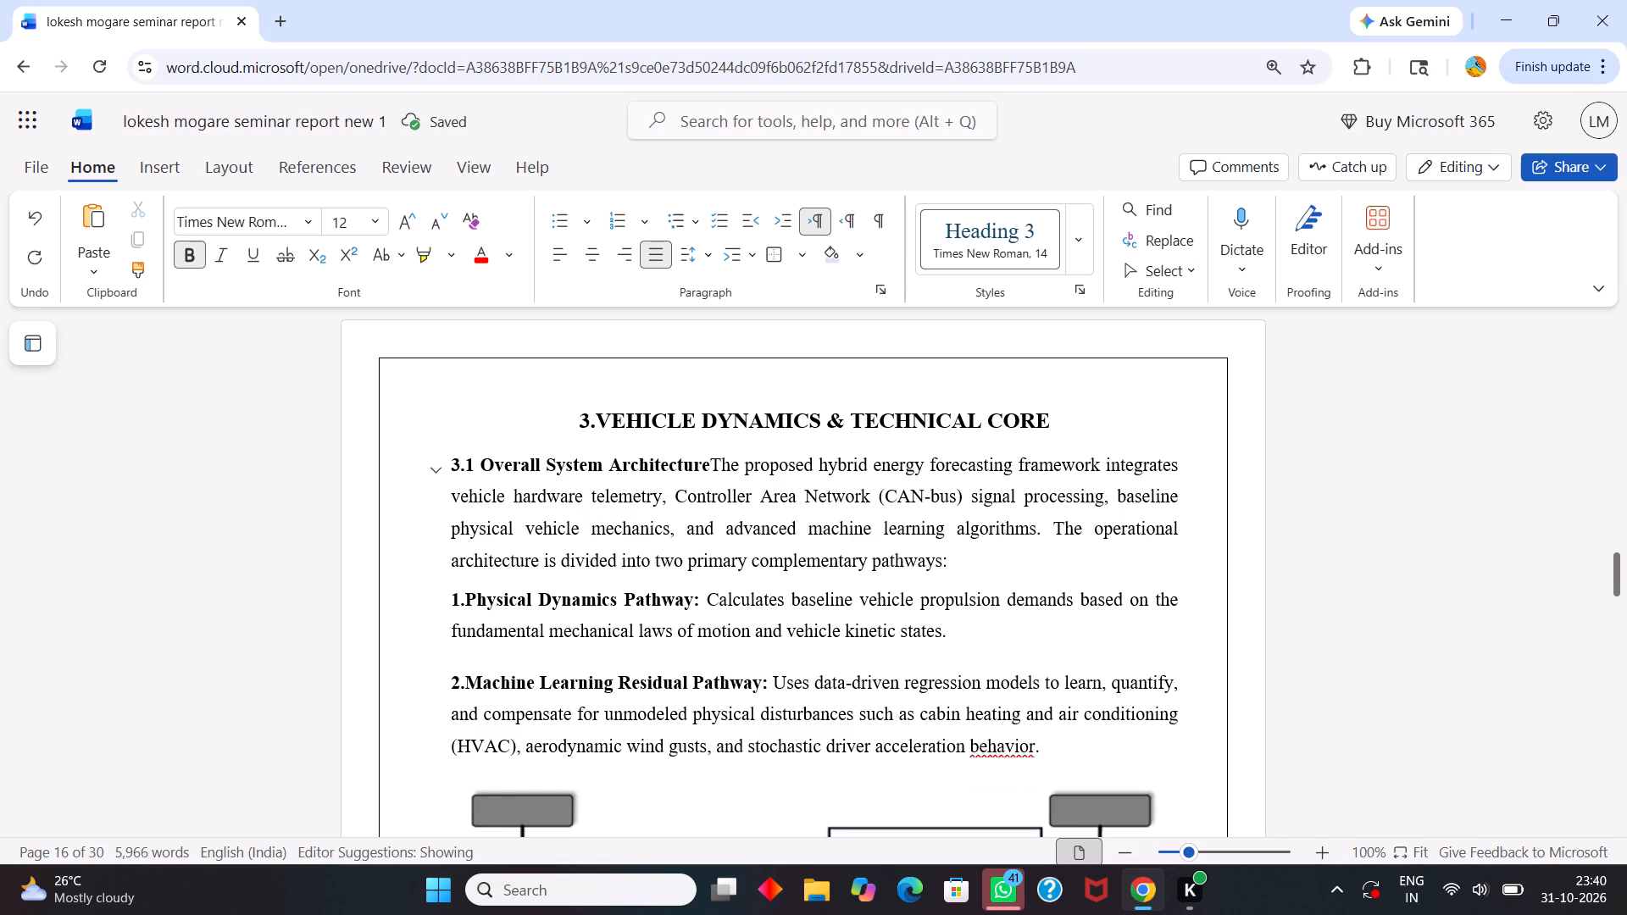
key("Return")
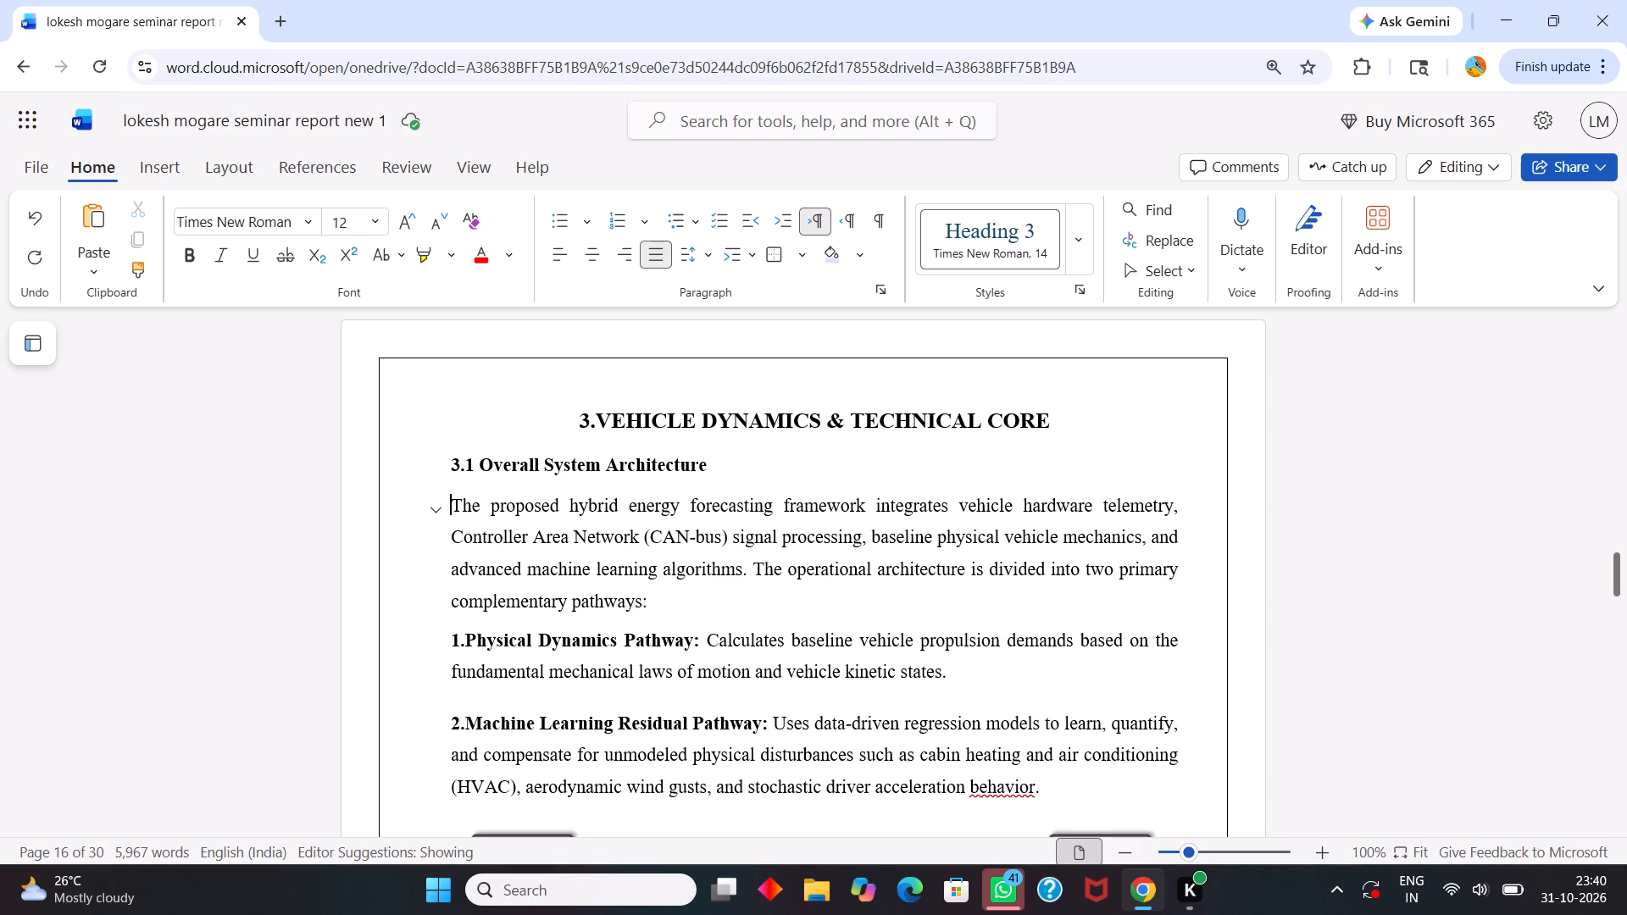
Tighten the spacing below the "1.Physical Dynamics Pathway" item in section 3.1, and set its text color to Automatic.
left_click(450, 643)
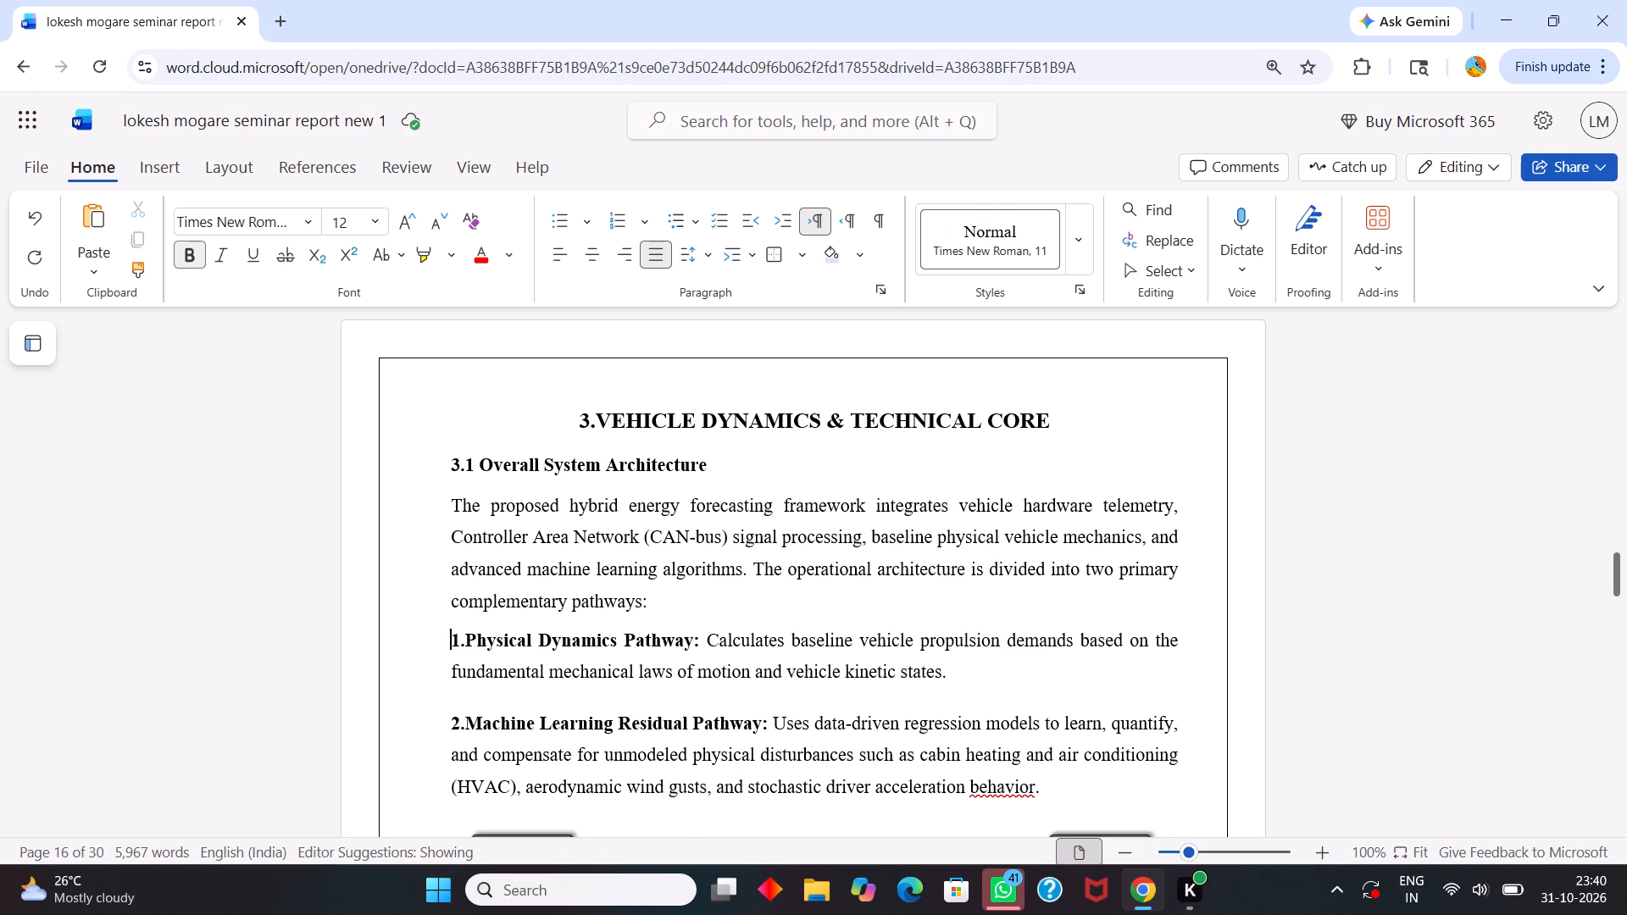
key("BackSpace")
key("Return")
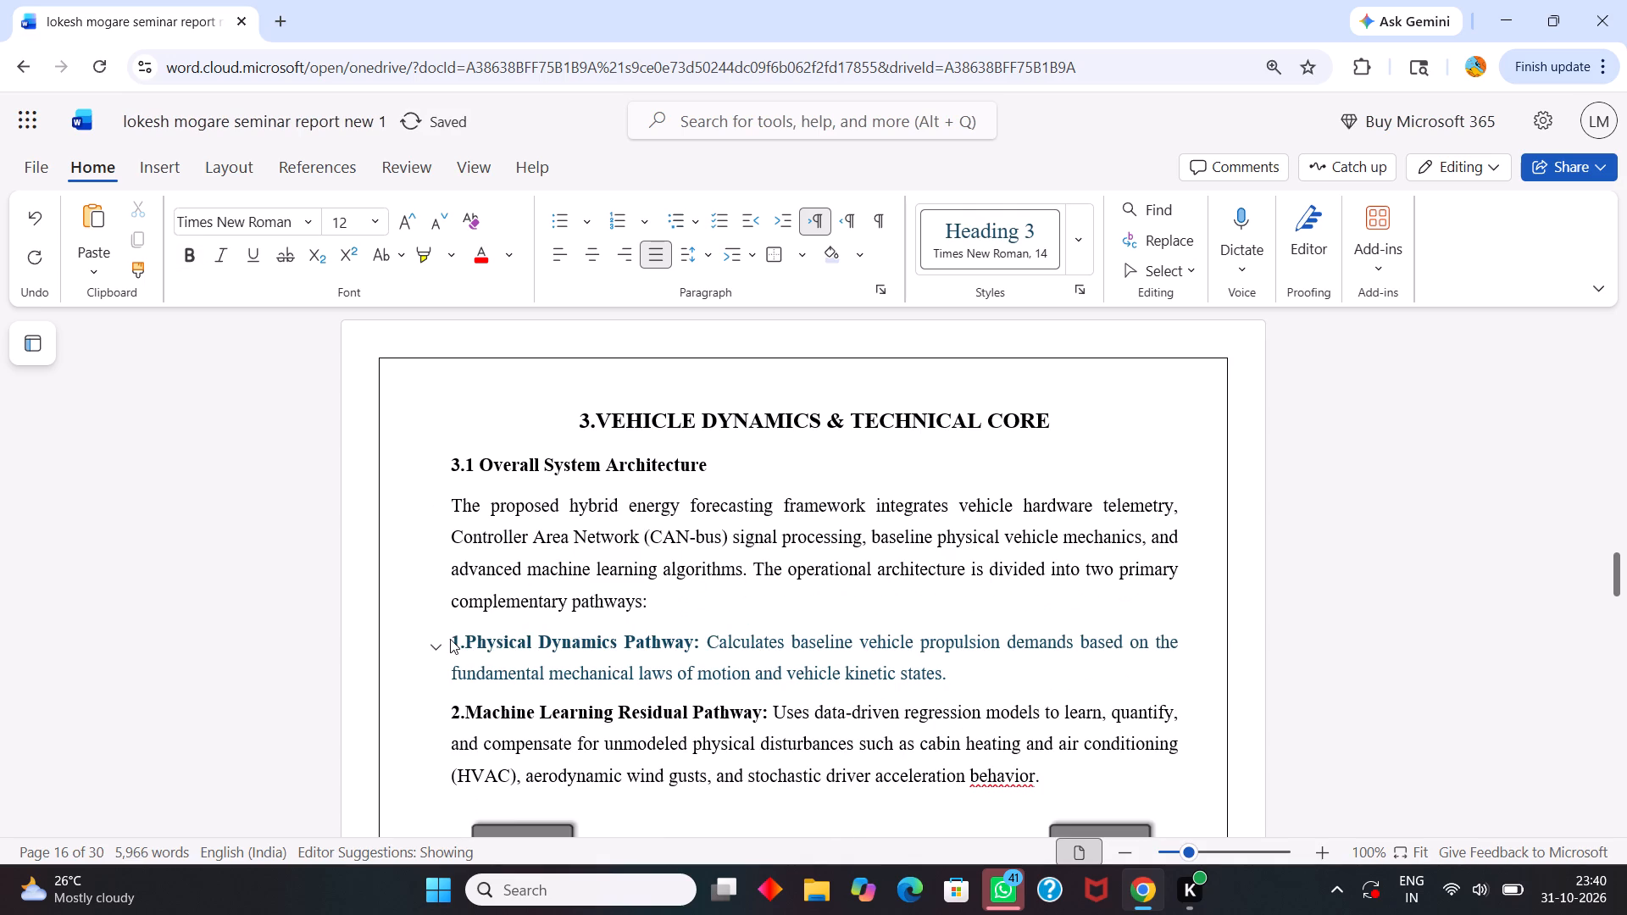
scroll(566, 605, "down", 1)
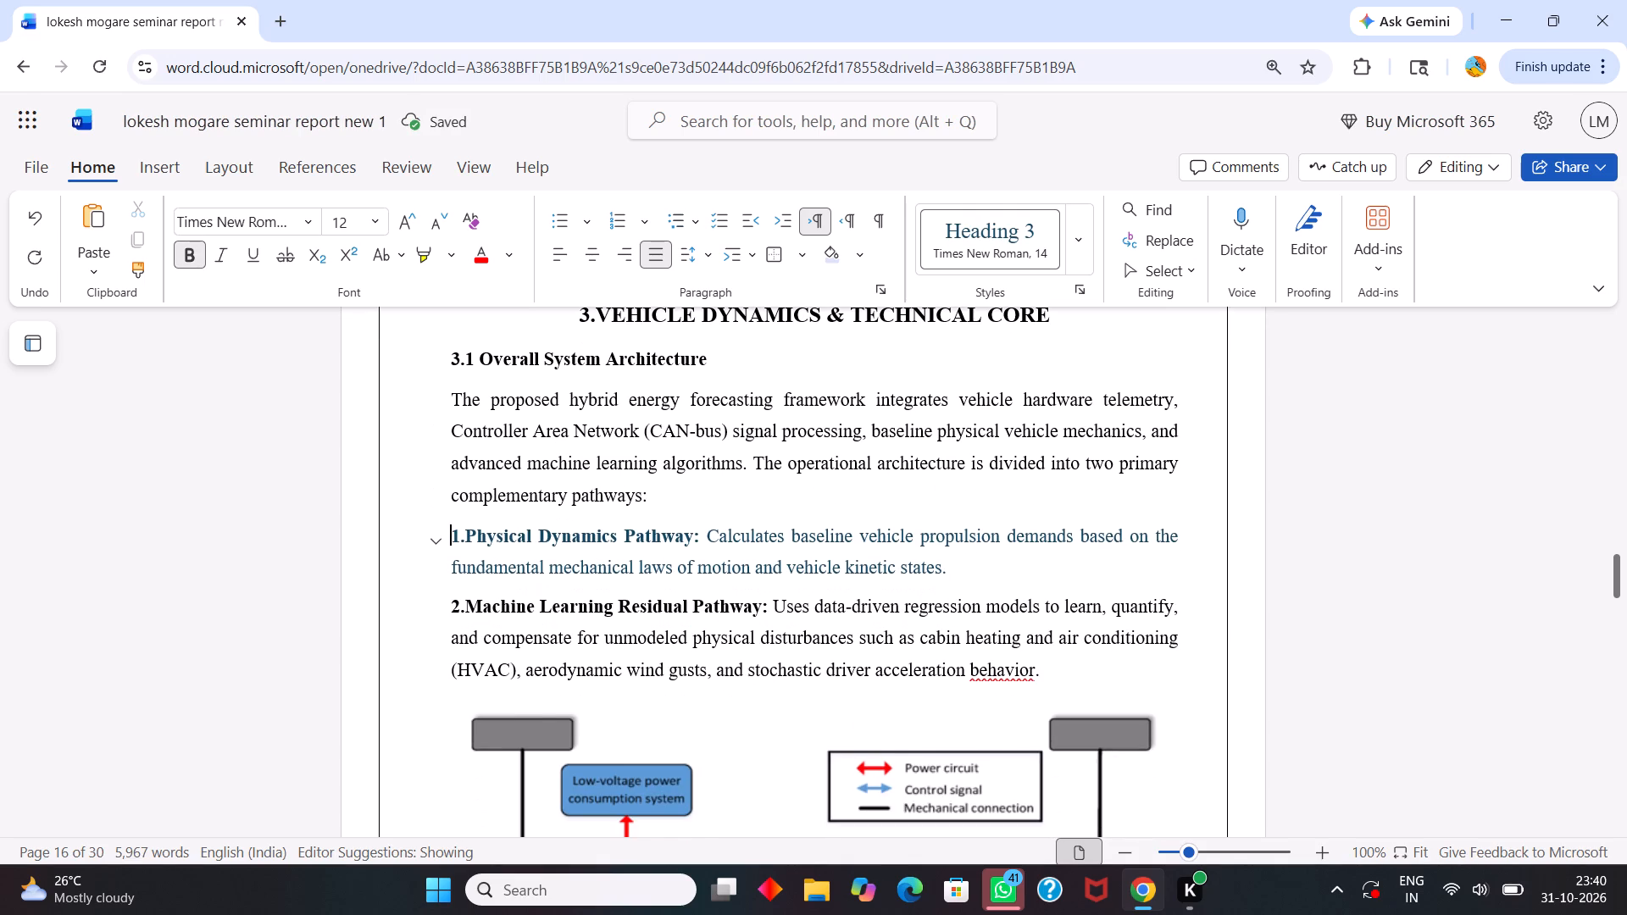
left_click_drag(452, 530, 948, 568)
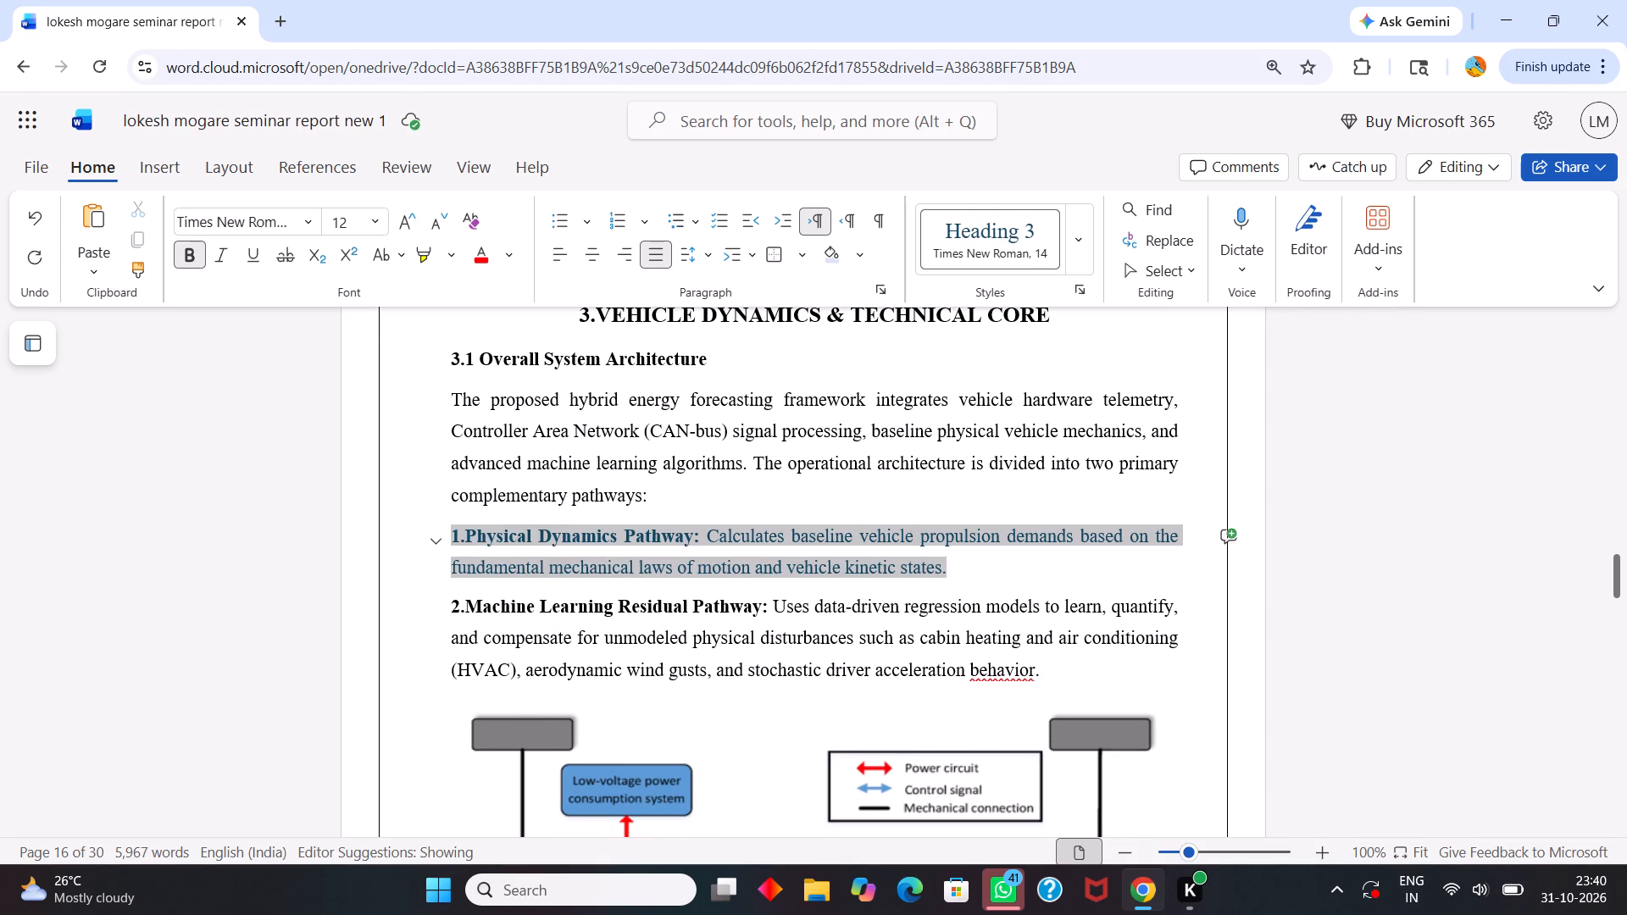
left_click_drag(948, 568, 953, 569)
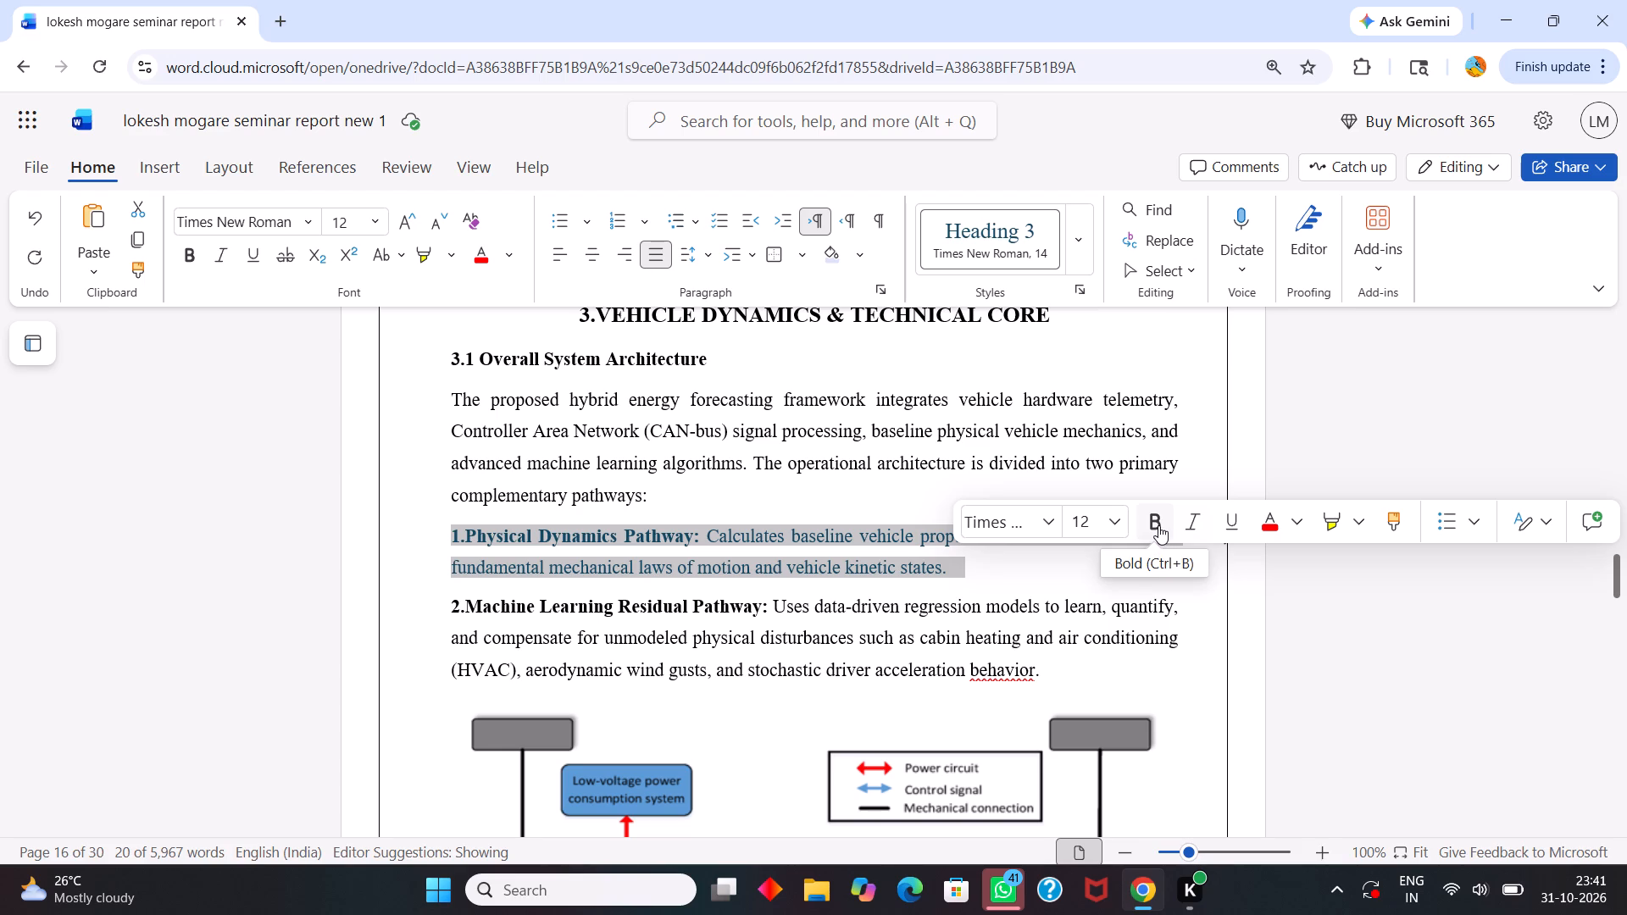
left_click(1265, 511)
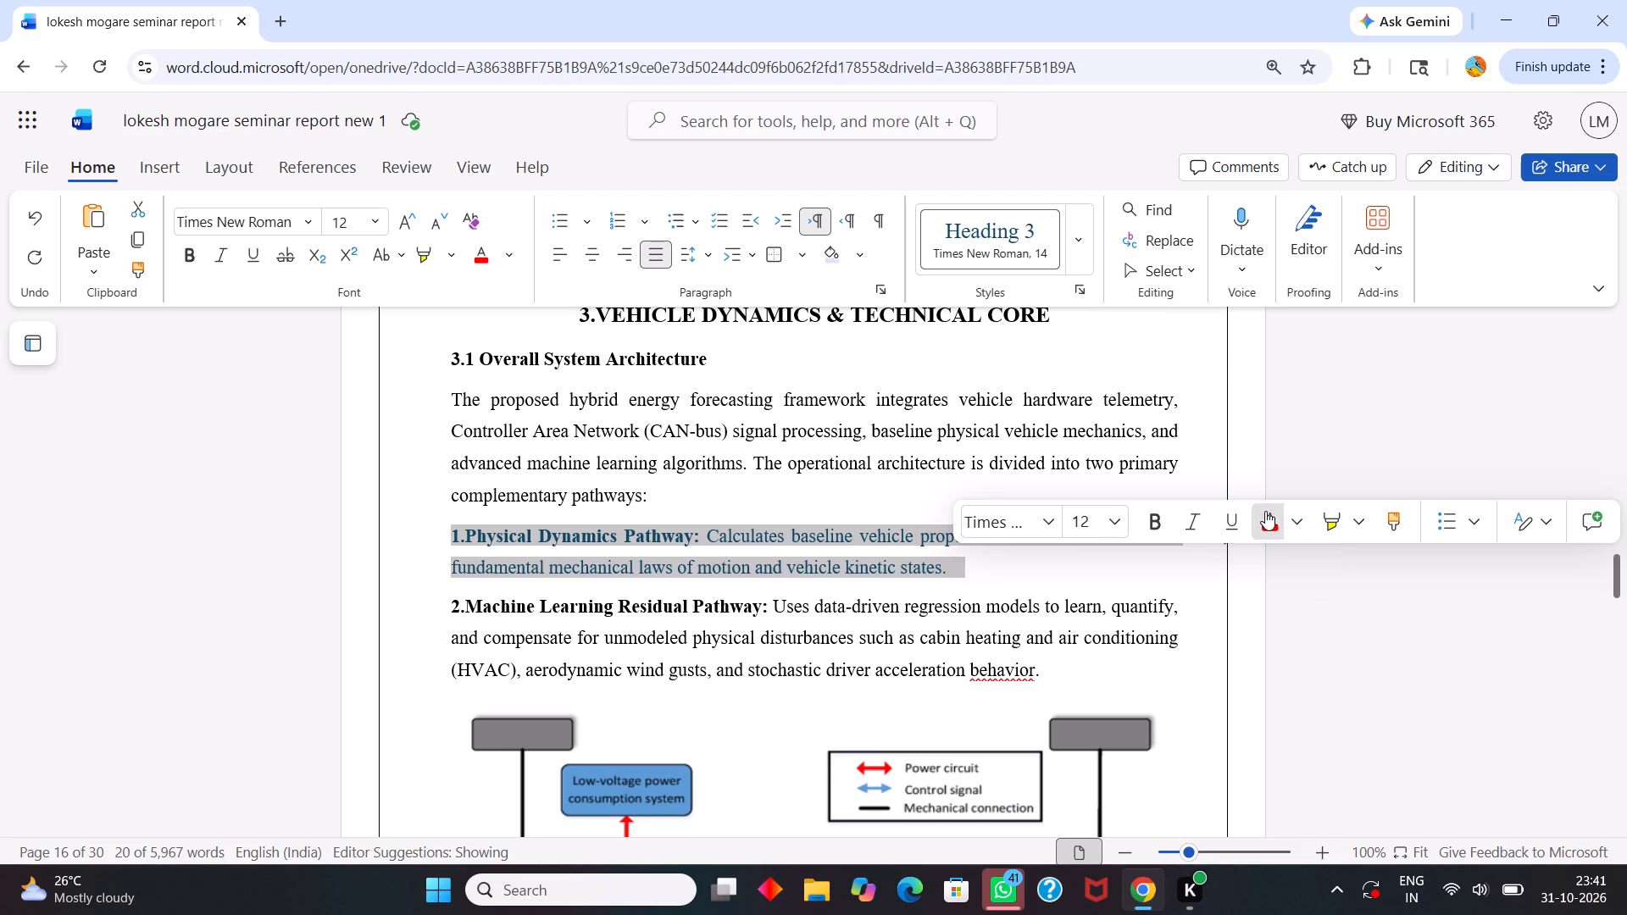
left_click(1265, 511)
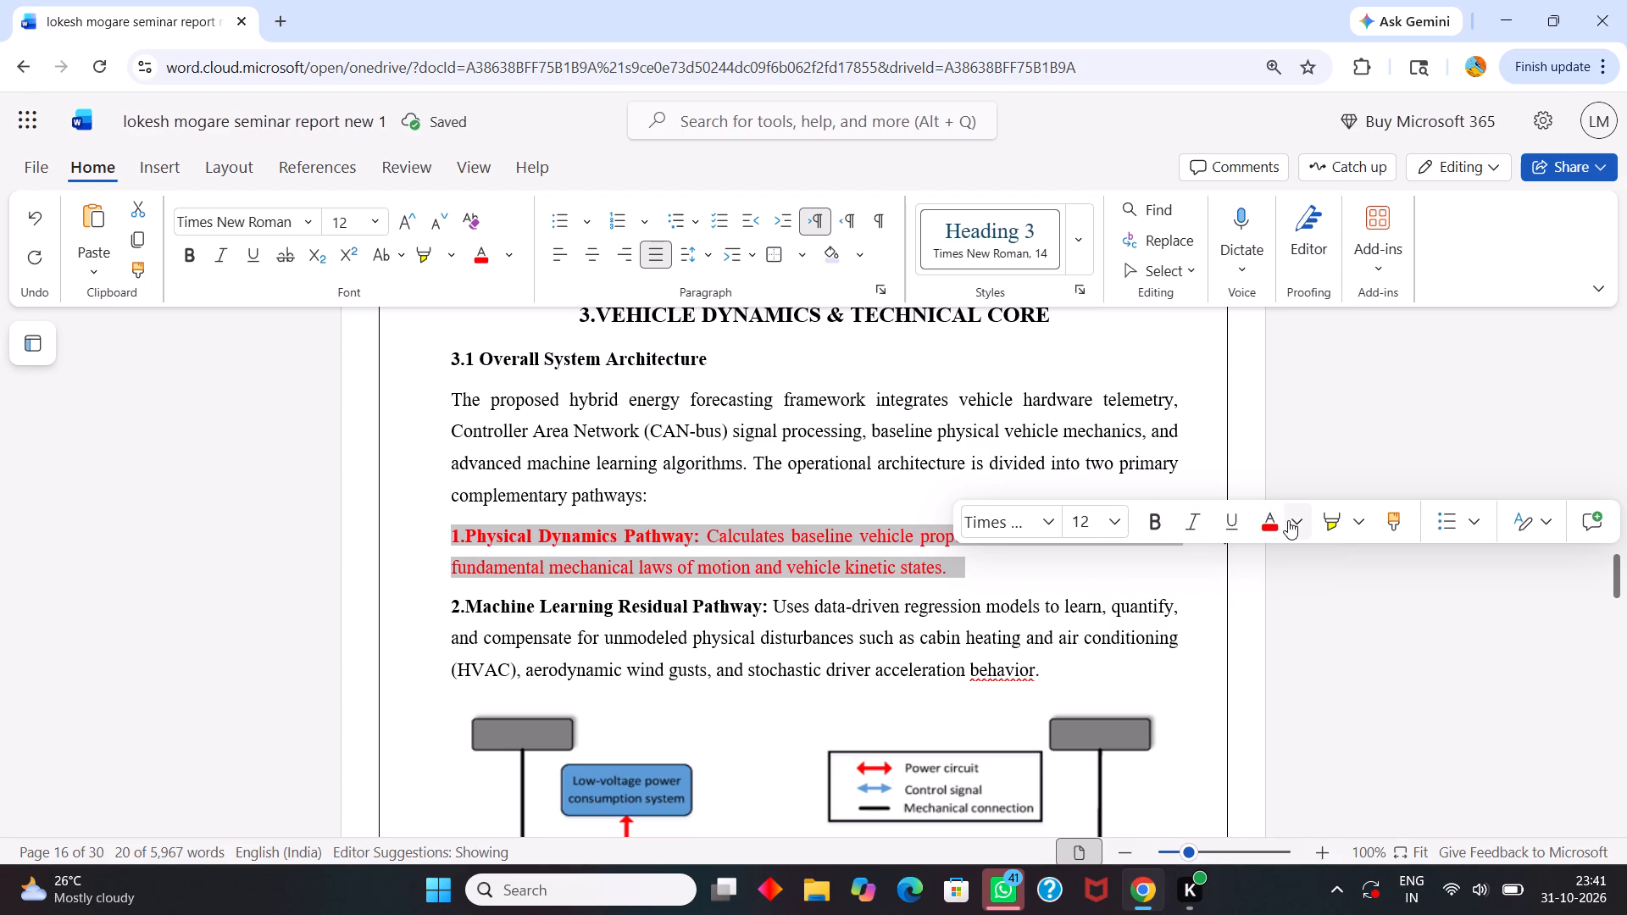
left_click(1288, 520)
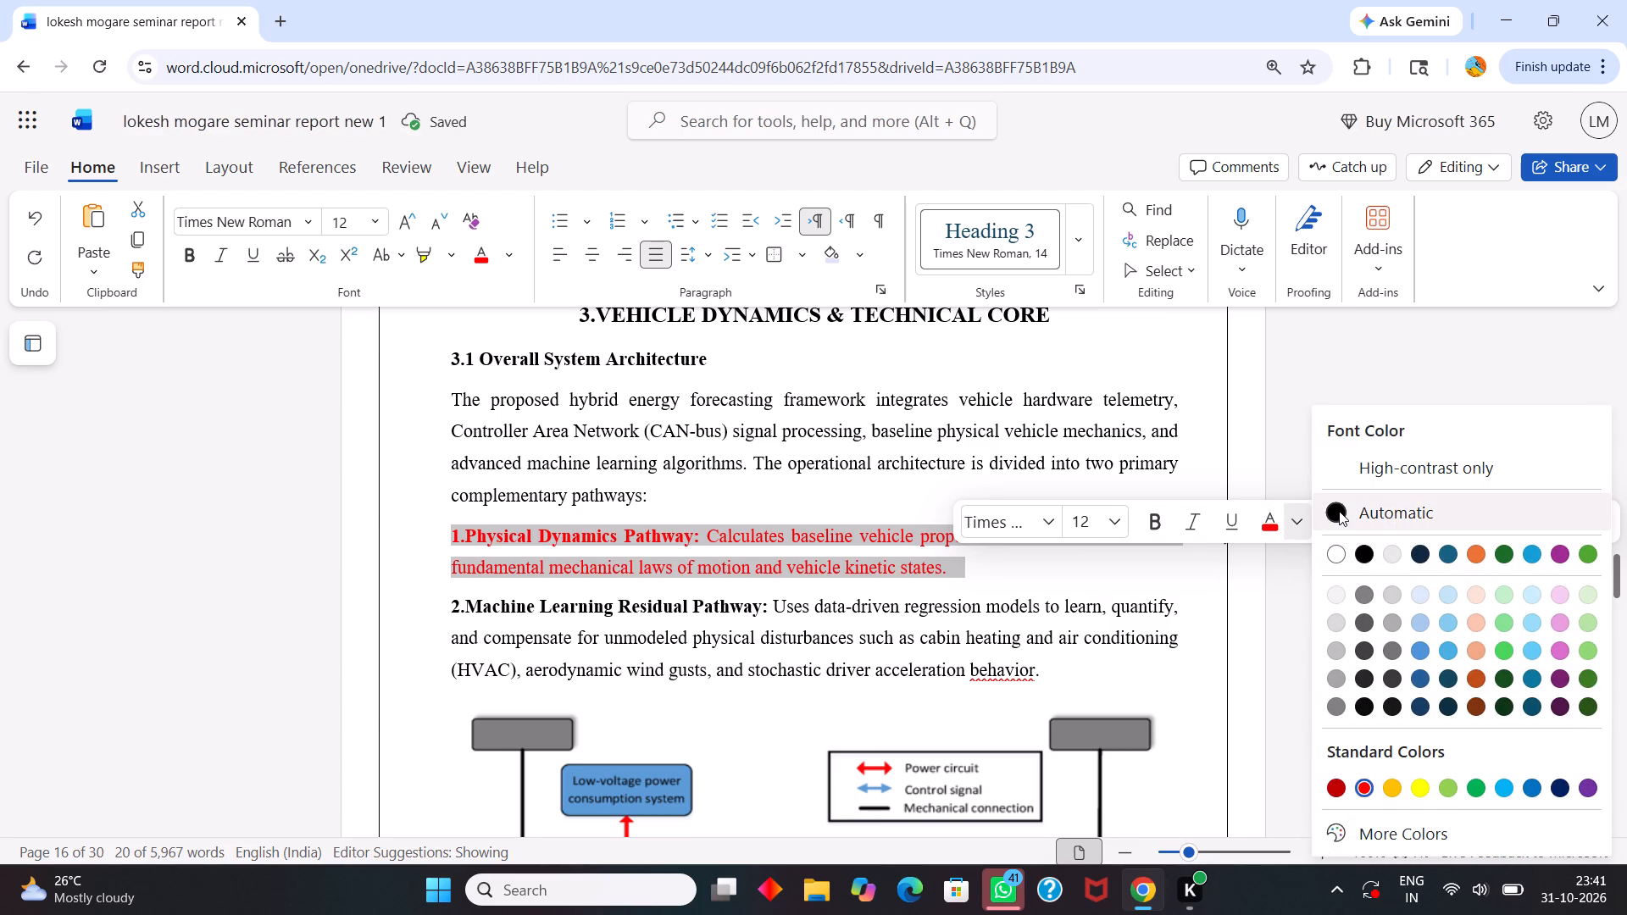
left_click(1339, 511)
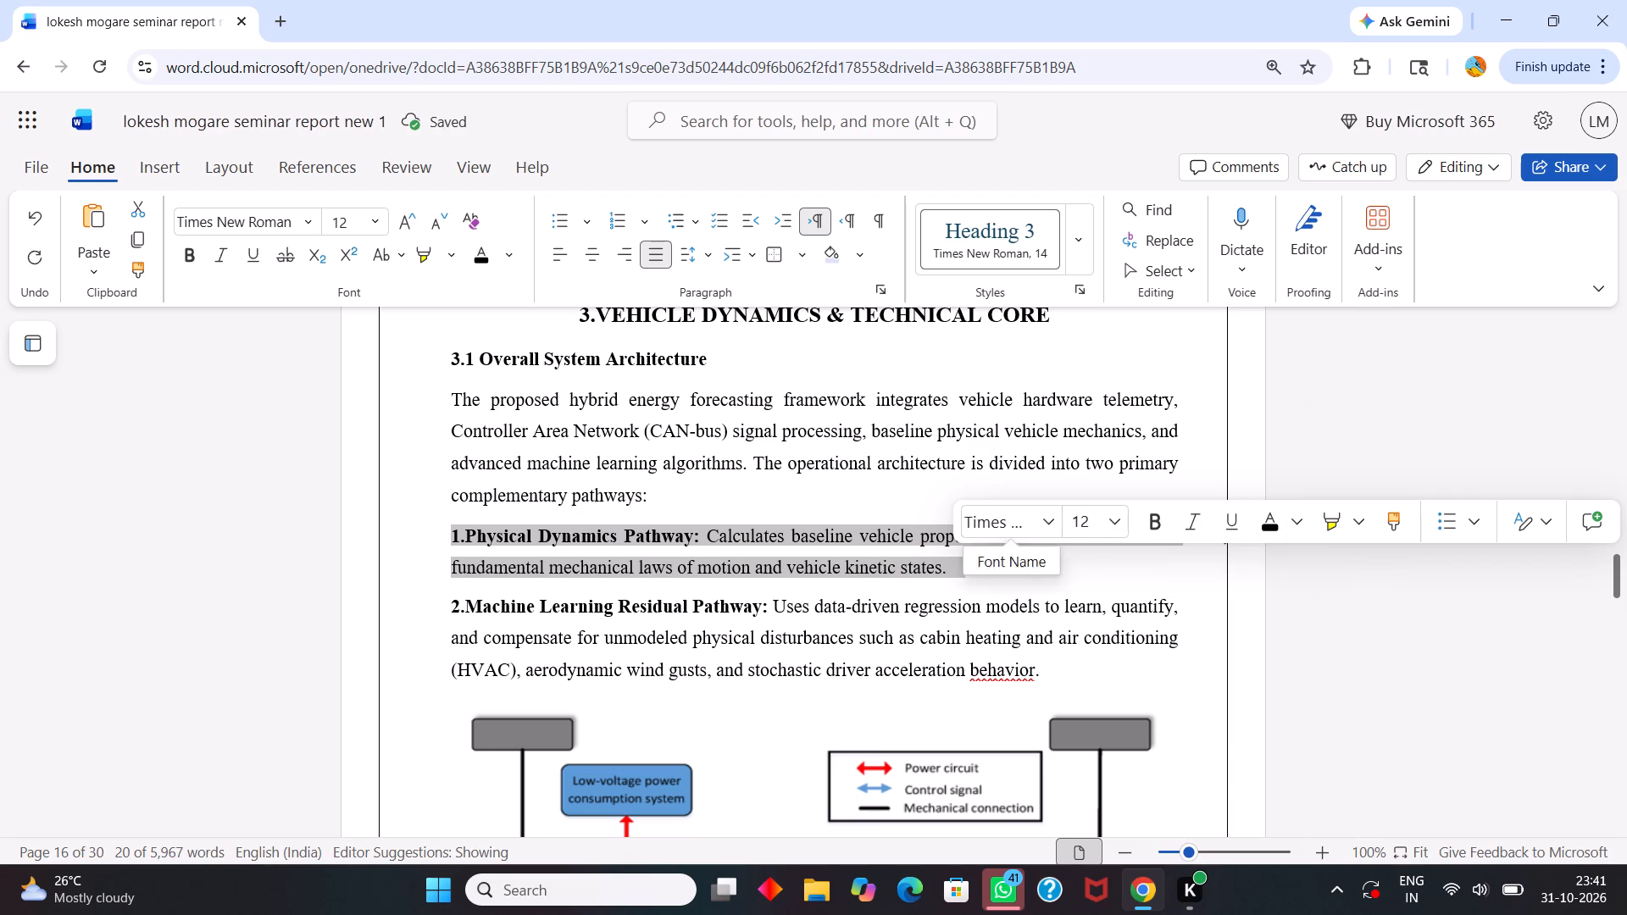
left_click(1093, 432)
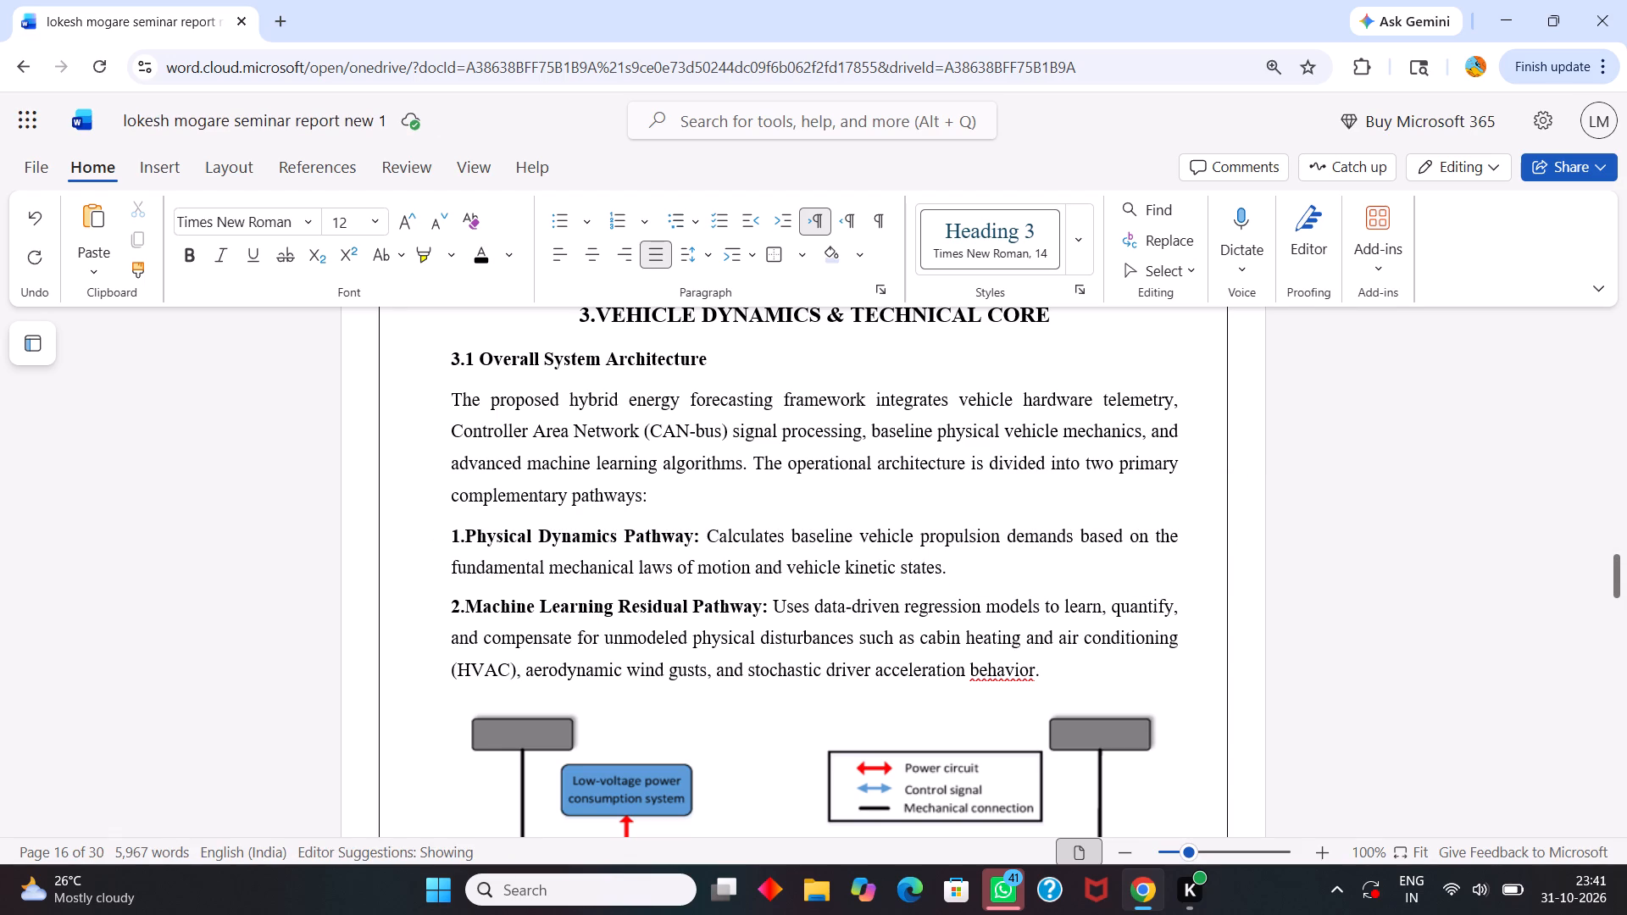
Tighten the spacing below the "2.Machine Learning Residual Pathway" item in section 3.1, and set its text color to Automatic.
scroll(875, 555, "down", 1)
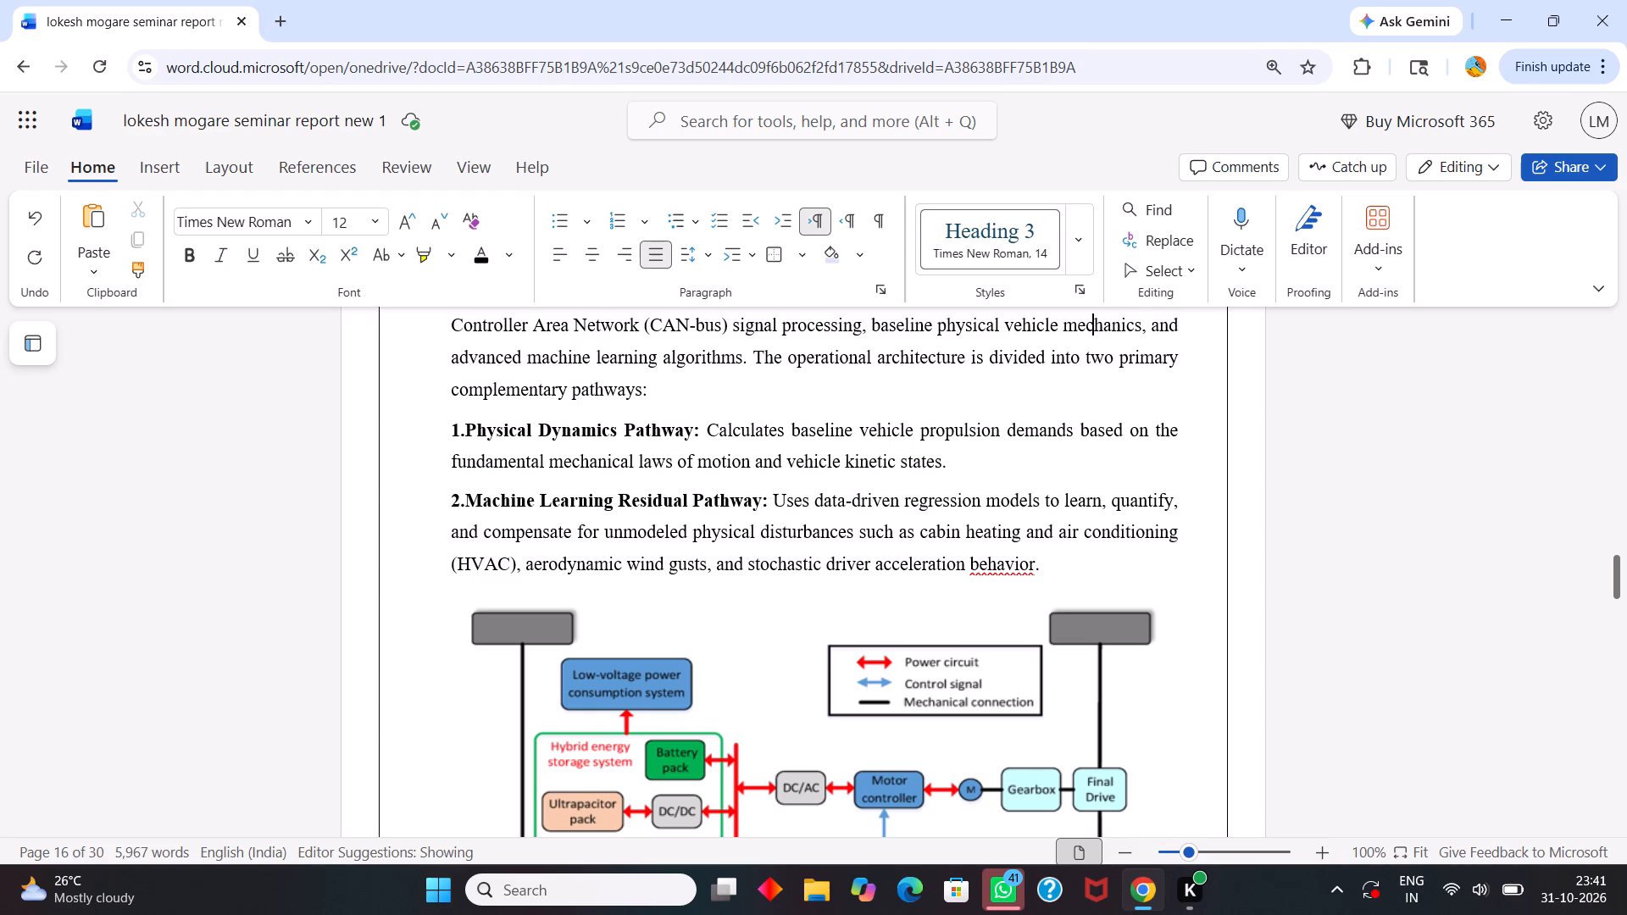
left_click(452, 501)
key("BackSpace")
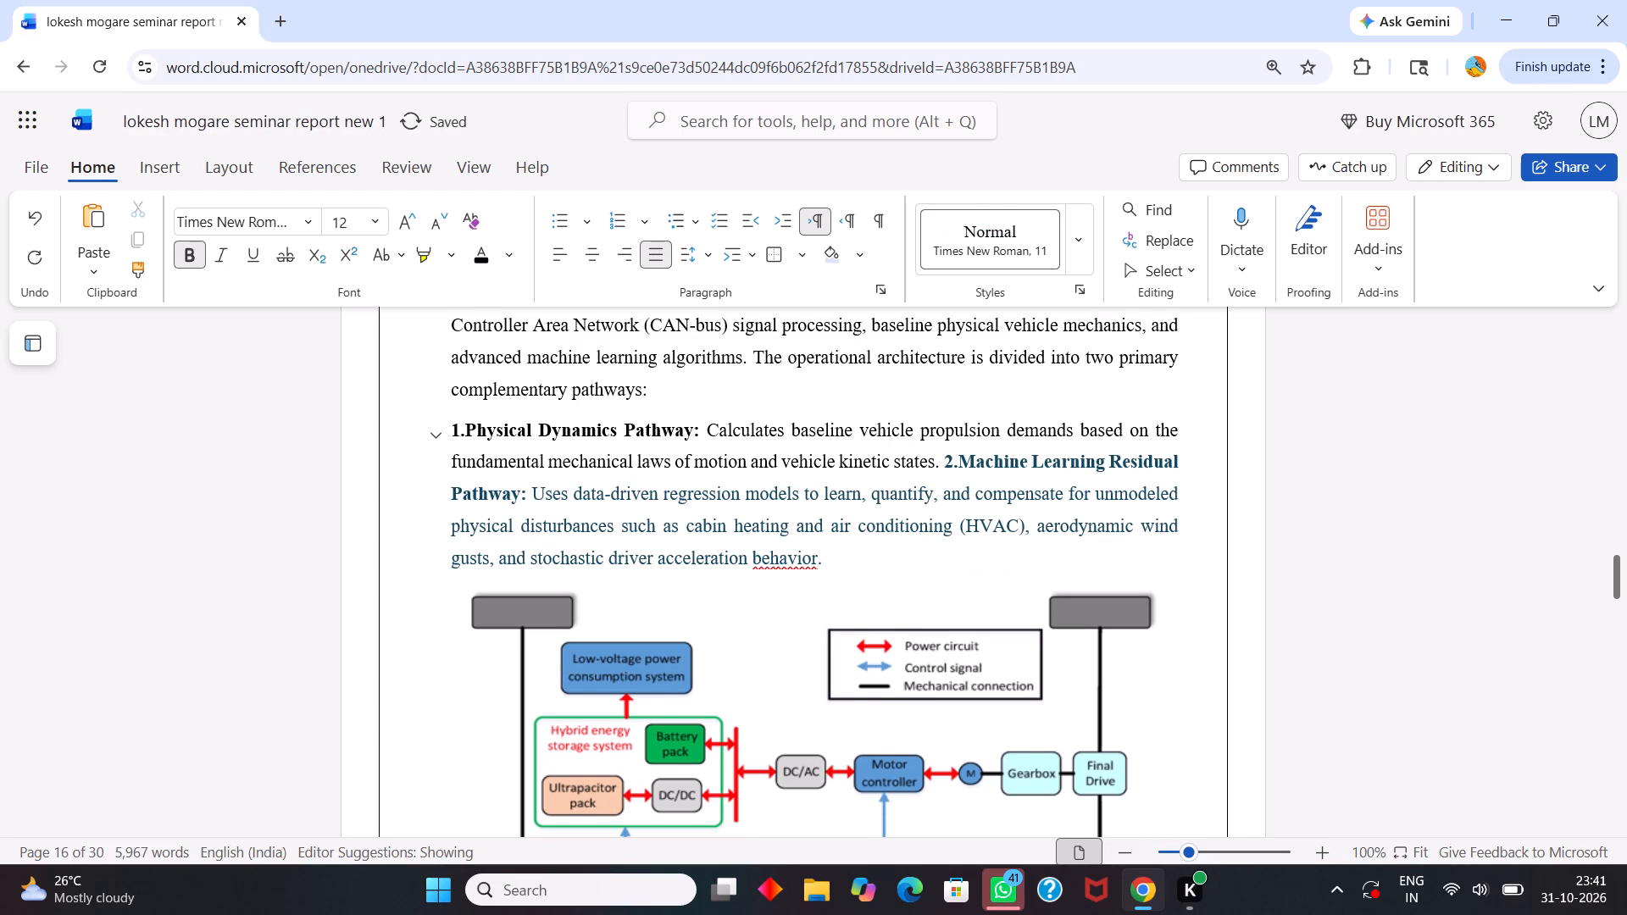
key("Return")
left_click_drag(449, 497, 449, 496)
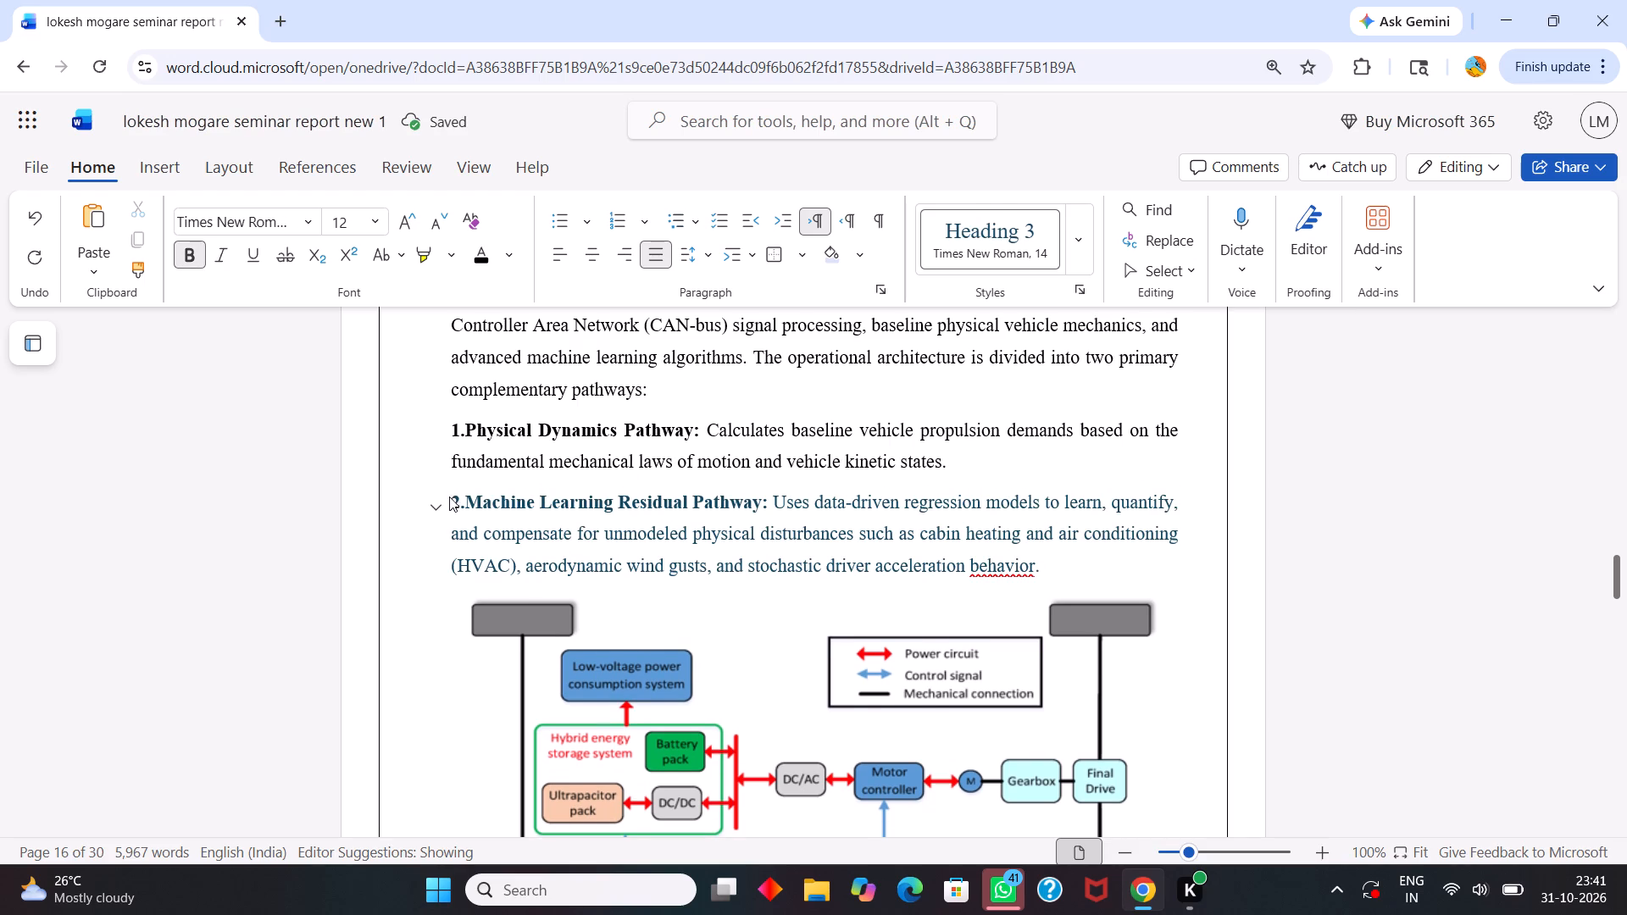
left_click_drag(449, 496, 1069, 586)
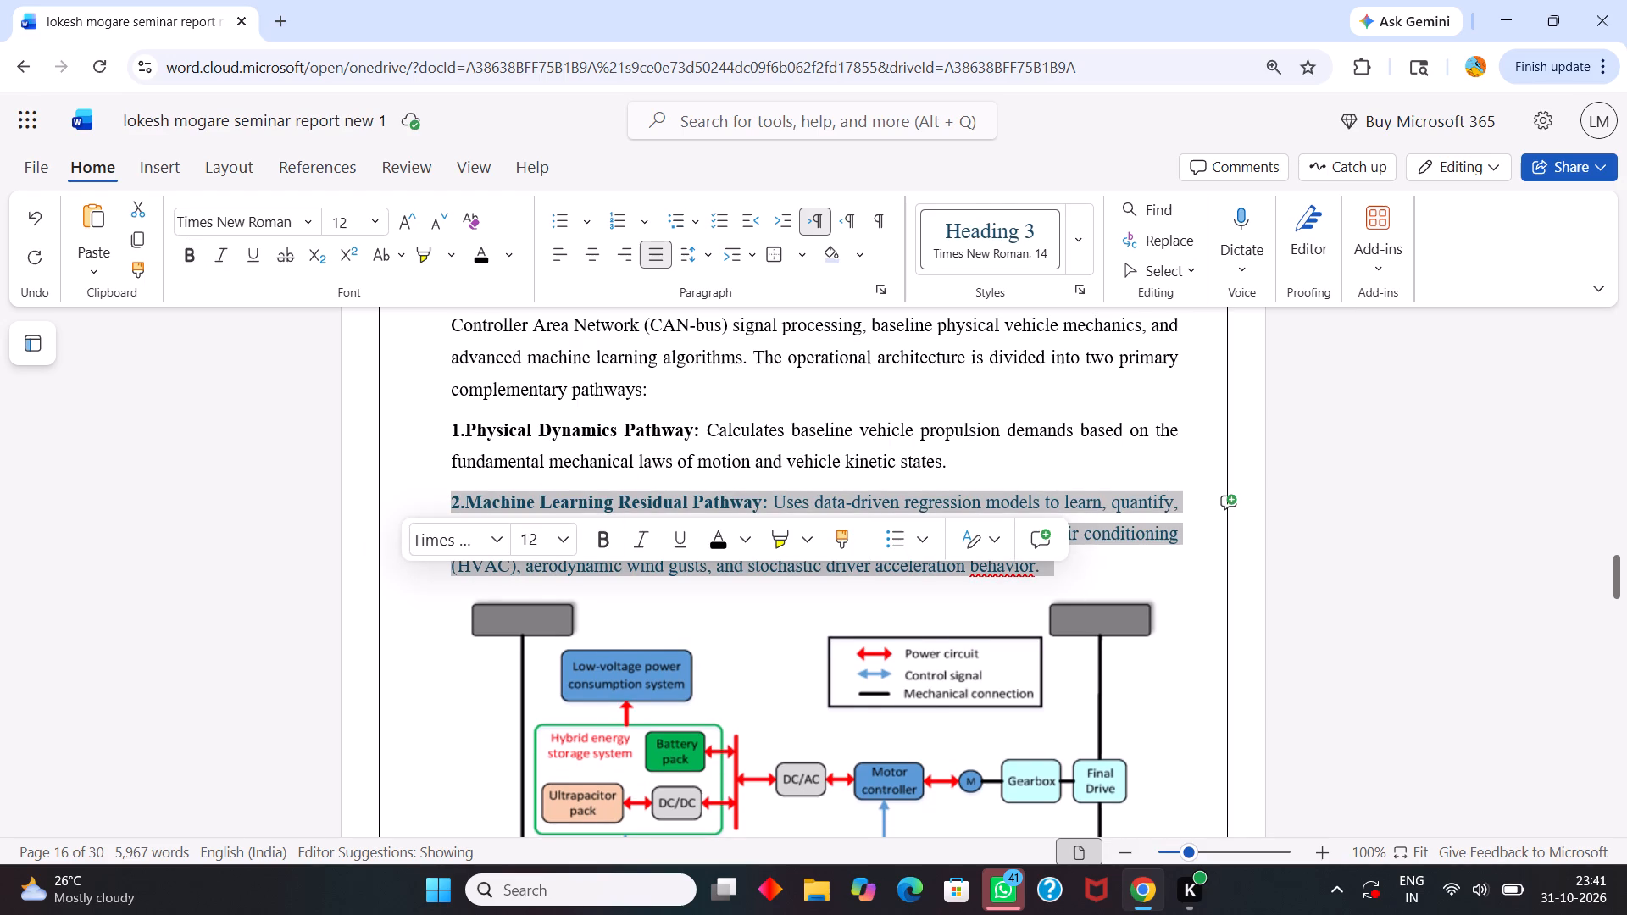
left_click(708, 539)
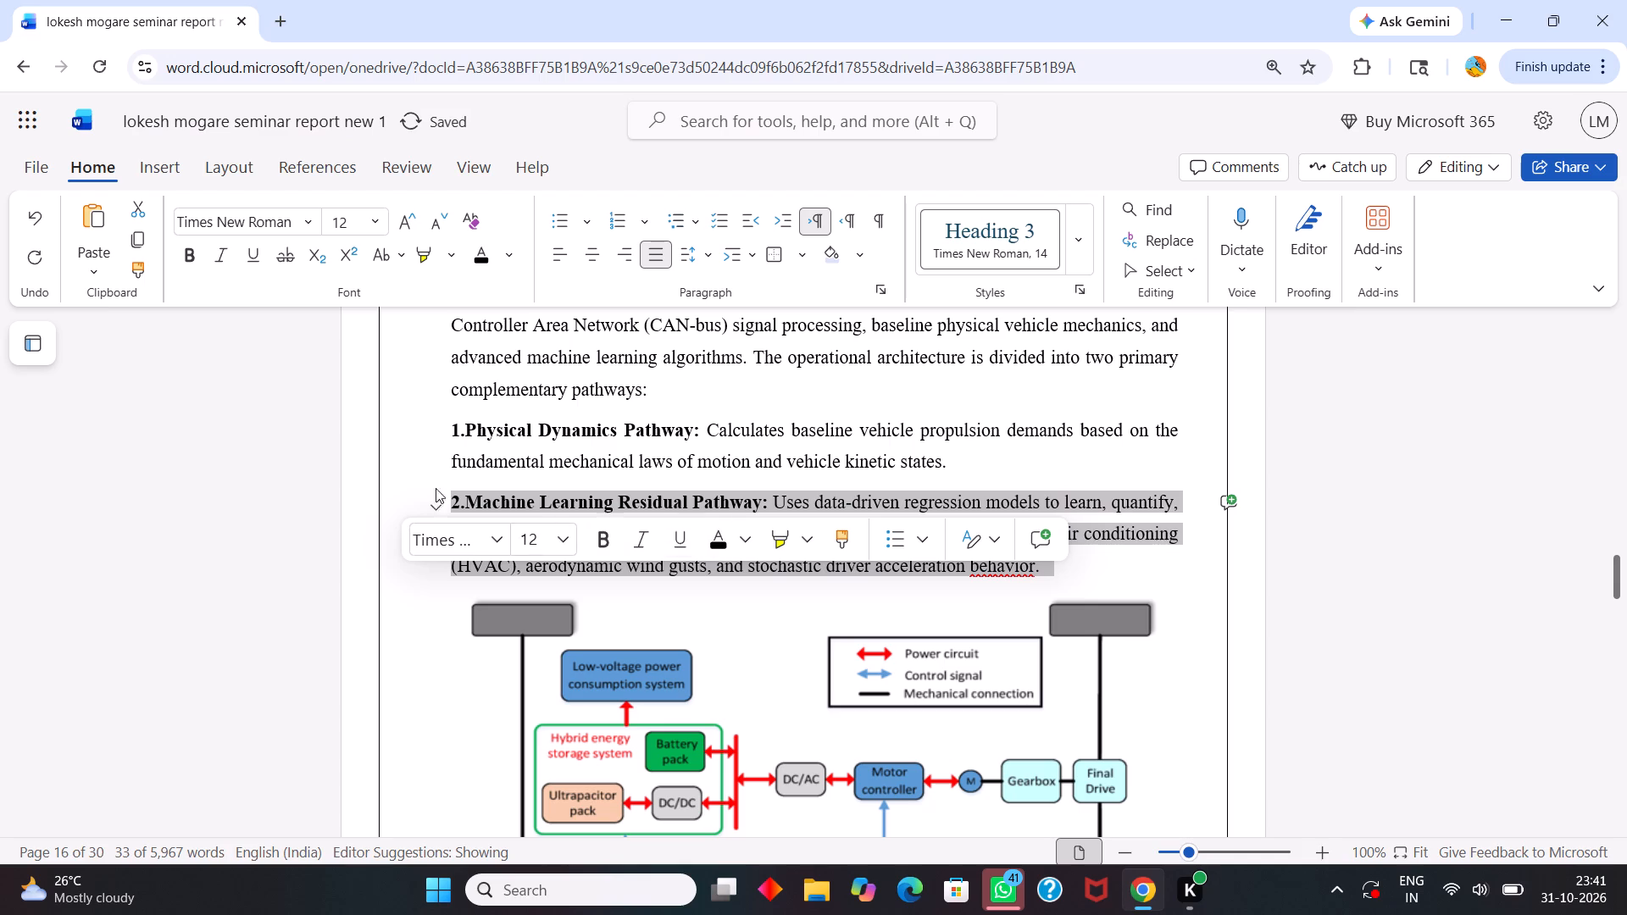
left_click(417, 469)
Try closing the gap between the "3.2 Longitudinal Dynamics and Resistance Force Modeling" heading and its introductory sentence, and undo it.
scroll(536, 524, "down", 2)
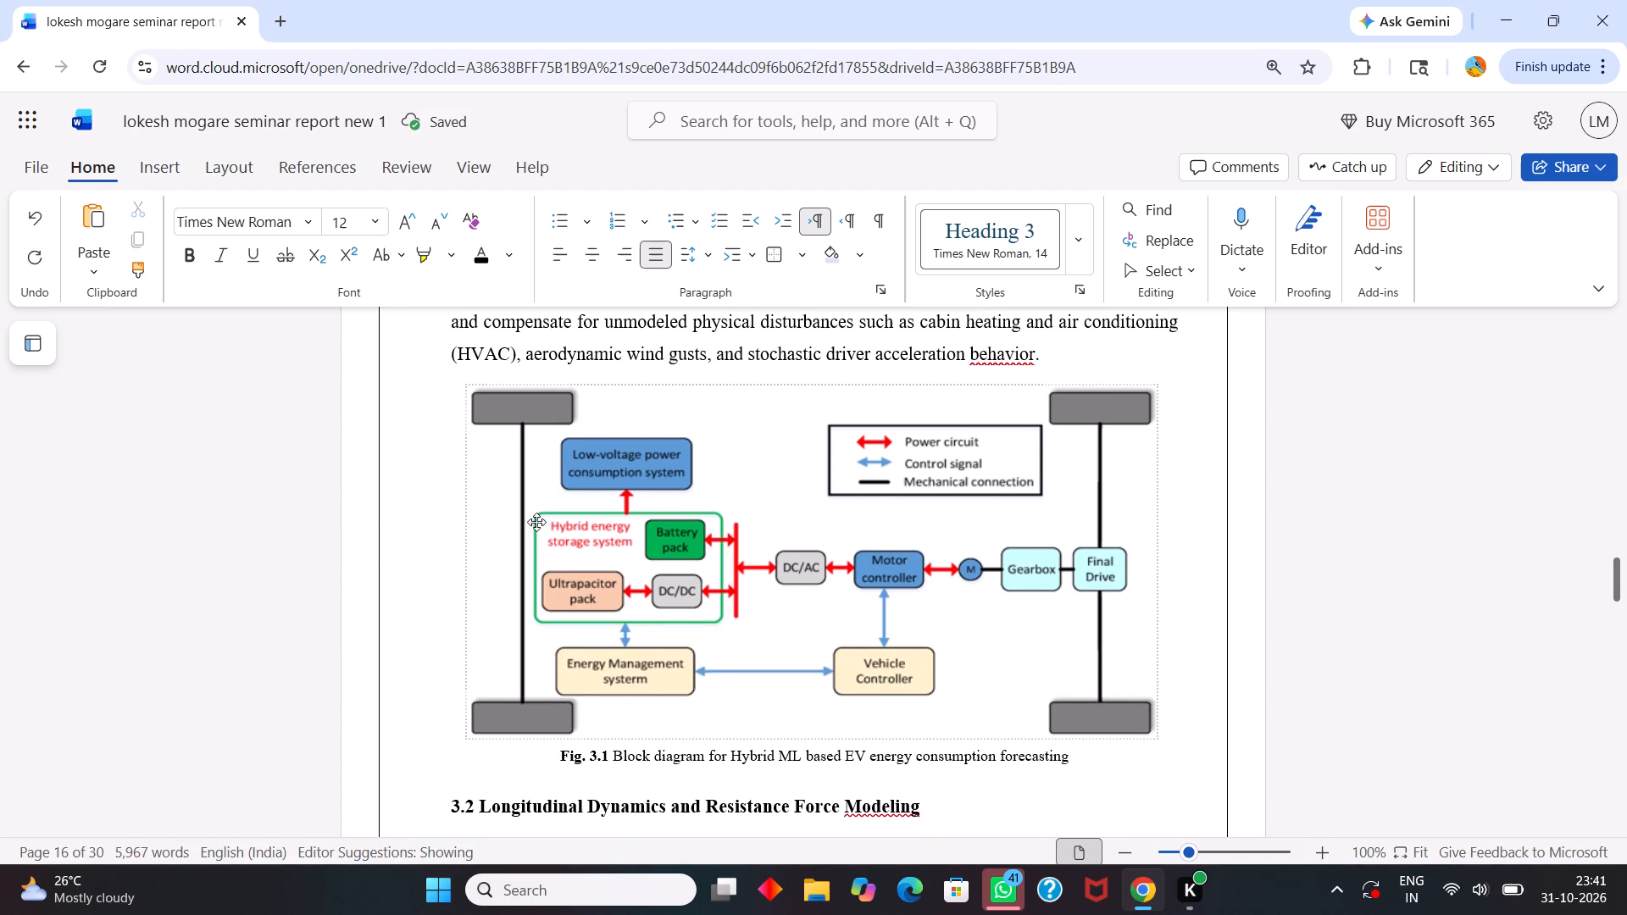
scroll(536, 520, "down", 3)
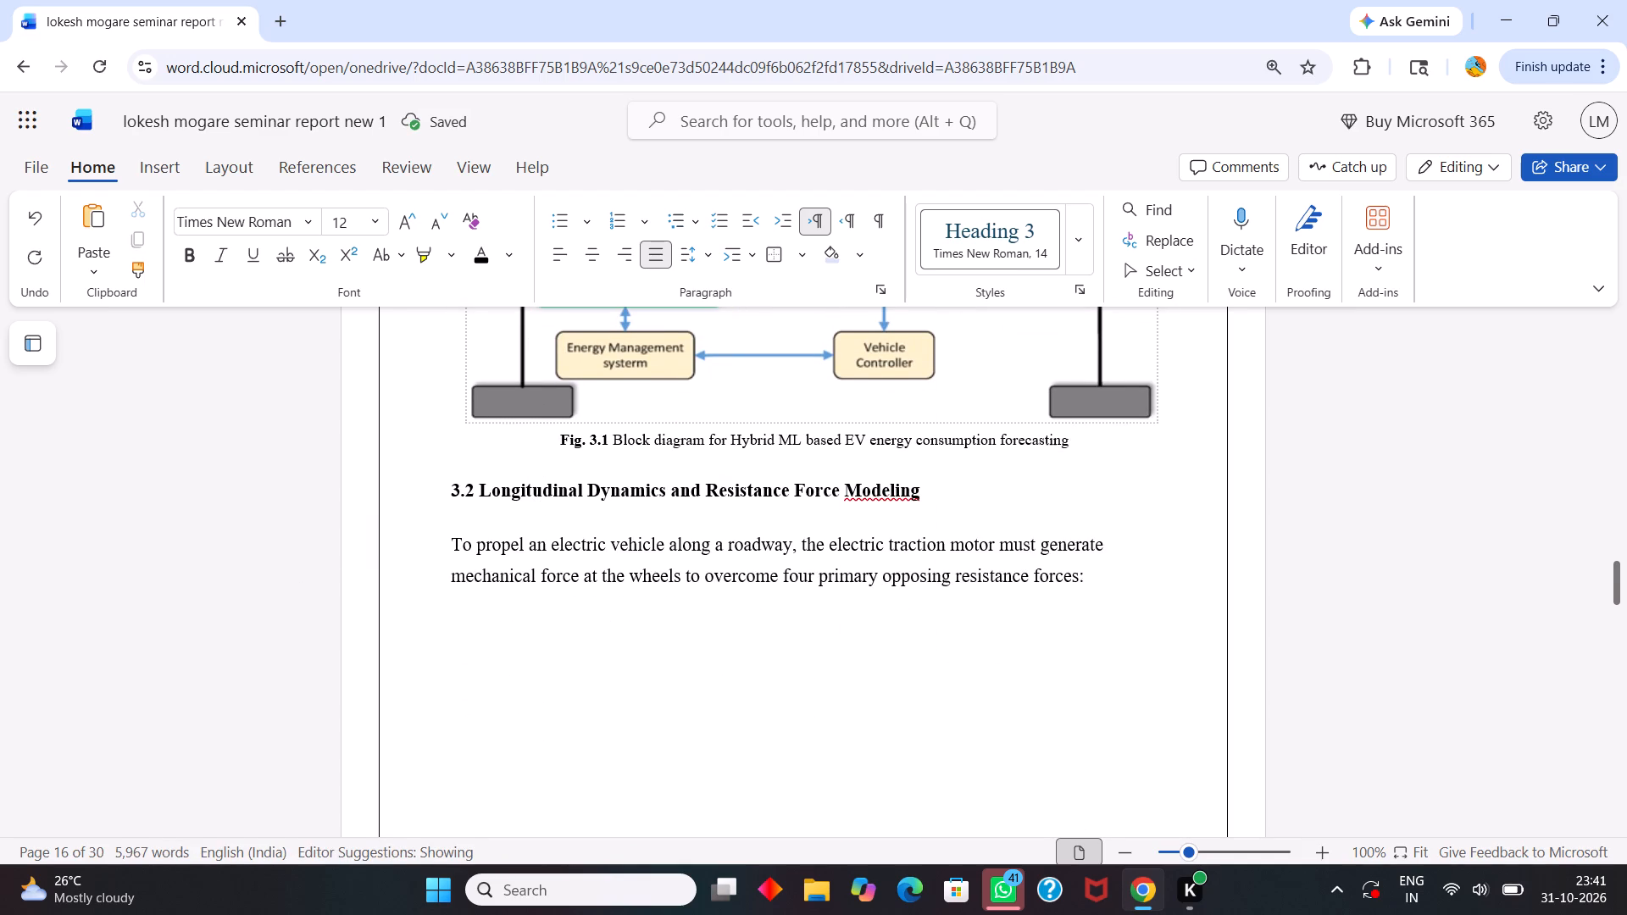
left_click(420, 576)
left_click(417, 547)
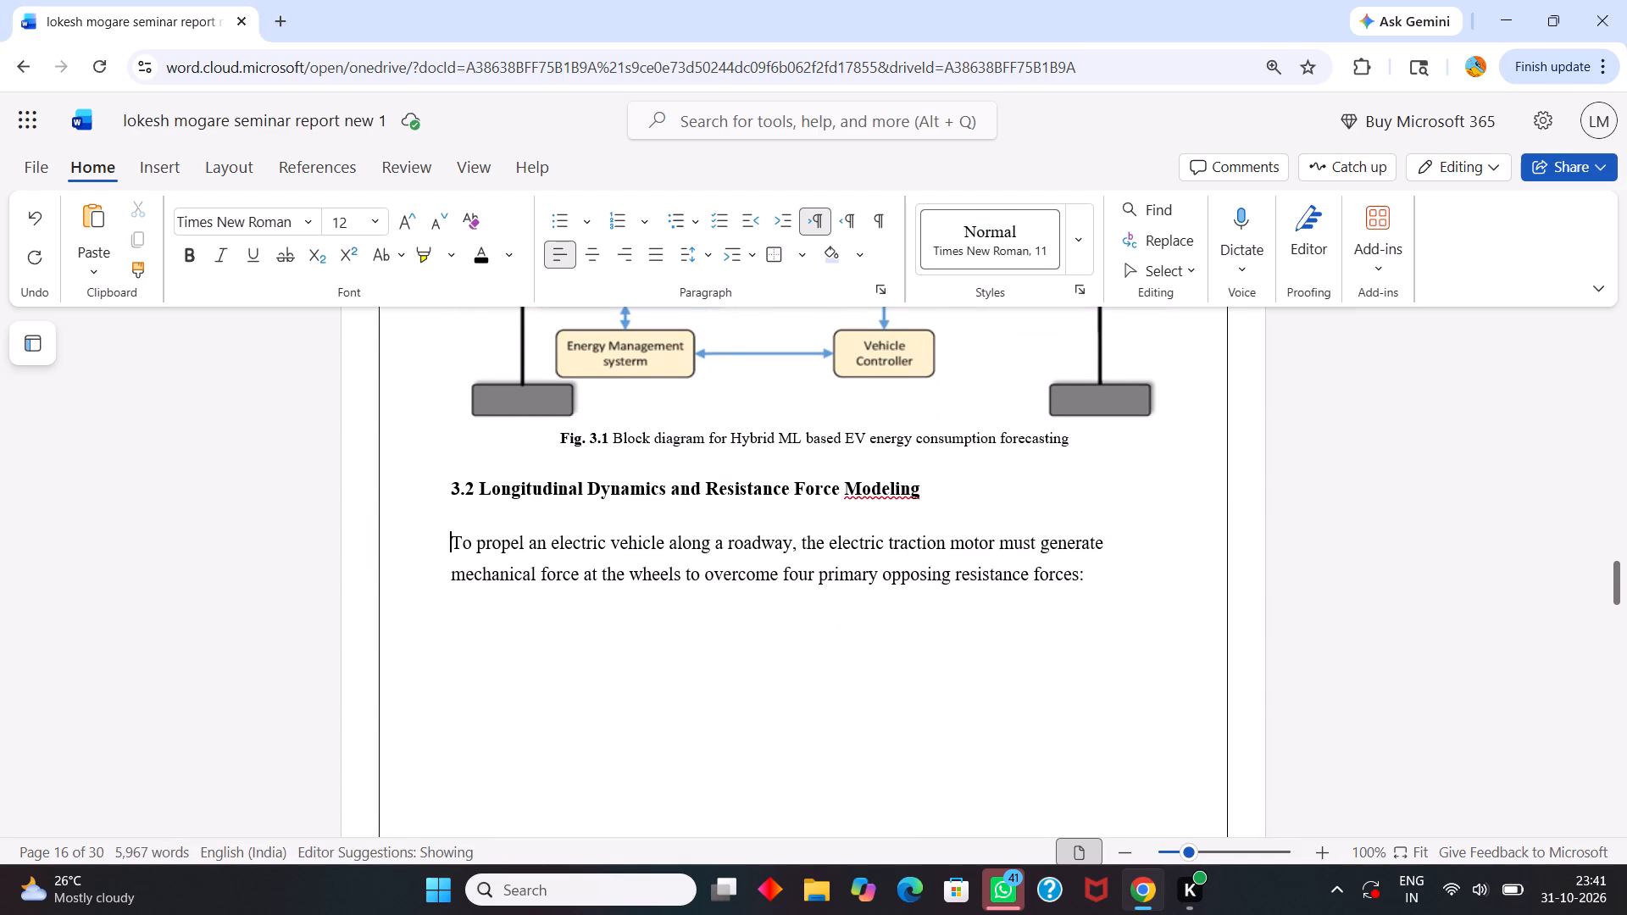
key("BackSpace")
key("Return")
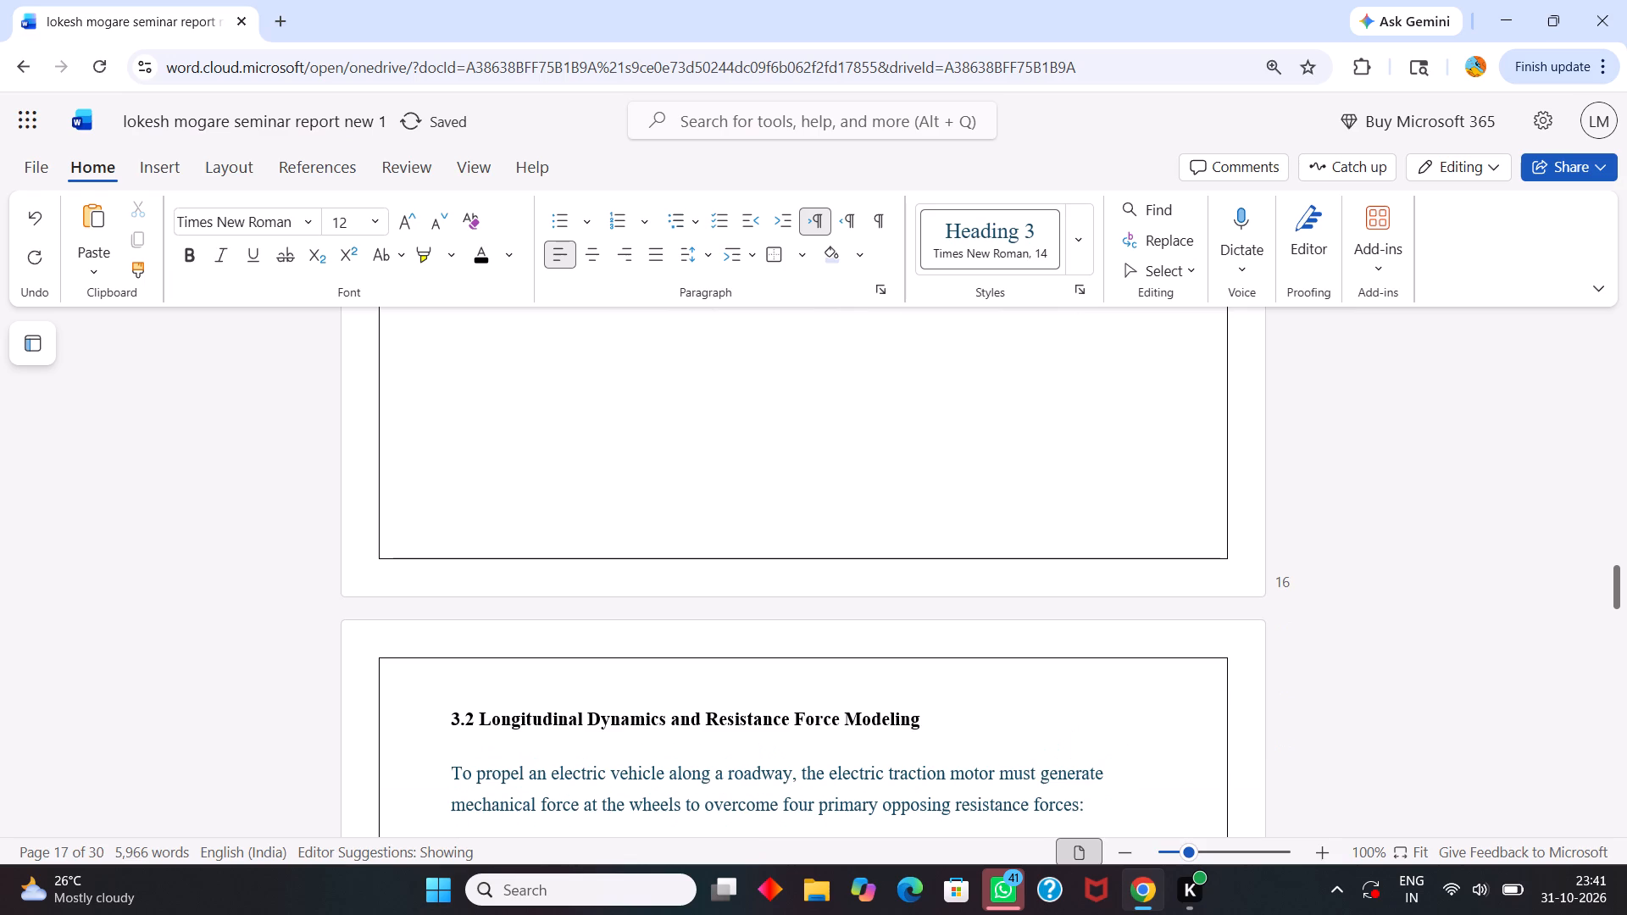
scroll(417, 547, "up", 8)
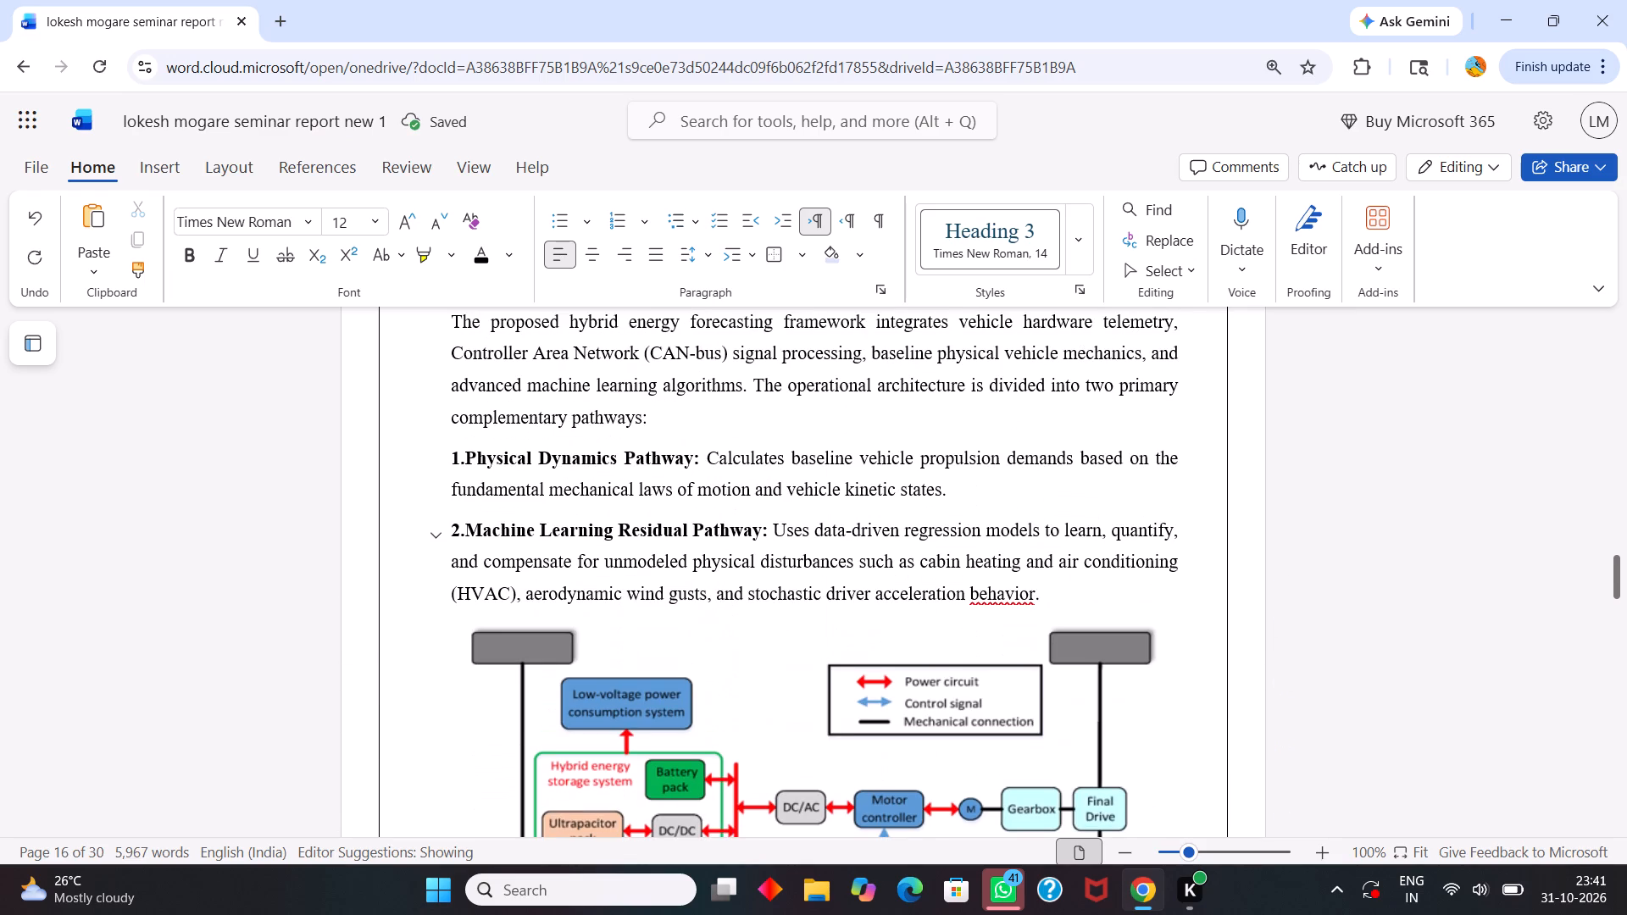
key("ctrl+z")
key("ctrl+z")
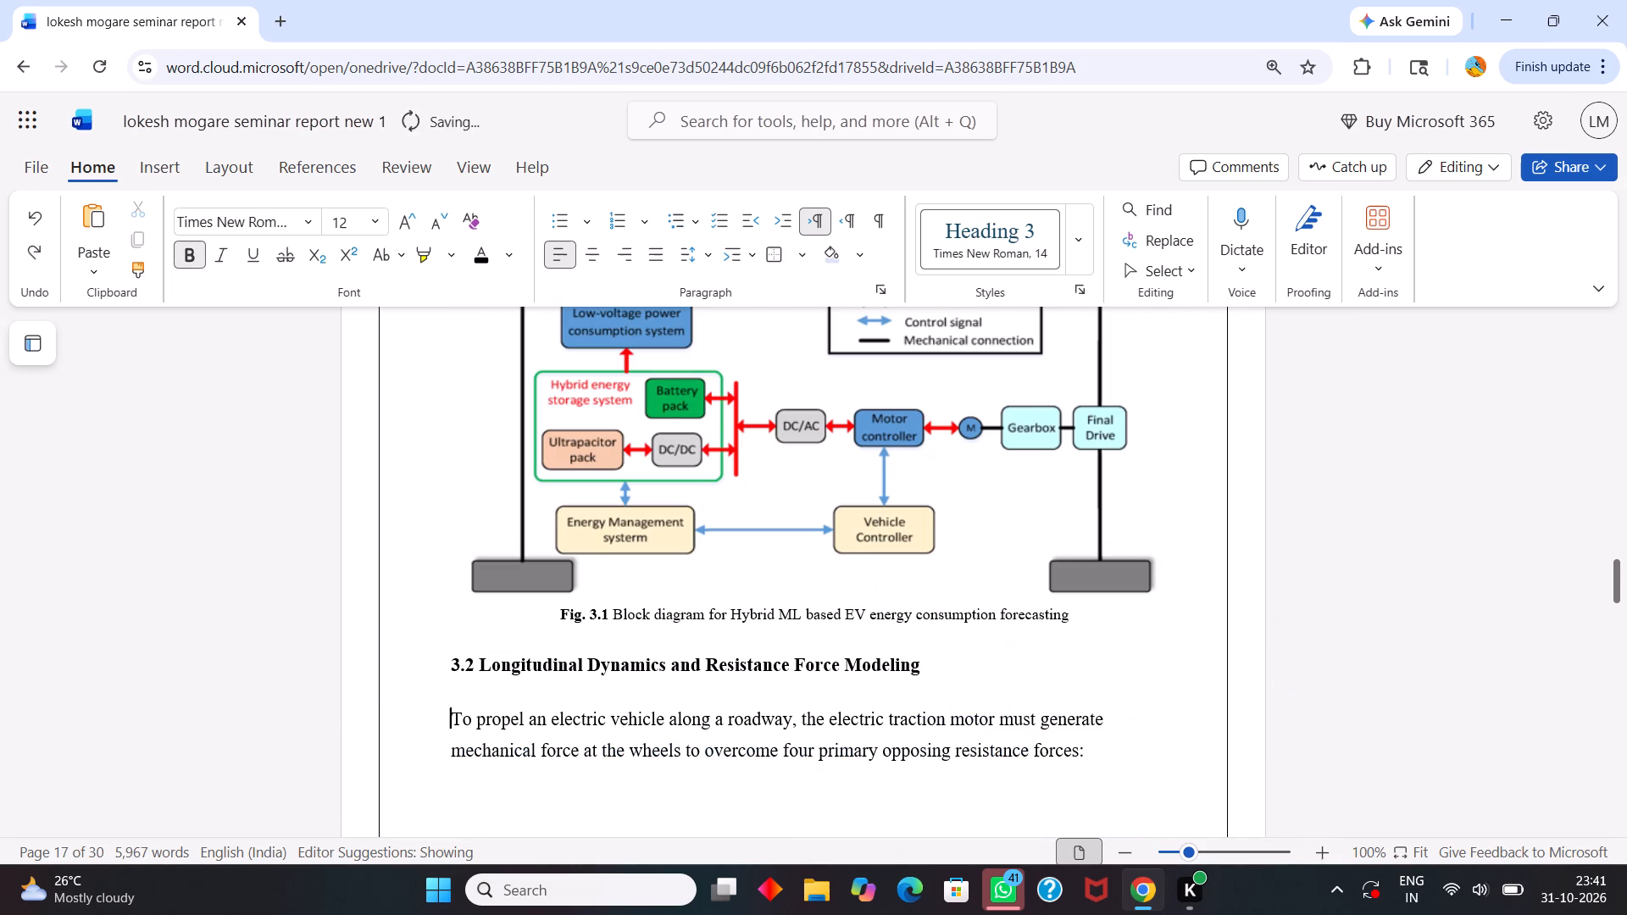
Examine the spacing around section 3.2's heading and introductory sentence, including the space between Fig. 3.1 and the page end.
scroll(420, 541, "down", 4)
scroll(420, 541, "up", 3)
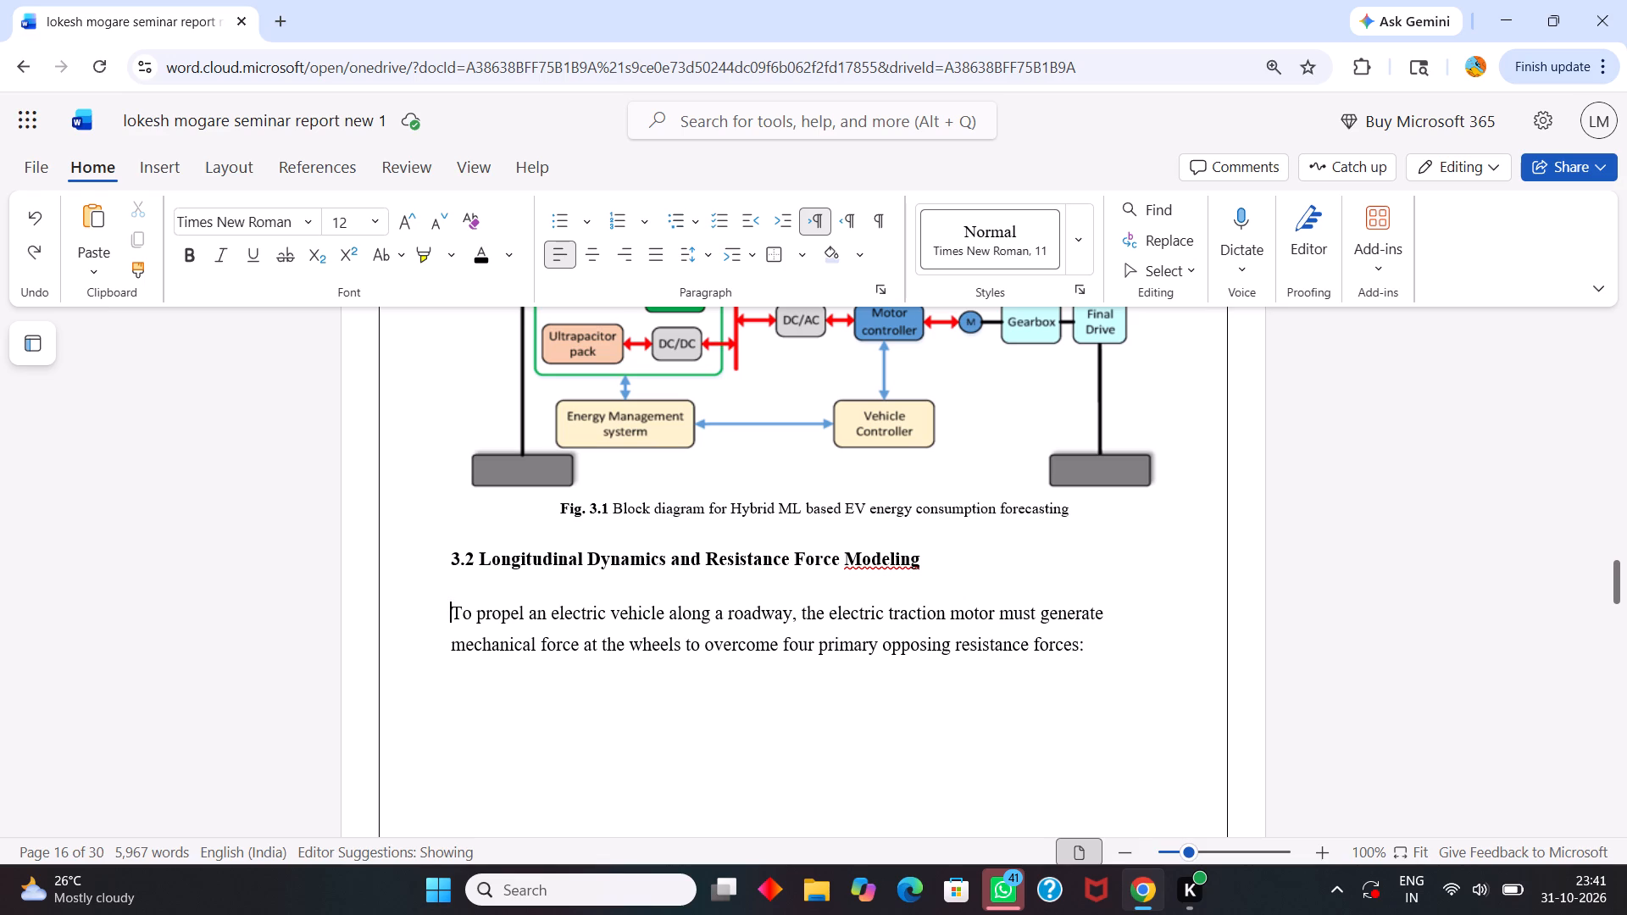
left_click(923, 624)
left_click(921, 587)
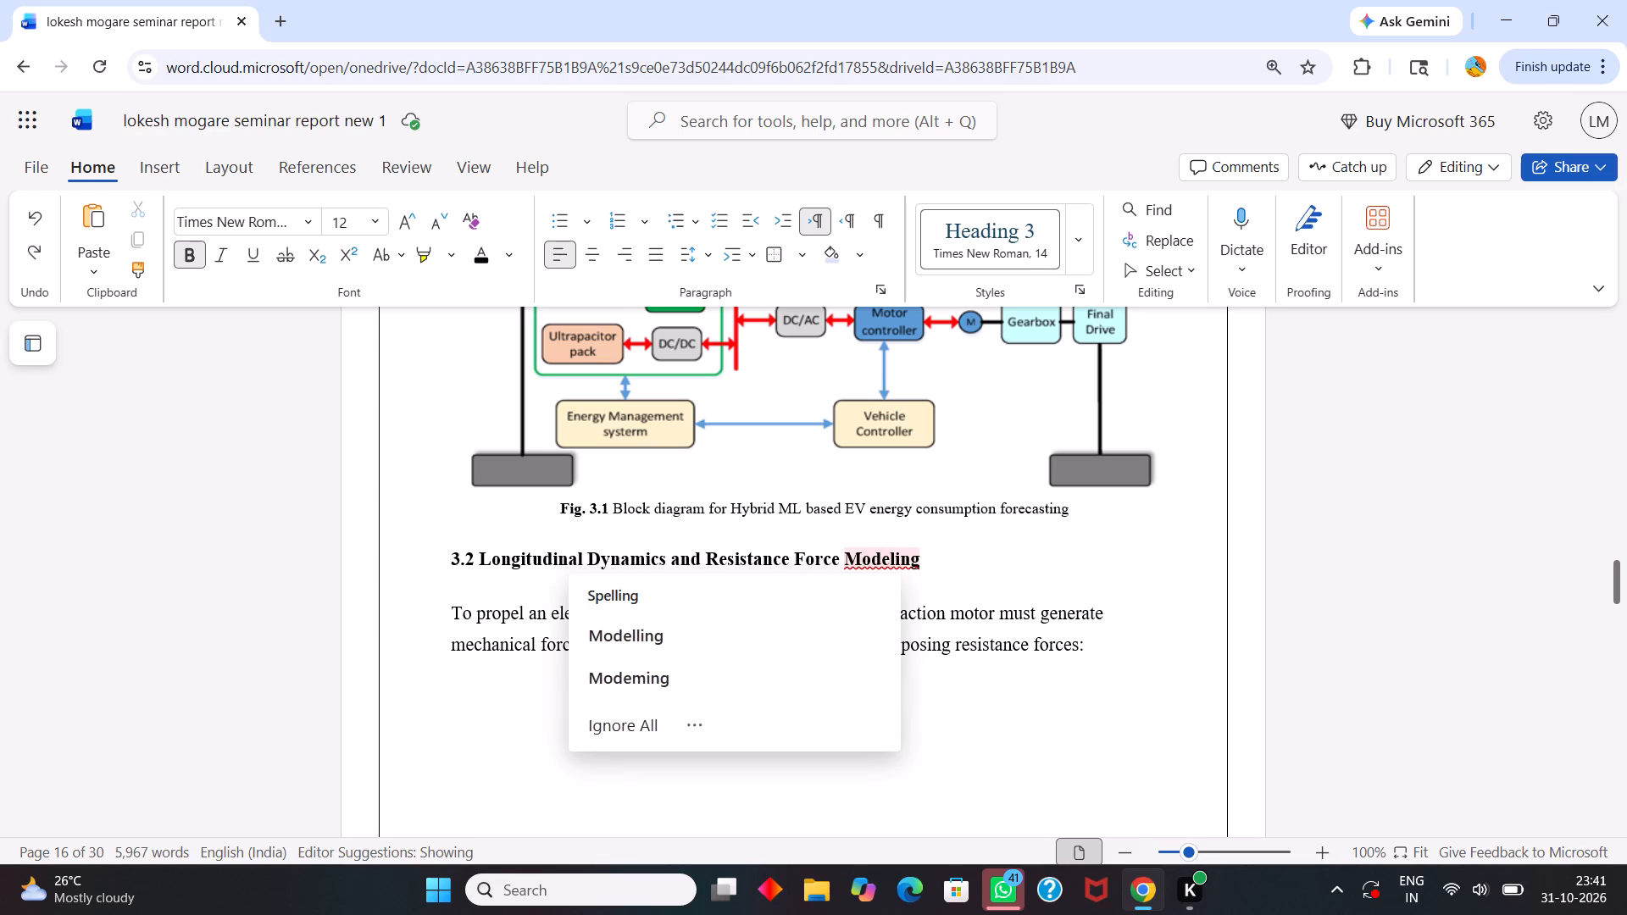
left_click(1193, 492)
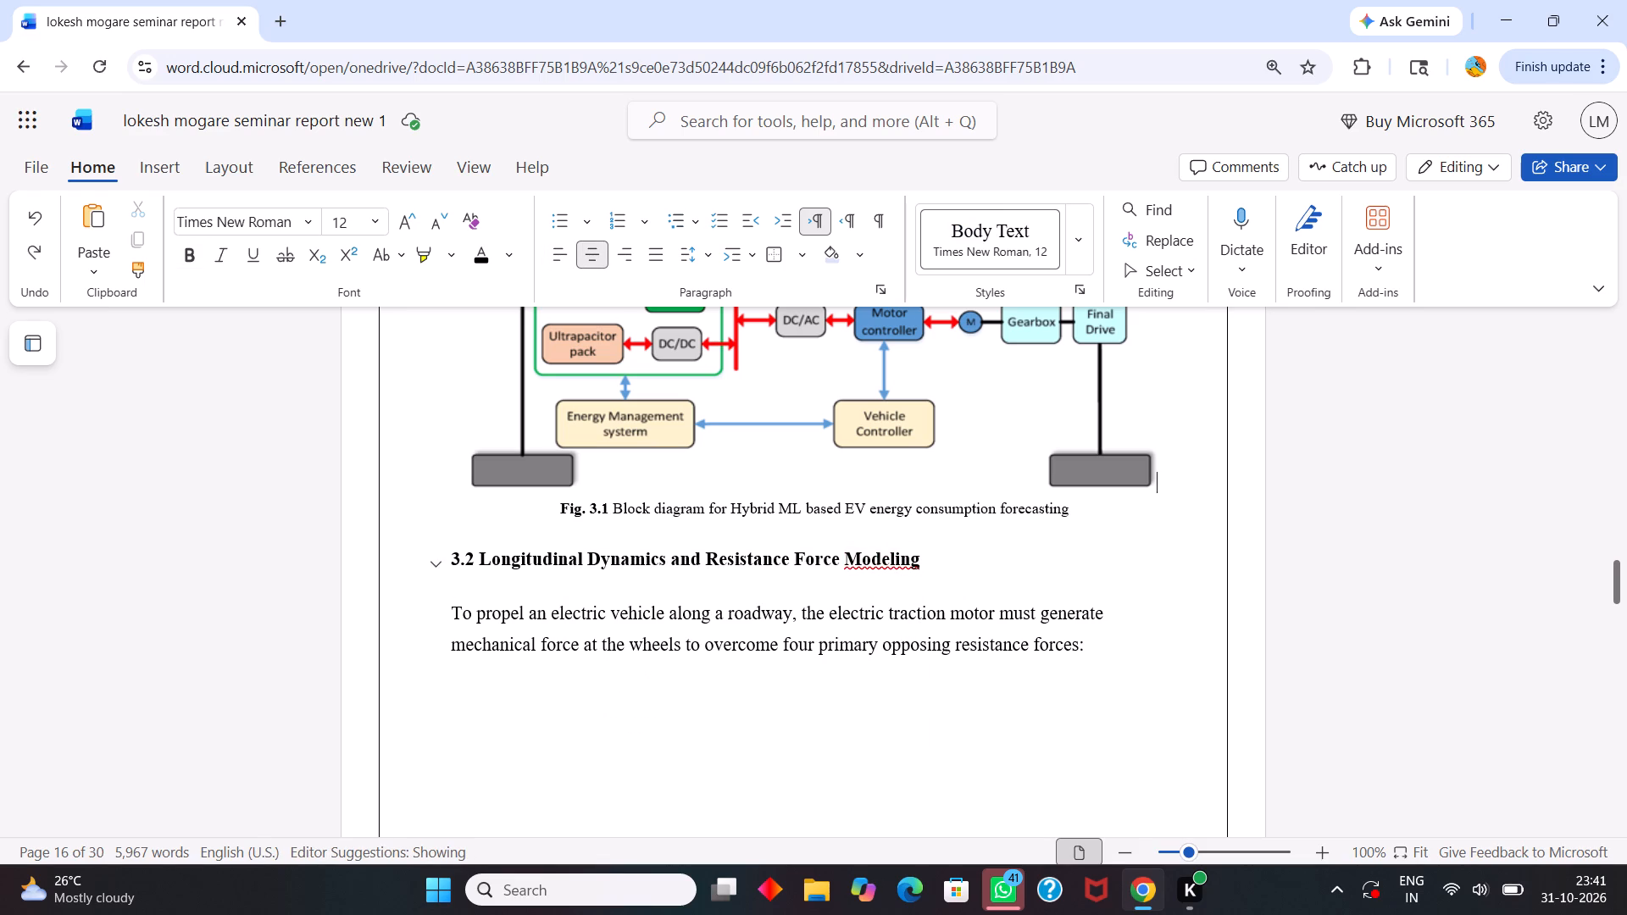
left_click(474, 655)
left_click(434, 618)
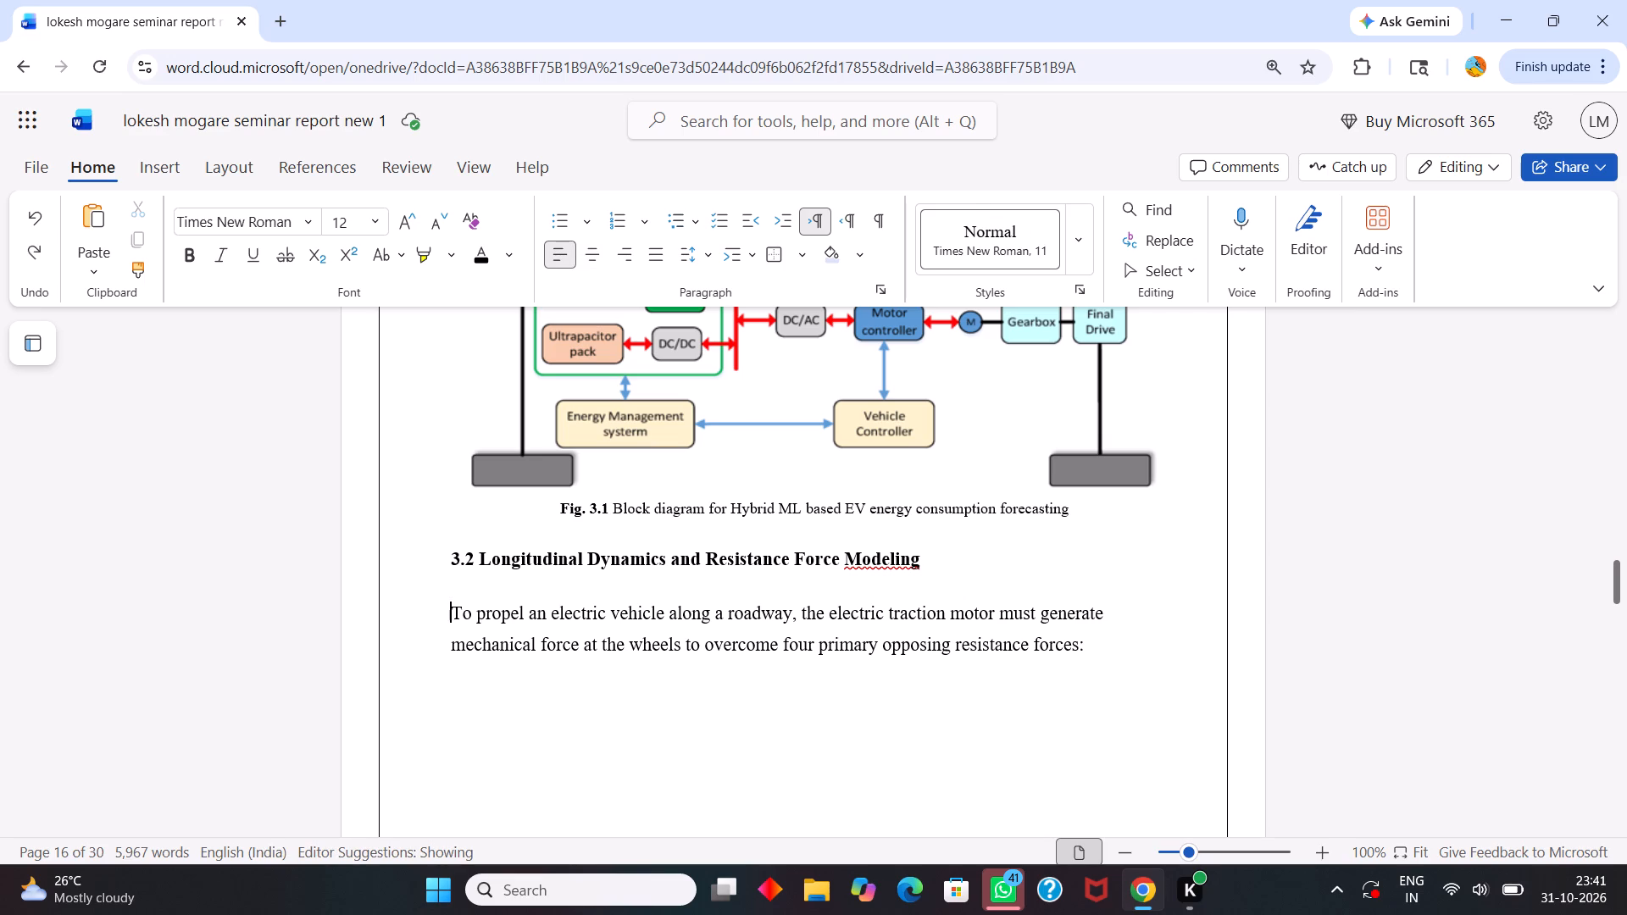
left_click_drag(419, 596, 569, 629)
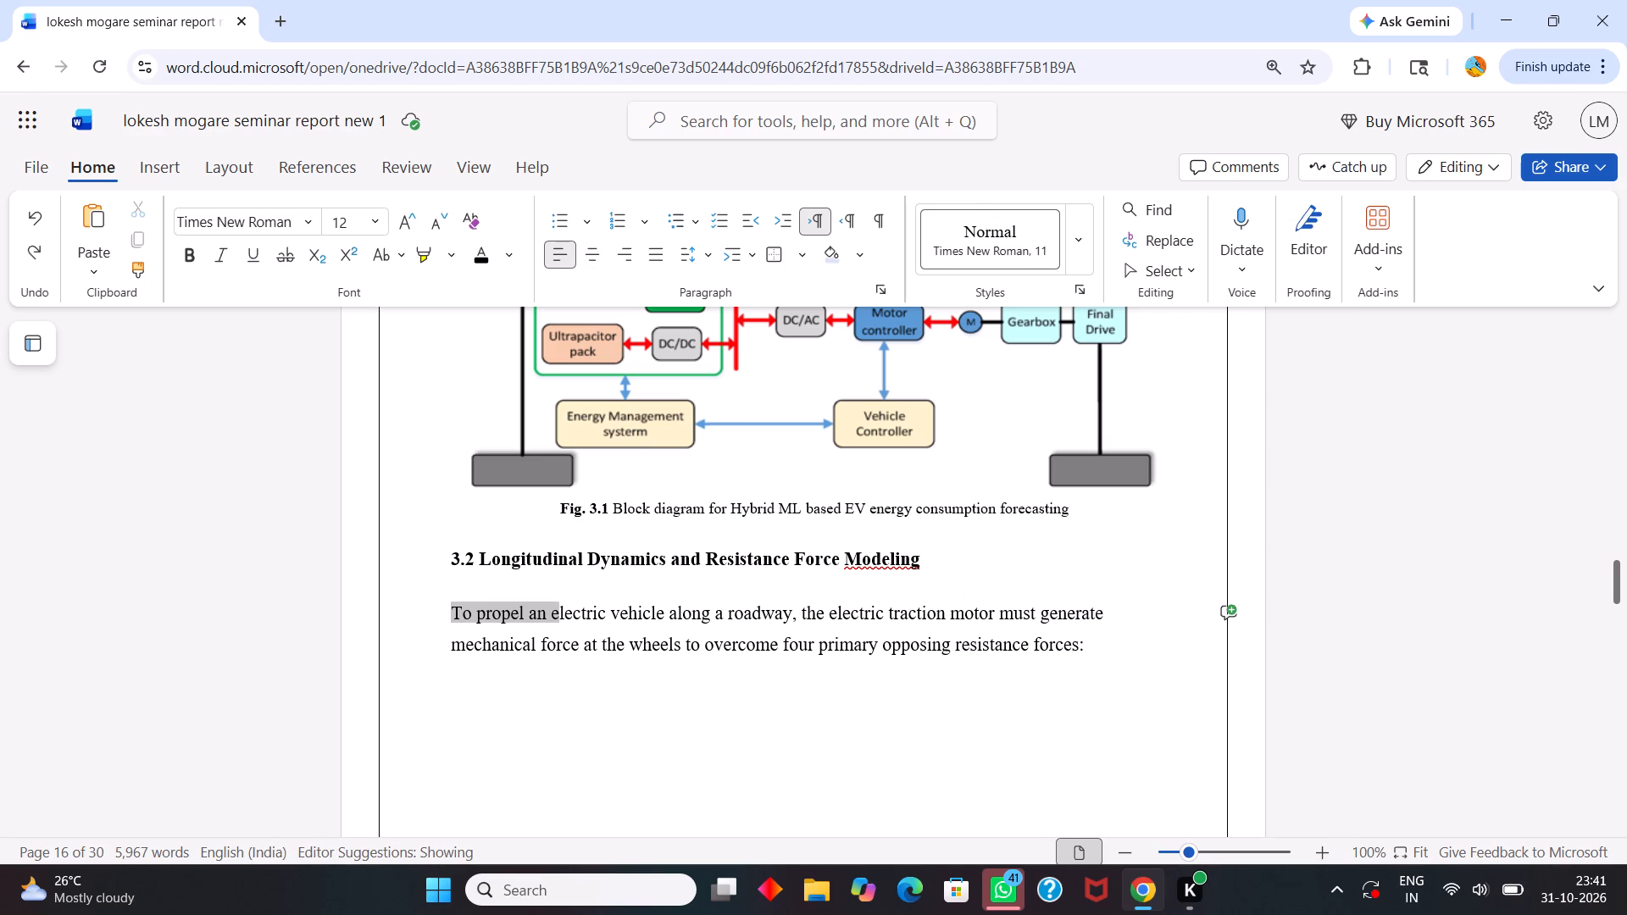
left_click_drag(569, 629, 1121, 668)
left_click(1033, 731)
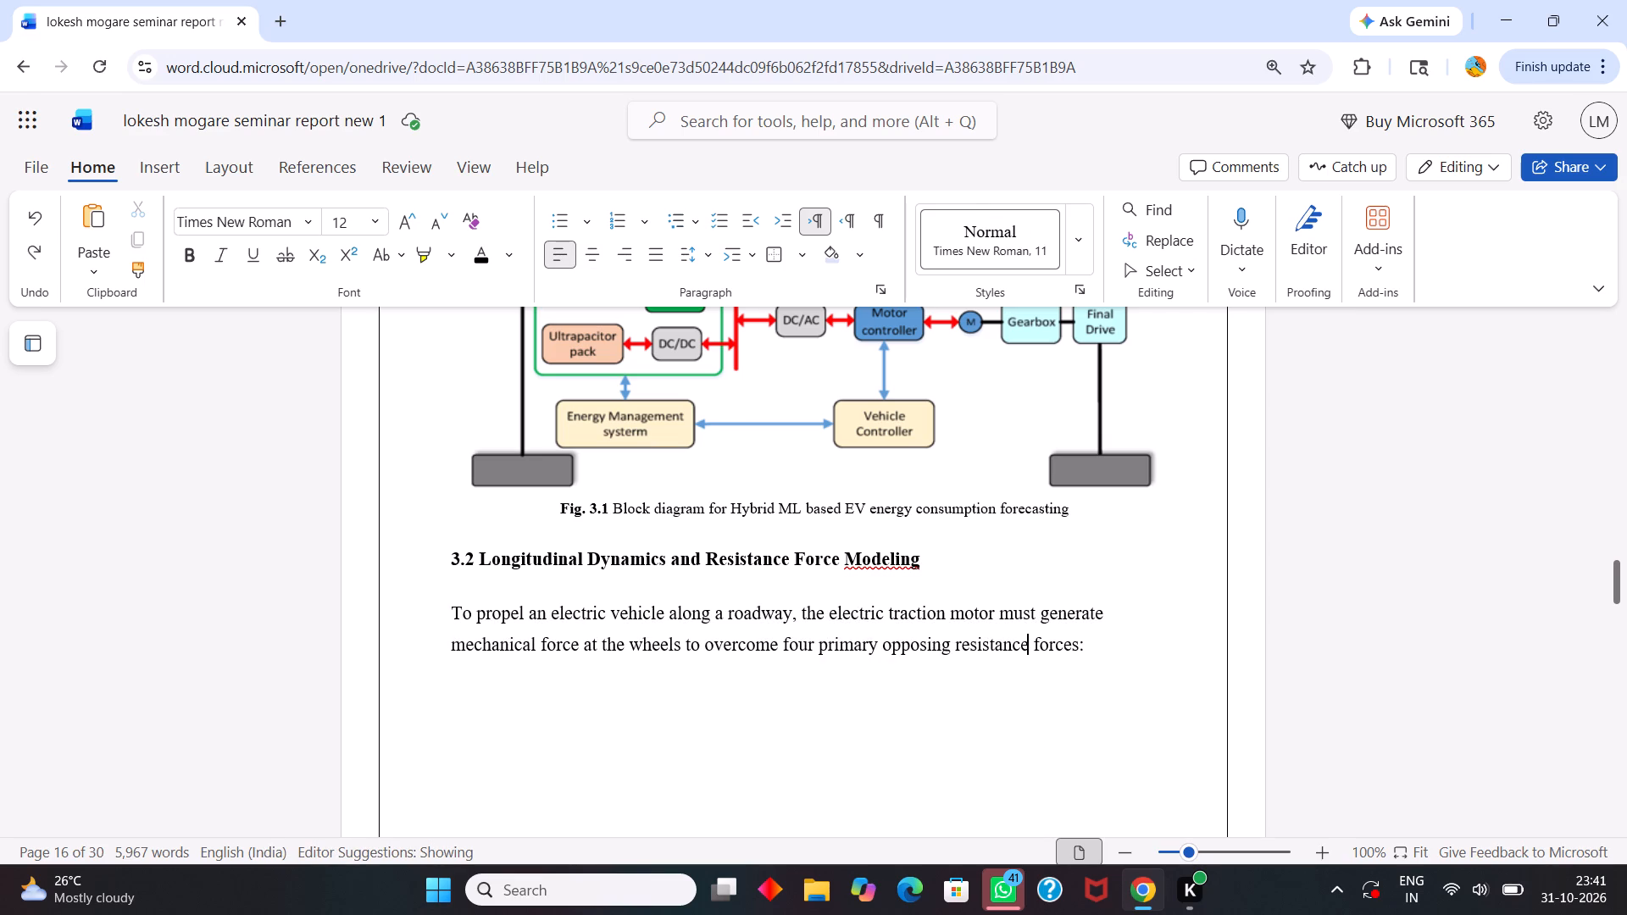
scroll(717, 667, "down", 4)
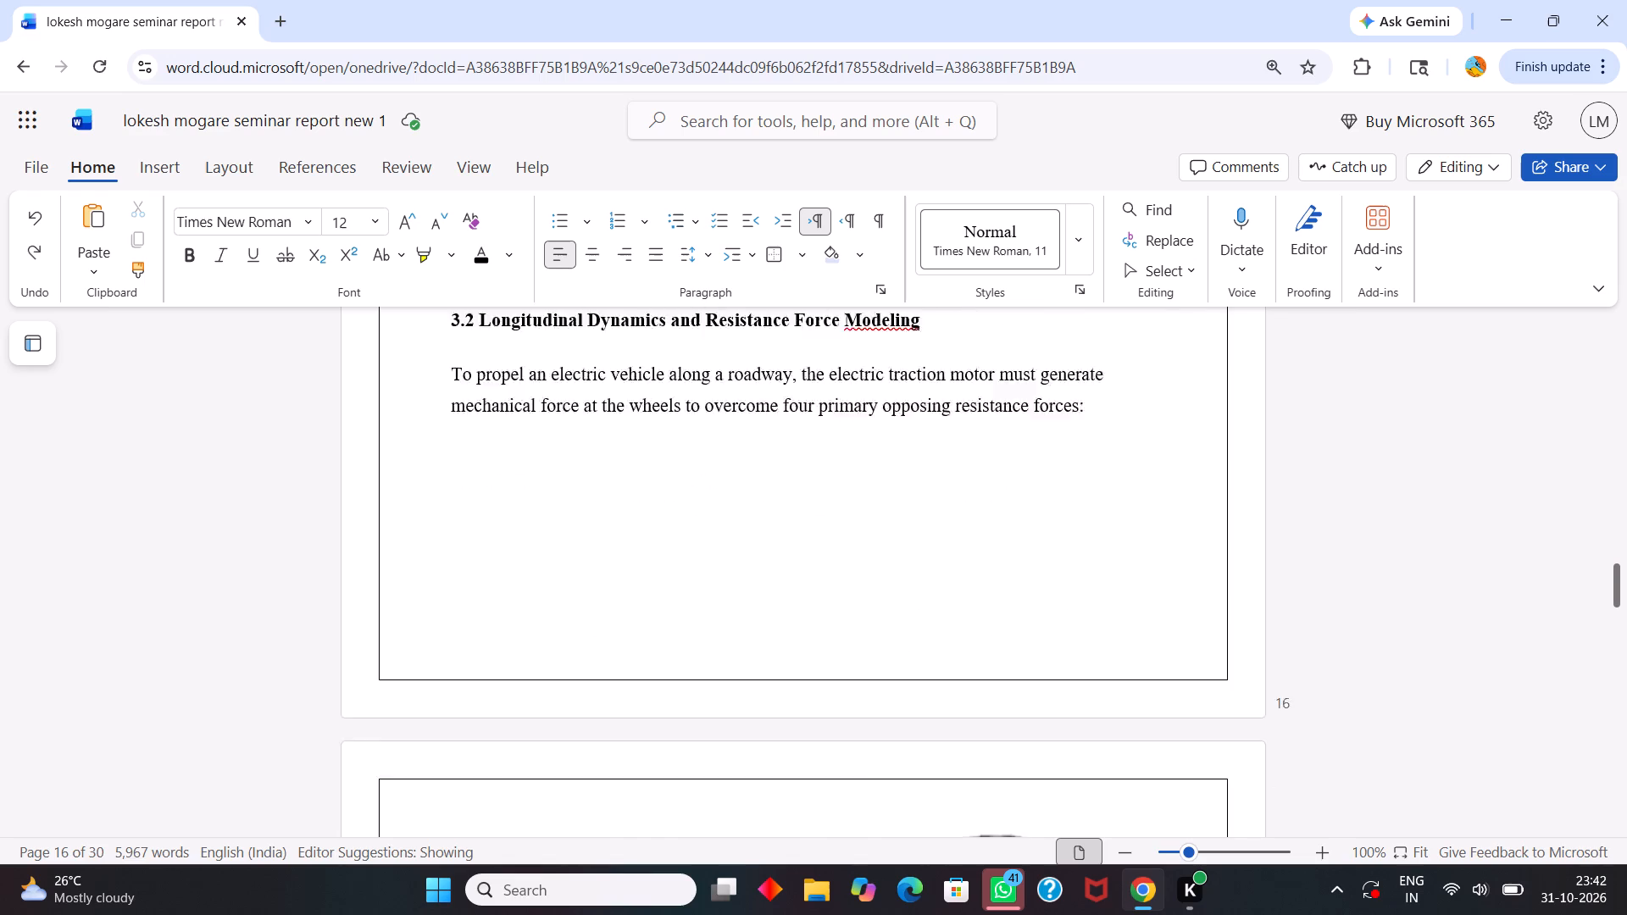
scroll(717, 667, "up", 5)
scroll(717, 667, "down", 2)
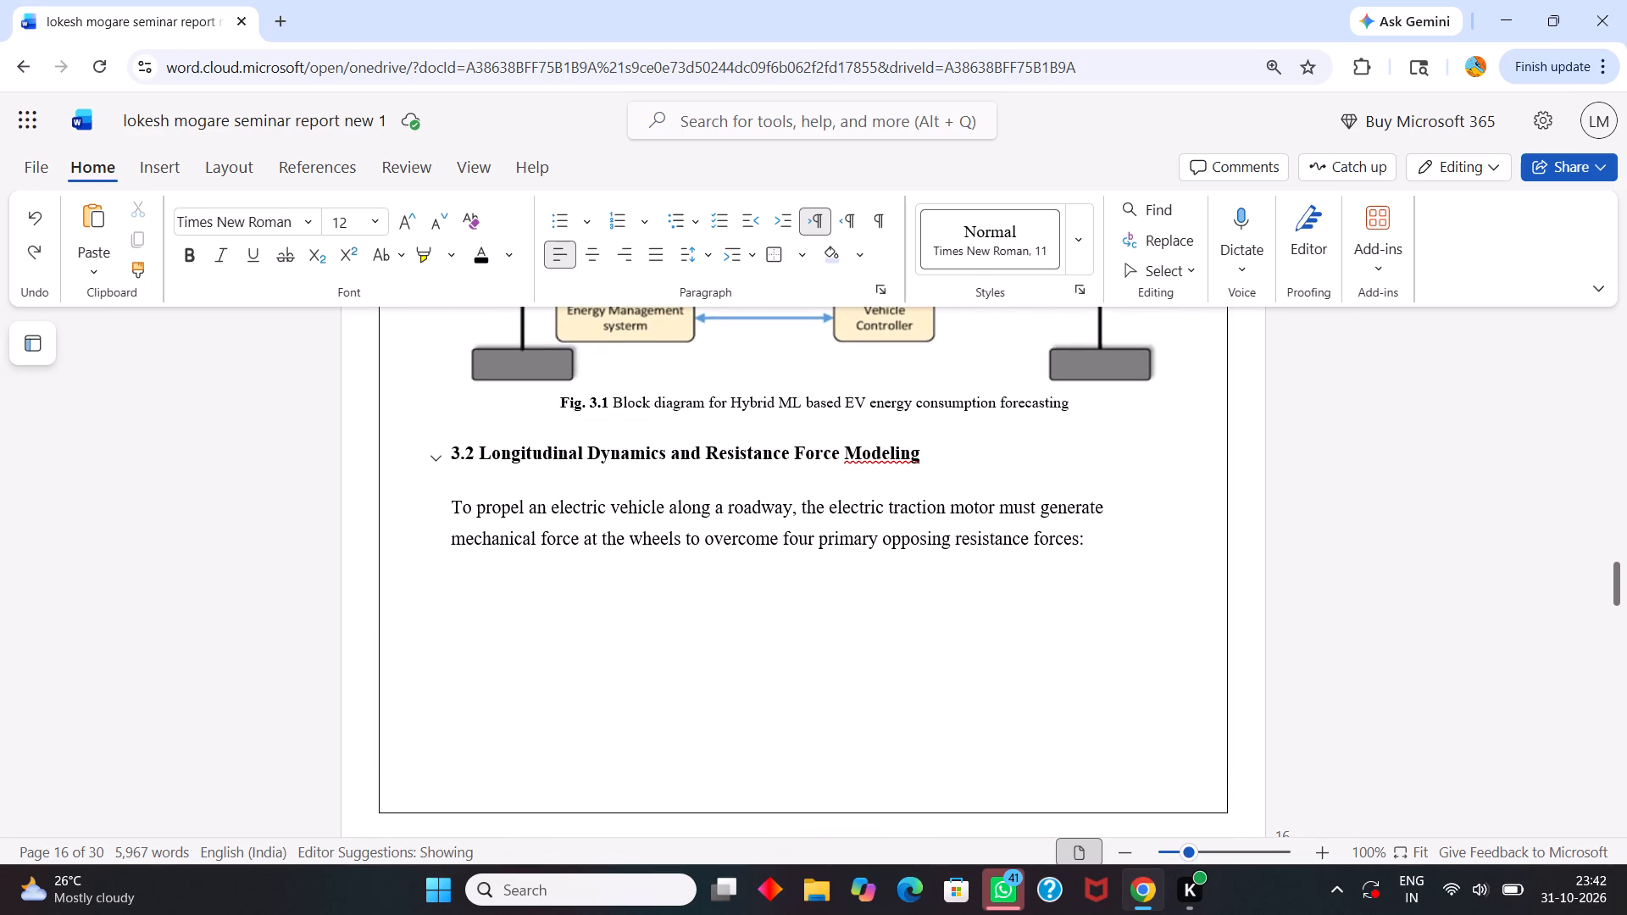
Insert a blank line between the Fig. 3.1 caption and the "3.2 Longitudinal Dynamics and Resistance Force Modeling" heading.
left_click(1188, 386)
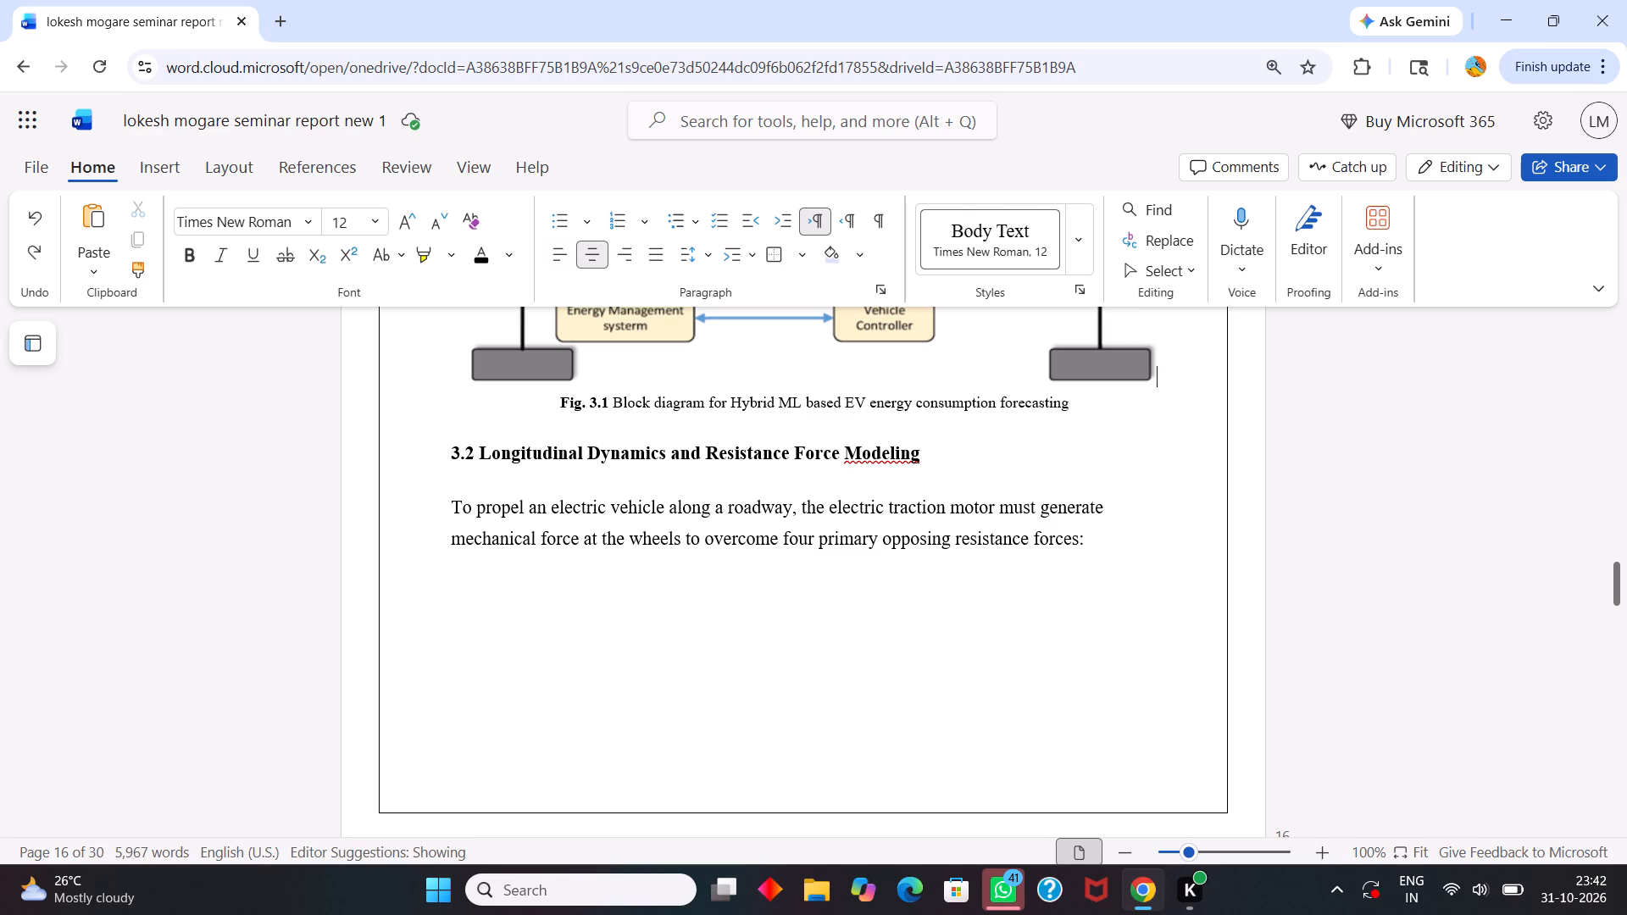
left_click(941, 445)
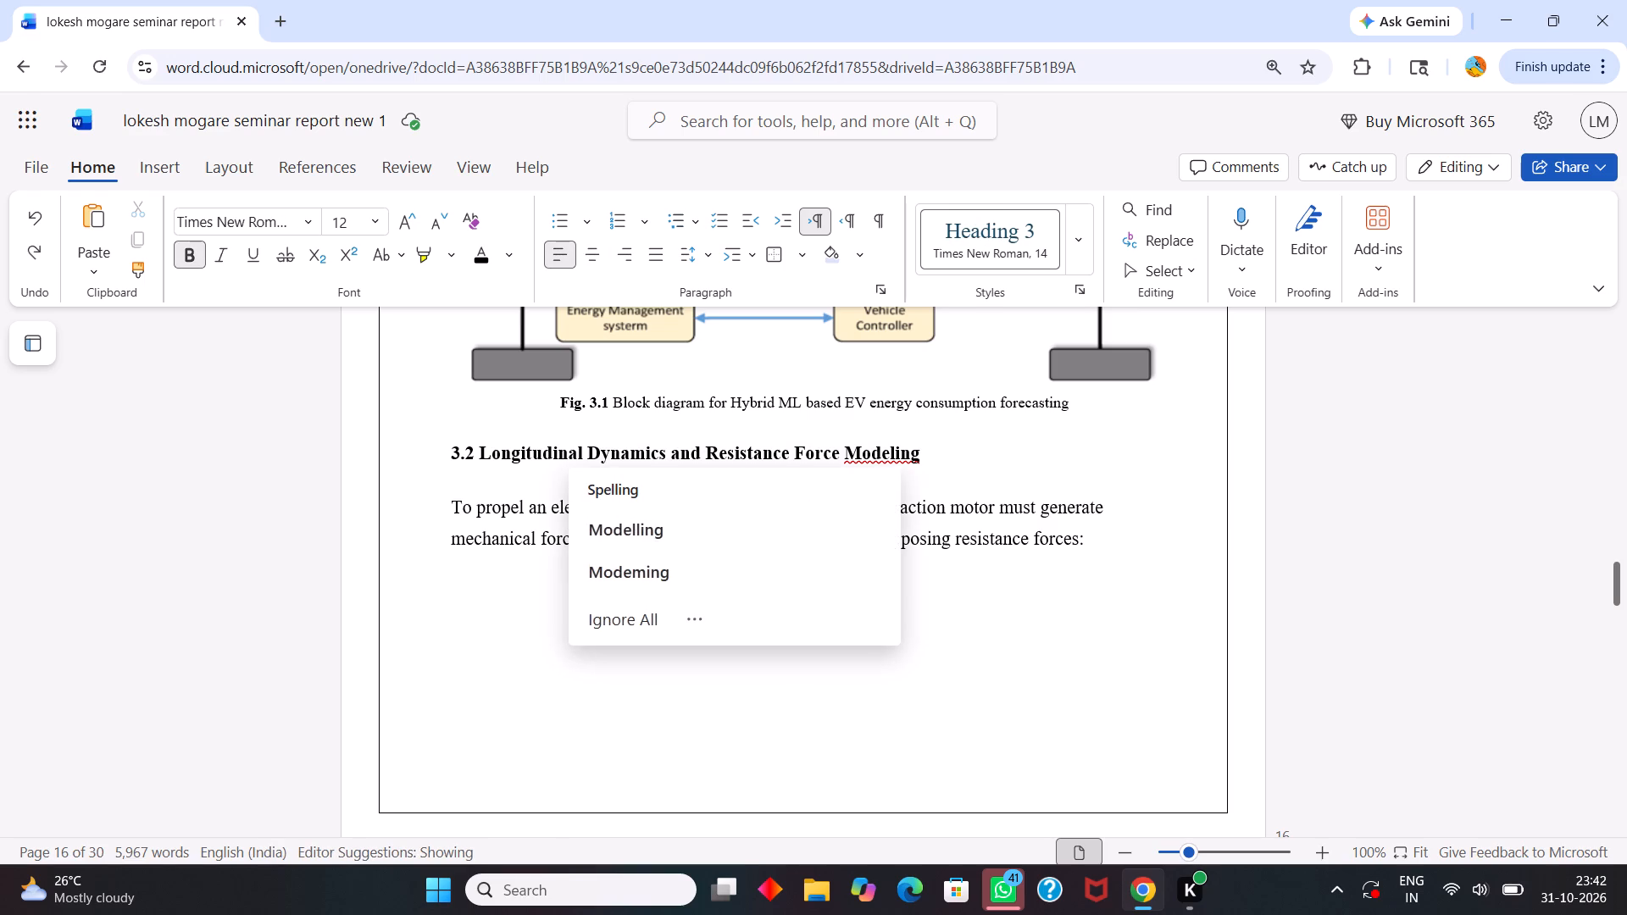
left_click(449, 454)
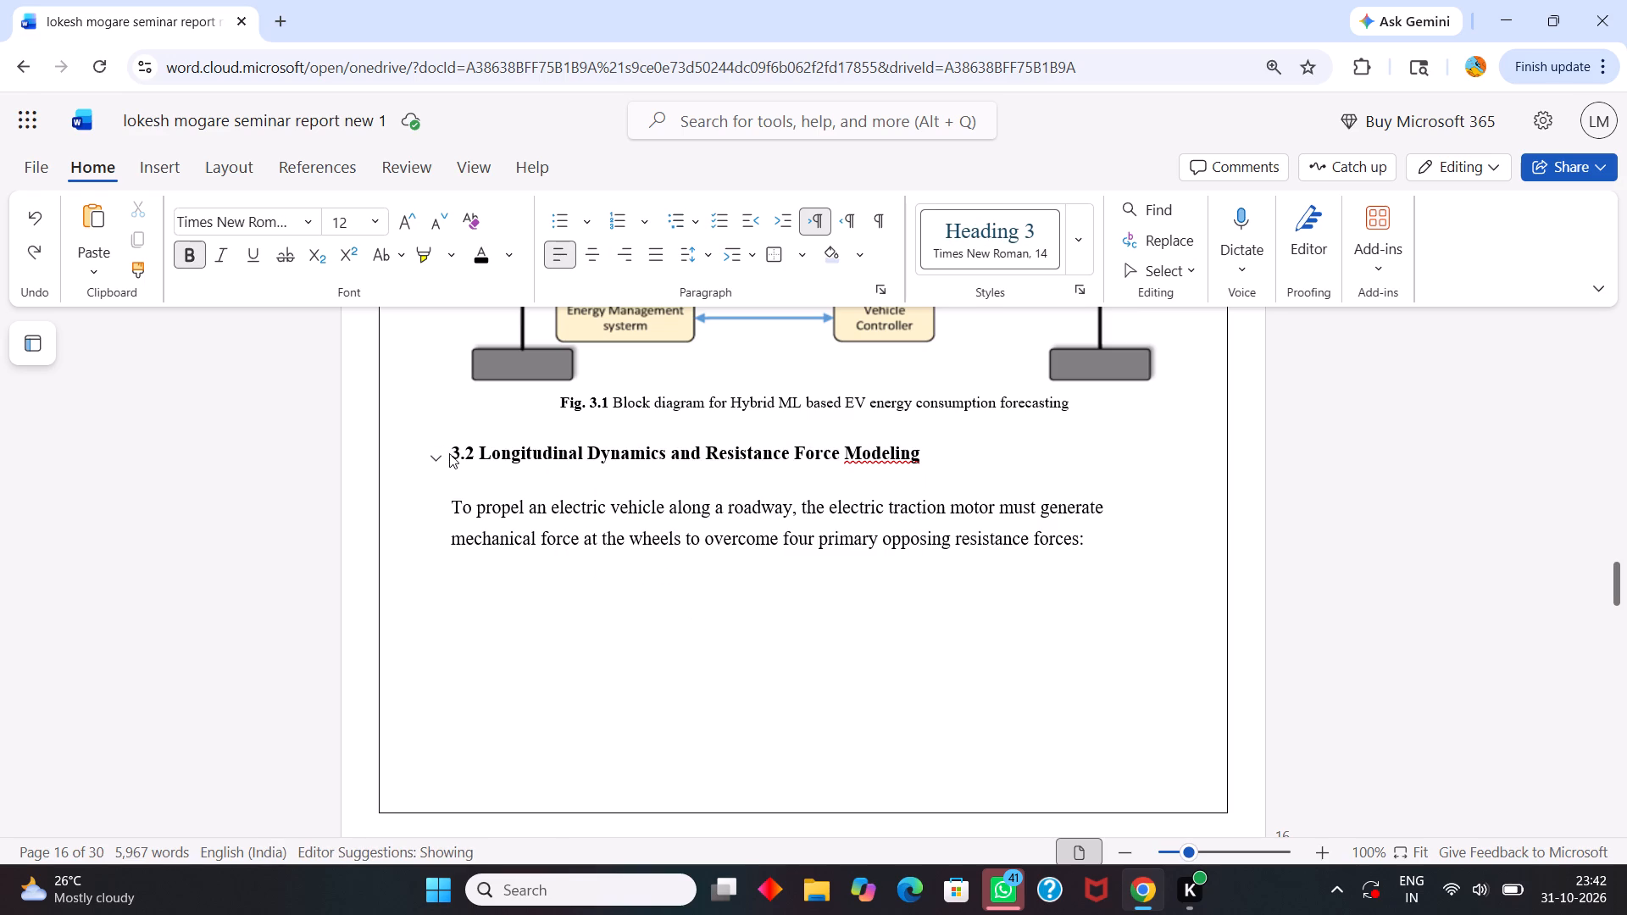
left_click(452, 446)
key("Return")
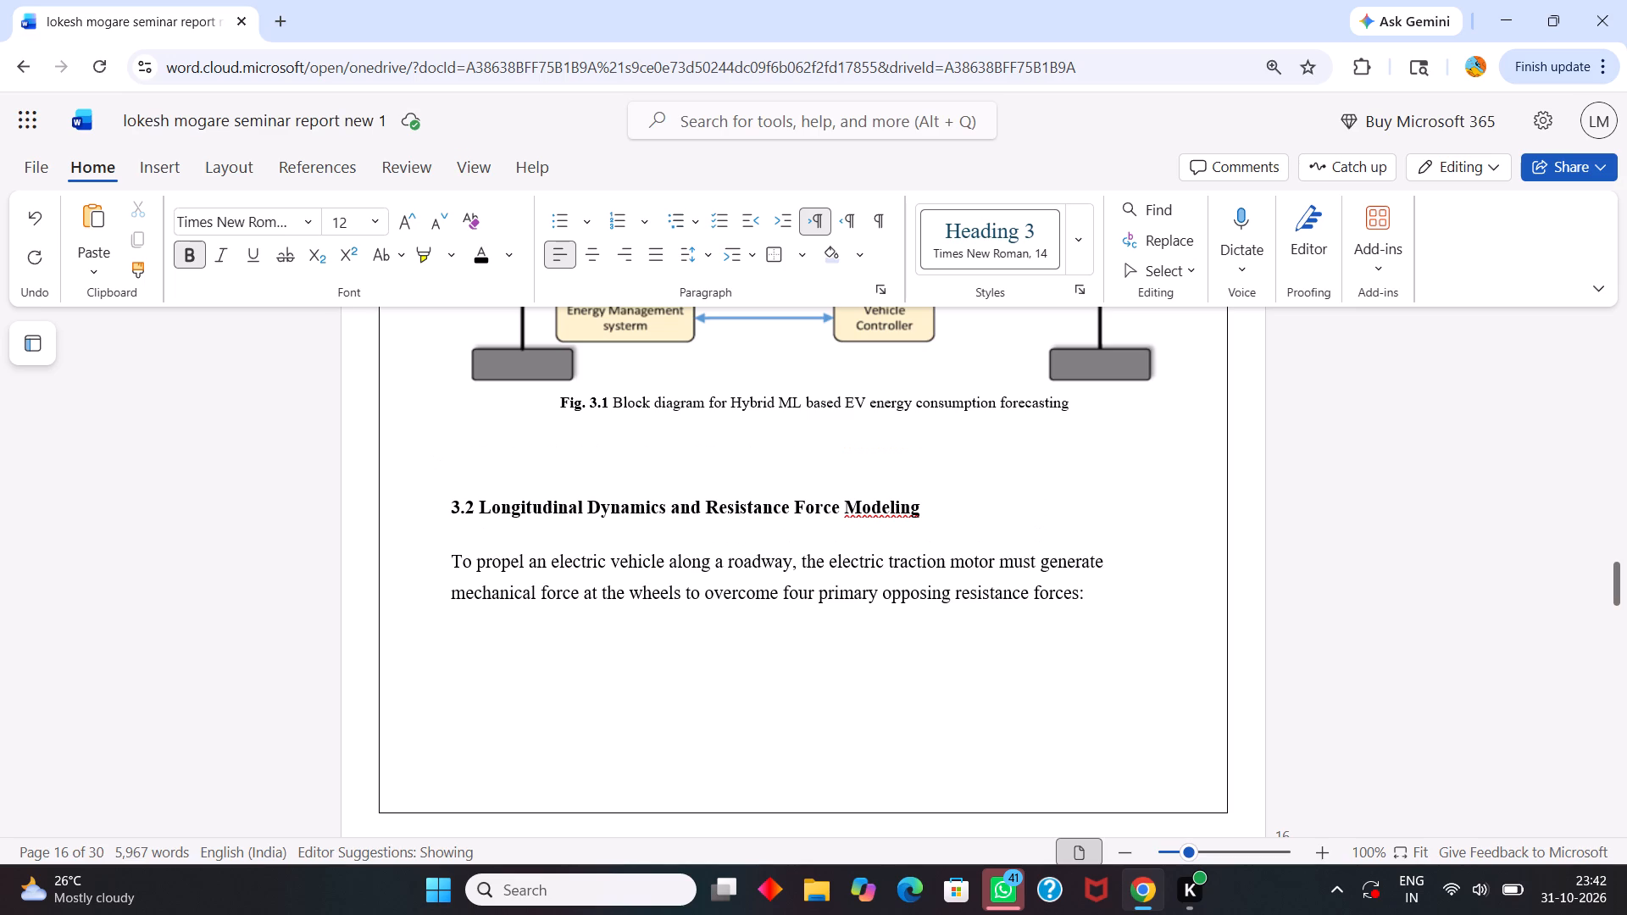
Join section 3.2's introductory sentence to its heading, and split it back into its own paragraph.
left_click(450, 557)
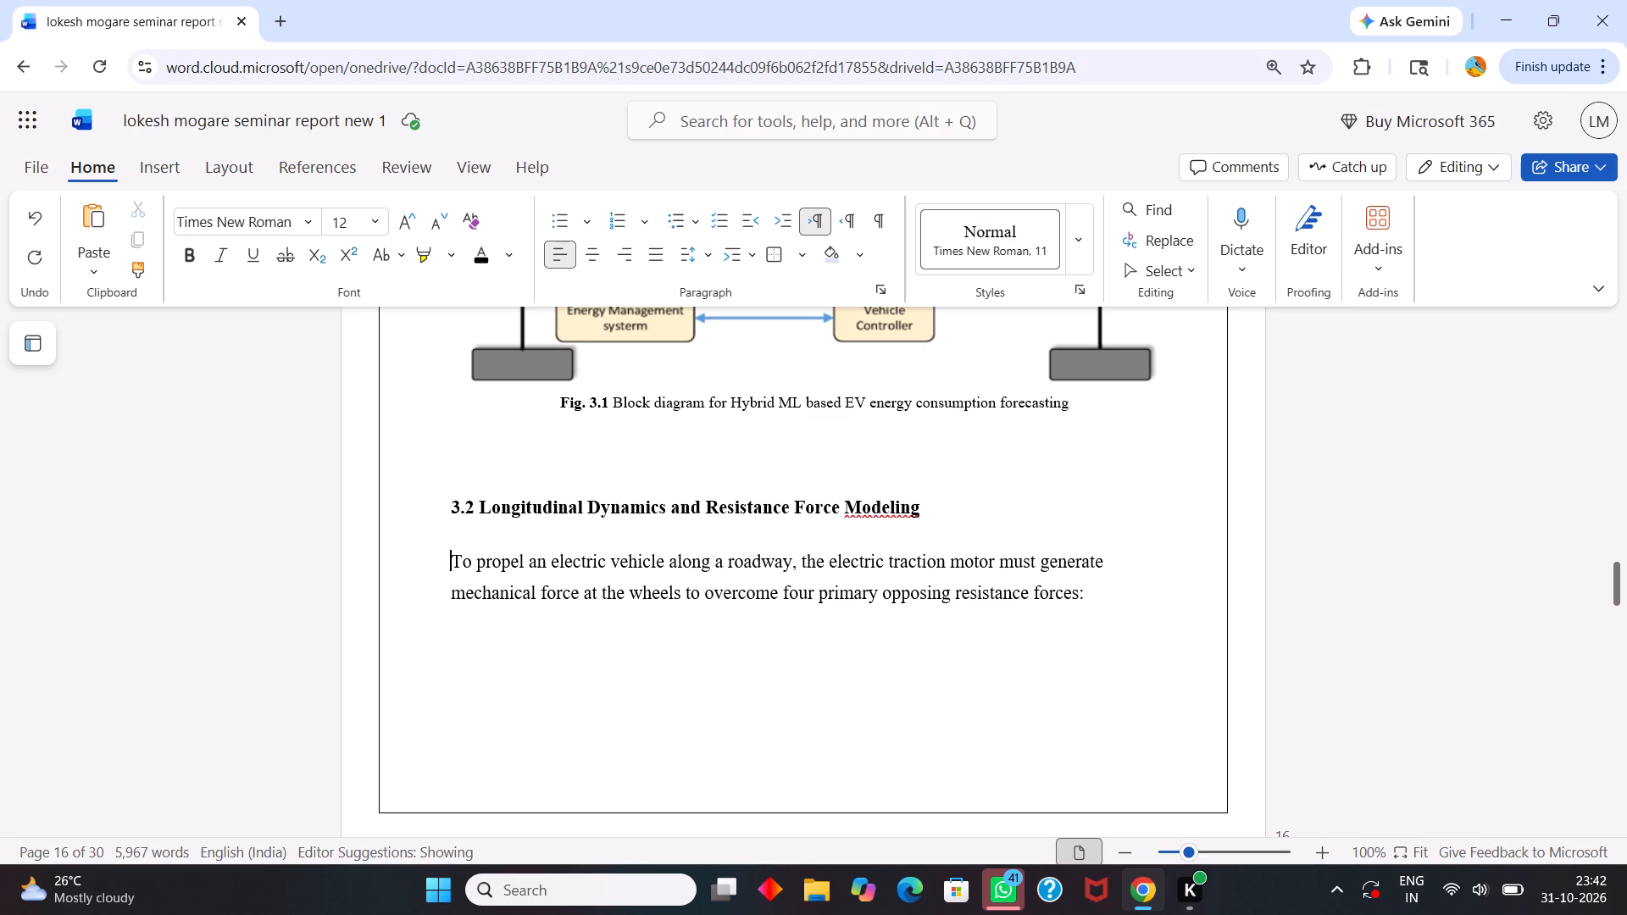
left_click(933, 518)
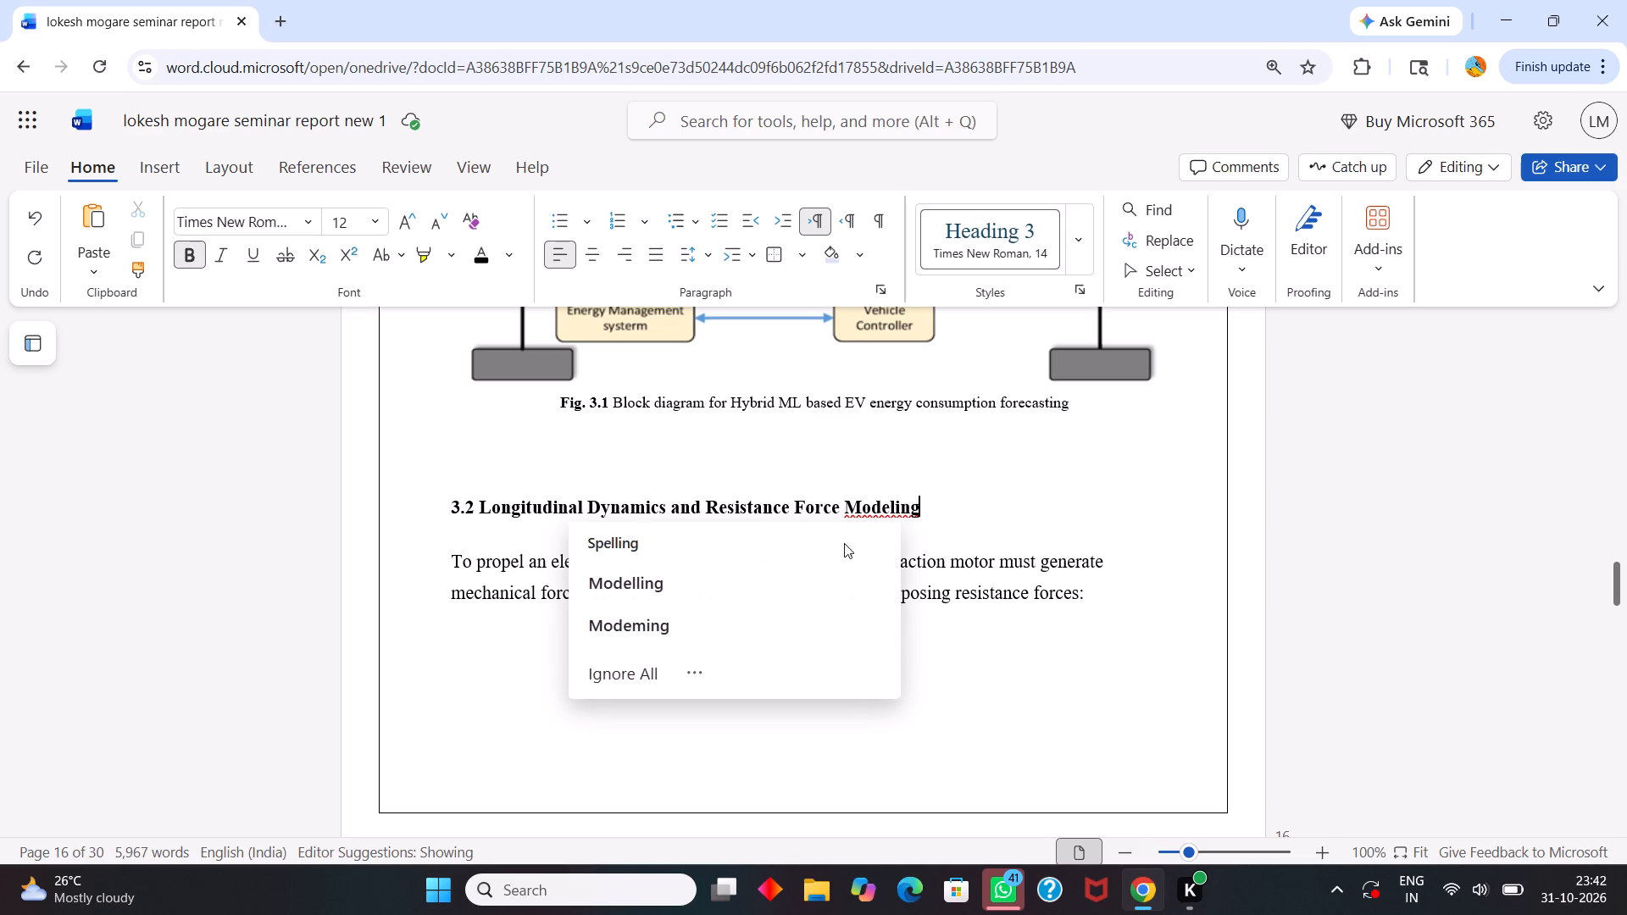
left_click(447, 560)
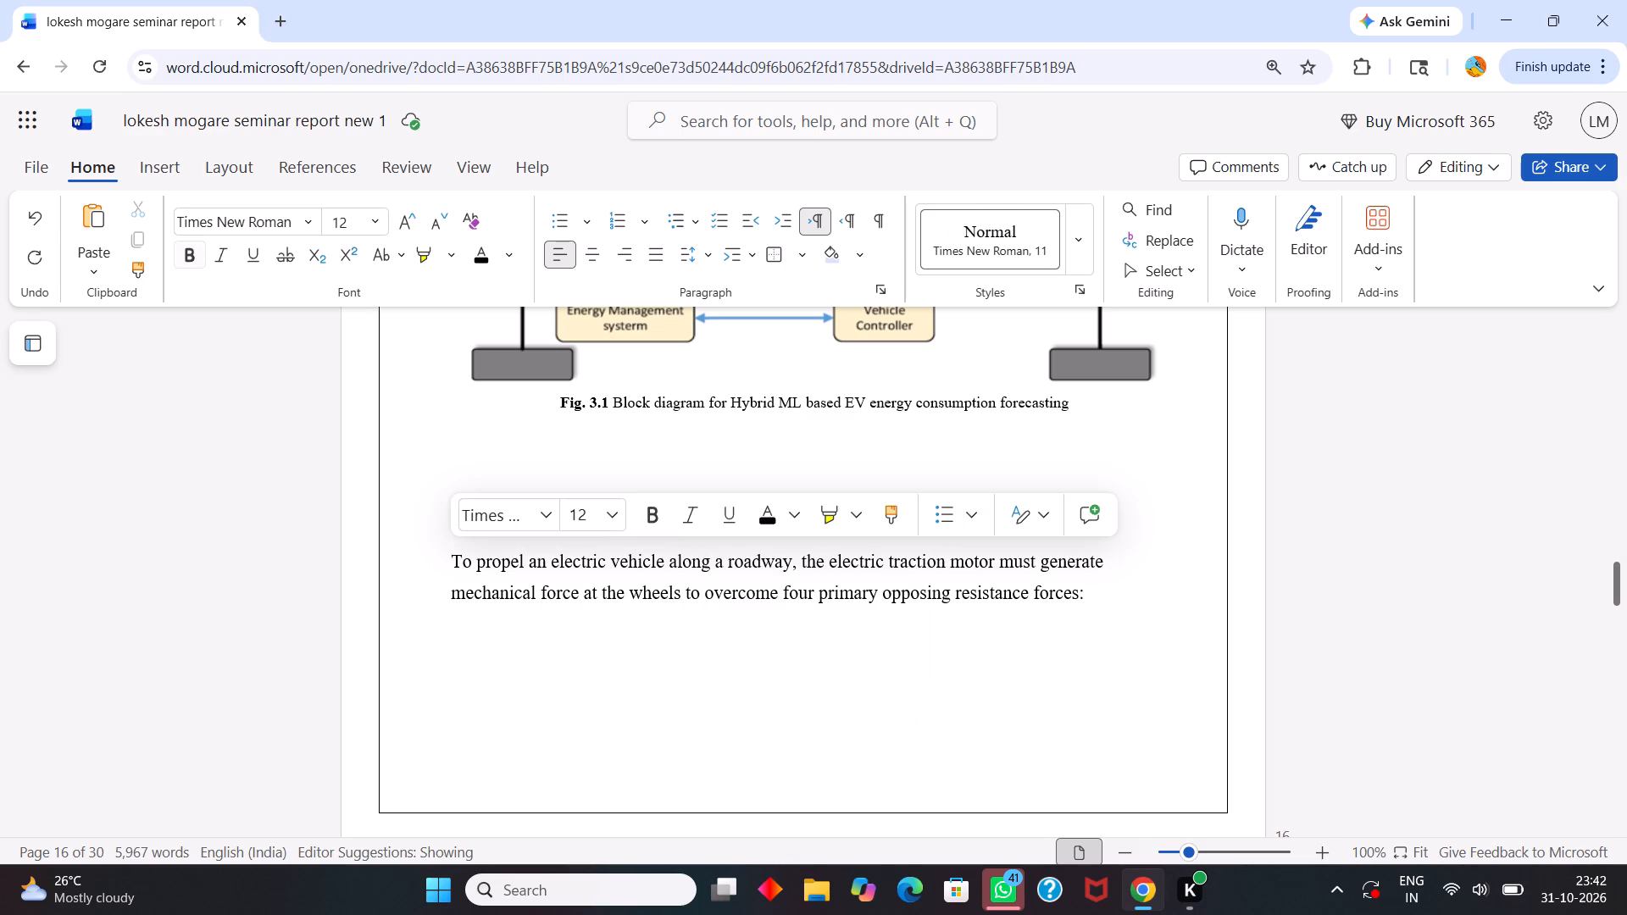
key("BackSpace")
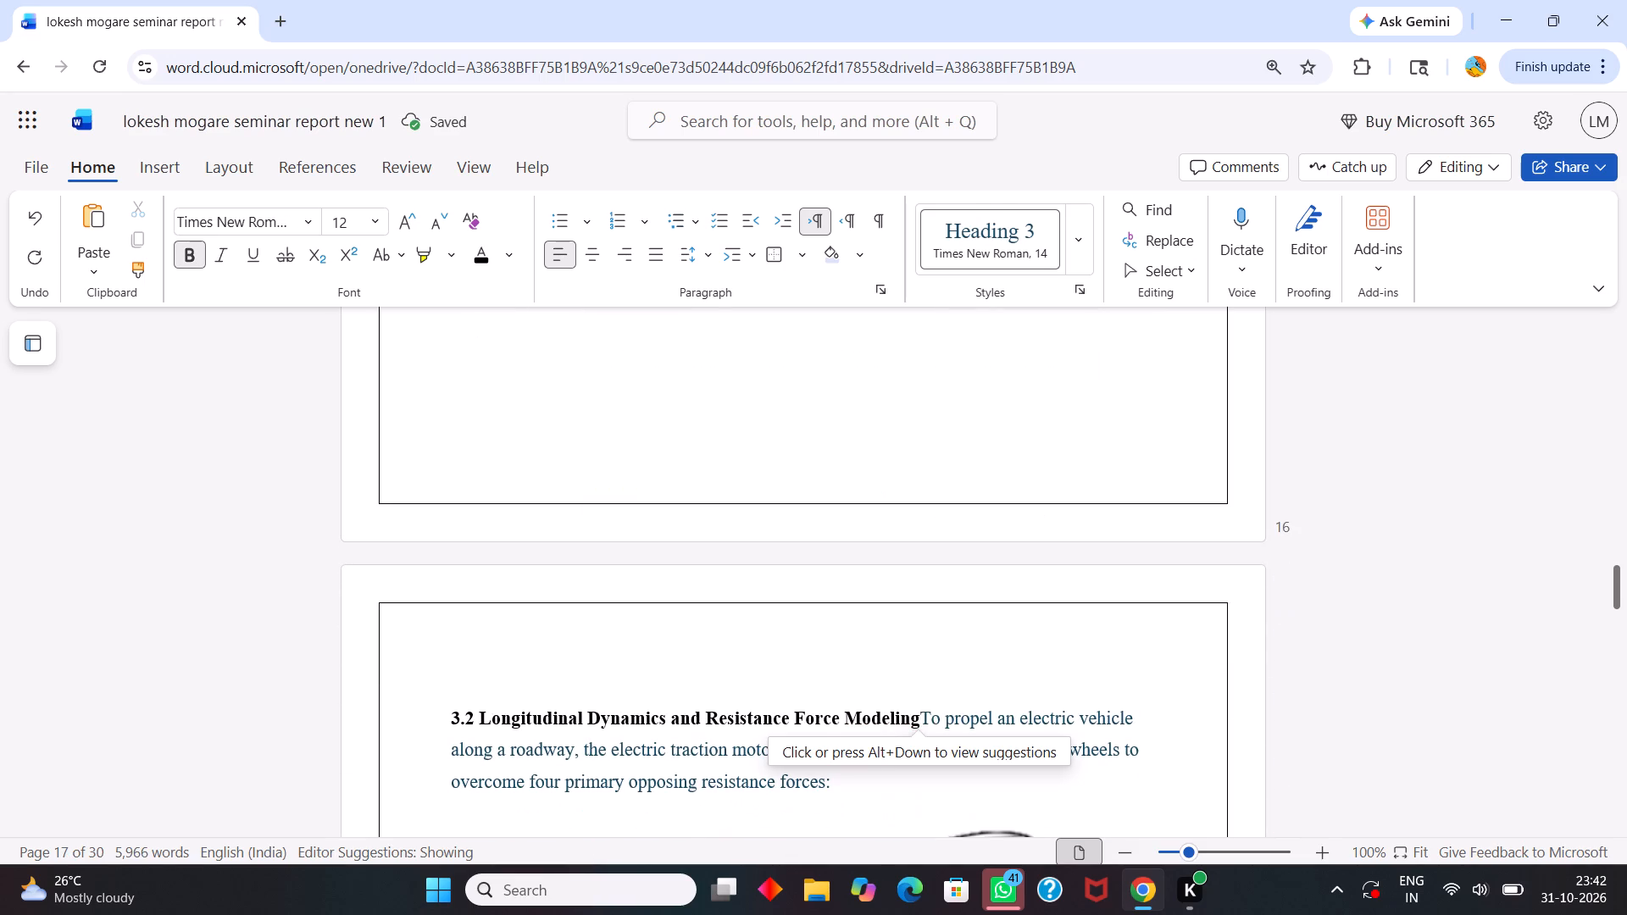
scroll(453, 563, "down", 2)
scroll(453, 563, "up", 1)
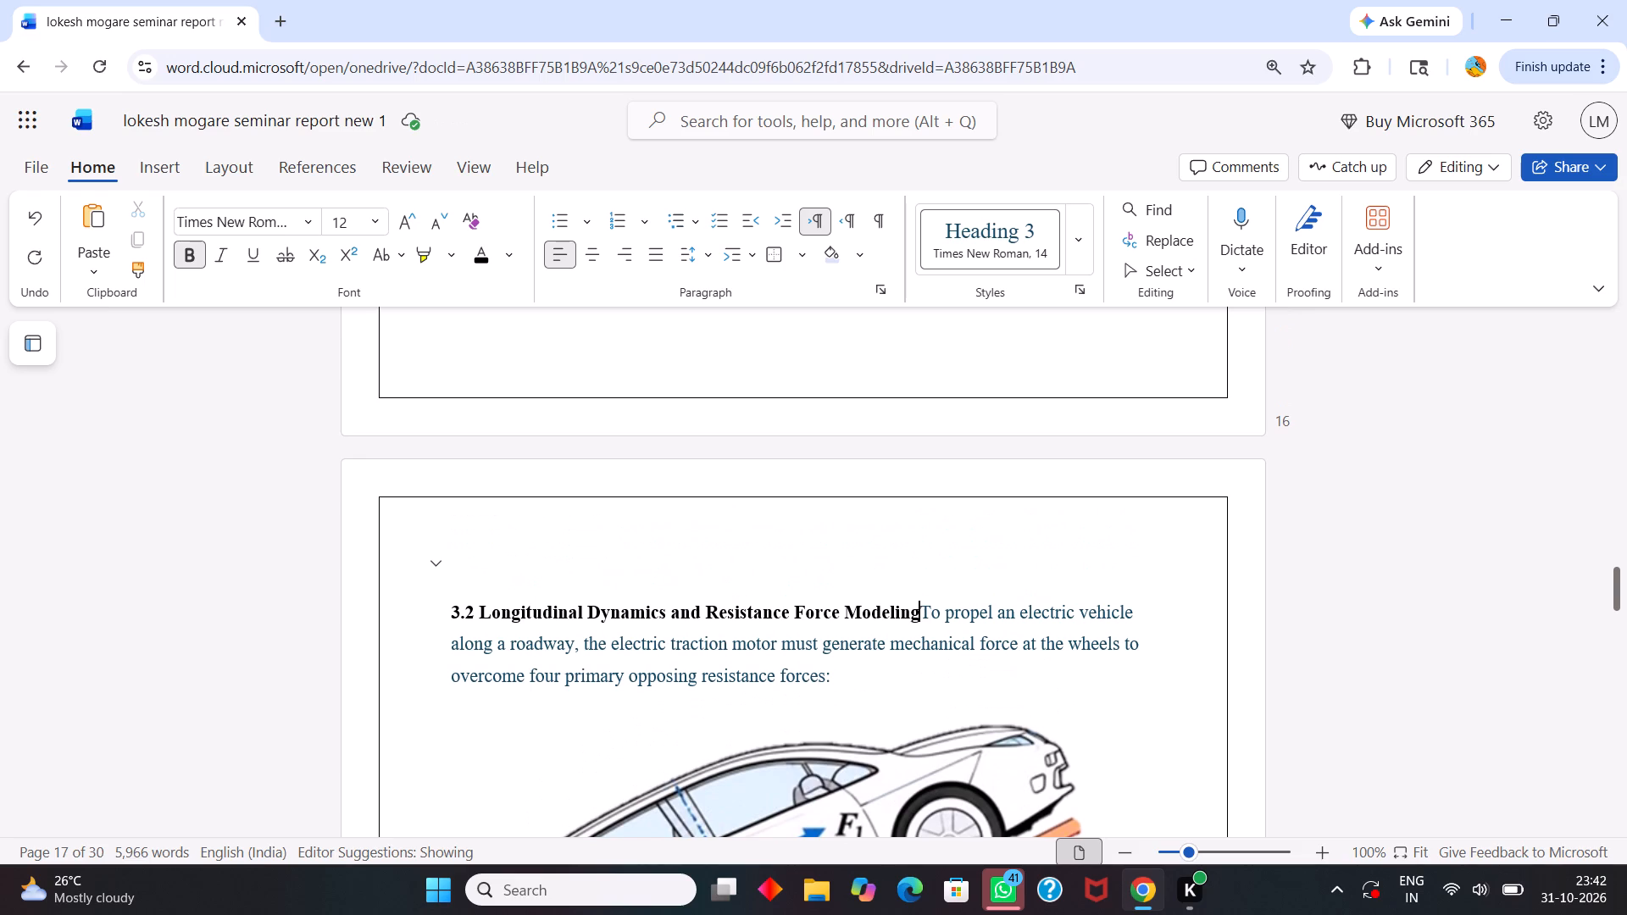
key("Return")
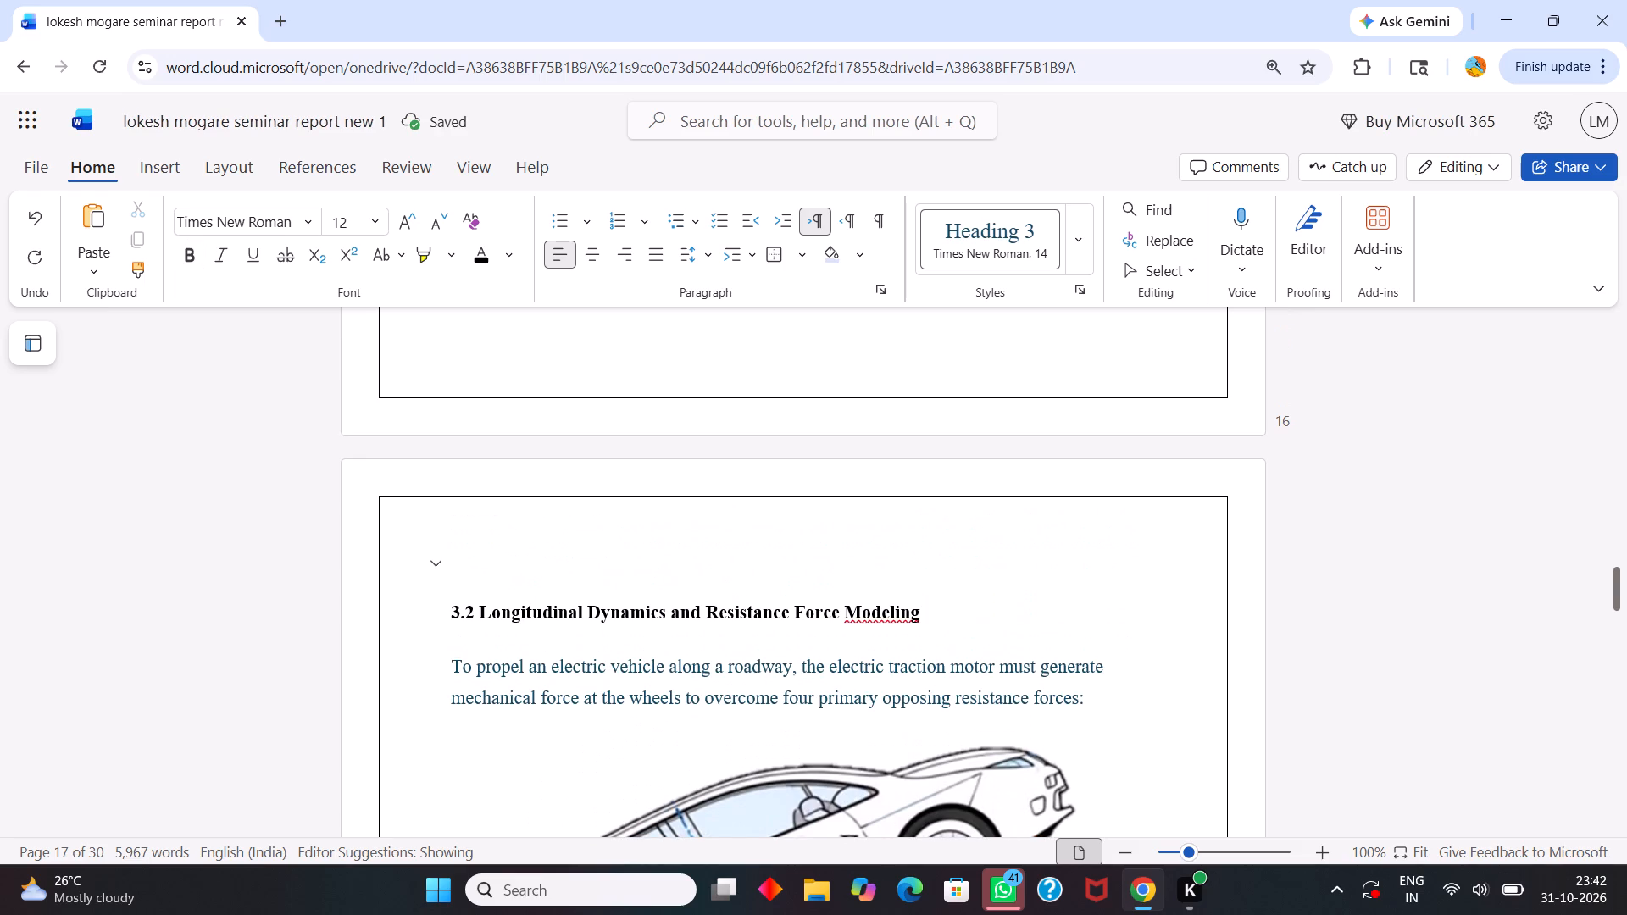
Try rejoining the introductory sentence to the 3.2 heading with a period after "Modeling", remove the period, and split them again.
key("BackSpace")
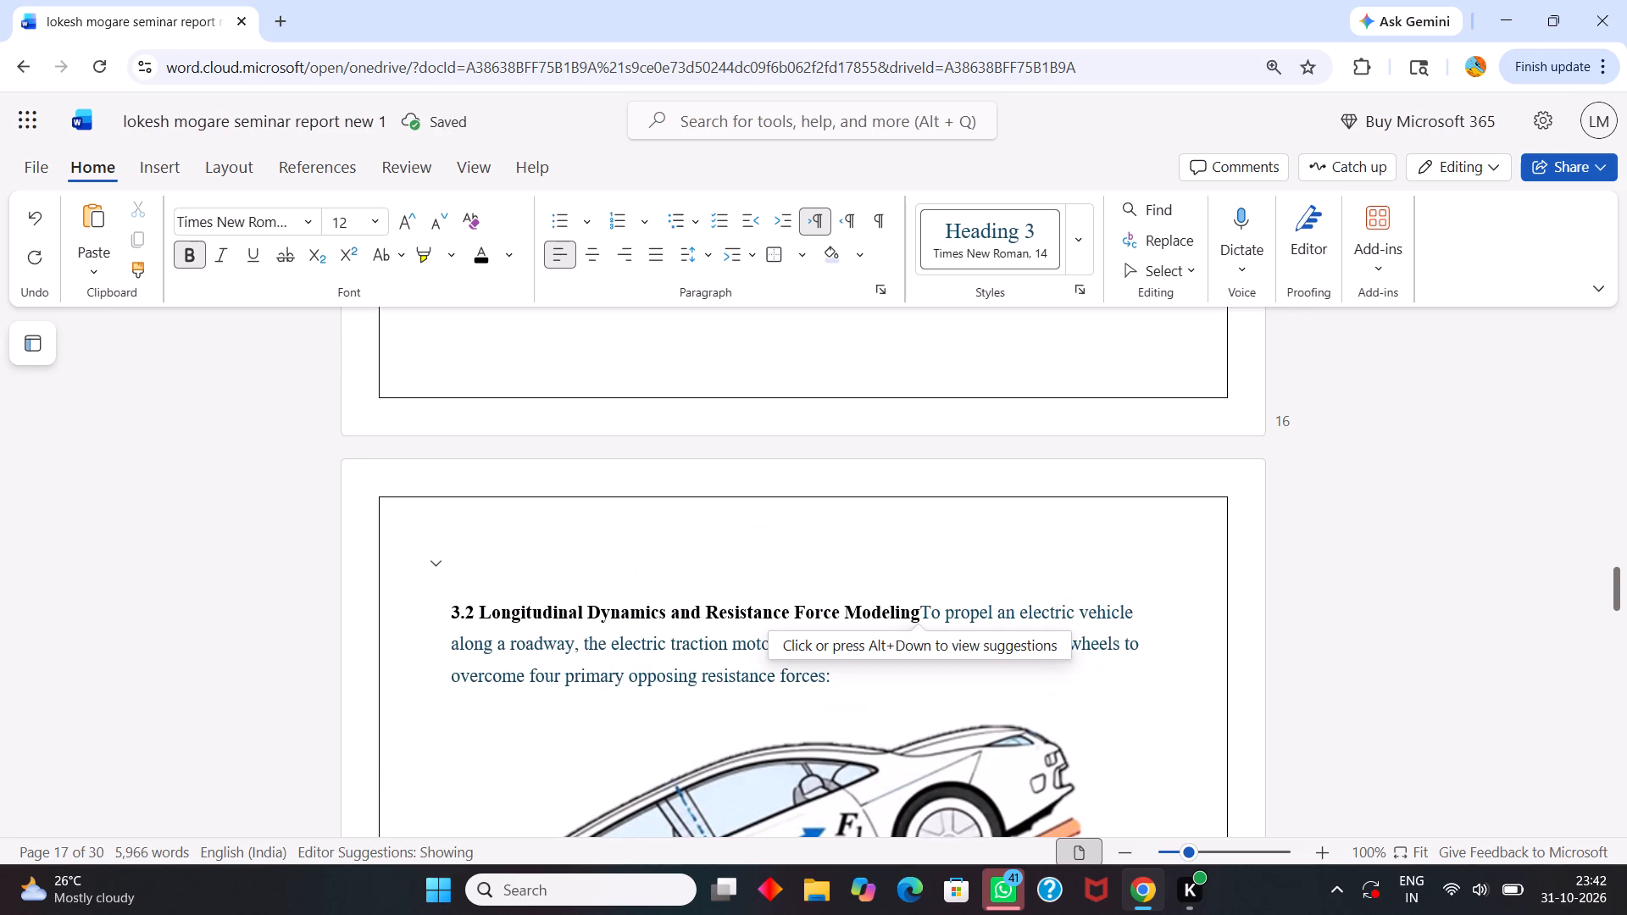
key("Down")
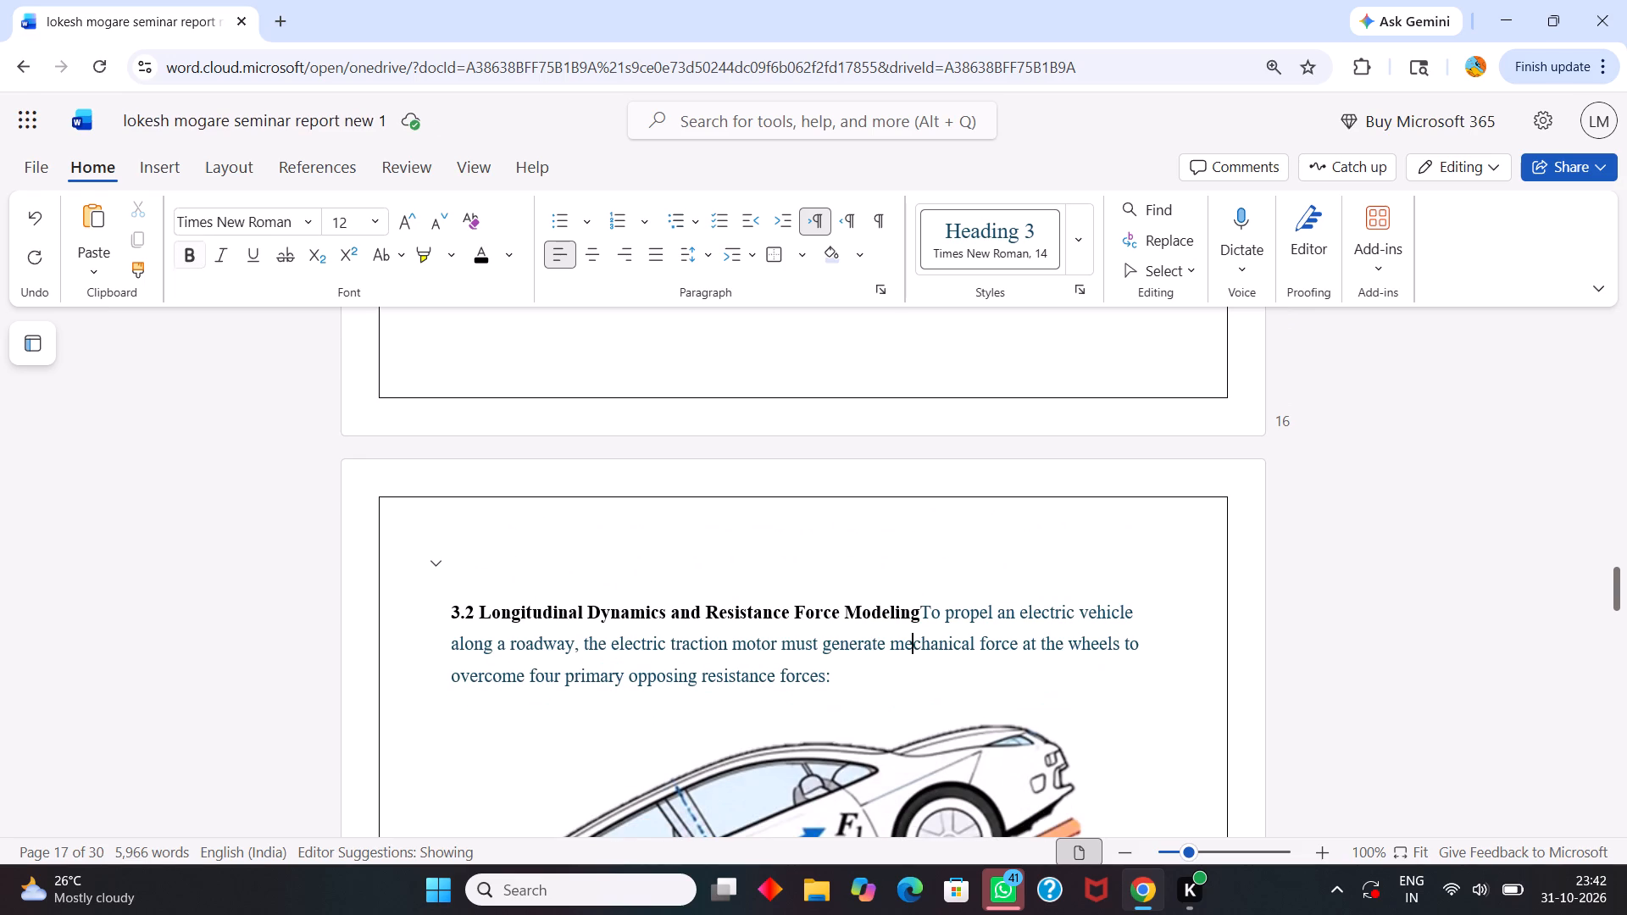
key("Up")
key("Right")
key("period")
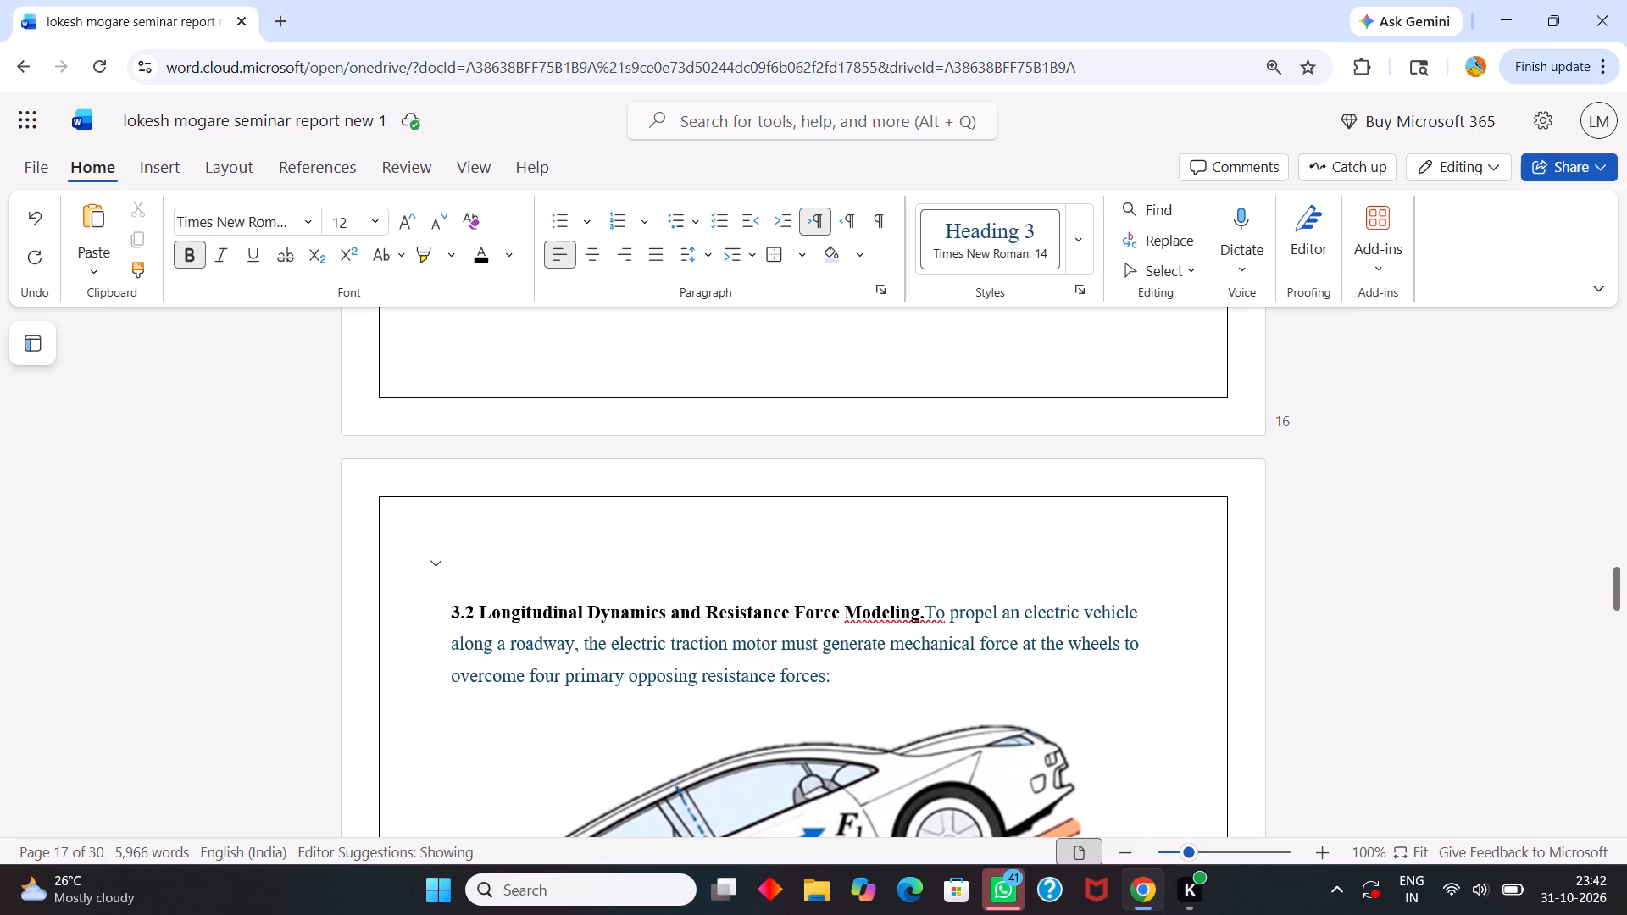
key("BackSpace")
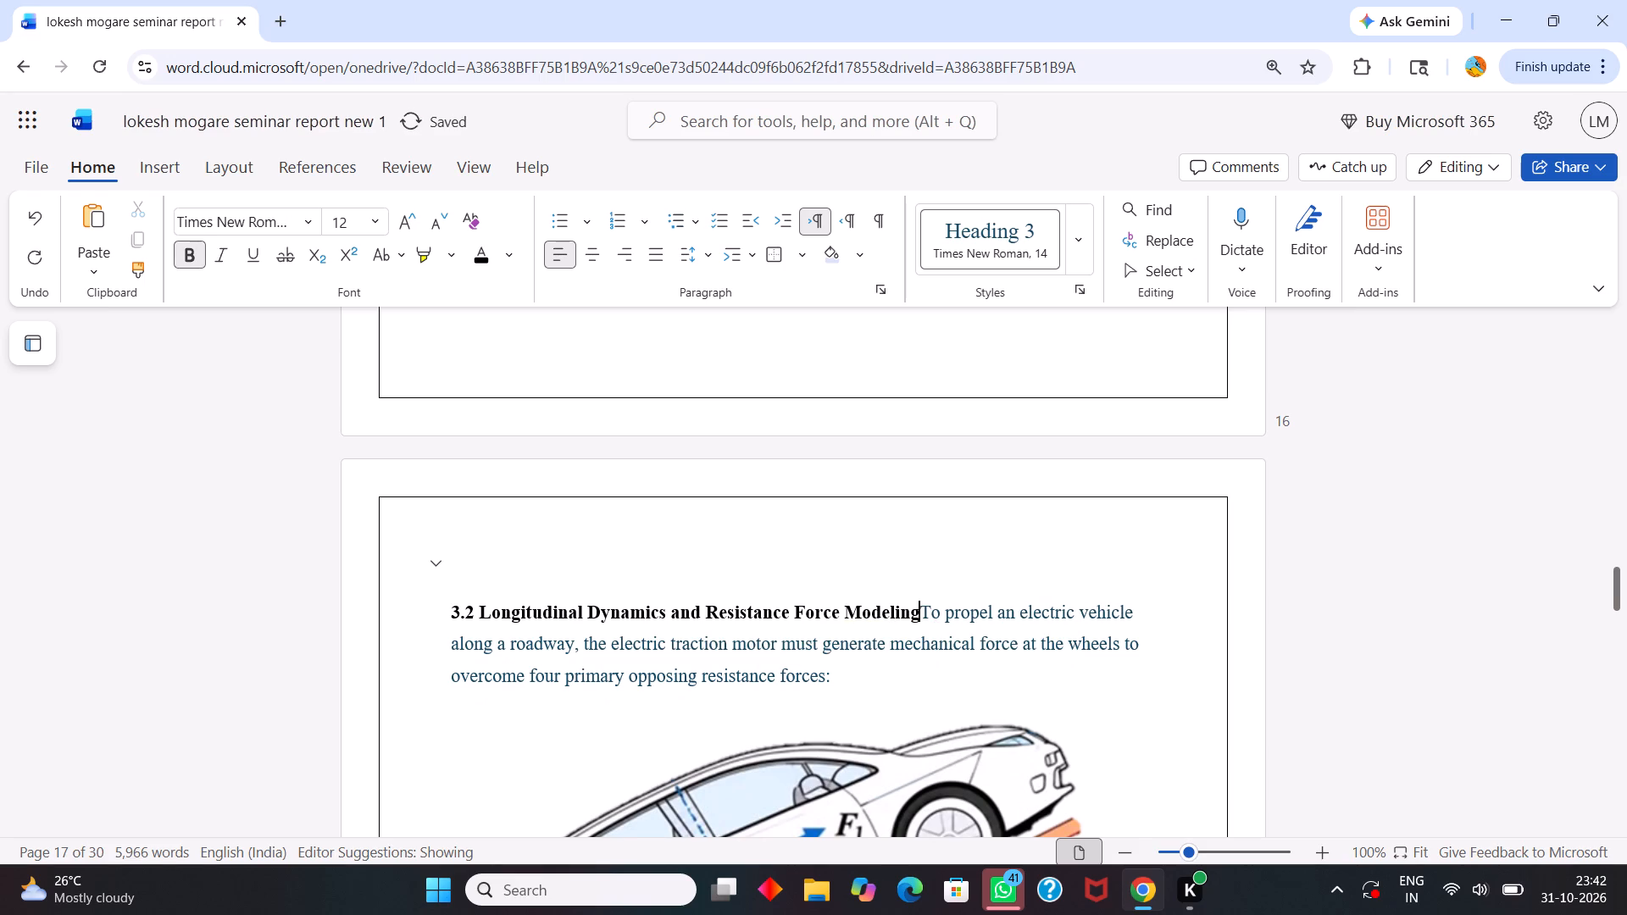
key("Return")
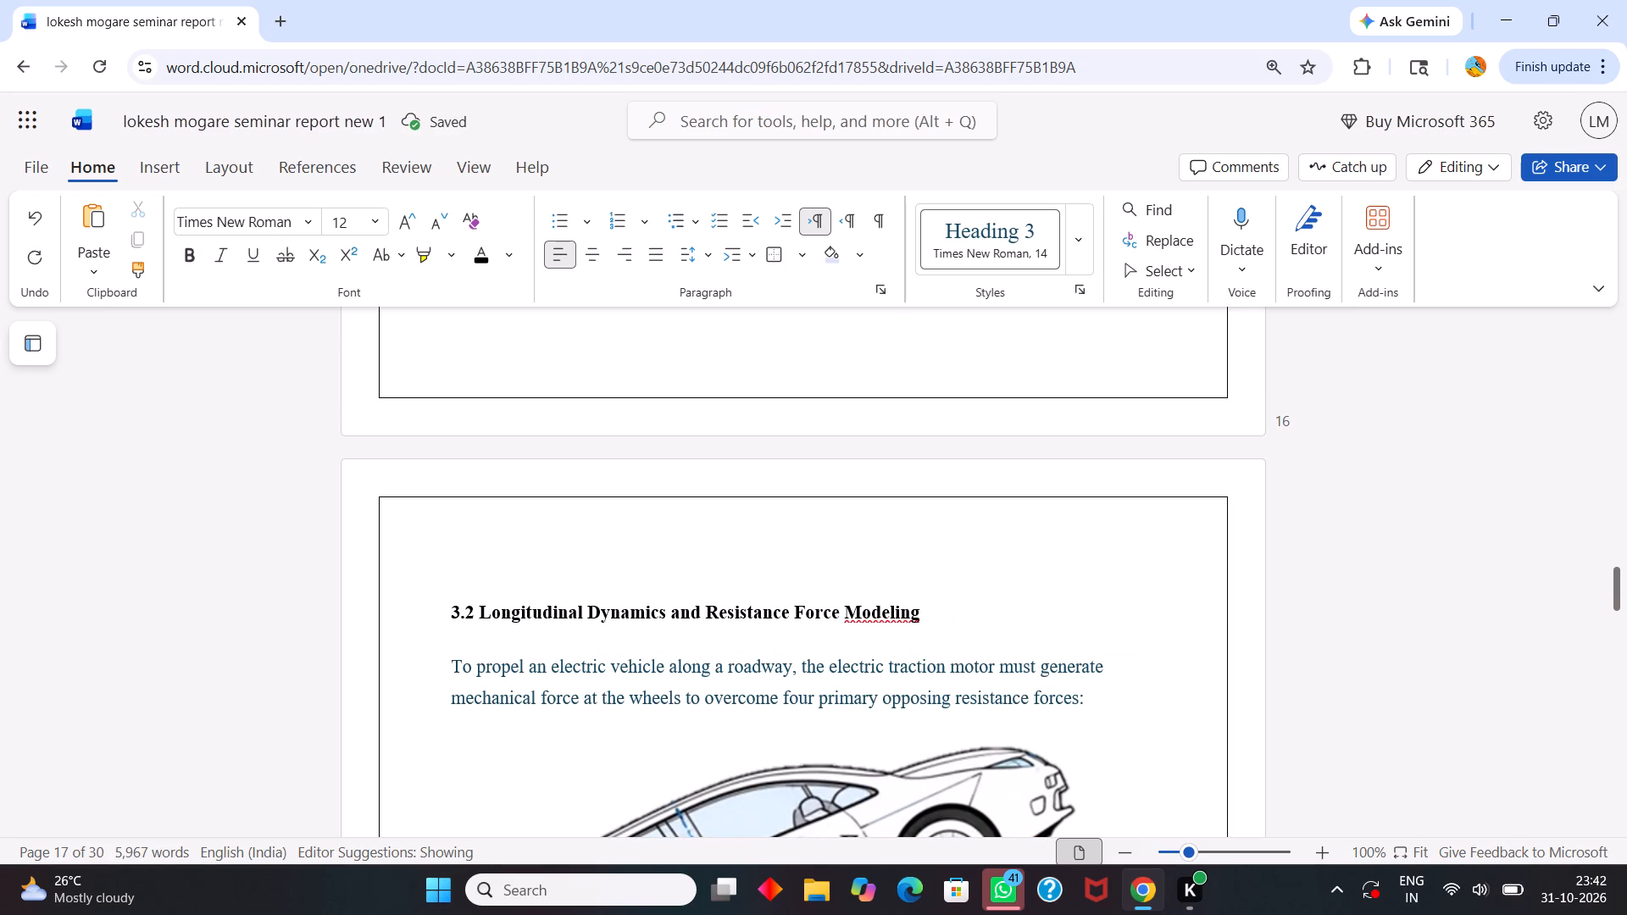
Examine the page layout from section 3.1's text and Fig. 3.1 through section 3.2's heading and Fig. 3.2.
scroll(452, 615, "up", 2)
scroll(452, 615, "down", 2)
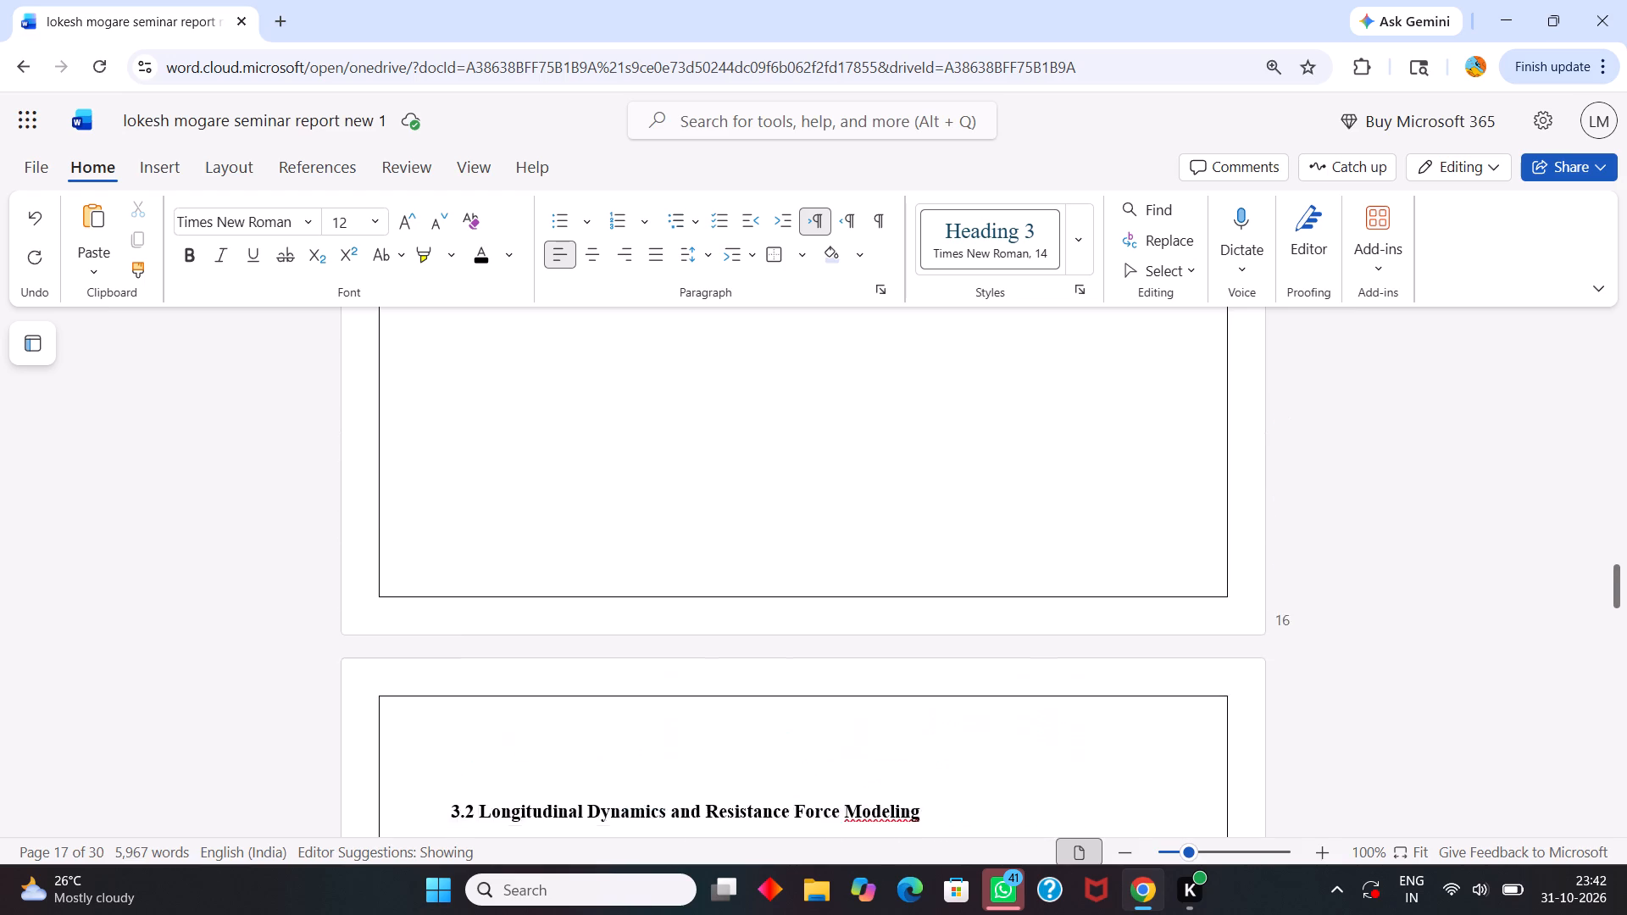
scroll(452, 612, "up", 10)
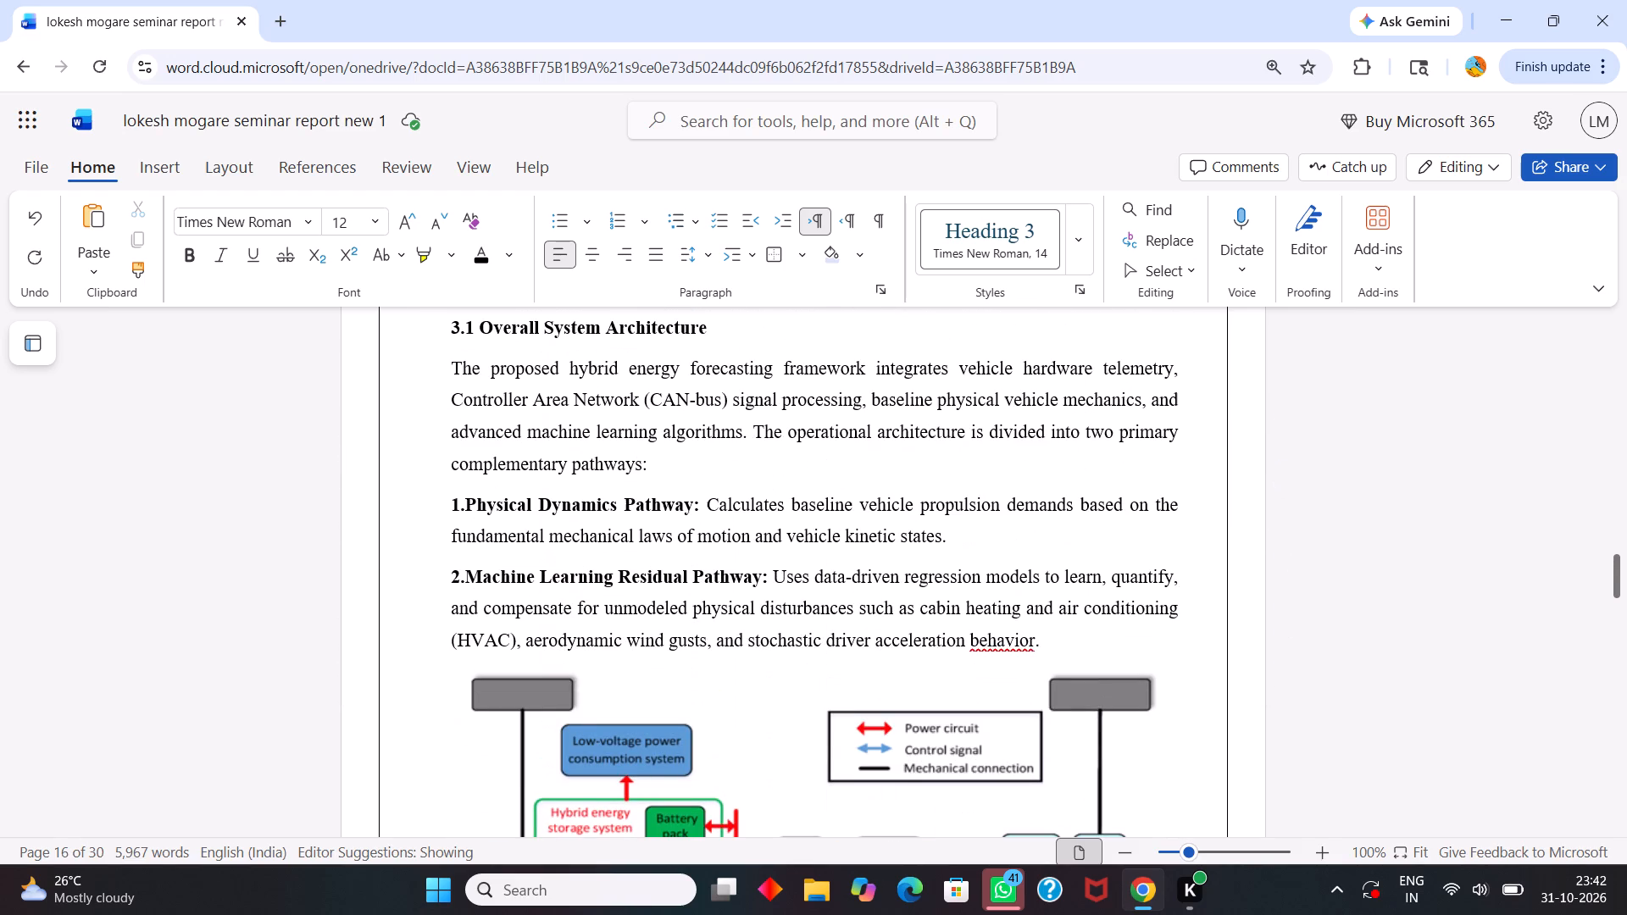
scroll(452, 607, "down", 7)
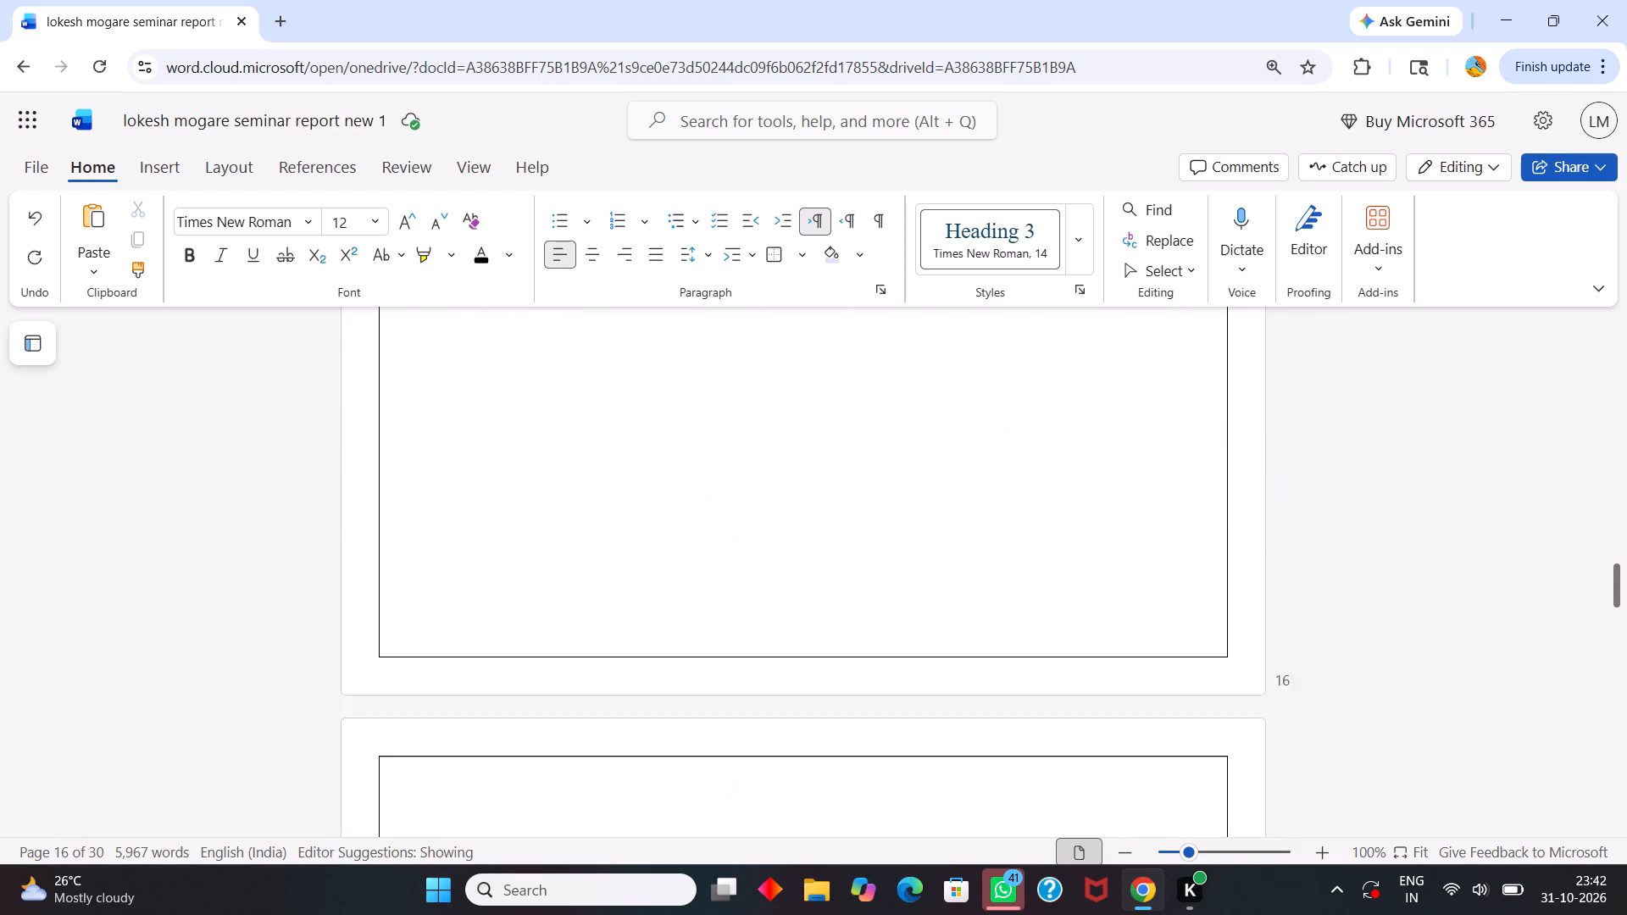
scroll(452, 607, "down", 11)
scroll(452, 607, "up", 6)
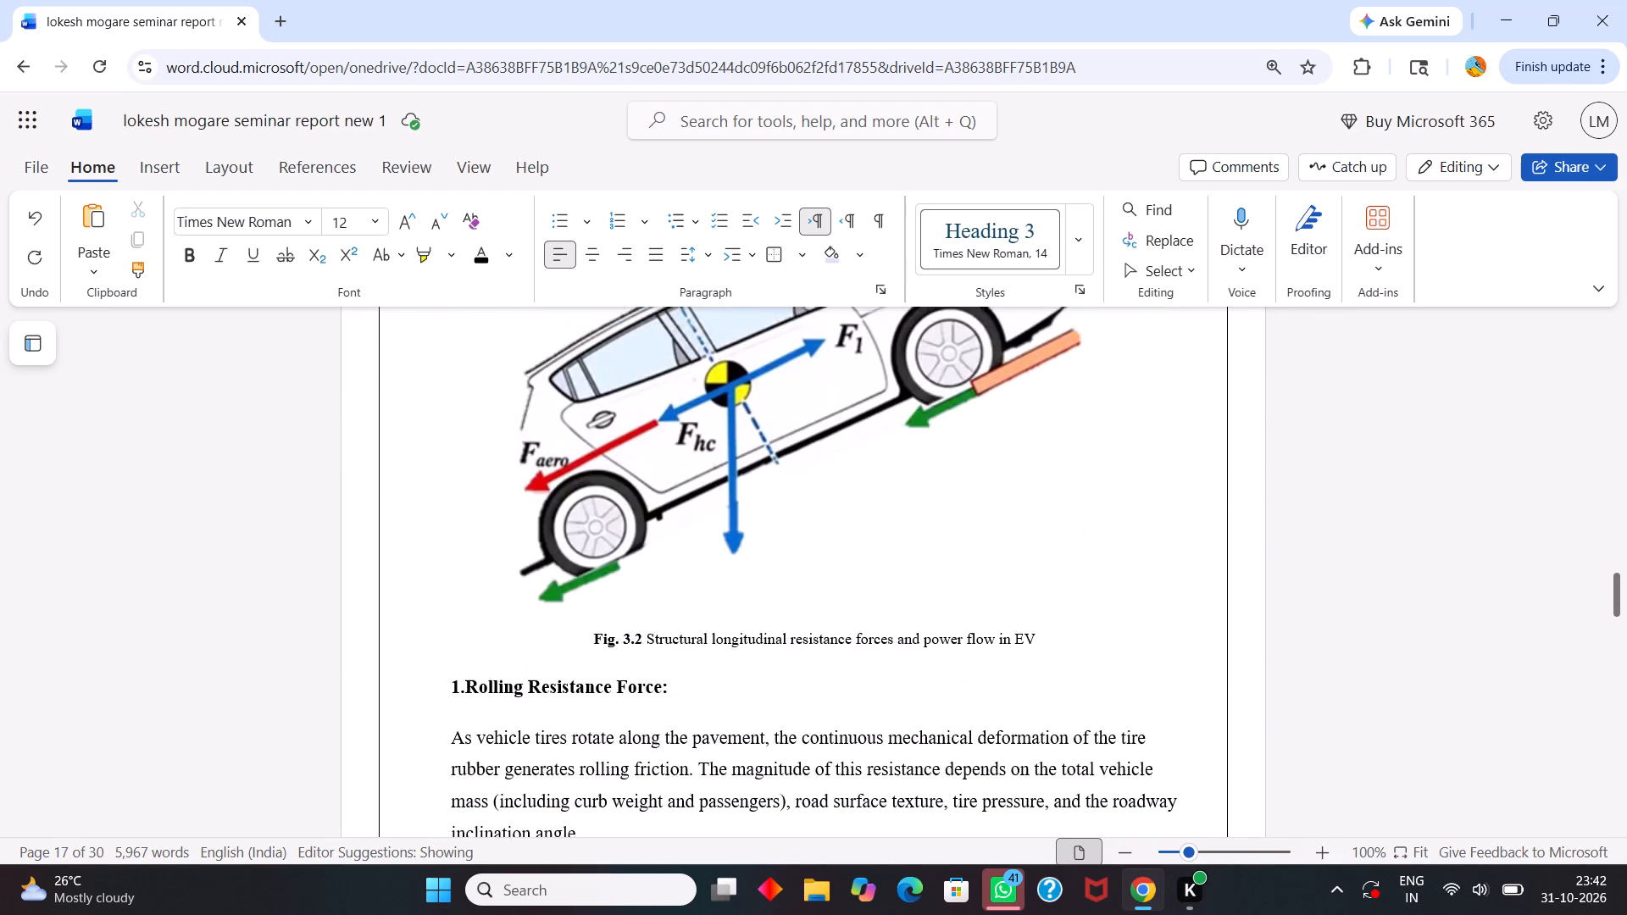
scroll(452, 607, "up", 7)
scroll(713, 568, "up", 3)
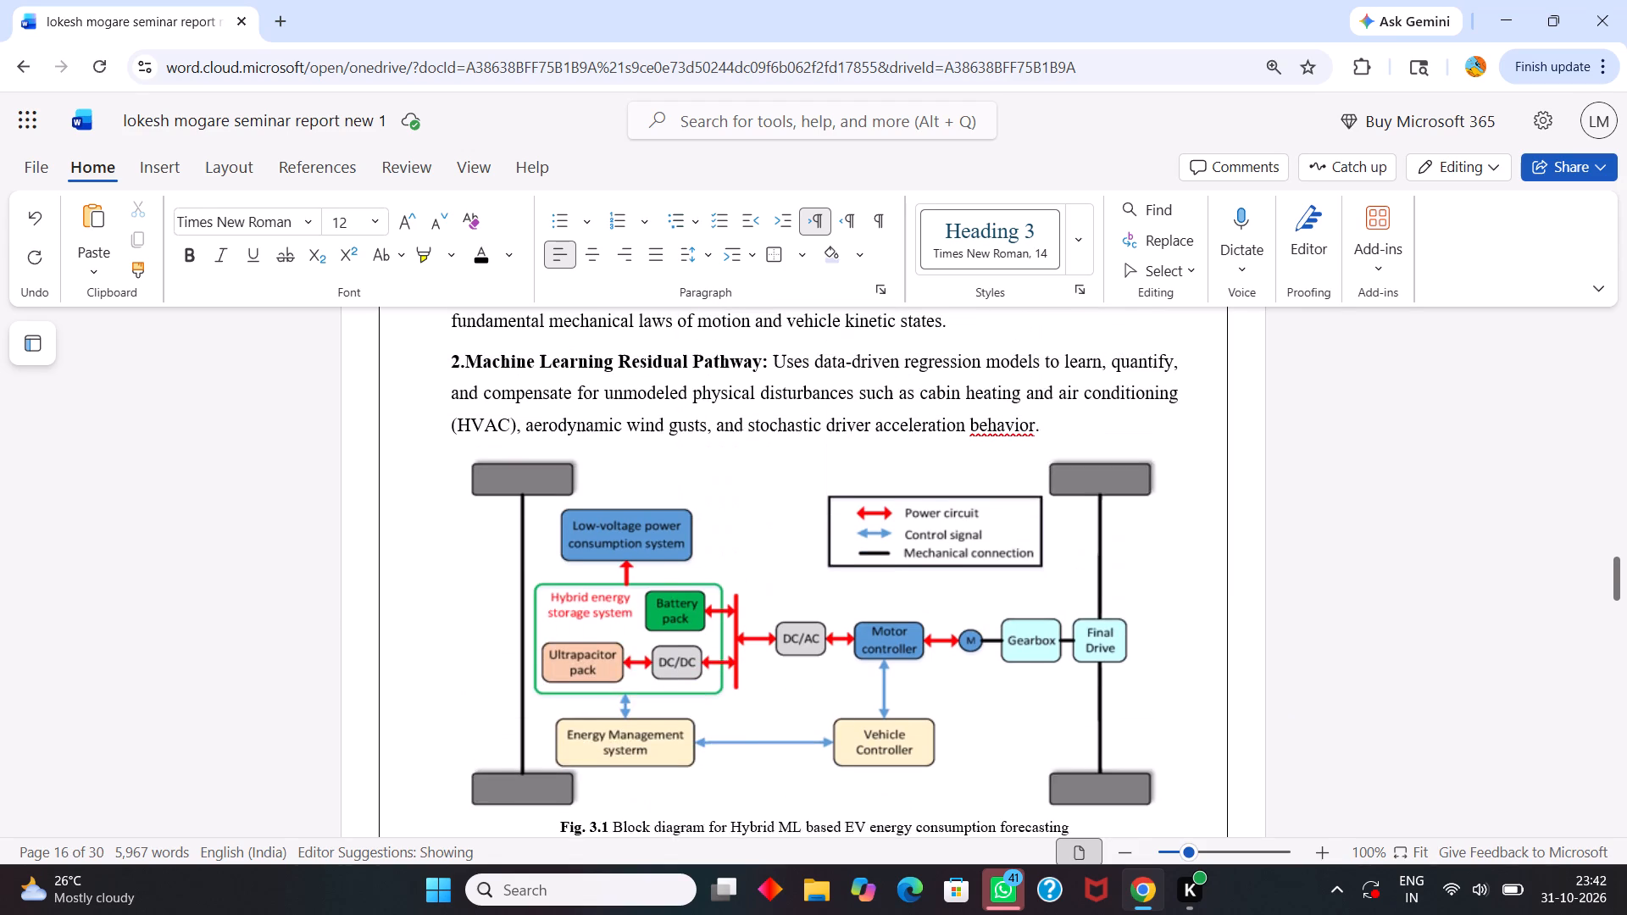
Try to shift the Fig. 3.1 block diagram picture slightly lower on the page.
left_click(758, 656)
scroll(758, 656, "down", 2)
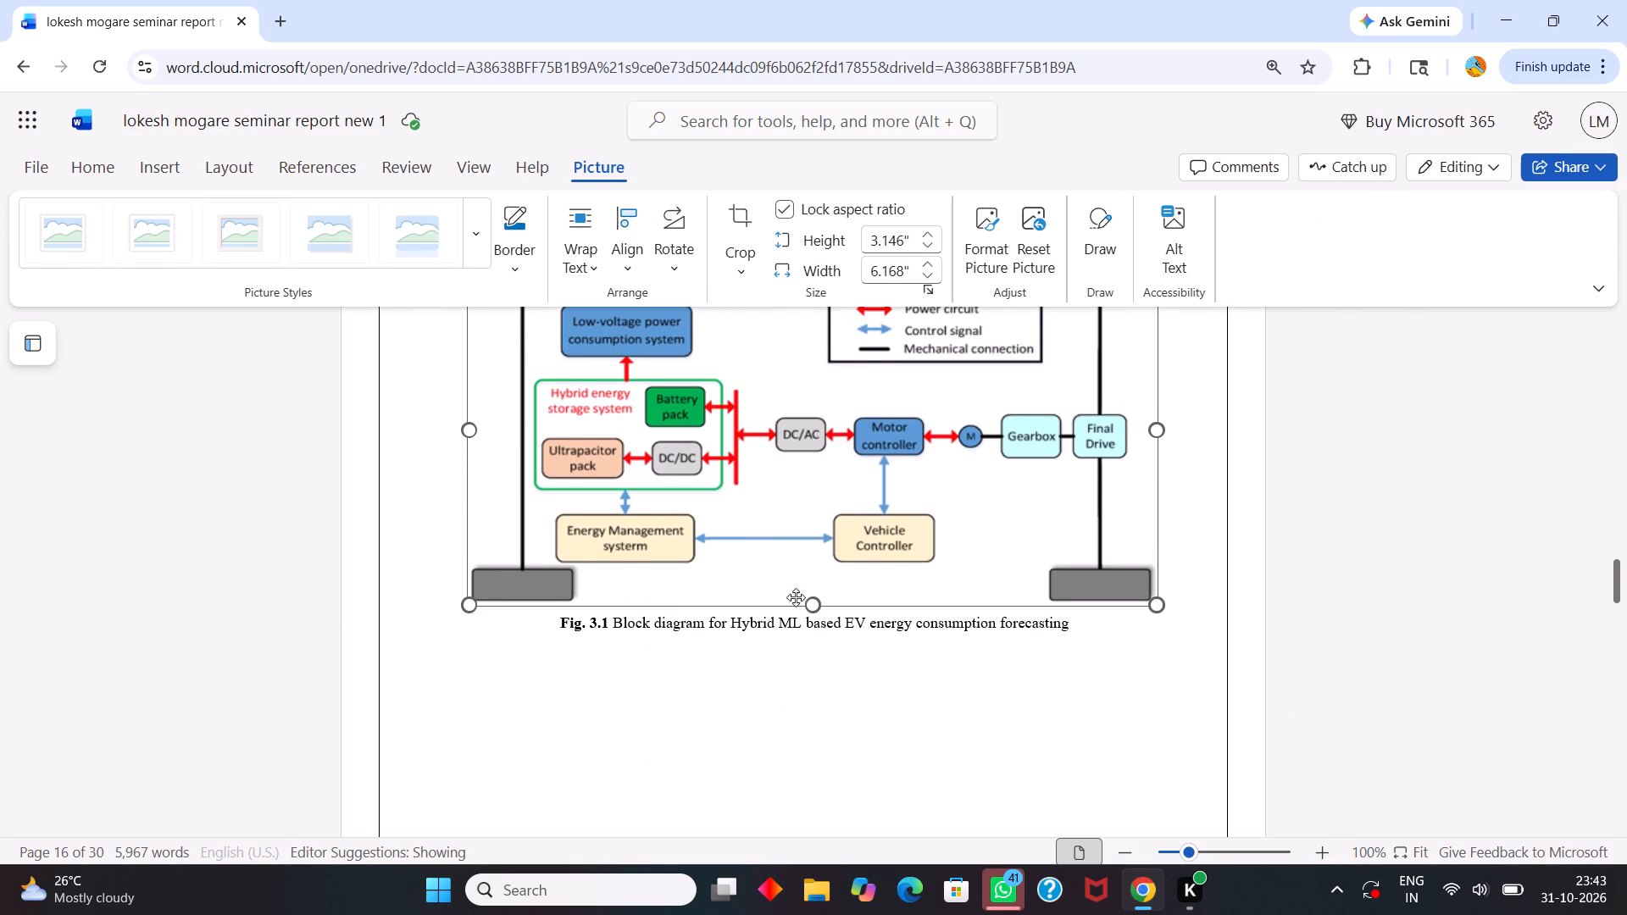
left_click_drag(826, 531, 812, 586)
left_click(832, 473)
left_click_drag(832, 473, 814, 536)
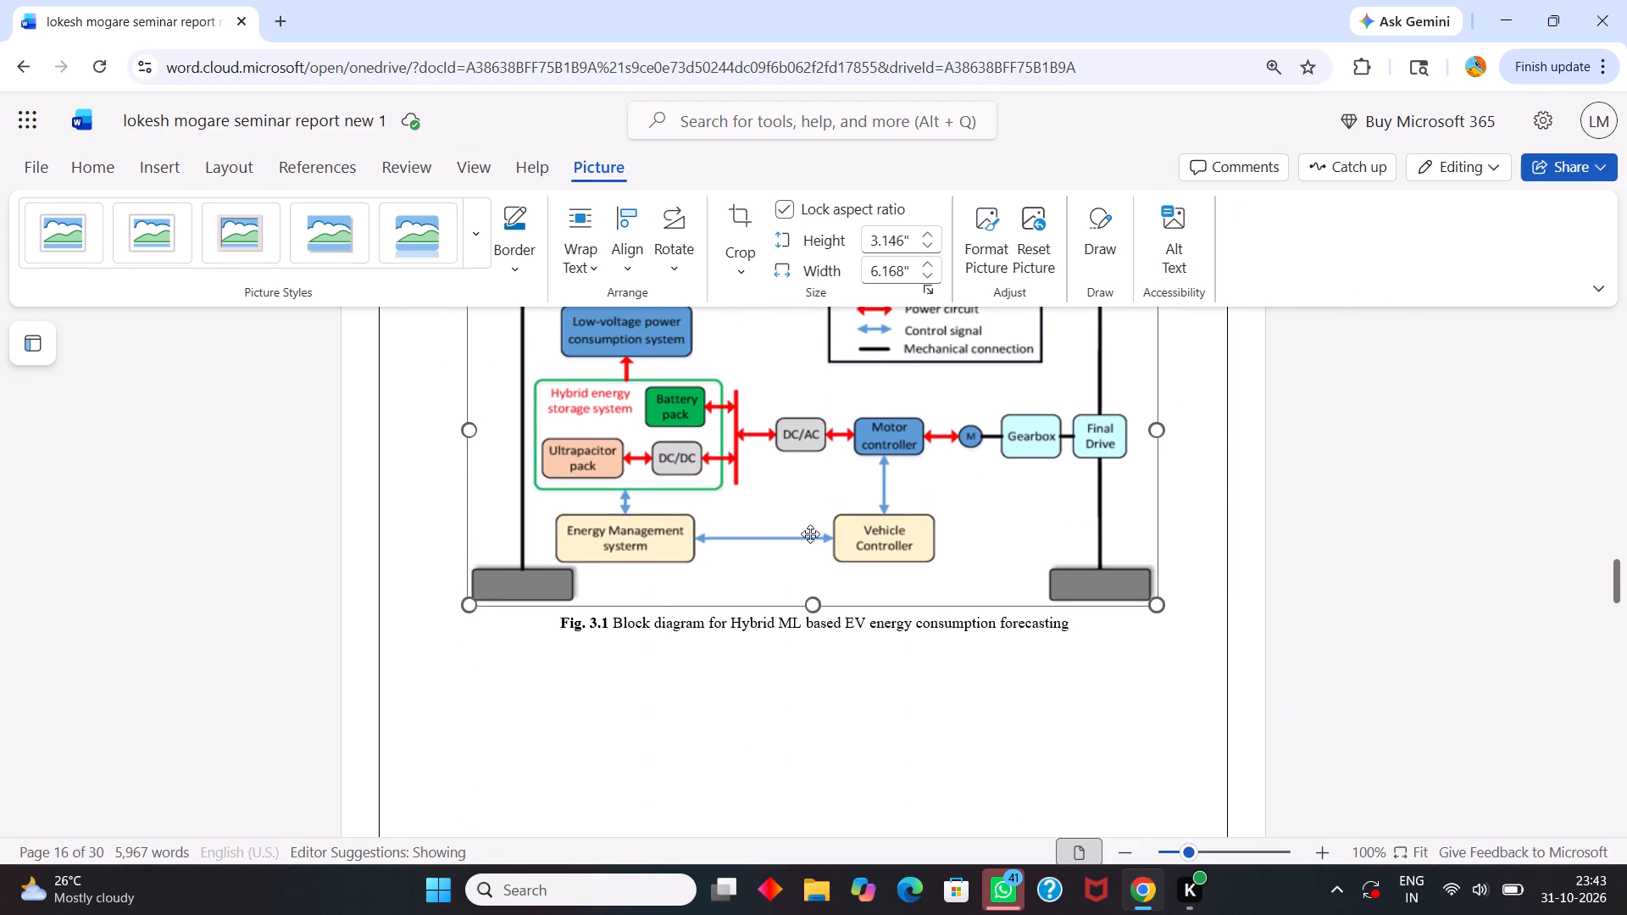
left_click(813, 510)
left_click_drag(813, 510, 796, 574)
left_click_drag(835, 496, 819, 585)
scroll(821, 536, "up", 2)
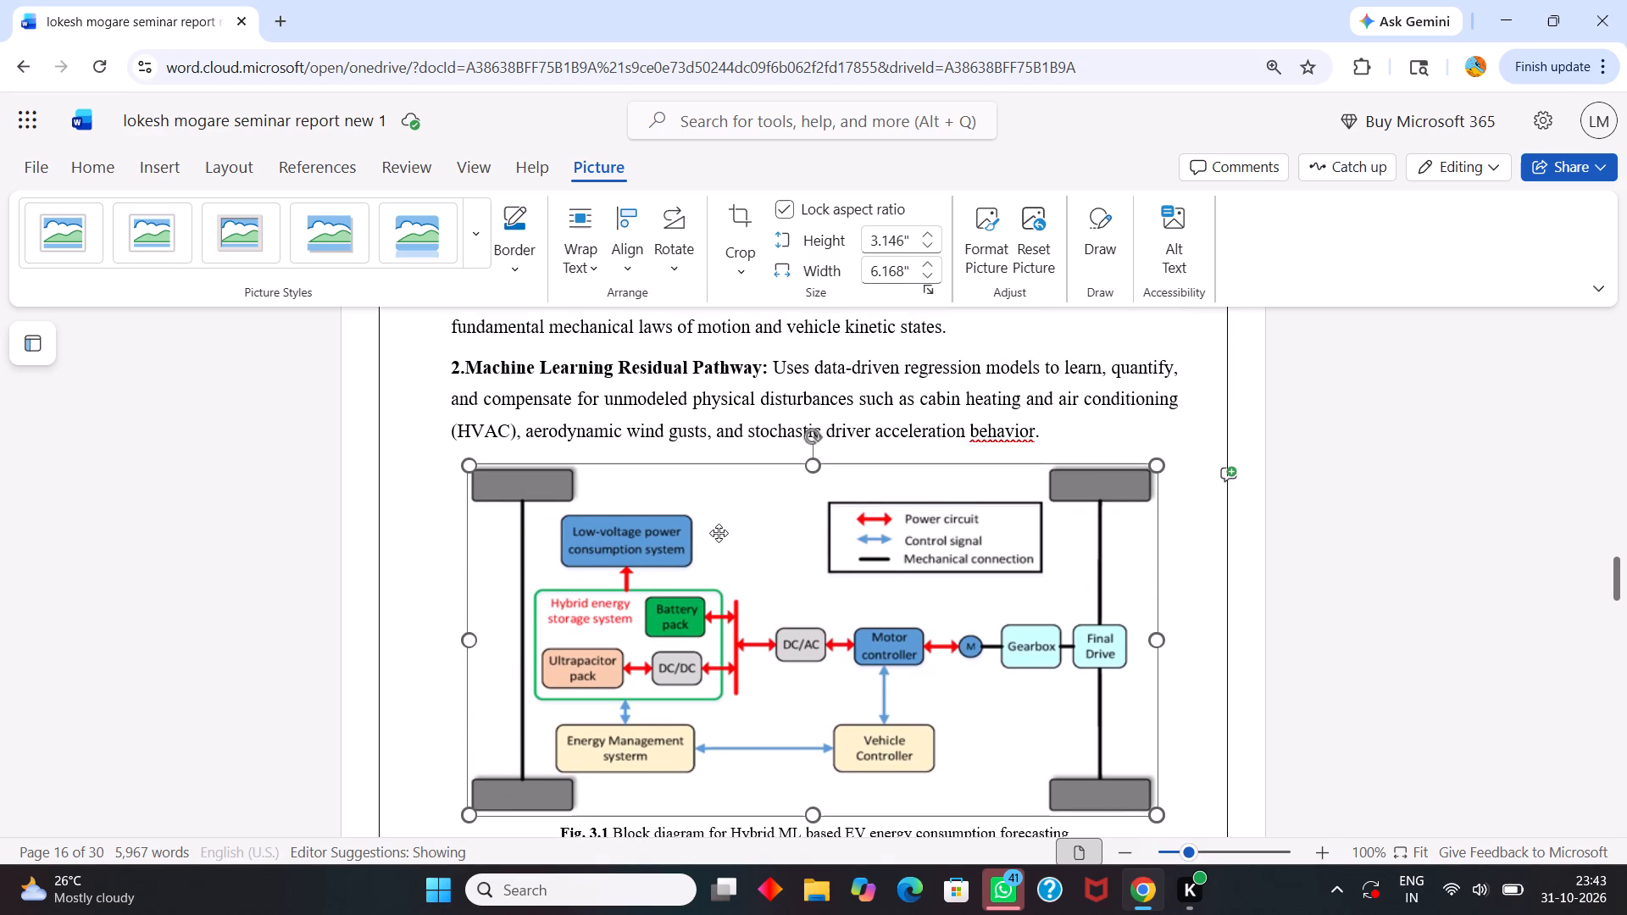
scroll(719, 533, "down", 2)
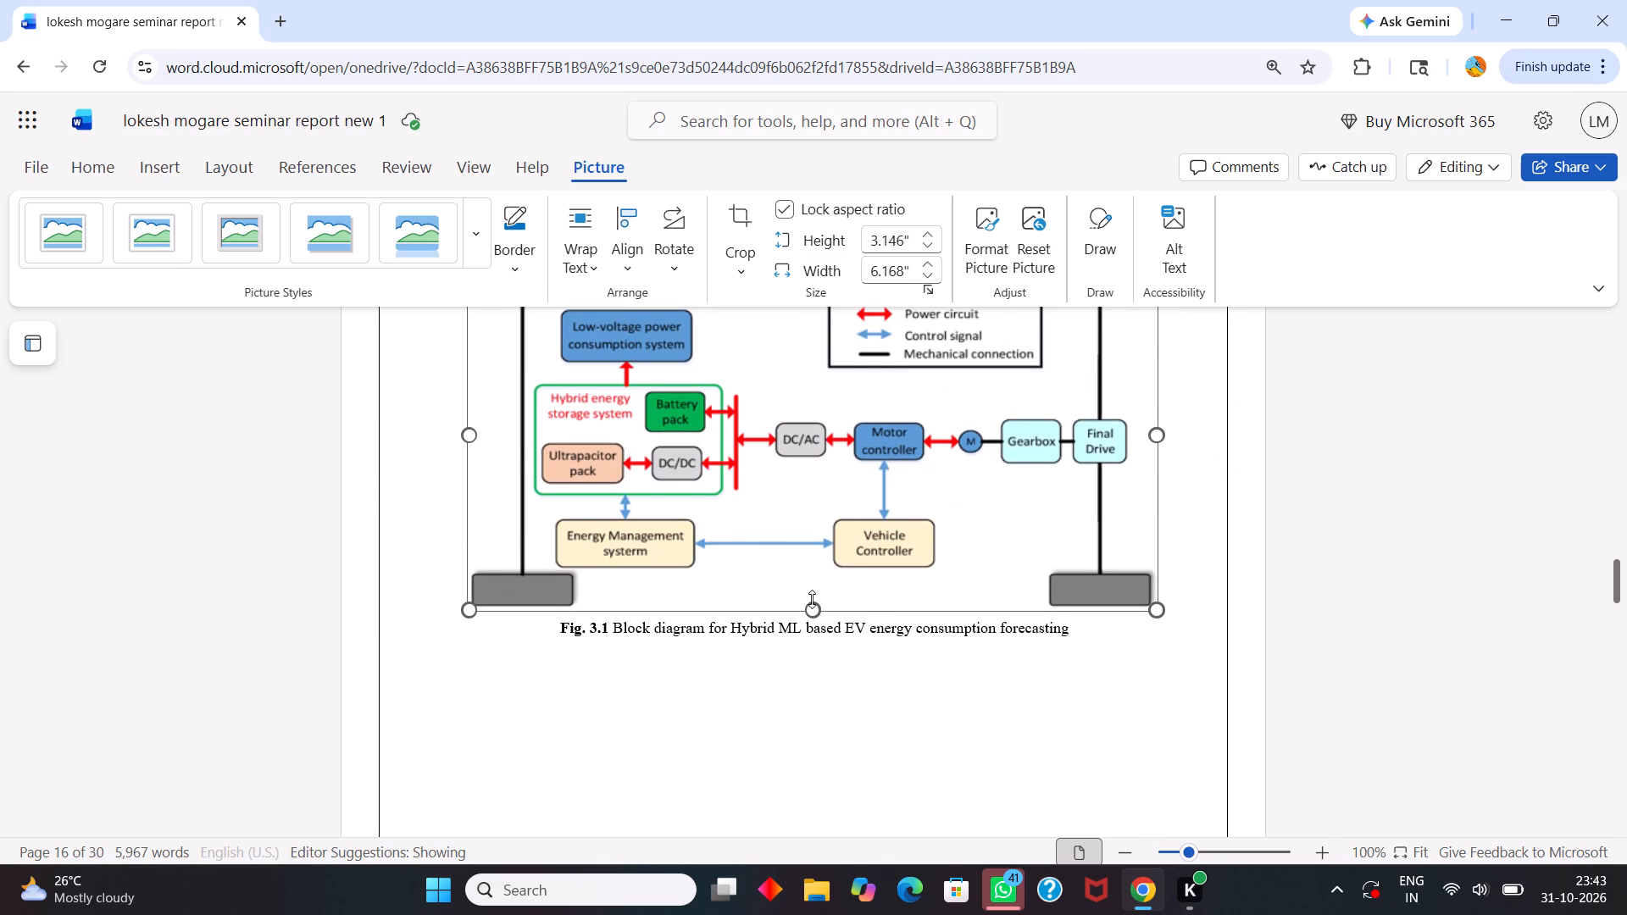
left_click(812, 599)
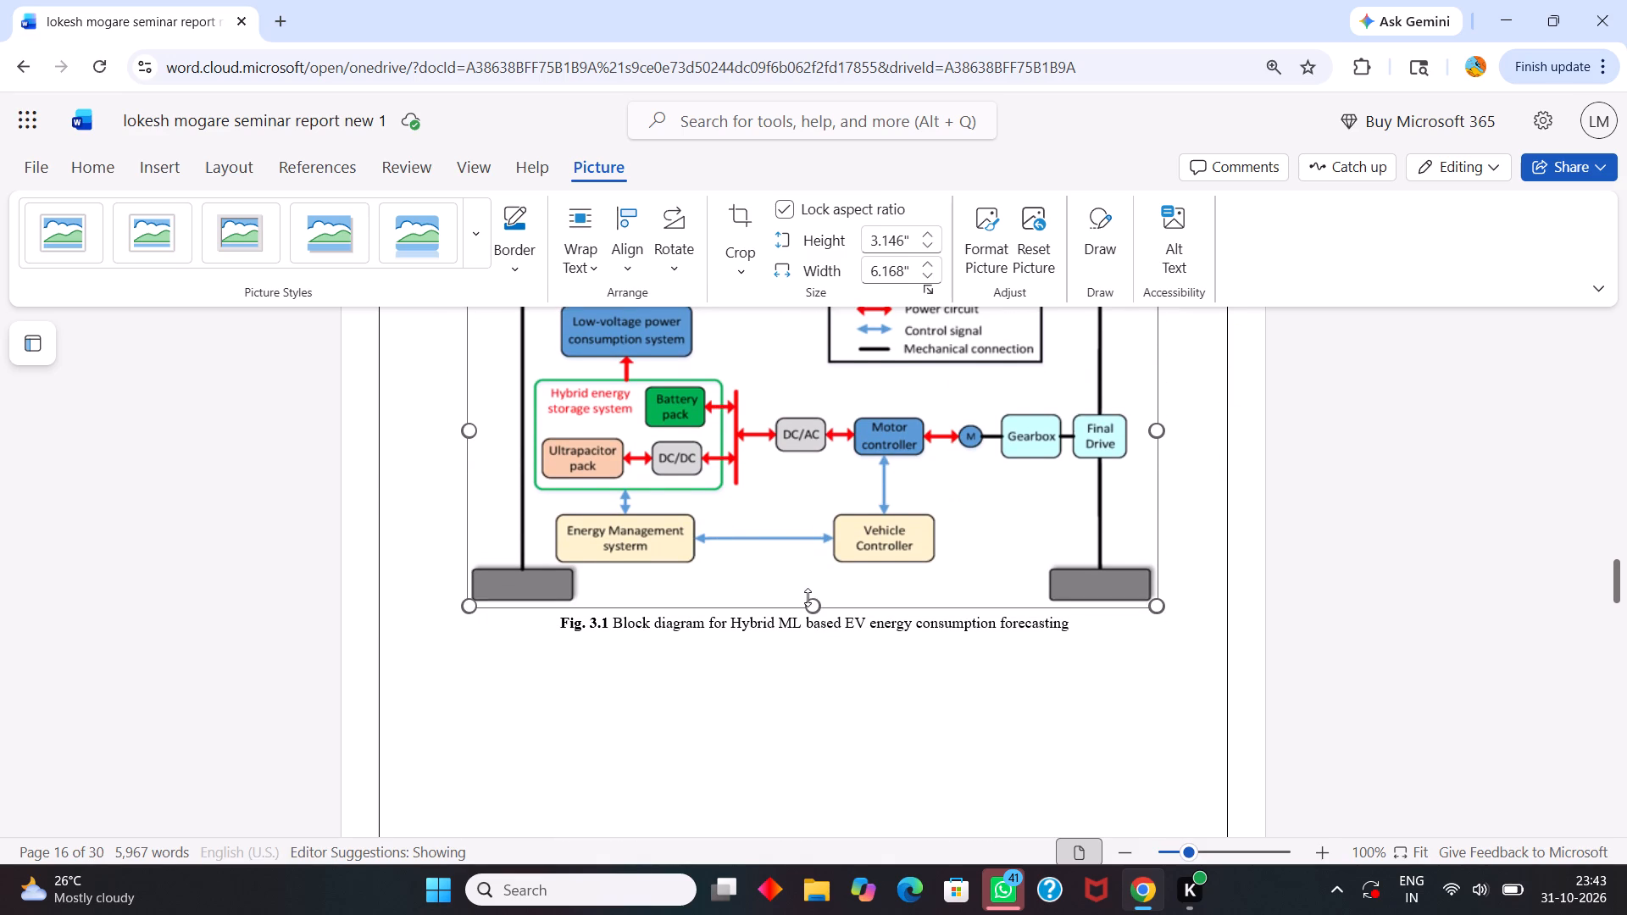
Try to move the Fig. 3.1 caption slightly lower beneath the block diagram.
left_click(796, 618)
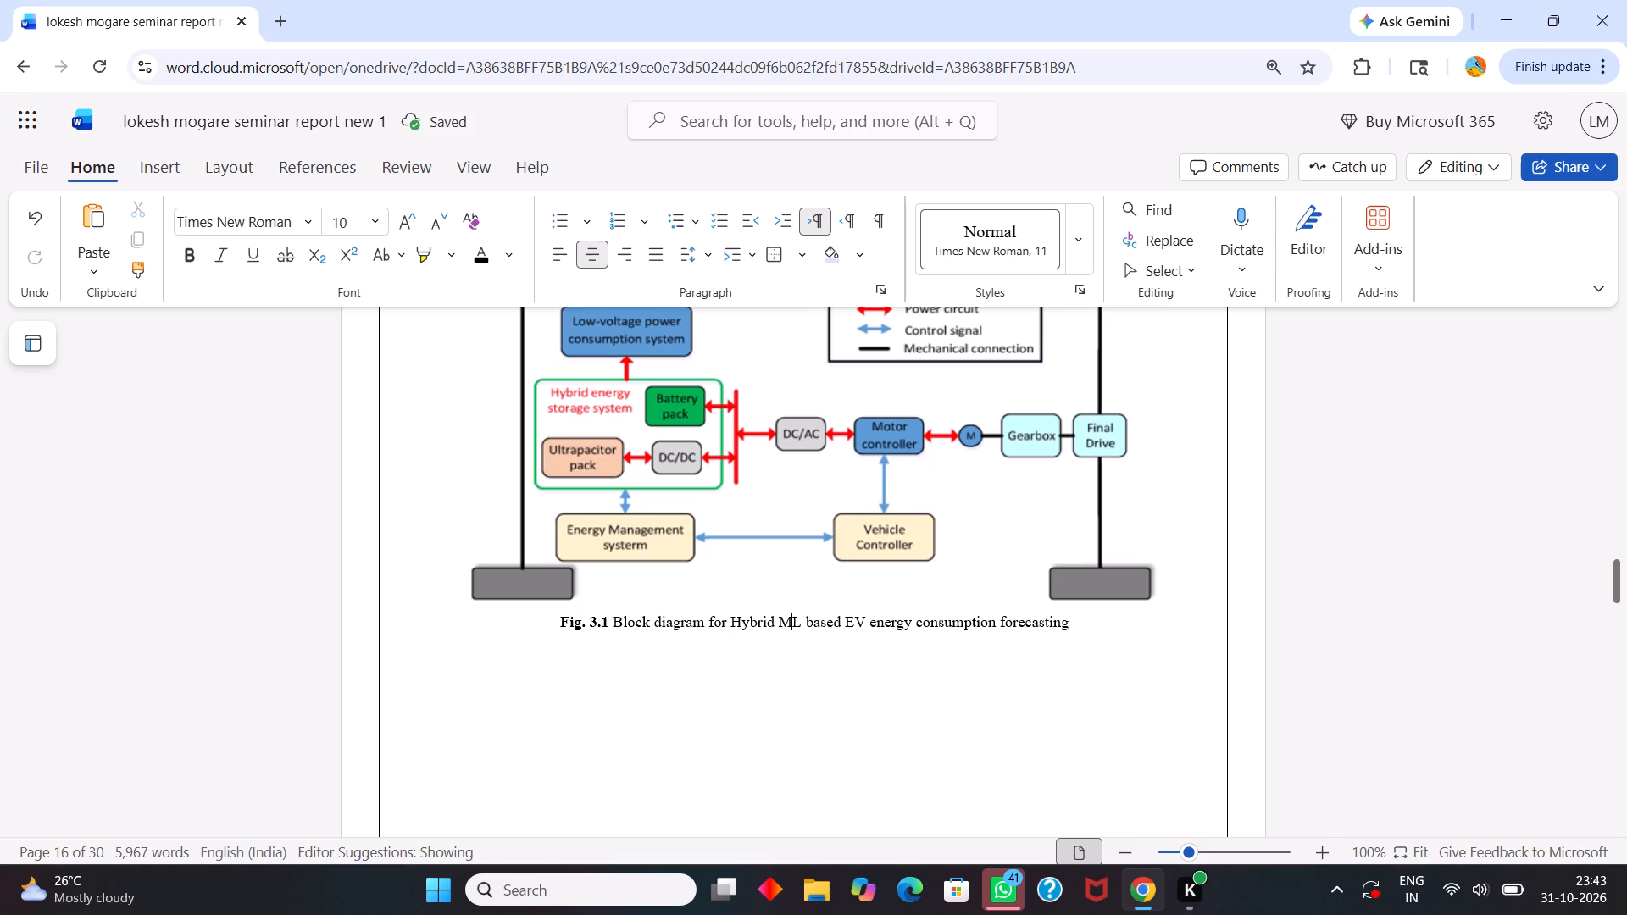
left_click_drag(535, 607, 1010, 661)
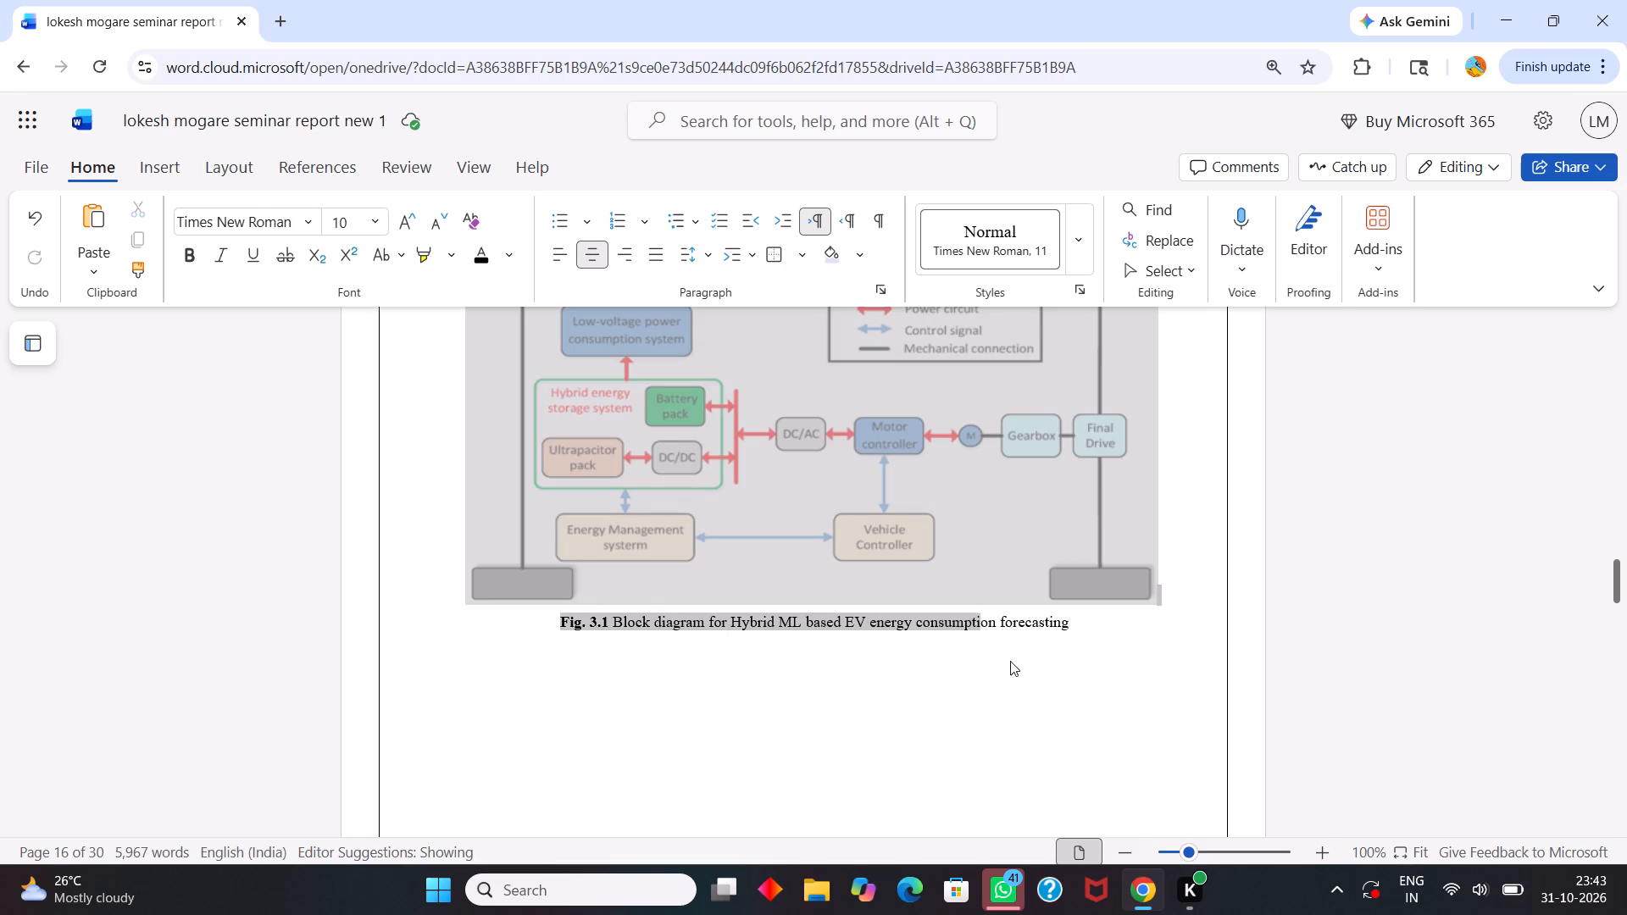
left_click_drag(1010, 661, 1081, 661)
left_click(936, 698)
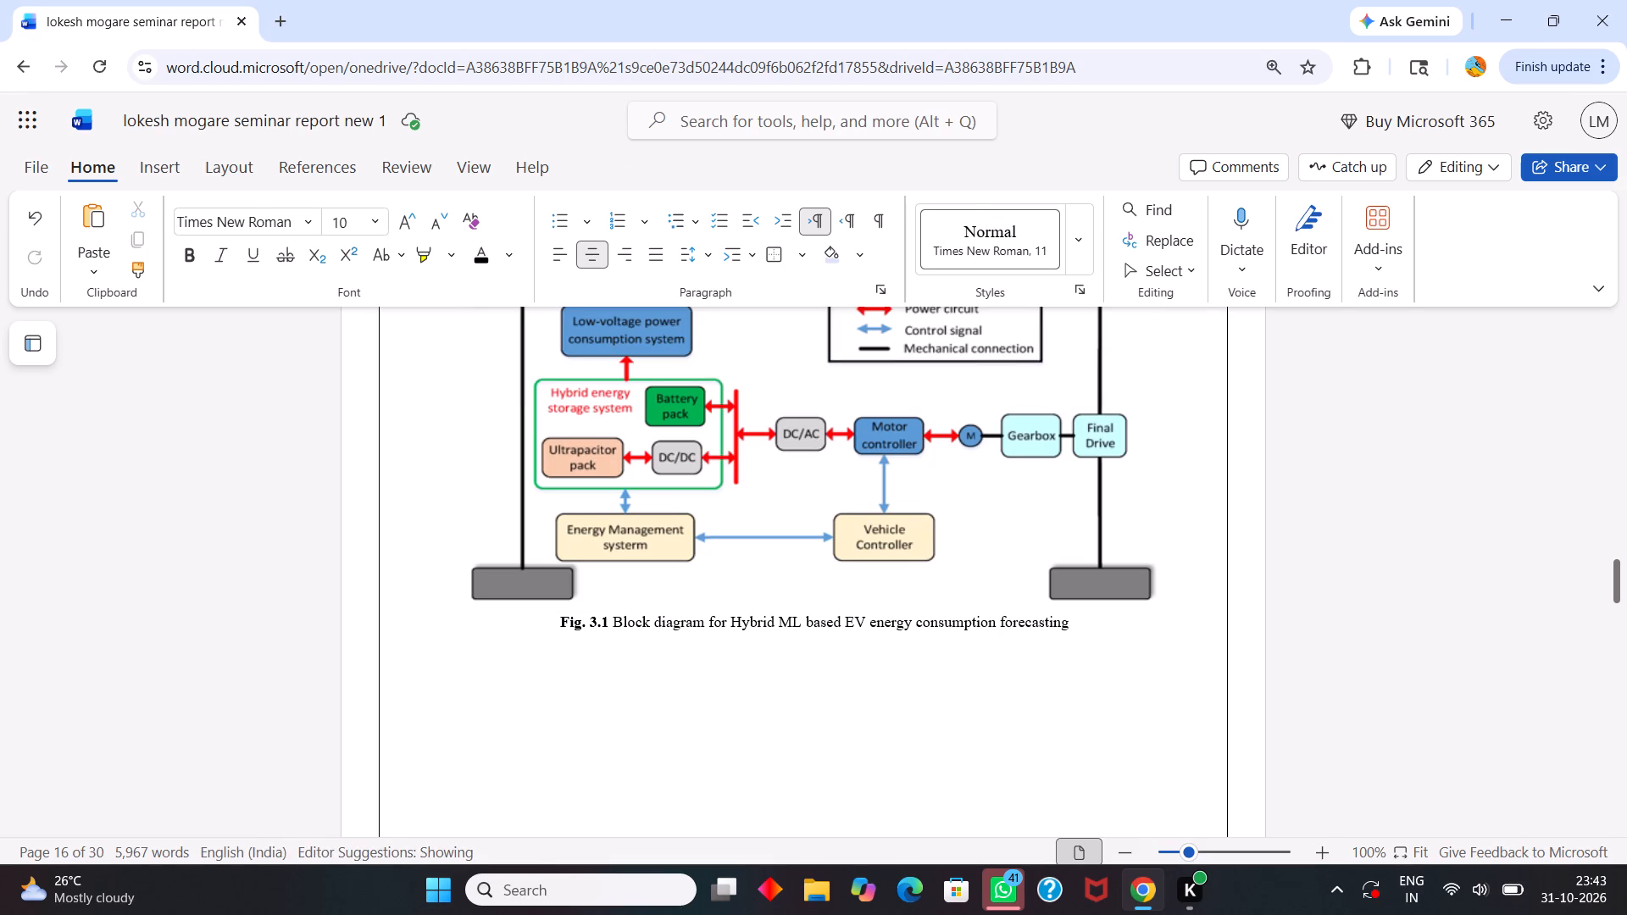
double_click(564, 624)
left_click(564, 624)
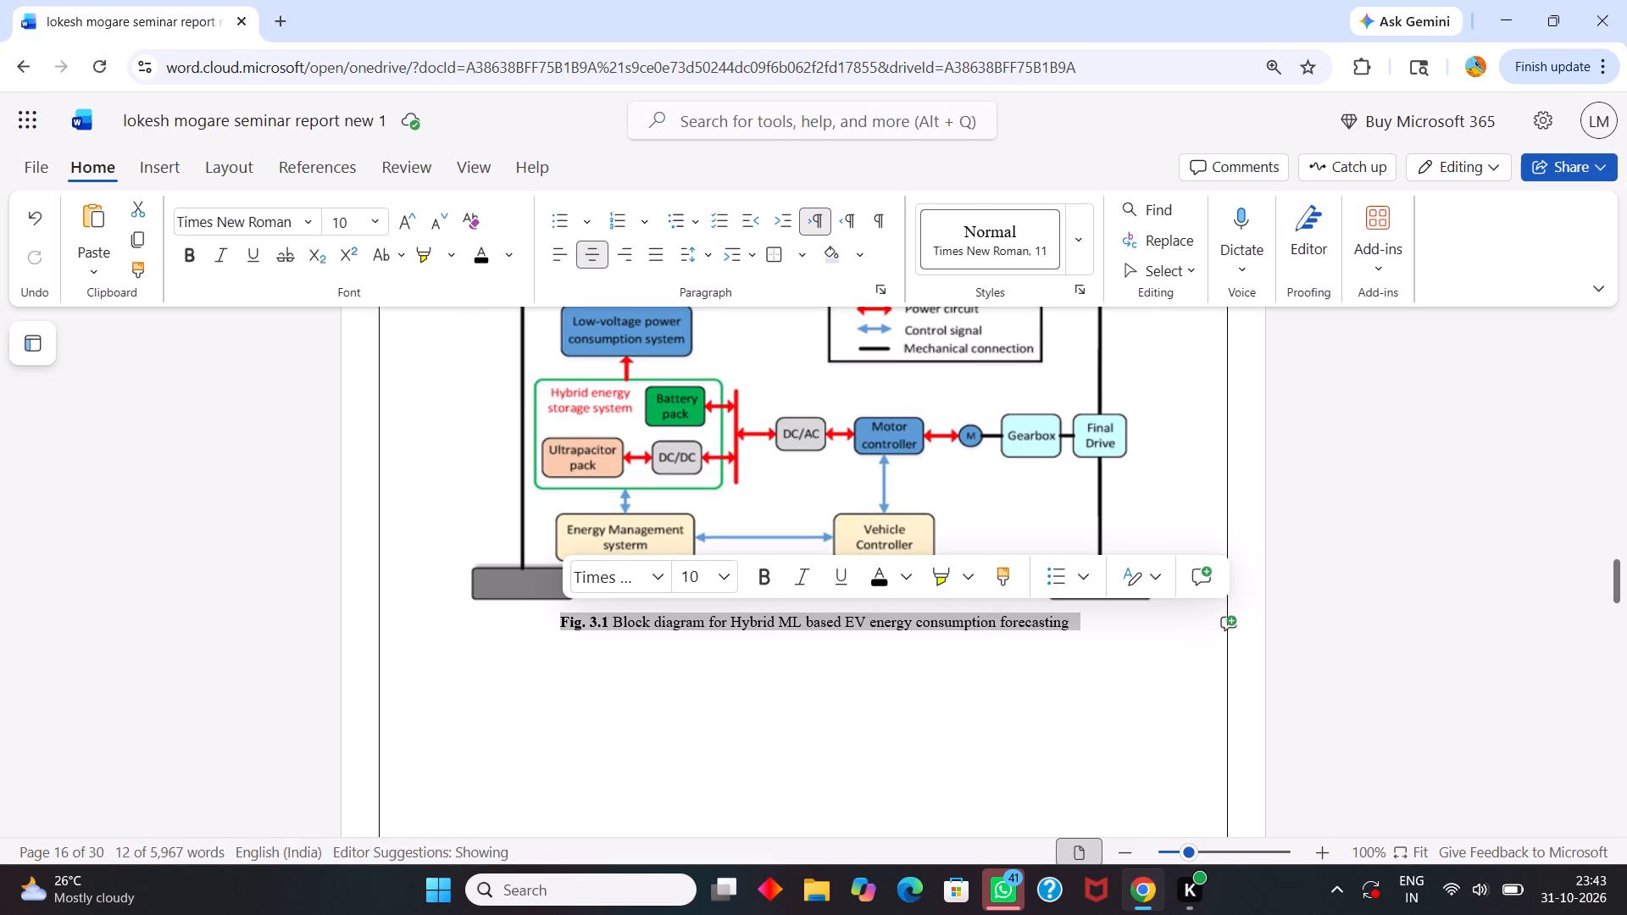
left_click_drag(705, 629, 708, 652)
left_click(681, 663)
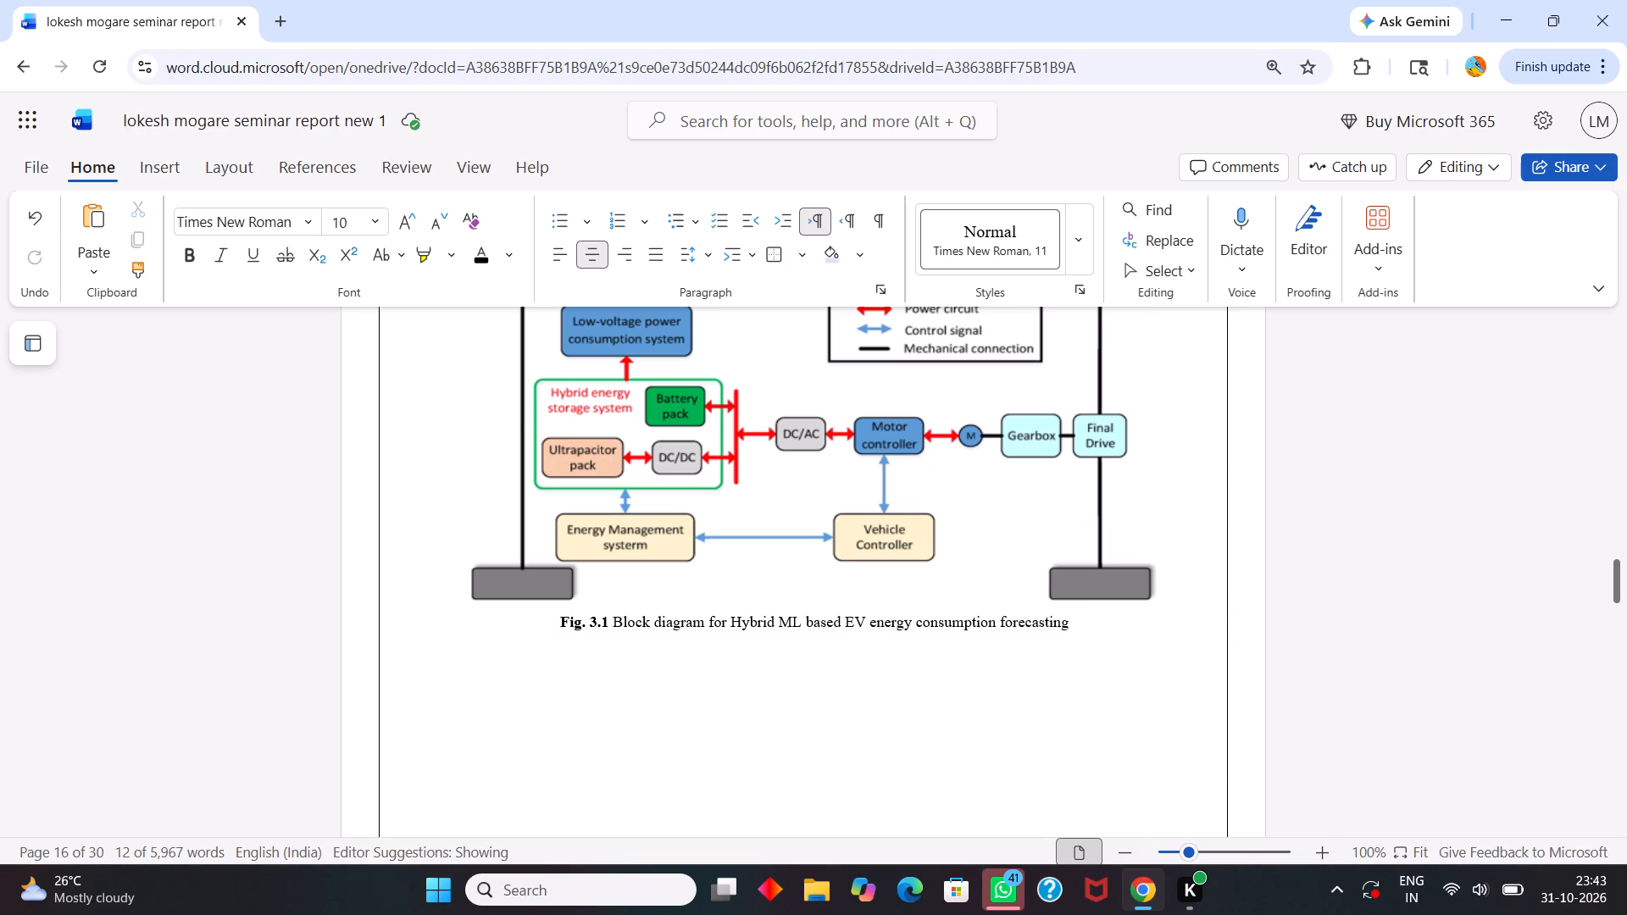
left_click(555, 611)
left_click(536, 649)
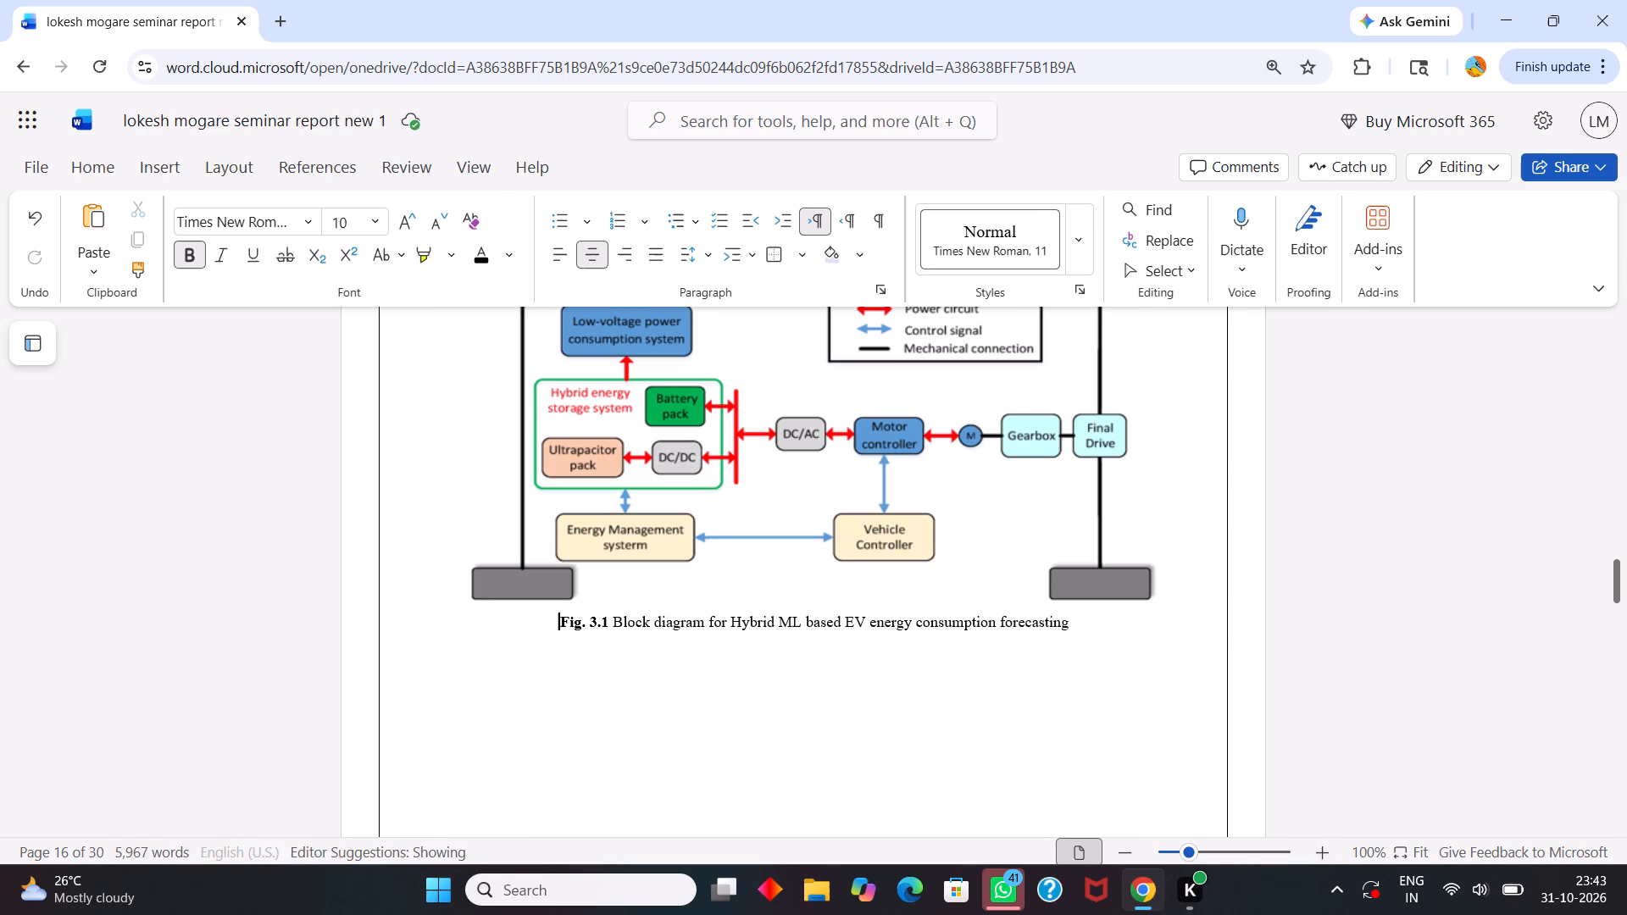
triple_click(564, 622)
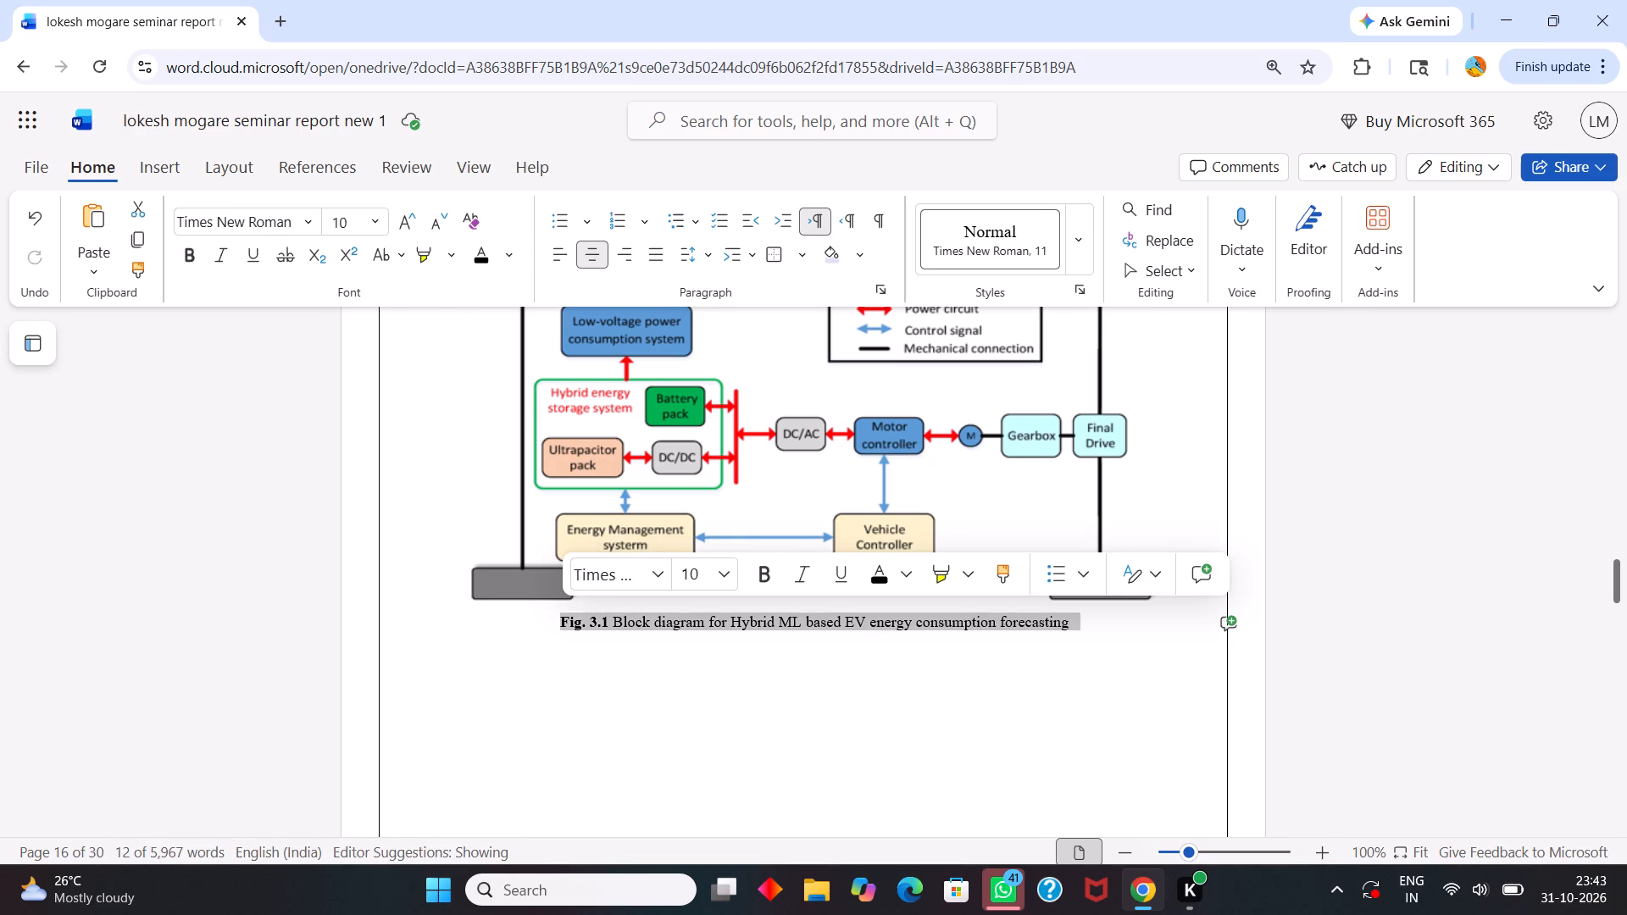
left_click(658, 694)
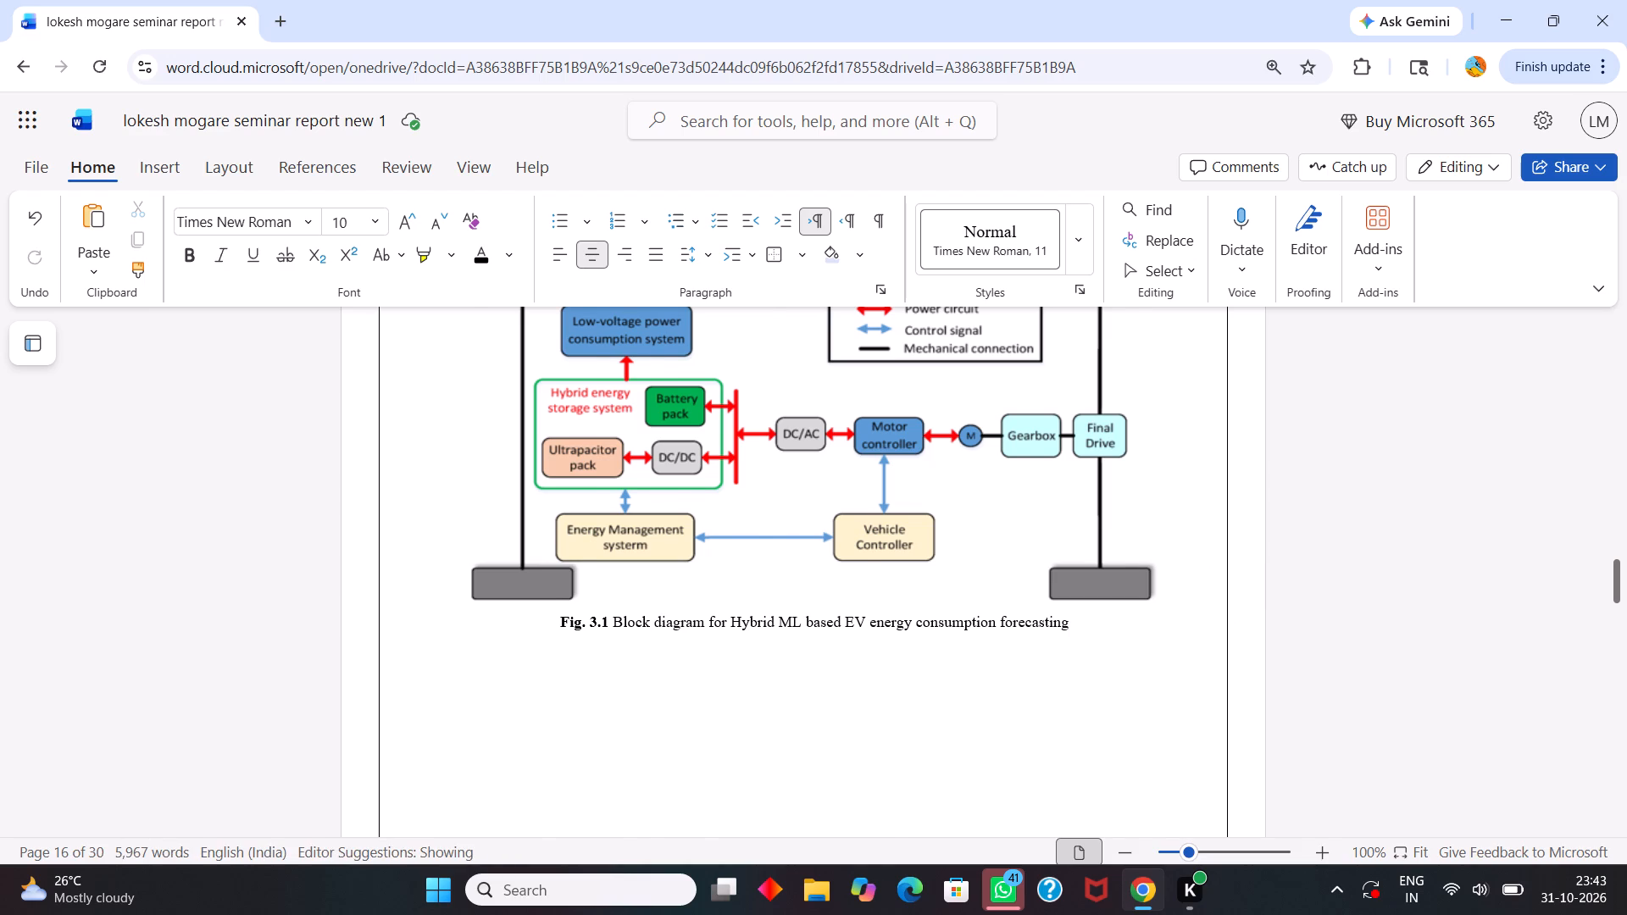
Undo the recent Fig. 3.1 picture shift and section 3.2 join and split edits, back to the introductory sentence as its own paragraph.
key("ctrl+z")
scroll(606, 692, "up", 2)
scroll(606, 691, "down", 3)
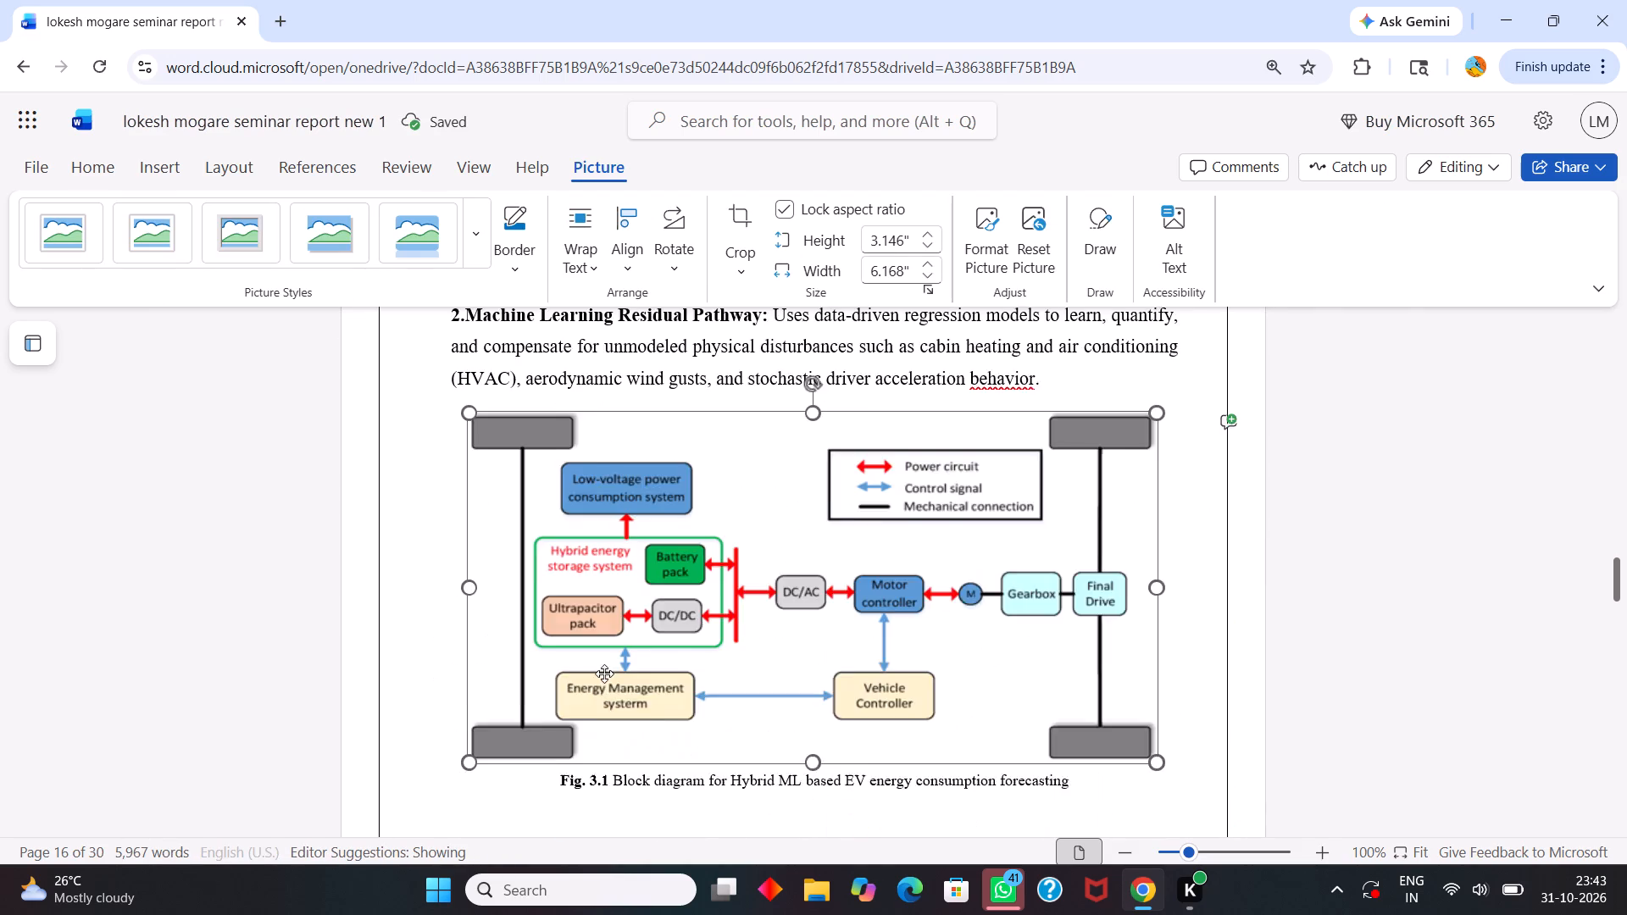
scroll(604, 674, "down", 4)
key("ctrl+z")
key("ctrl+z")
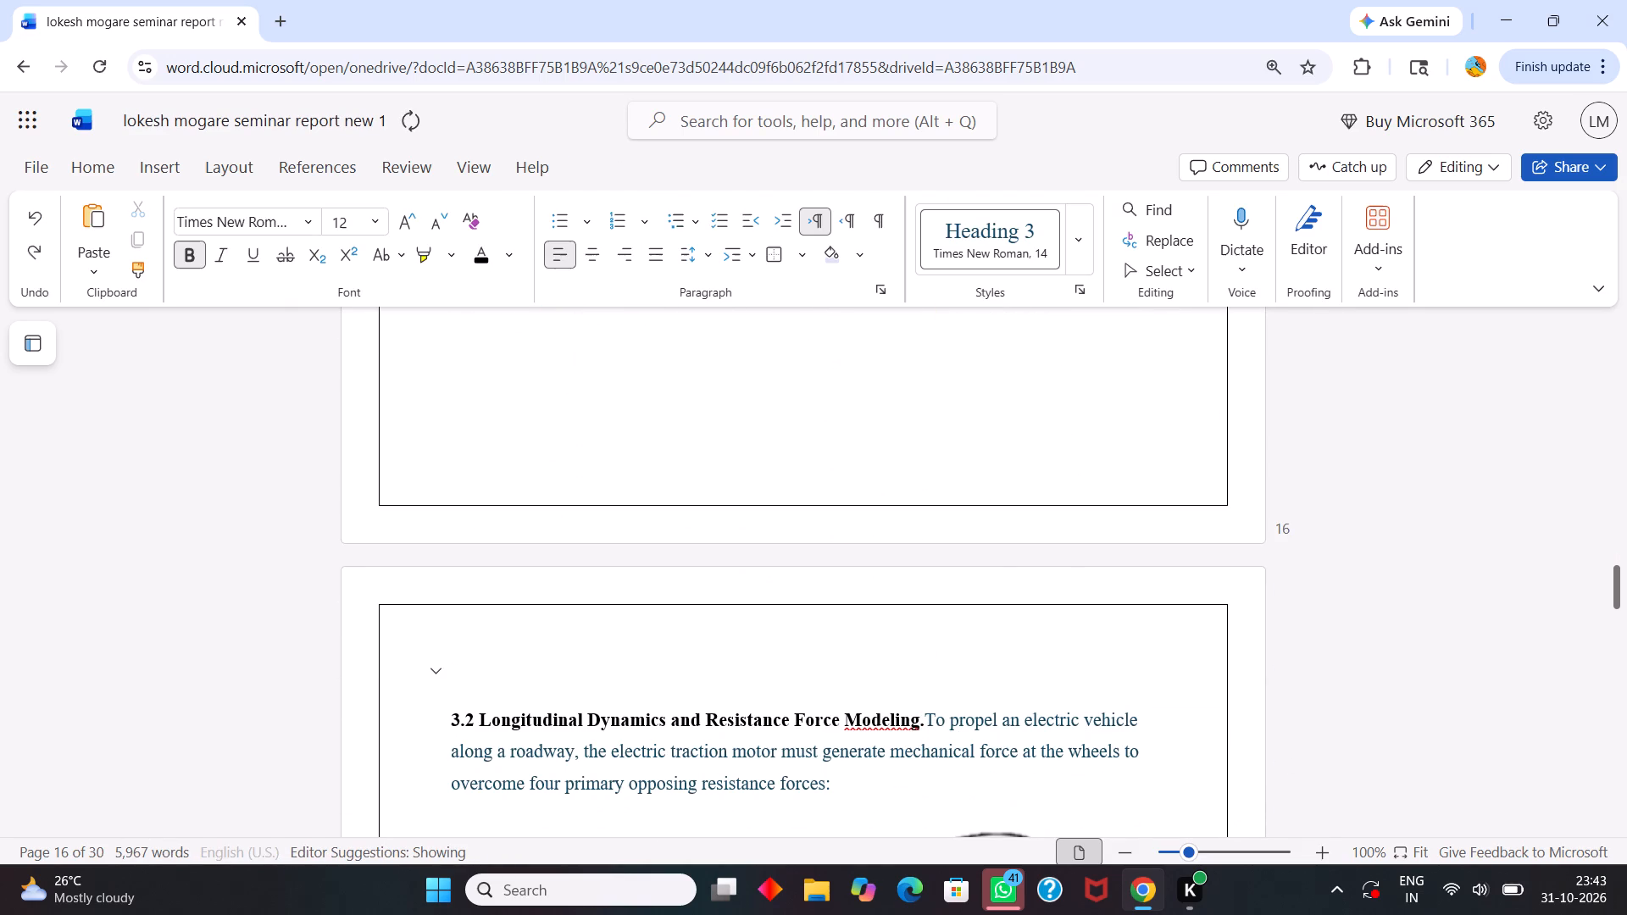
key("ctrl+z")
key("ctrl+z")
key("ctrl+z")
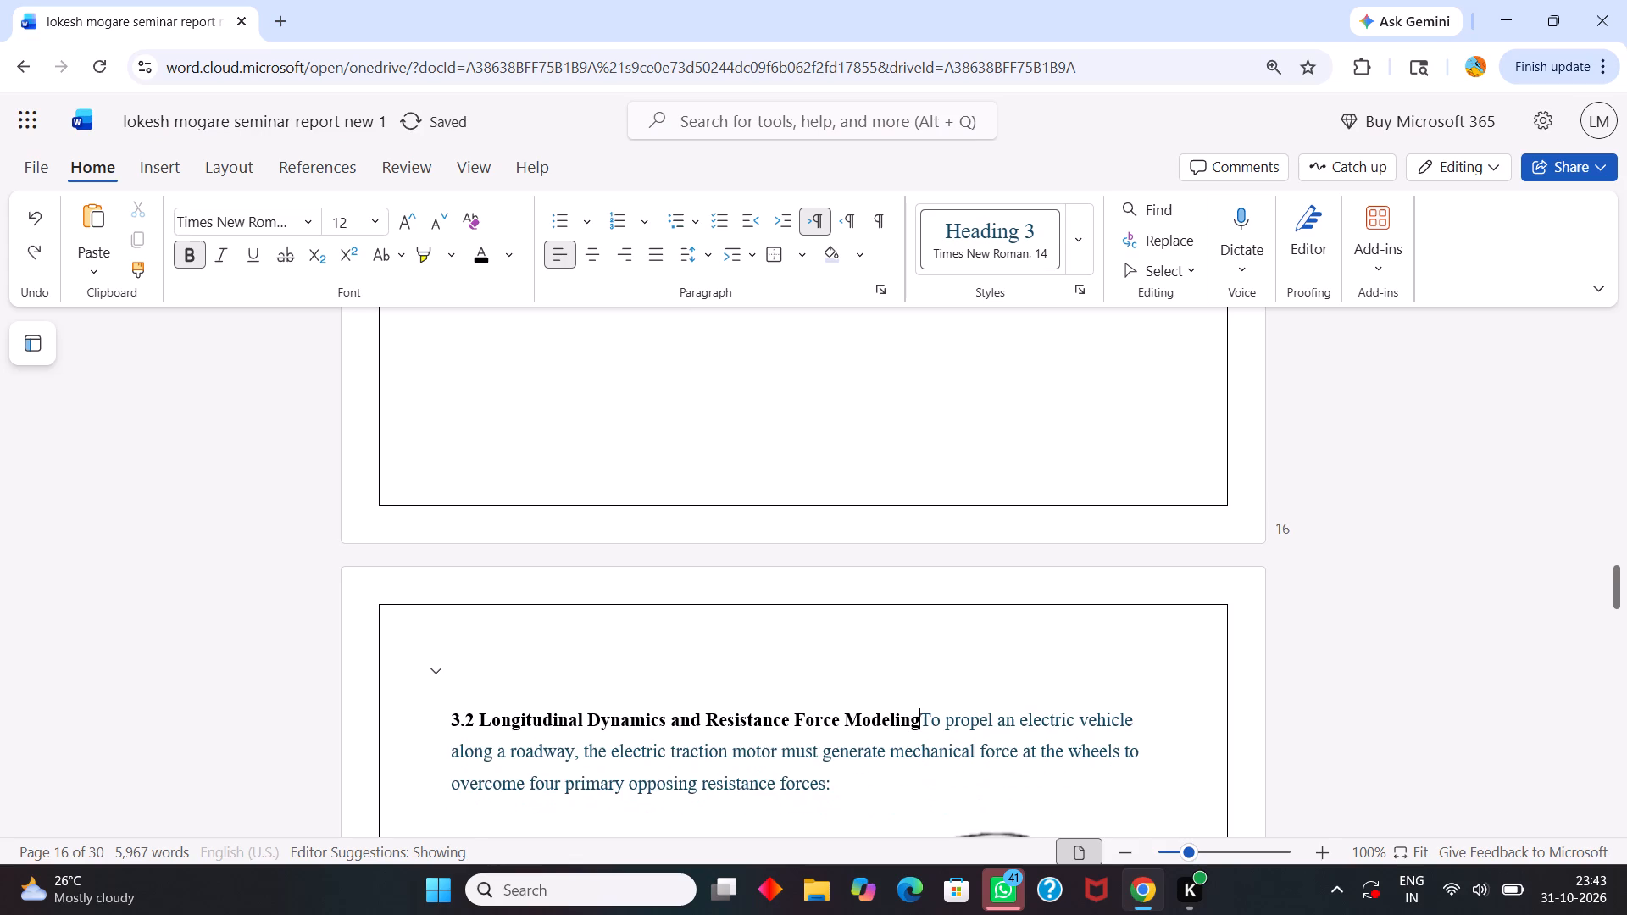
key("ctrl+z")
Join the description paragraph under "1.Rolling Resistance Force:" onto the same line as its bold heading.
scroll(604, 674, "down", 4)
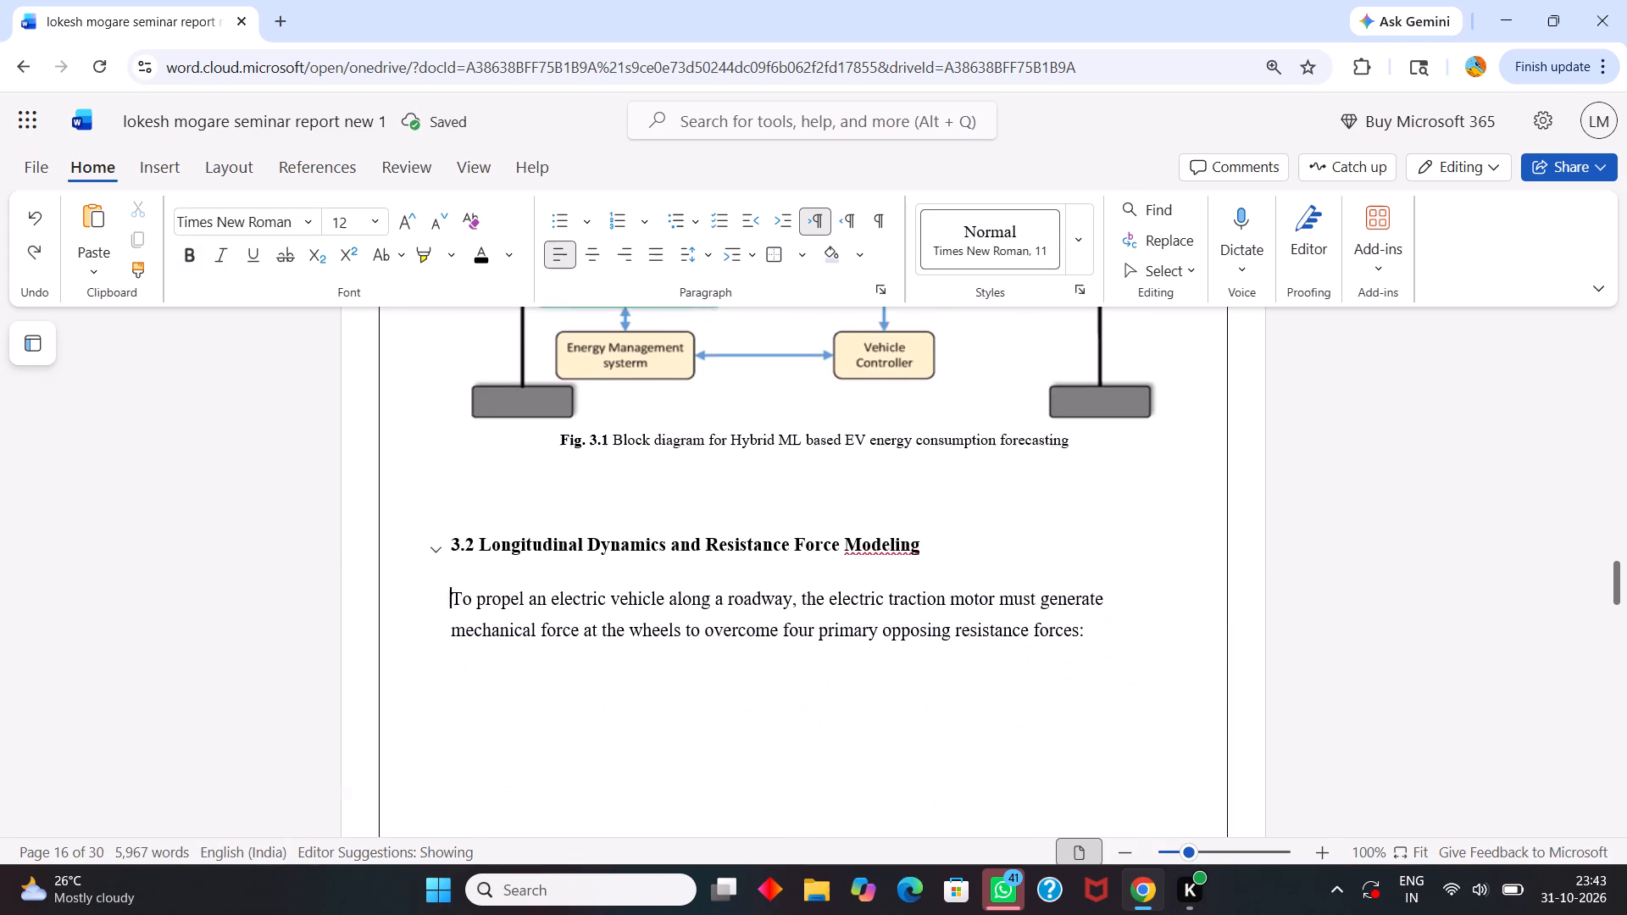
scroll(603, 667, "down", 6)
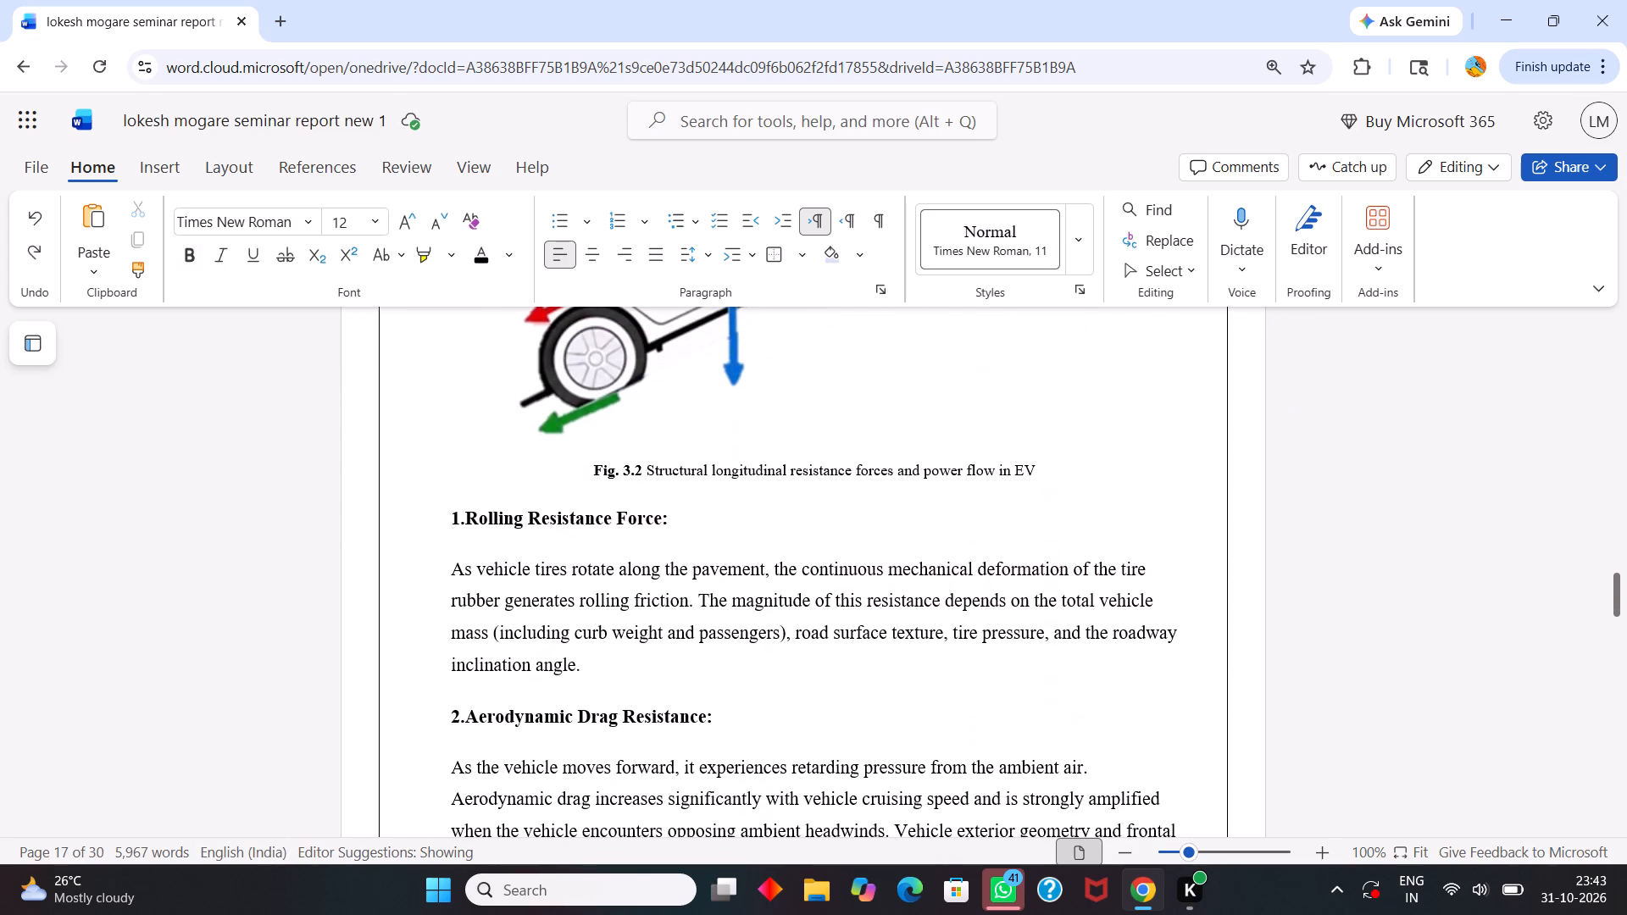
left_click(559, 532)
left_click(402, 602)
left_click(443, 567)
key("BackSpace")
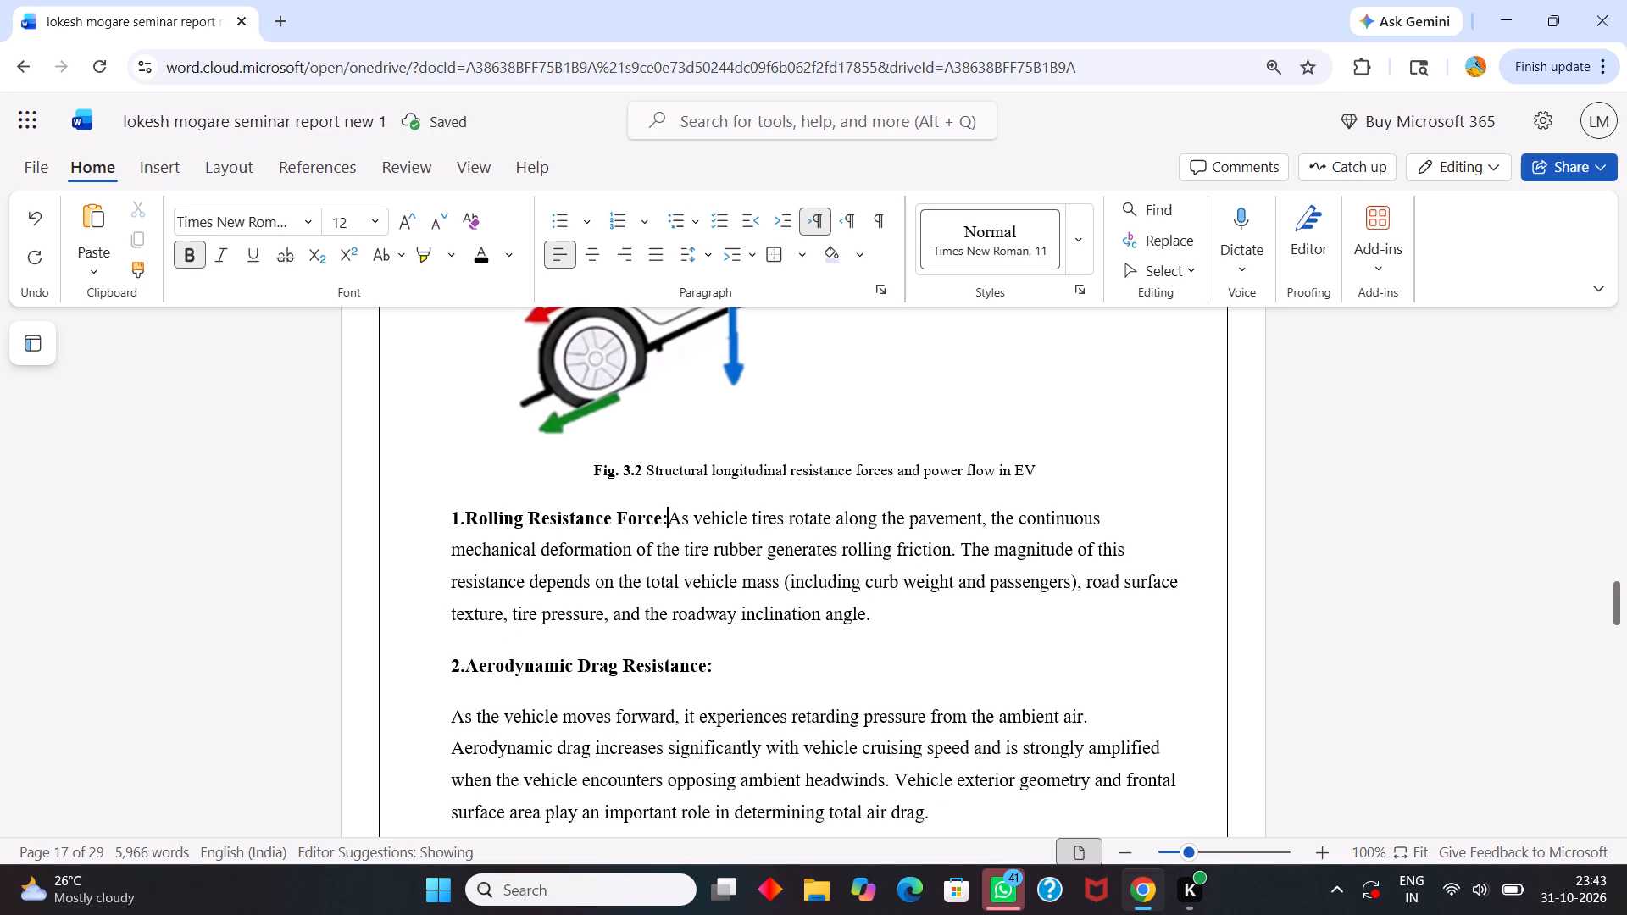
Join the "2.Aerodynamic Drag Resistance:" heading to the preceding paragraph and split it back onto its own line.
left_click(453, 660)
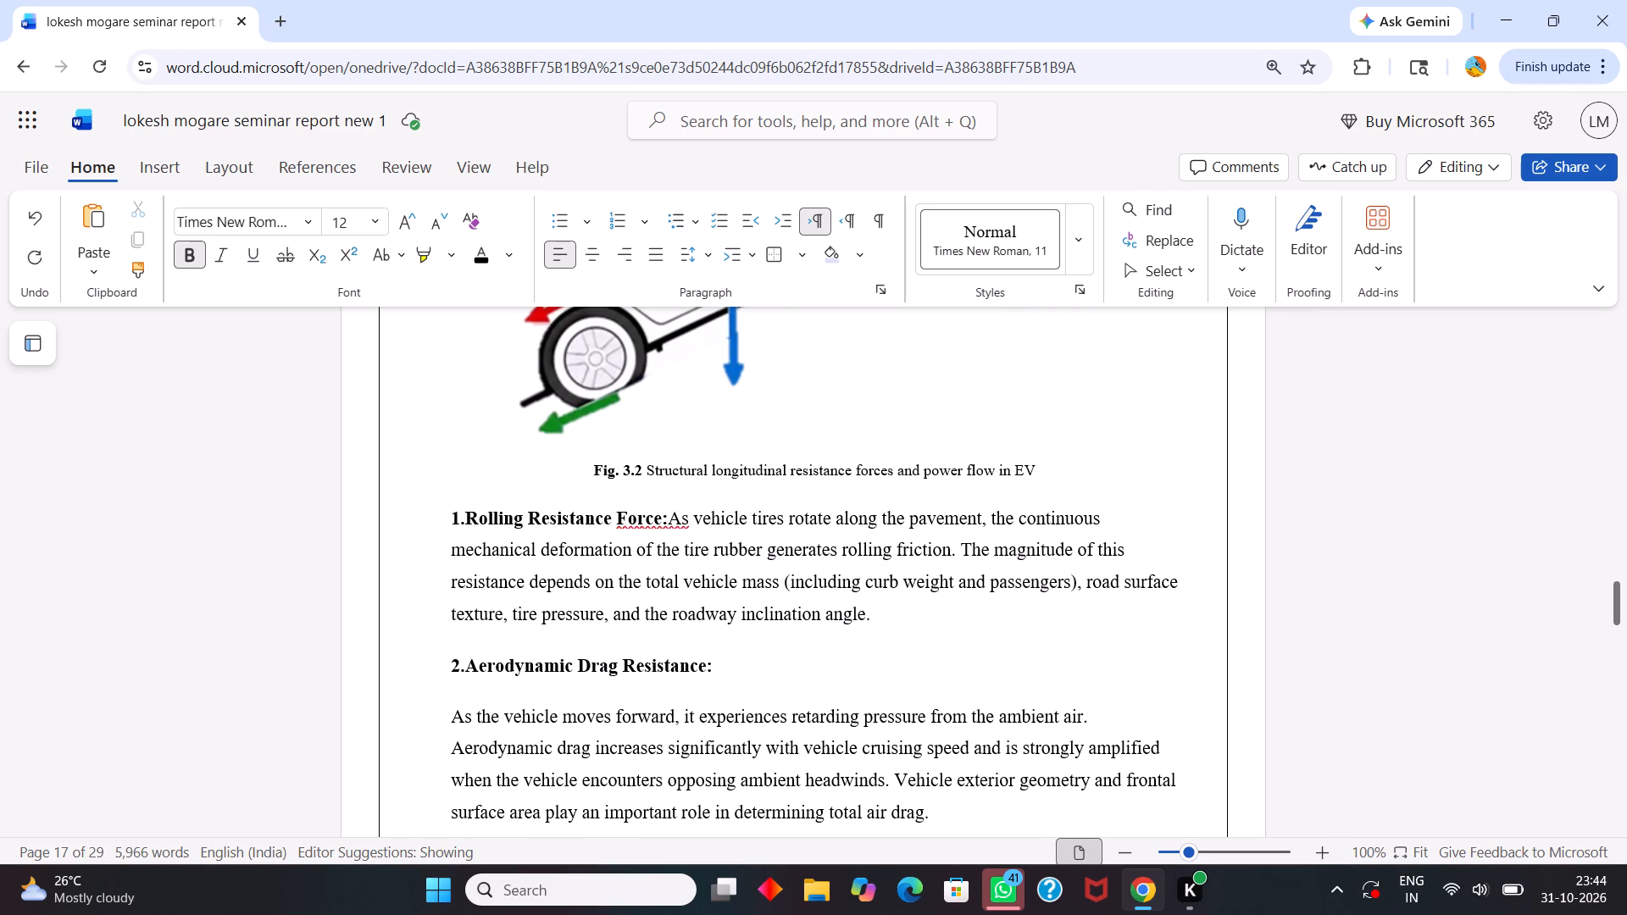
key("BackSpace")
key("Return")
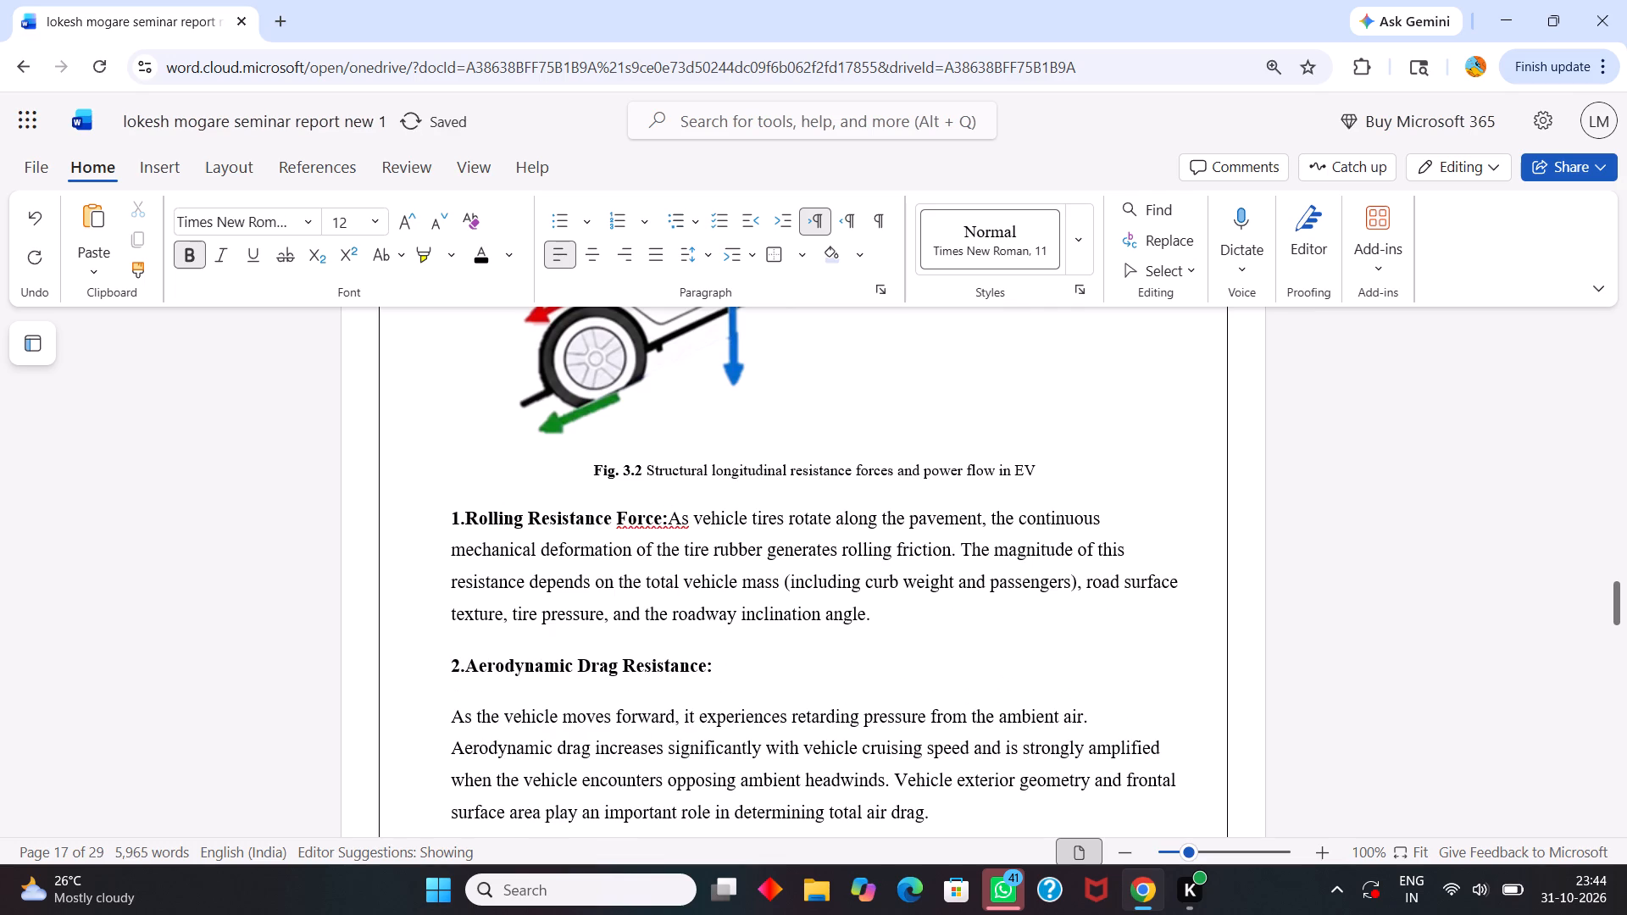
Join the description paragraph under "2.Aerodynamic Drag Resistance:" onto the same line as its bold heading.
left_click(453, 718)
key("BackSpace")
Join the description paragraph under "3.Road Gradient Force:" onto its heading line, with a space after the colon.
scroll(720, 676, "down", 2)
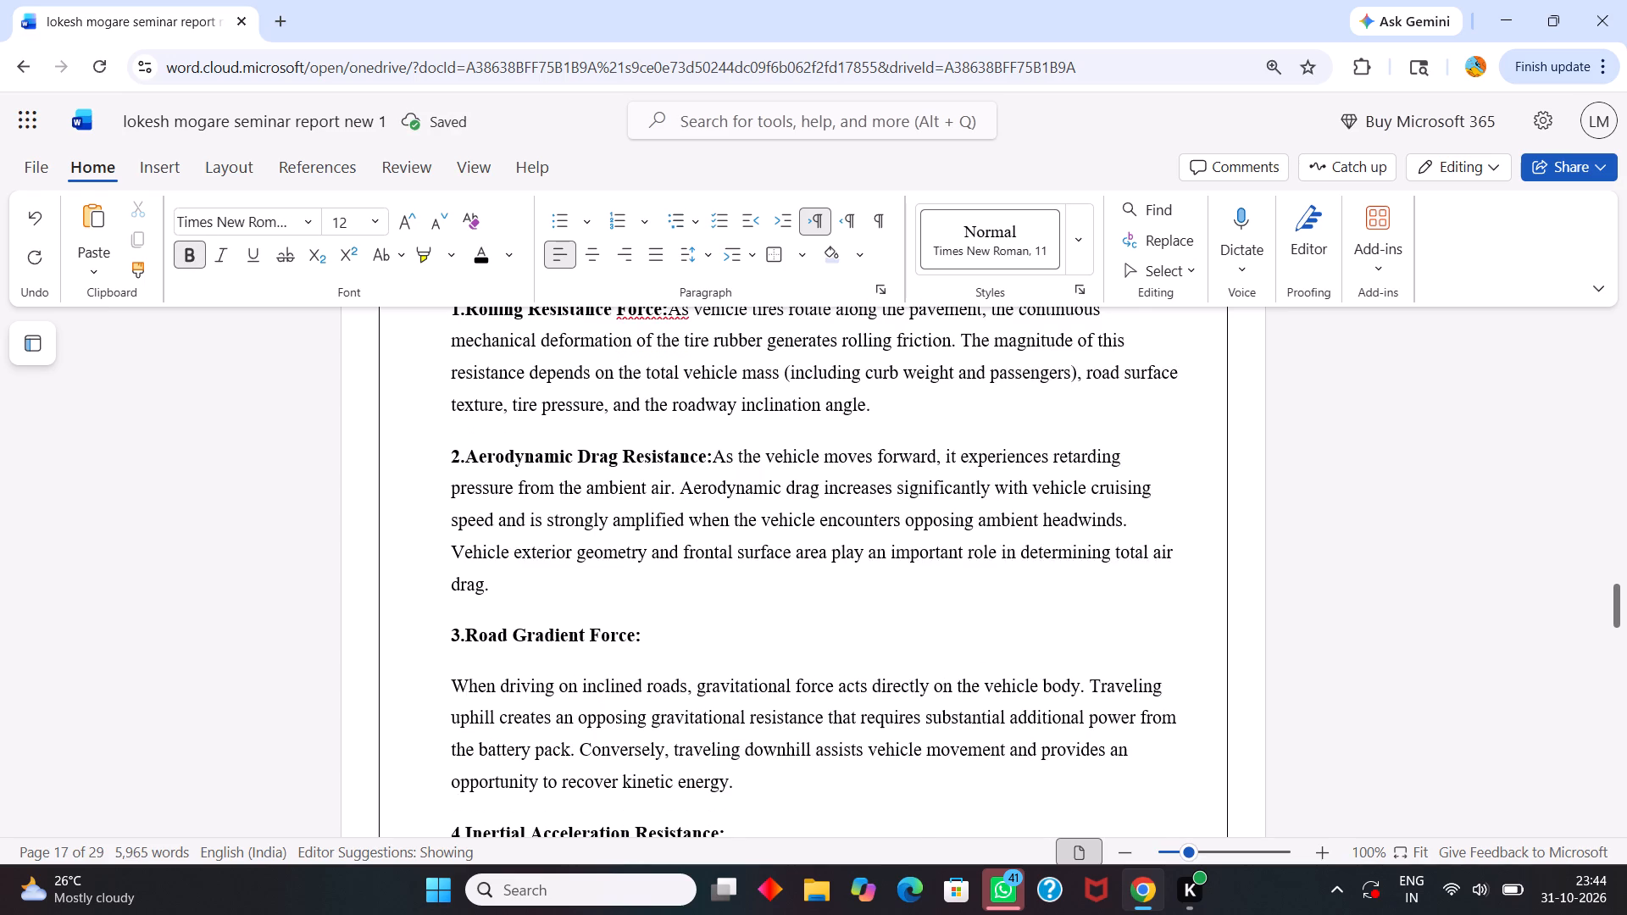
left_click(450, 679)
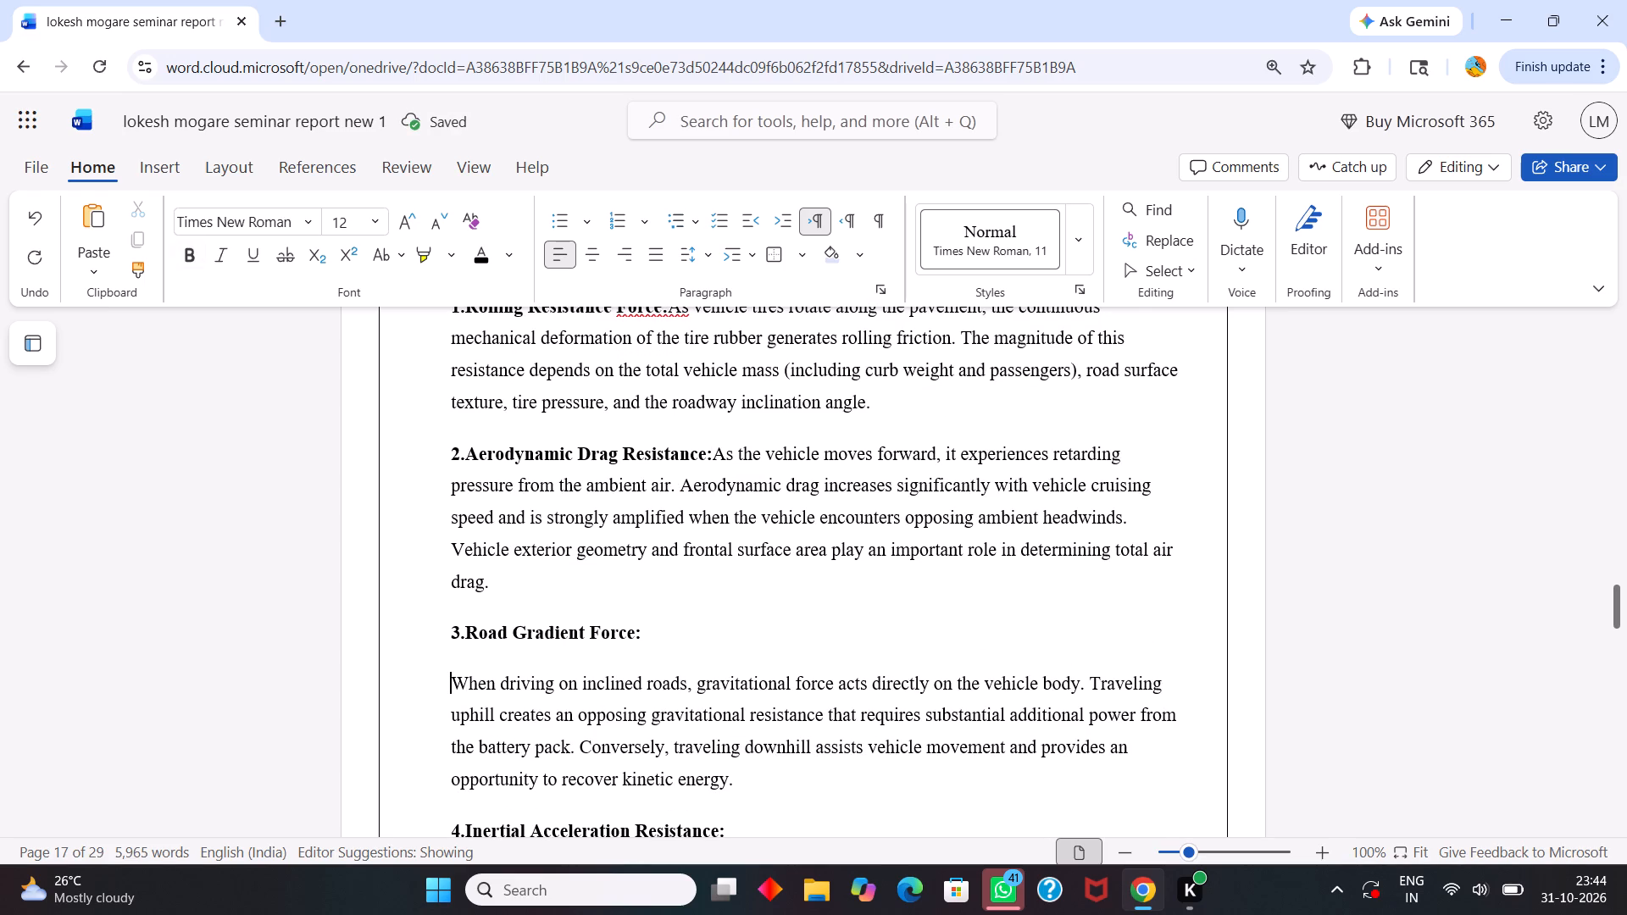
key("BackSpace")
scroll(575, 688, "down", 1)
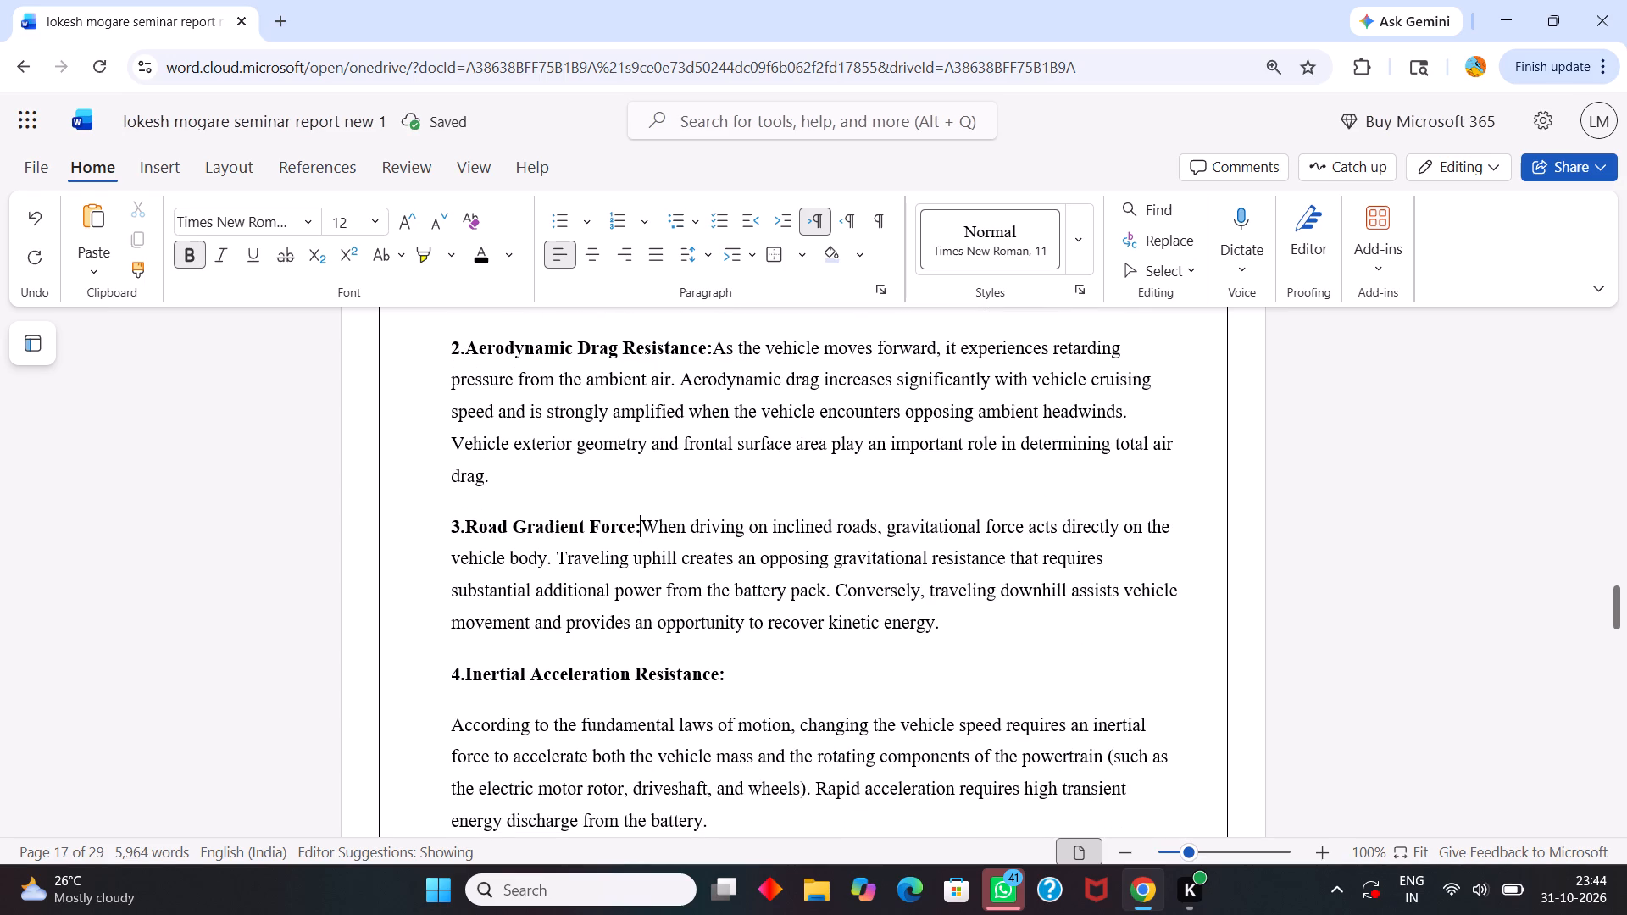
key("space")
Insert a space between "1.Rolling Resistance Force:" and the description that follows it.
scroll(775, 542, "up", 2)
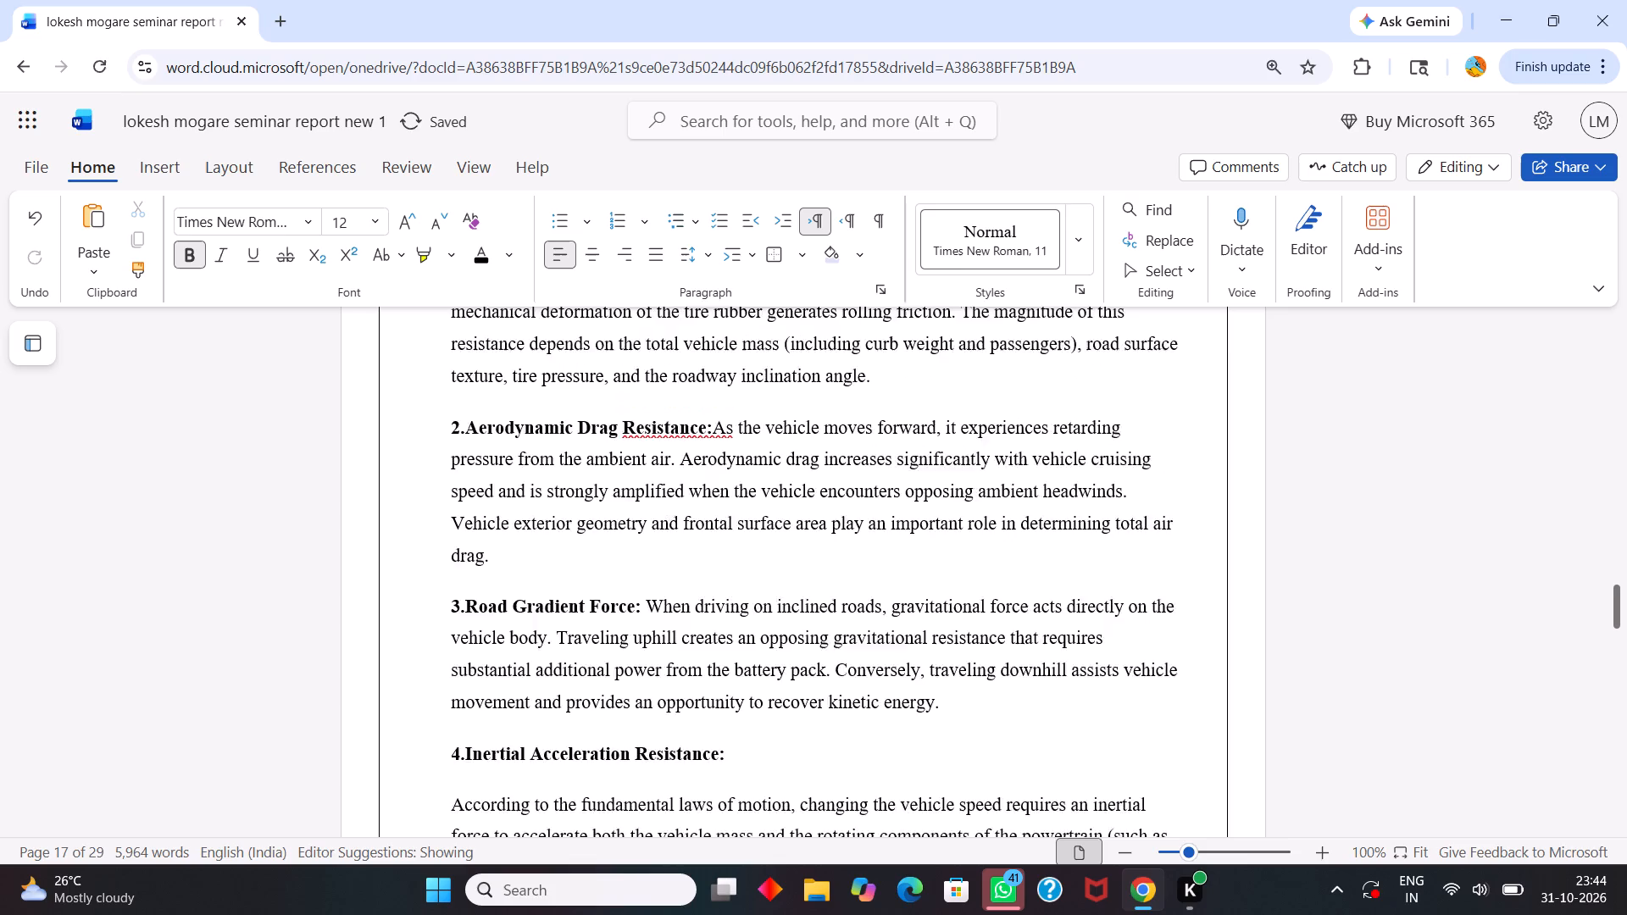
left_click(758, 439)
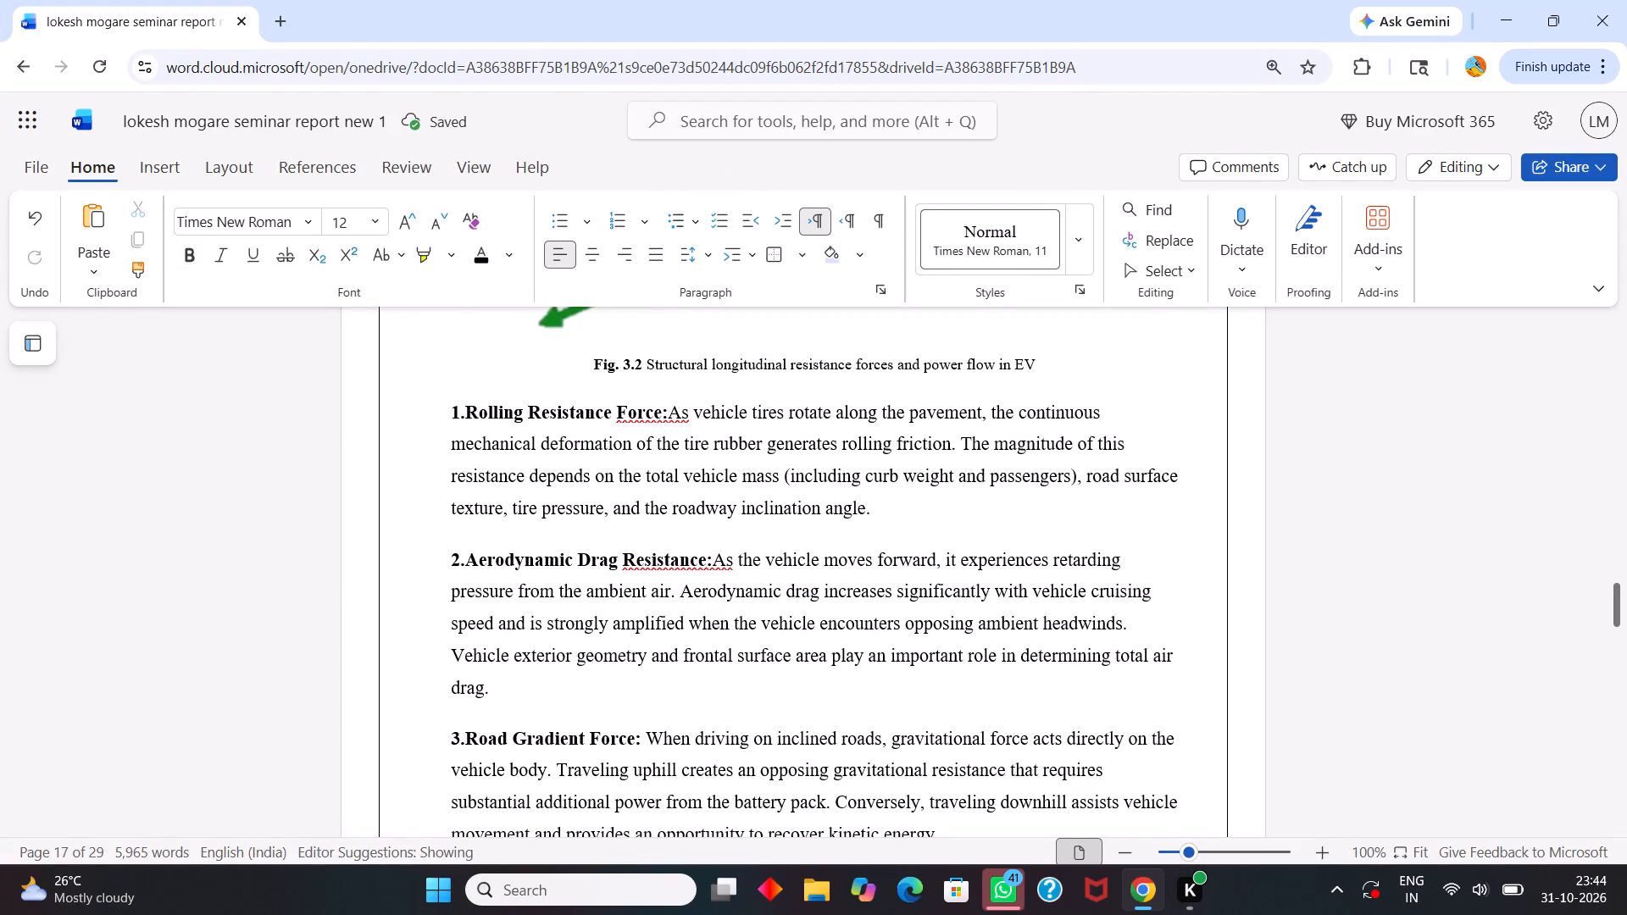
left_click(656, 413)
left_click(665, 413)
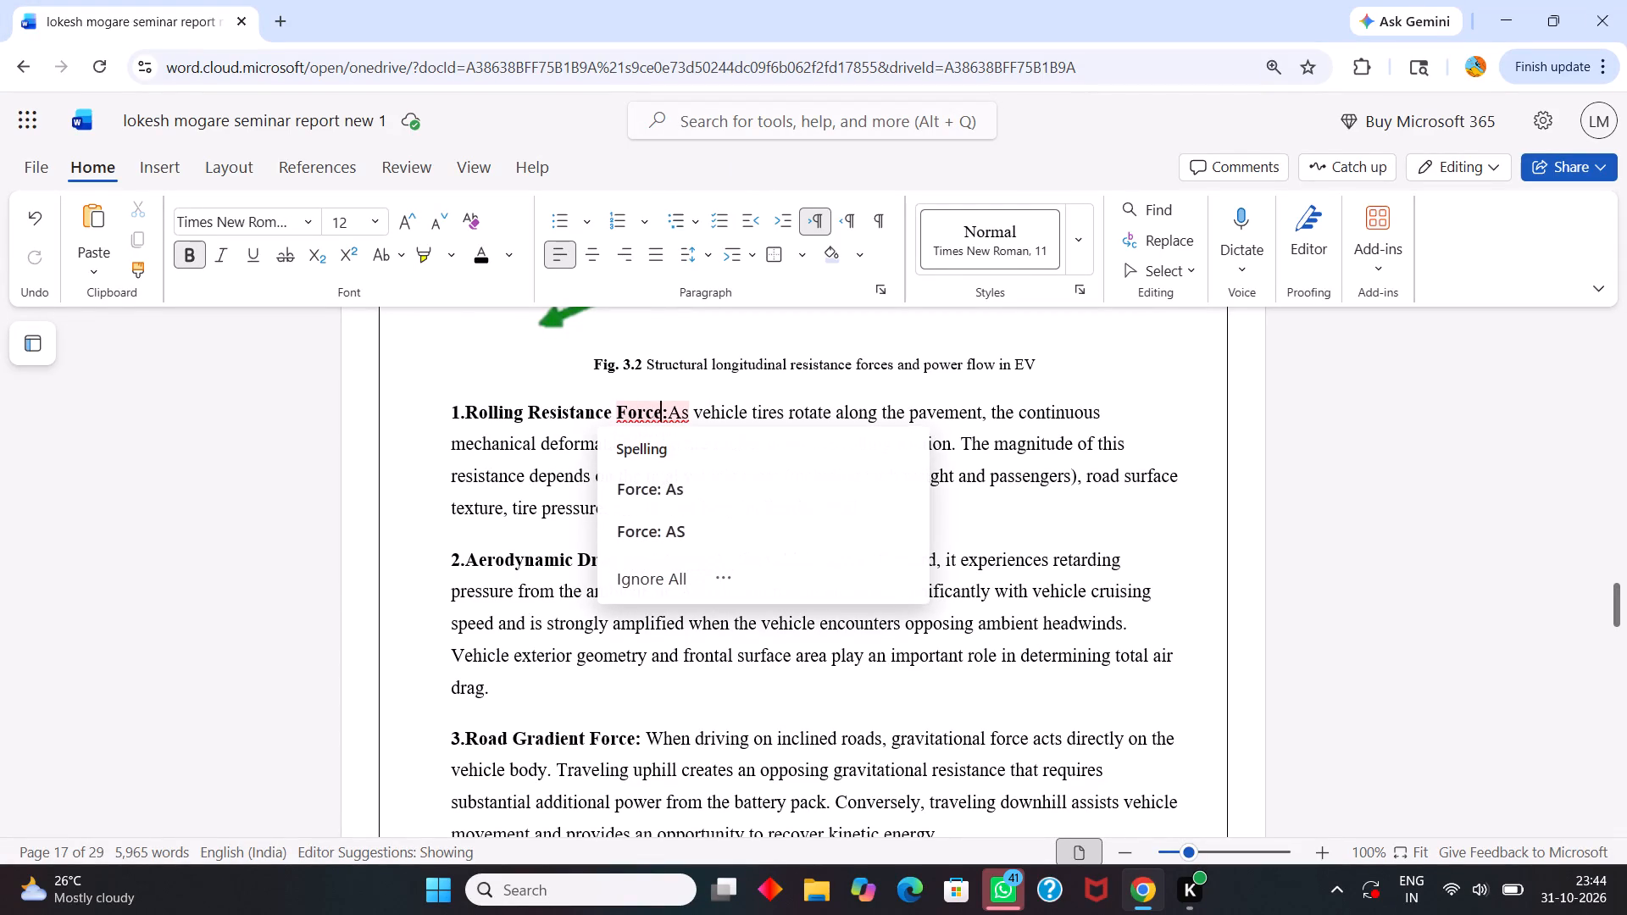
left_click(662, 401)
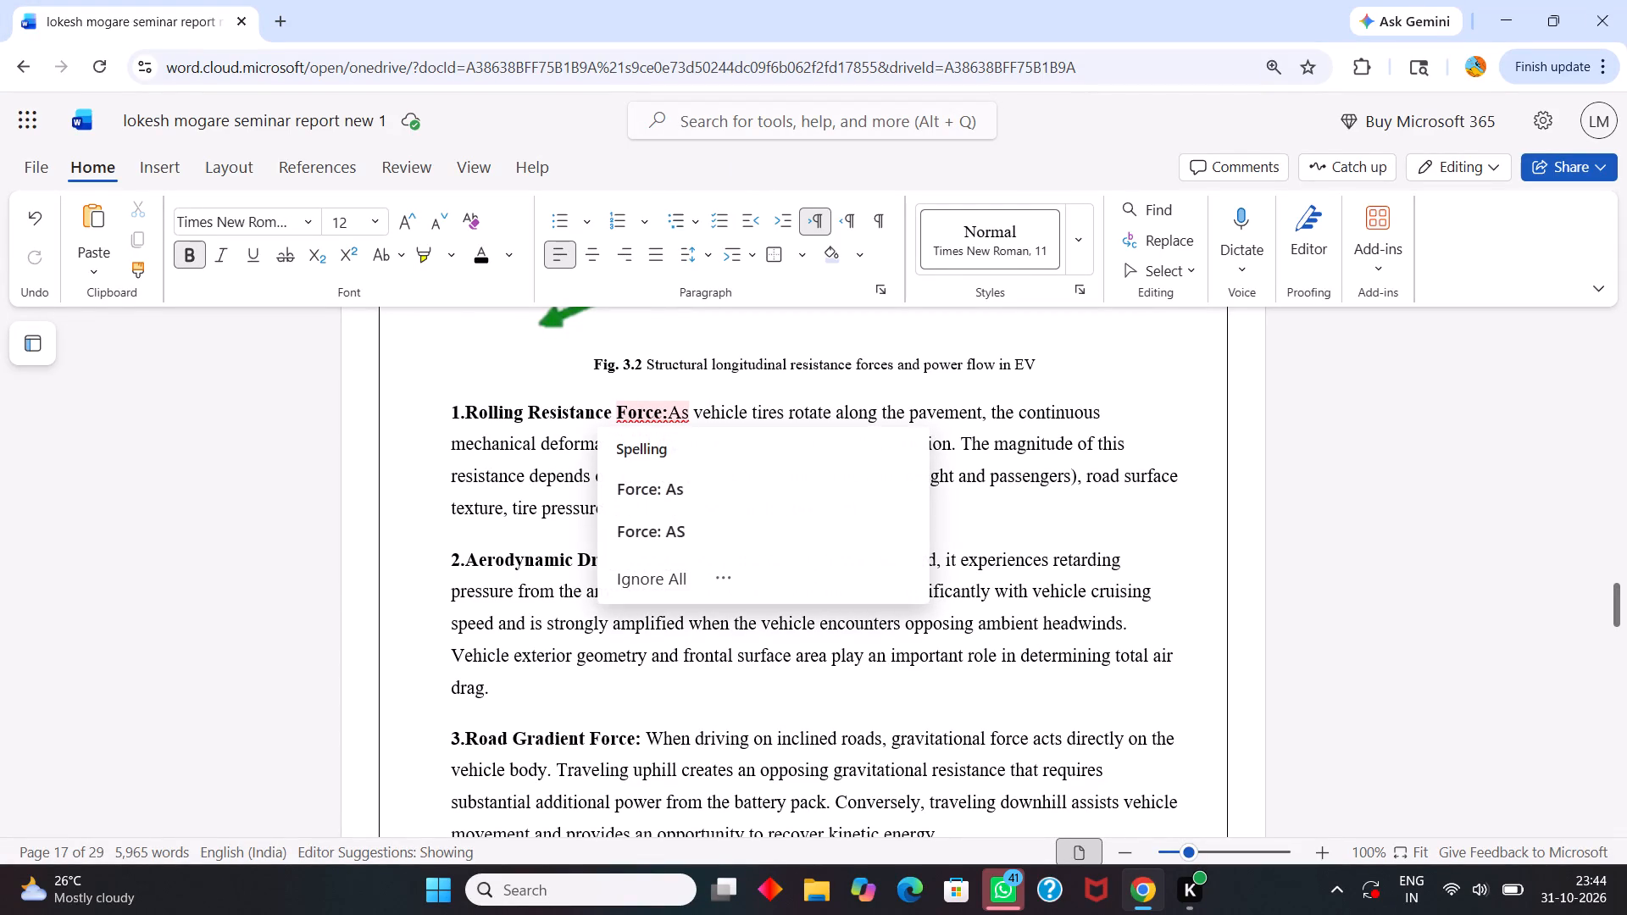
left_click(676, 400)
left_click(668, 403)
key("space")
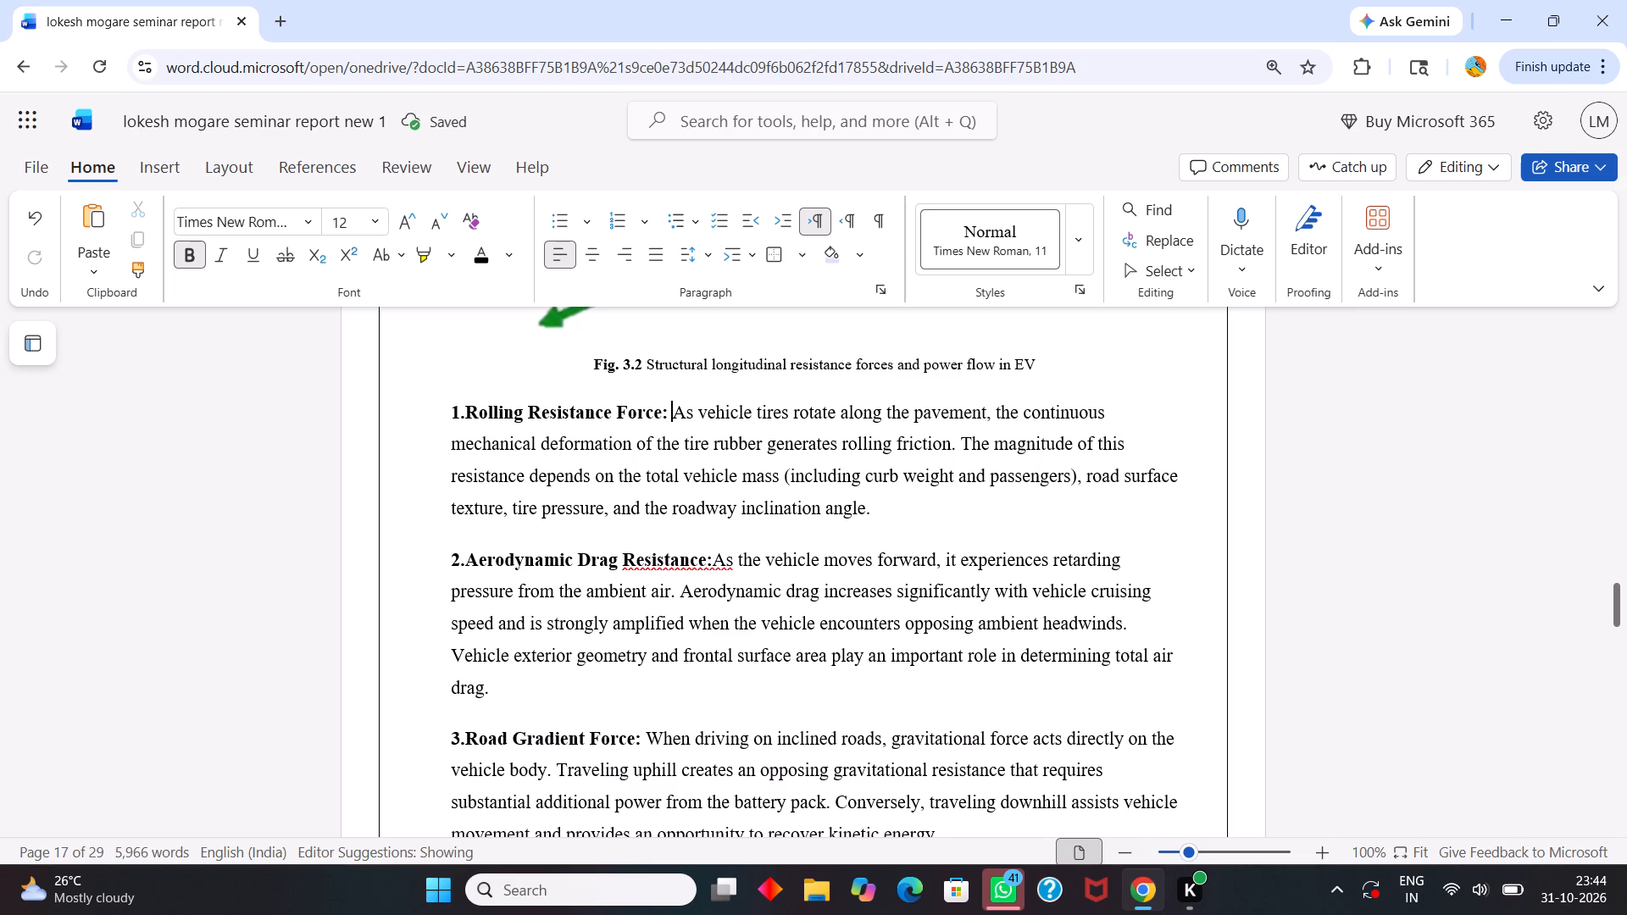
Insert a space between "2.Aerodynamic Drag Resistance:" and the description that follows it.
left_click(735, 525)
left_click(708, 580)
left_click(702, 547)
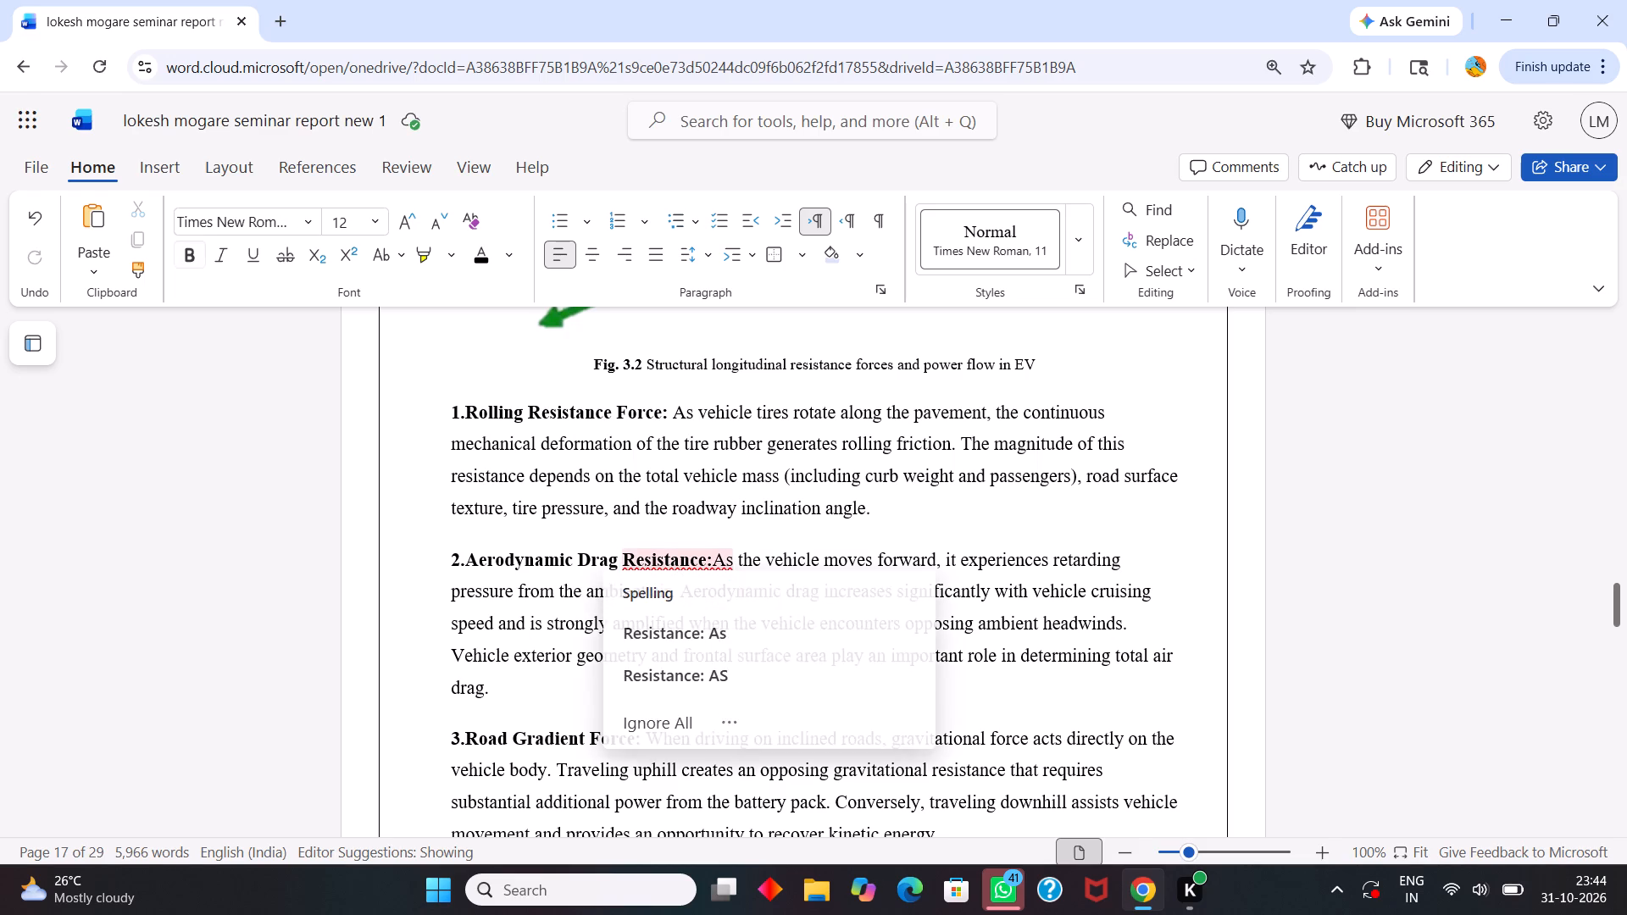
left_click(715, 561)
key("space")
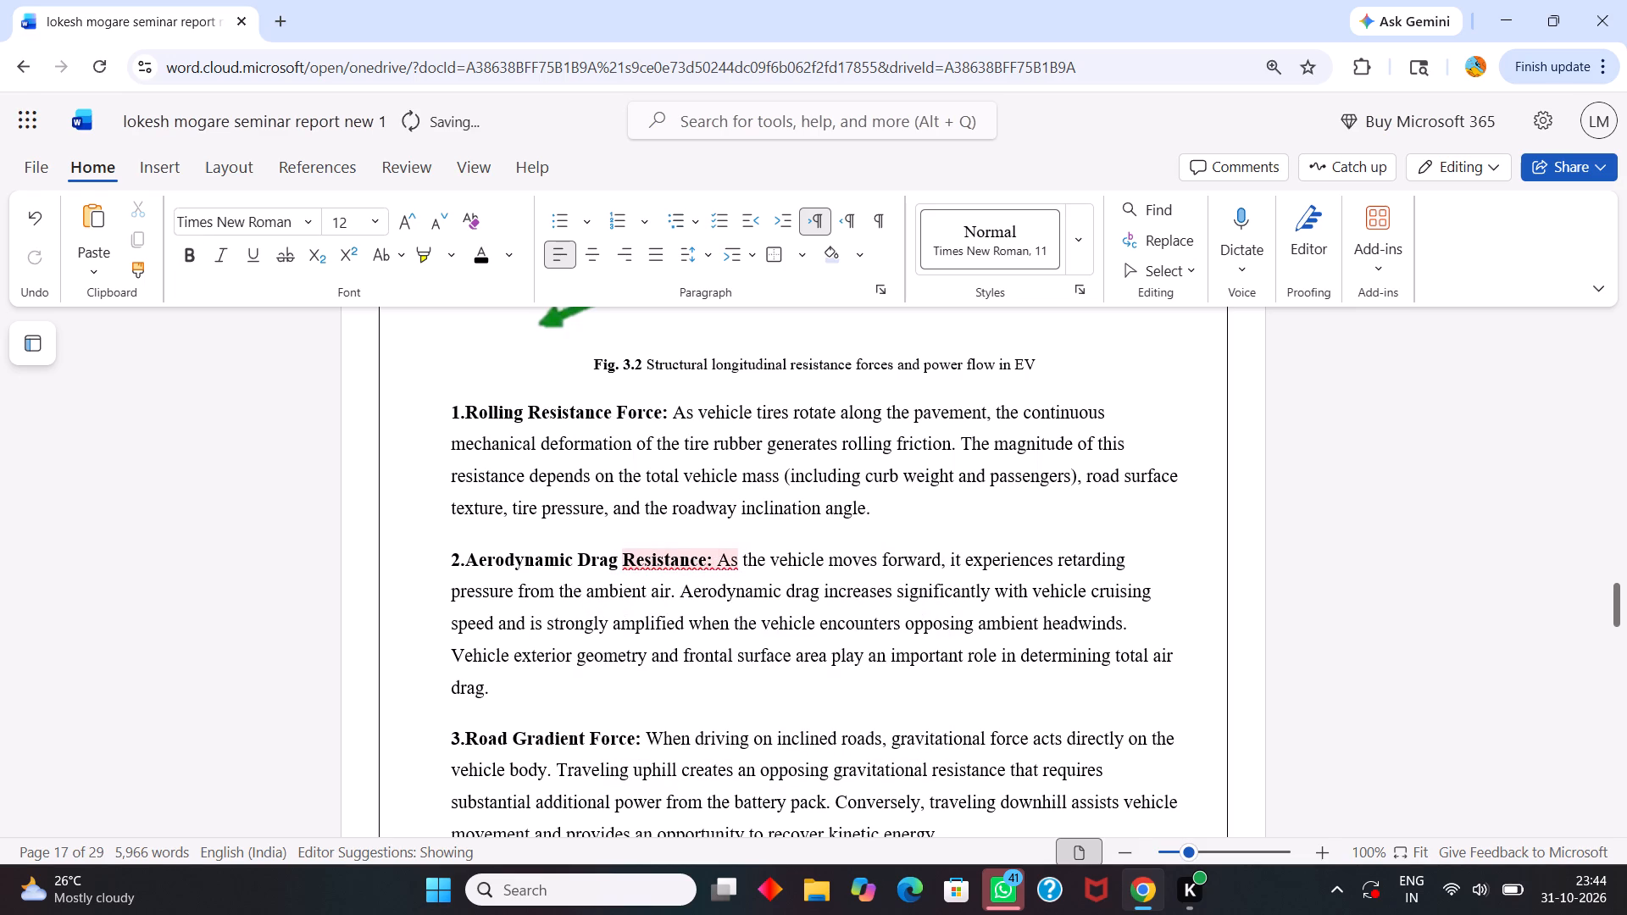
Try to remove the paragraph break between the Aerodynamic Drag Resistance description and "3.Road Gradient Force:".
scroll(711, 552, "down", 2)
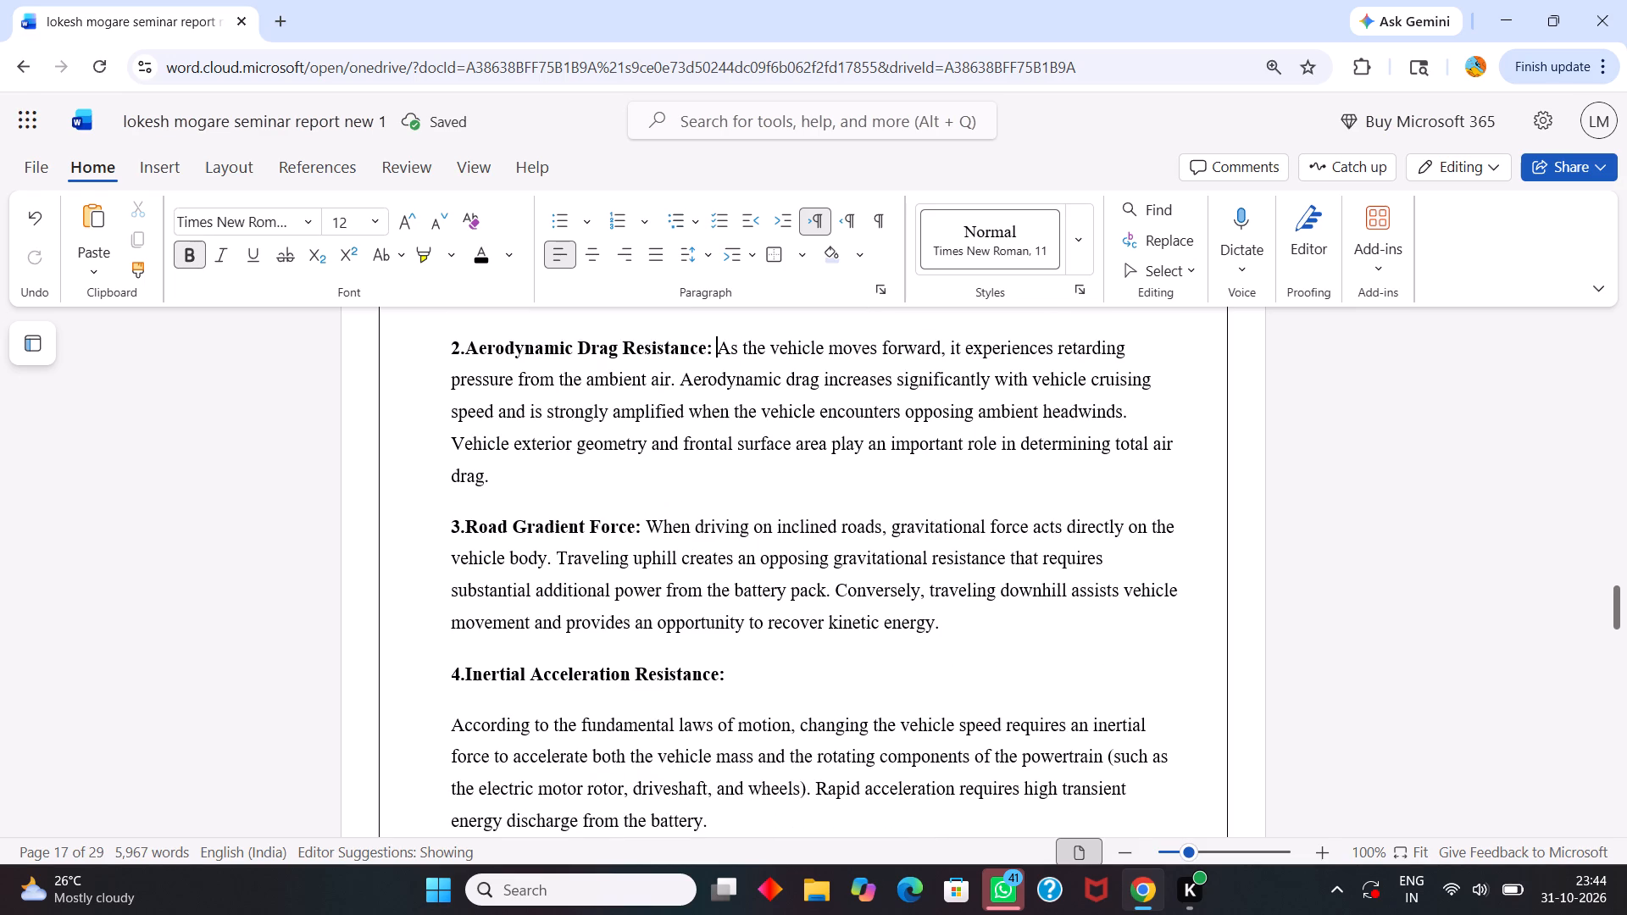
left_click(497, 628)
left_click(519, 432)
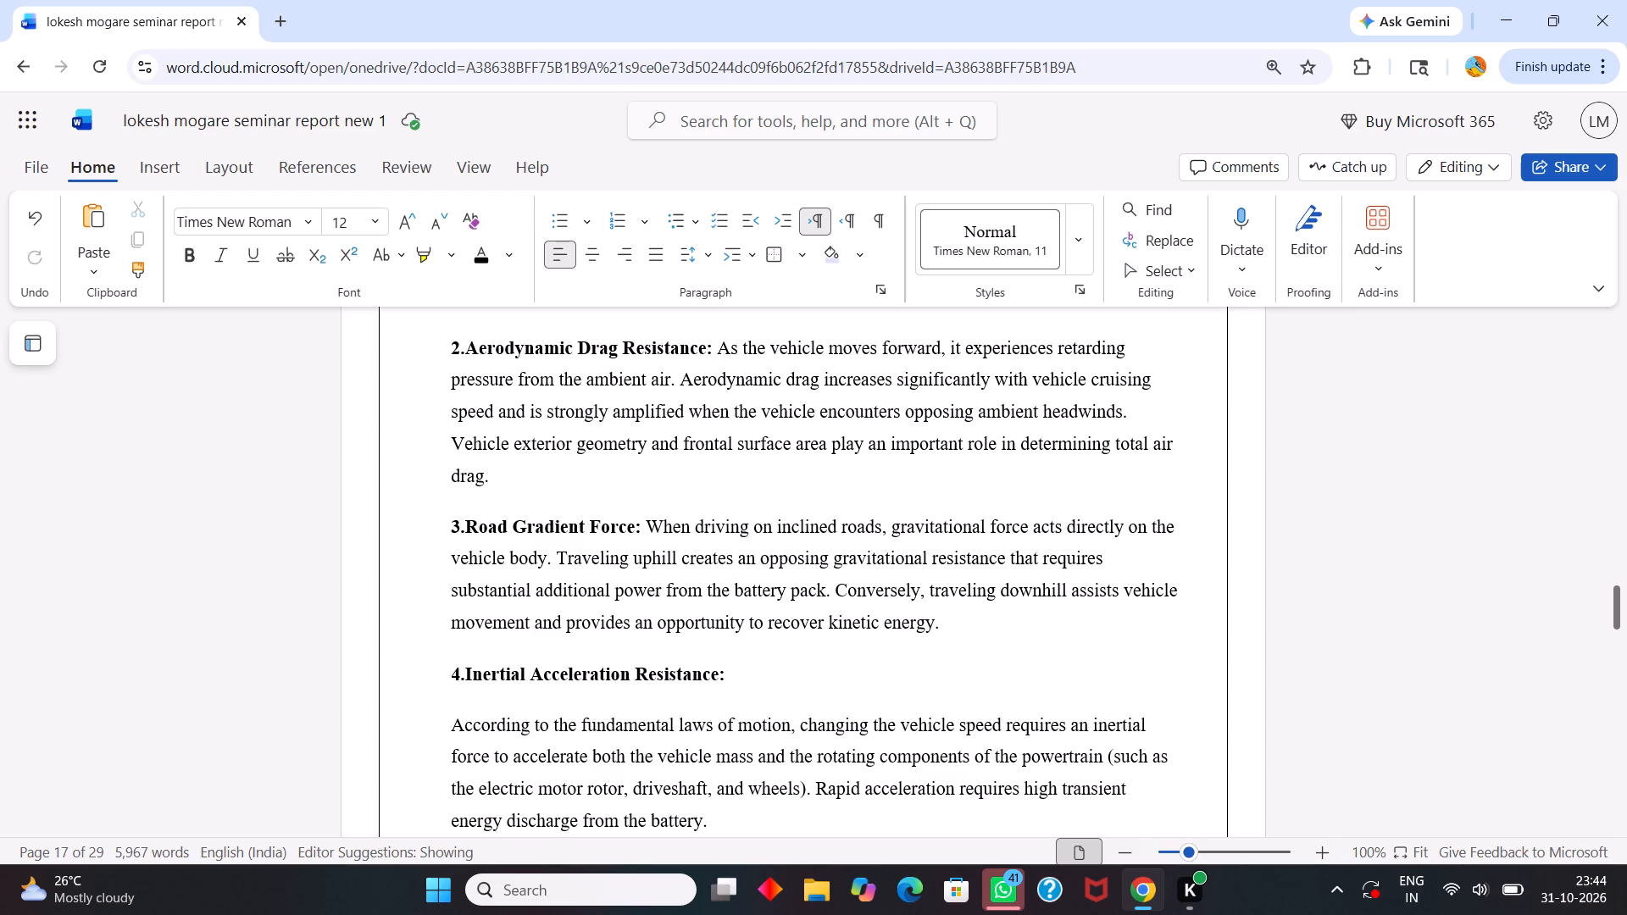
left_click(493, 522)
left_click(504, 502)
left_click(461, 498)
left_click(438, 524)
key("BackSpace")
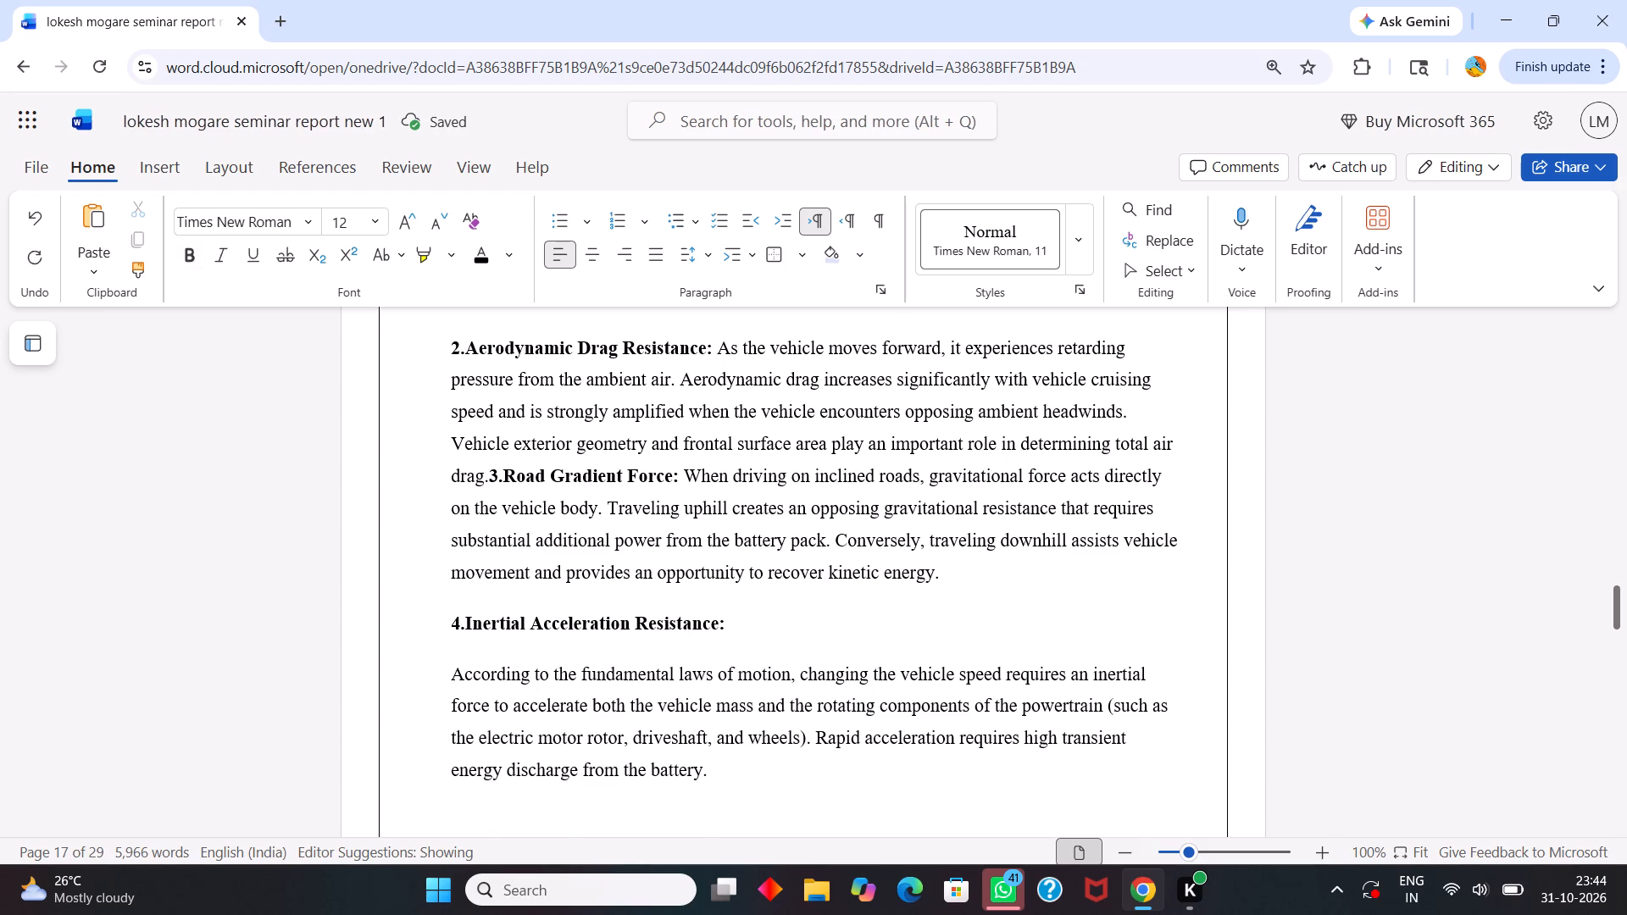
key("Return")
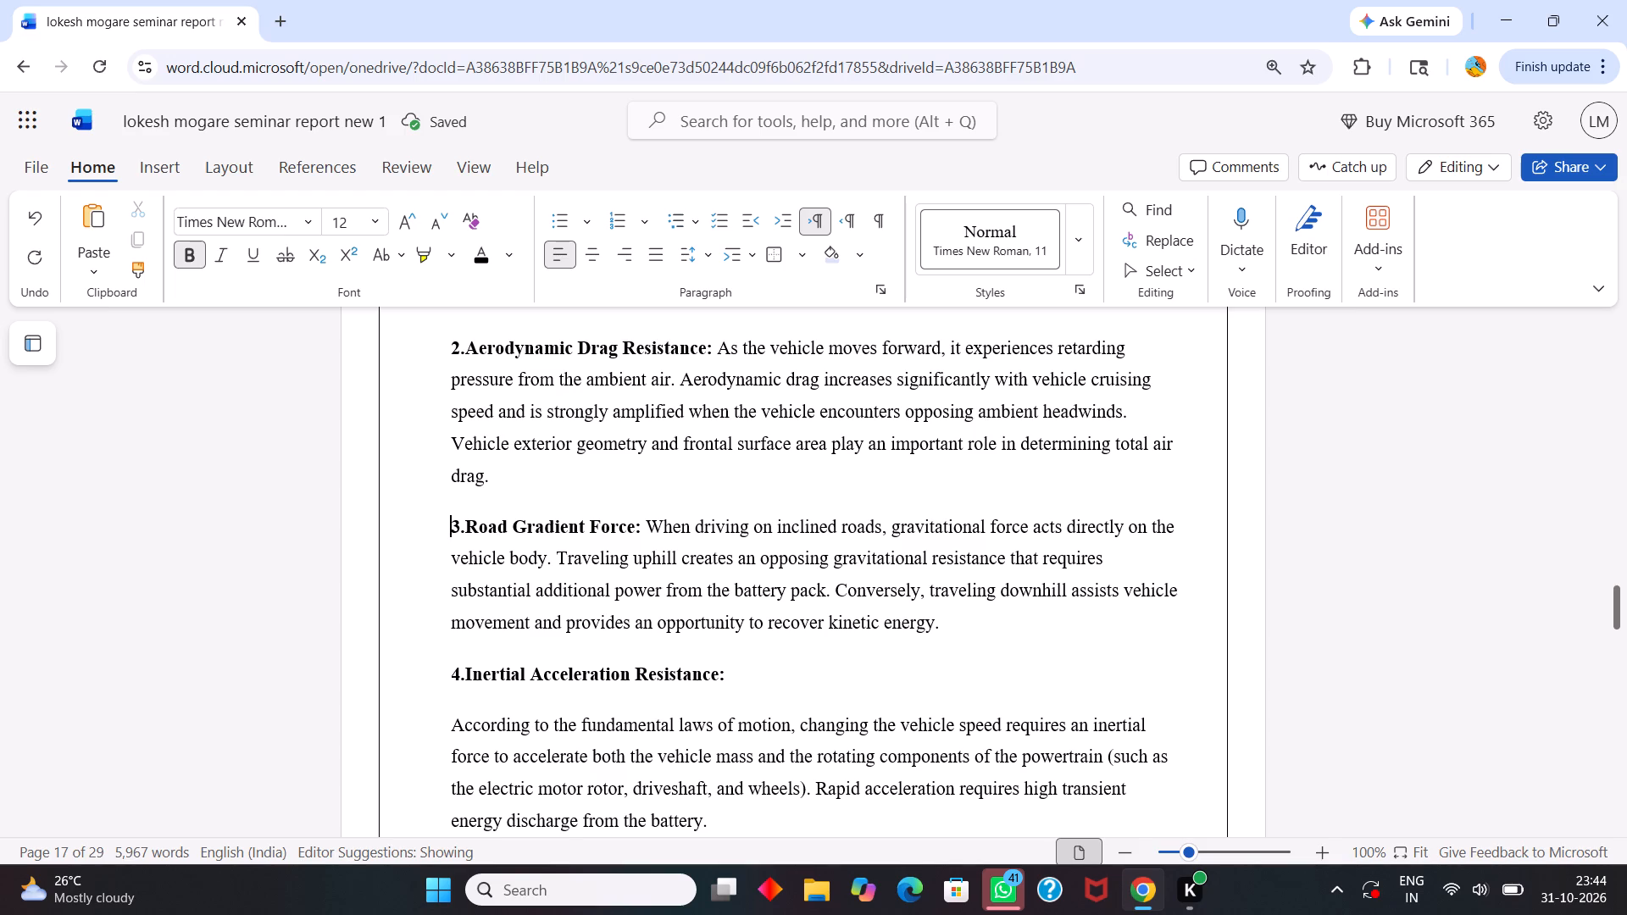
Join the description paragraph under "4.Inertial Acceleration Resistance:" onto its heading line, with a space after the colon.
left_click(451, 724)
key("BackSpace")
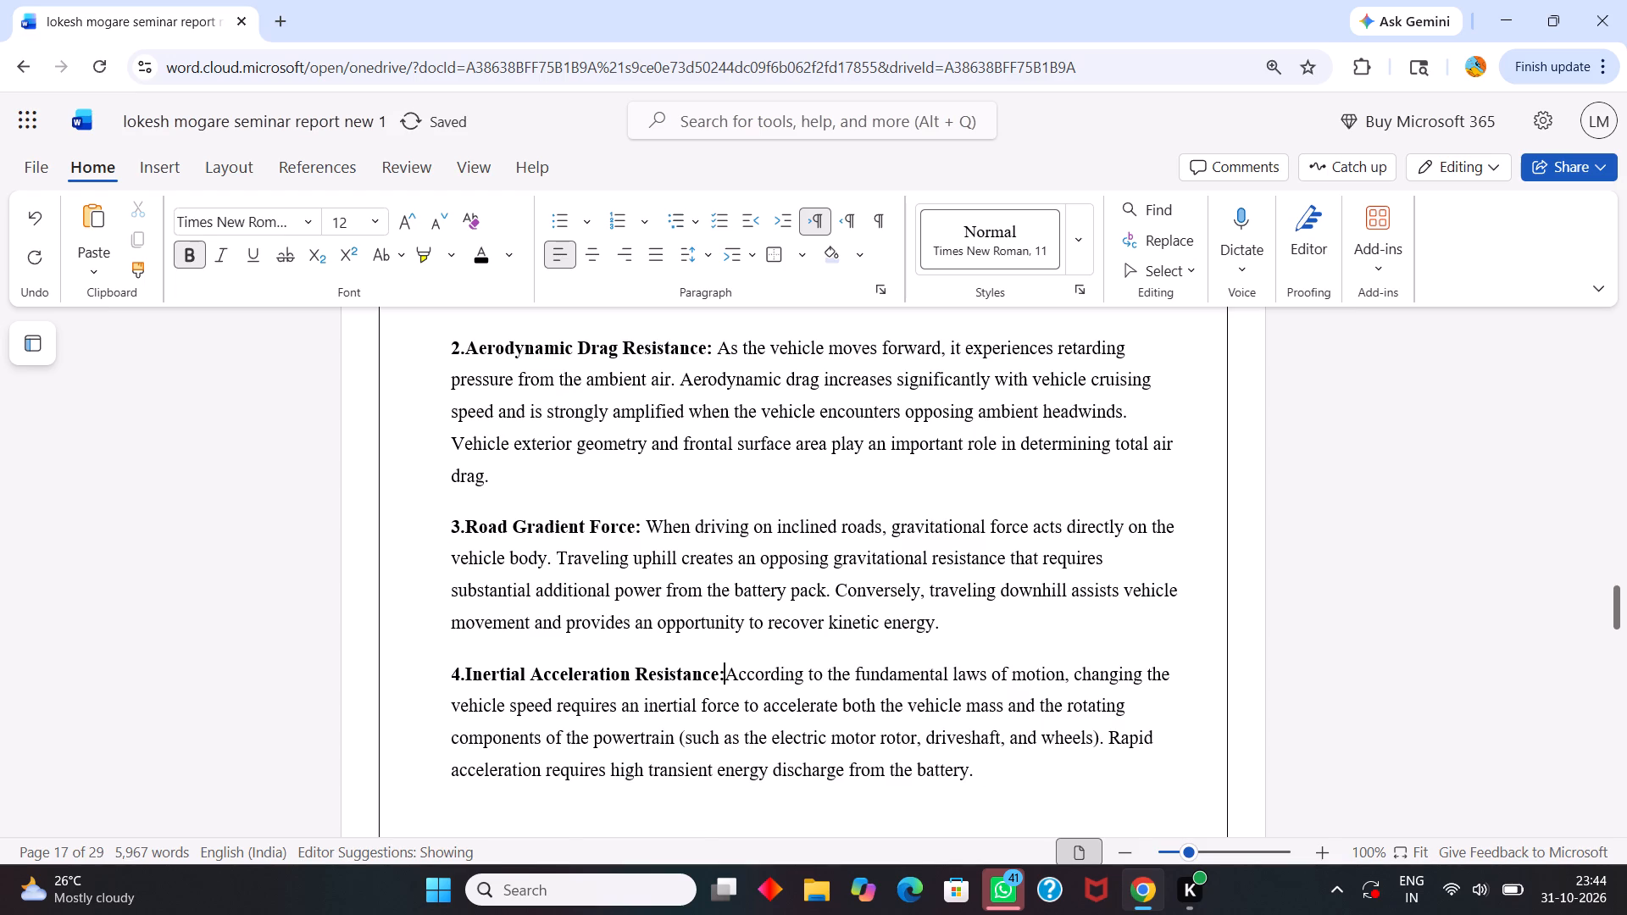
key("space")
Review the layout of pages 16 and 17, covering the pathway items, Fig. 3.1, section 3.2 and Fig. 3.2.
scroll(819, 642, "down", 3)
scroll(819, 642, "up", 3)
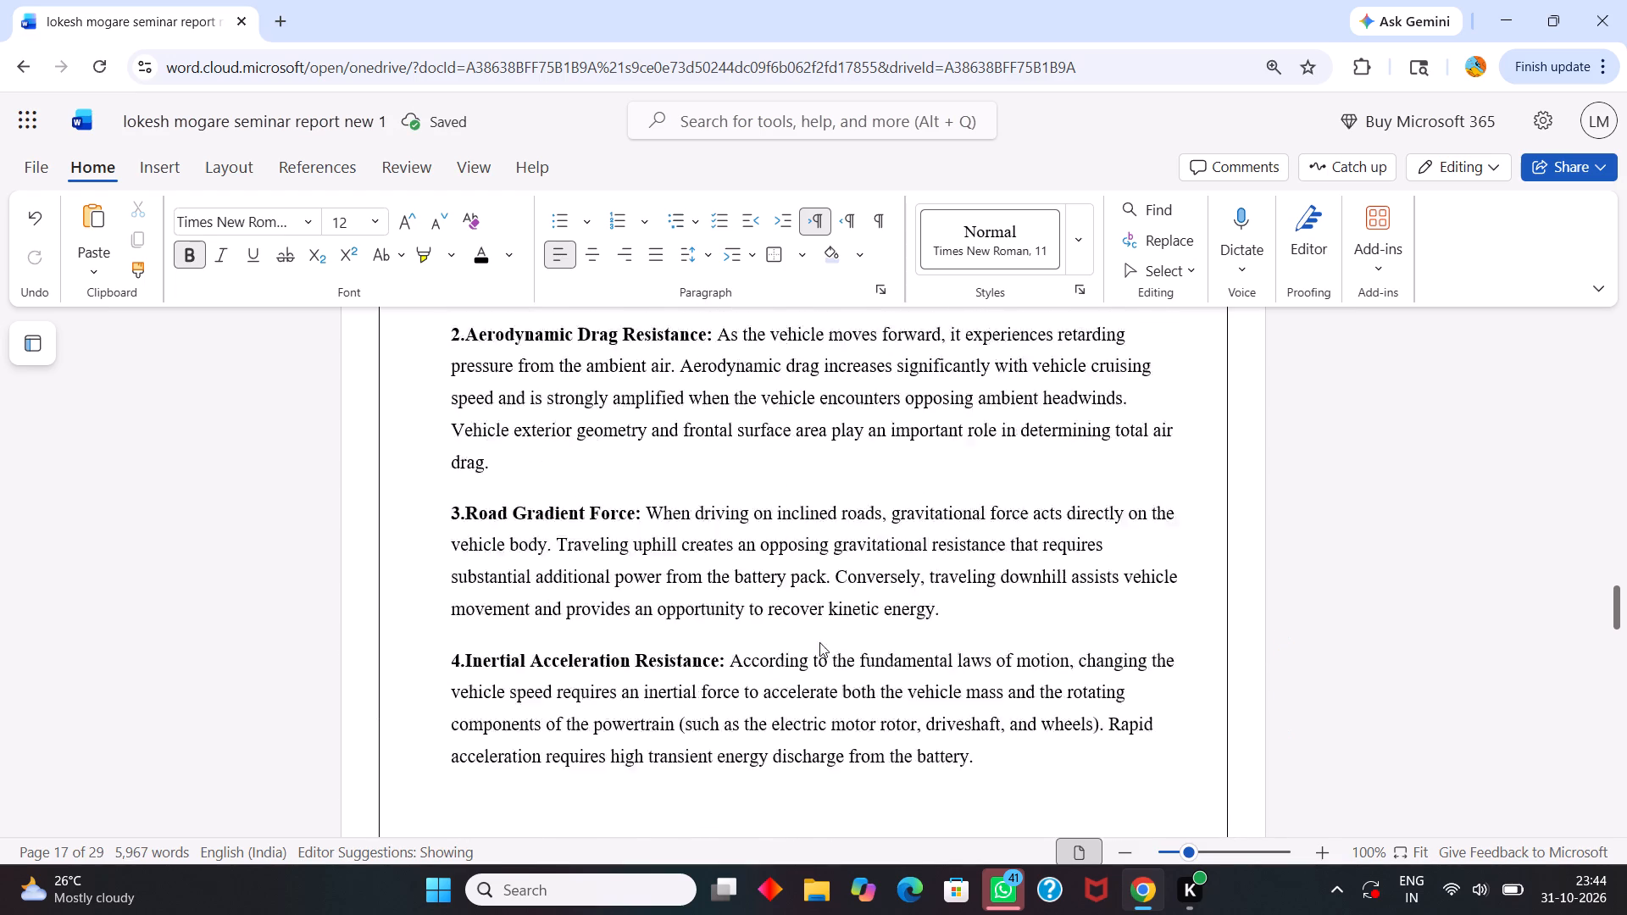
scroll(819, 642, "up", 6)
scroll(819, 642, "down", 2)
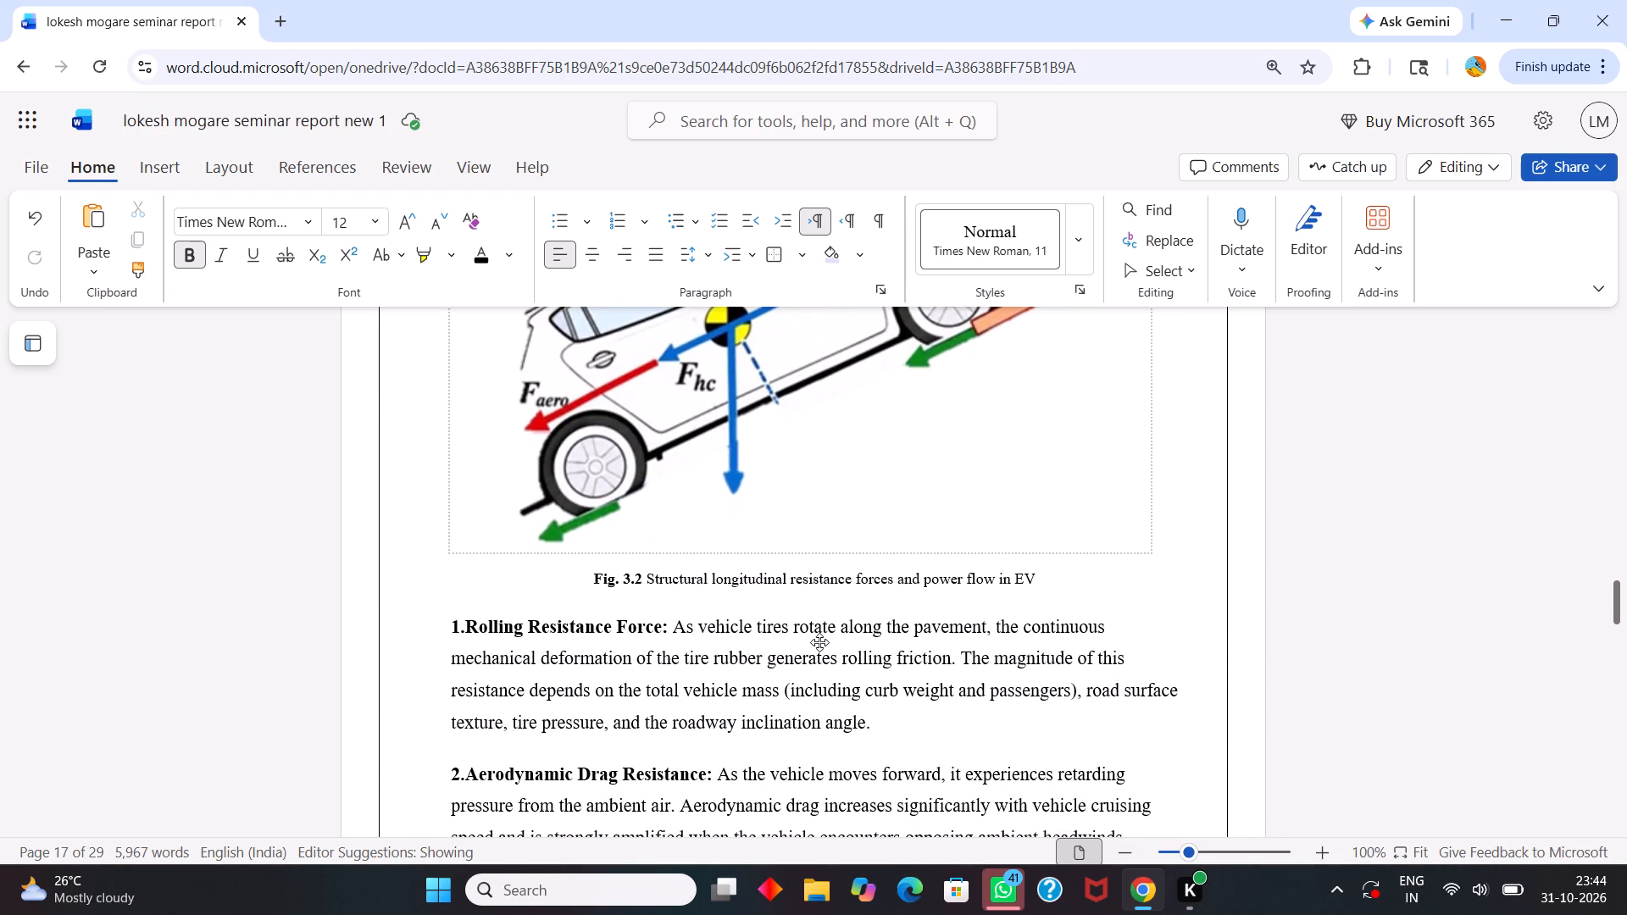
scroll(819, 642, "down", 4)
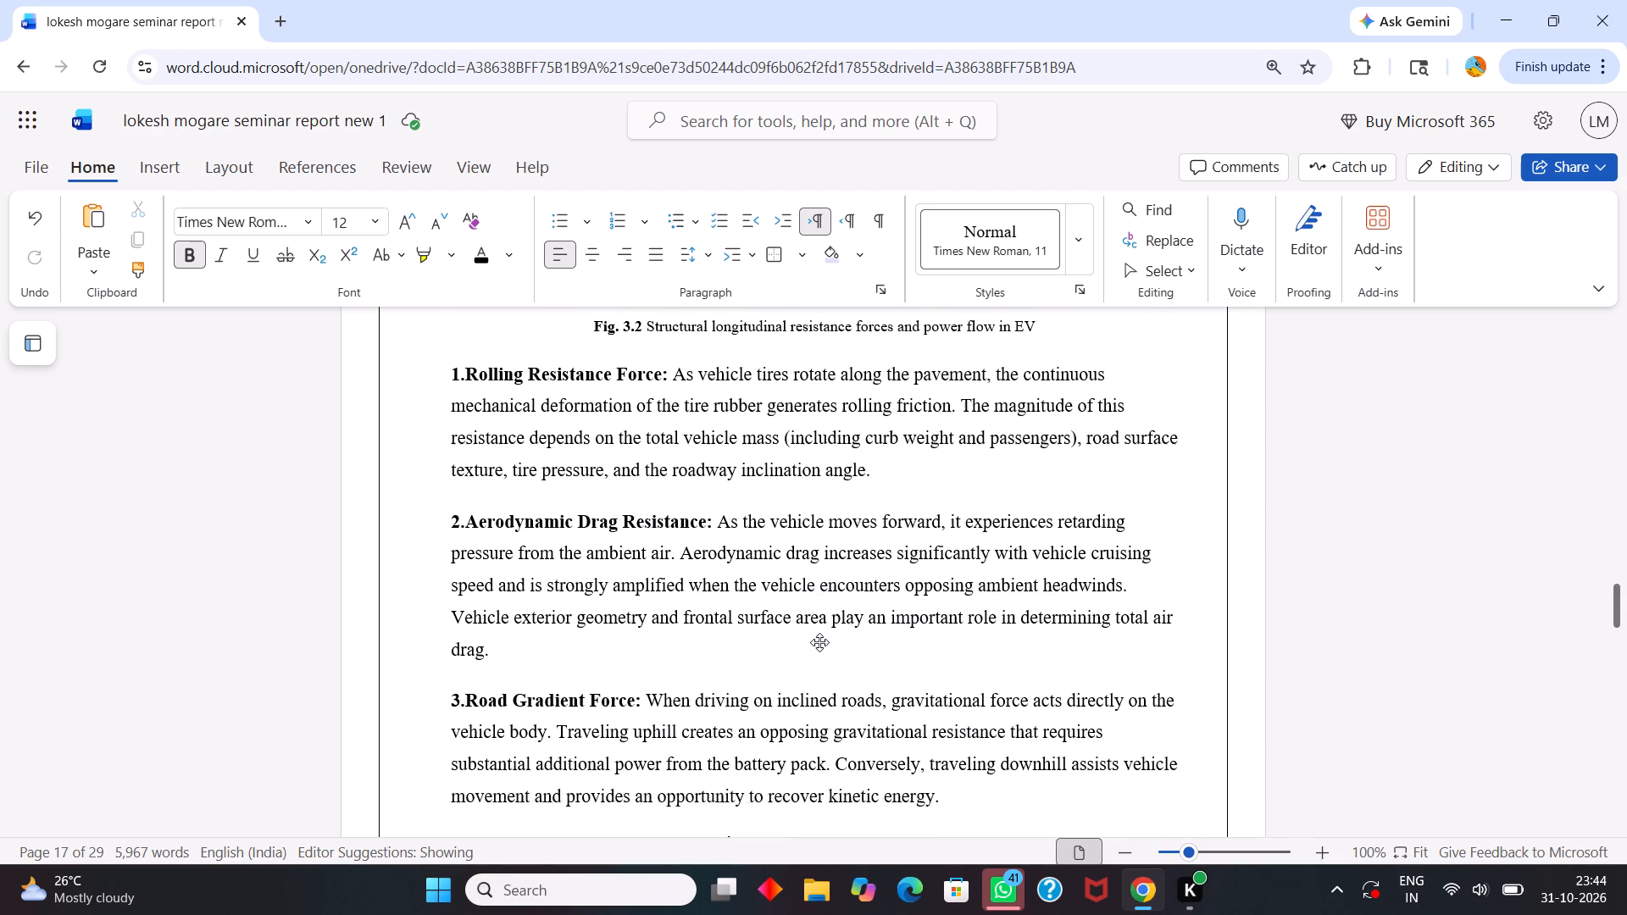
scroll(819, 642, "down", 4)
scroll(819, 642, "up", 9)
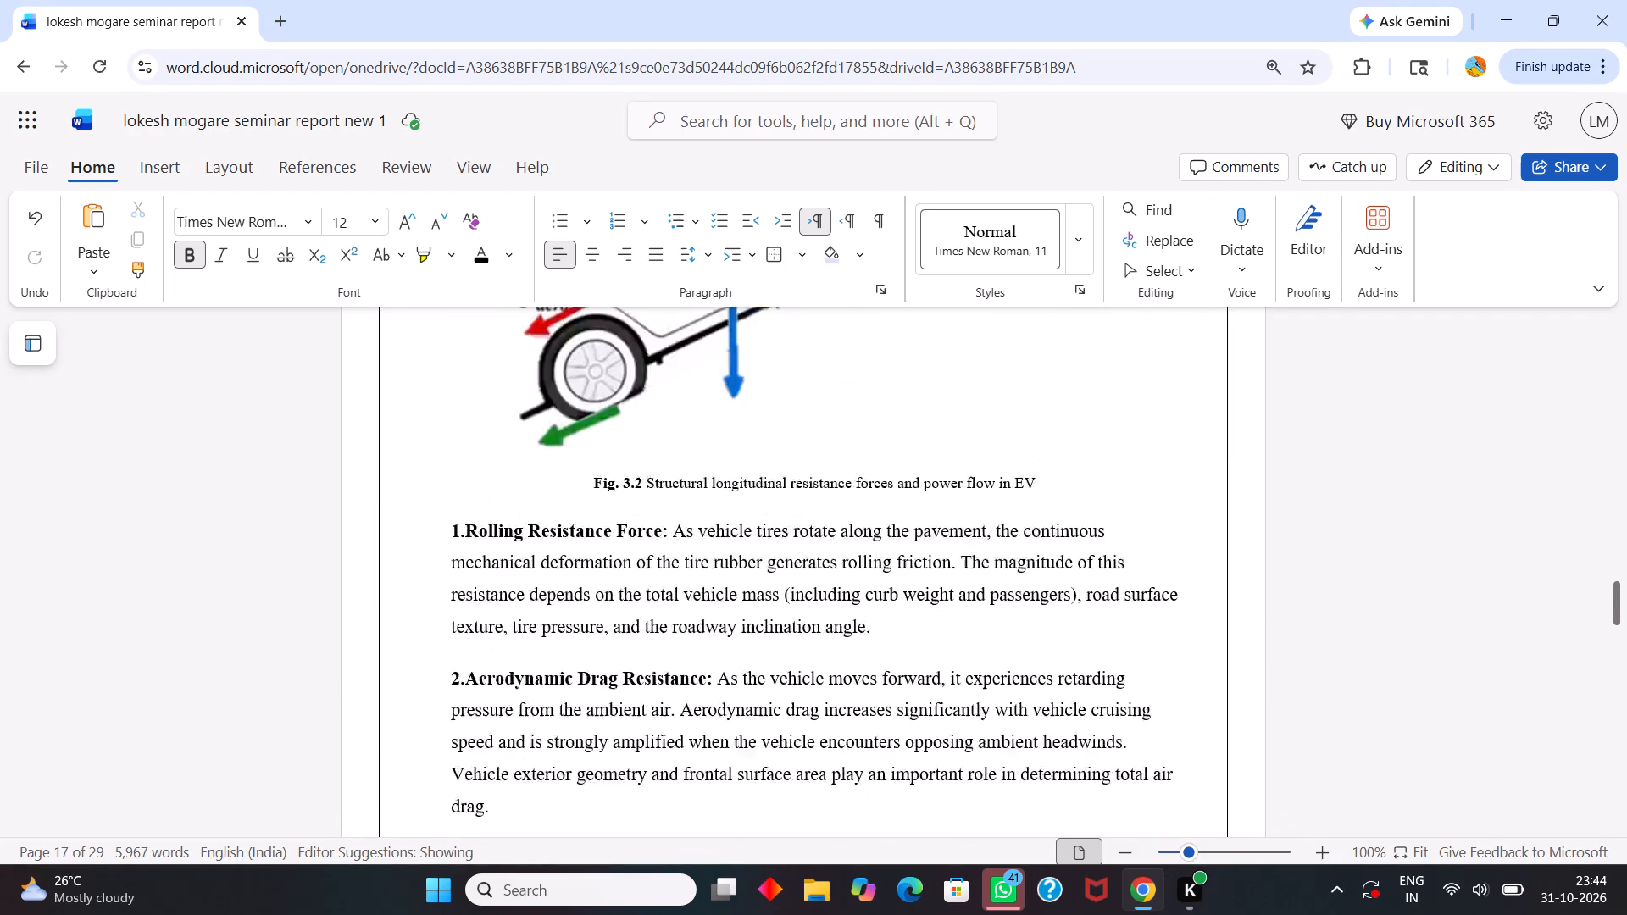
scroll(815, 620, "up", 8)
scroll(775, 535, "up", 2)
scroll(775, 535, "down", 2)
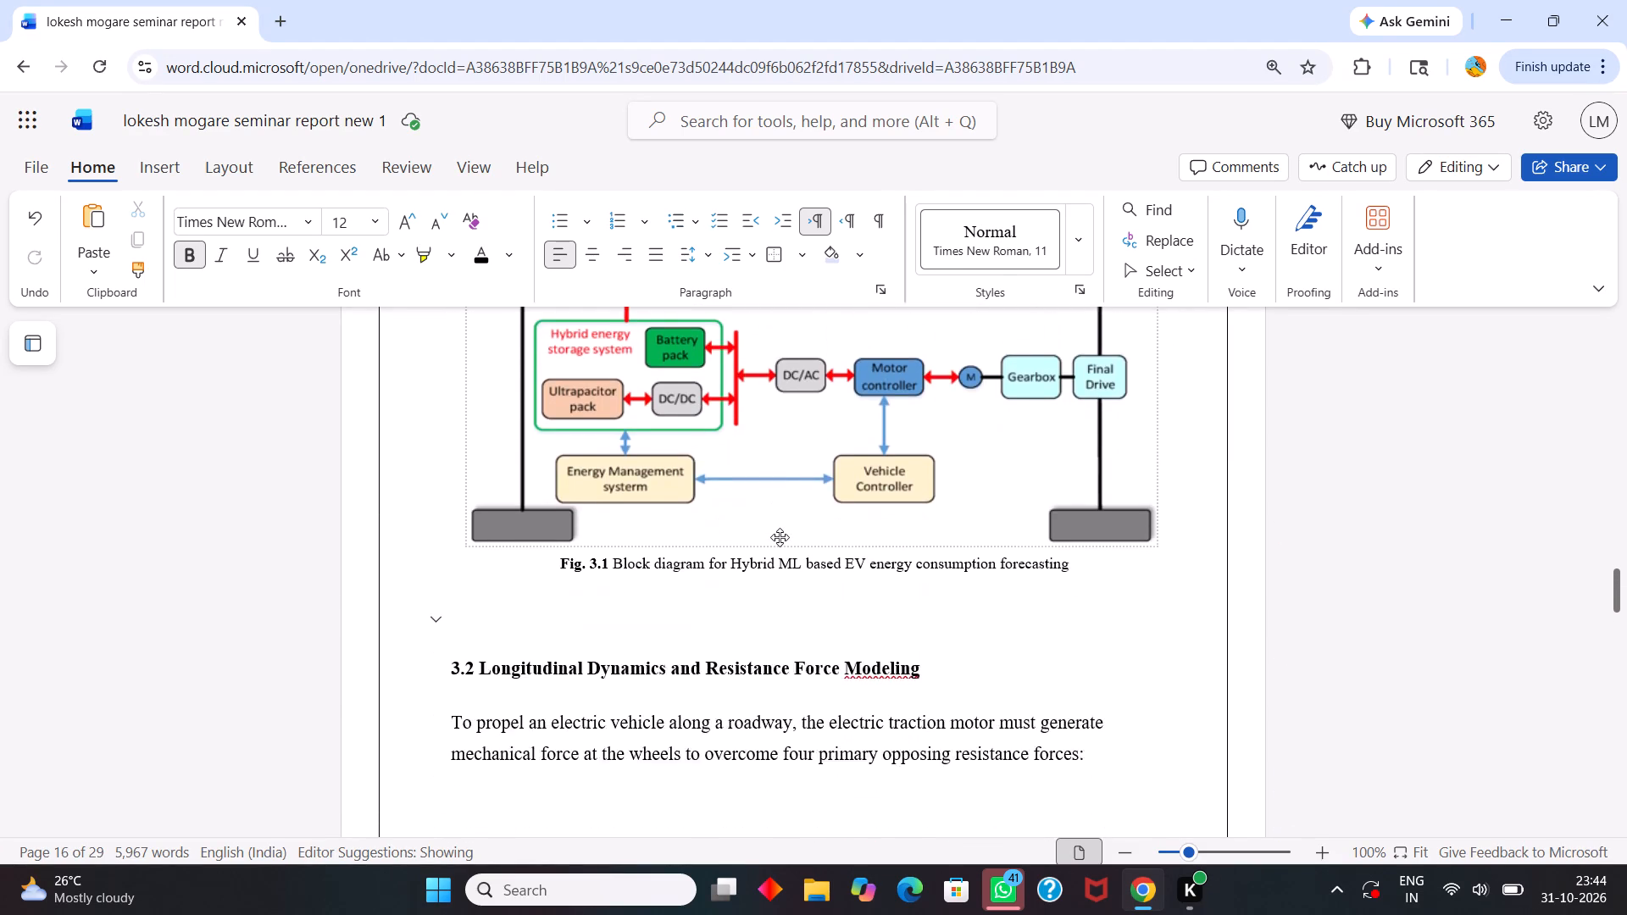
scroll(780, 537, "up", 3)
scroll(780, 537, "down", 7)
scroll(780, 537, "up", 5)
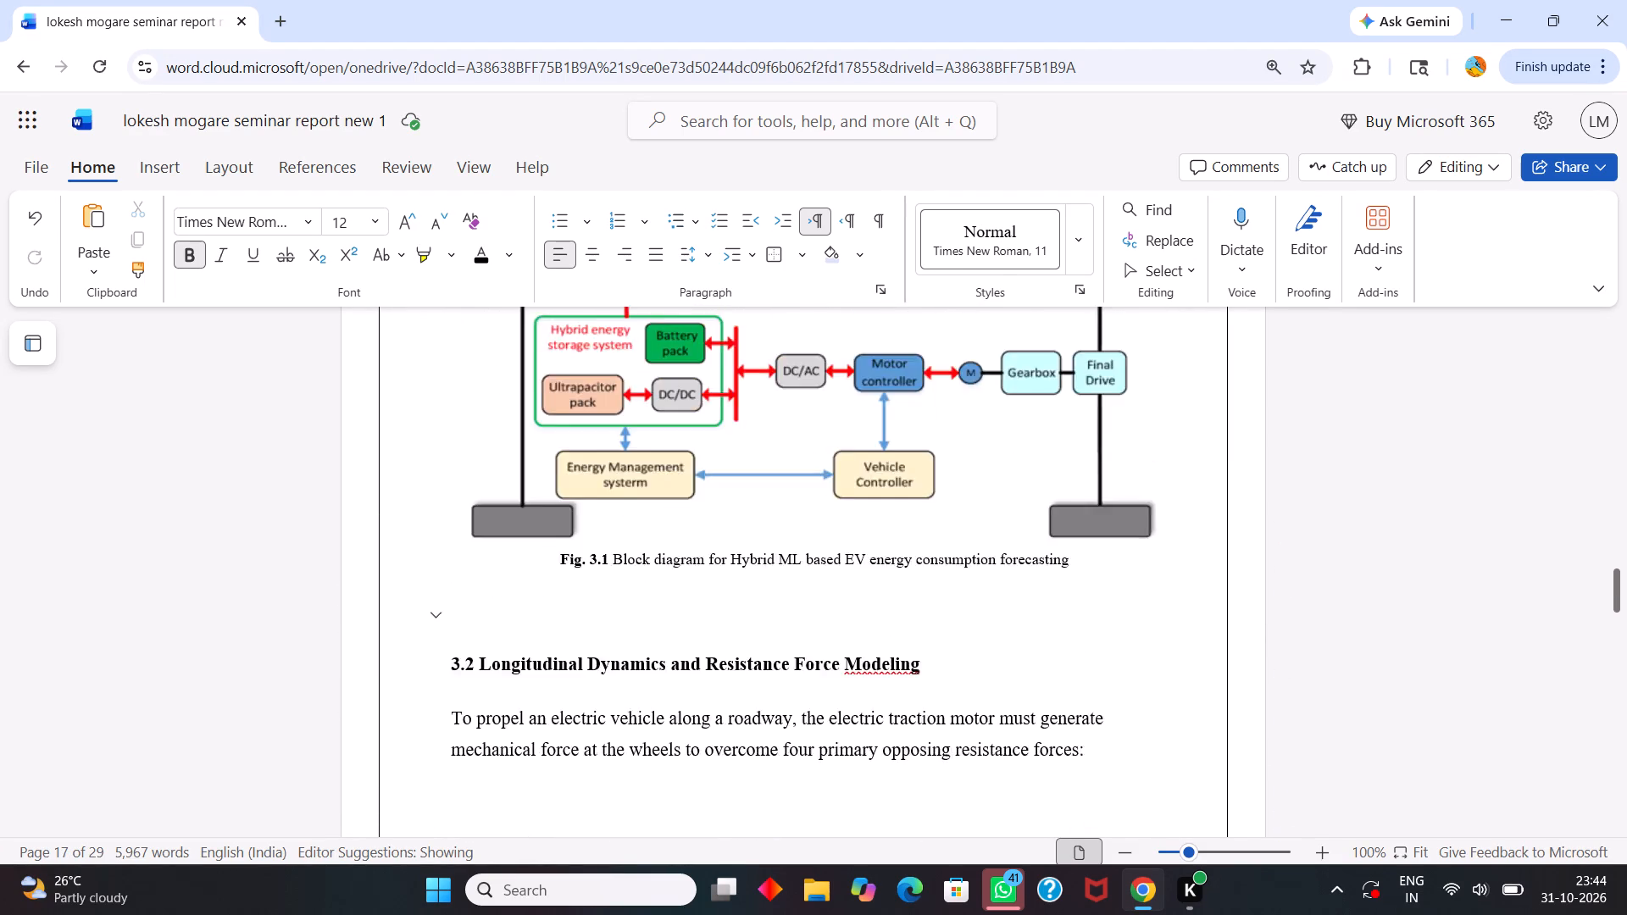
scroll(780, 537, "up", 7)
scroll(785, 536, "down", 4)
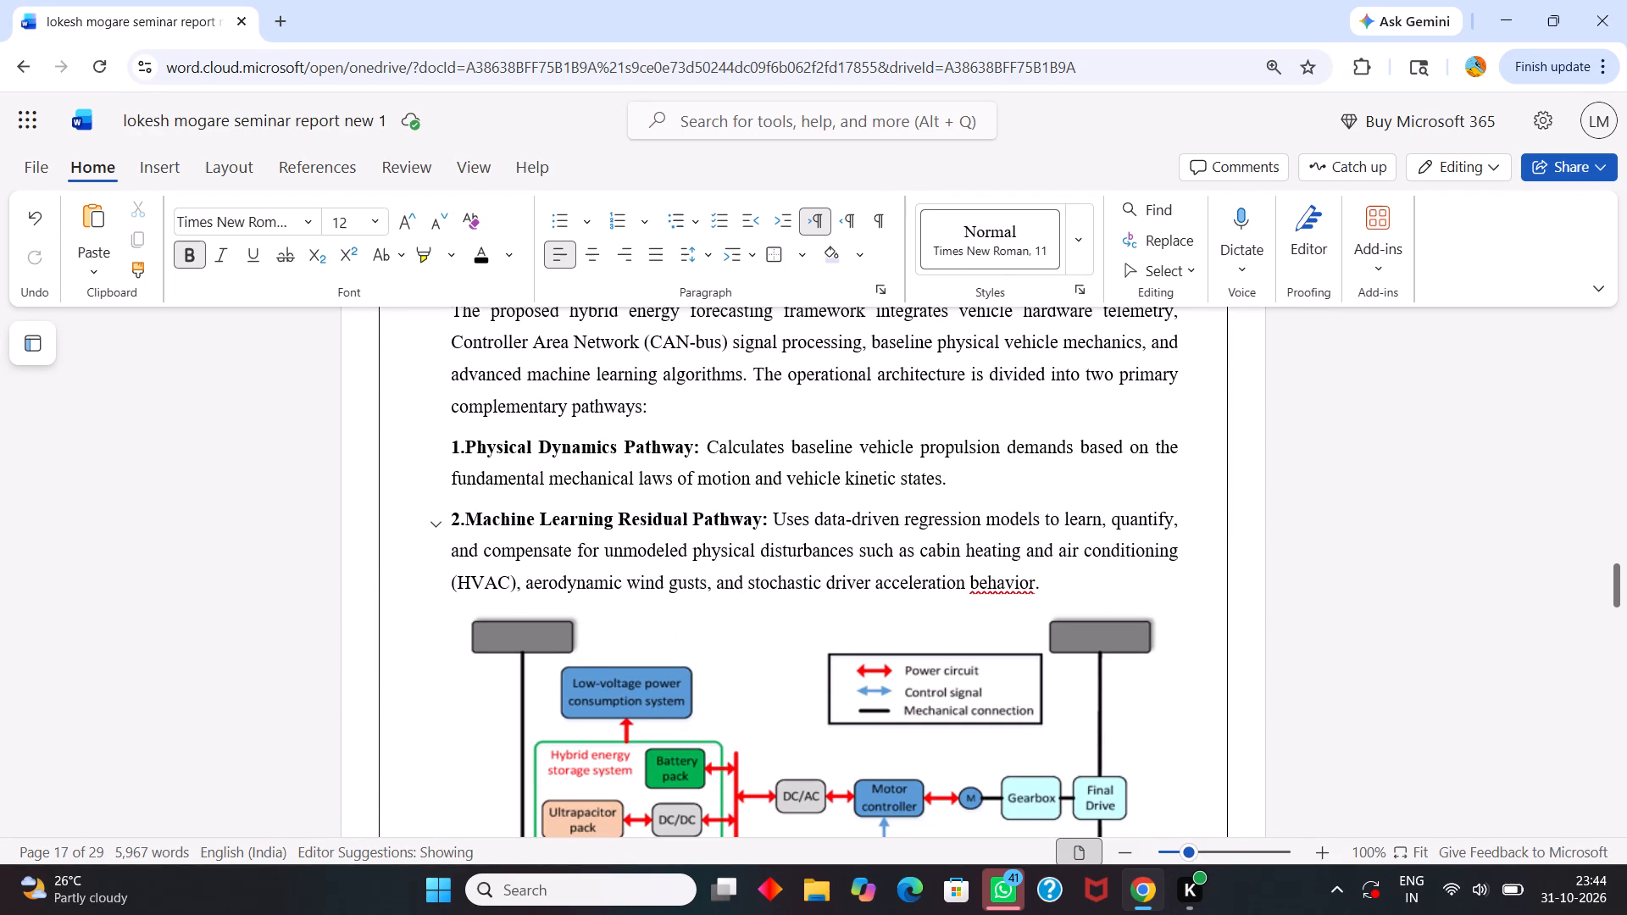
Insert a blank line between the "2.Machine Learning Residual Pathway:" paragraph and the Fig. 3.1 block diagram.
left_click(1056, 568)
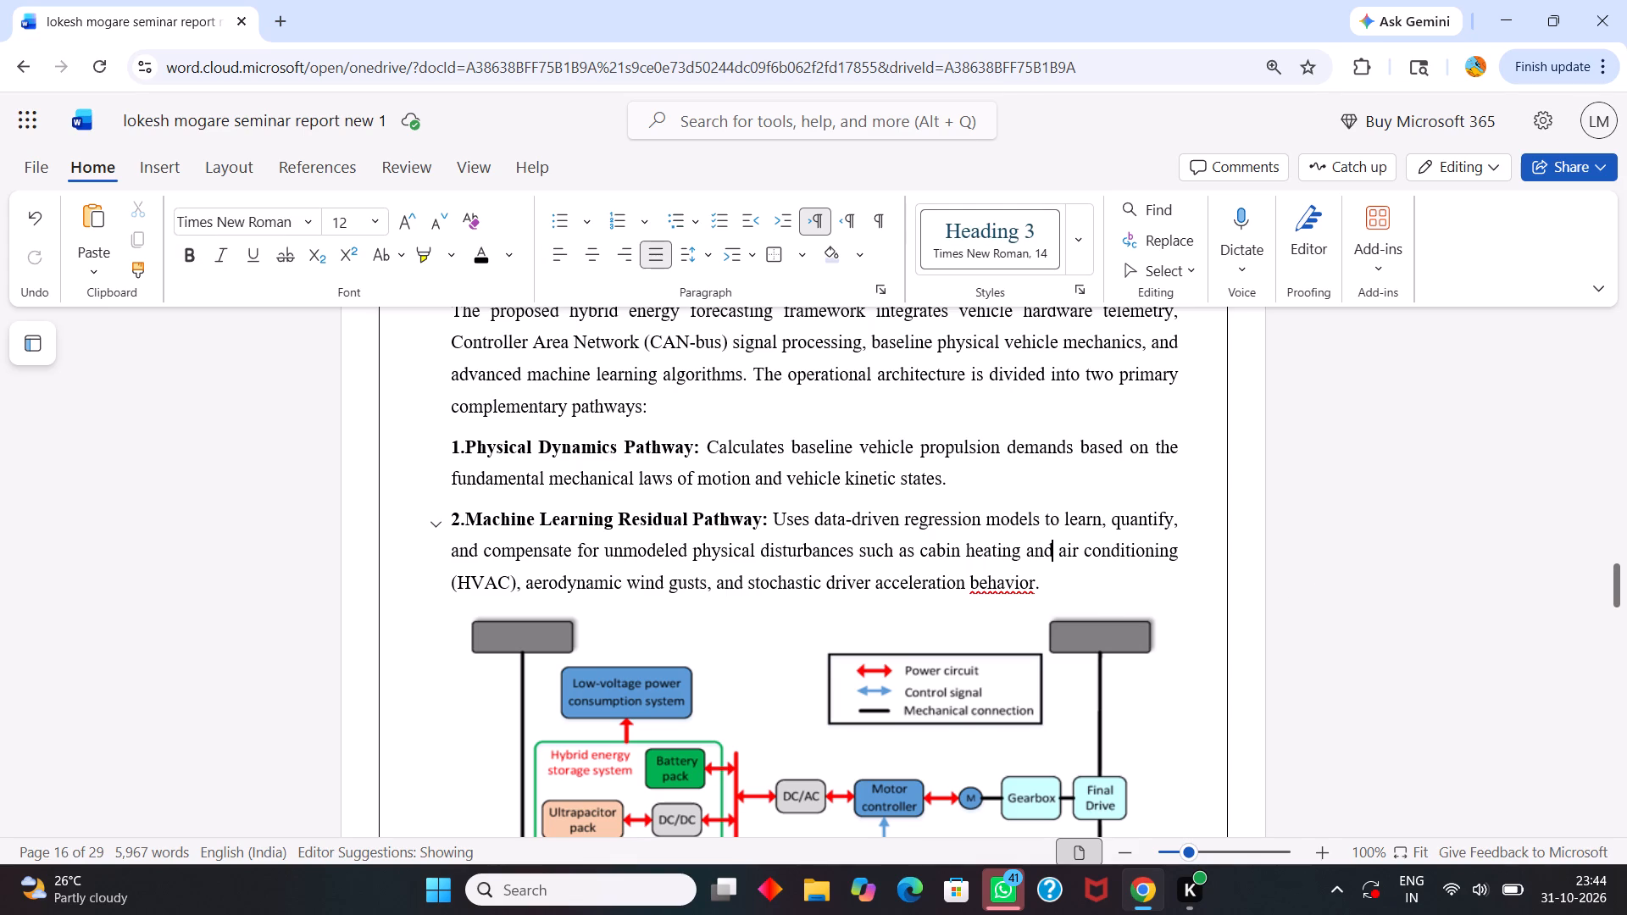
left_click(998, 573)
left_click(1083, 593)
key("Return")
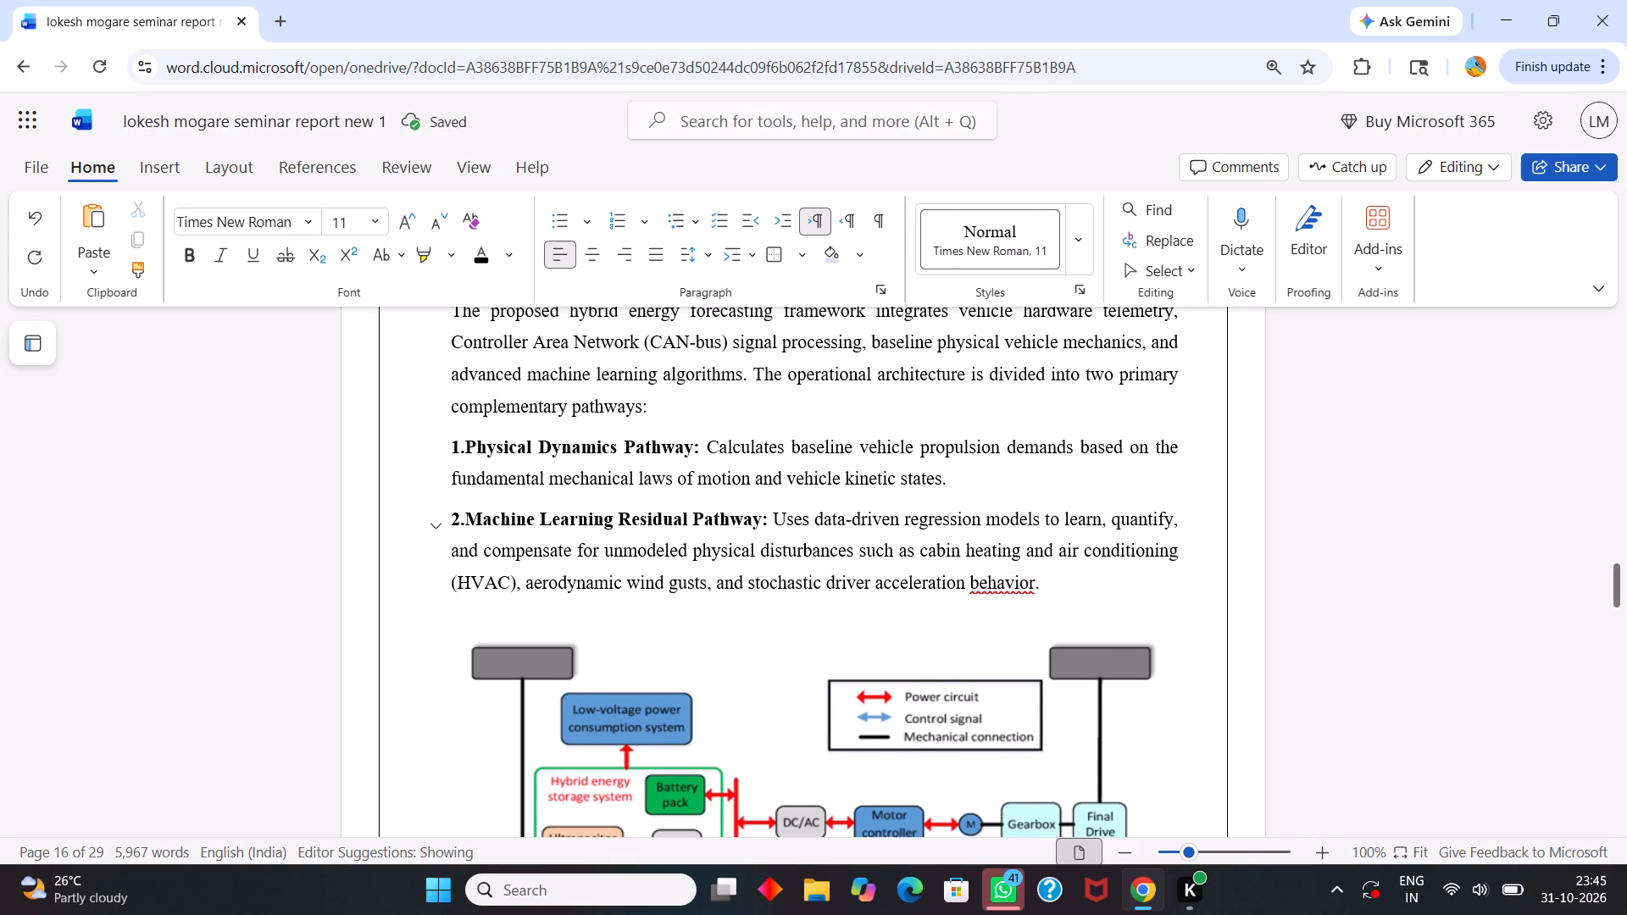
scroll(1082, 598, "down", 2)
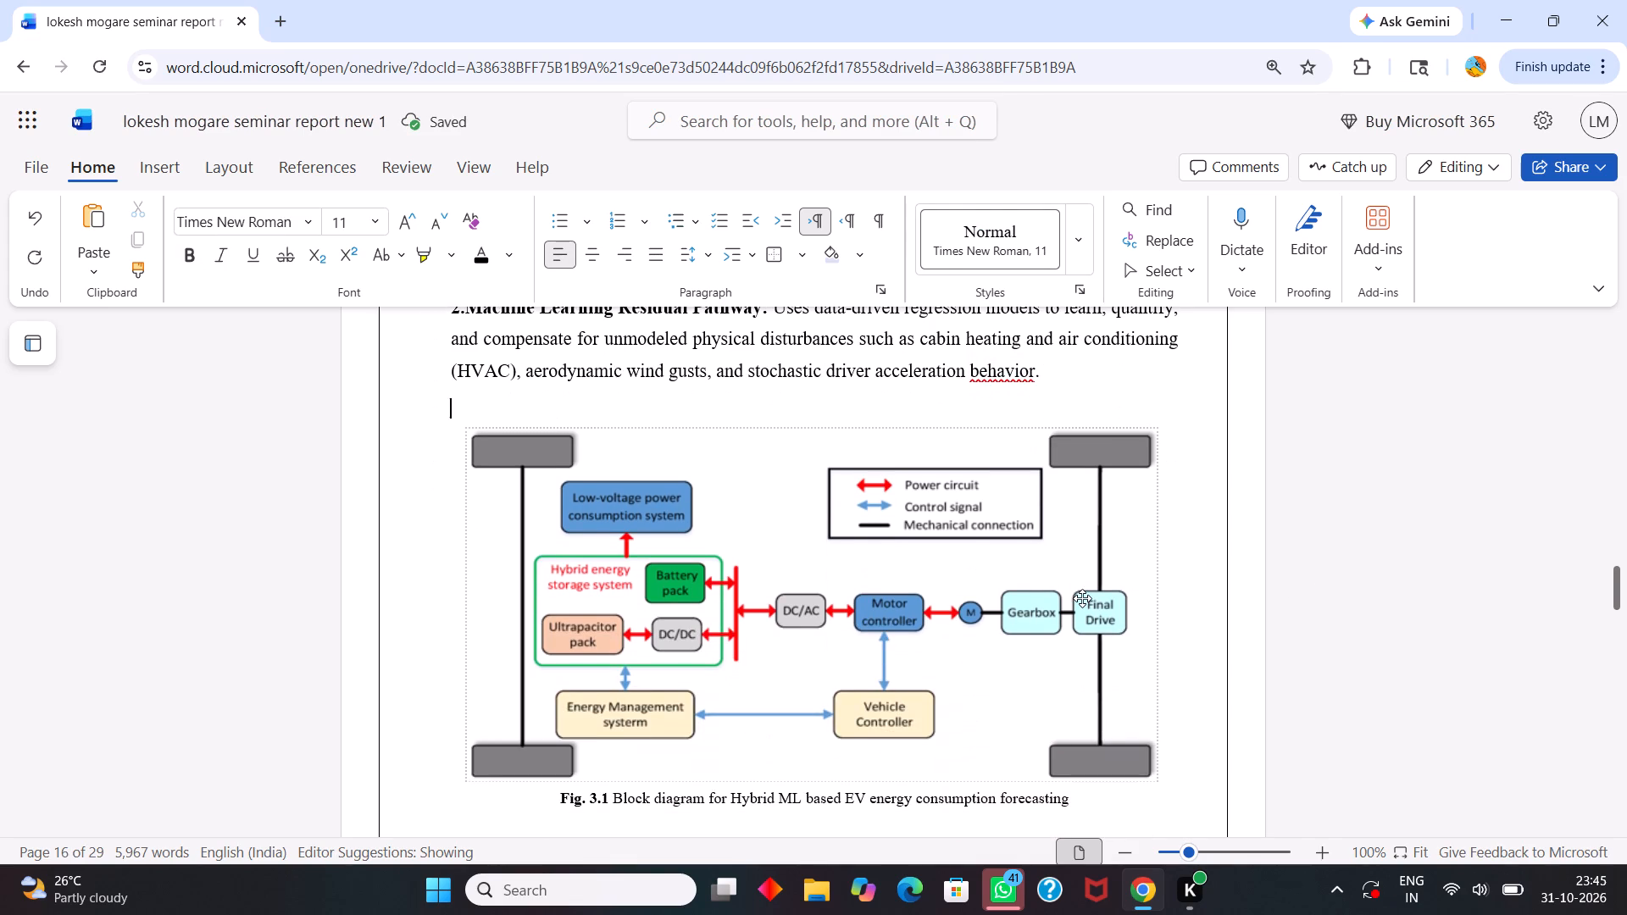
scroll(1082, 598, "down", 2)
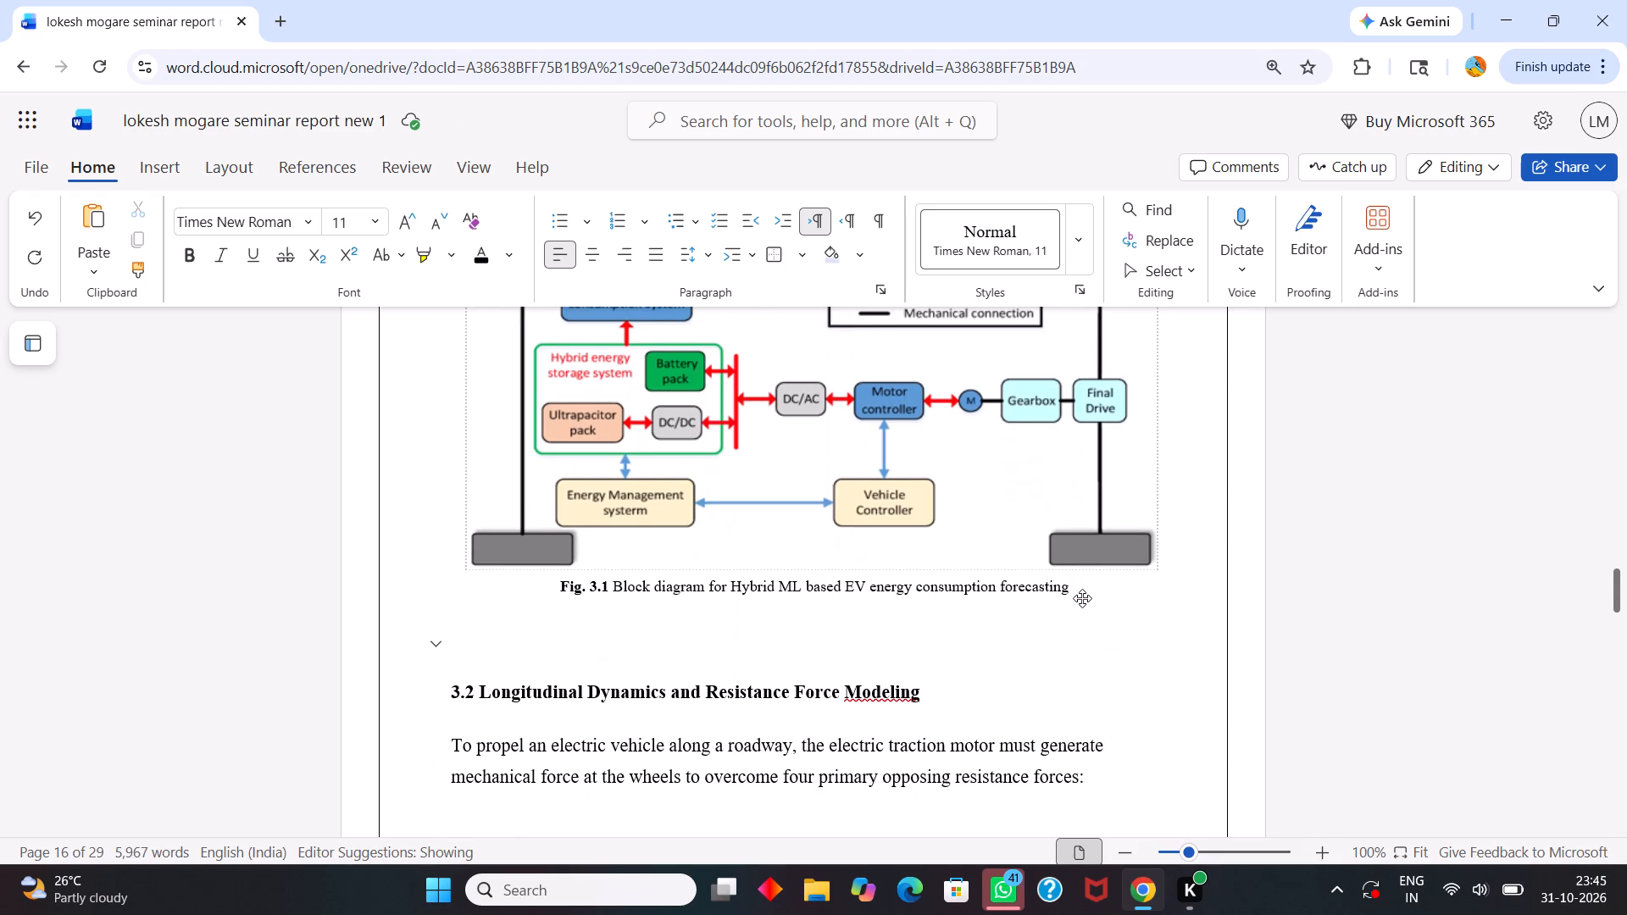
Correct "behavior" to "behaviour" at the end of the "2.Machine Learning Residual Pathway:" paragraph using the spelling suggestion.
scroll(1082, 598, "up", 3)
left_click(1047, 486)
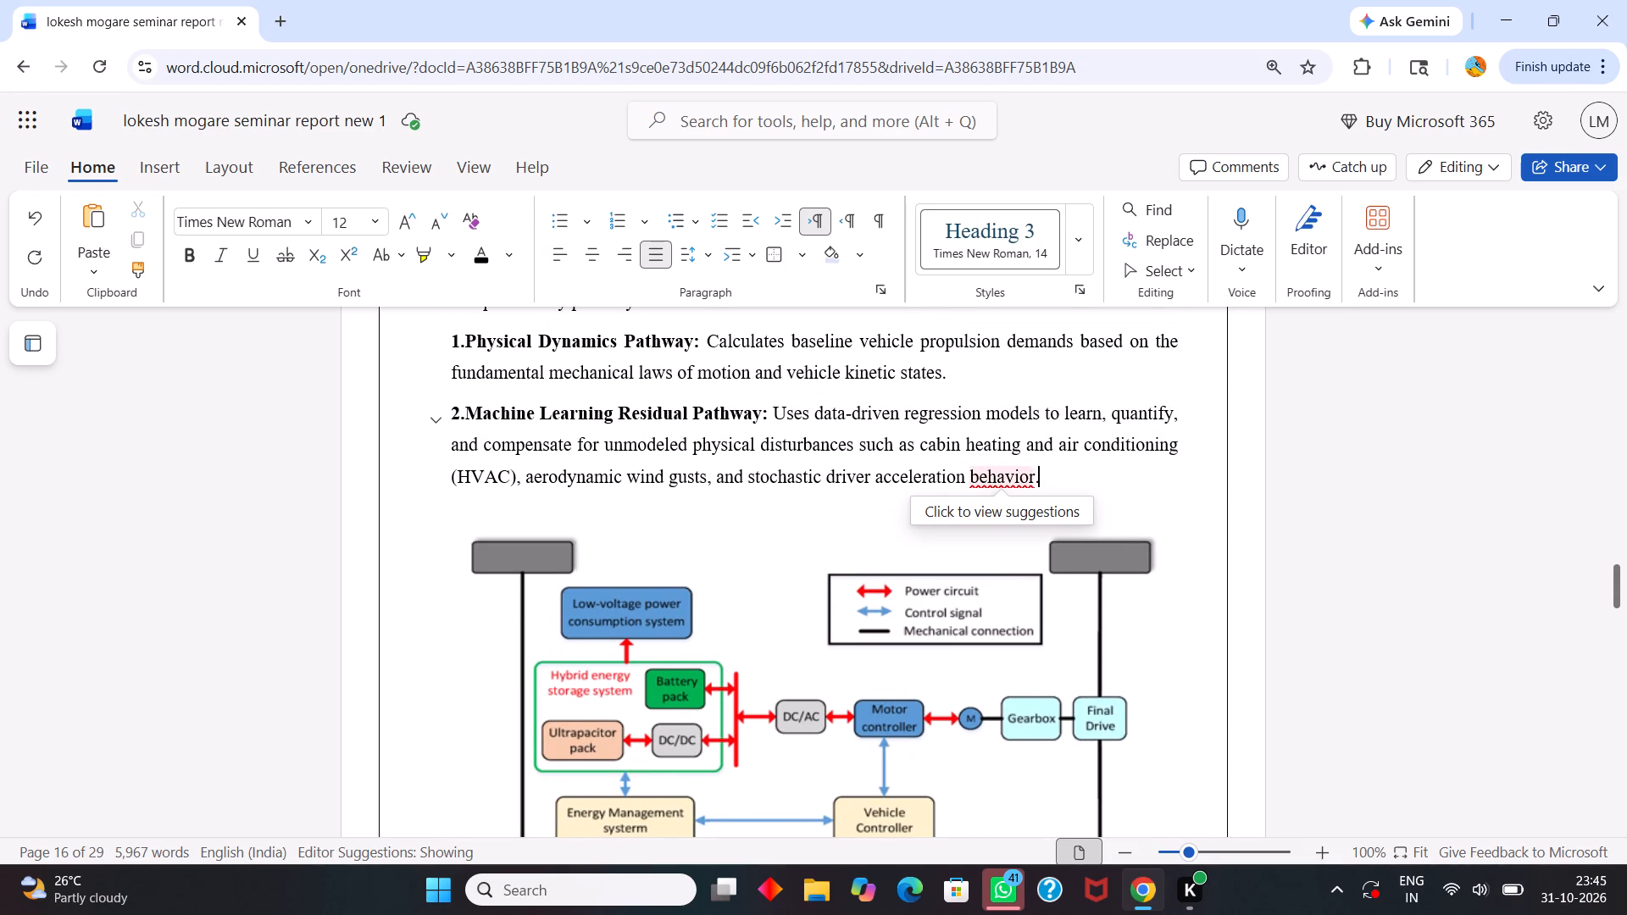
left_click(1028, 478)
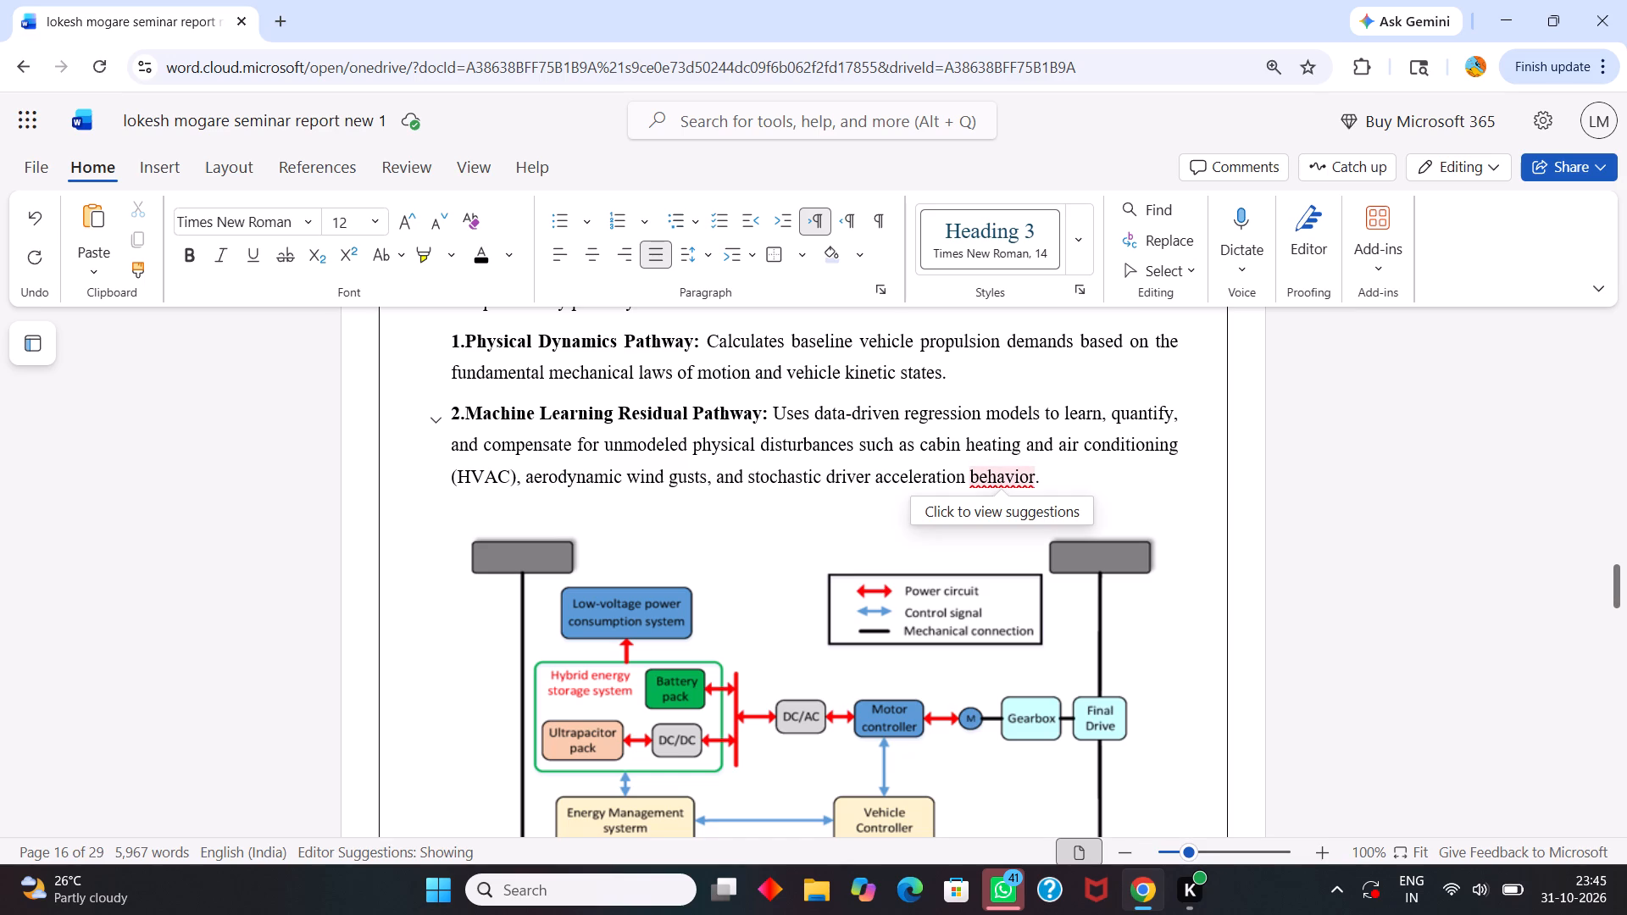
left_click(1028, 478)
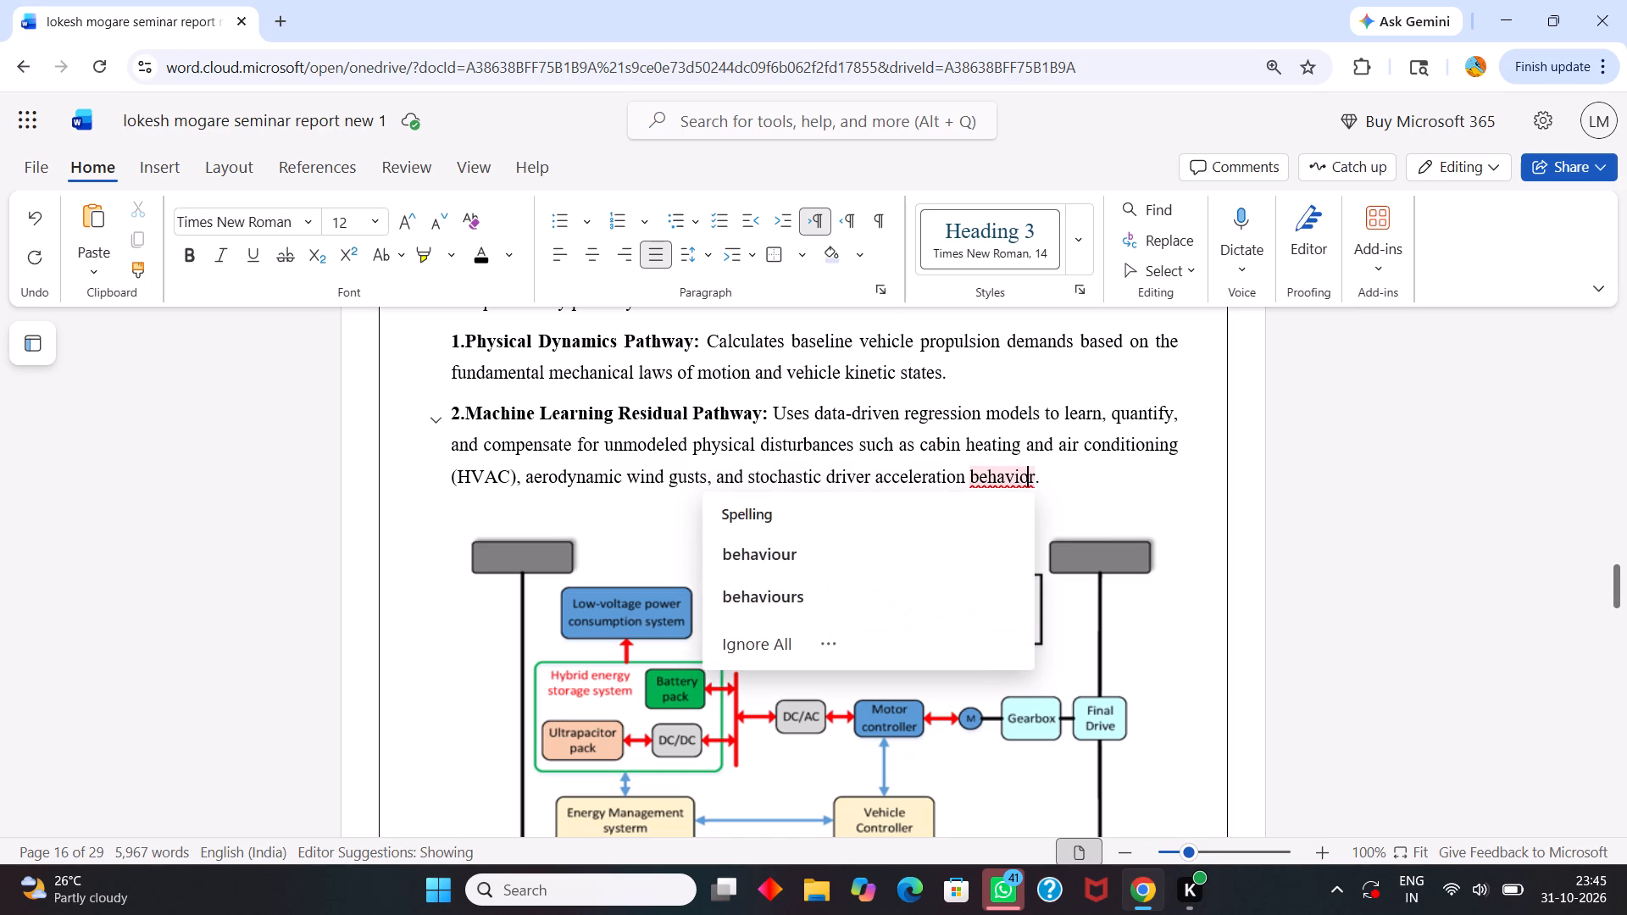
left_click(810, 552)
left_click(1087, 510)
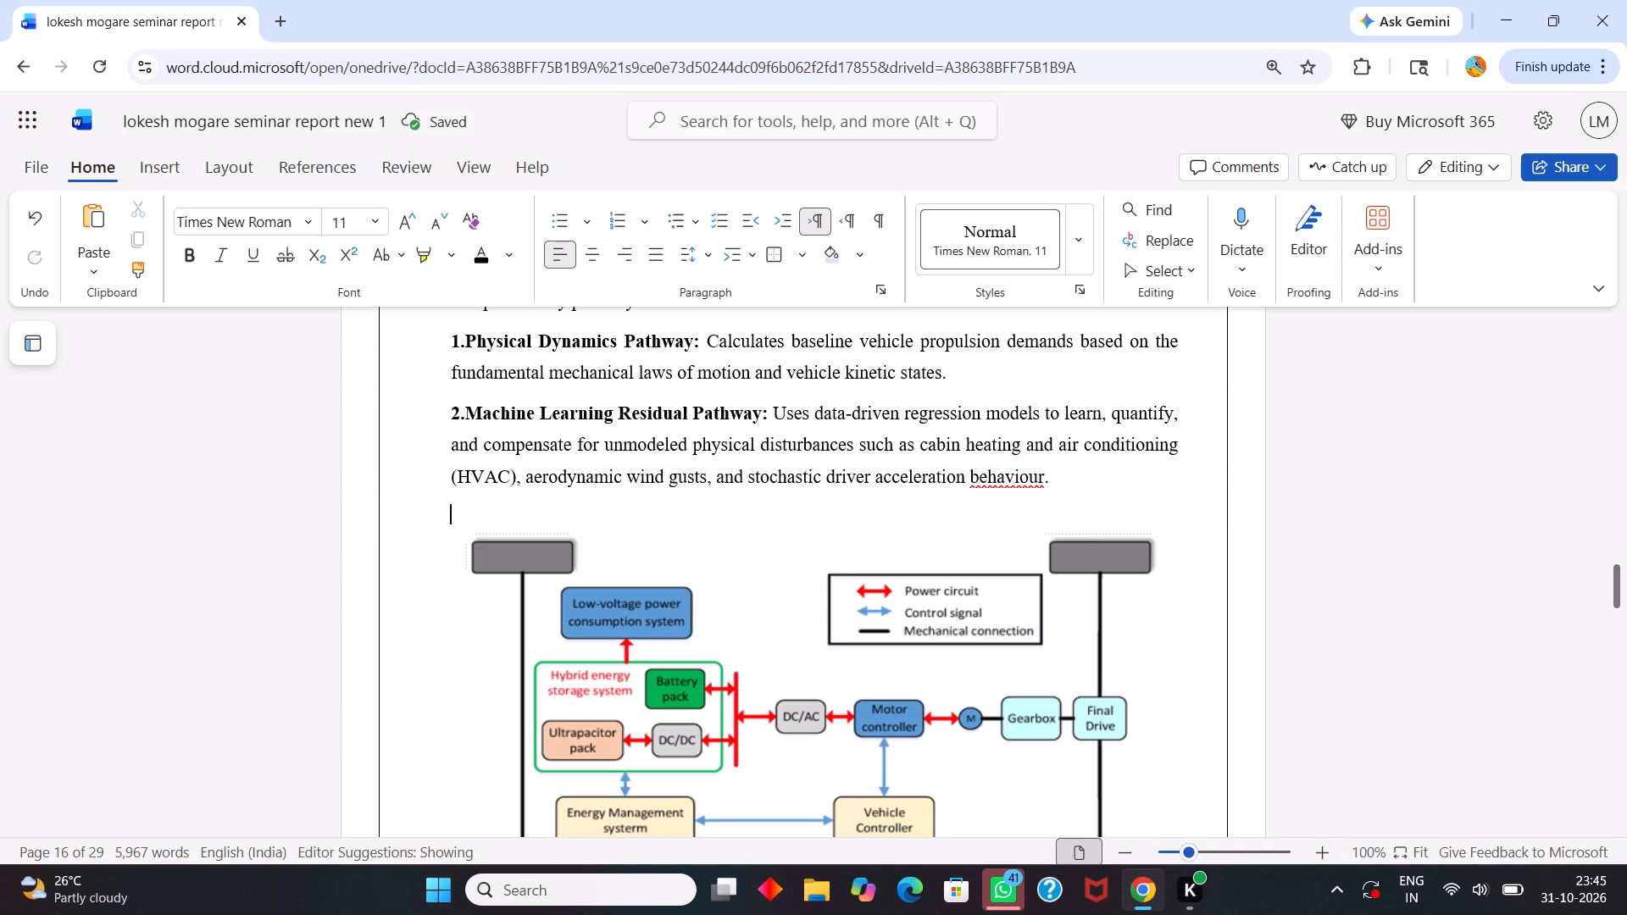
left_click(1131, 423)
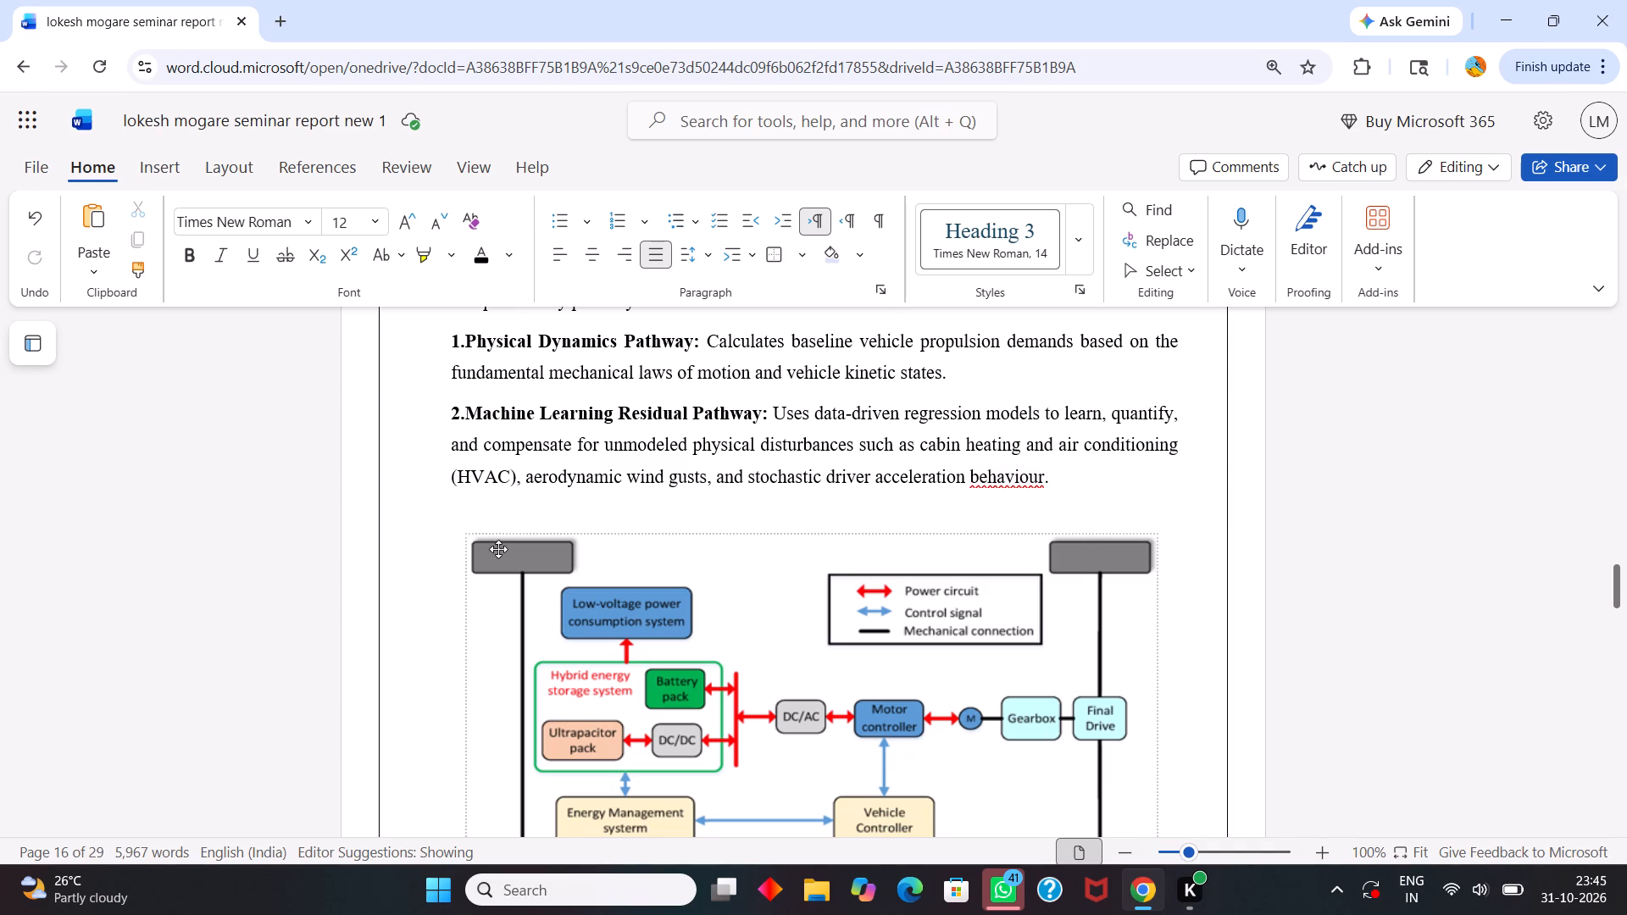
Insert a blank line between the block diagram and its Fig. 3.1 caption.
scroll(525, 494, "up", 2)
scroll(525, 494, "down", 4)
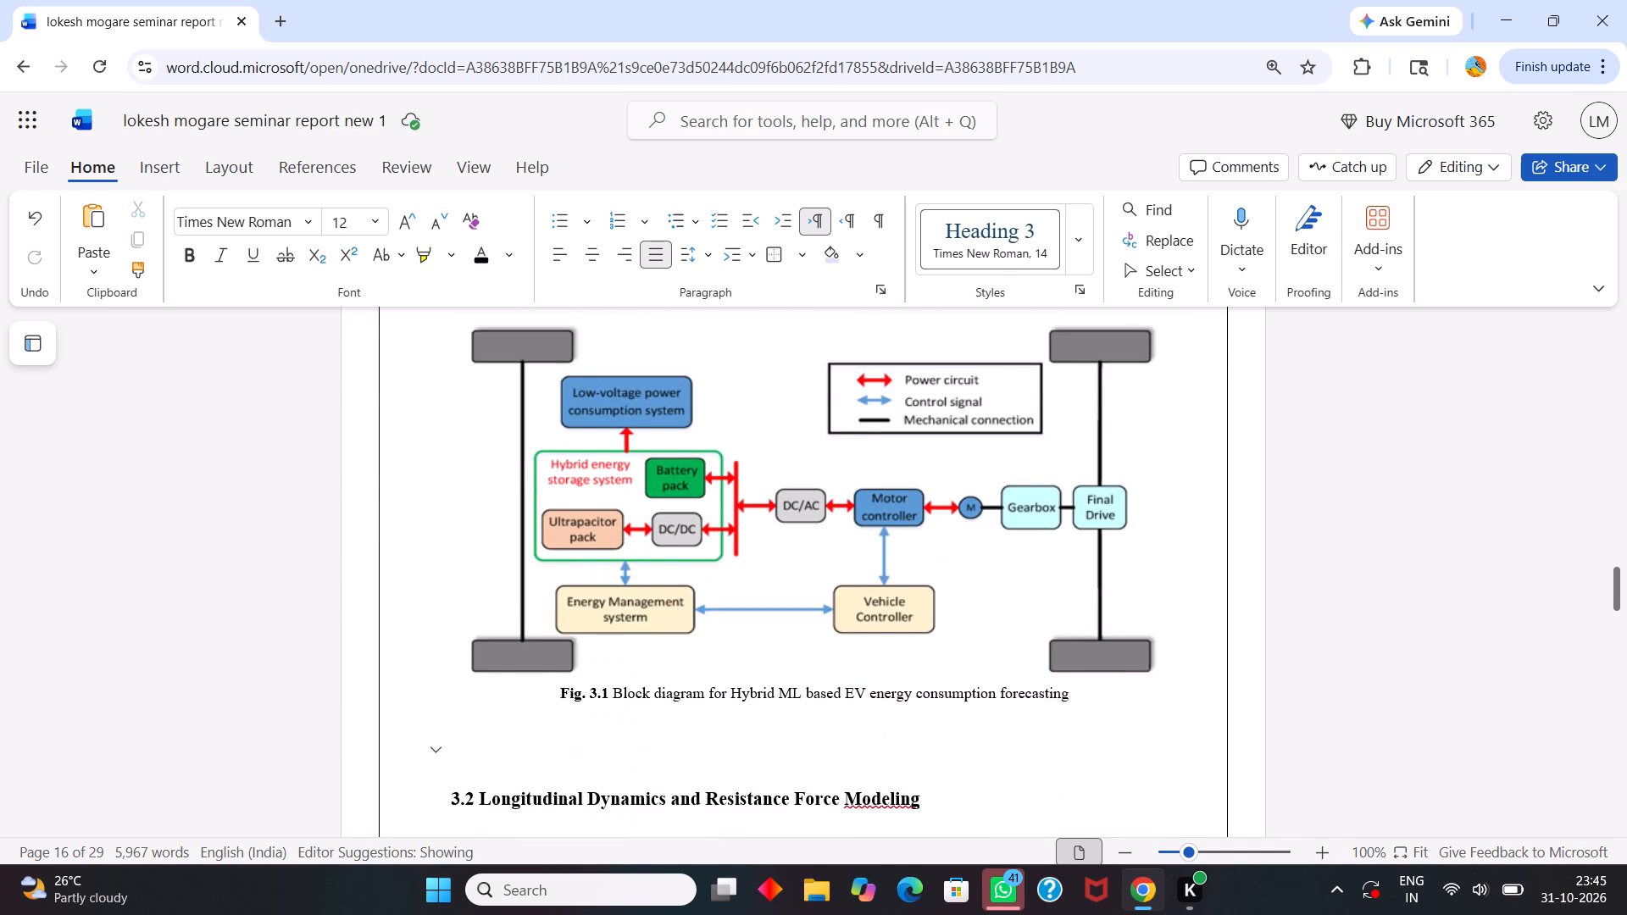
scroll(525, 494, "down", 1)
left_click(658, 592)
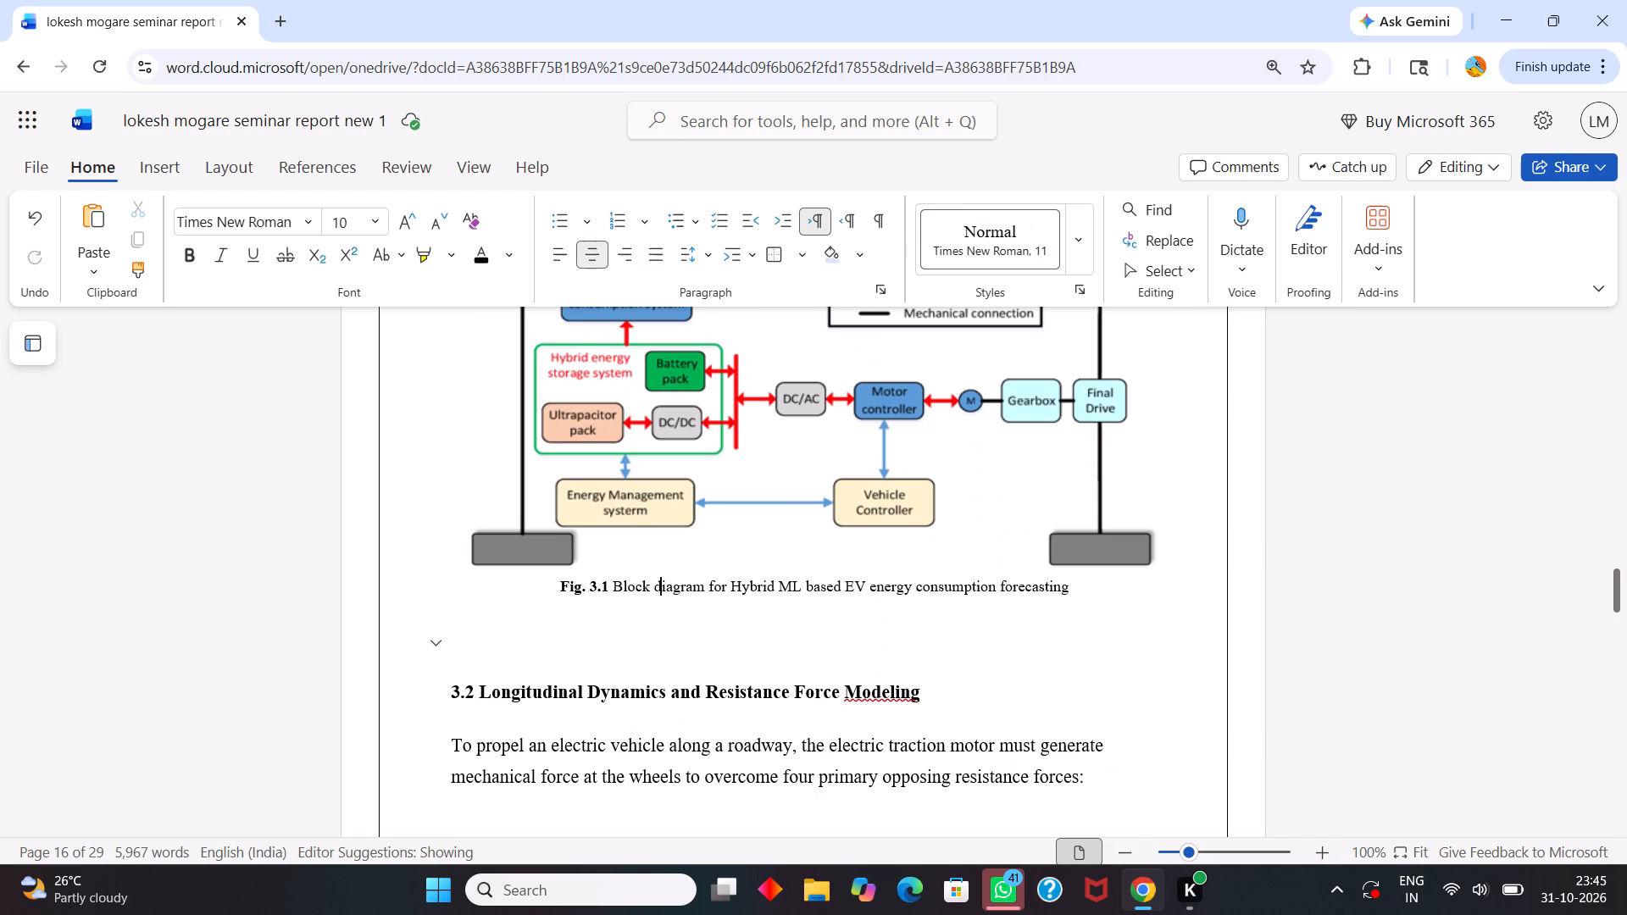
left_click(557, 582)
key("Return")
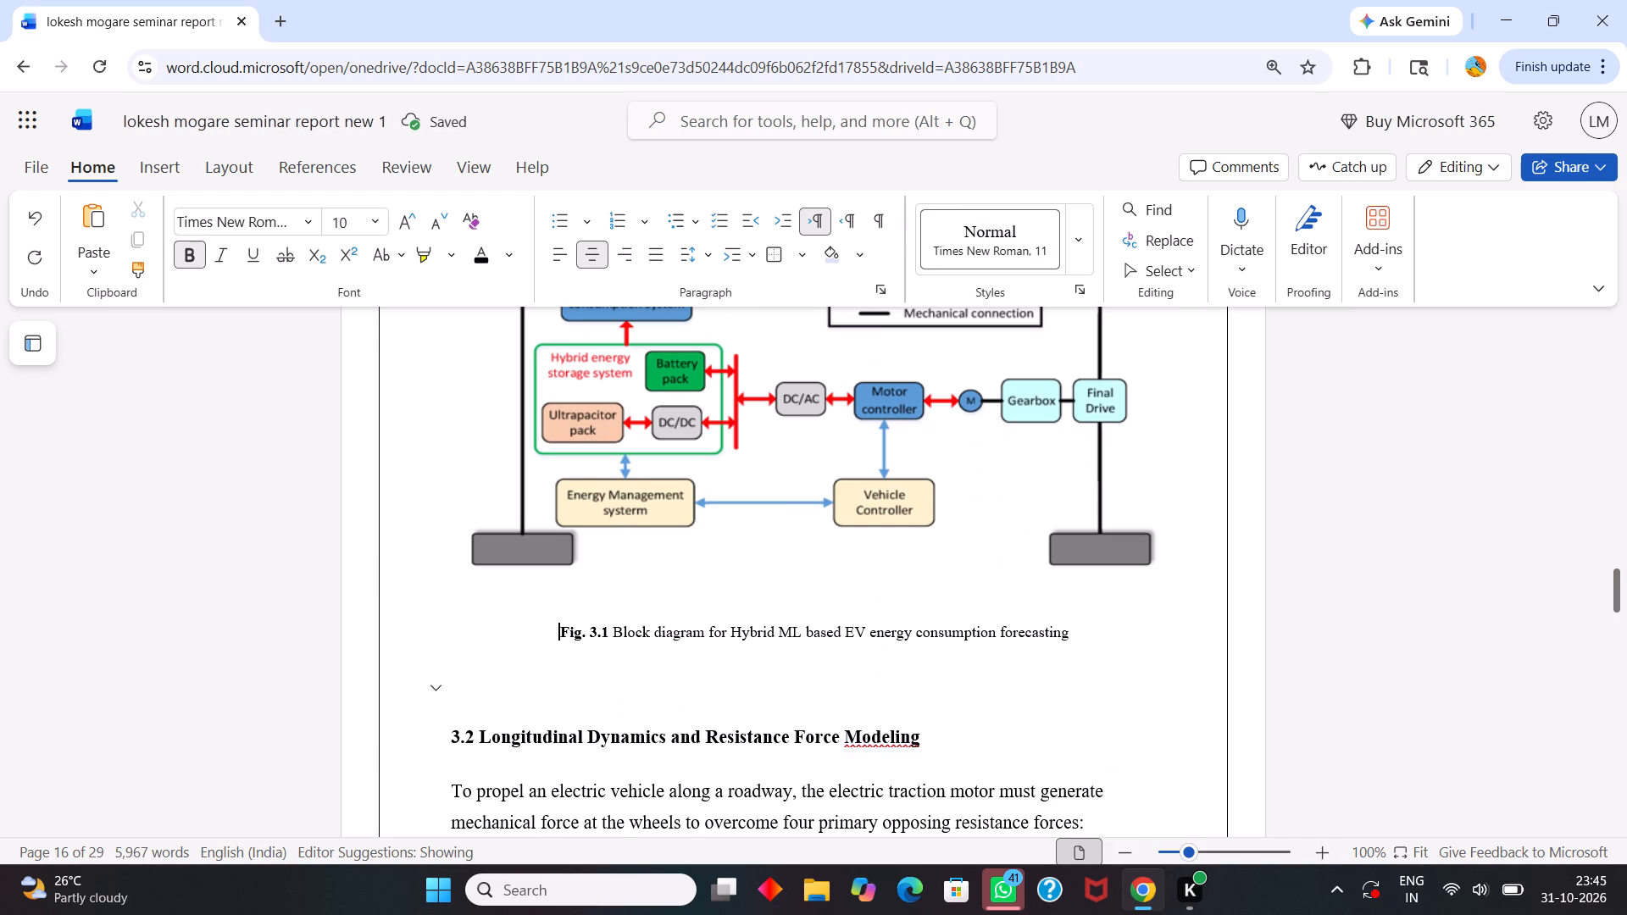
left_click_drag(556, 632, 1134, 653)
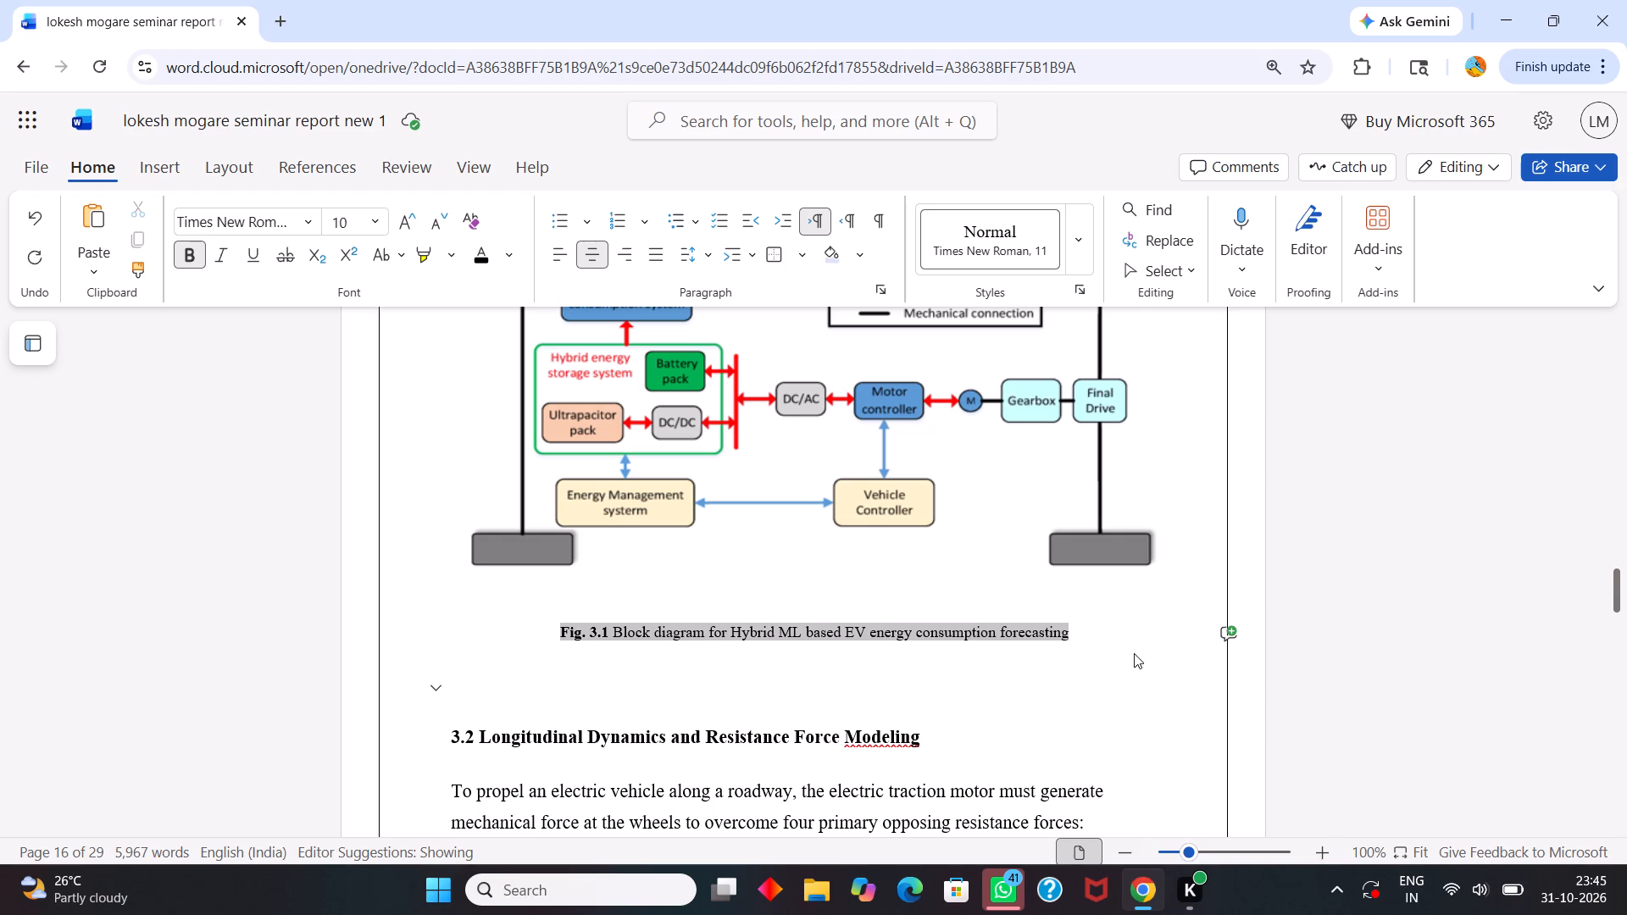
left_click_drag(1134, 653, 1135, 652)
Delete the empty paragraph between the Fig. 3.1 caption and the "3.2 Longitudinal Dynamics and Resistance Force Modeling" heading.
left_click(809, 696)
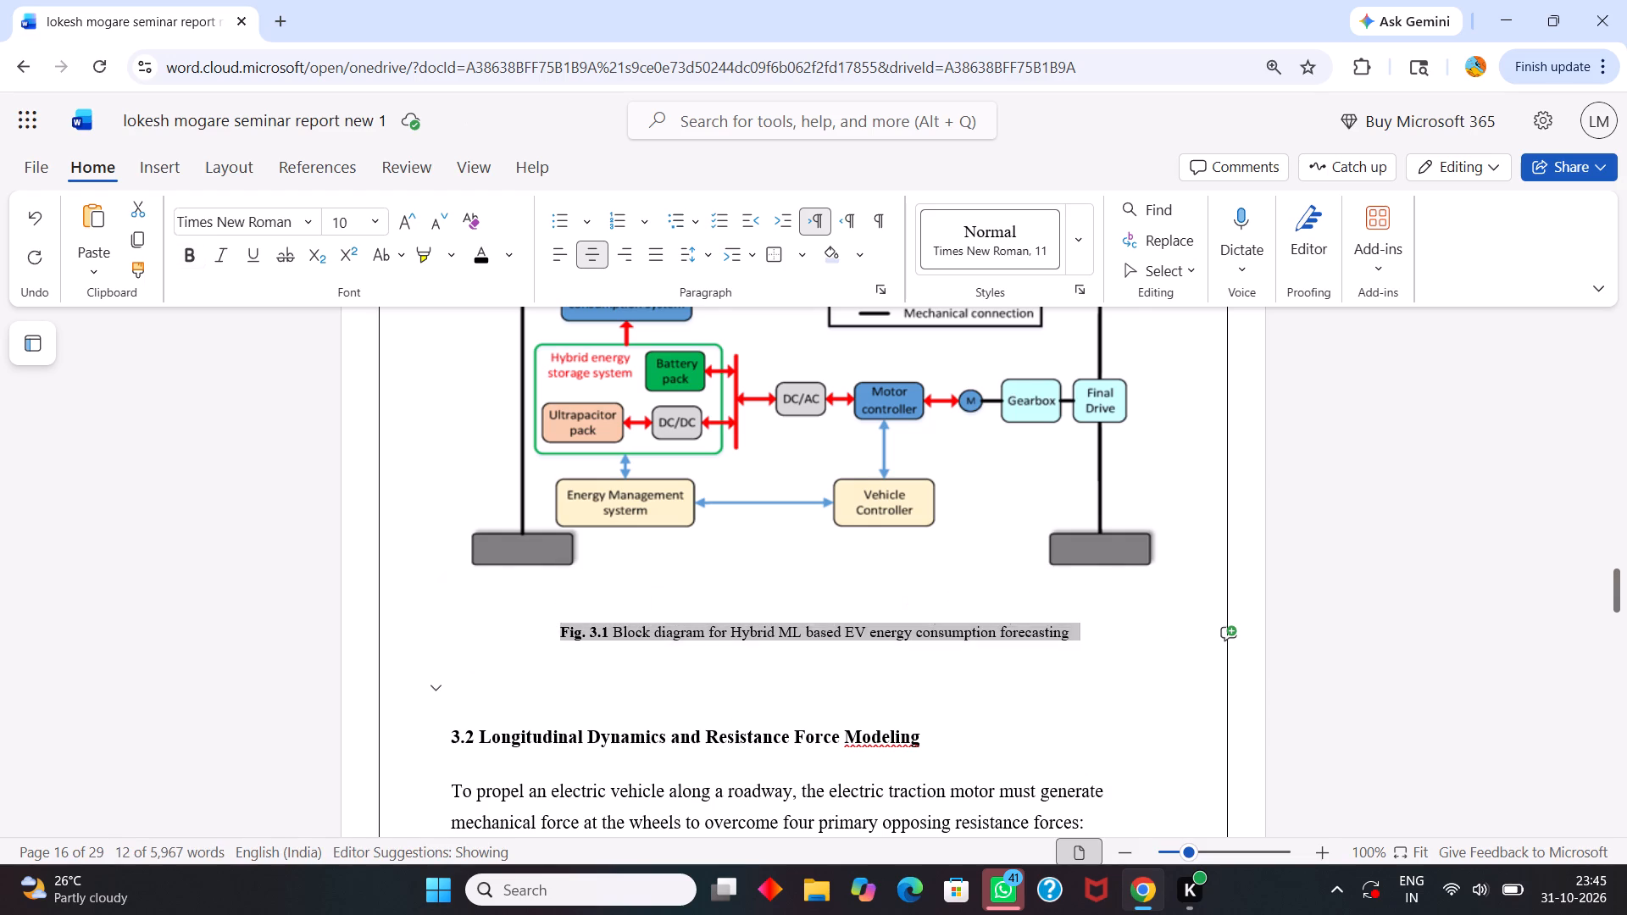
scroll(817, 695, "down", 1)
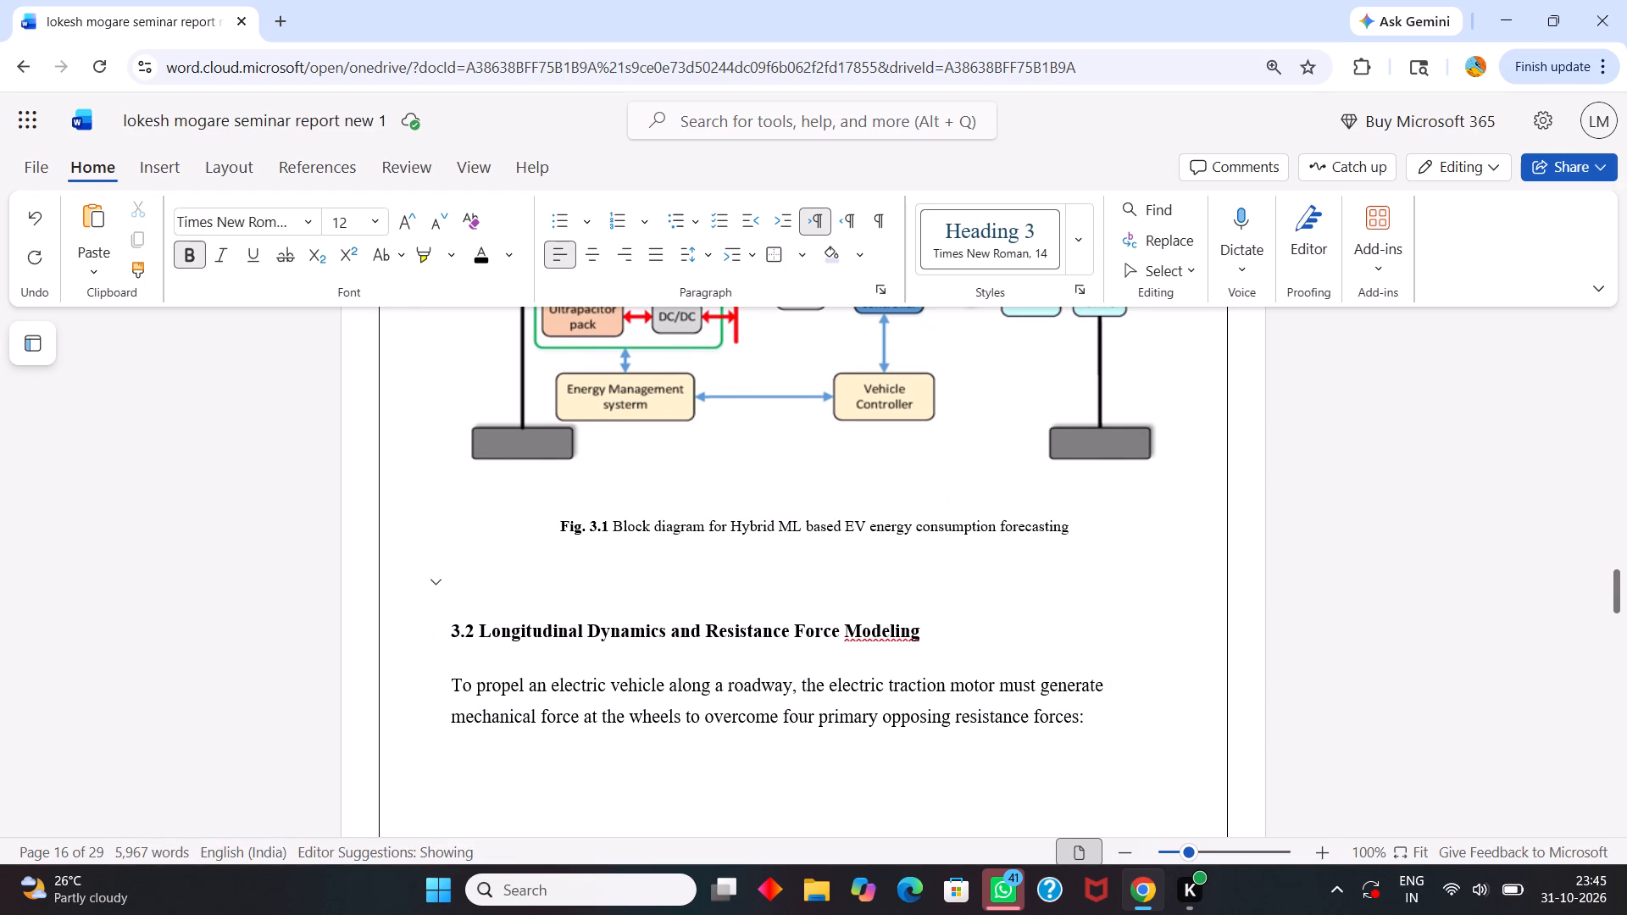
key("BackSpace")
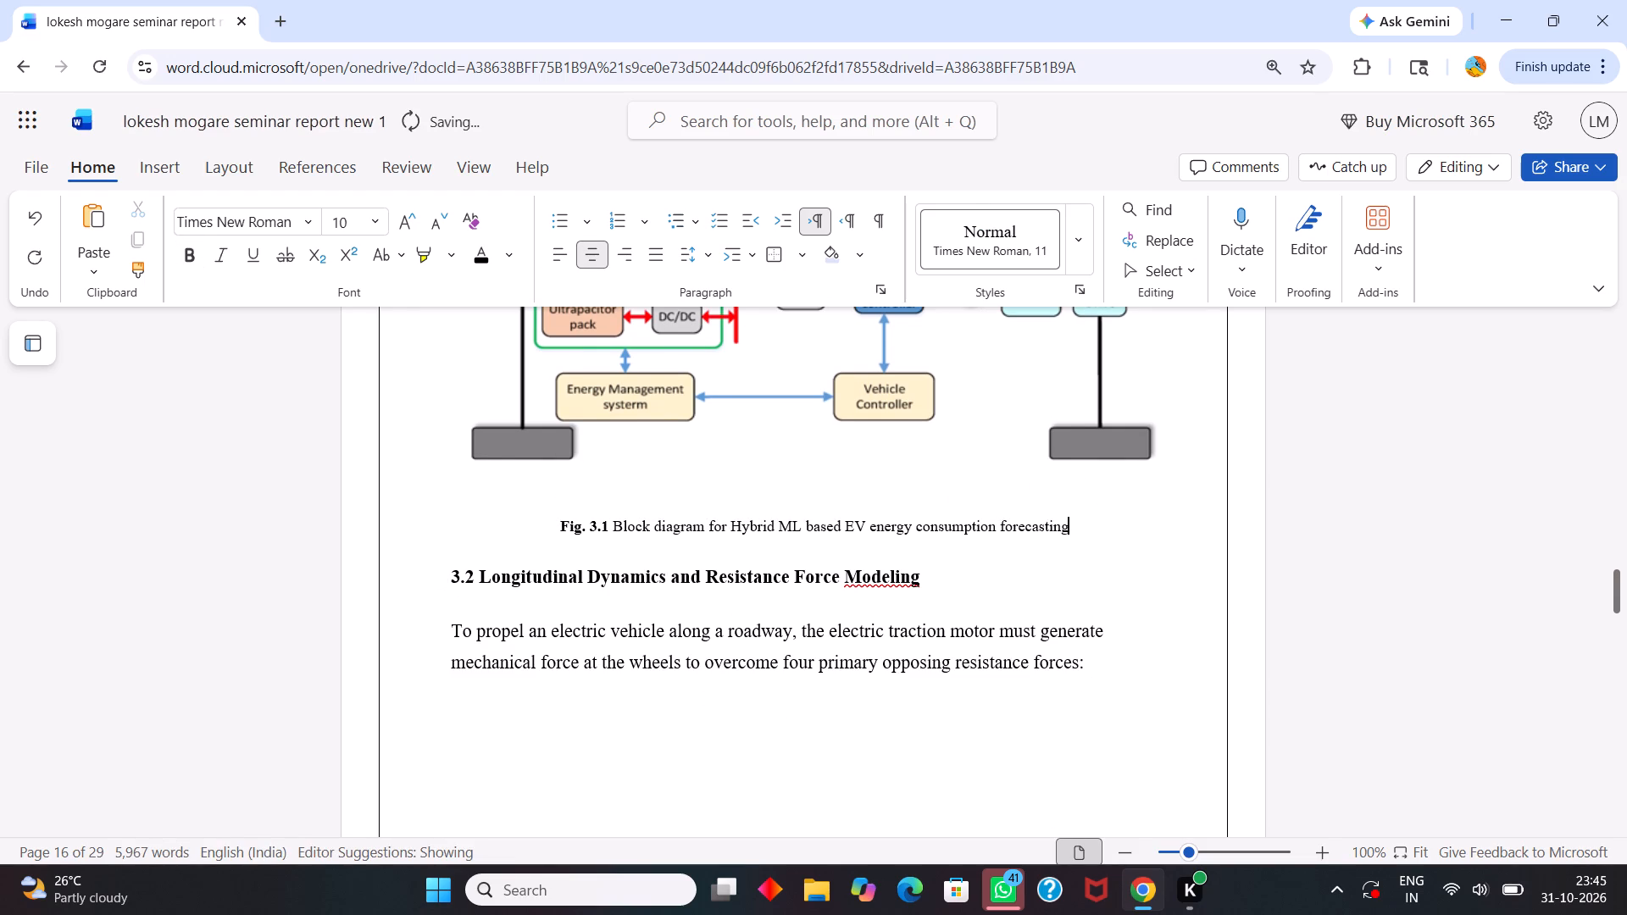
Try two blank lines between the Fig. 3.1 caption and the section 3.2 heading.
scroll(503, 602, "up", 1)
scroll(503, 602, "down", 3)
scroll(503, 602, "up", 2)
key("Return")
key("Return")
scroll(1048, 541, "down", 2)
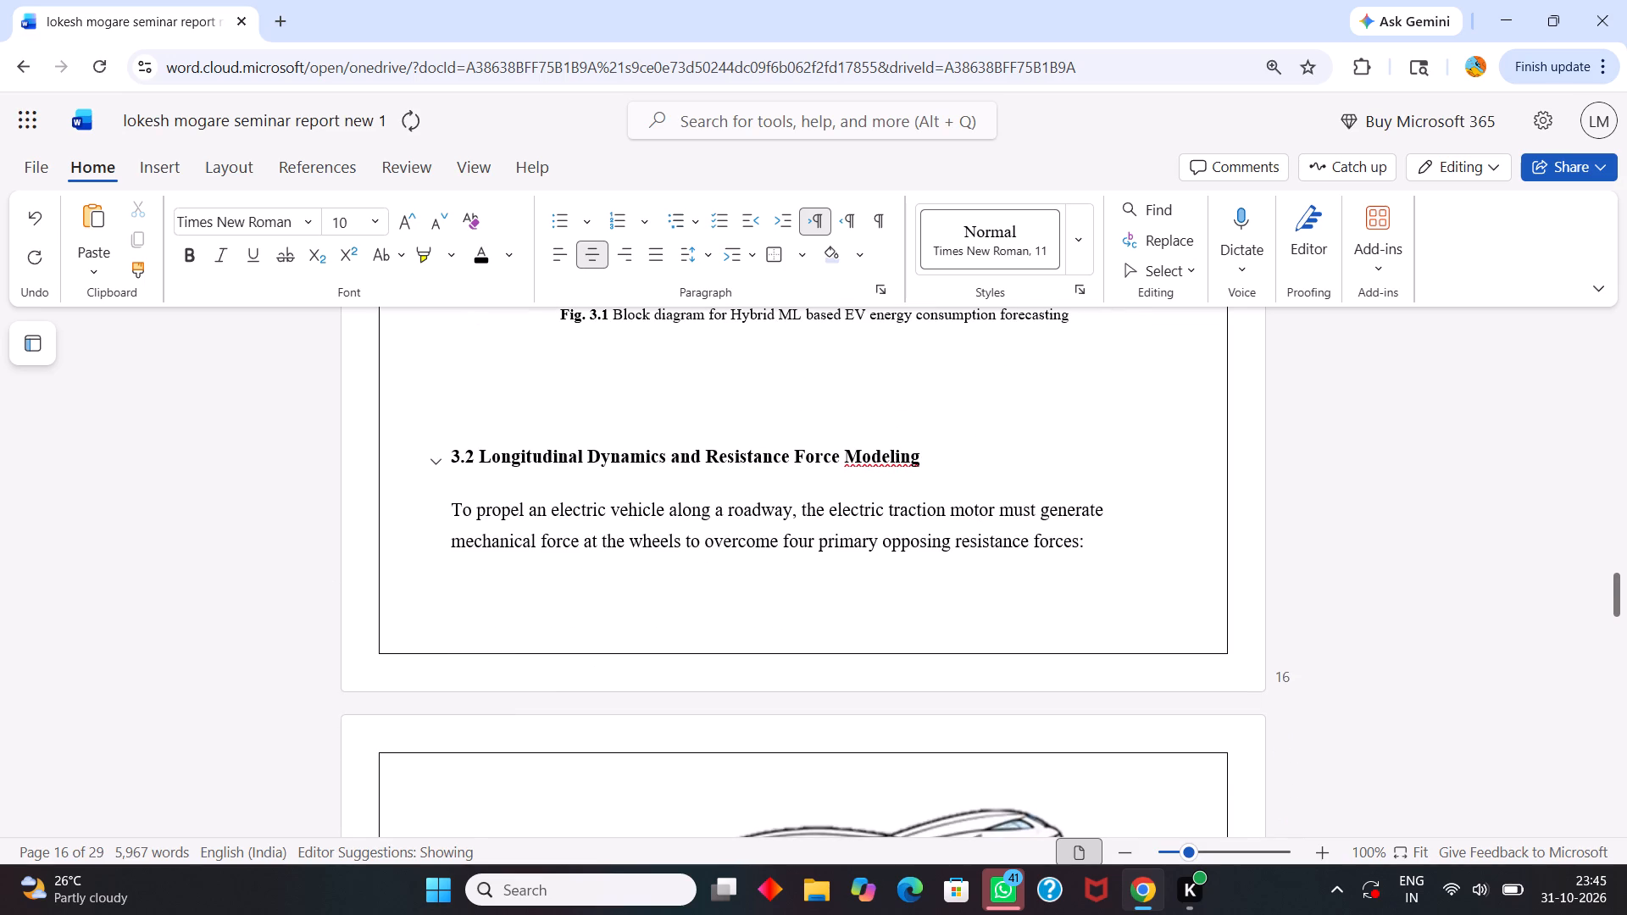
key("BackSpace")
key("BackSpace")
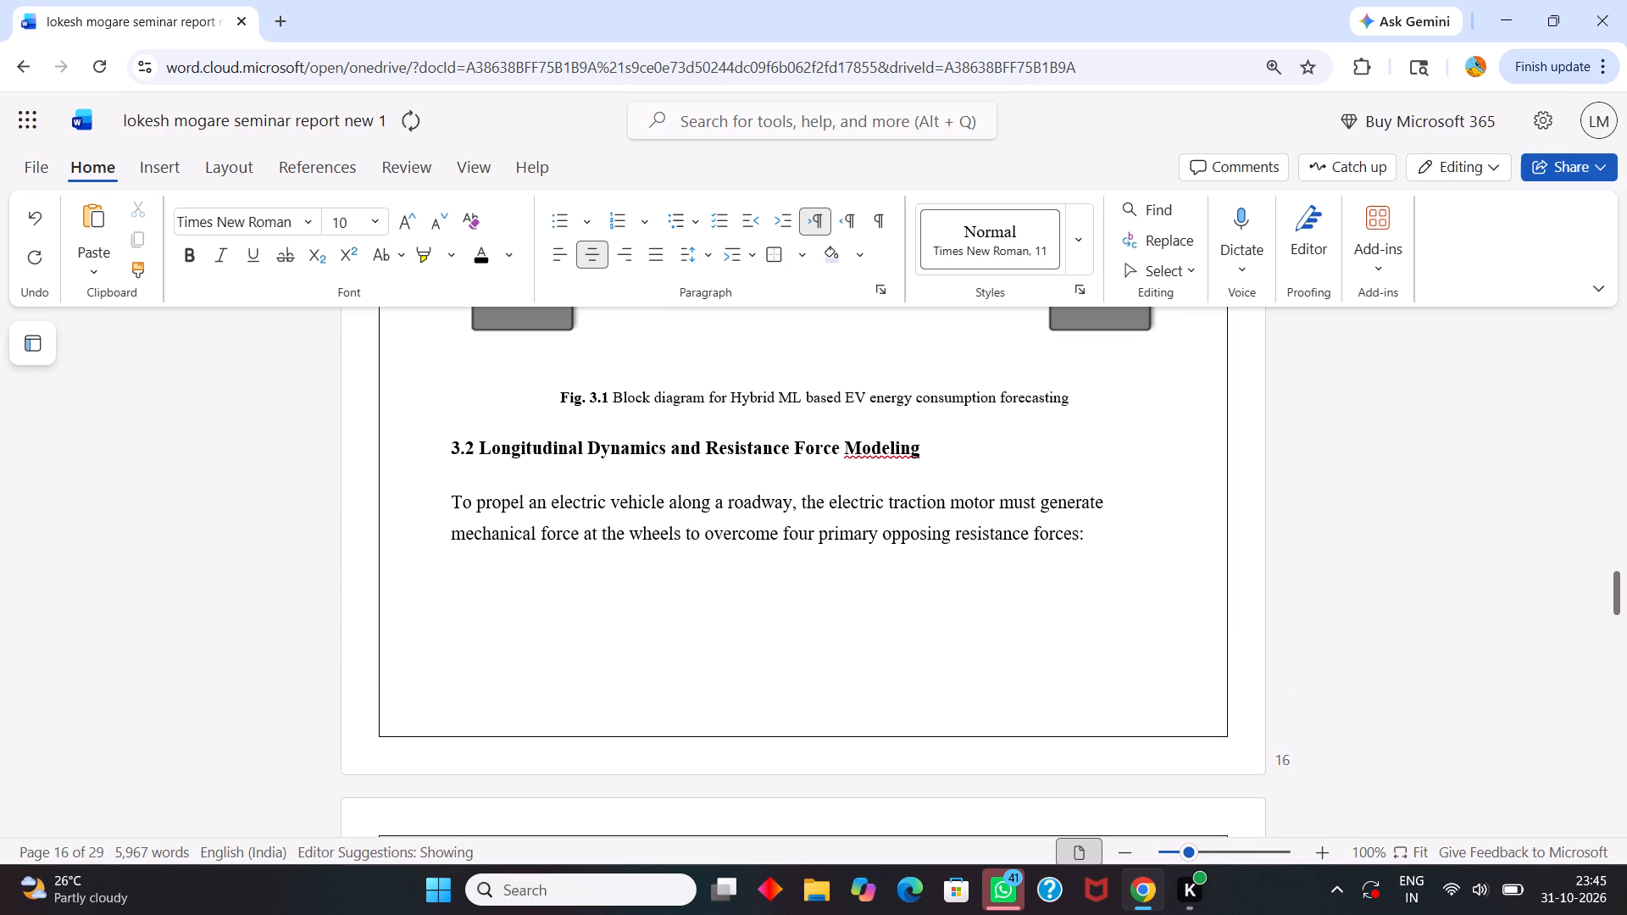
Insert one more blank line between the Fig. 3.1 caption and the section 3.2 heading.
key("Return")
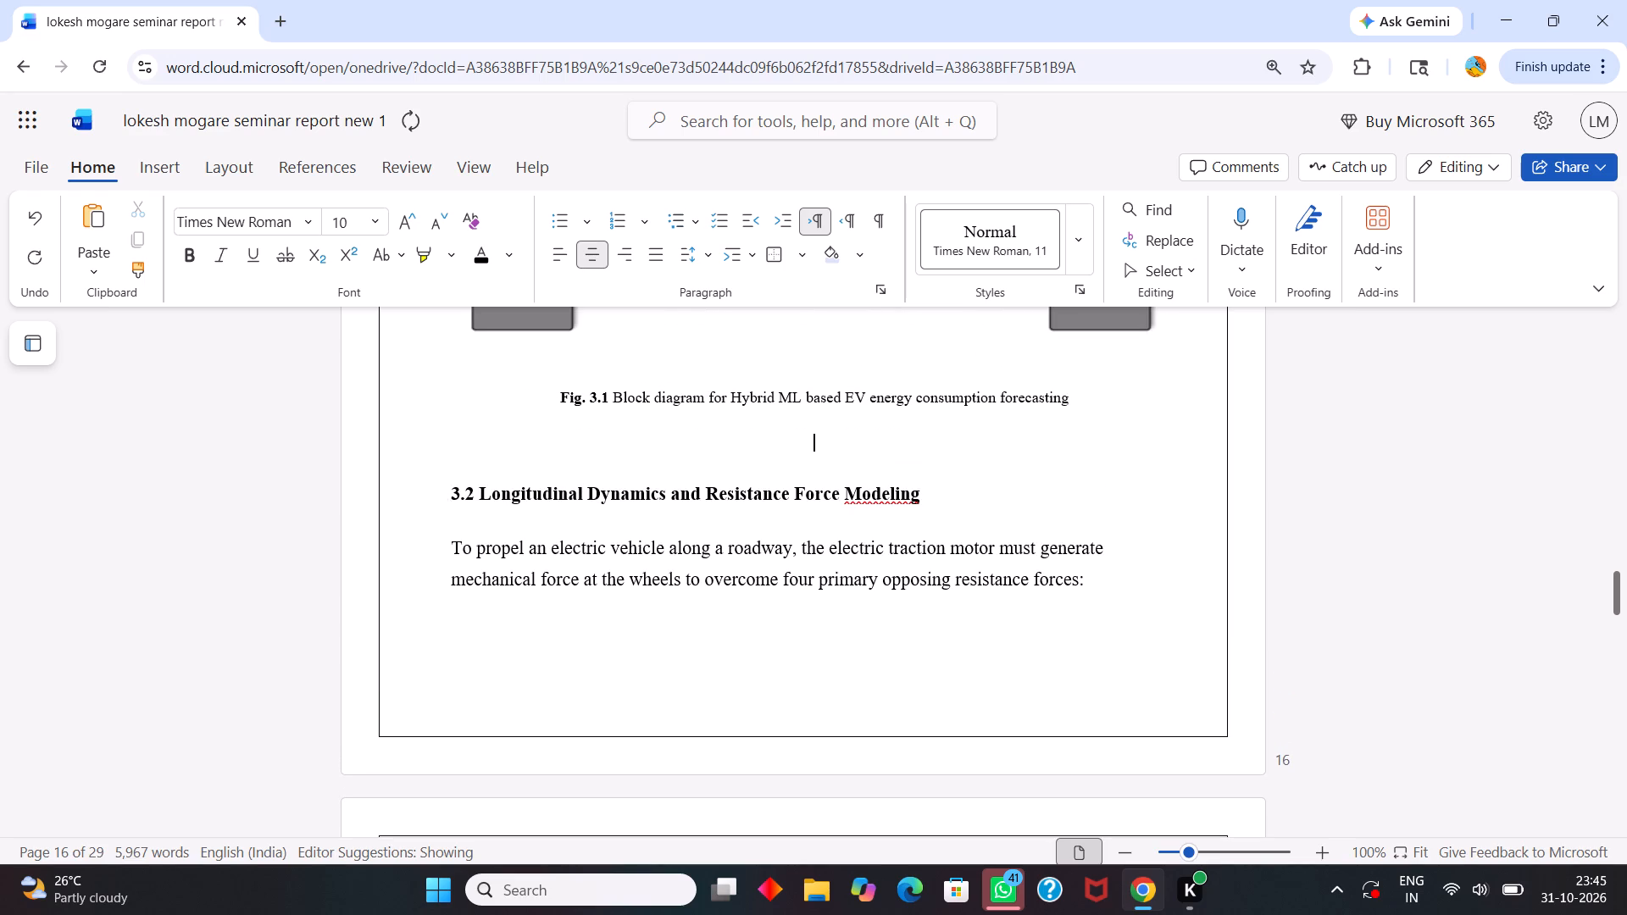
Run the "To propel an electric vehicle" paragraph into the section 3.2 heading, separated by a colon and a space.
left_click(450, 544)
key("BackSpace")
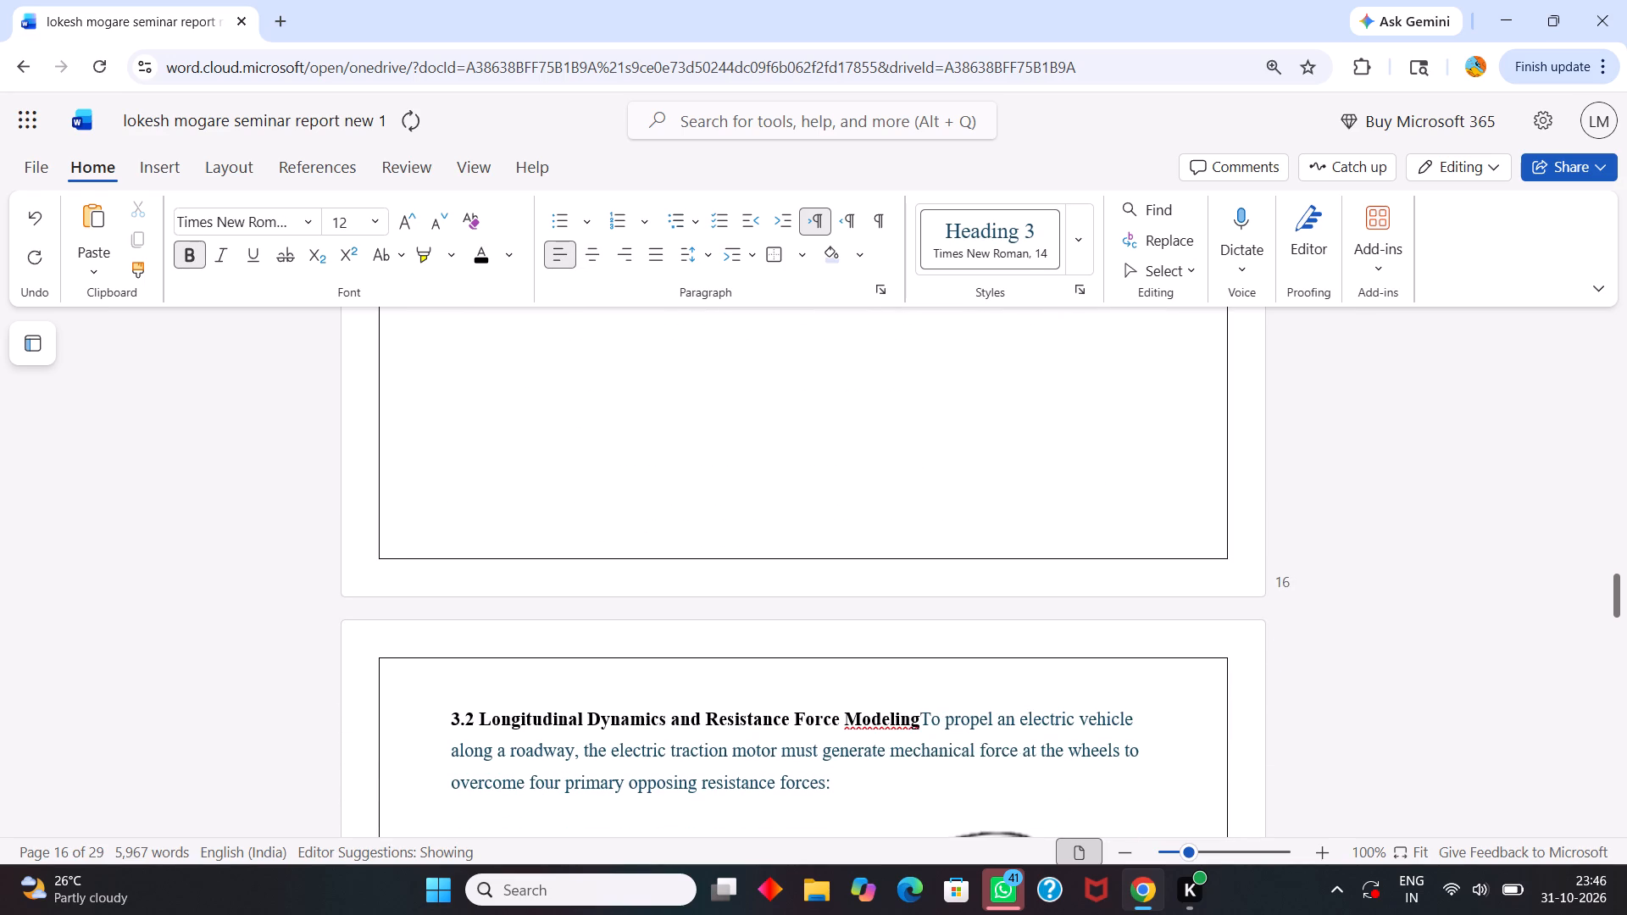
scroll(601, 544, "down", 2)
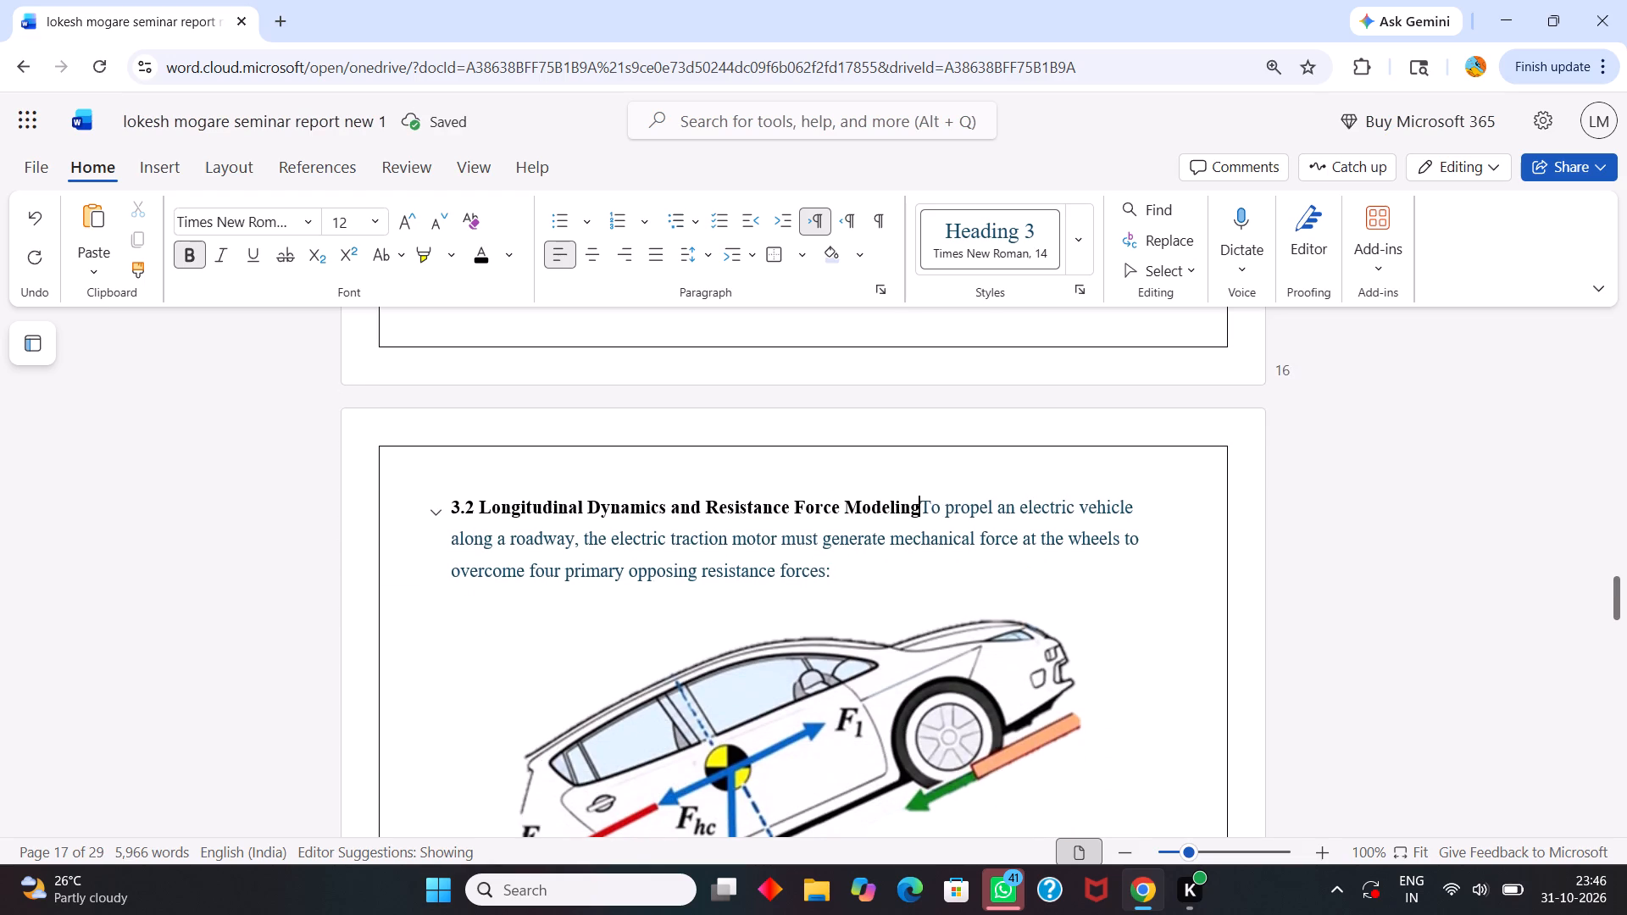
scroll(879, 508, "up", 6)
scroll(879, 508, "down", 2)
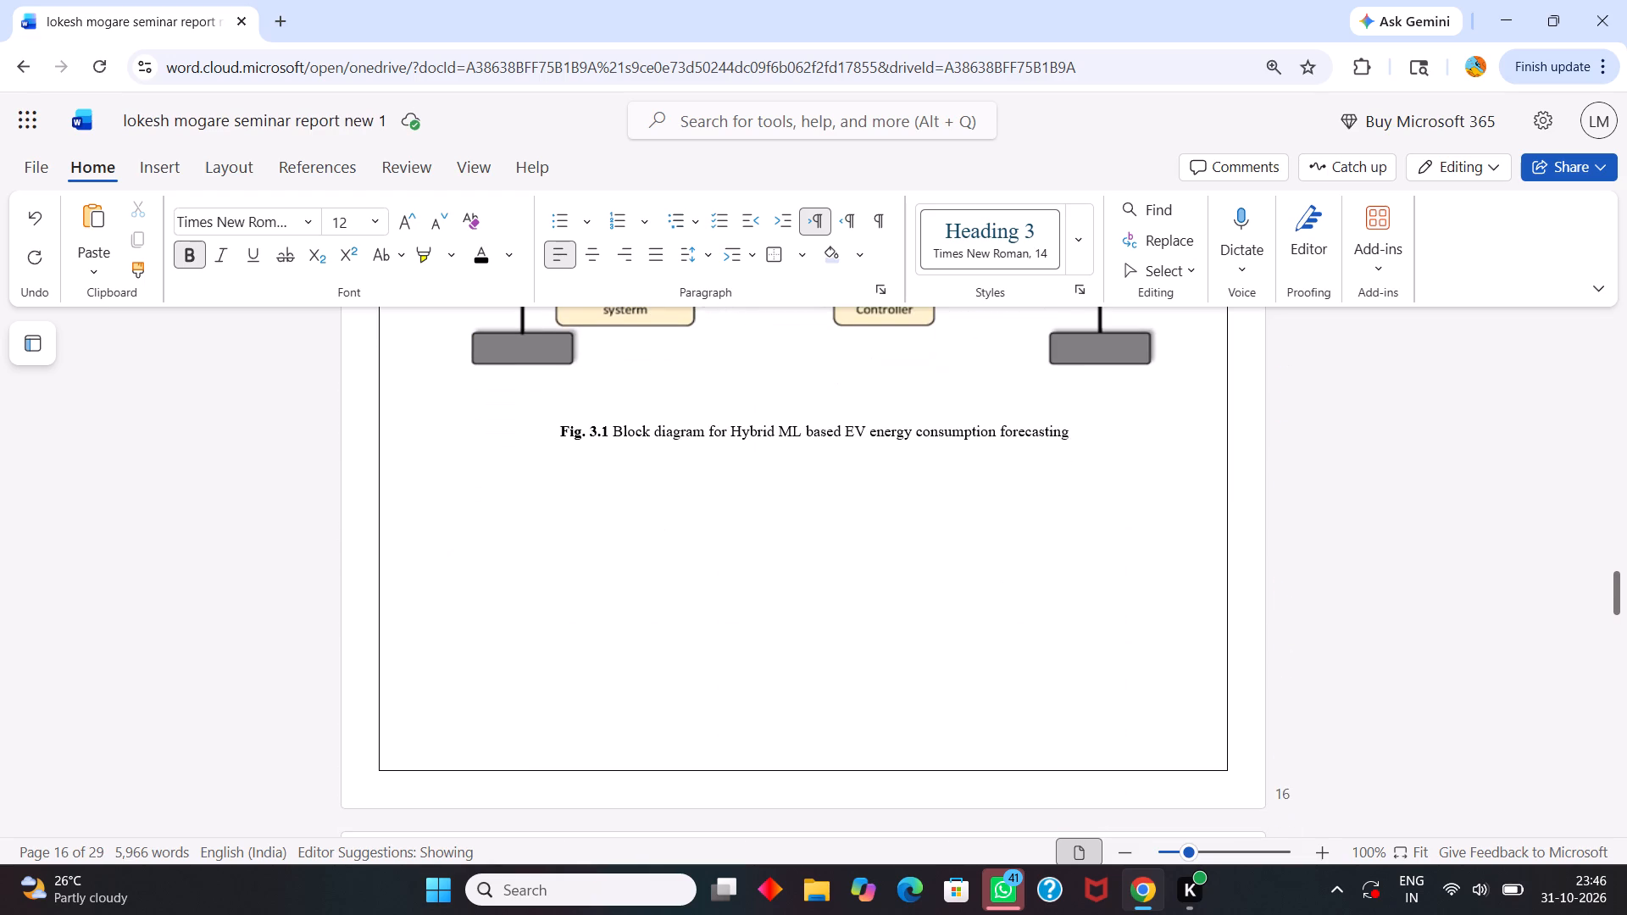
scroll(879, 508, "down", 4)
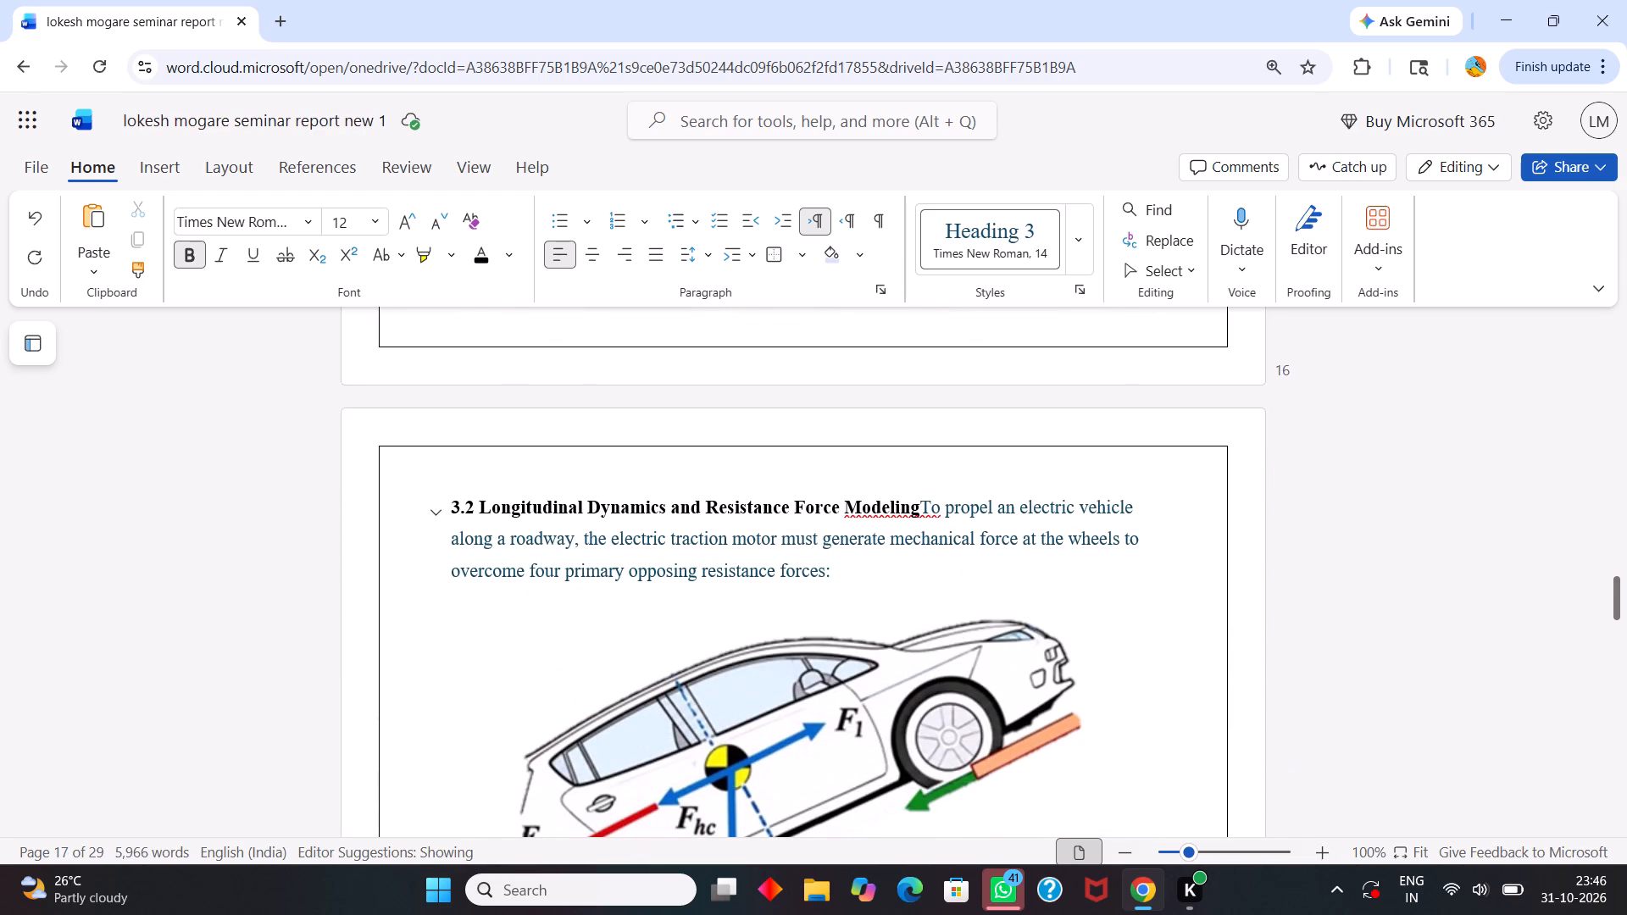
key("ctrl+semicolon")
key("shift+colon")
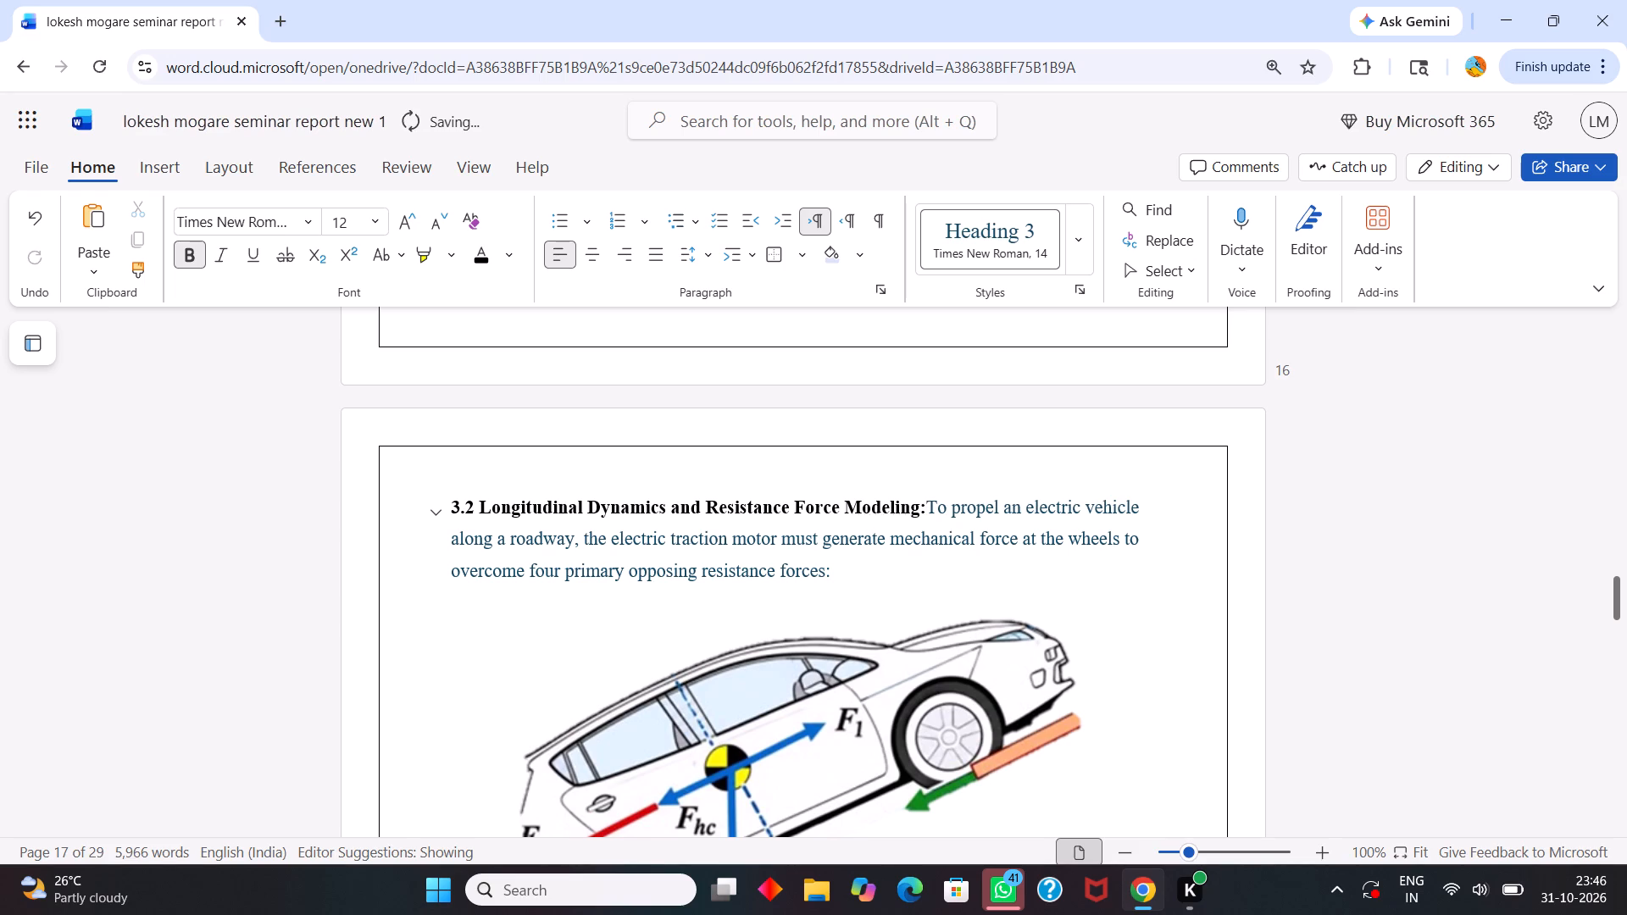
key("space")
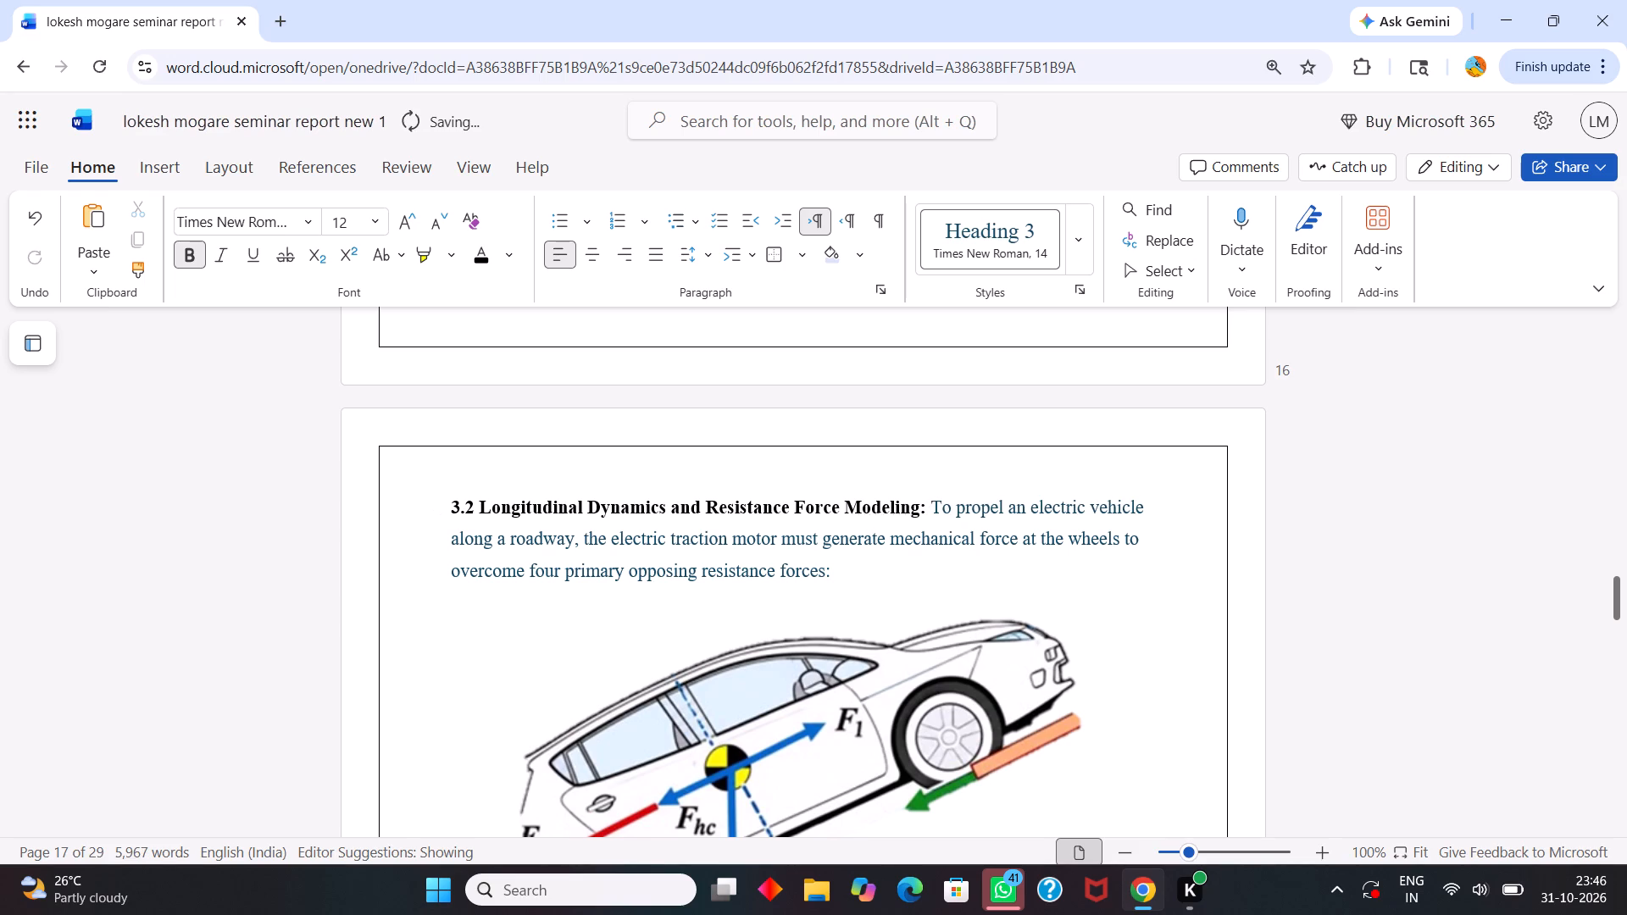
Set the font colour of the run-in body text after the section 3.2 heading to black.
left_click_drag(936, 503, 904, 566)
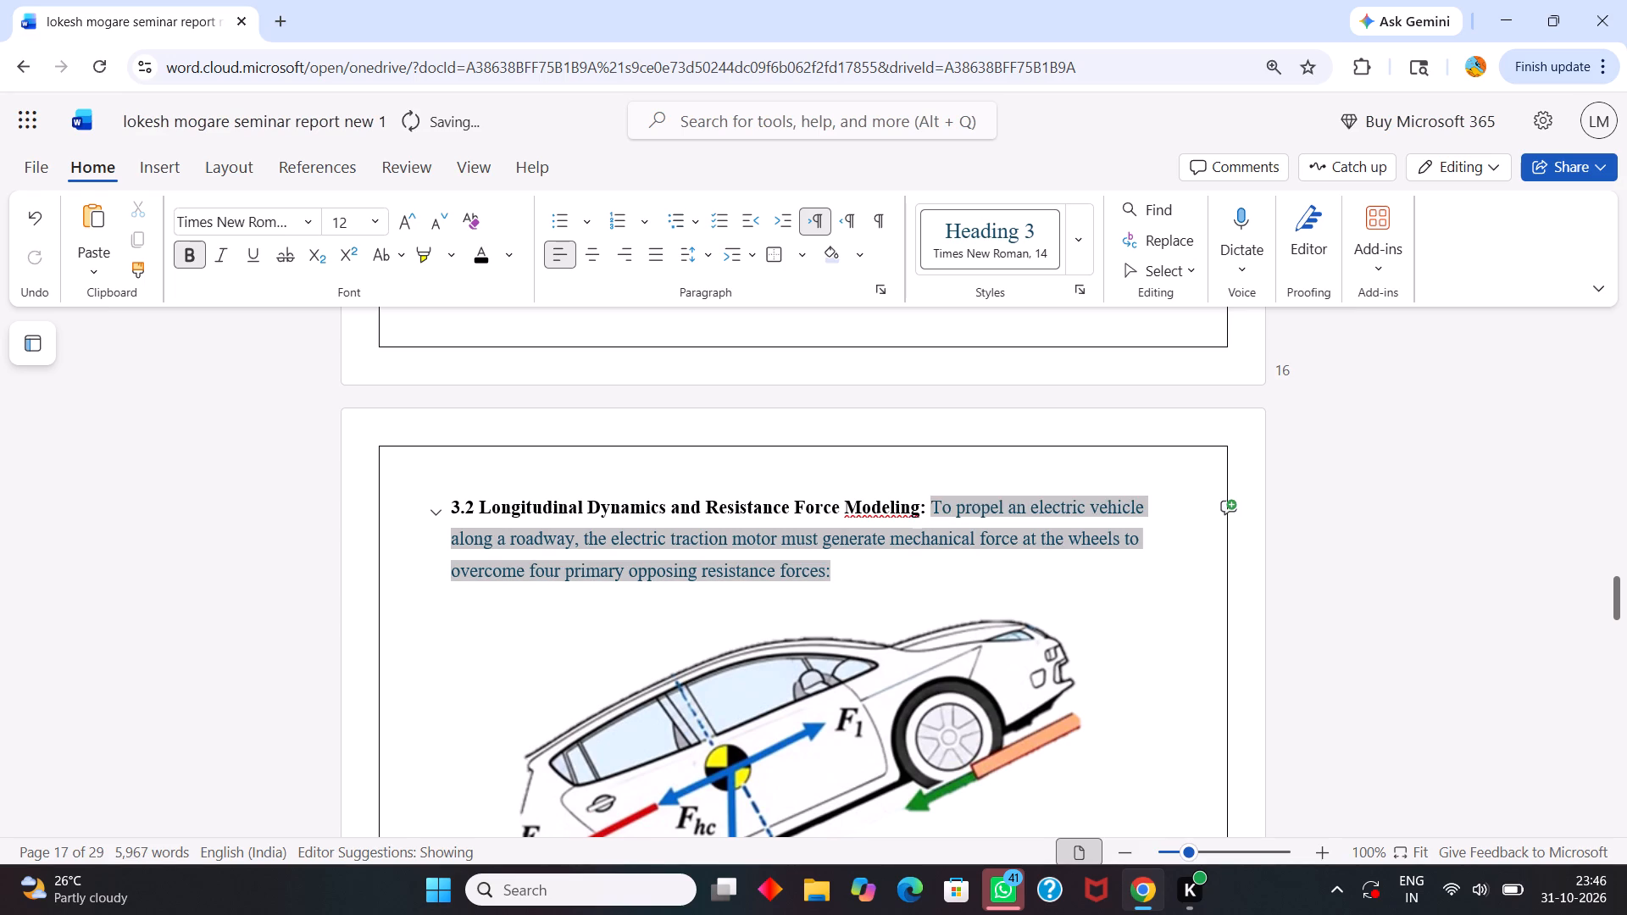
left_click_drag(904, 566, 891, 582)
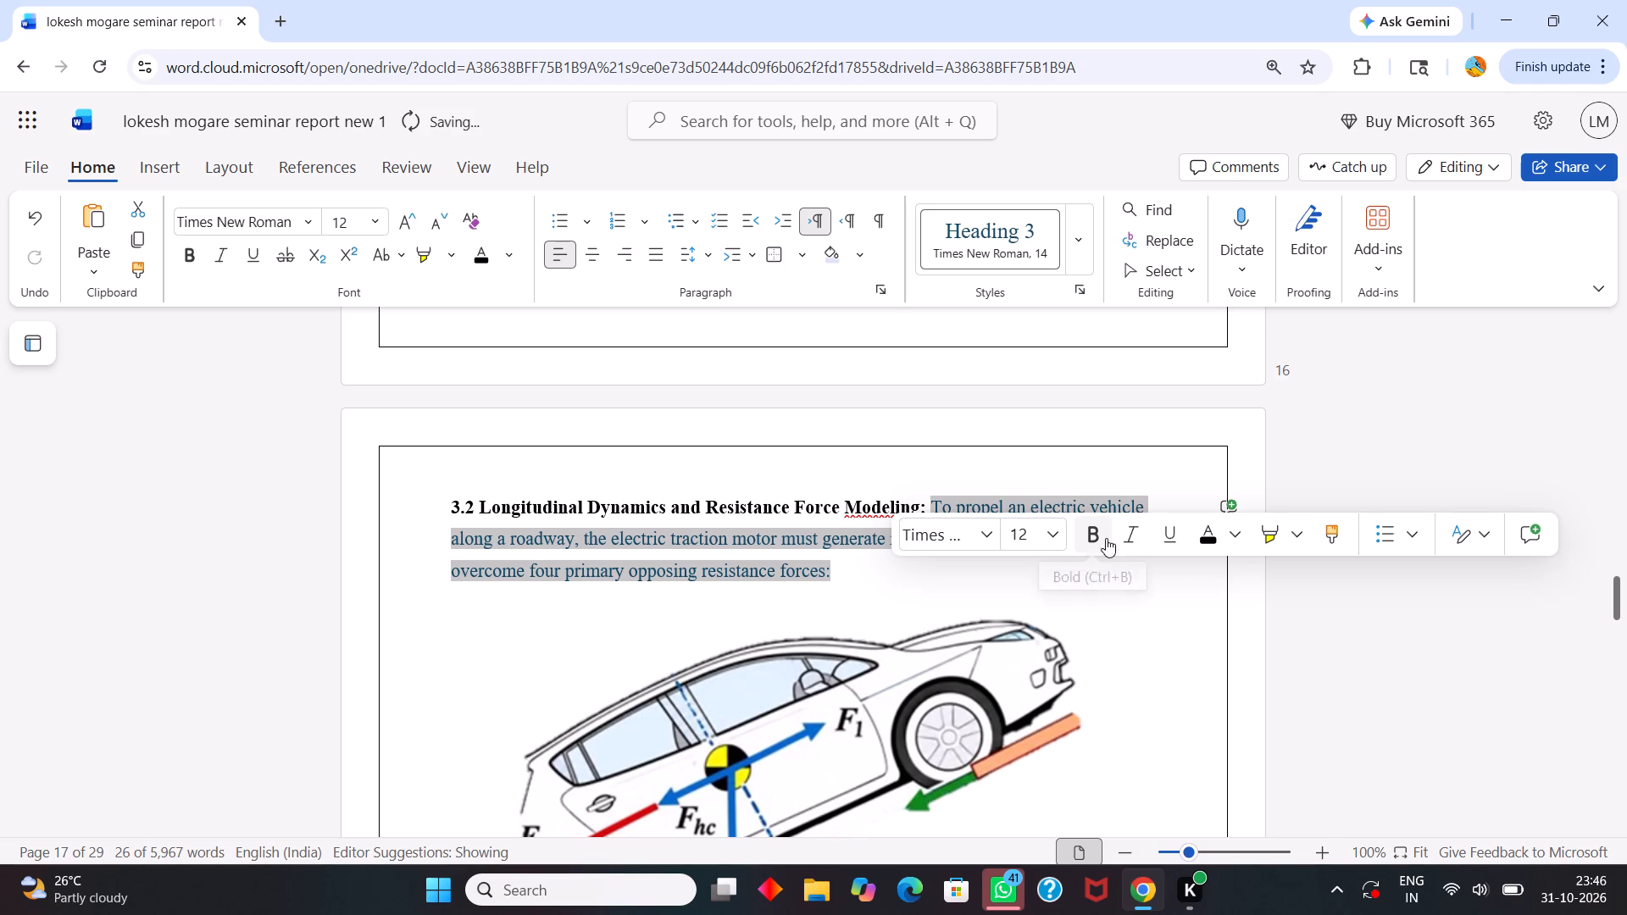
left_click(1197, 537)
left_click(1061, 462)
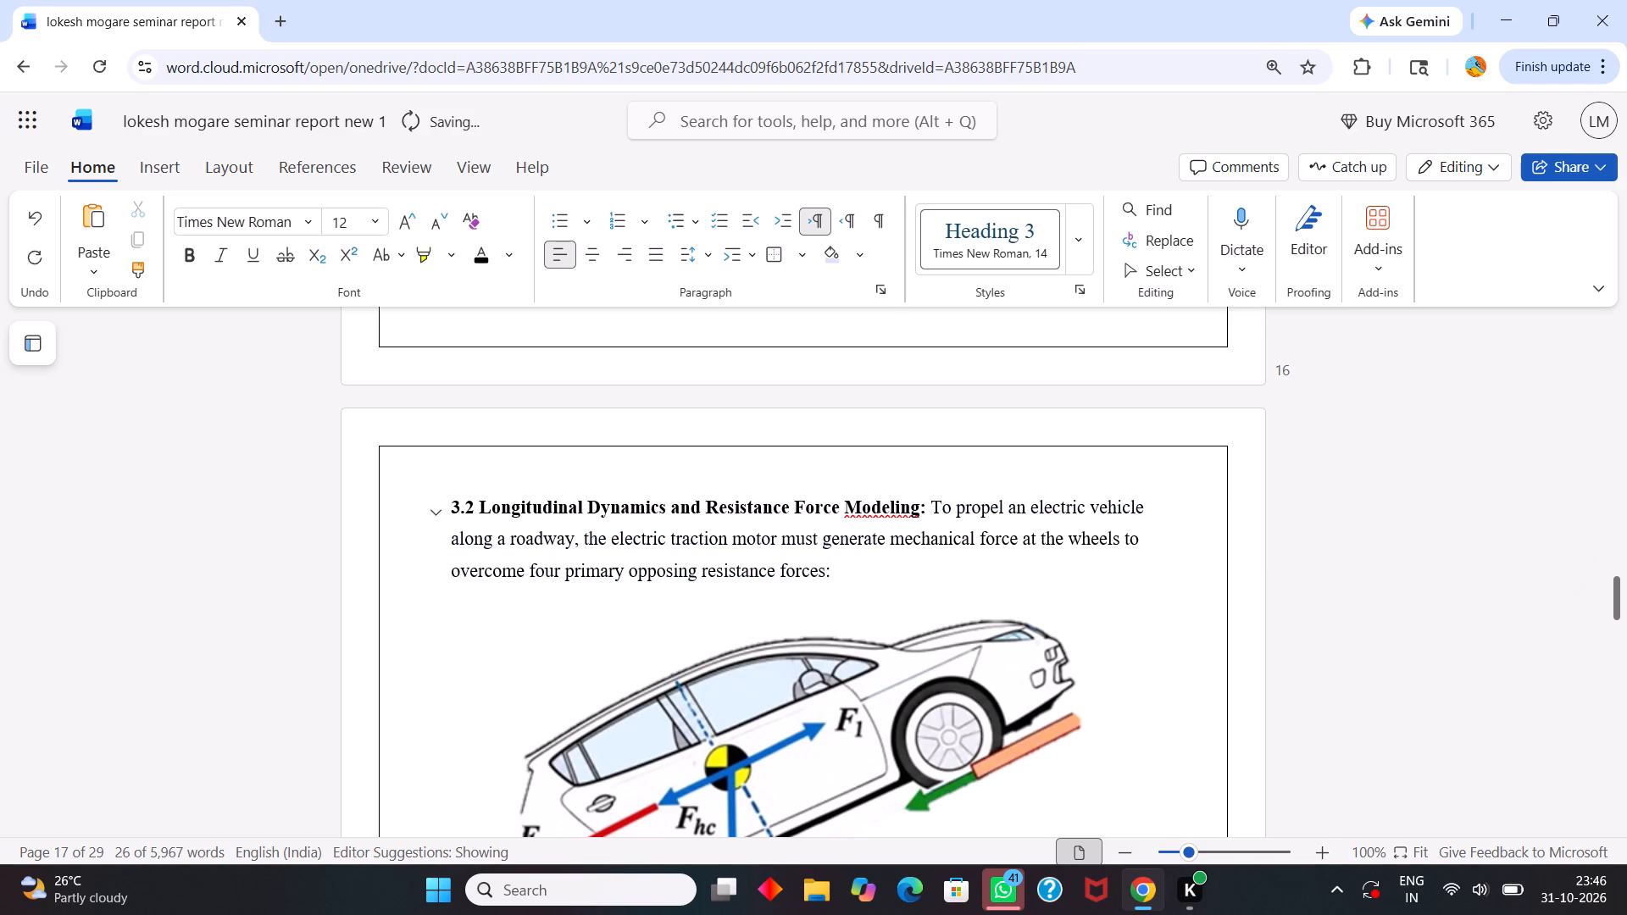
Delete the colon after "four primary opposing resistance forces" at the end of the section 3.2 paragraph.
left_click(1160, 585)
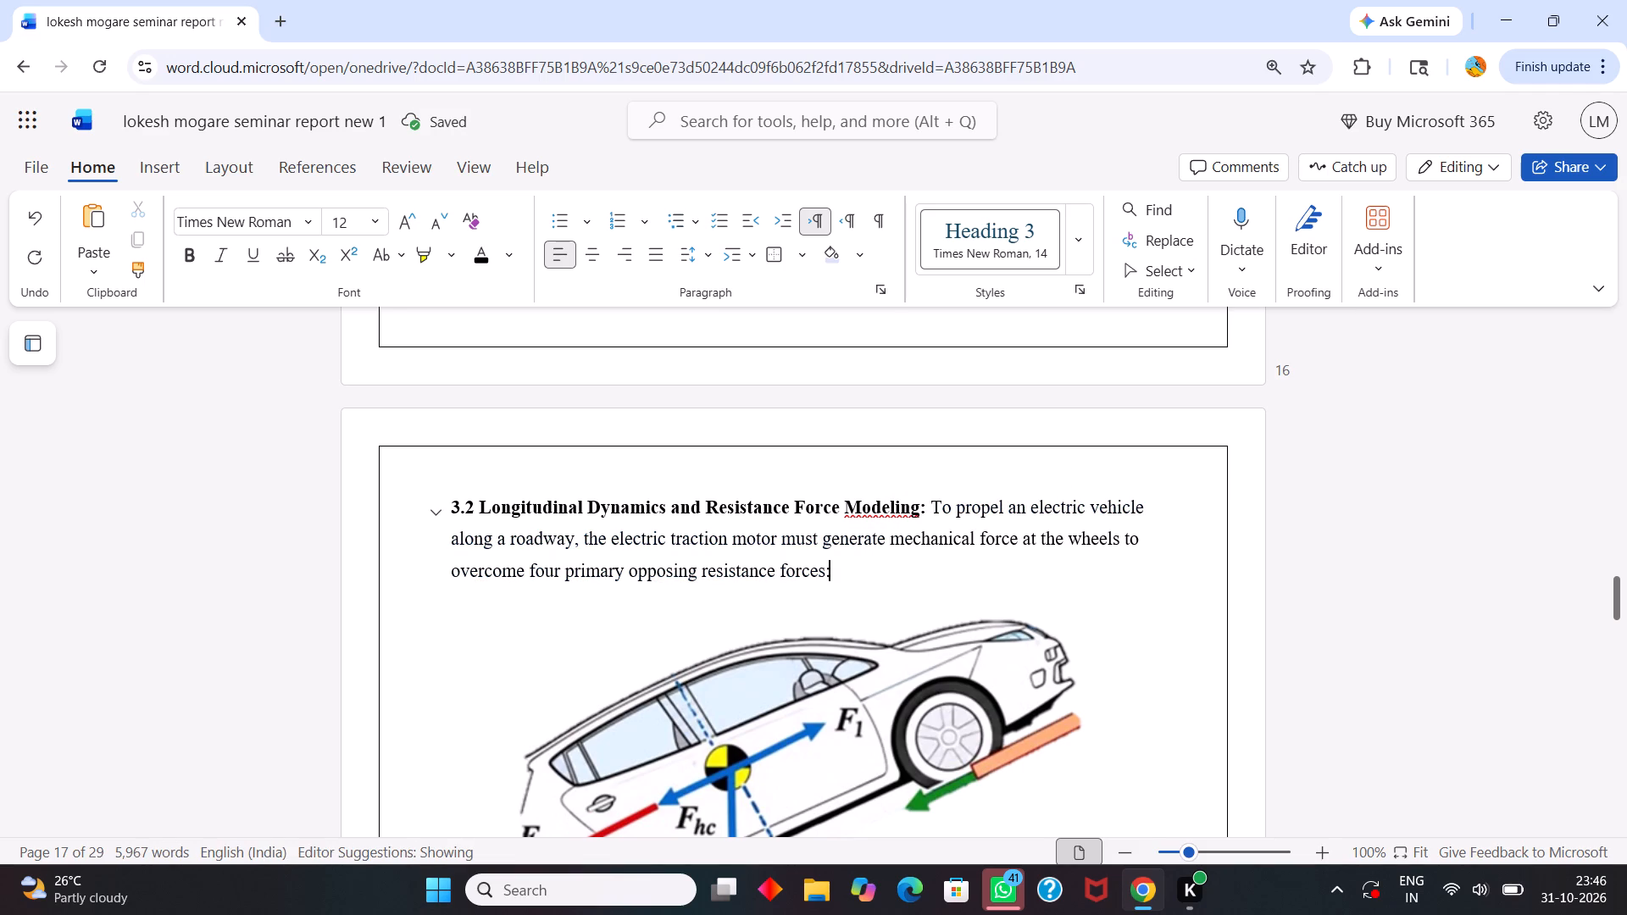
scroll(729, 574, "up", 6)
scroll(731, 571, "down", 3)
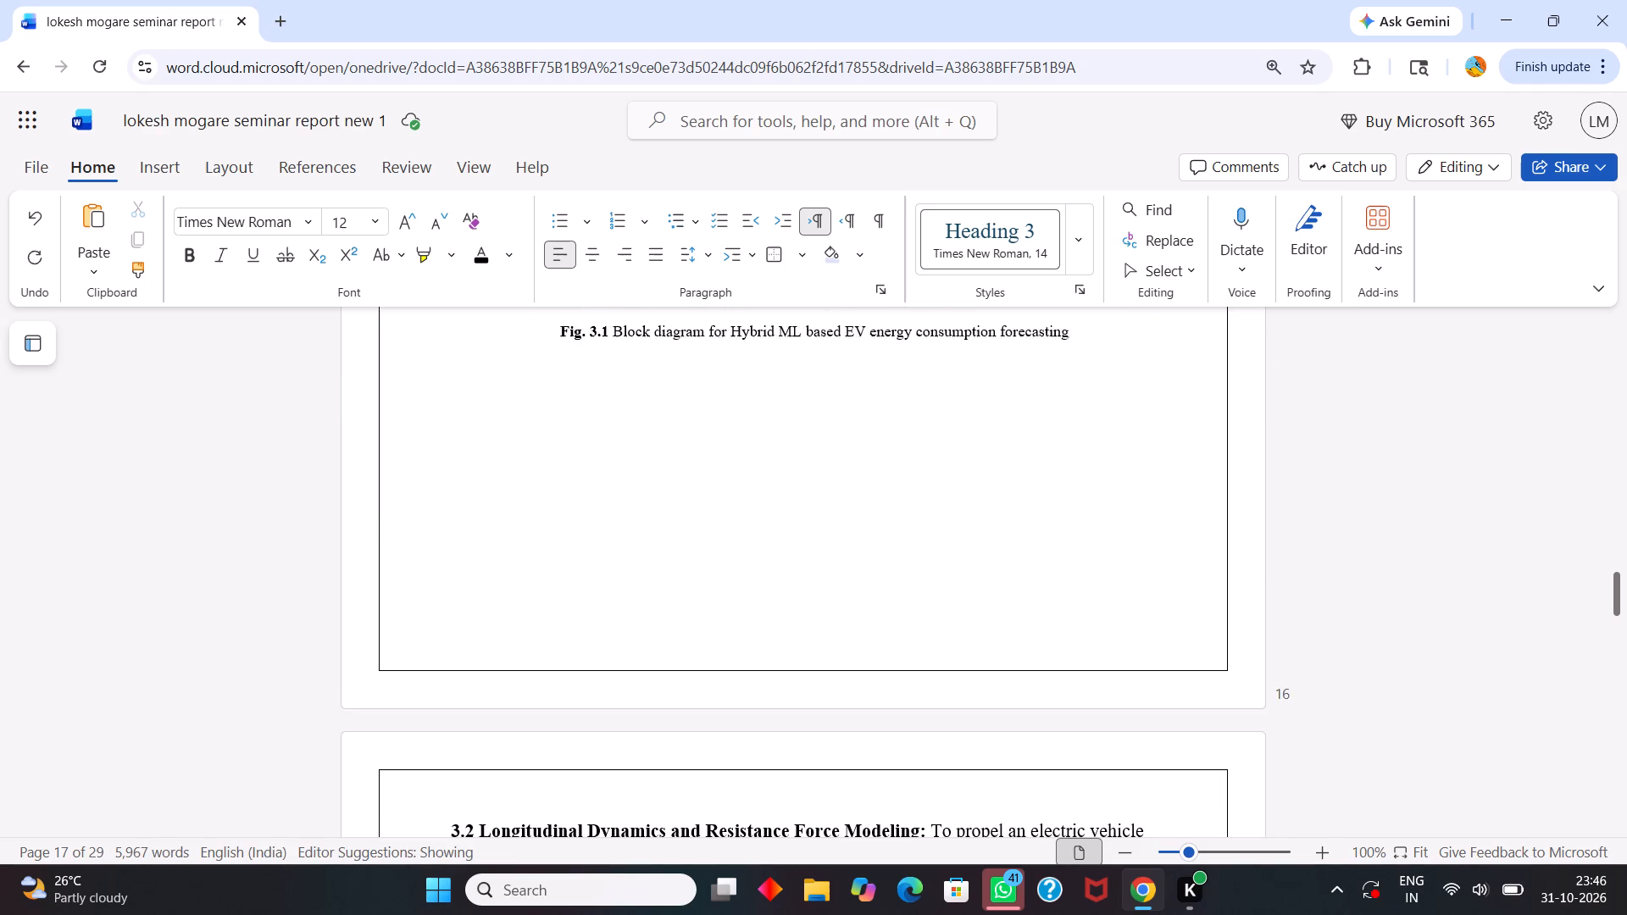
scroll(731, 571, "down", 4)
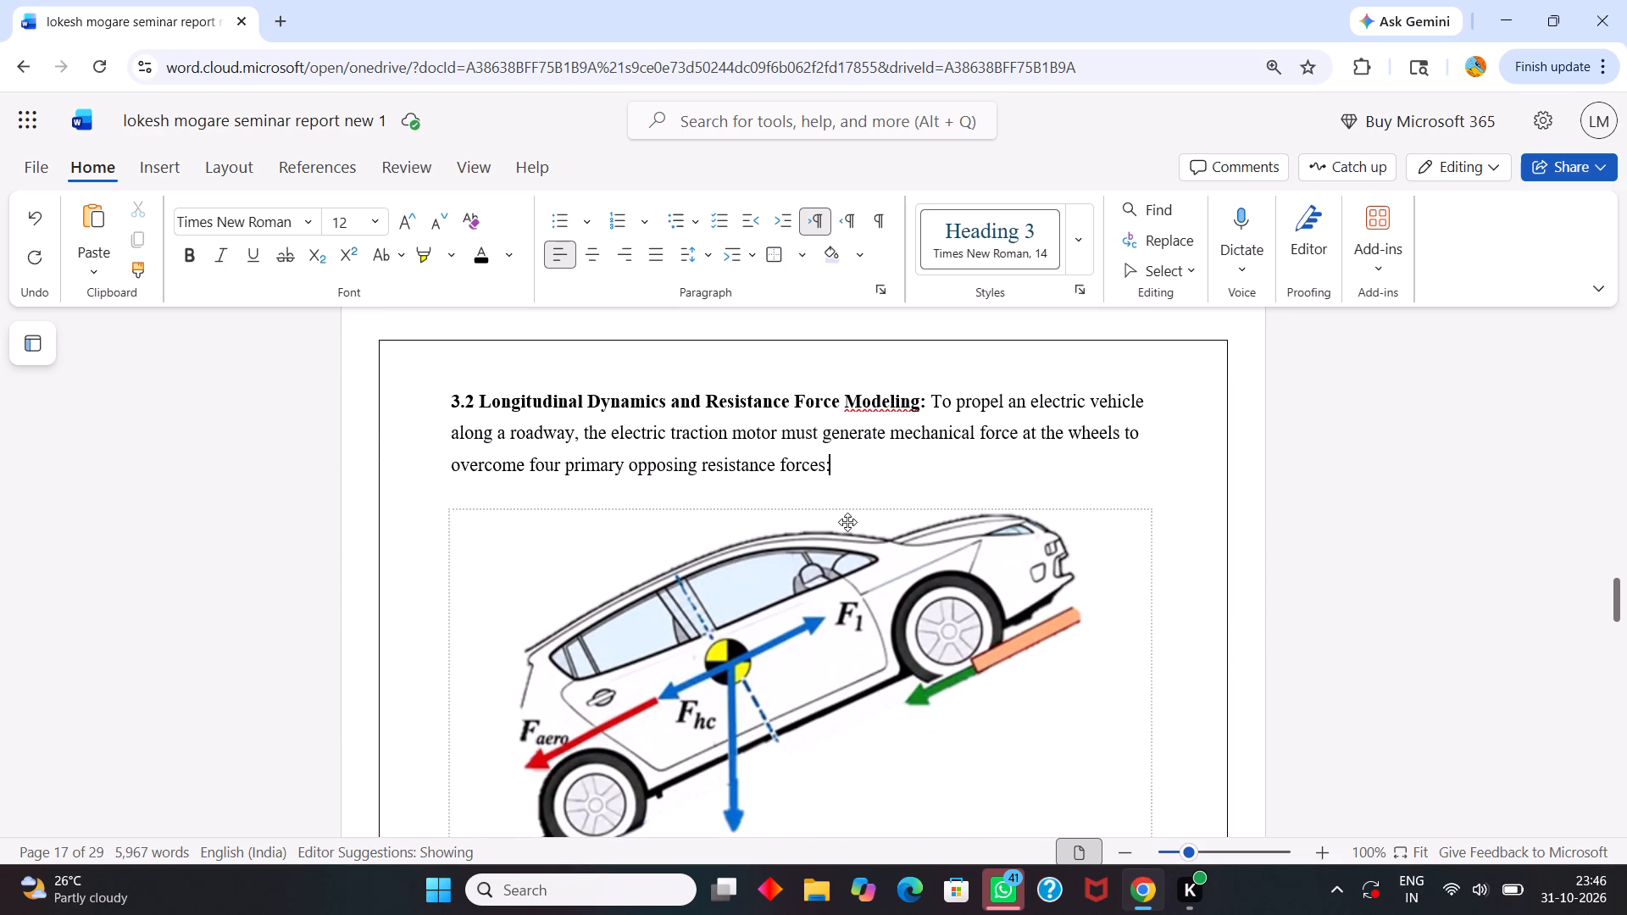
key("BackSpace")
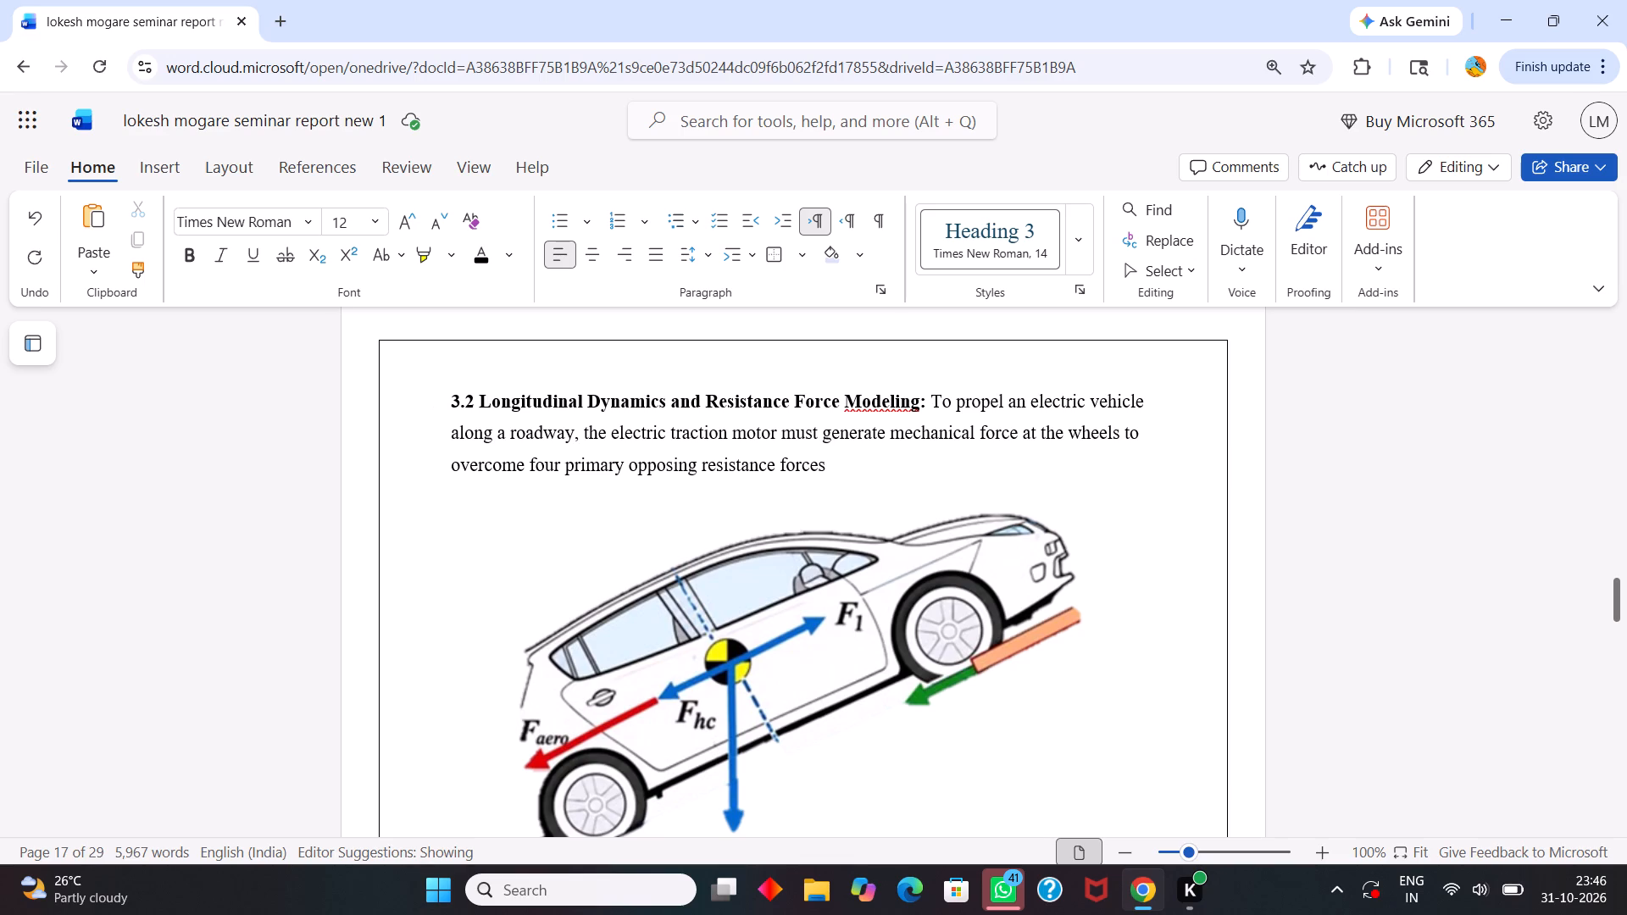
Review the page layout from section 3.1 through section 3.5, checking the figures, headings and page starts.
scroll(907, 502, "down", 1)
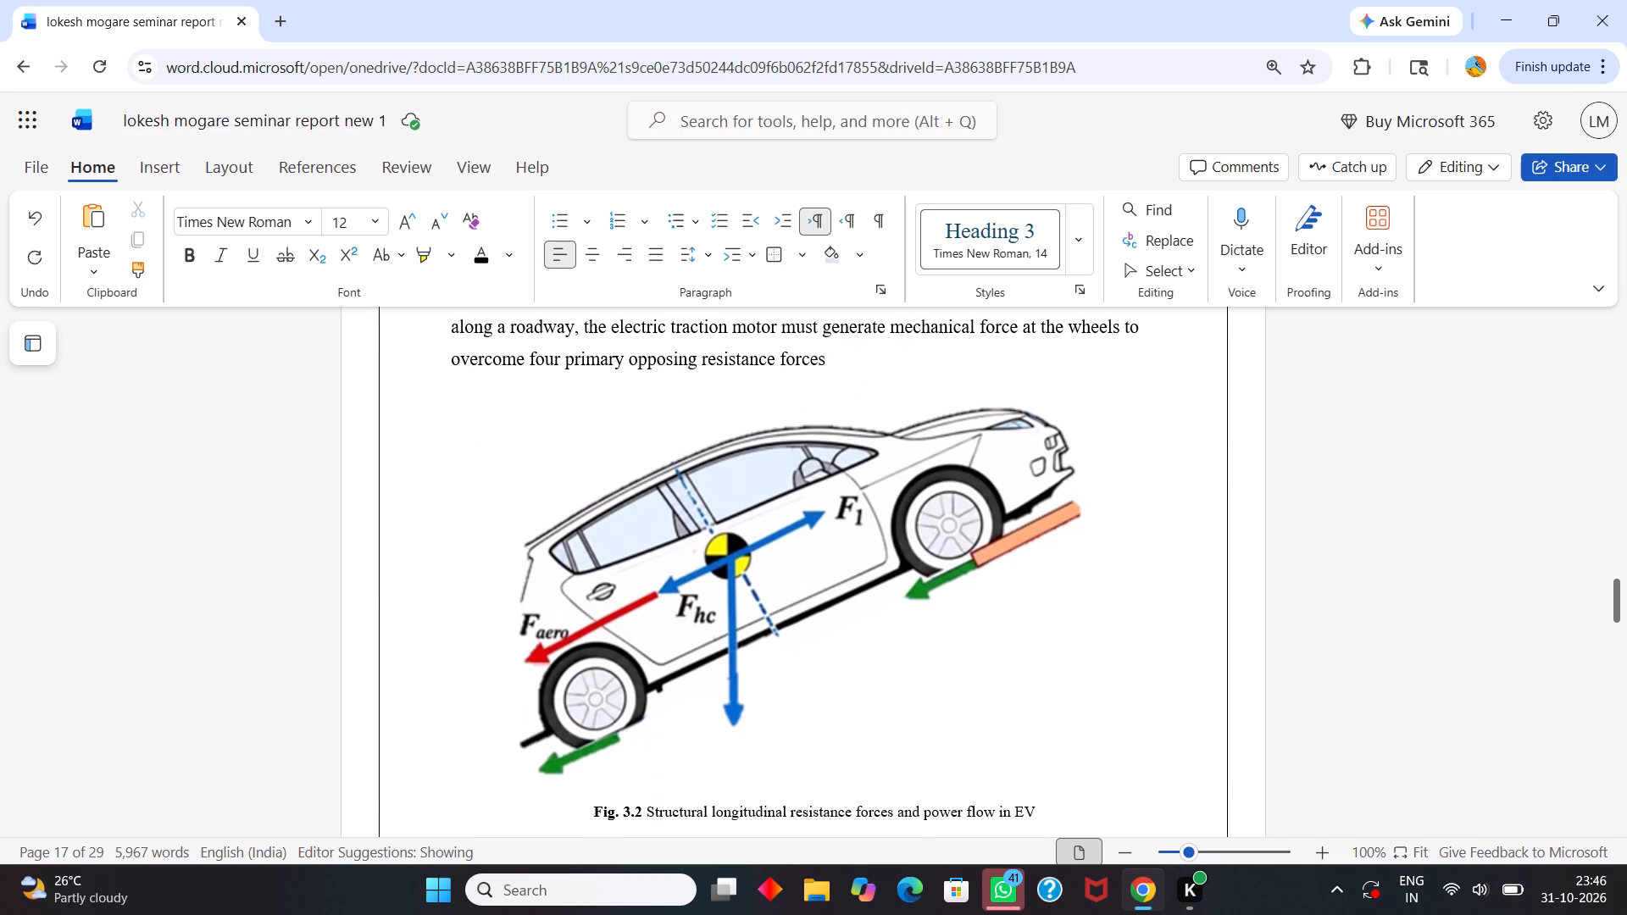
scroll(907, 502, "down", 3)
scroll(907, 502, "up", 4)
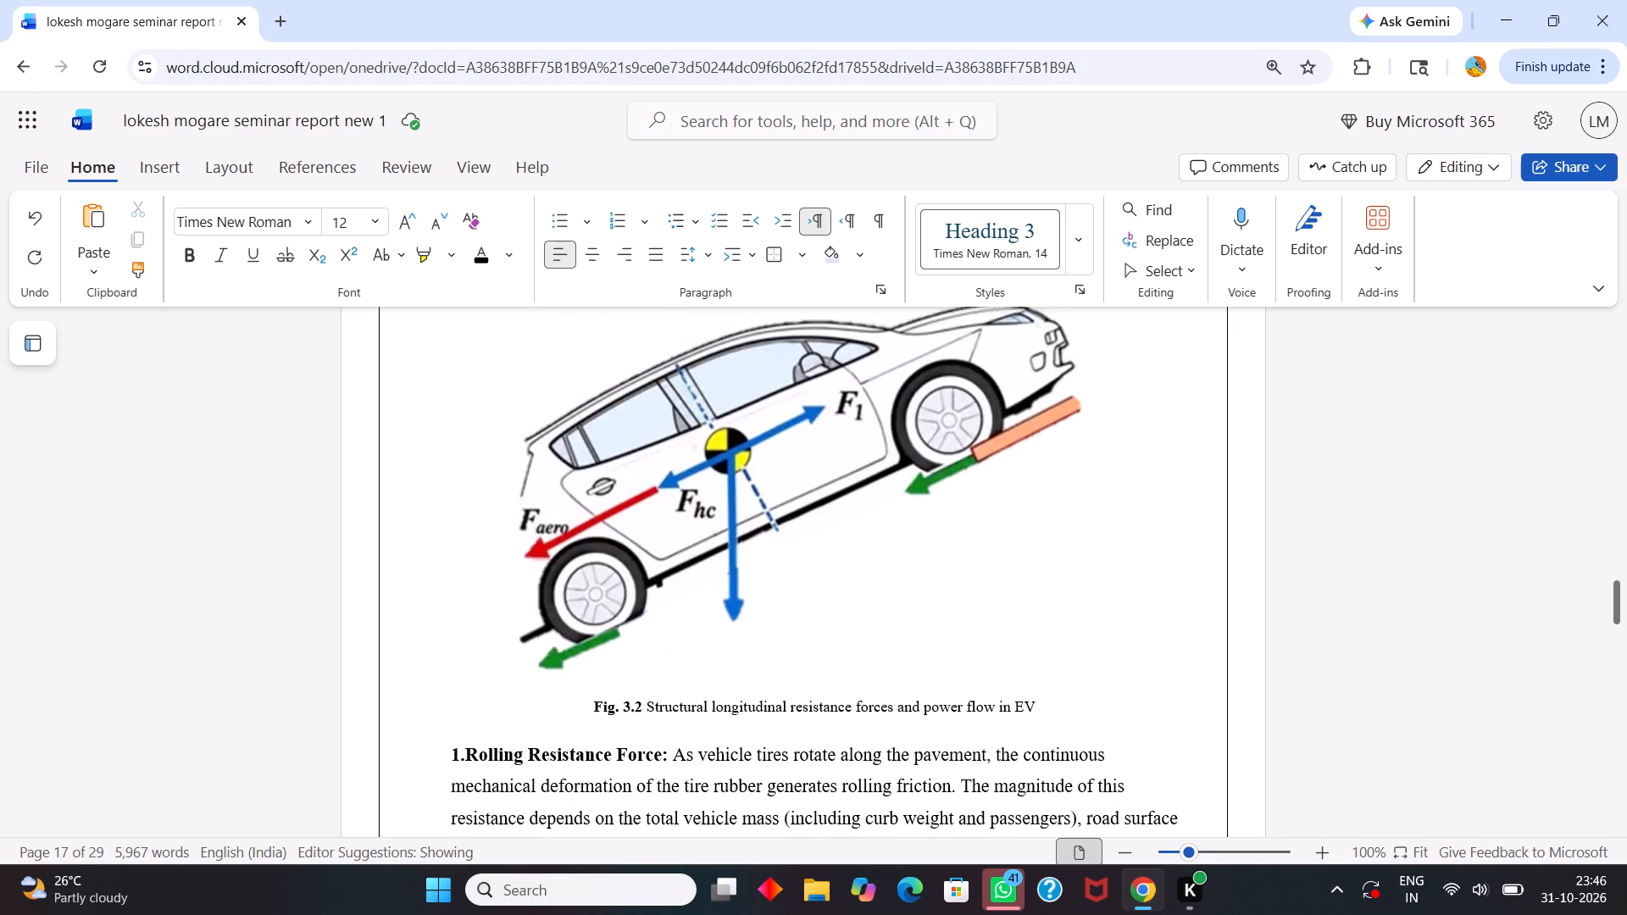
scroll(907, 502, "up", 4)
scroll(907, 502, "down", 5)
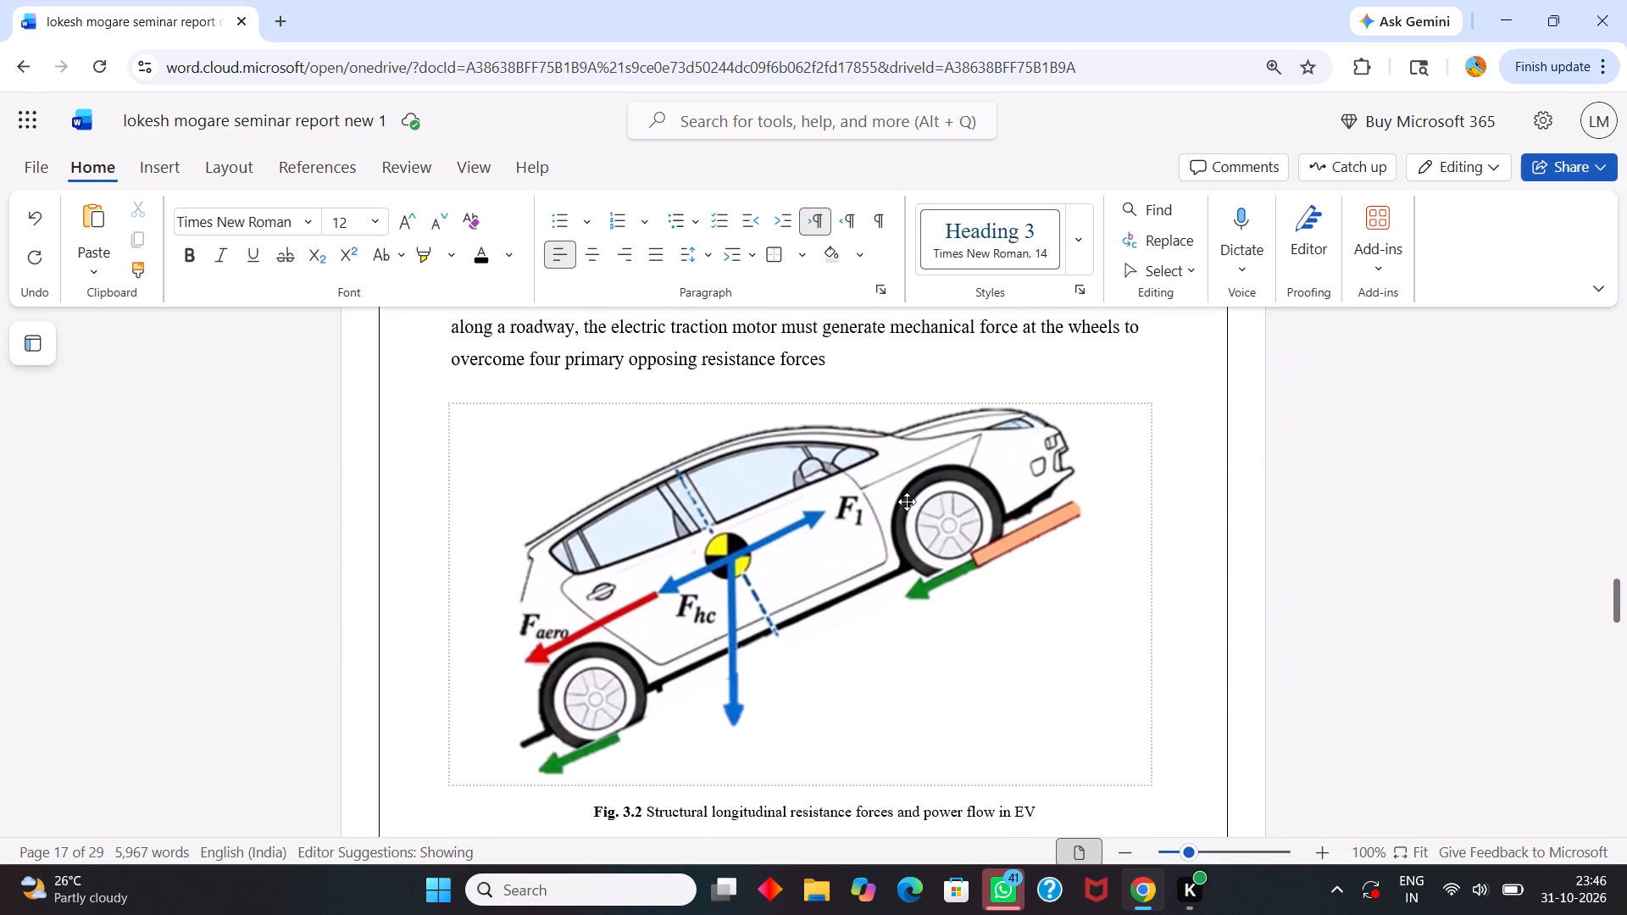
scroll(907, 502, "up", 7)
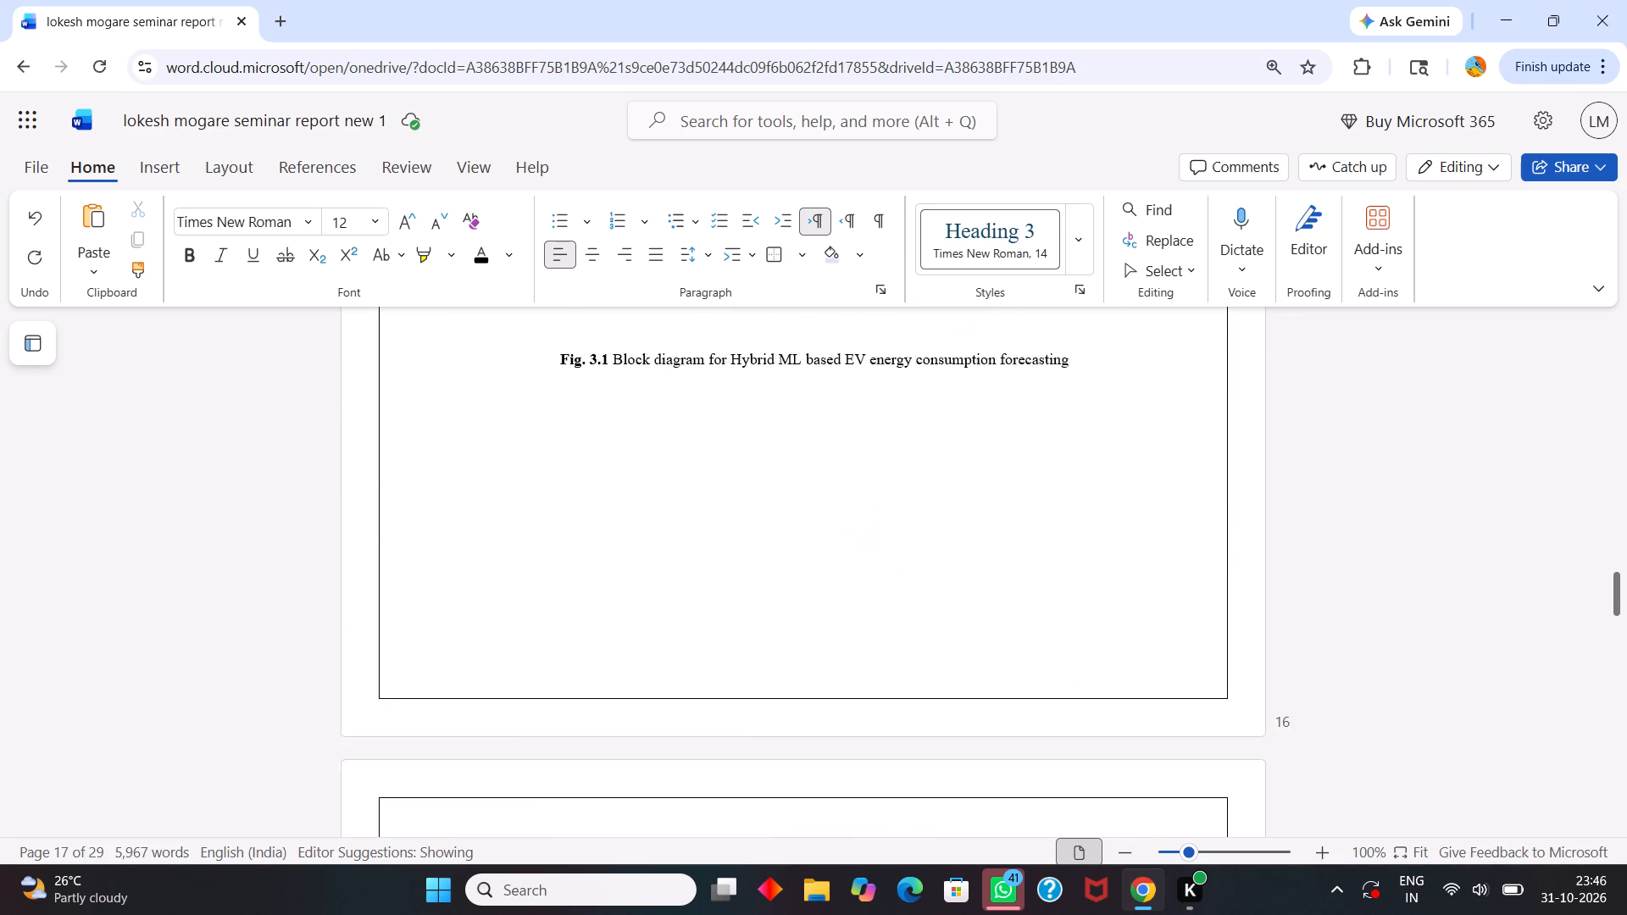
scroll(907, 501, "up", 9)
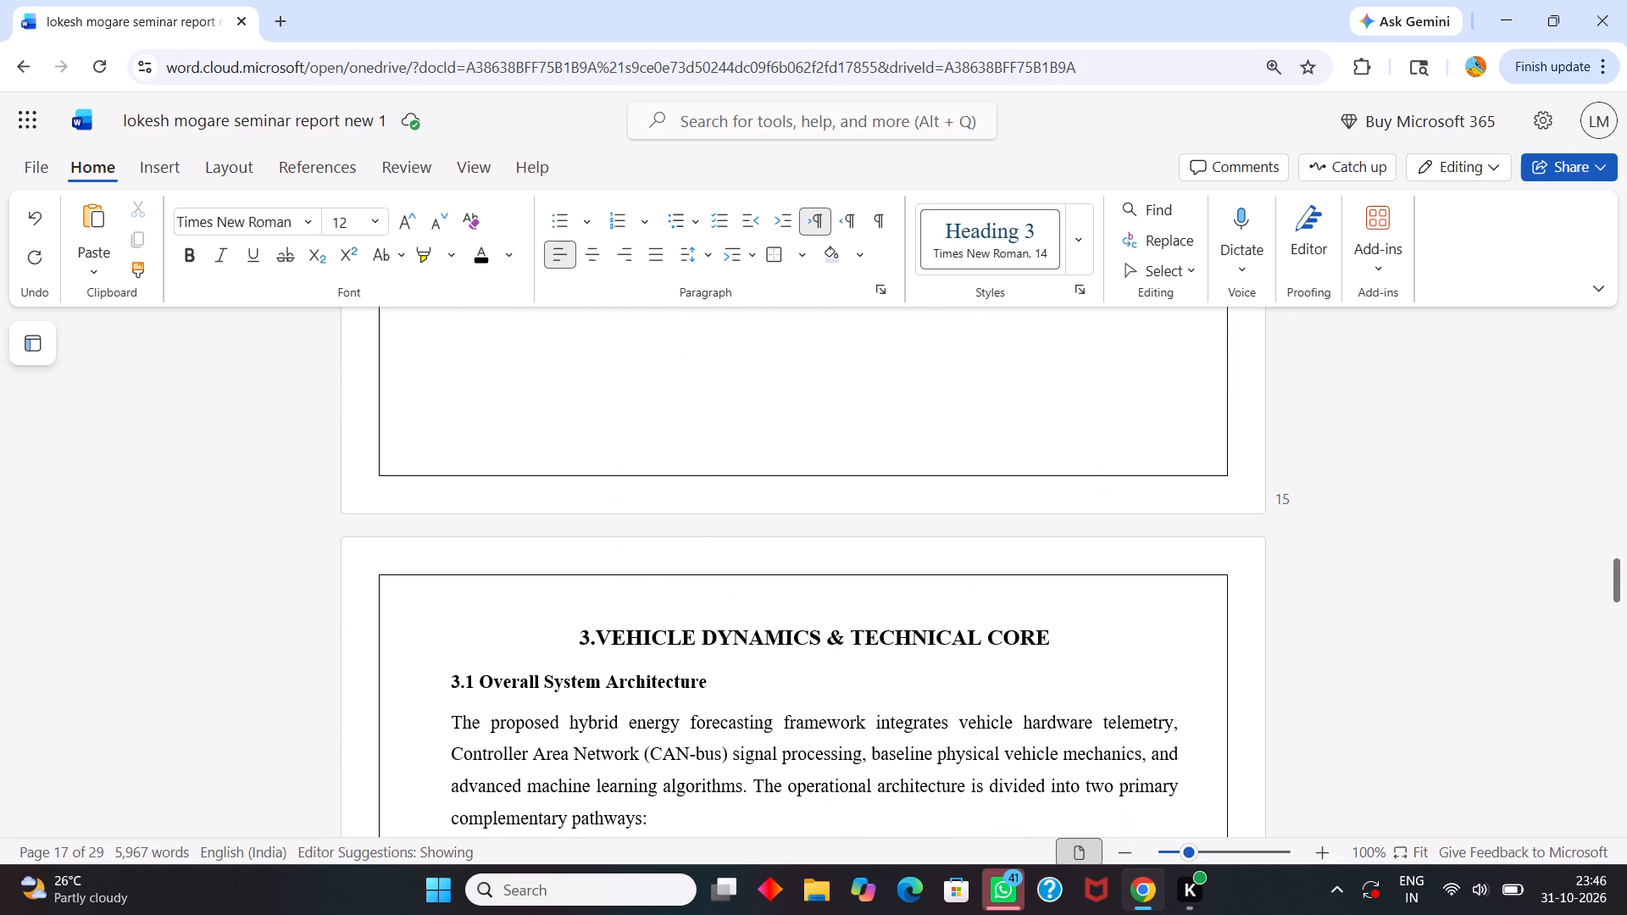
scroll(907, 500, "down", 13)
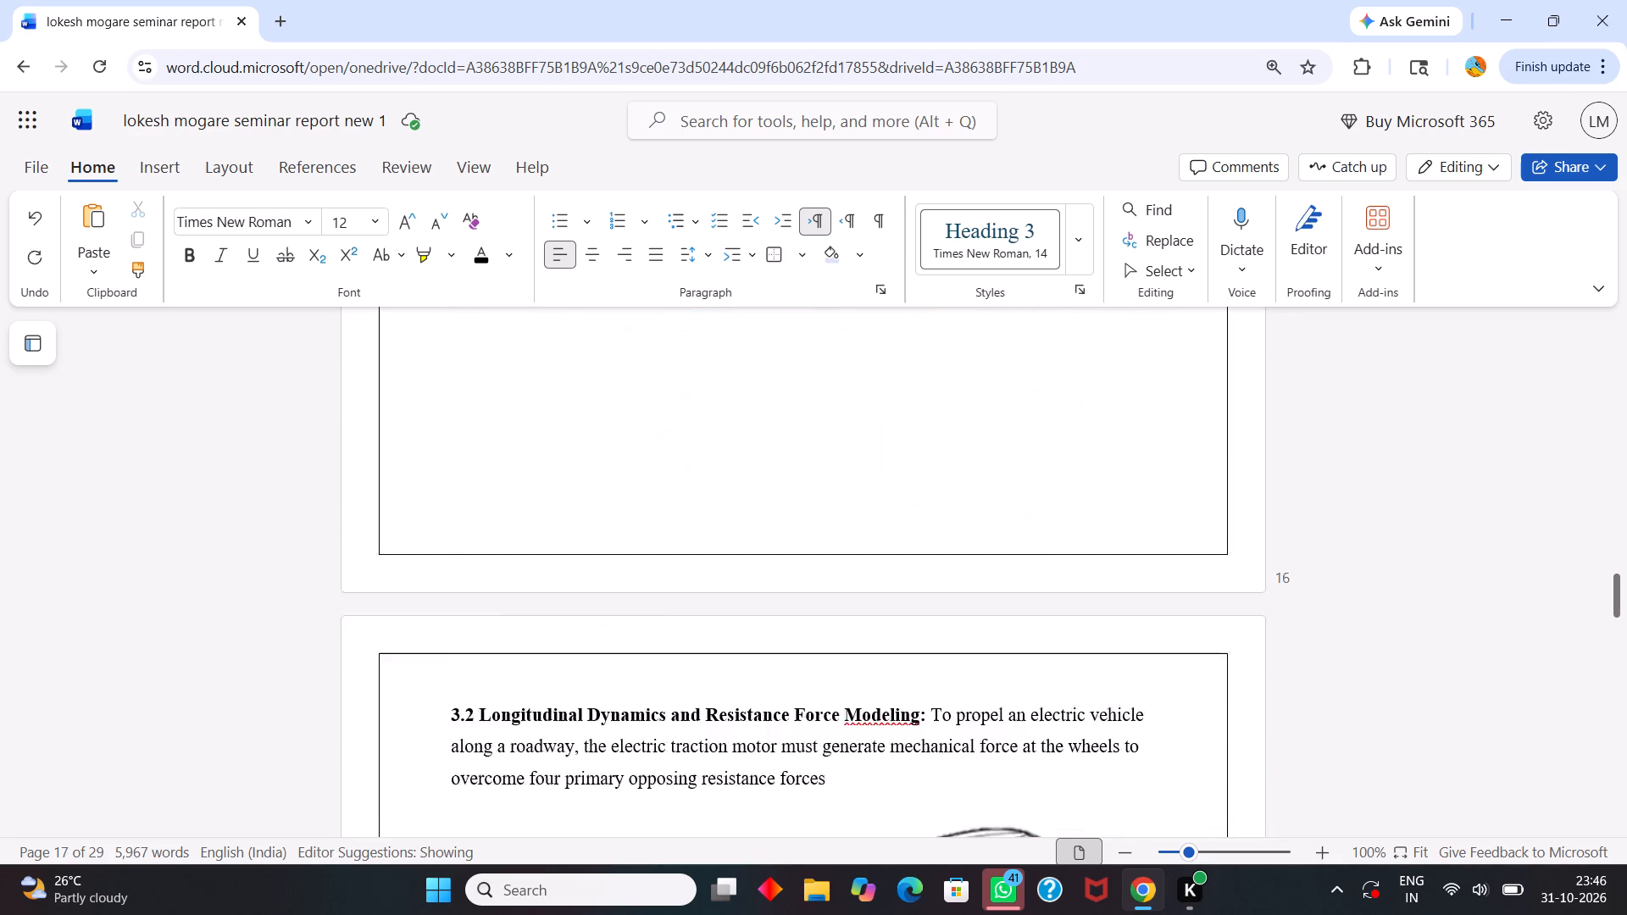
scroll(907, 500, "down", 12)
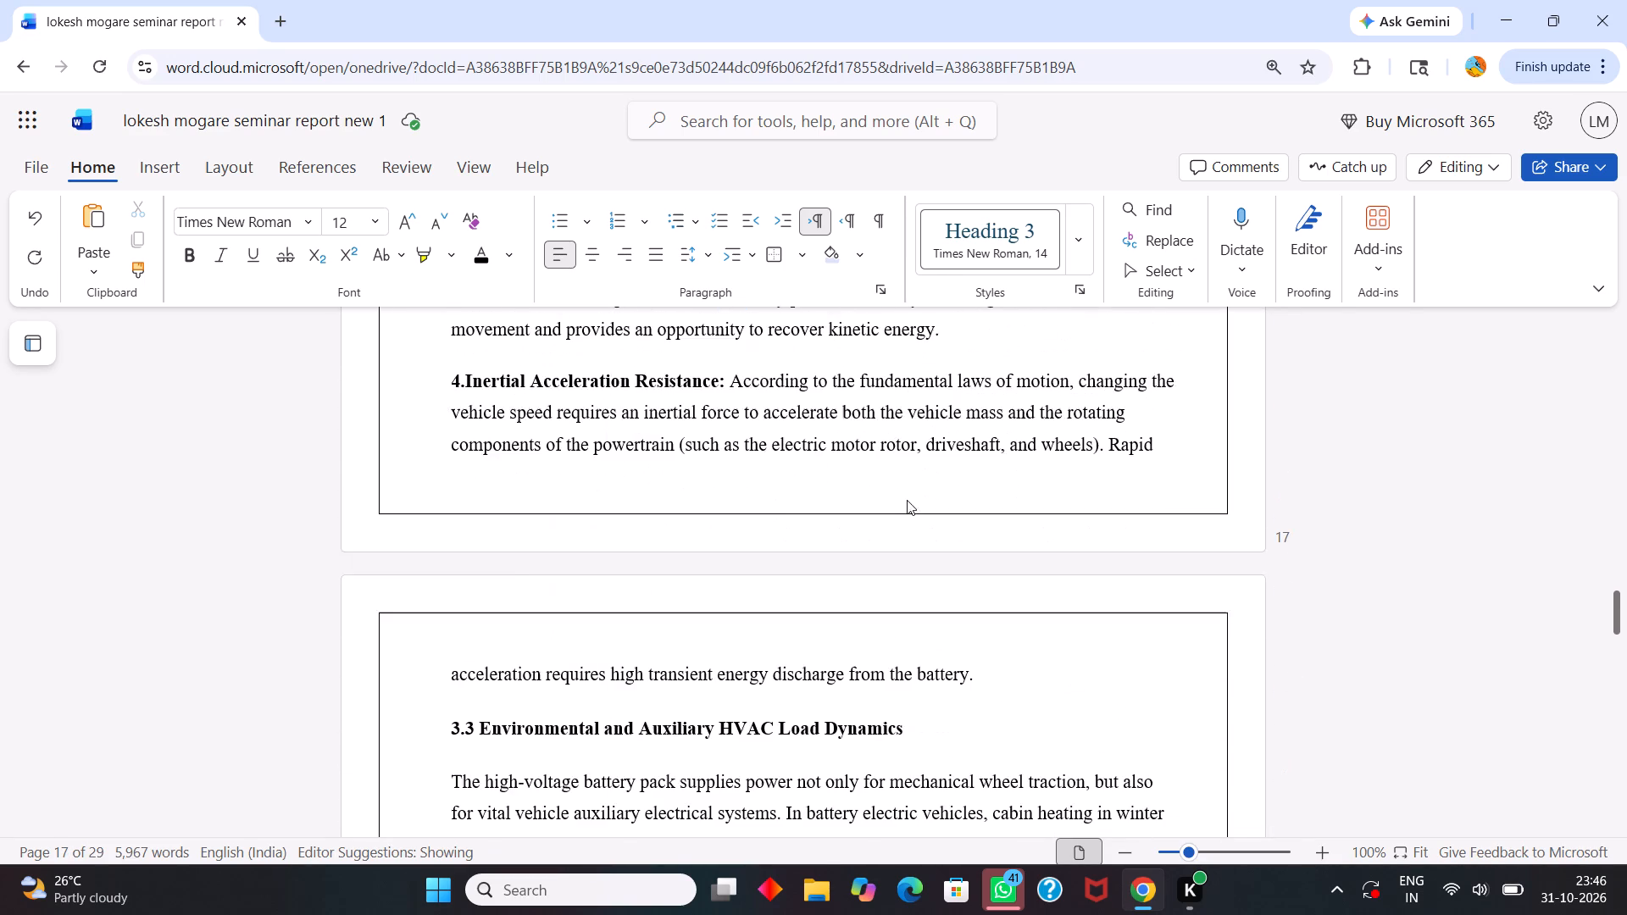
scroll(907, 500, "down", 6)
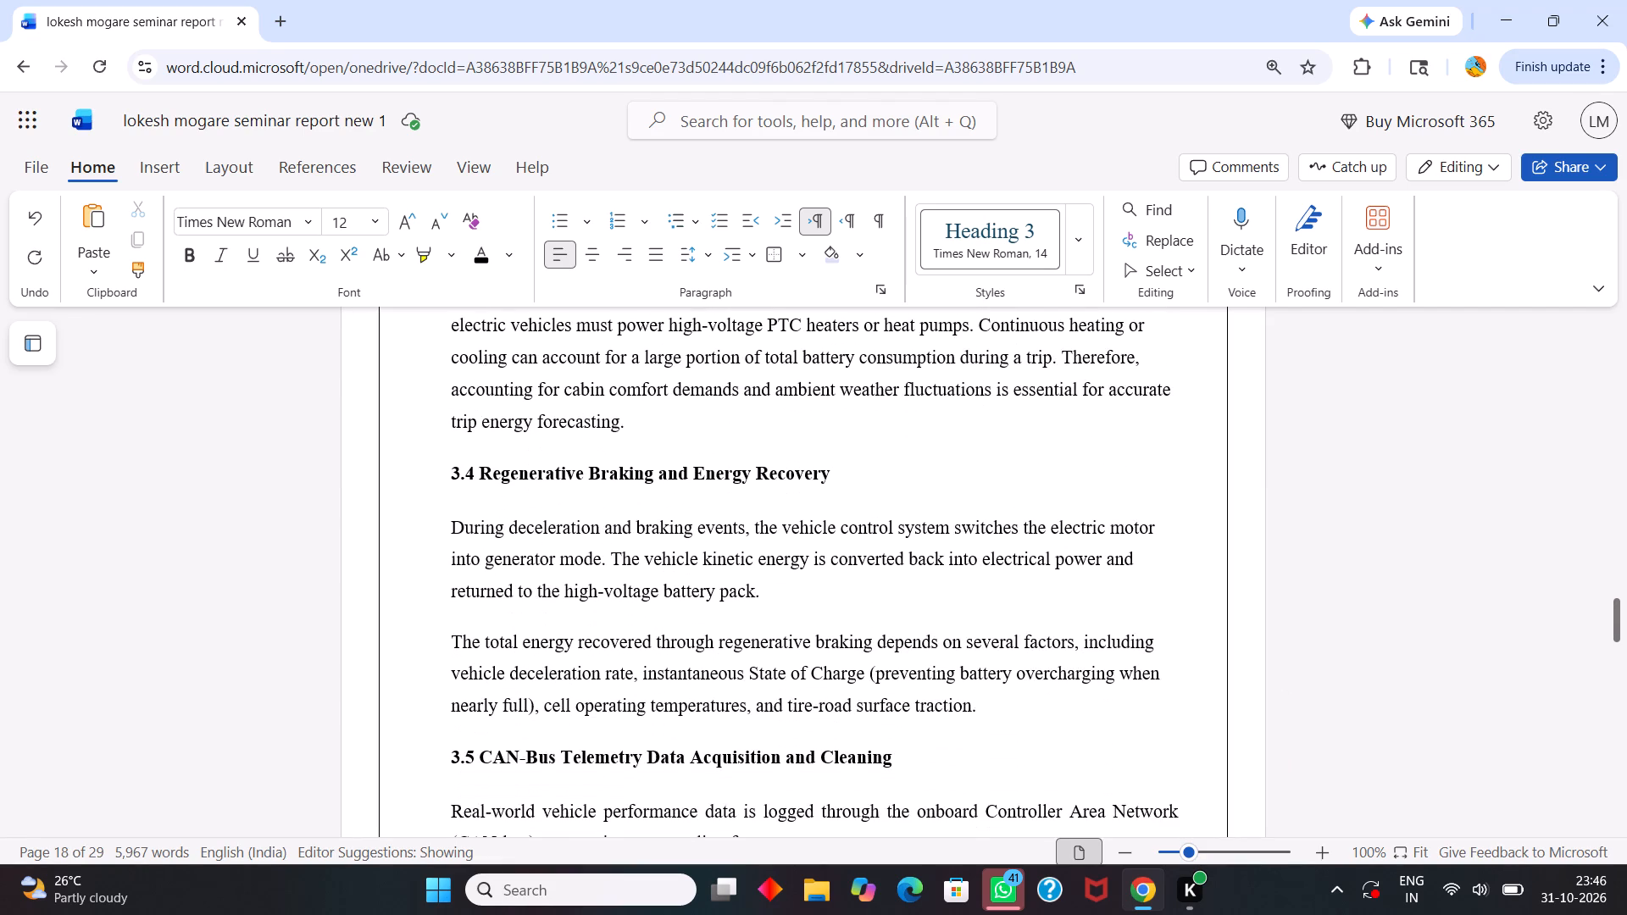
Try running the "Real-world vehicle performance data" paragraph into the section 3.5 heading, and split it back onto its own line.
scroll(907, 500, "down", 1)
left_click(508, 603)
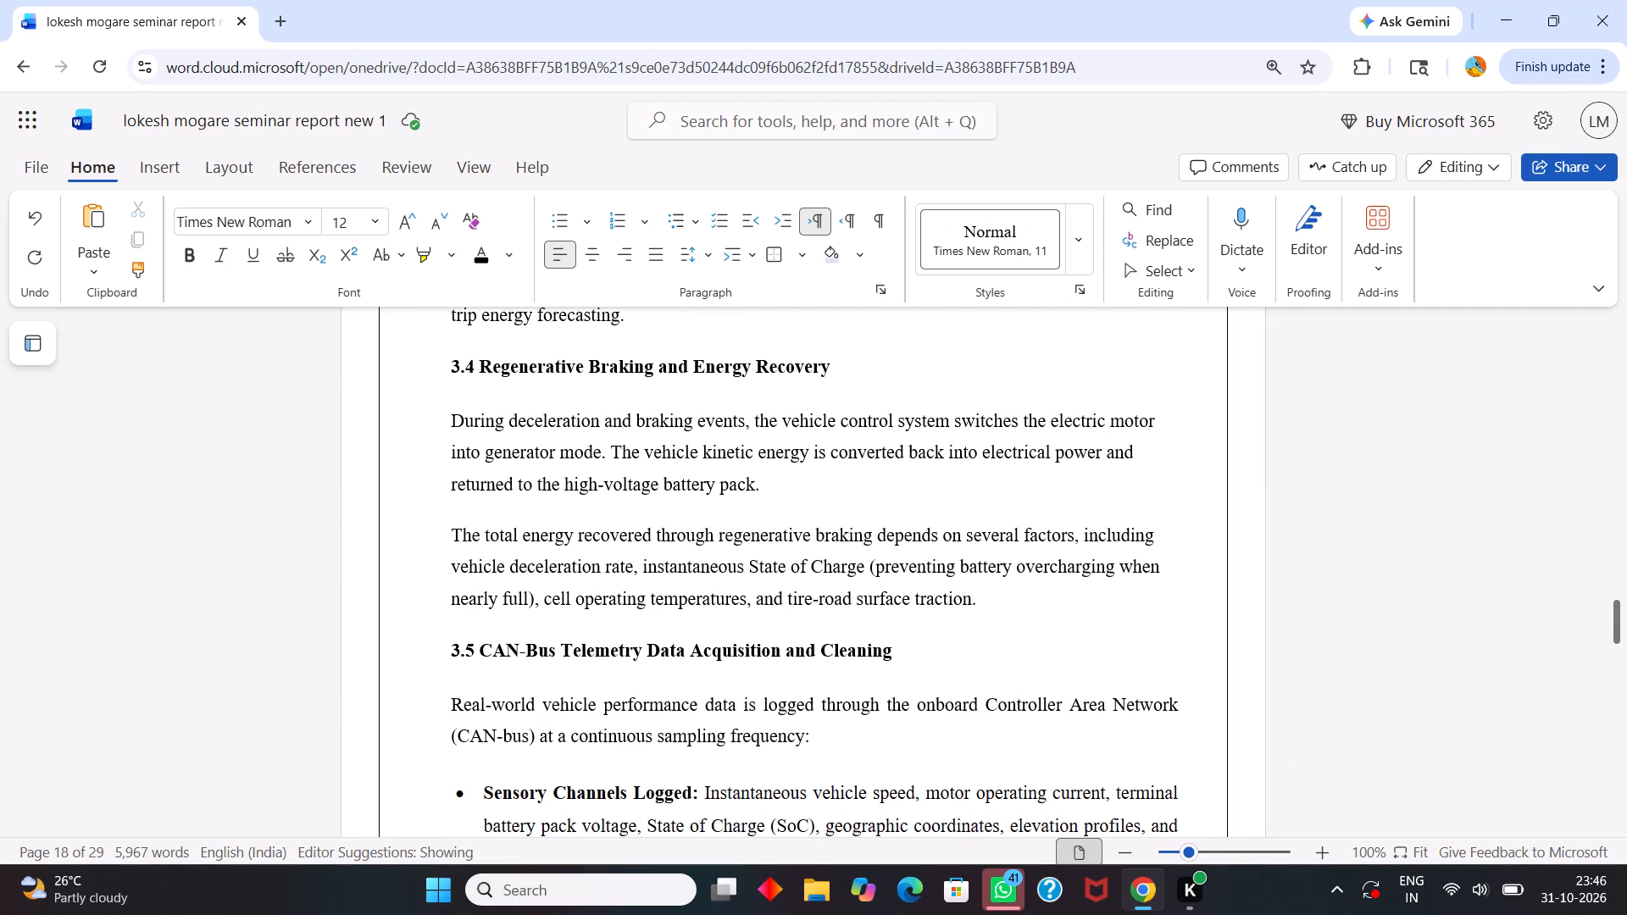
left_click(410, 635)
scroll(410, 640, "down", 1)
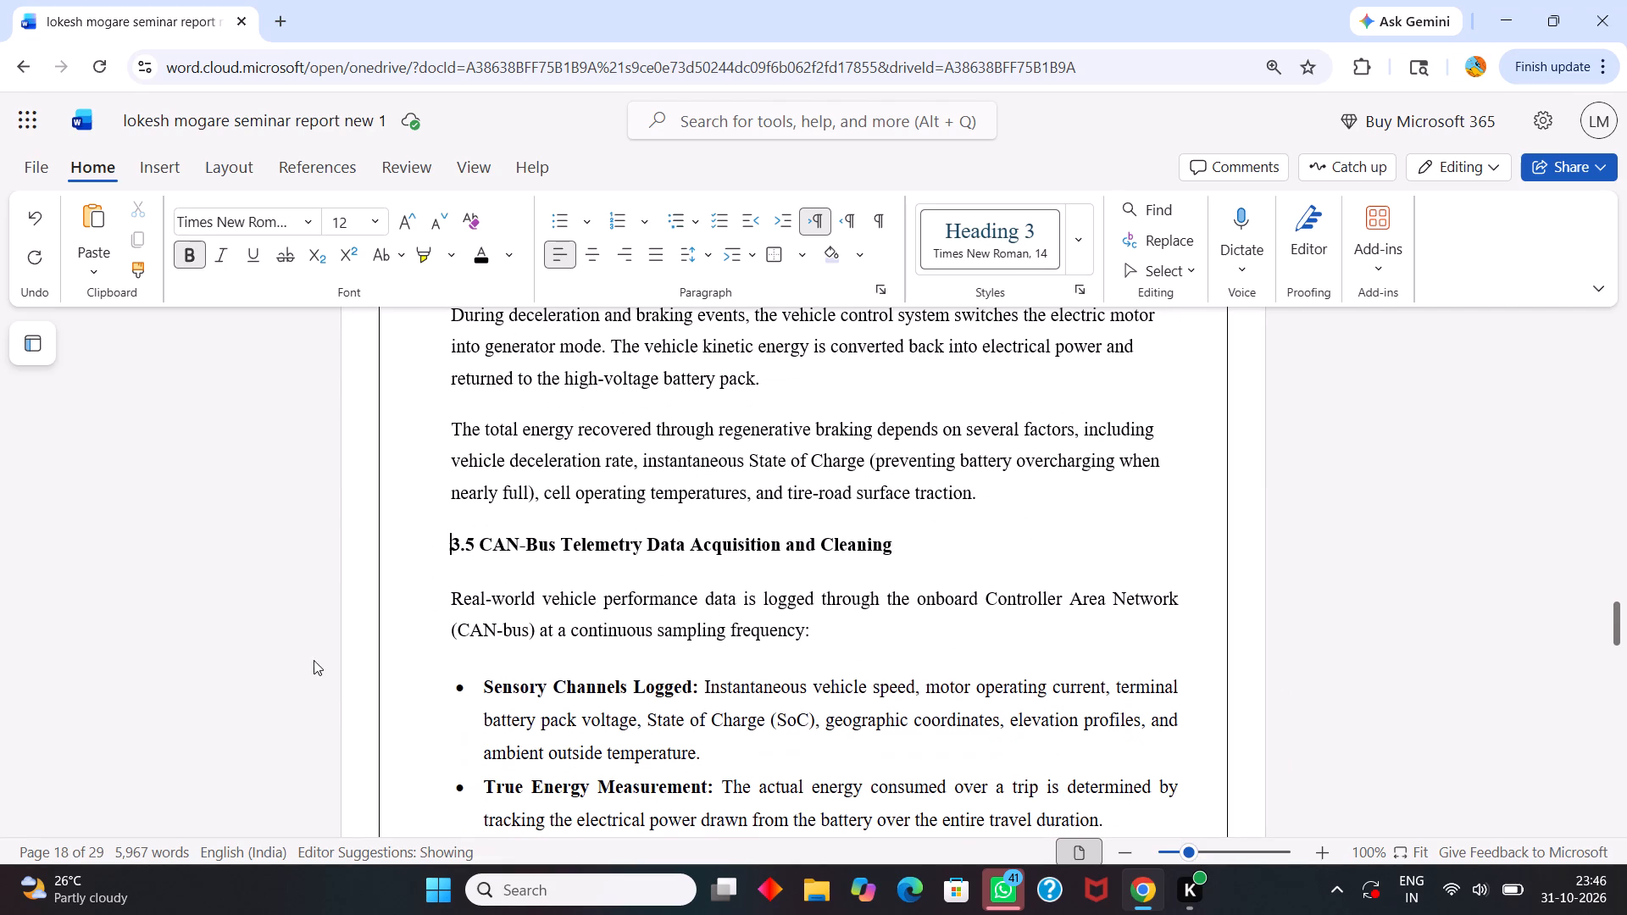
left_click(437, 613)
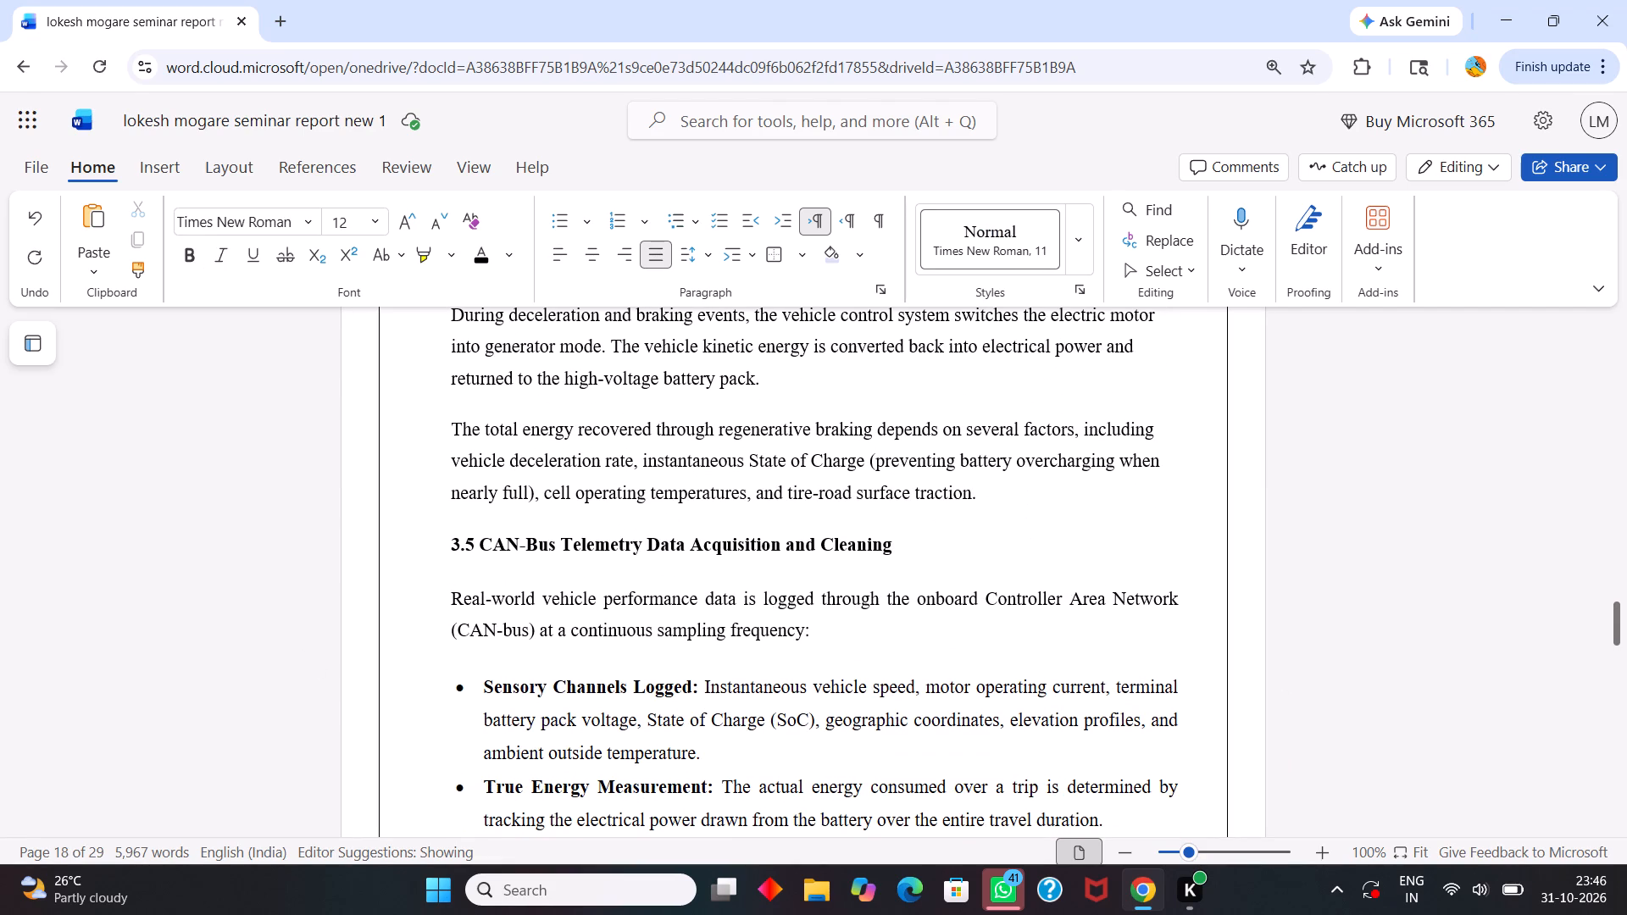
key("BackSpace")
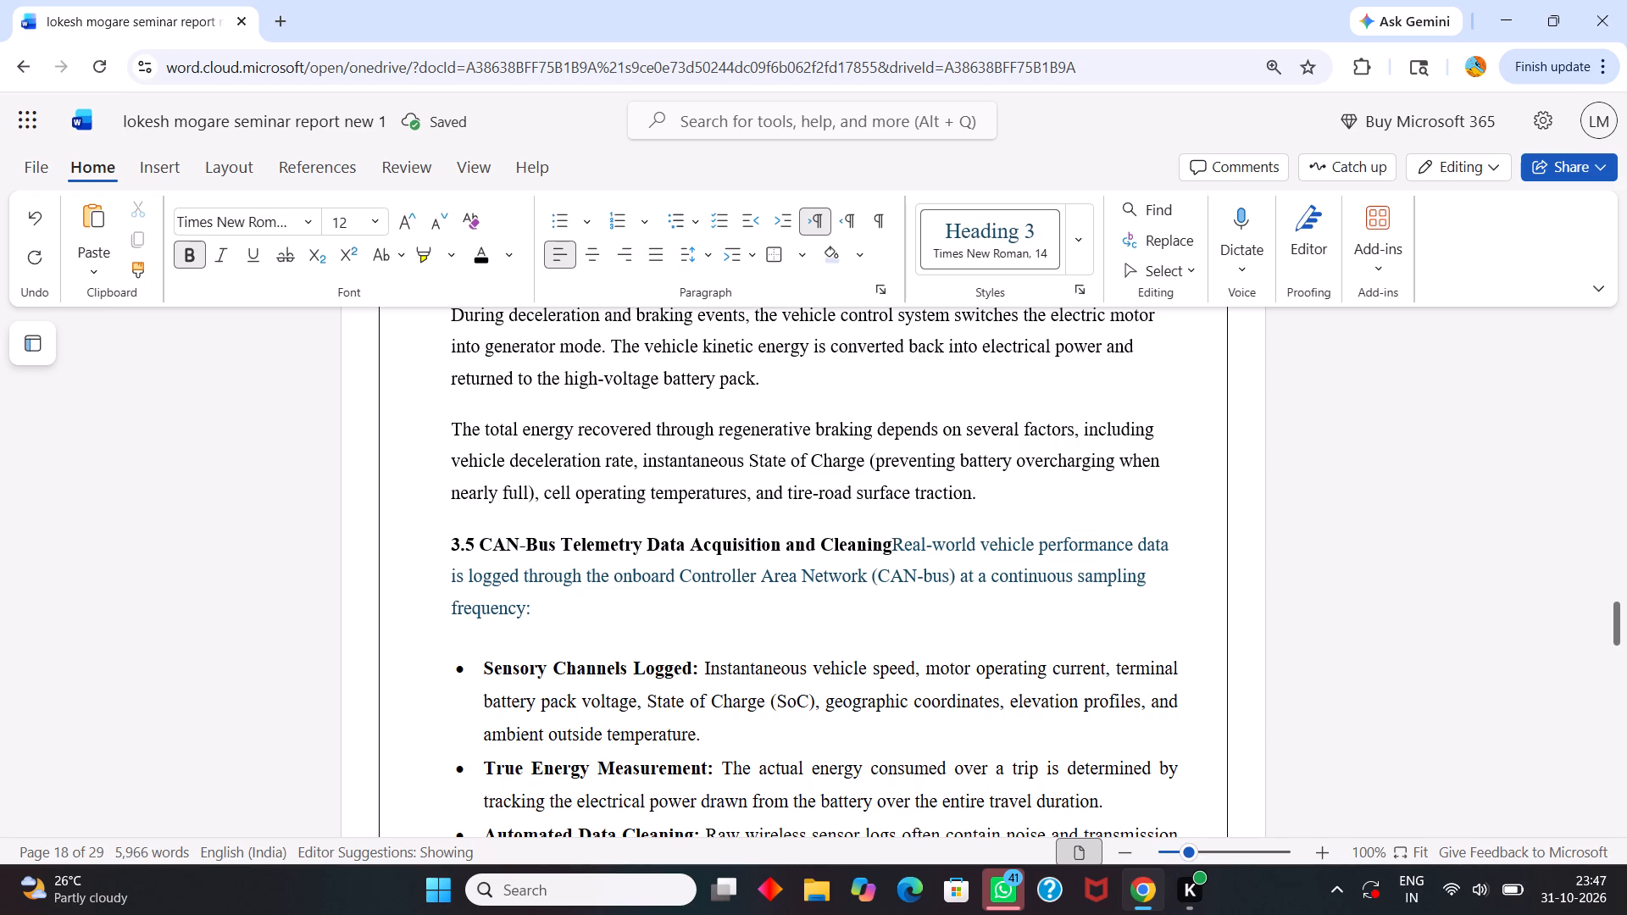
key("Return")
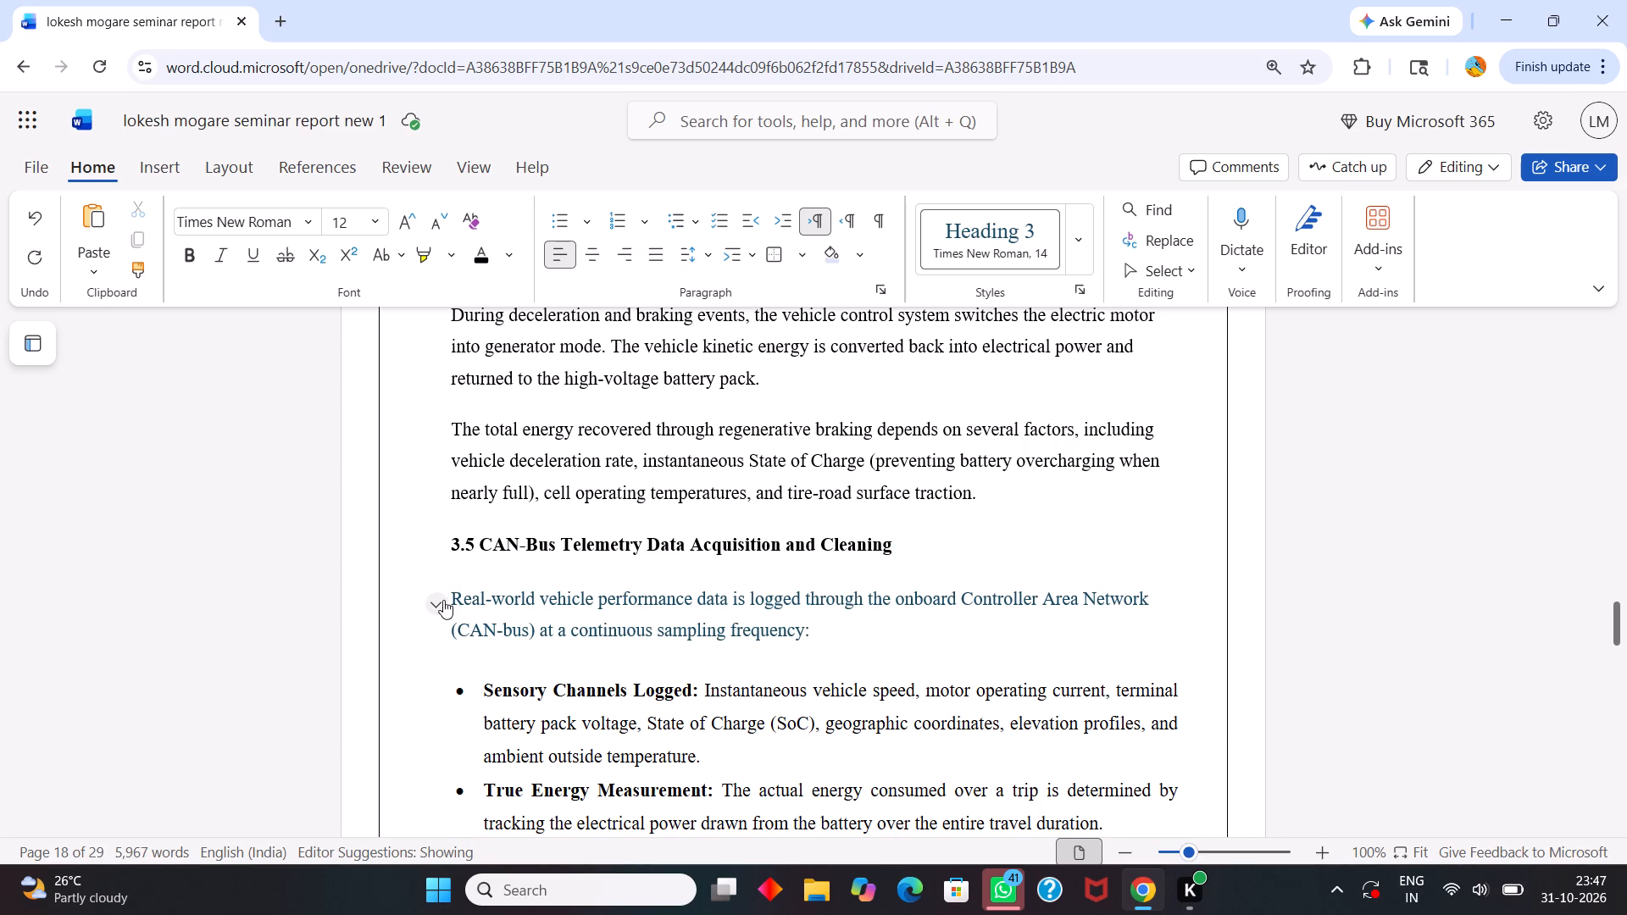
Set the font colour of the "Real-world vehicle performance data" paragraph under the section 3.5 heading to black.
left_click_drag(453, 595, 818, 643)
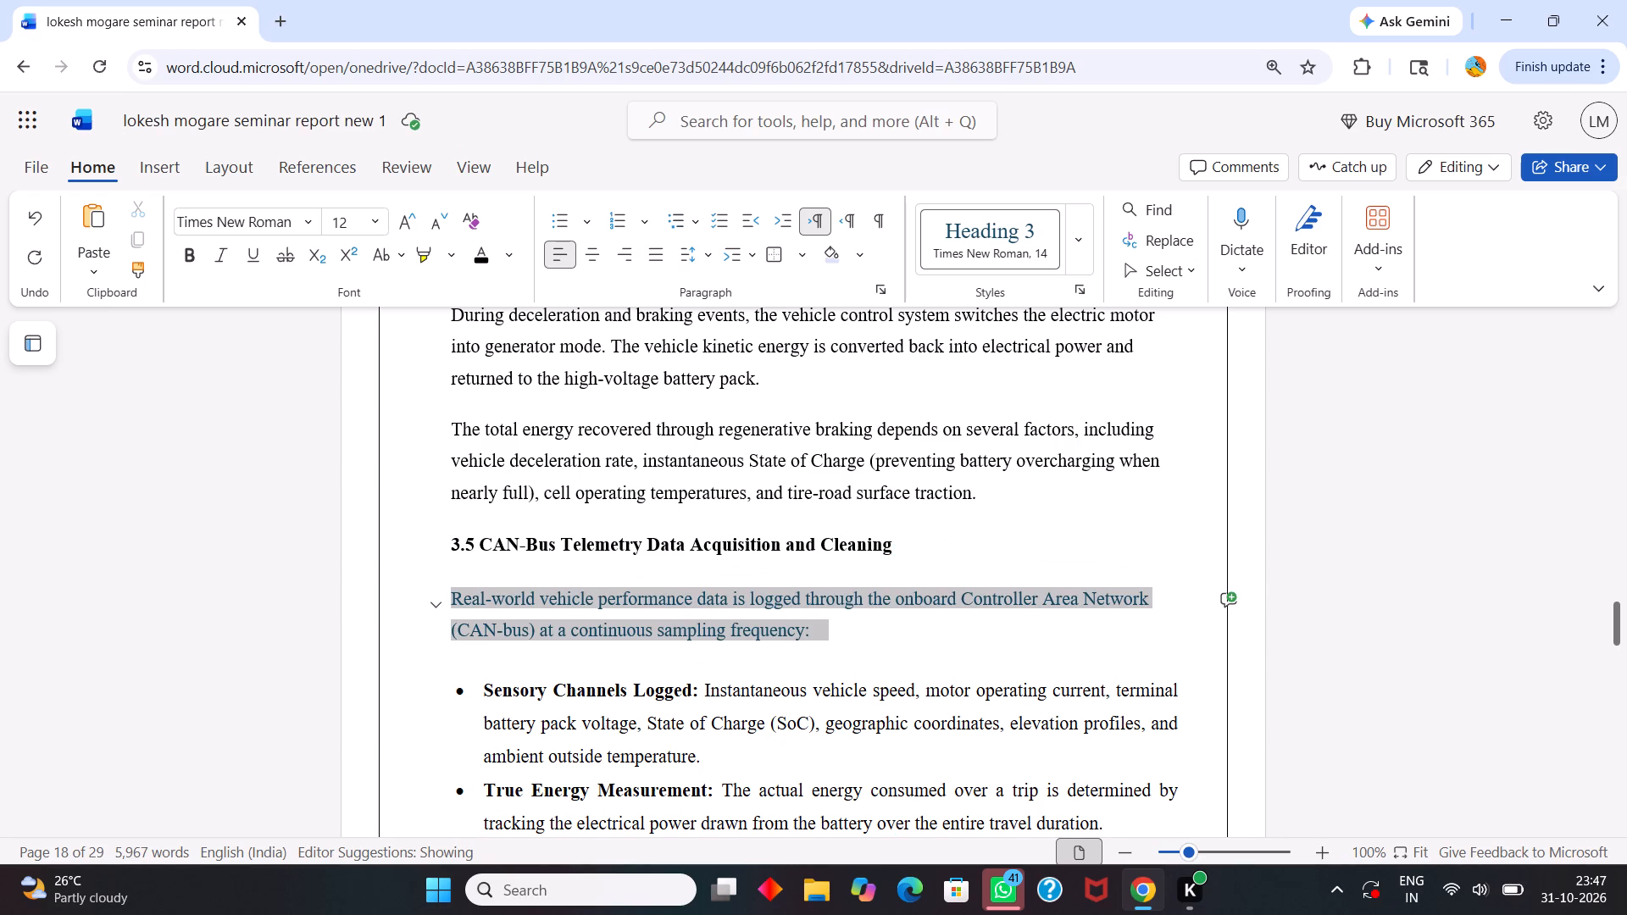
left_click_drag(818, 643, 819, 643)
left_click(1143, 596)
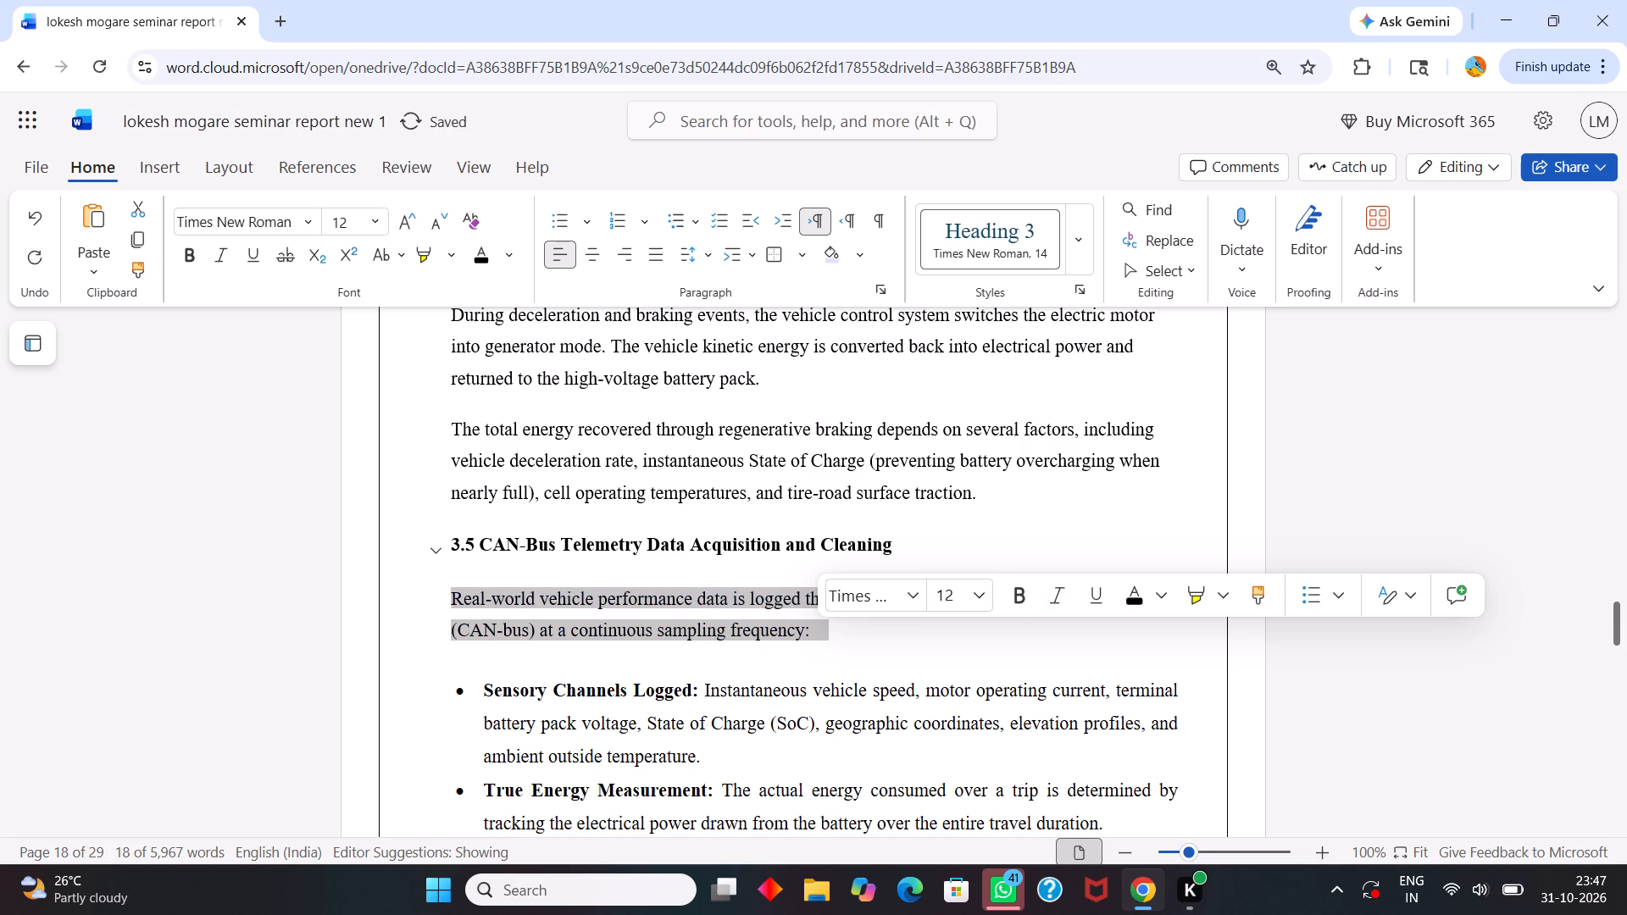
left_click(1045, 512)
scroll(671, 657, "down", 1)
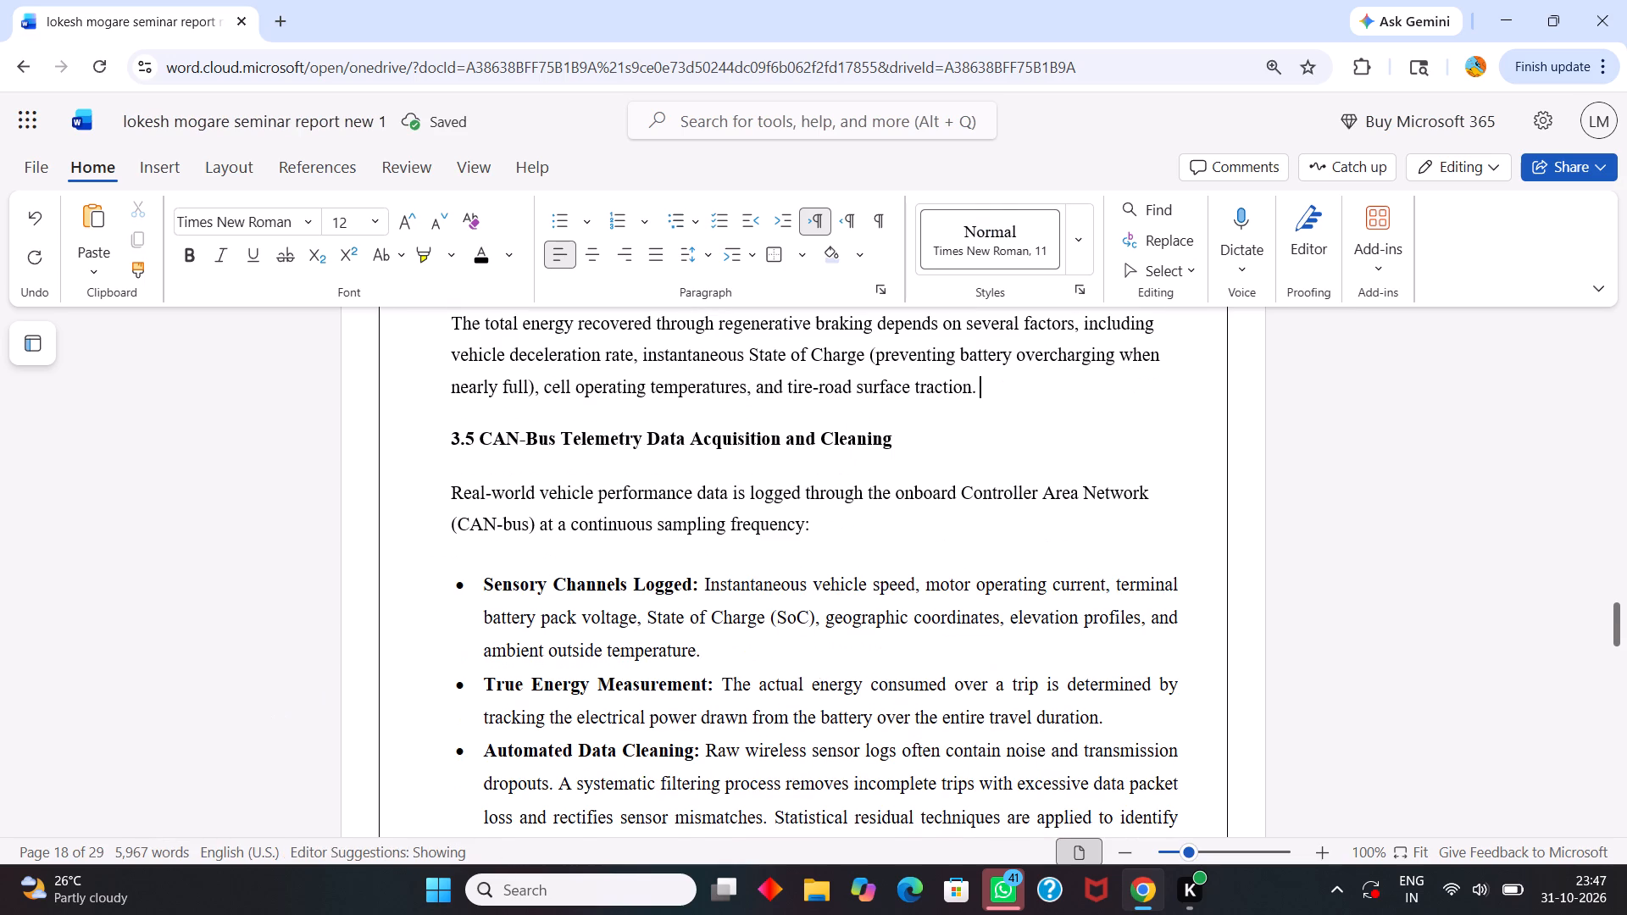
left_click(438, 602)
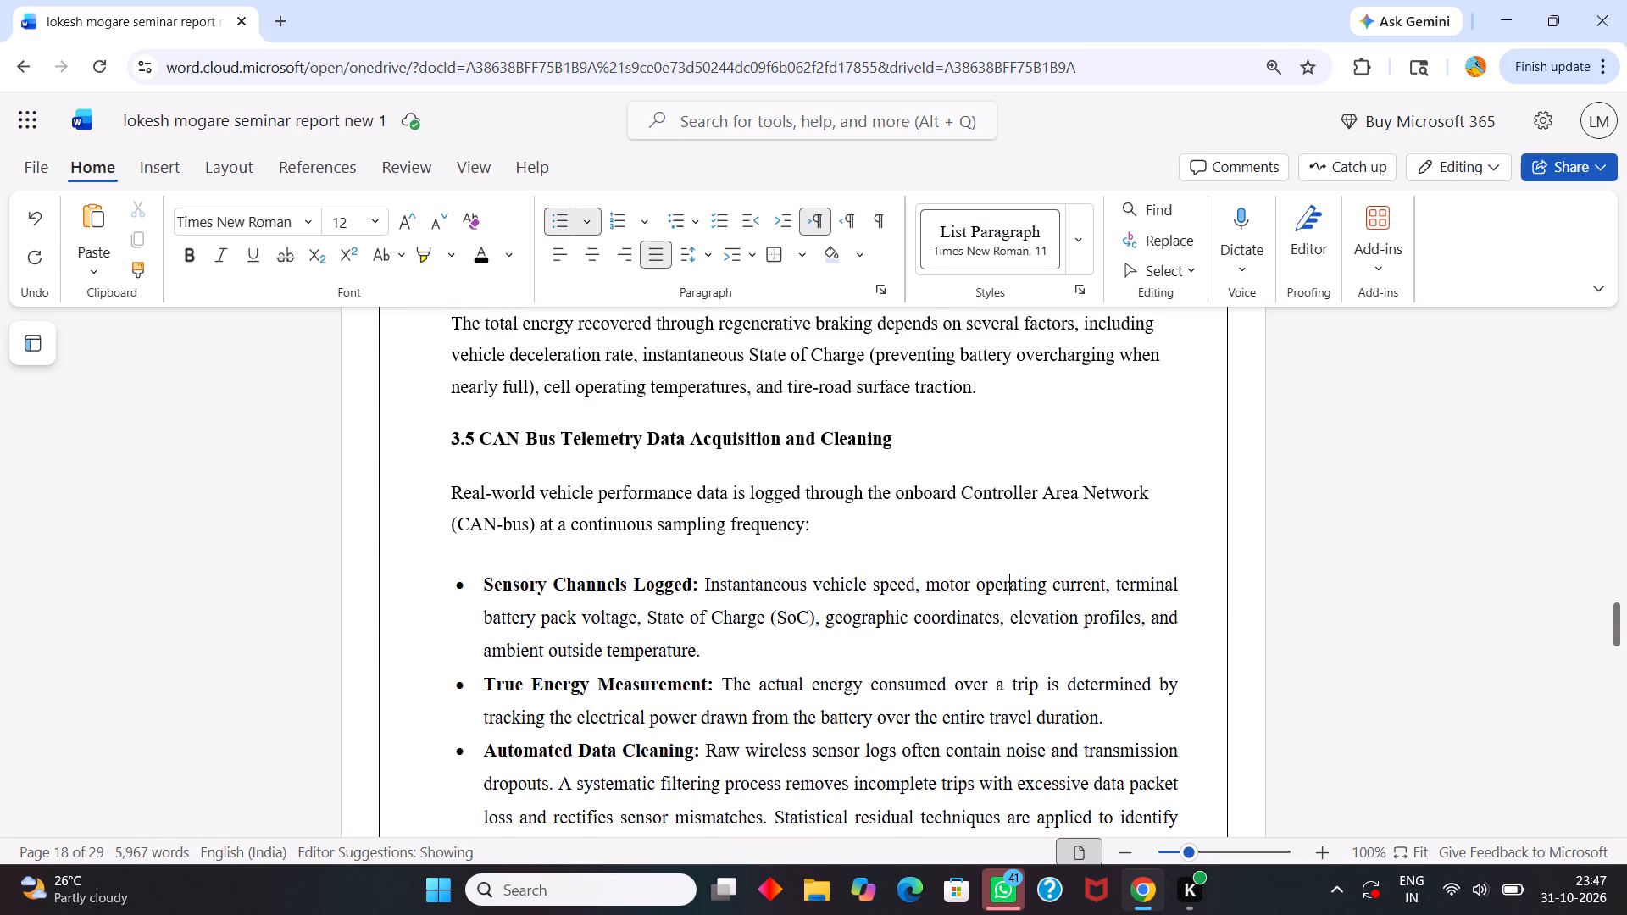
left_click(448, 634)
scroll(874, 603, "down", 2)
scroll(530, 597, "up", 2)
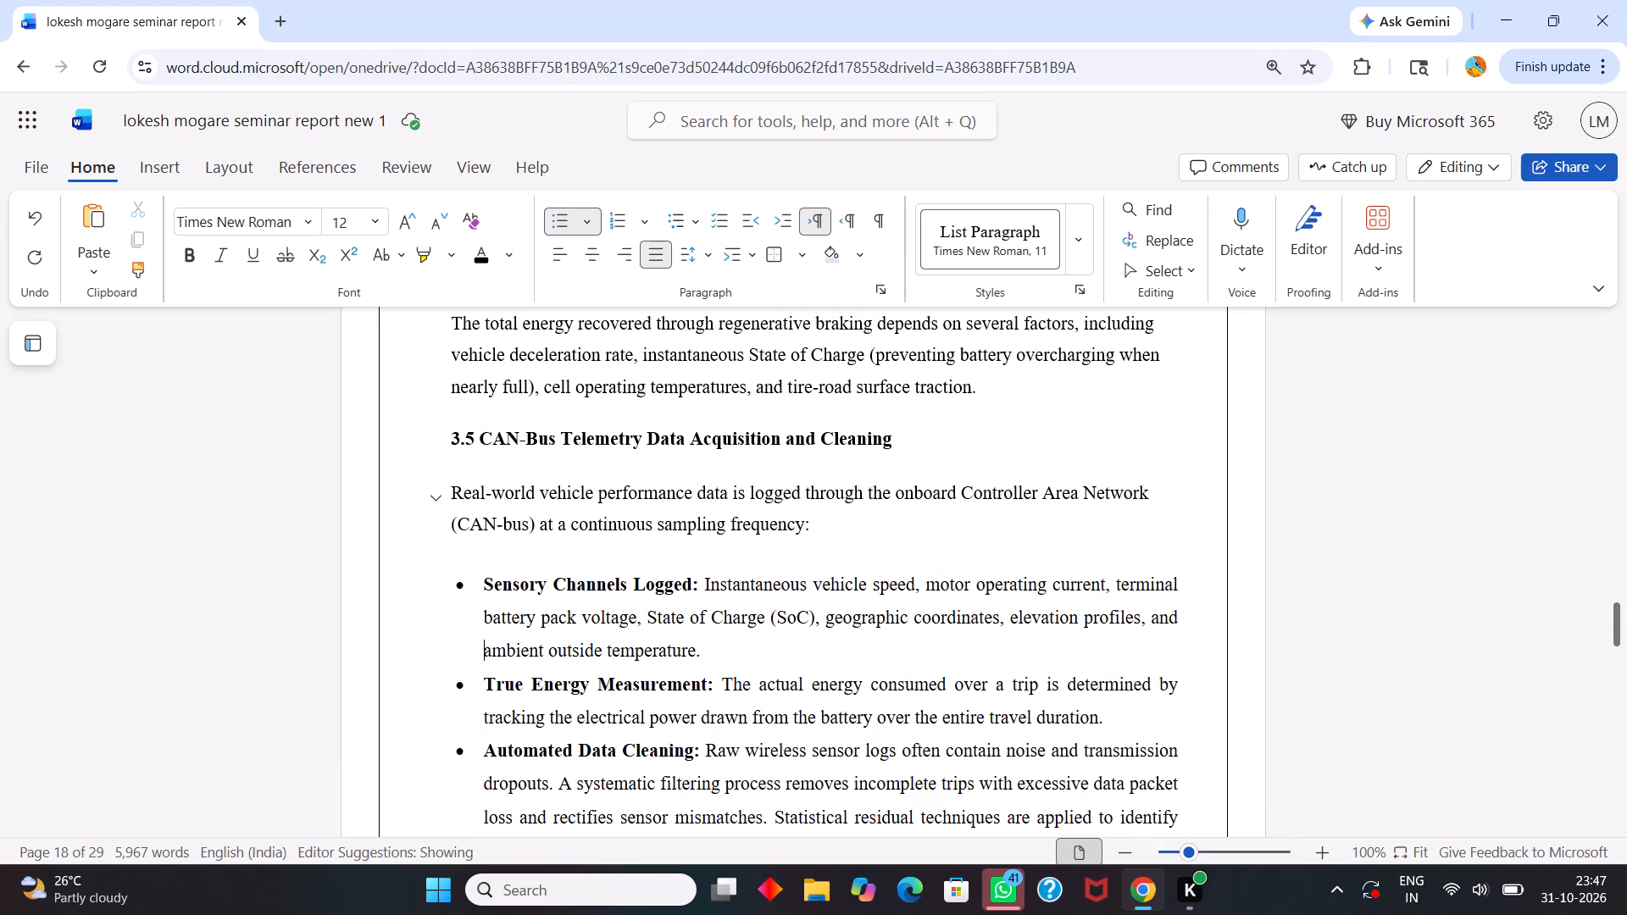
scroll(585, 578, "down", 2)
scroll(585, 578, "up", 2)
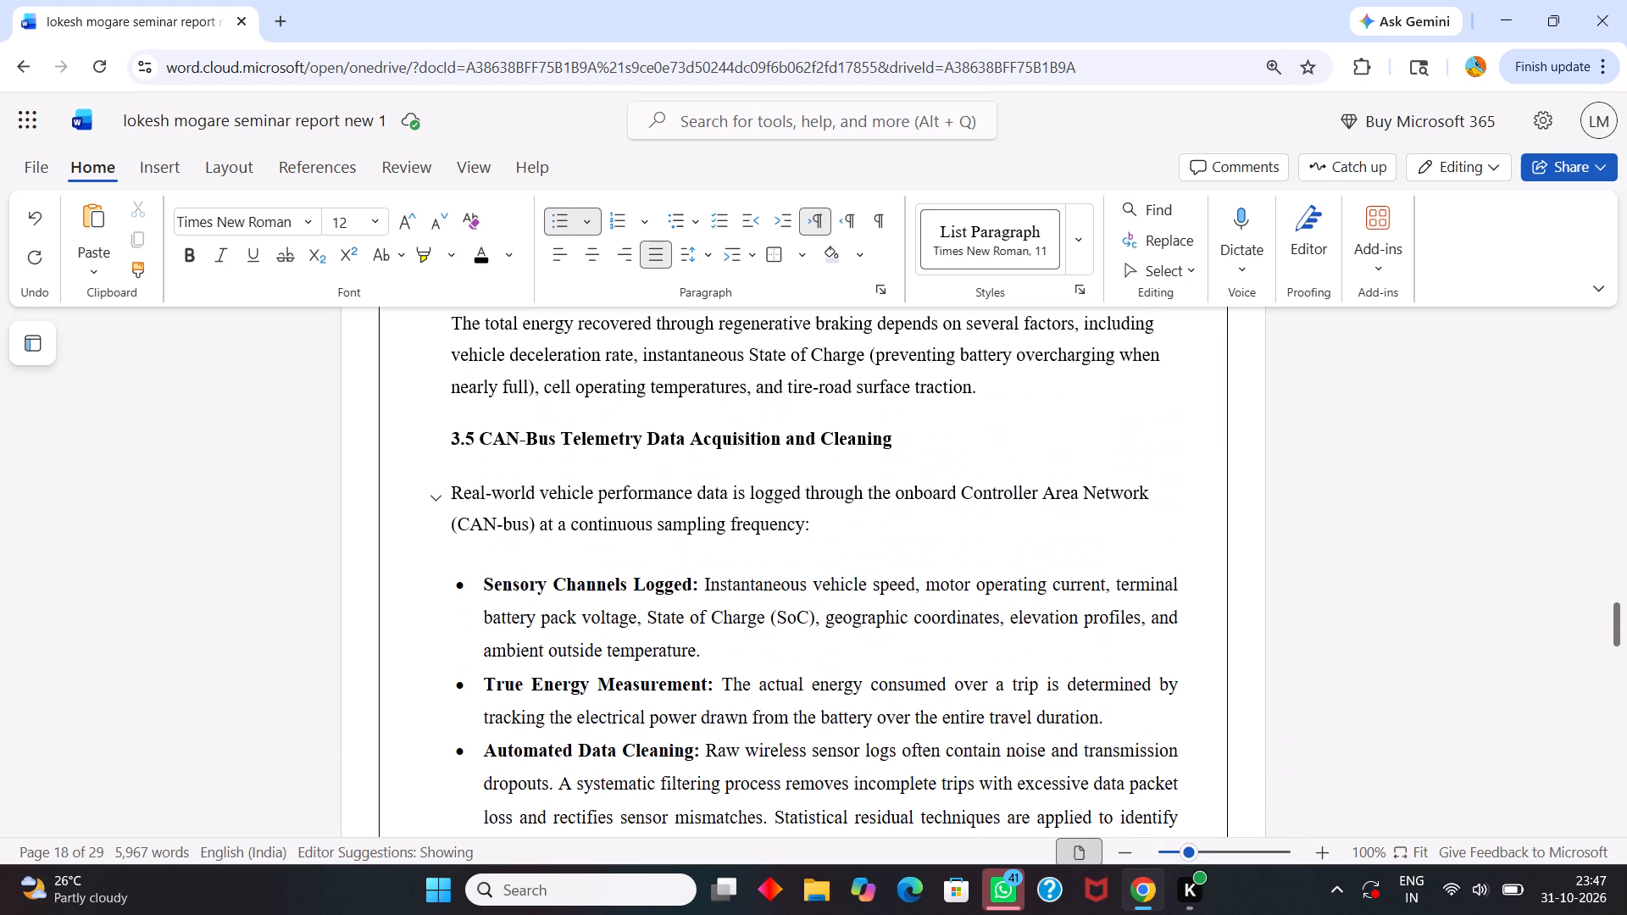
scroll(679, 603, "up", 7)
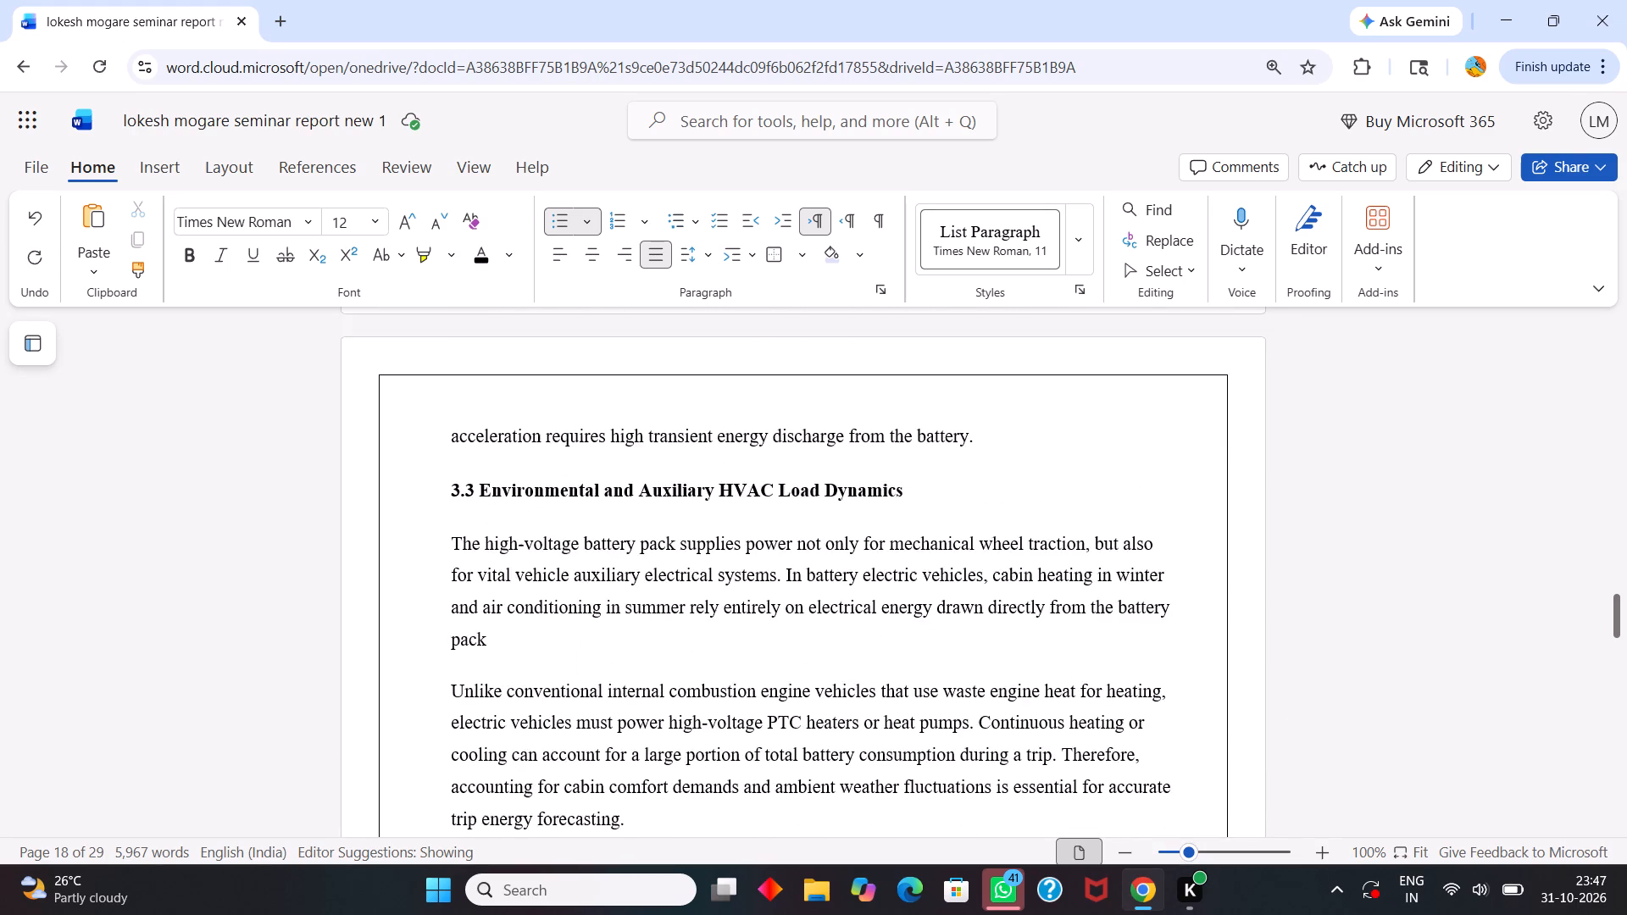
Review the page layout from Fig. 3.1 through the section 3.6 heading, checking the text flow across page breaks.
scroll(679, 603, "up", 17)
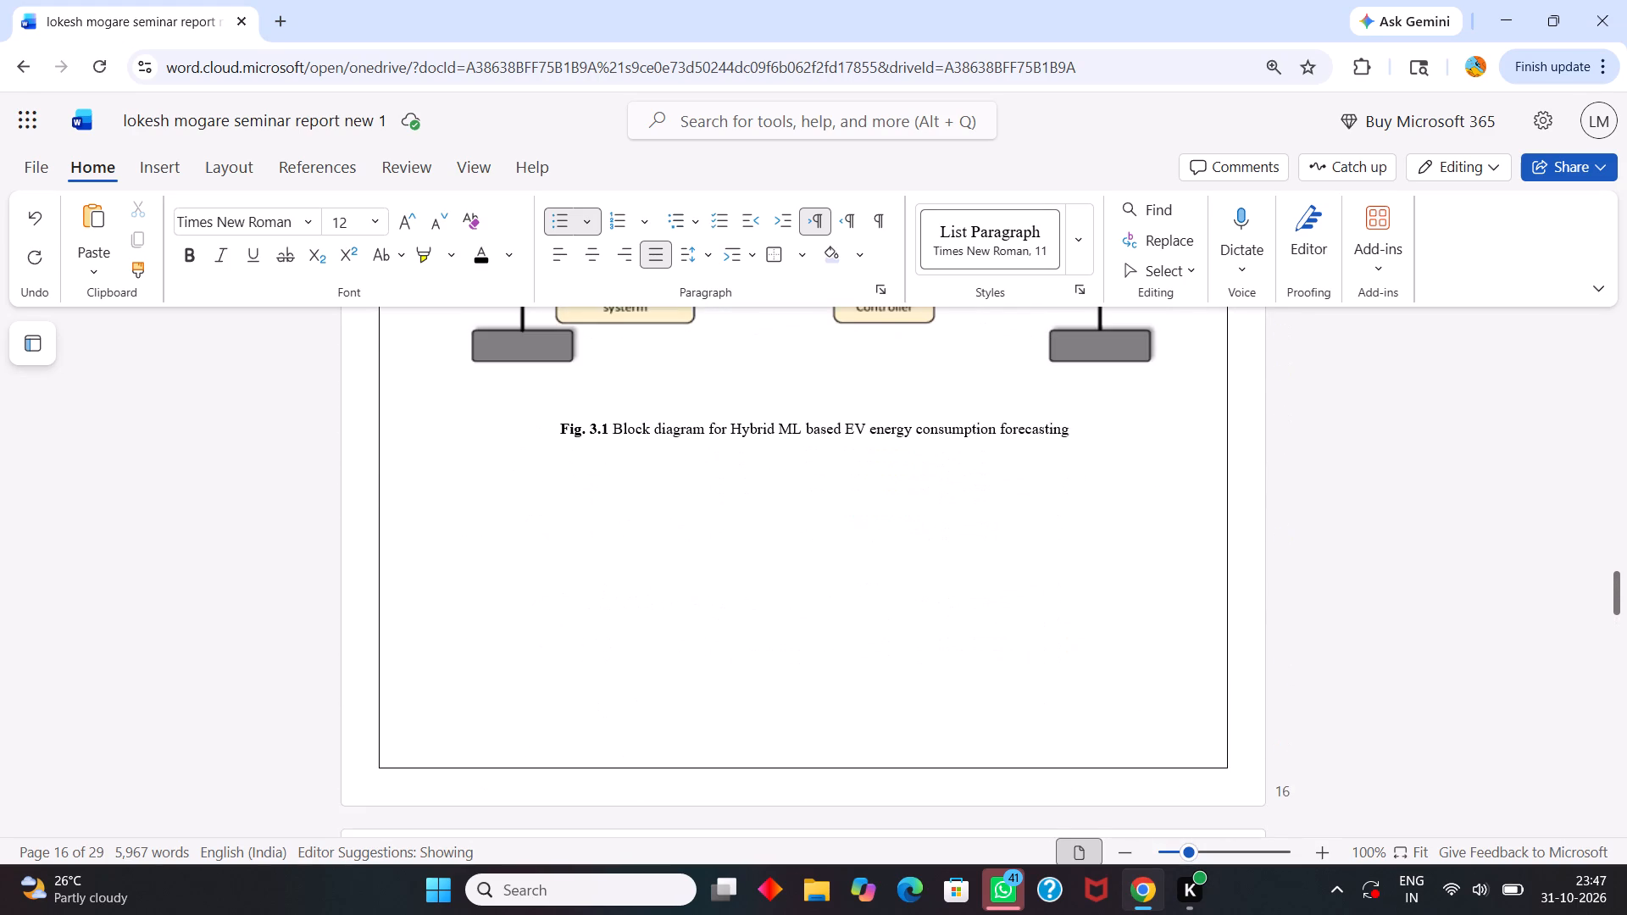
scroll(679, 602, "down", 20)
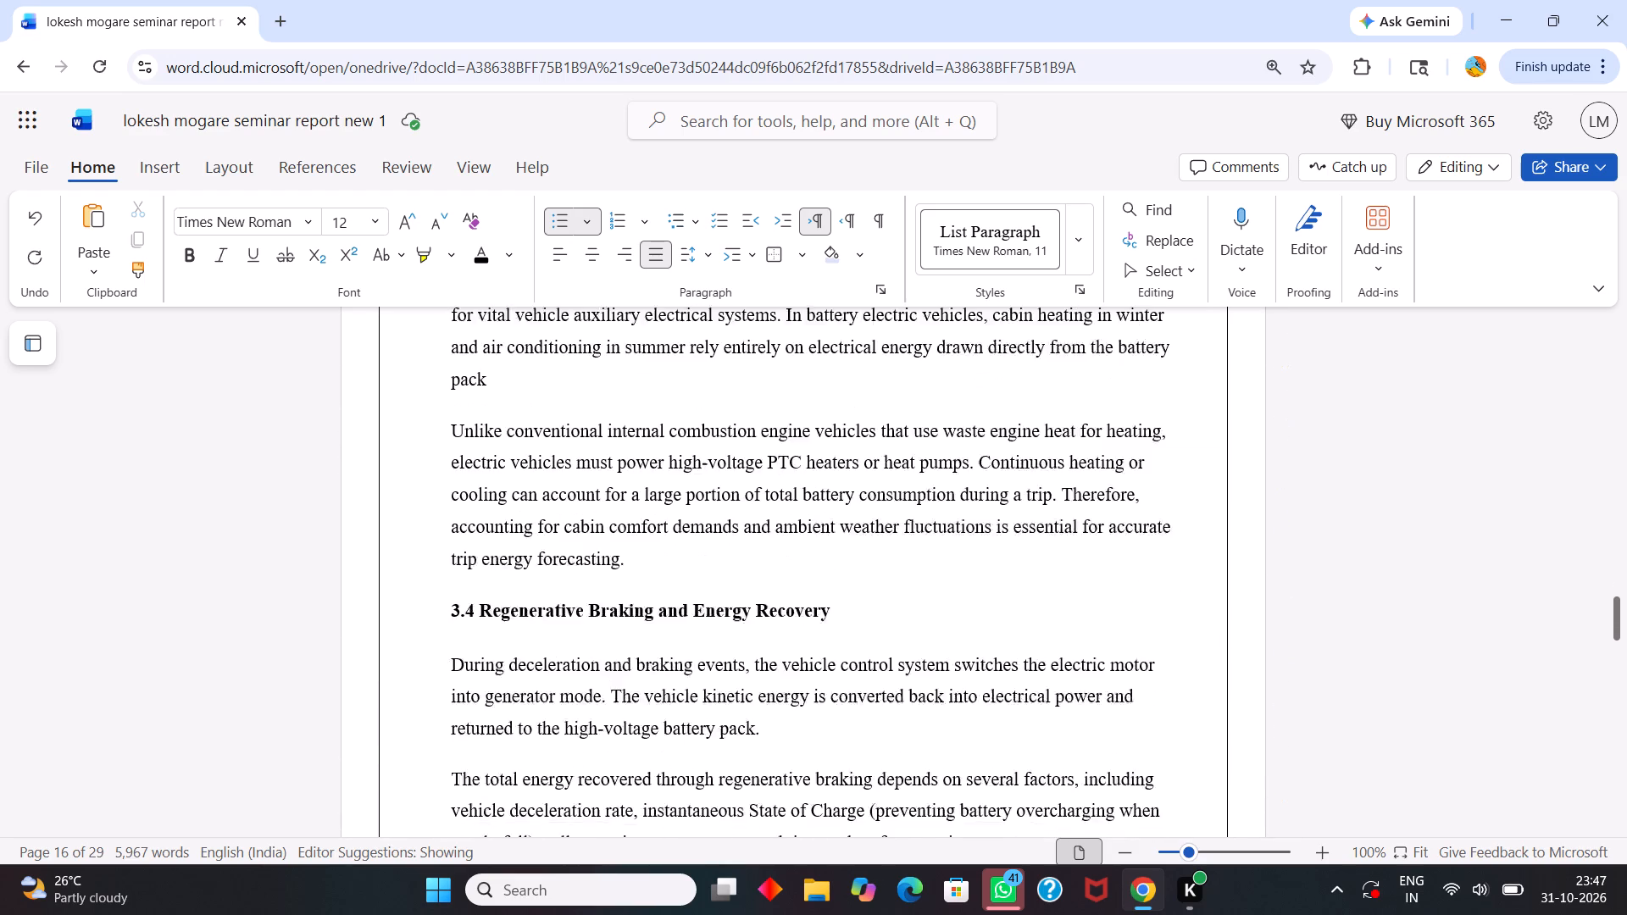
scroll(679, 602, "down", 11)
scroll(679, 602, "up", 2)
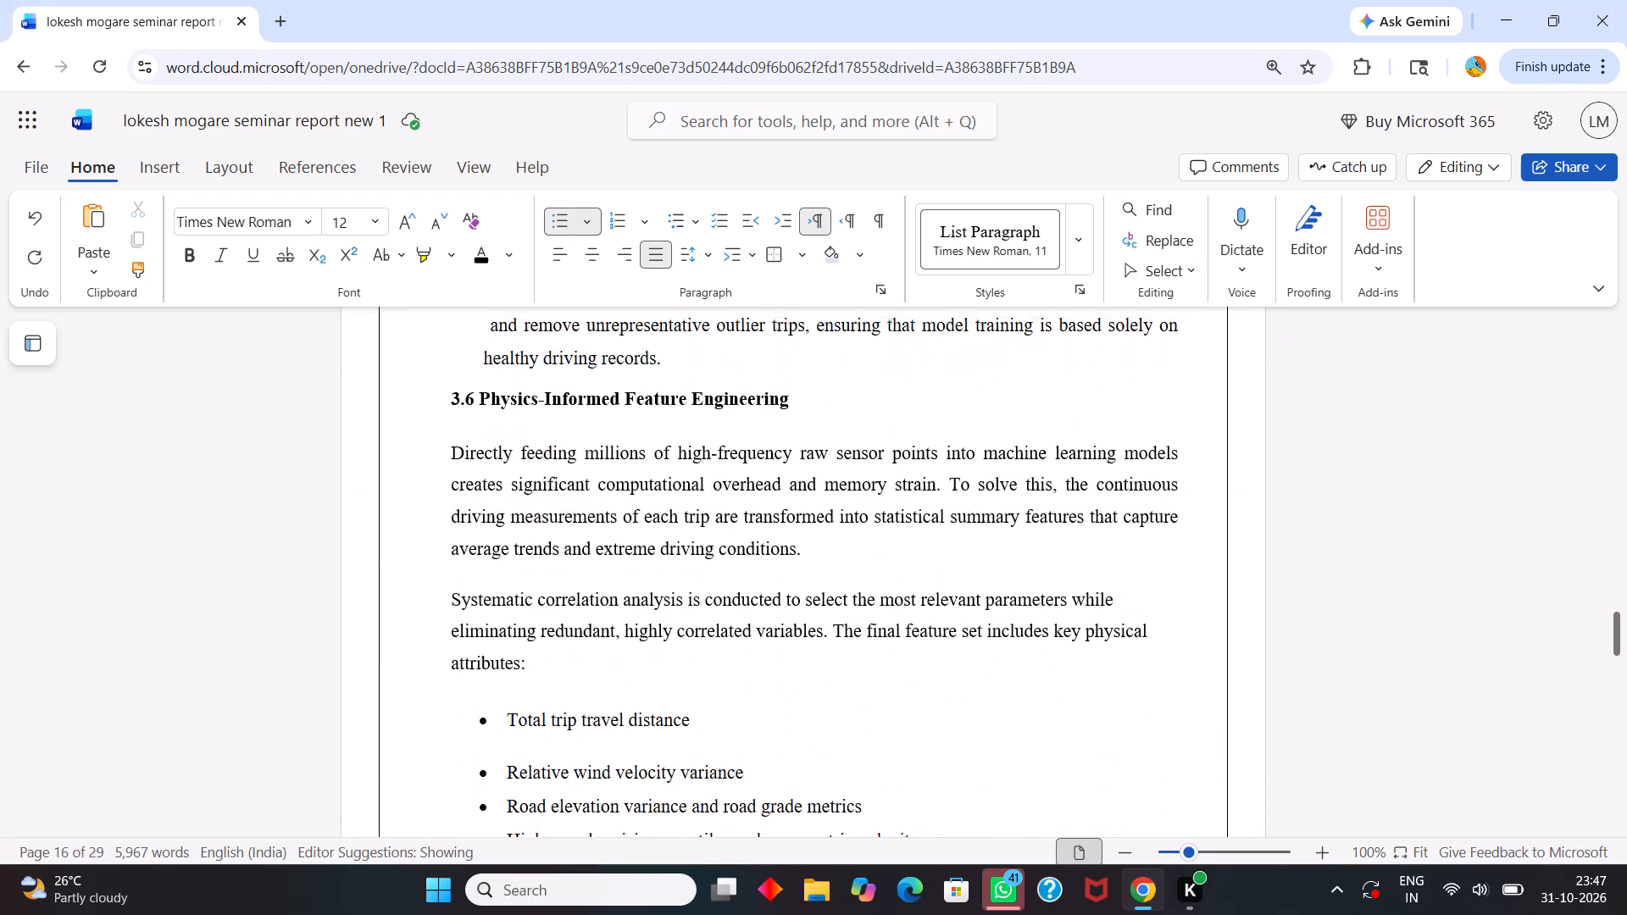
scroll(679, 602, "up", 1)
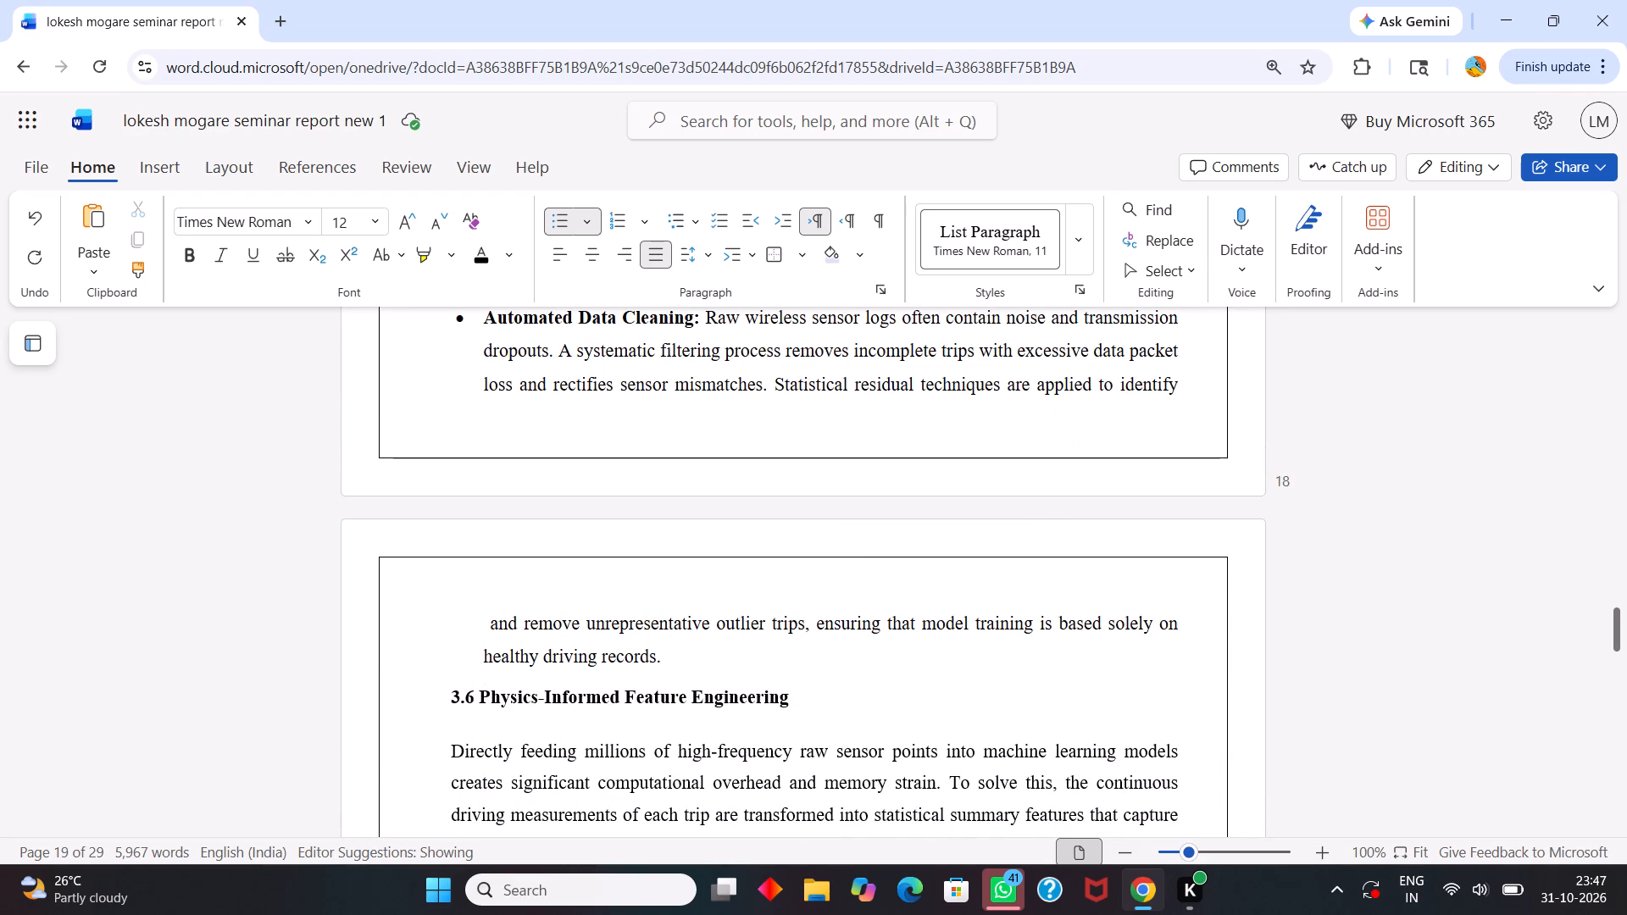
scroll(658, 573, "down", 1)
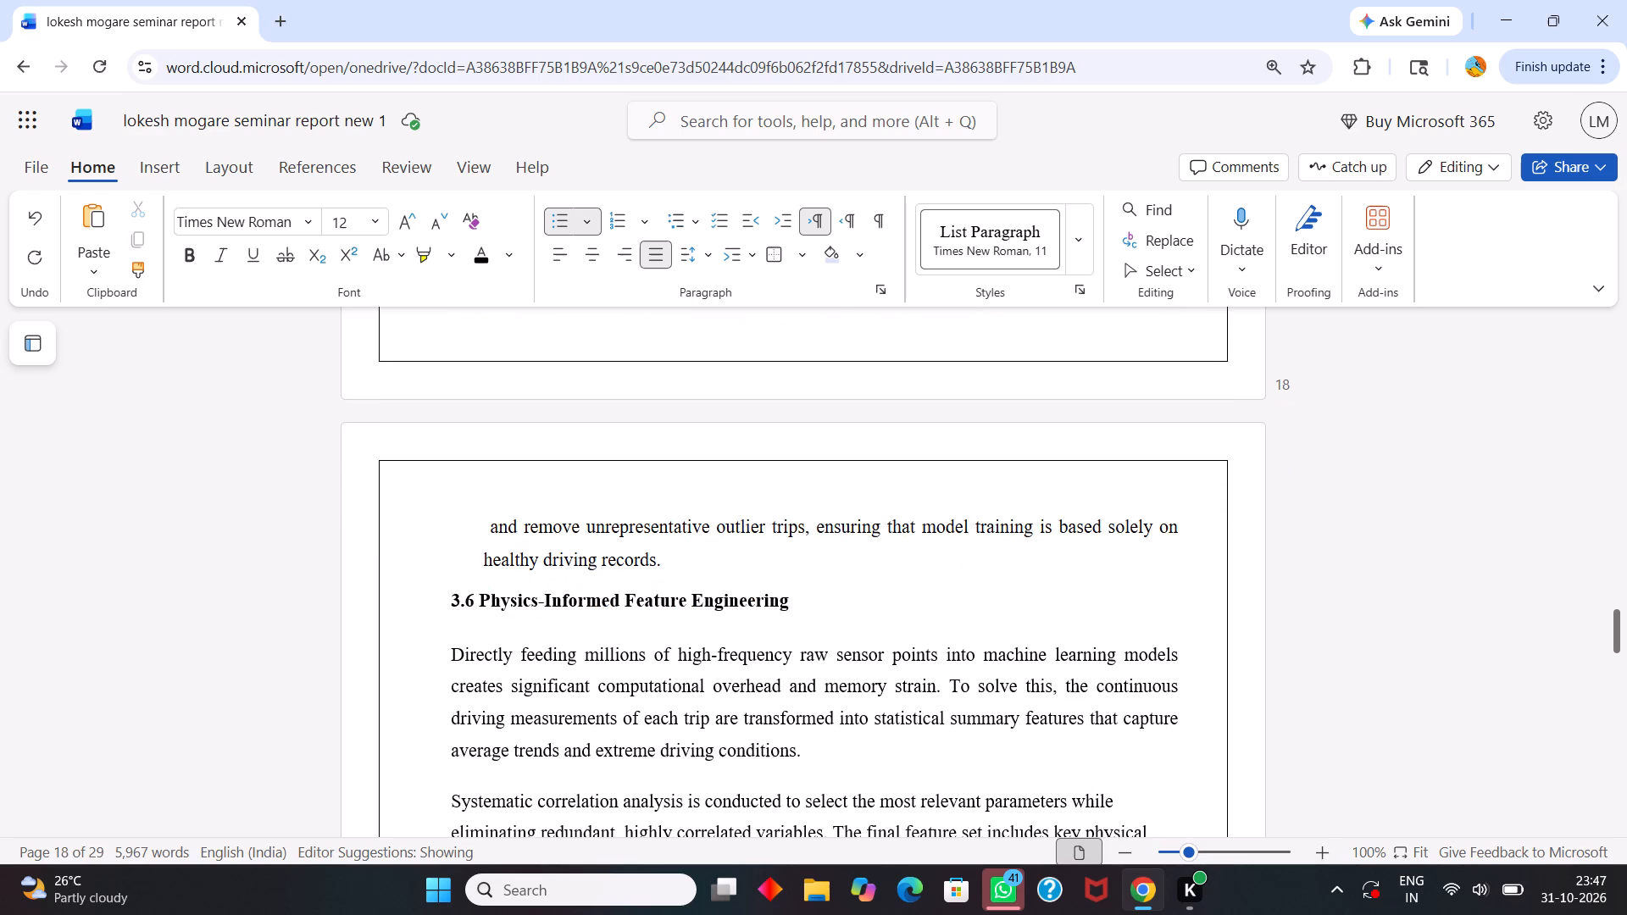
Run the "Directly feeding millions" paragraph into the section 3.6 heading and split it back onto its own line.
left_click(449, 655)
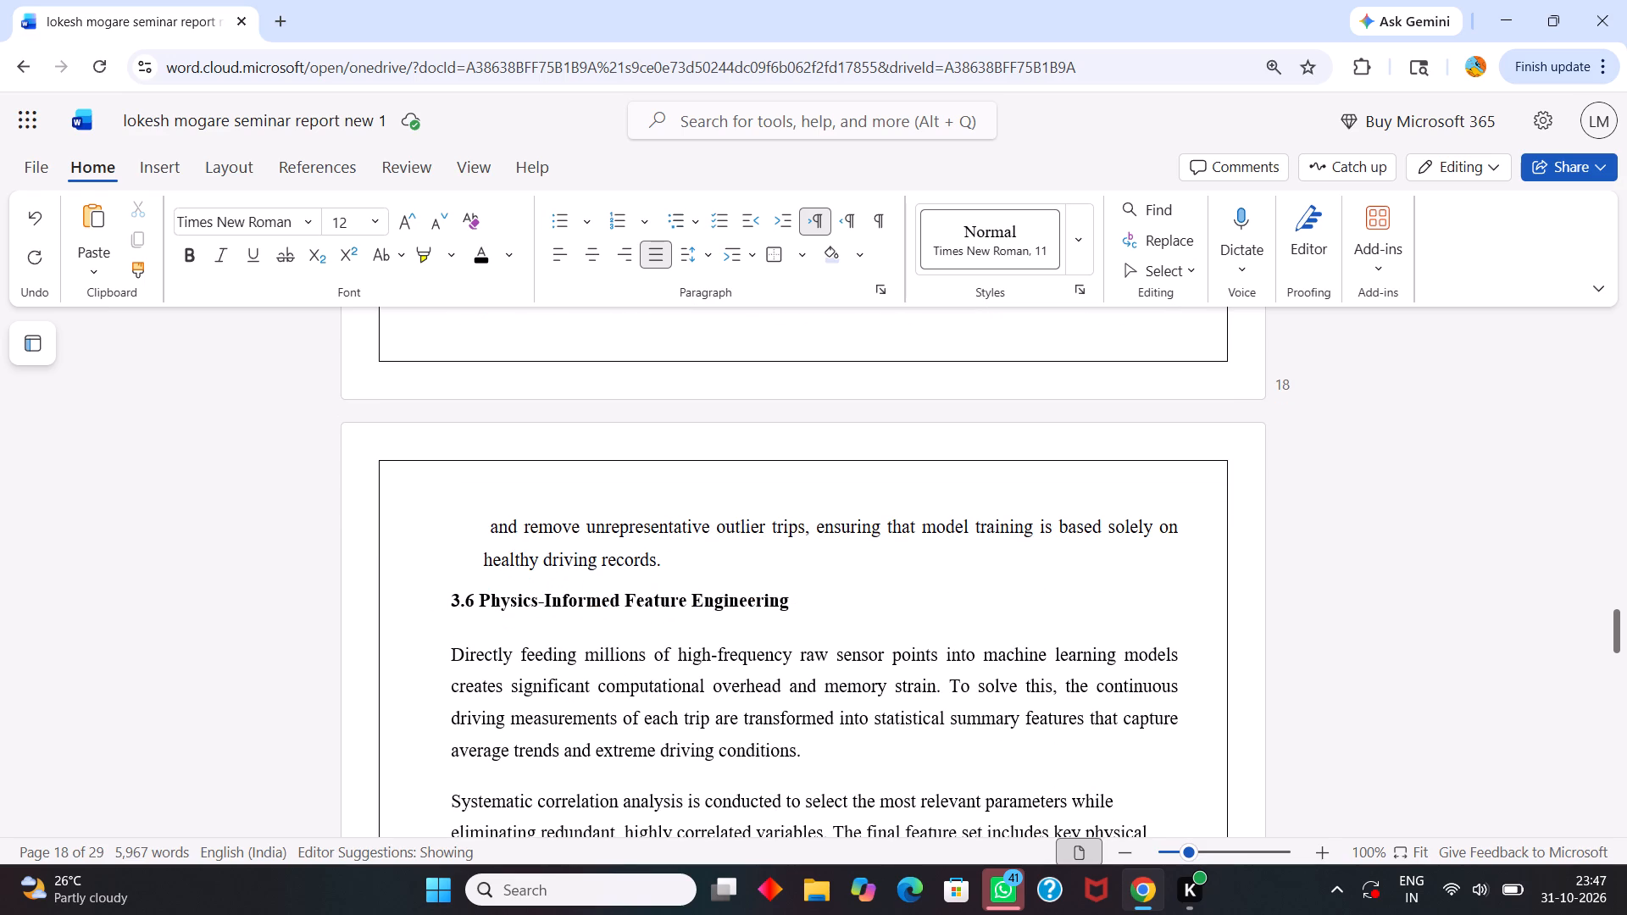
key("BackSpace")
key("Return")
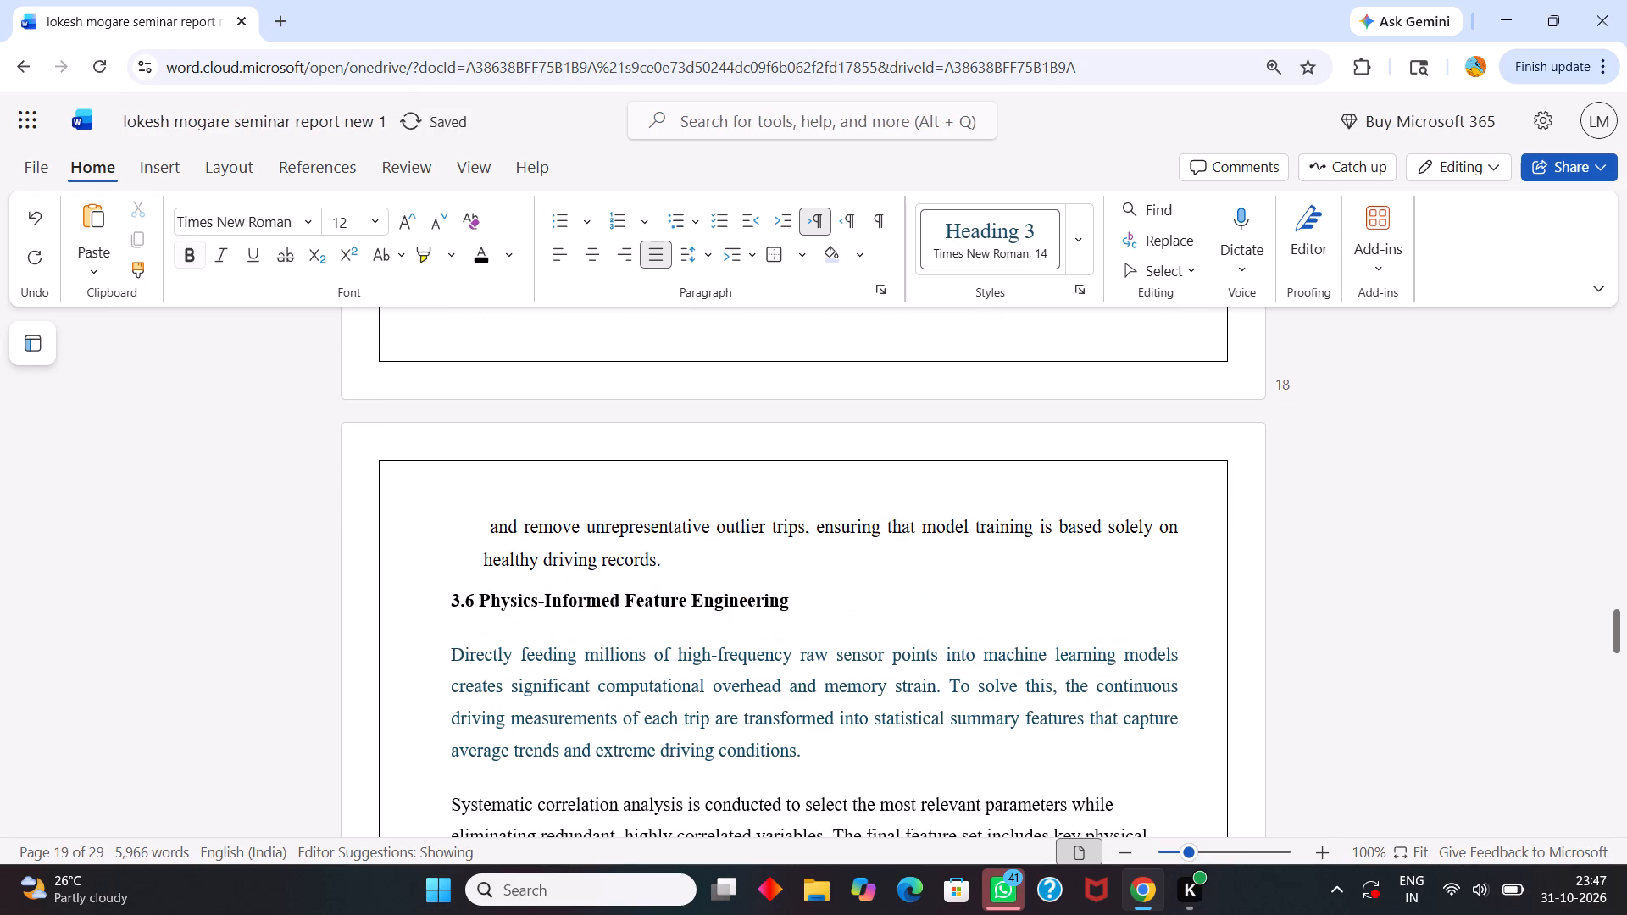
Set the font colour of the "Directly feeding millions" paragraph under the section 3.6 heading to black.
scroll(498, 624, "down", 2)
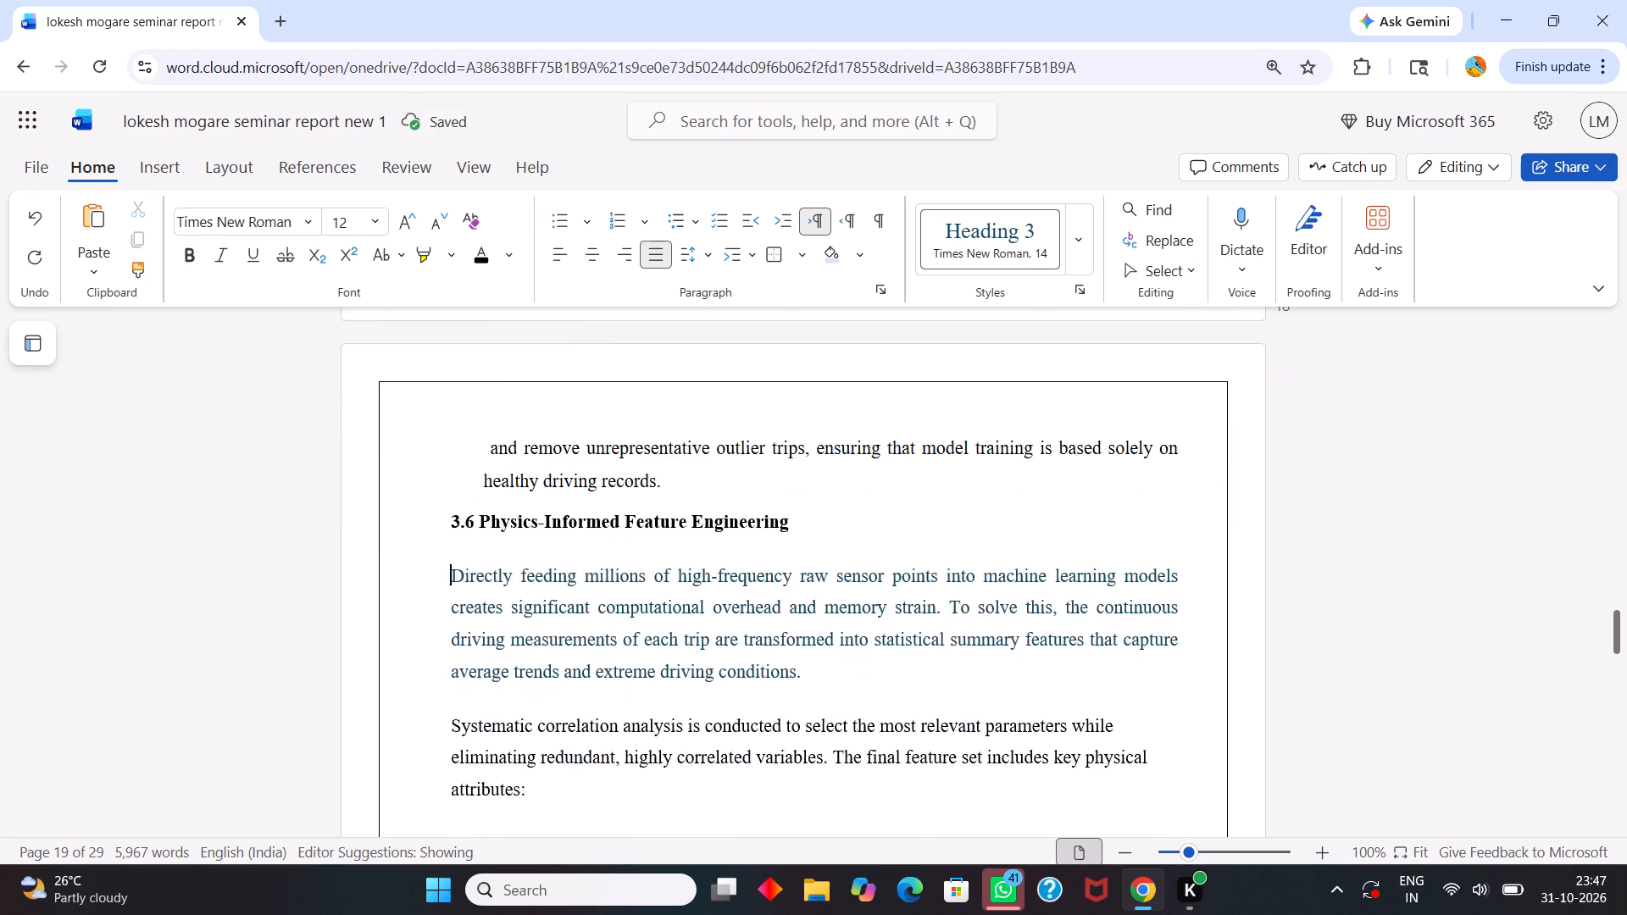
left_click_drag(447, 441, 702, 517)
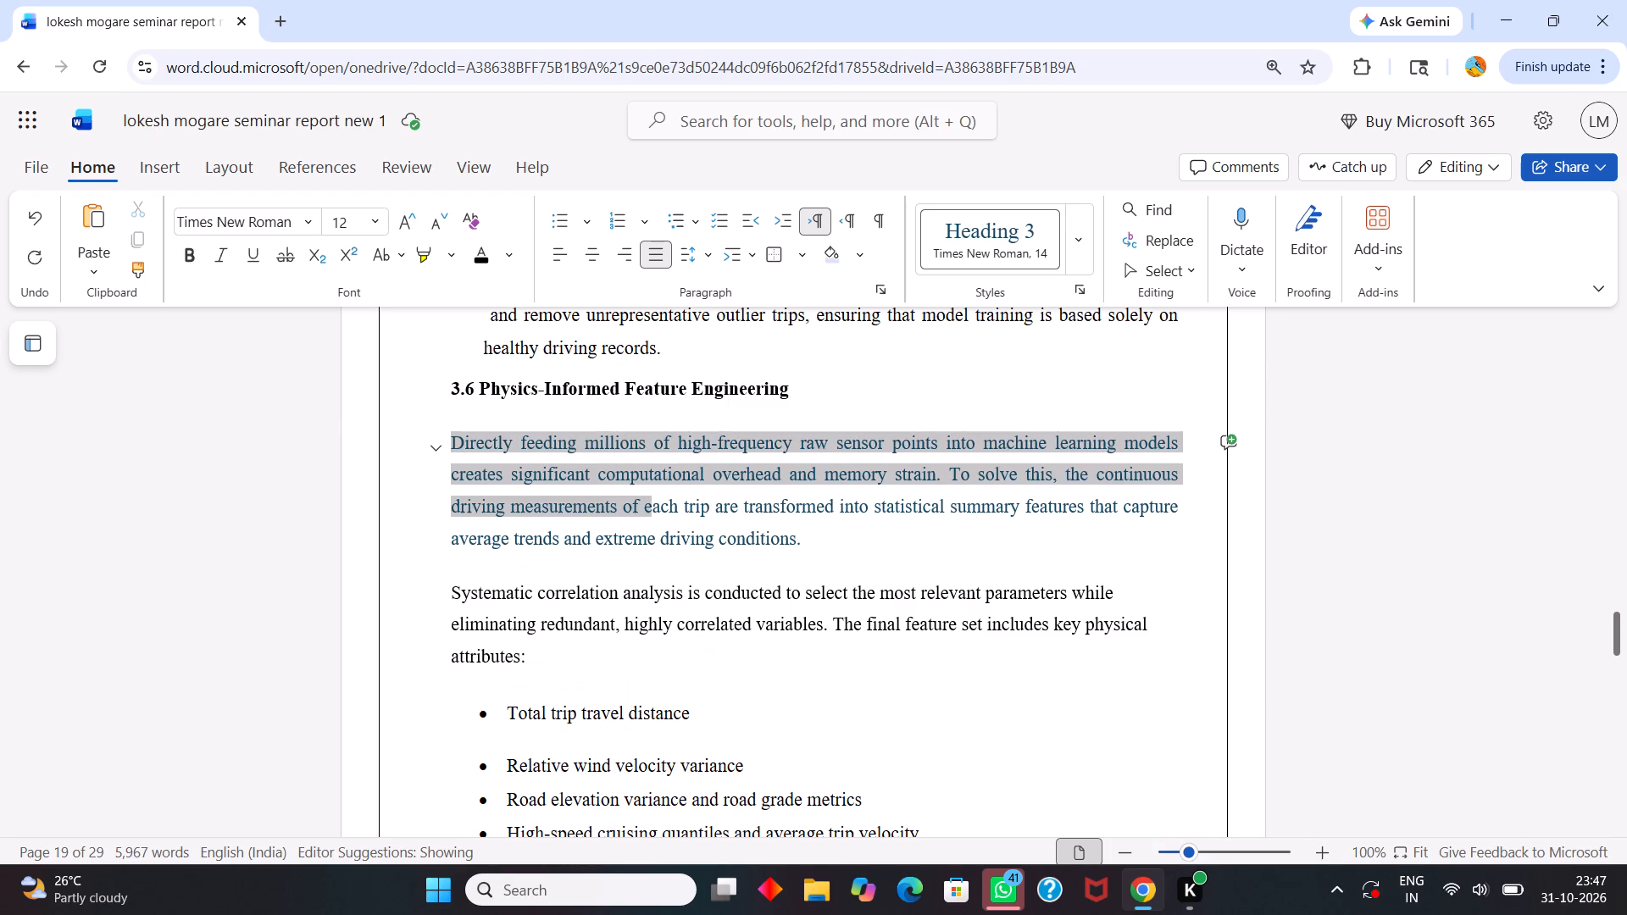
left_click_drag(702, 517, 836, 545)
left_click(1152, 510)
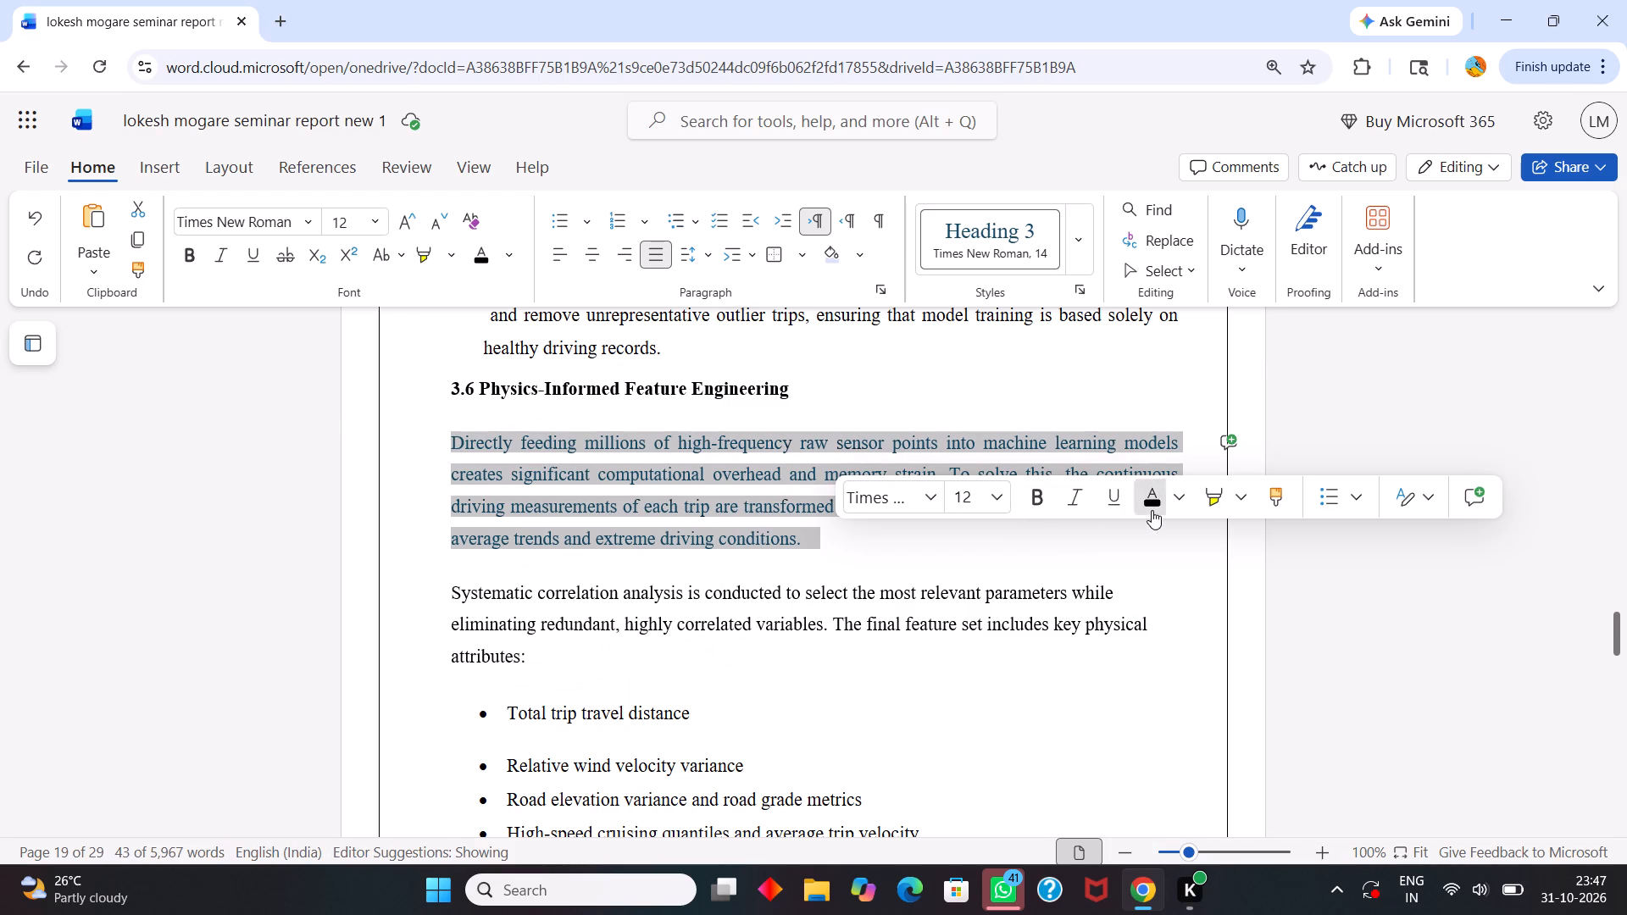
left_click(958, 552)
left_click(381, 547)
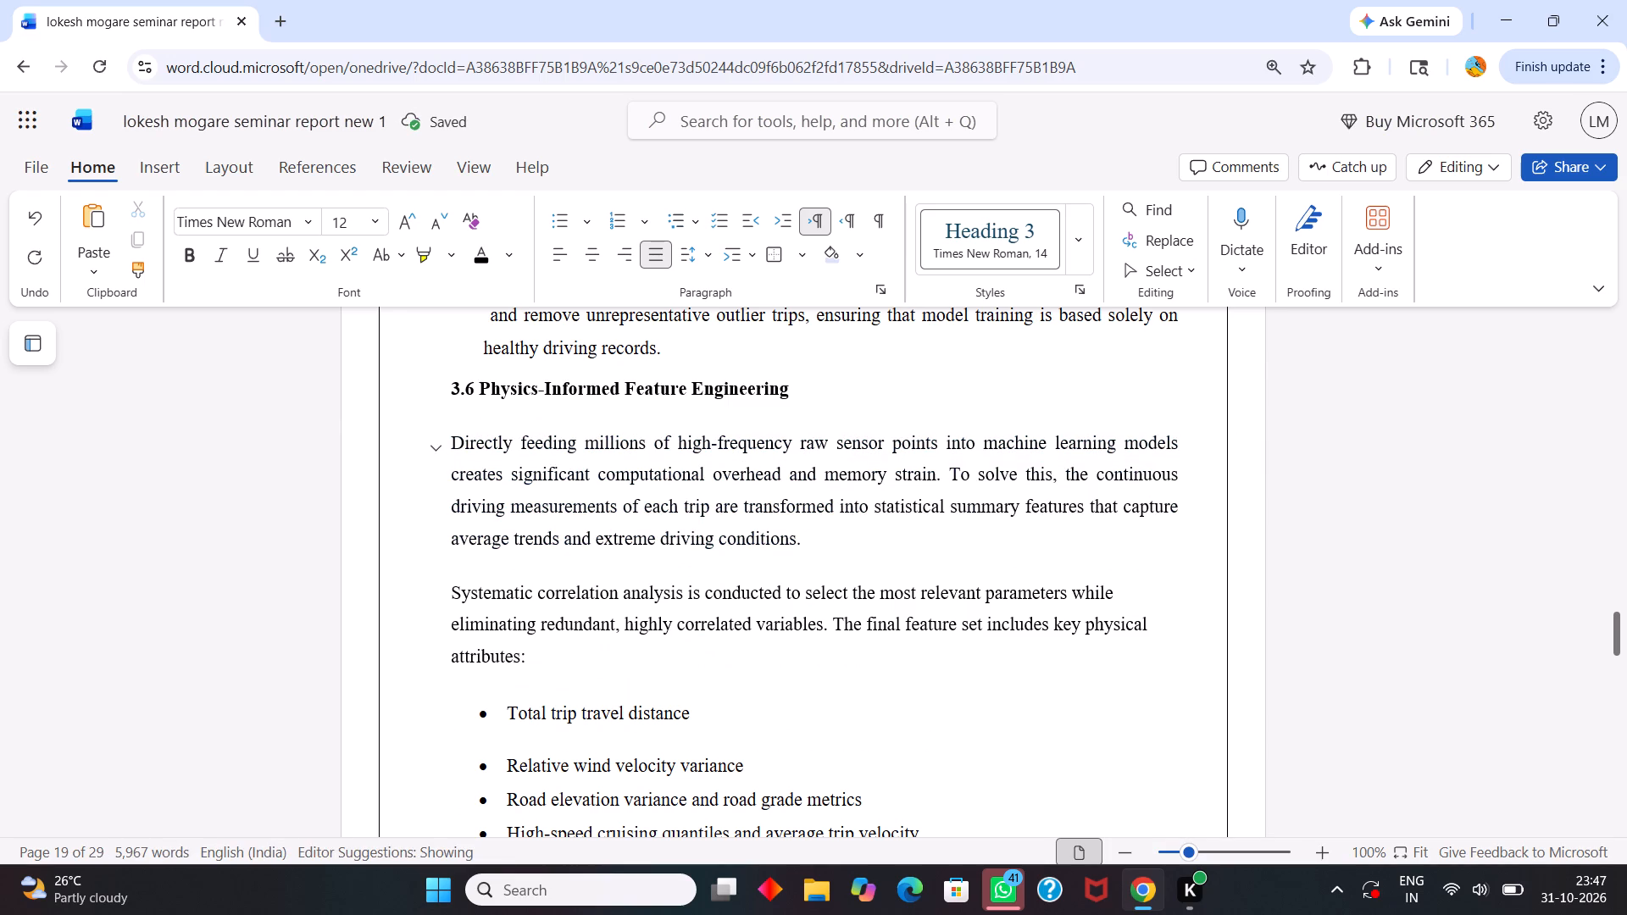
Join the "Systematic correlation analysis" paragraph onto the end of the preceding paragraph in section 3.6.
left_click(368, 586)
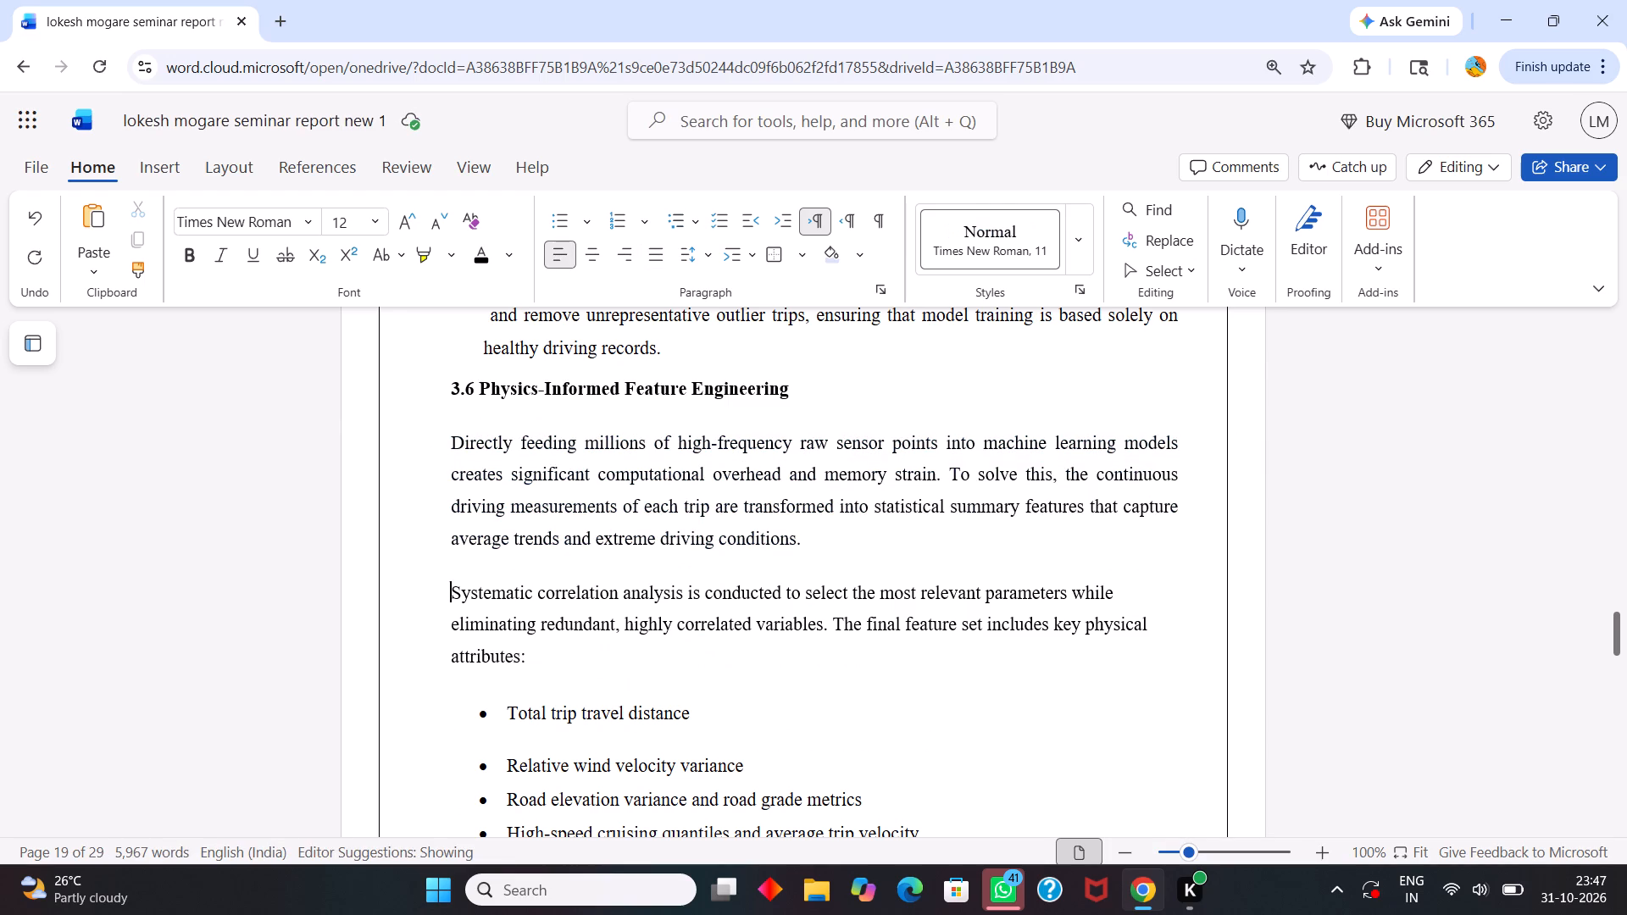
key("BackSpace")
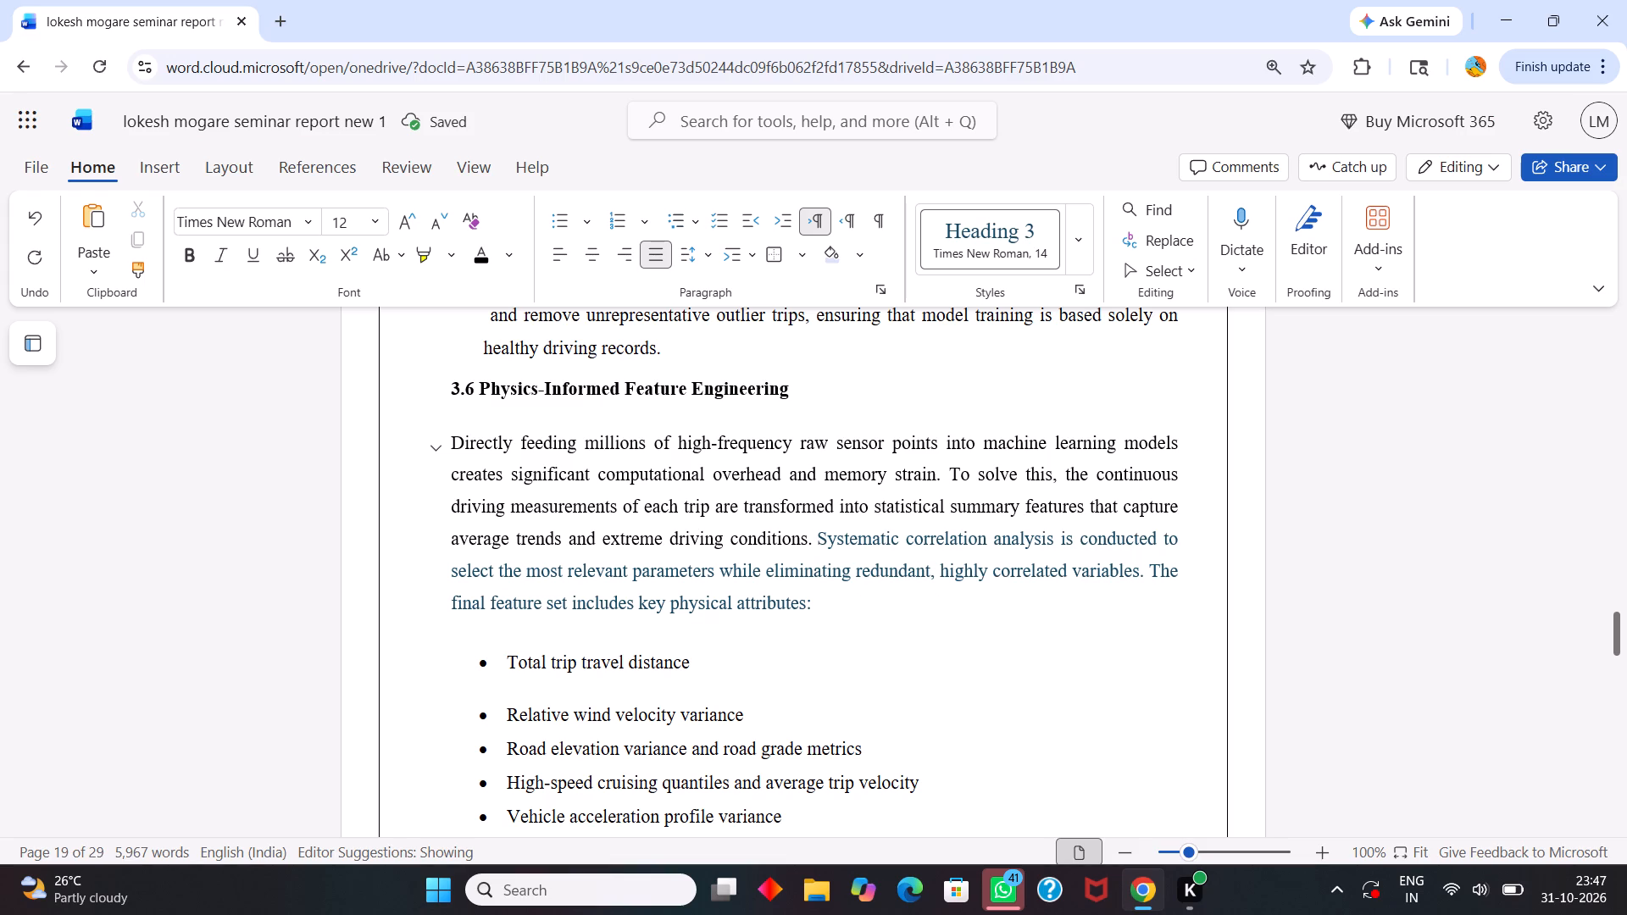
Set the font colour of the text from "Systematic correlation analysis" through "key physical attributes:" in section 3.6 to black.
left_click_drag(817, 533, 819, 596)
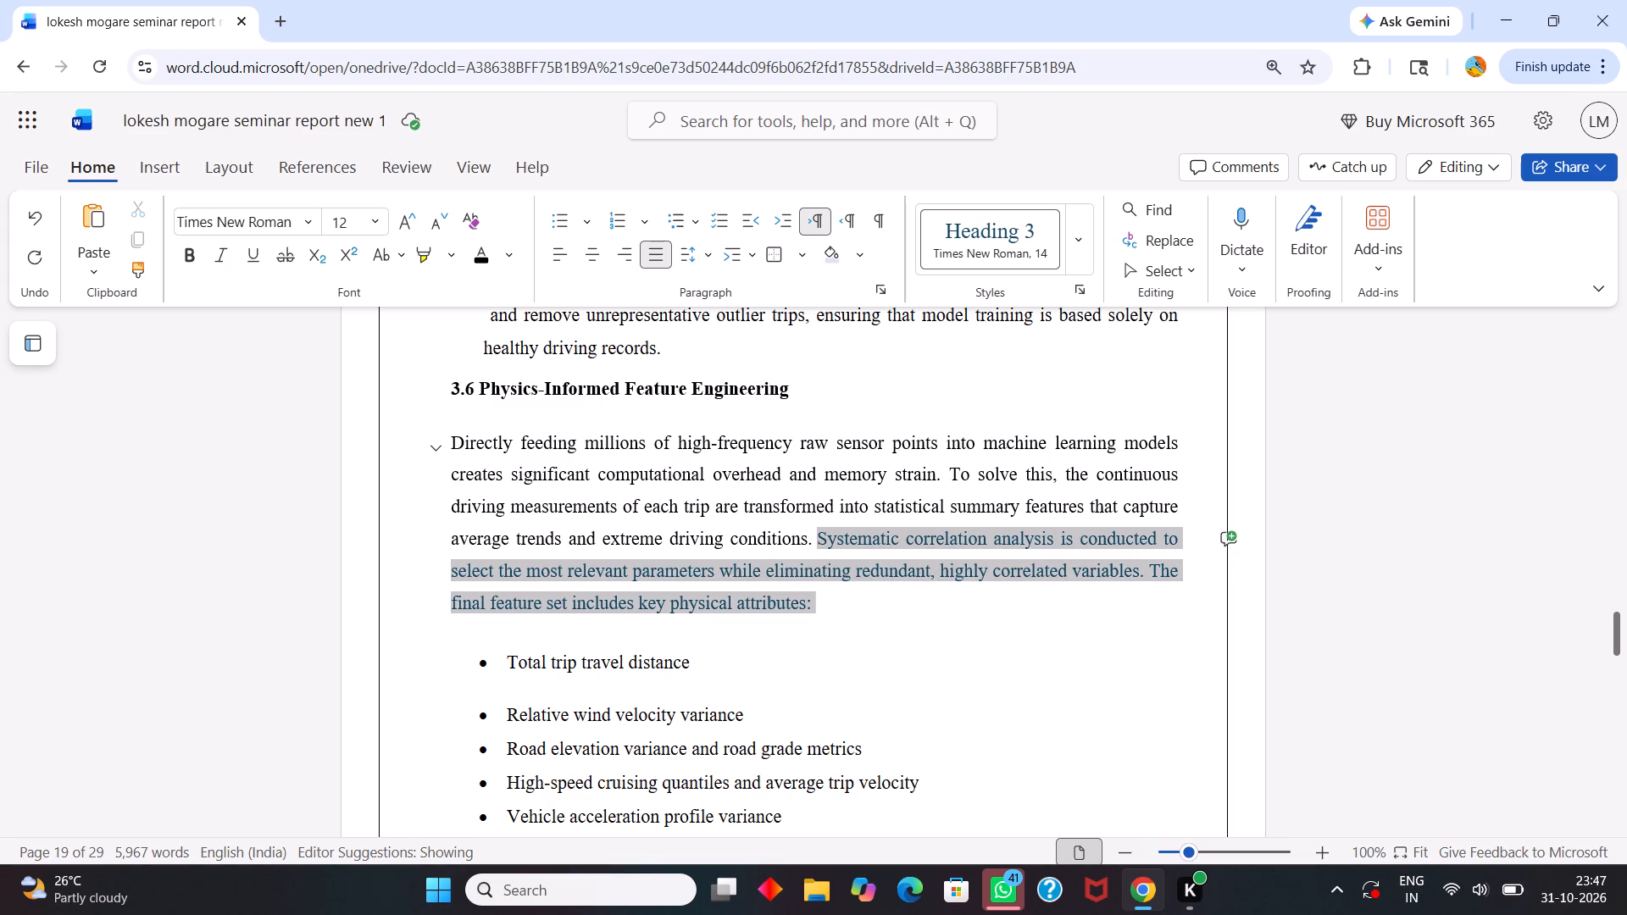
left_click_drag(819, 596, 819, 597)
left_click(1146, 554)
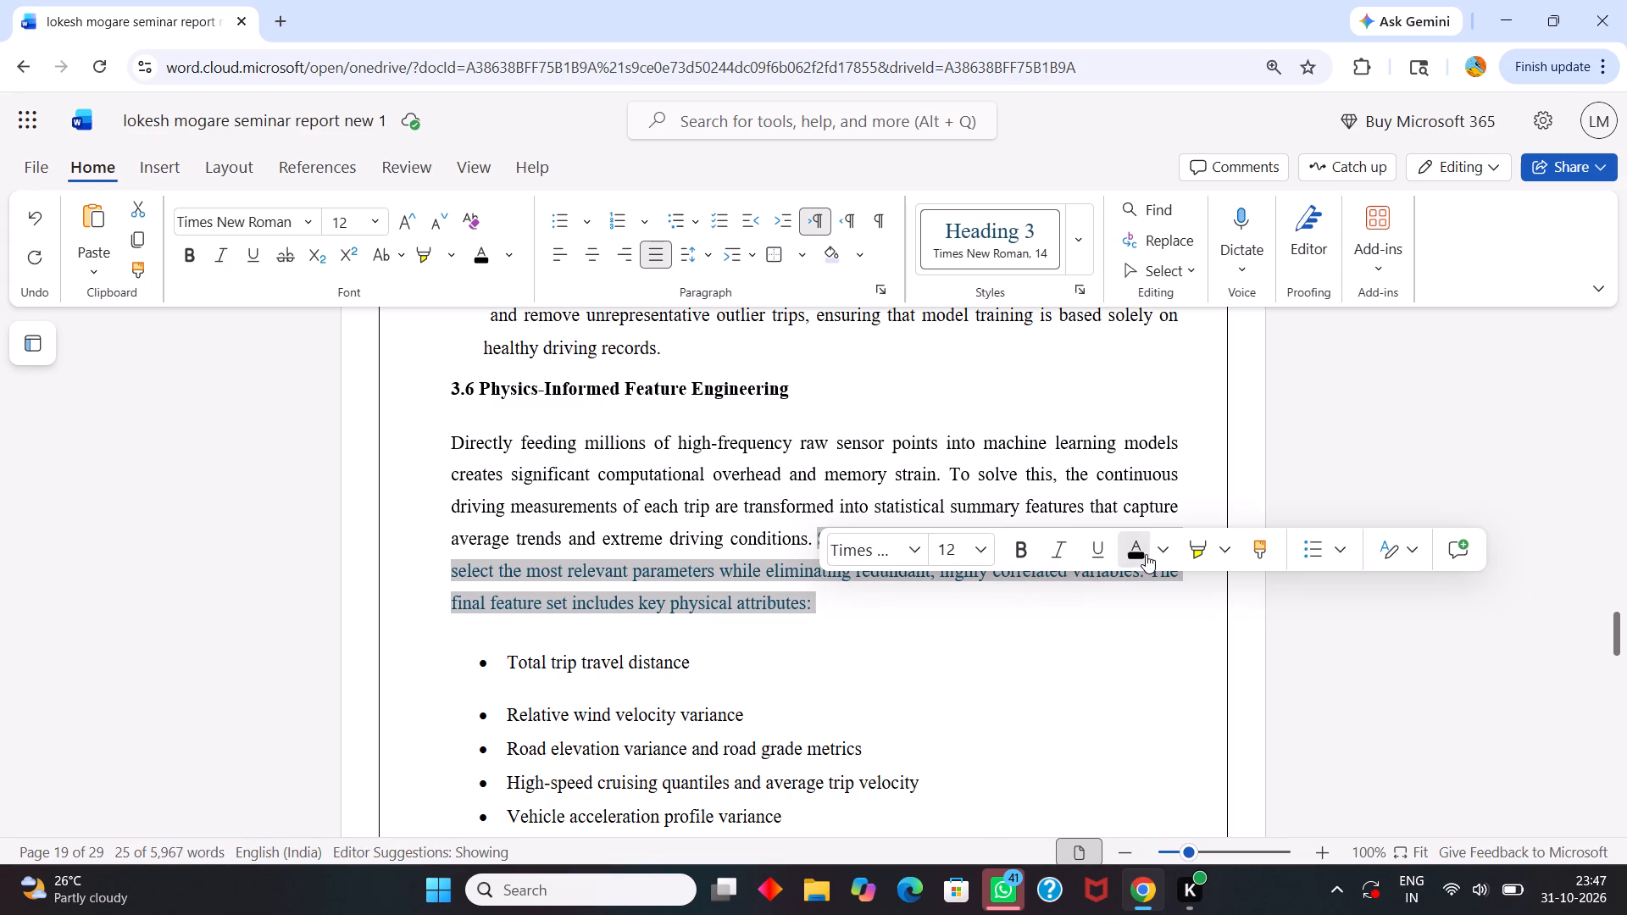
left_click(962, 646)
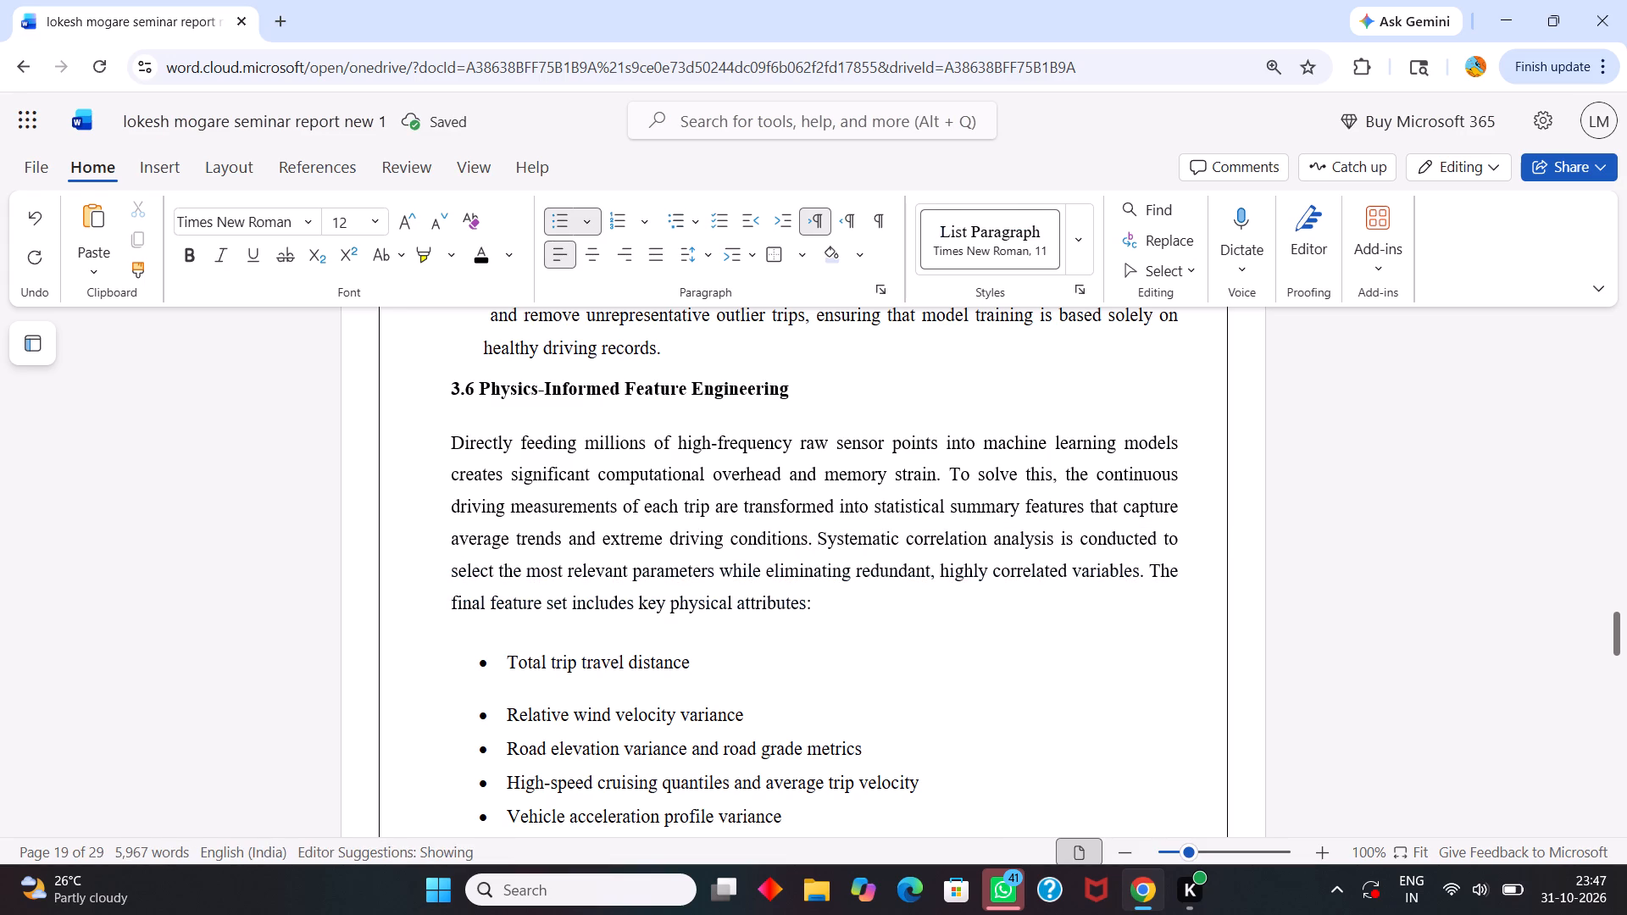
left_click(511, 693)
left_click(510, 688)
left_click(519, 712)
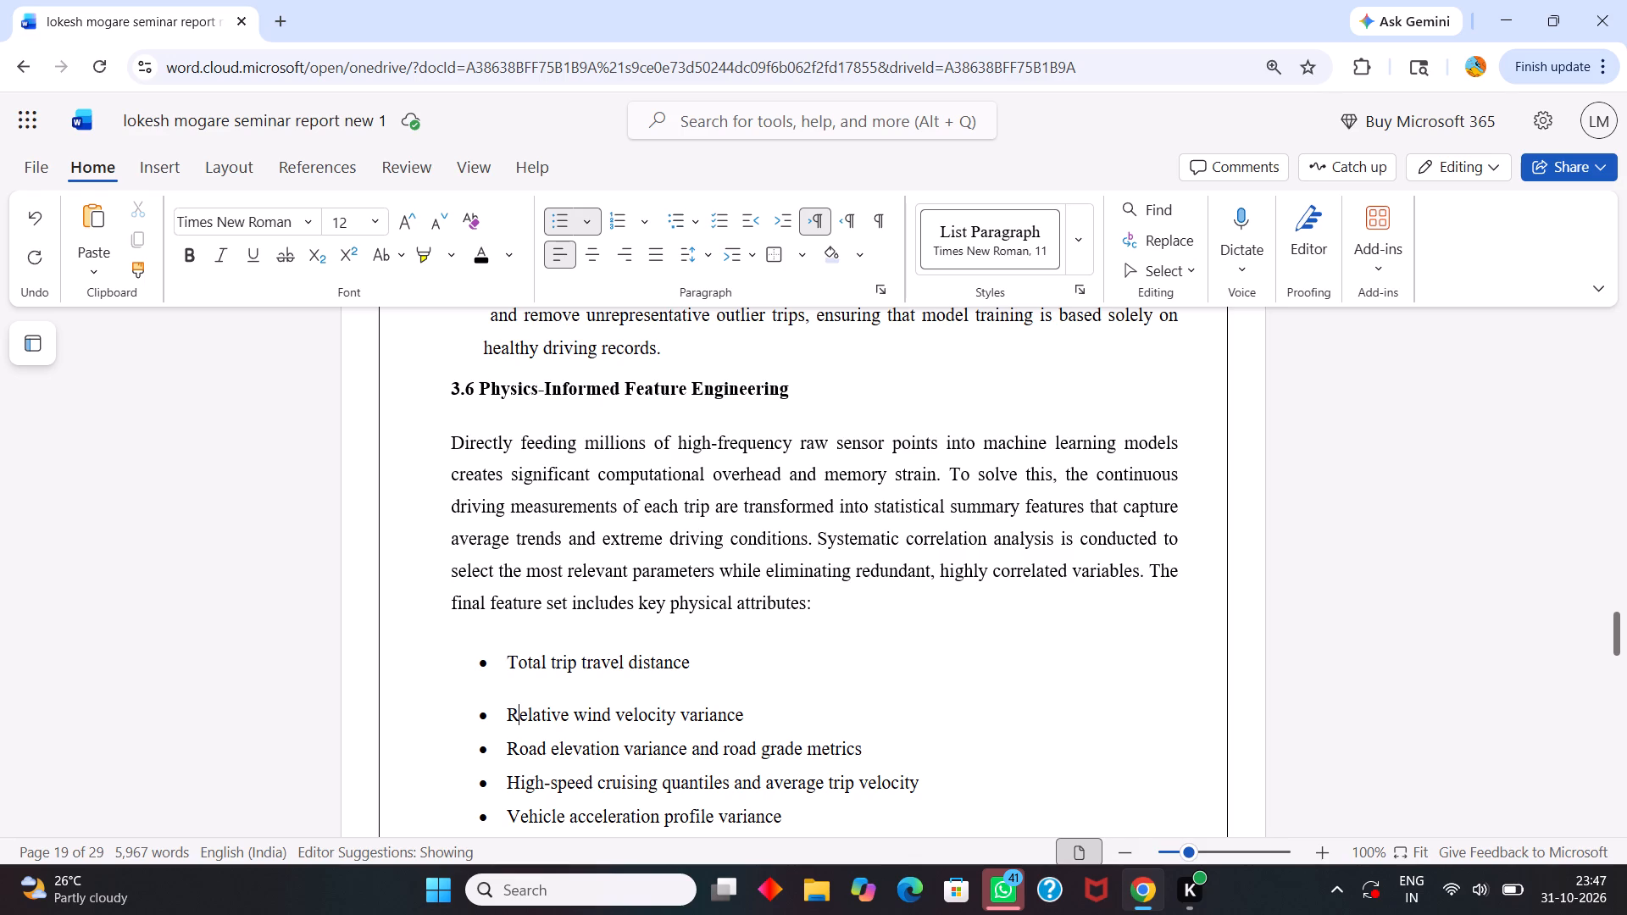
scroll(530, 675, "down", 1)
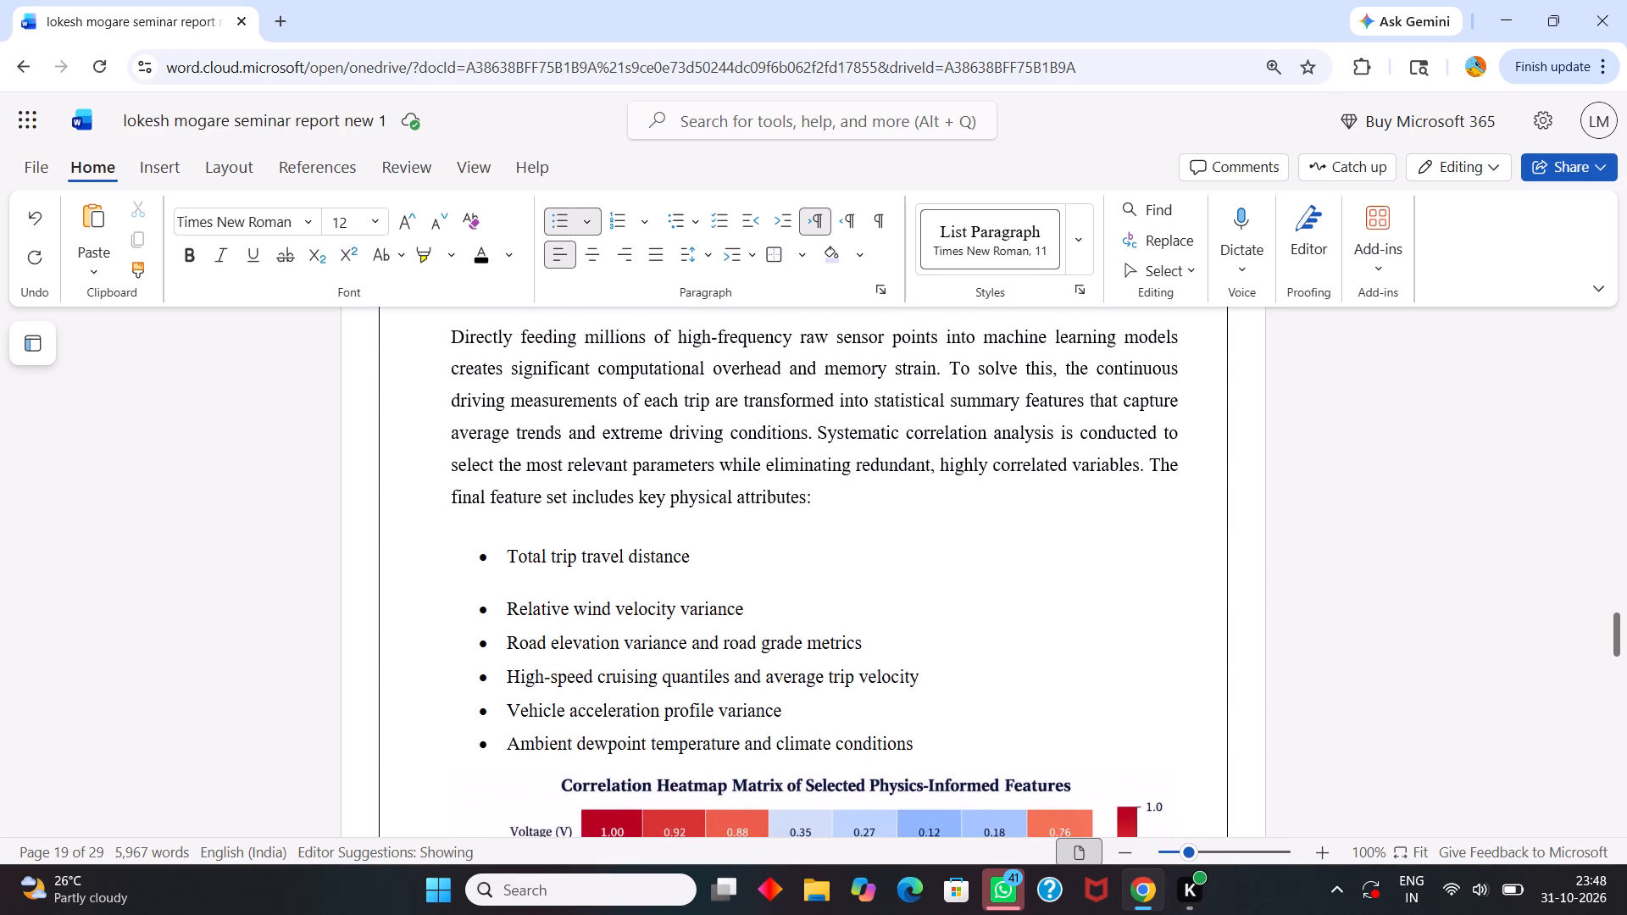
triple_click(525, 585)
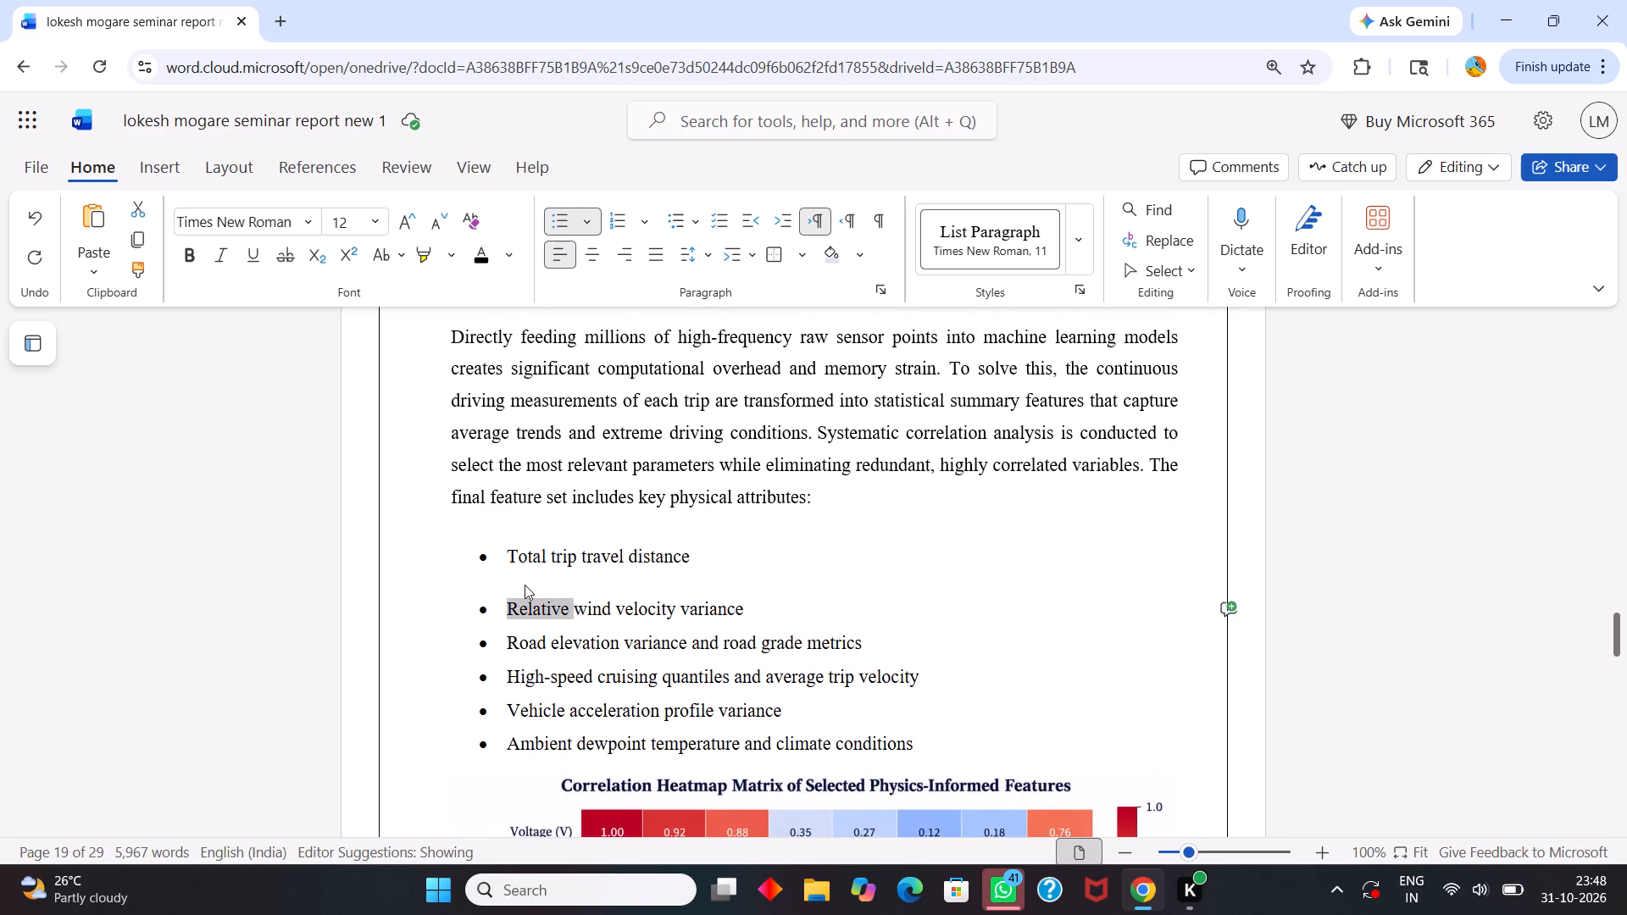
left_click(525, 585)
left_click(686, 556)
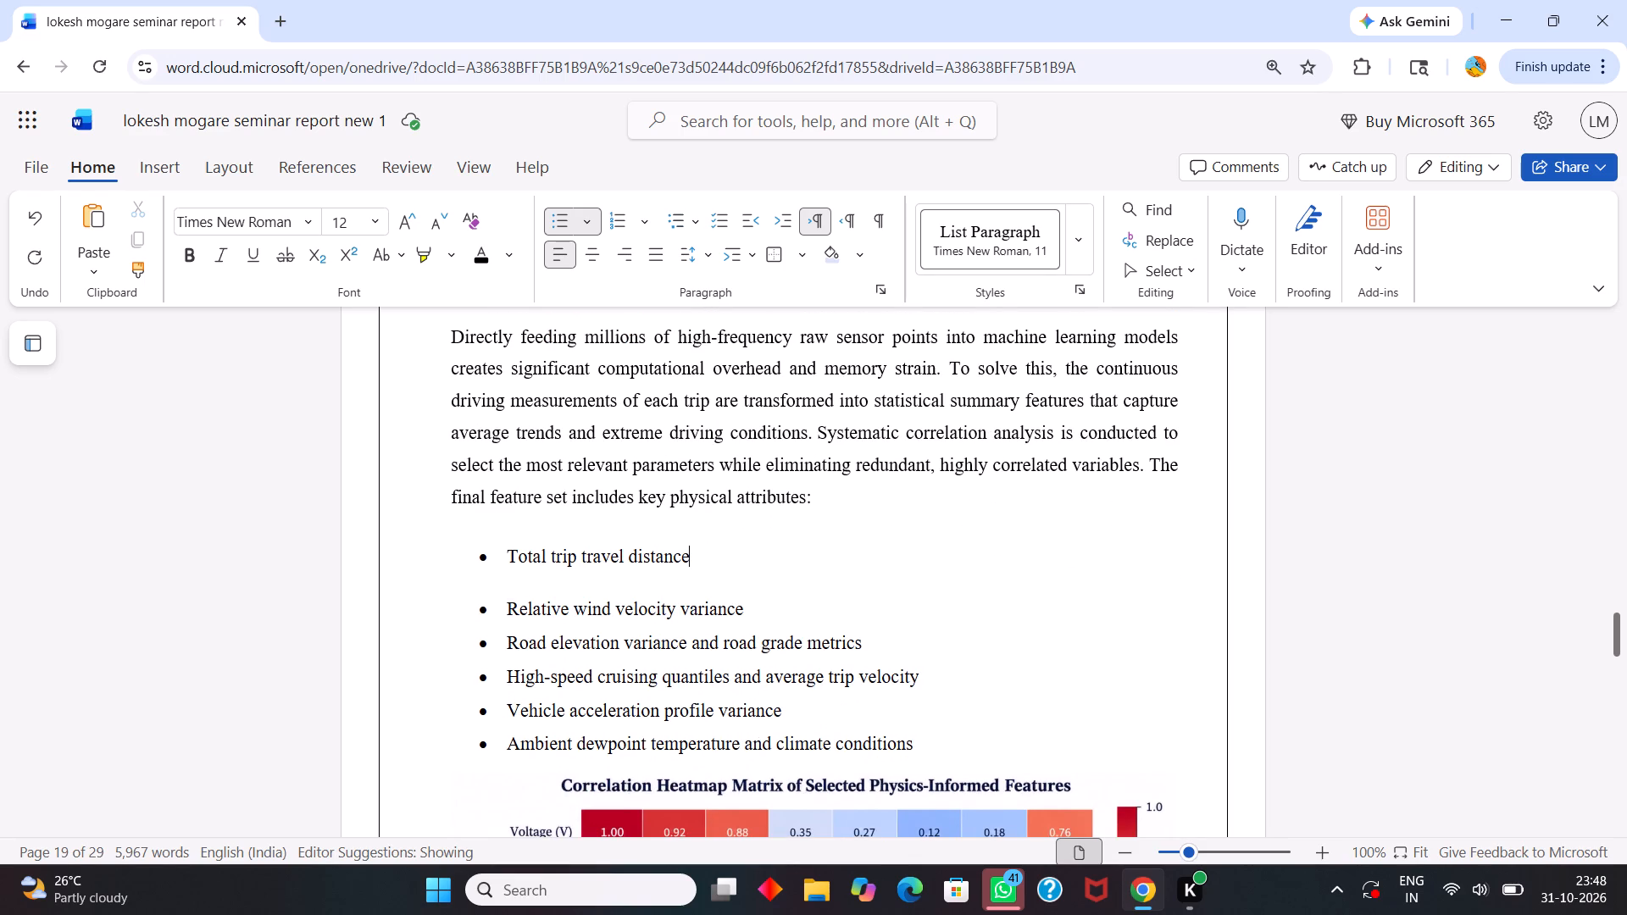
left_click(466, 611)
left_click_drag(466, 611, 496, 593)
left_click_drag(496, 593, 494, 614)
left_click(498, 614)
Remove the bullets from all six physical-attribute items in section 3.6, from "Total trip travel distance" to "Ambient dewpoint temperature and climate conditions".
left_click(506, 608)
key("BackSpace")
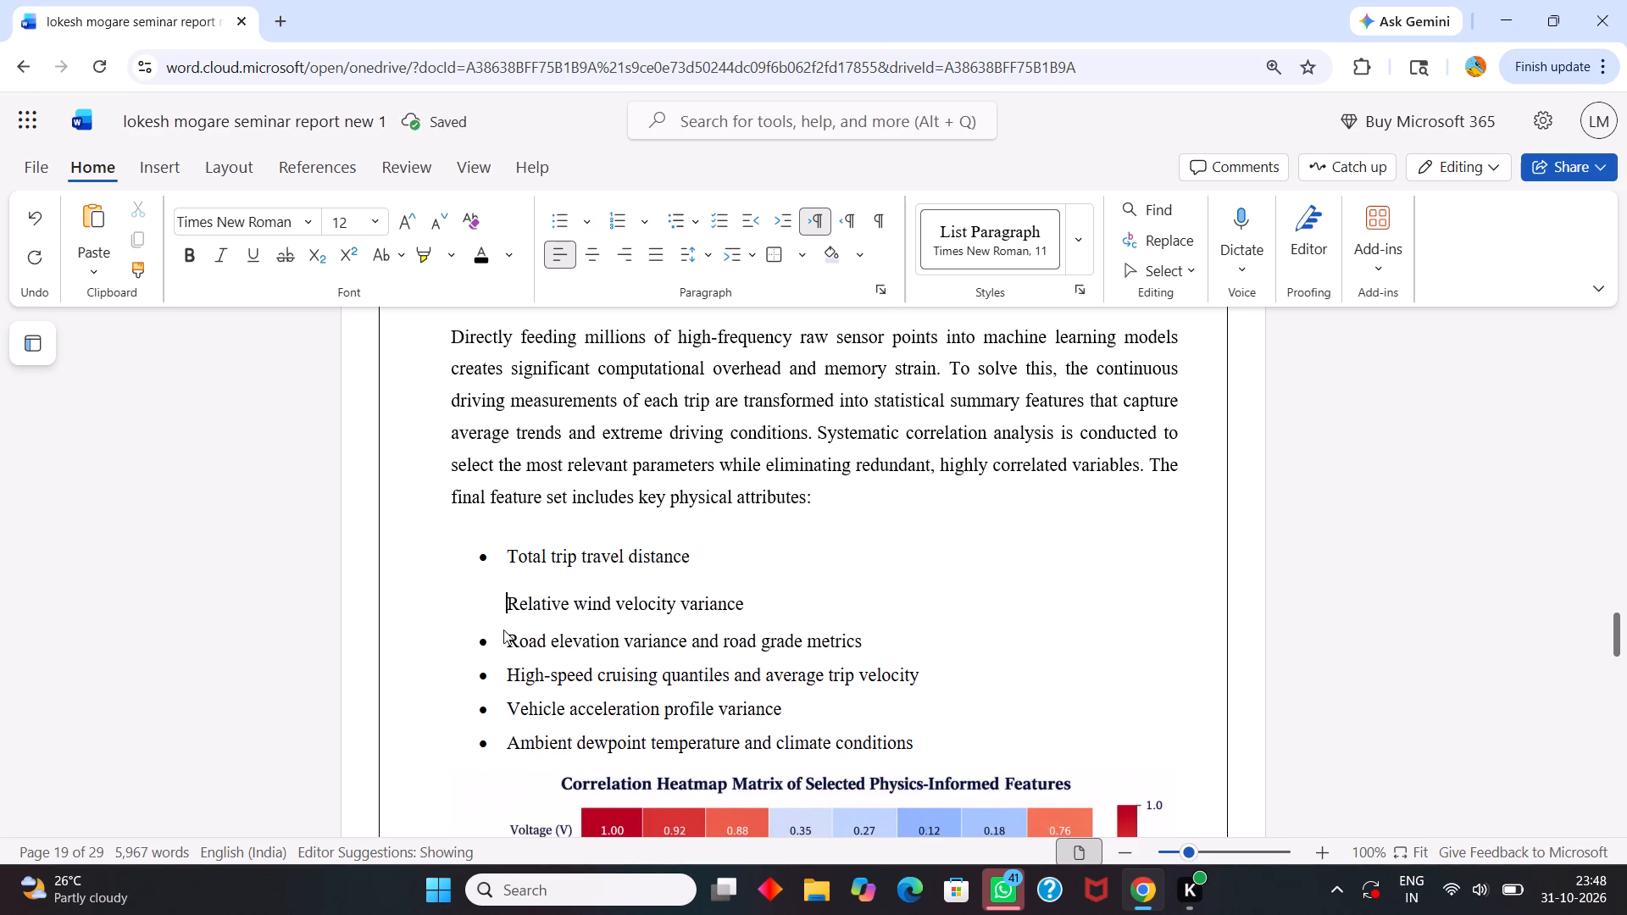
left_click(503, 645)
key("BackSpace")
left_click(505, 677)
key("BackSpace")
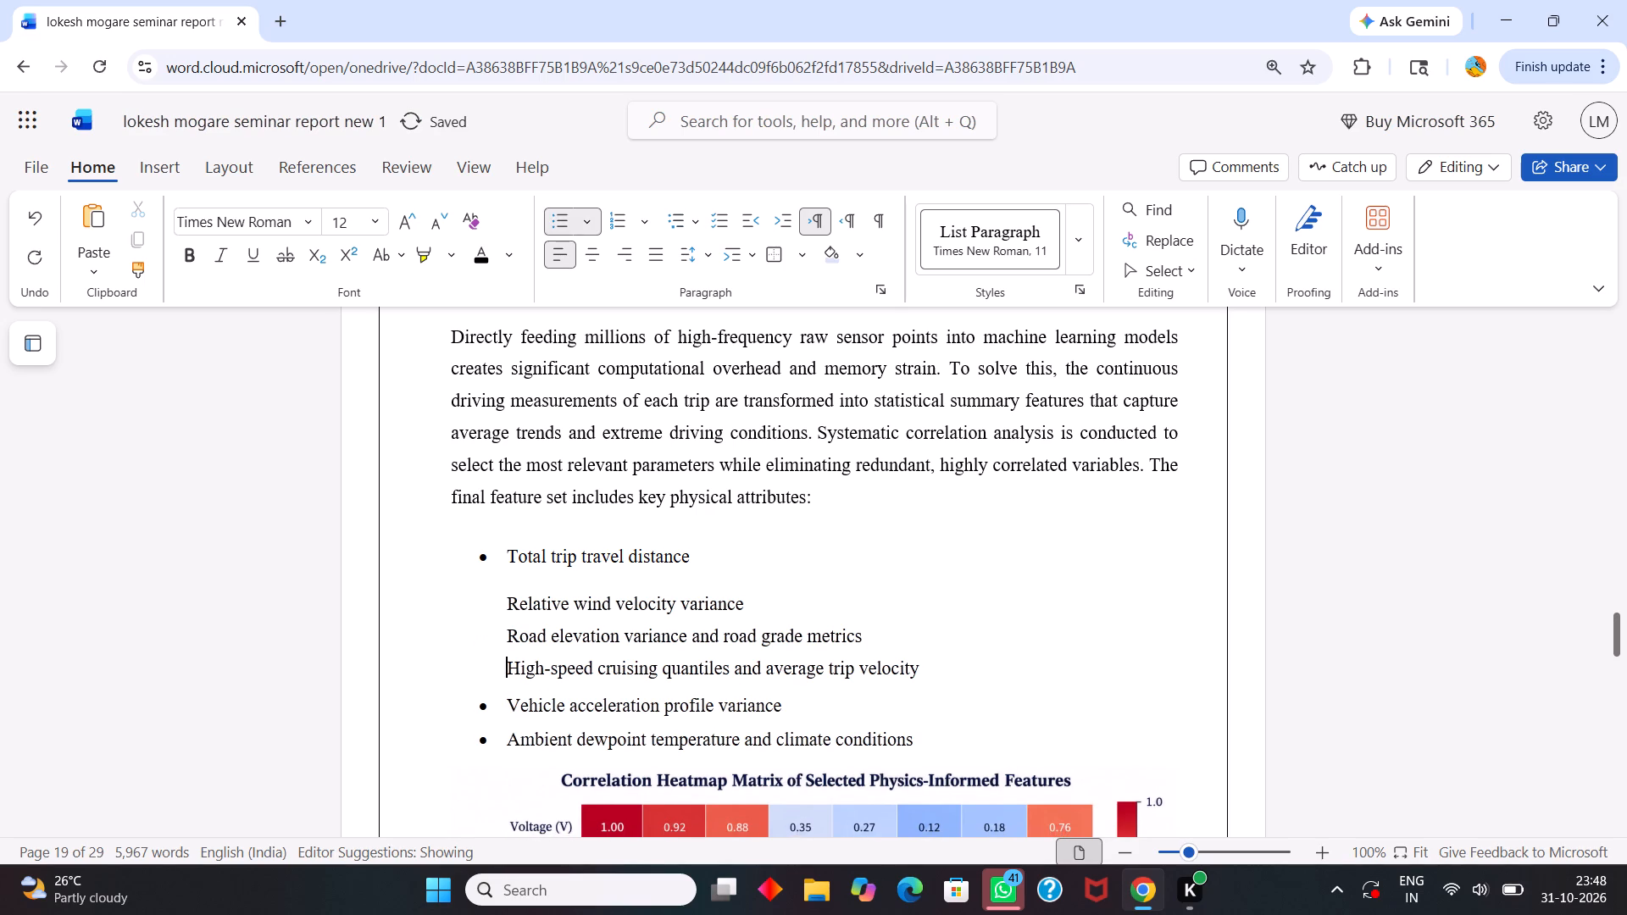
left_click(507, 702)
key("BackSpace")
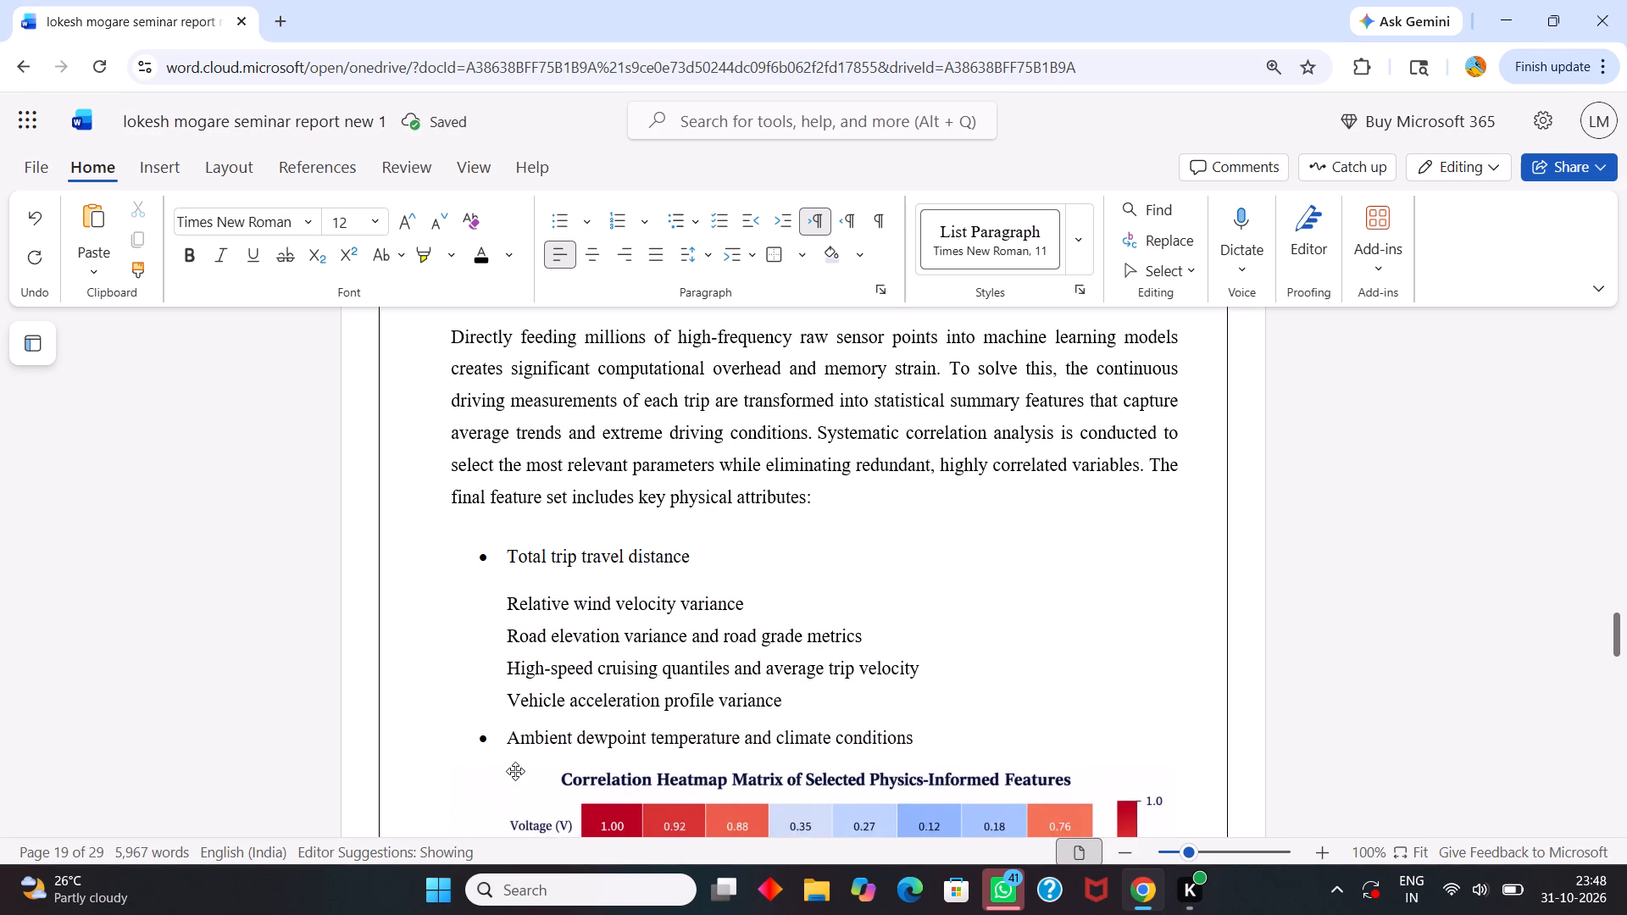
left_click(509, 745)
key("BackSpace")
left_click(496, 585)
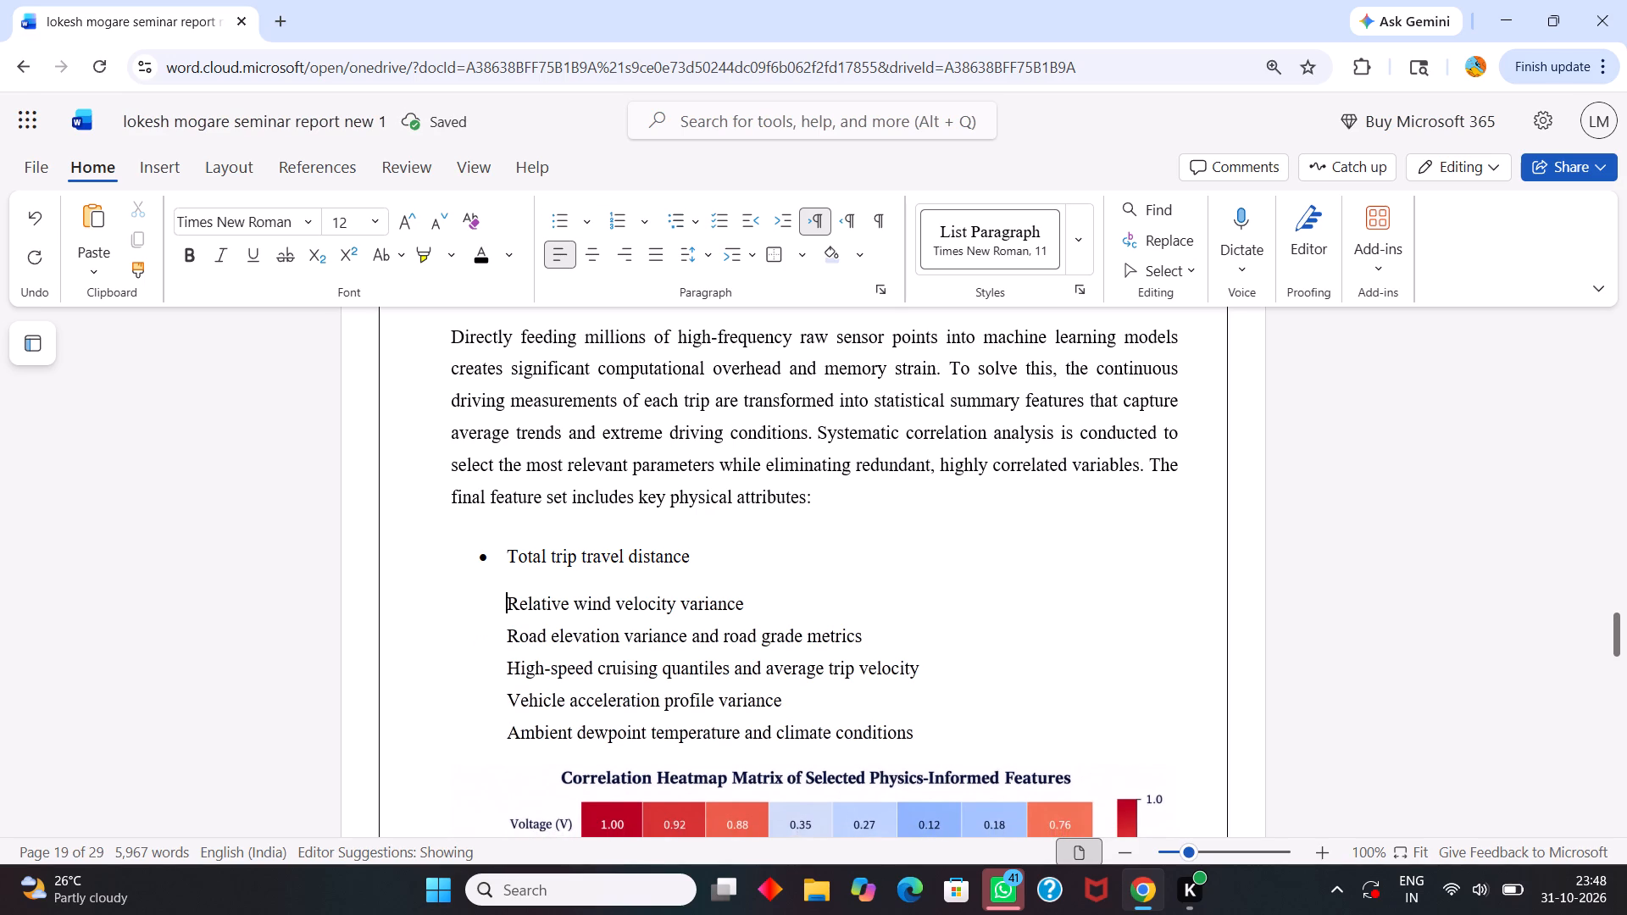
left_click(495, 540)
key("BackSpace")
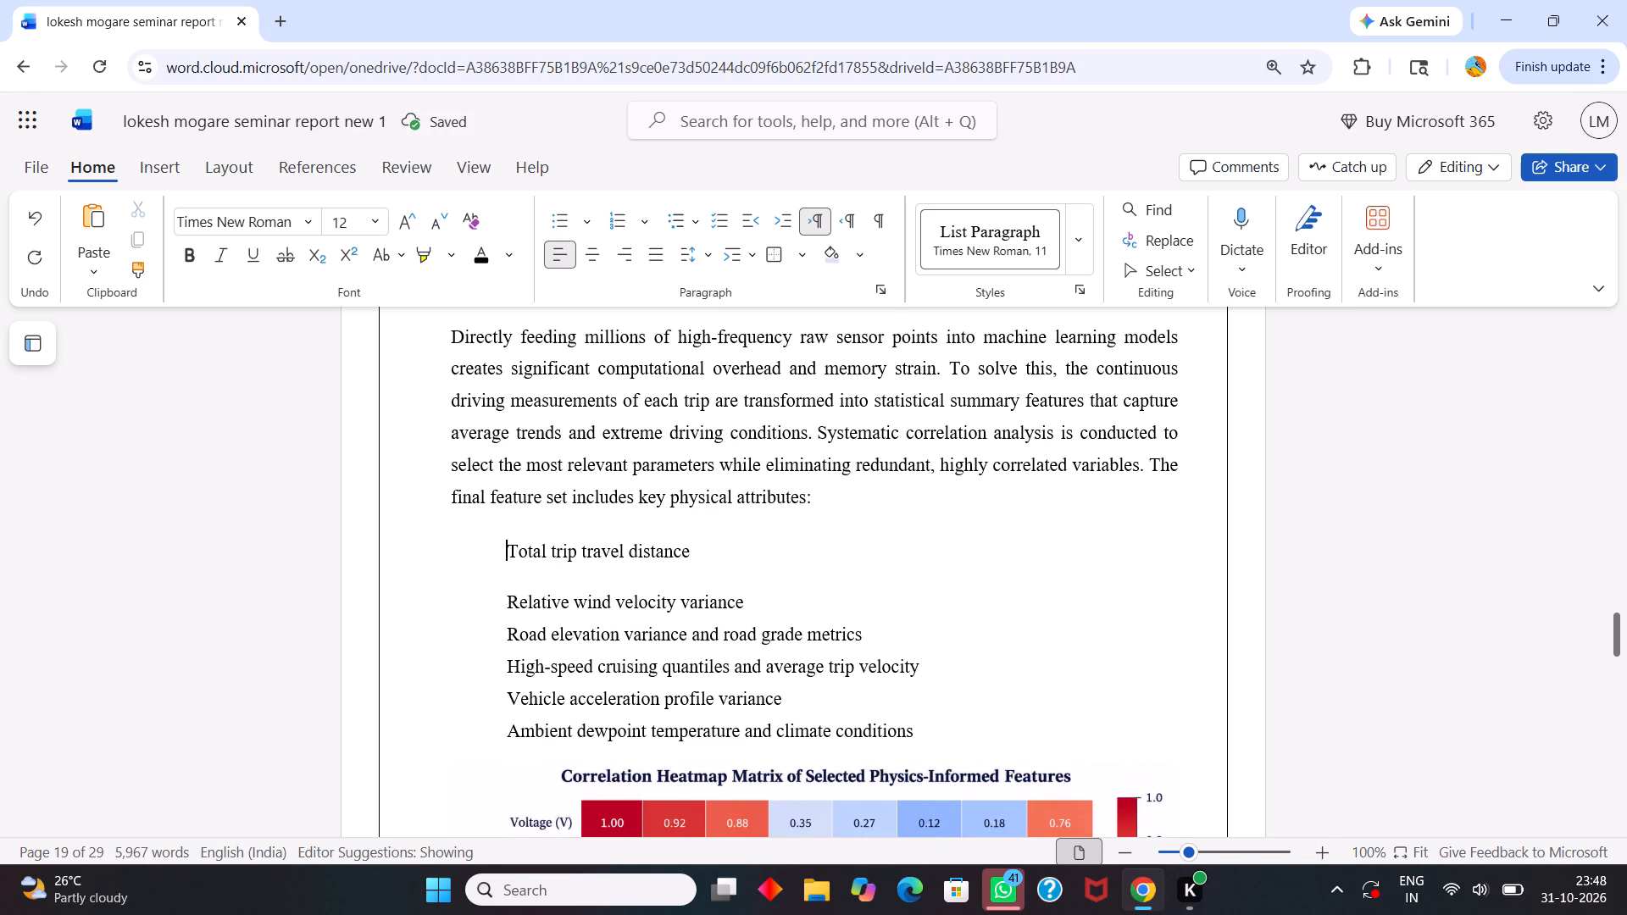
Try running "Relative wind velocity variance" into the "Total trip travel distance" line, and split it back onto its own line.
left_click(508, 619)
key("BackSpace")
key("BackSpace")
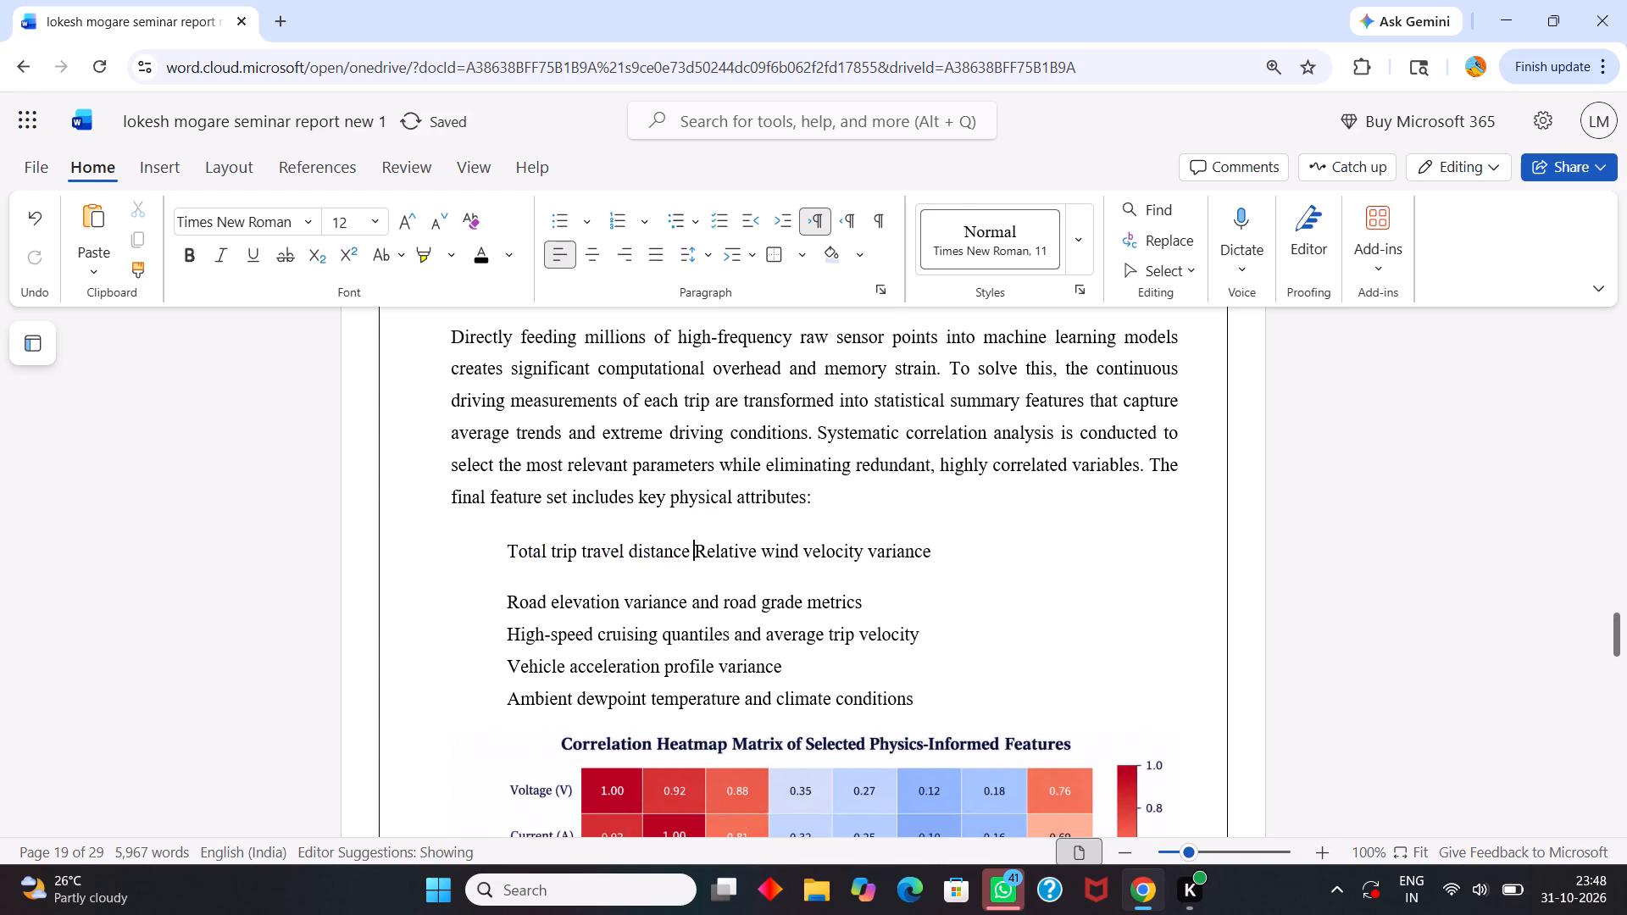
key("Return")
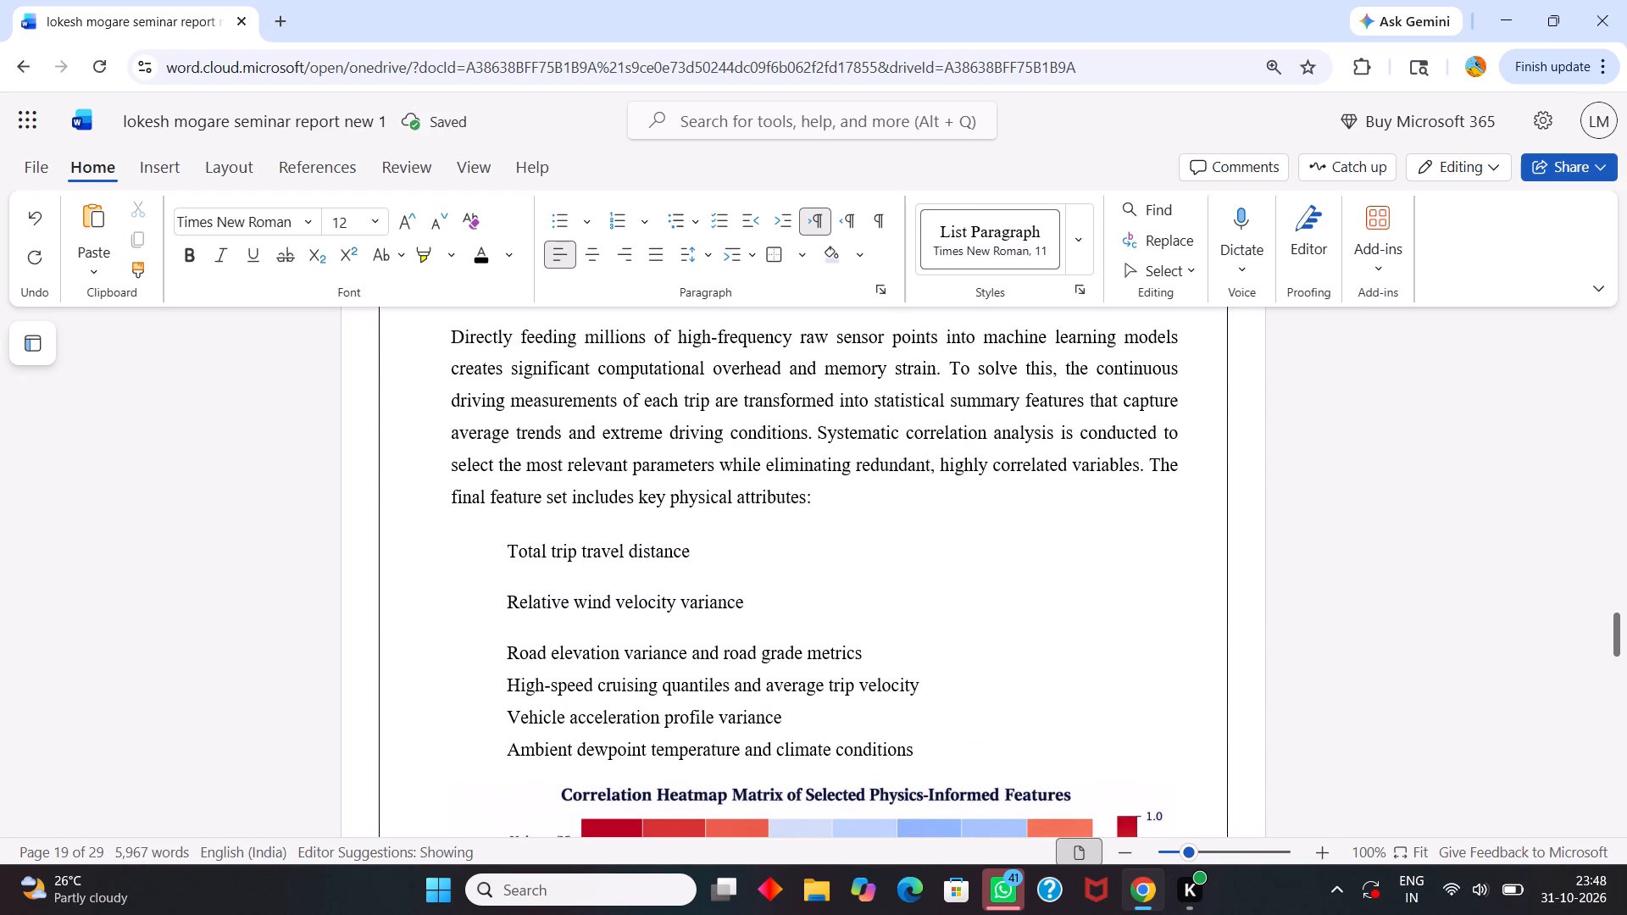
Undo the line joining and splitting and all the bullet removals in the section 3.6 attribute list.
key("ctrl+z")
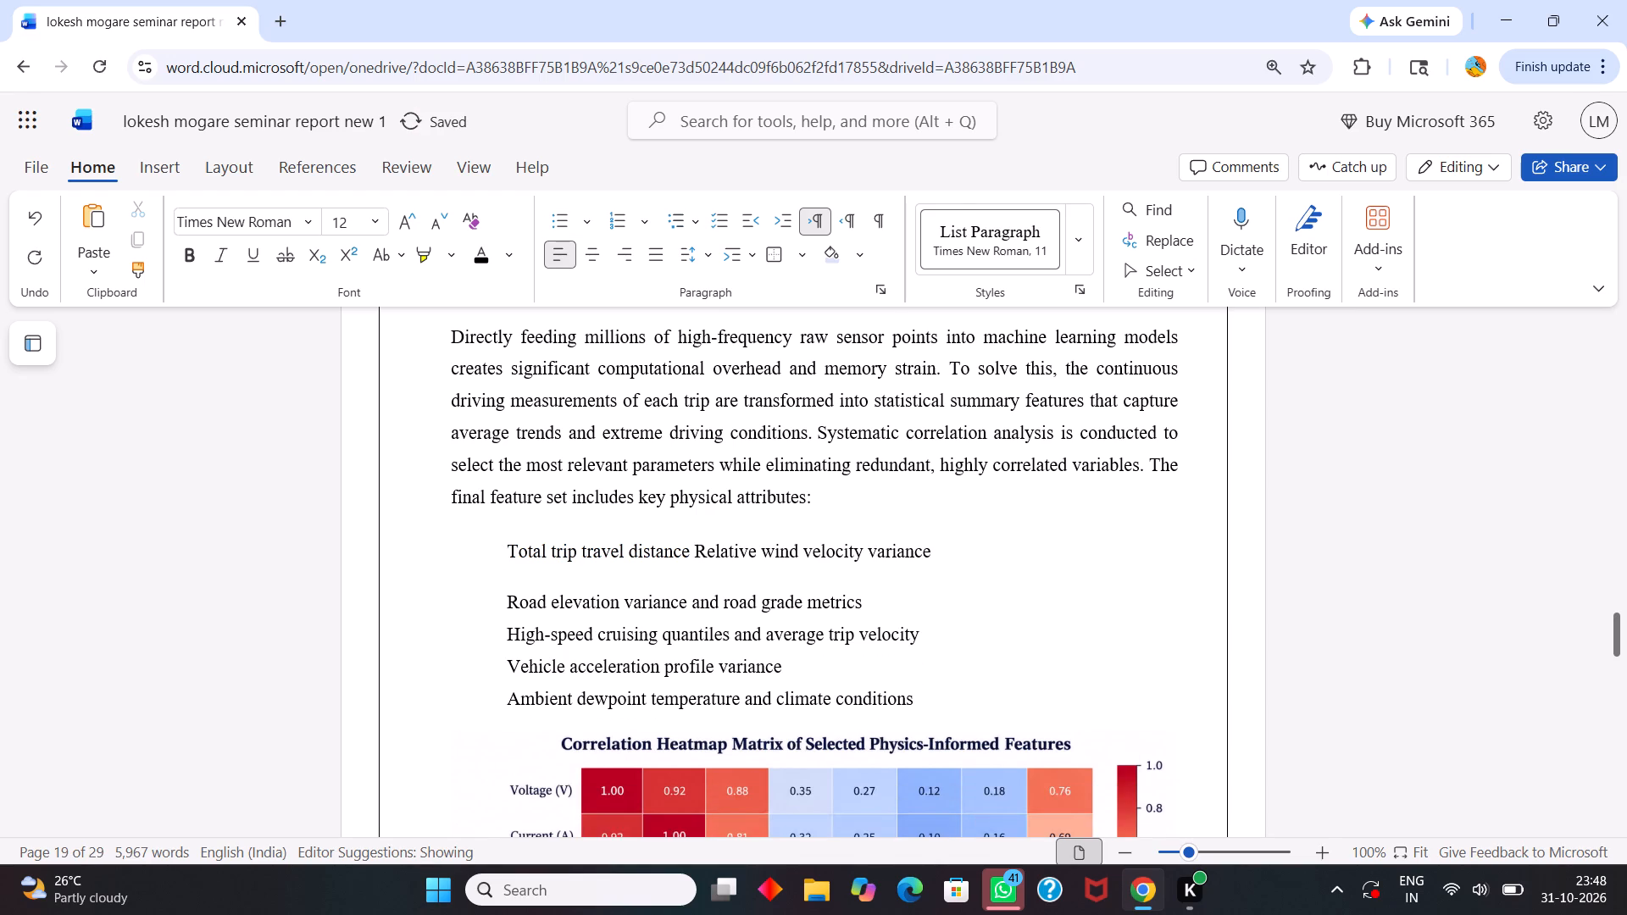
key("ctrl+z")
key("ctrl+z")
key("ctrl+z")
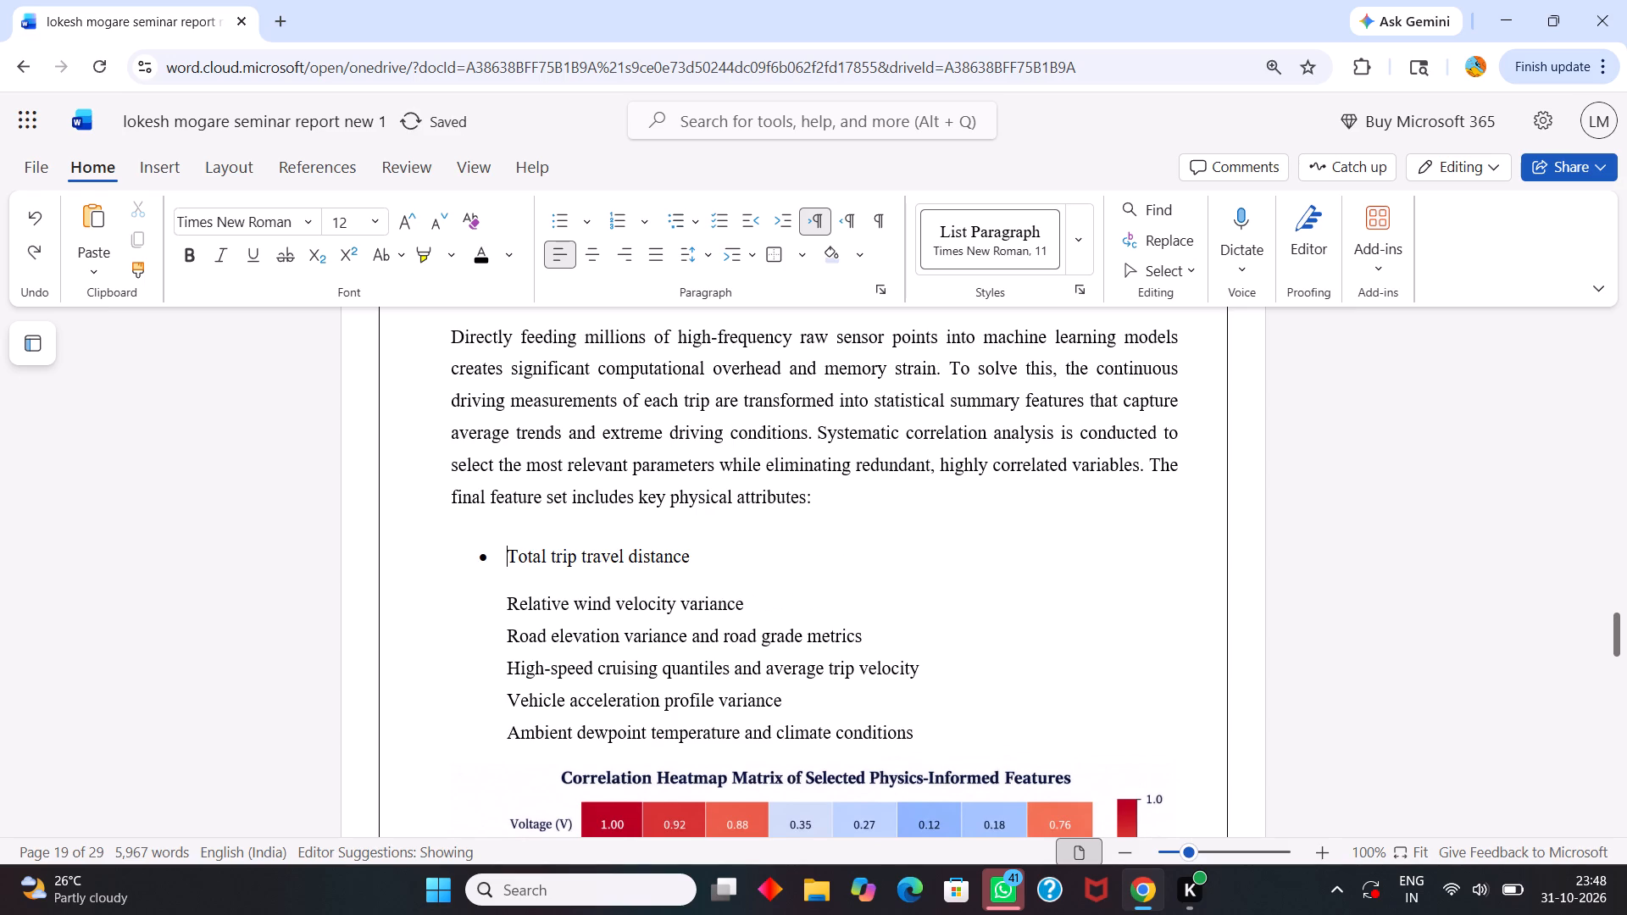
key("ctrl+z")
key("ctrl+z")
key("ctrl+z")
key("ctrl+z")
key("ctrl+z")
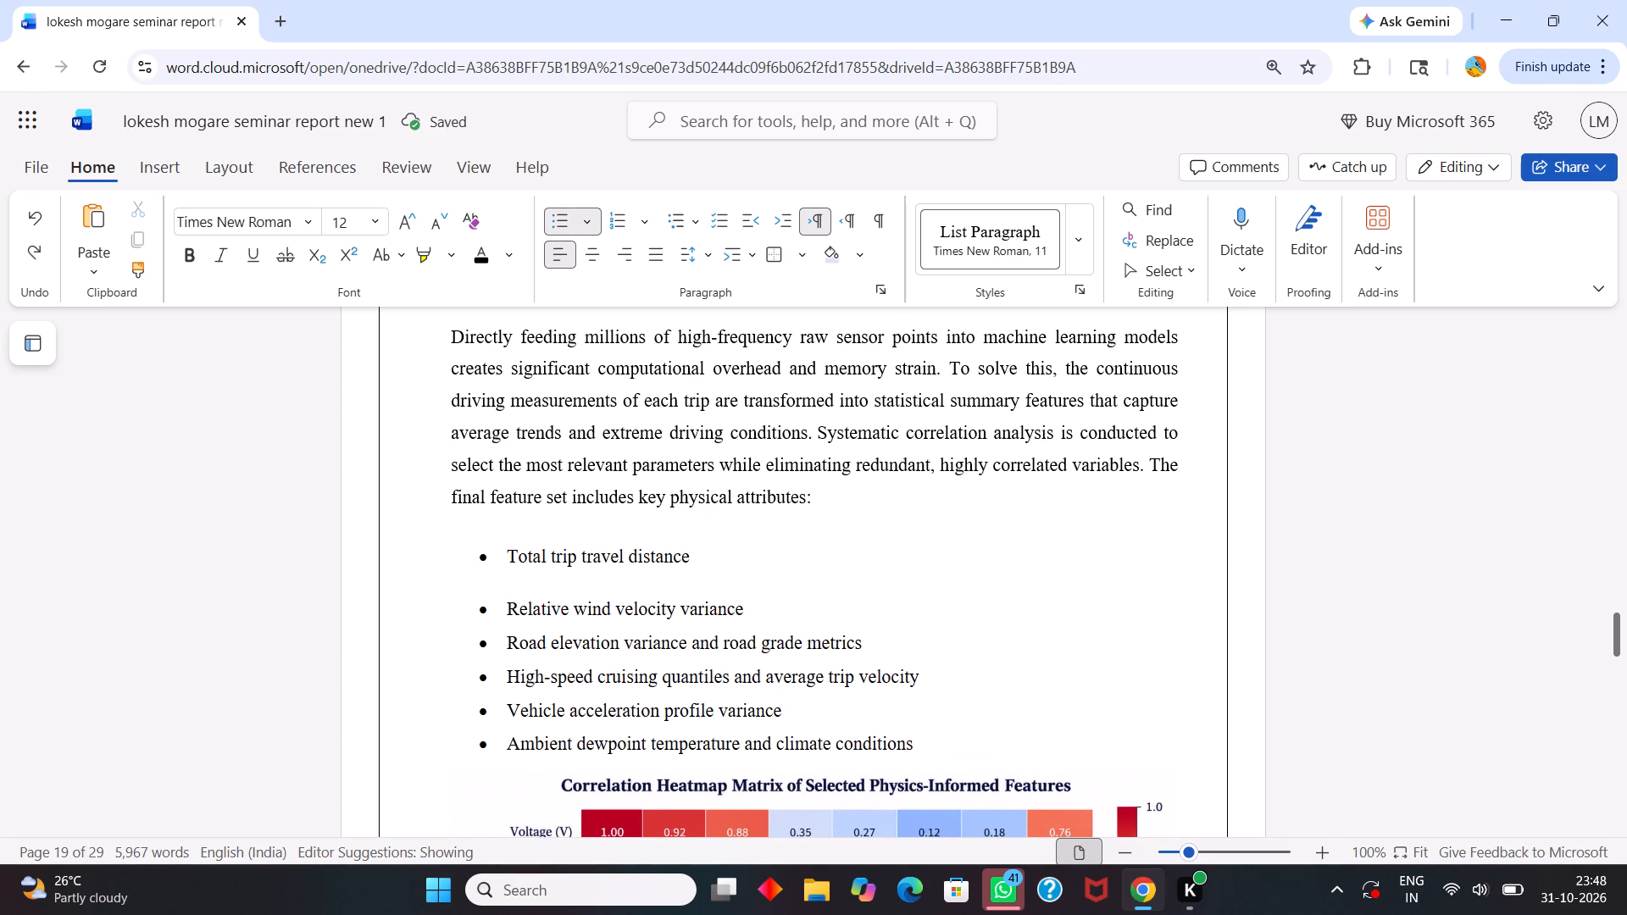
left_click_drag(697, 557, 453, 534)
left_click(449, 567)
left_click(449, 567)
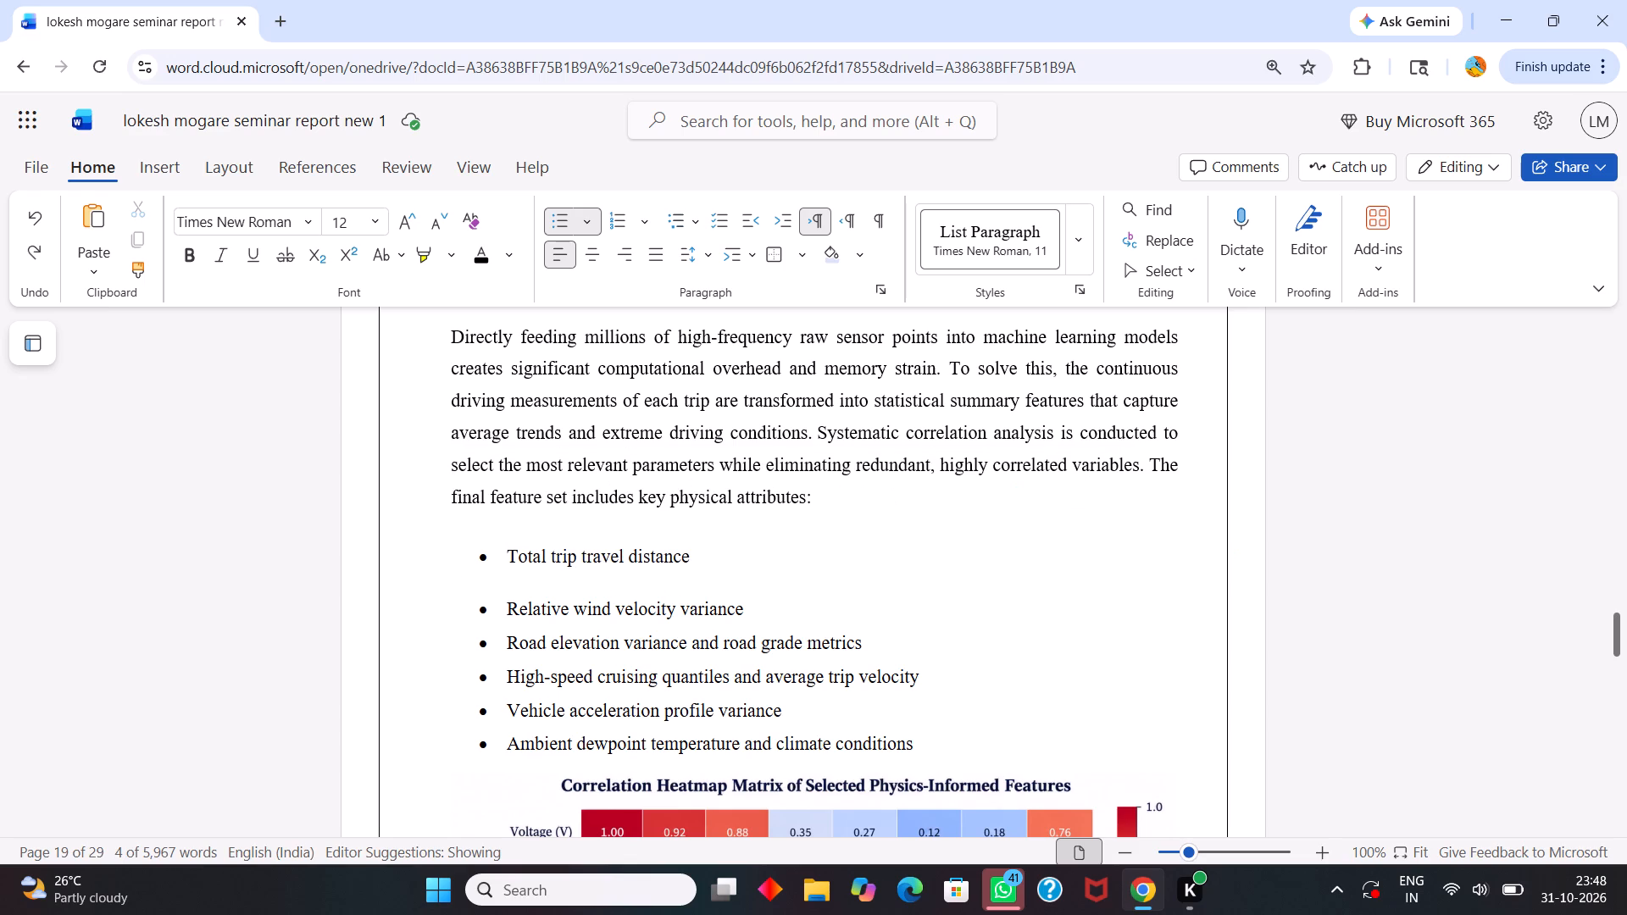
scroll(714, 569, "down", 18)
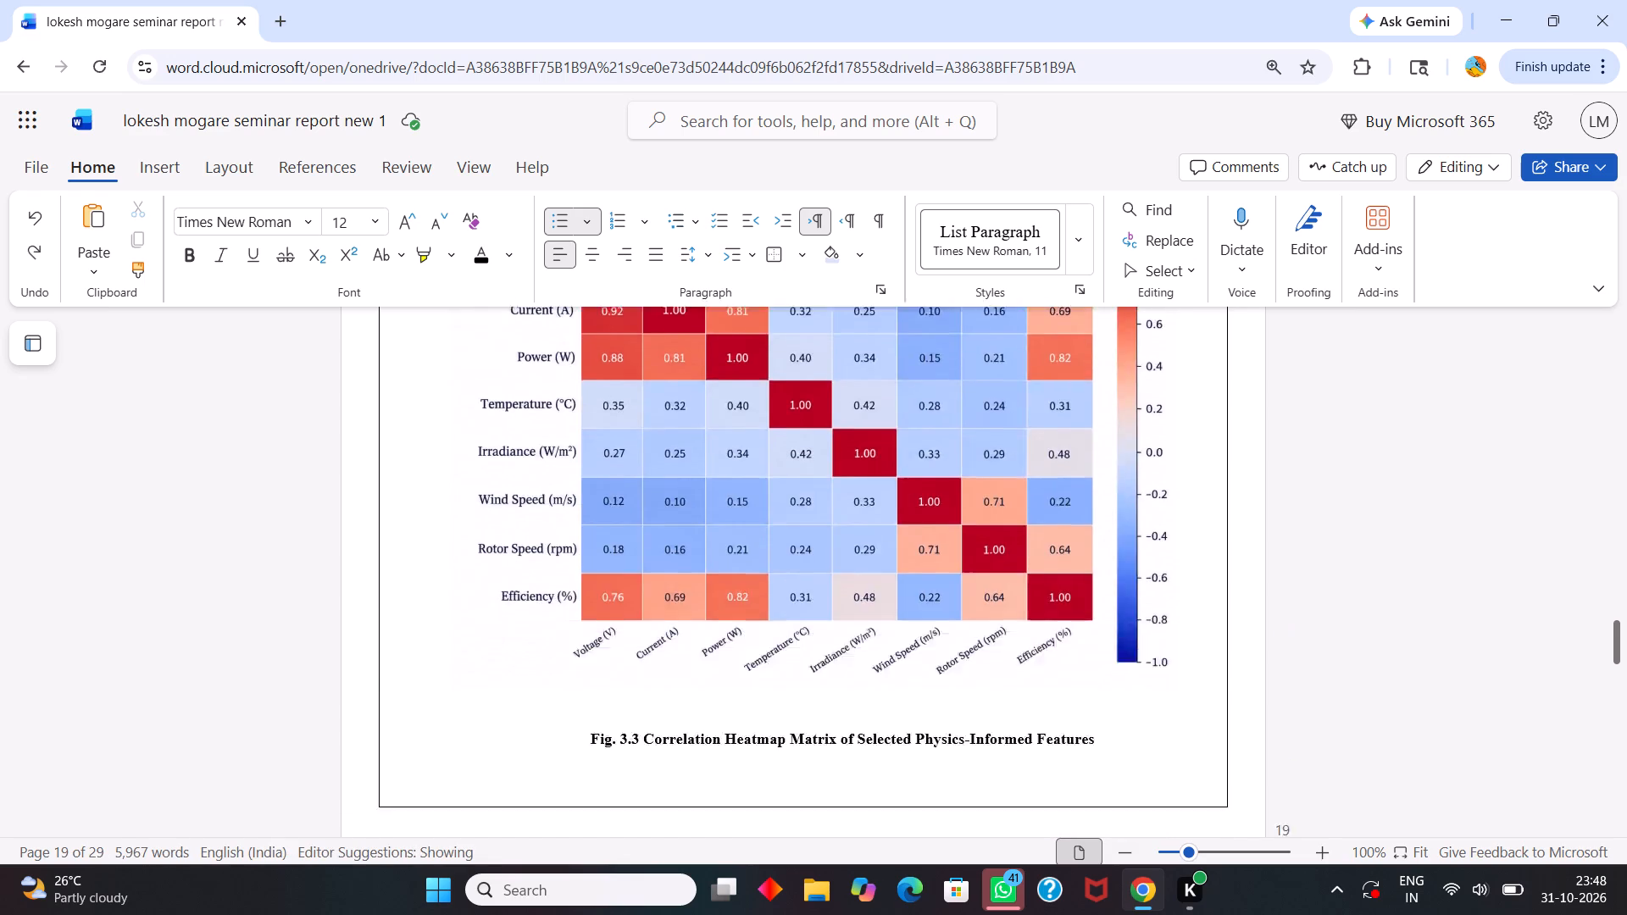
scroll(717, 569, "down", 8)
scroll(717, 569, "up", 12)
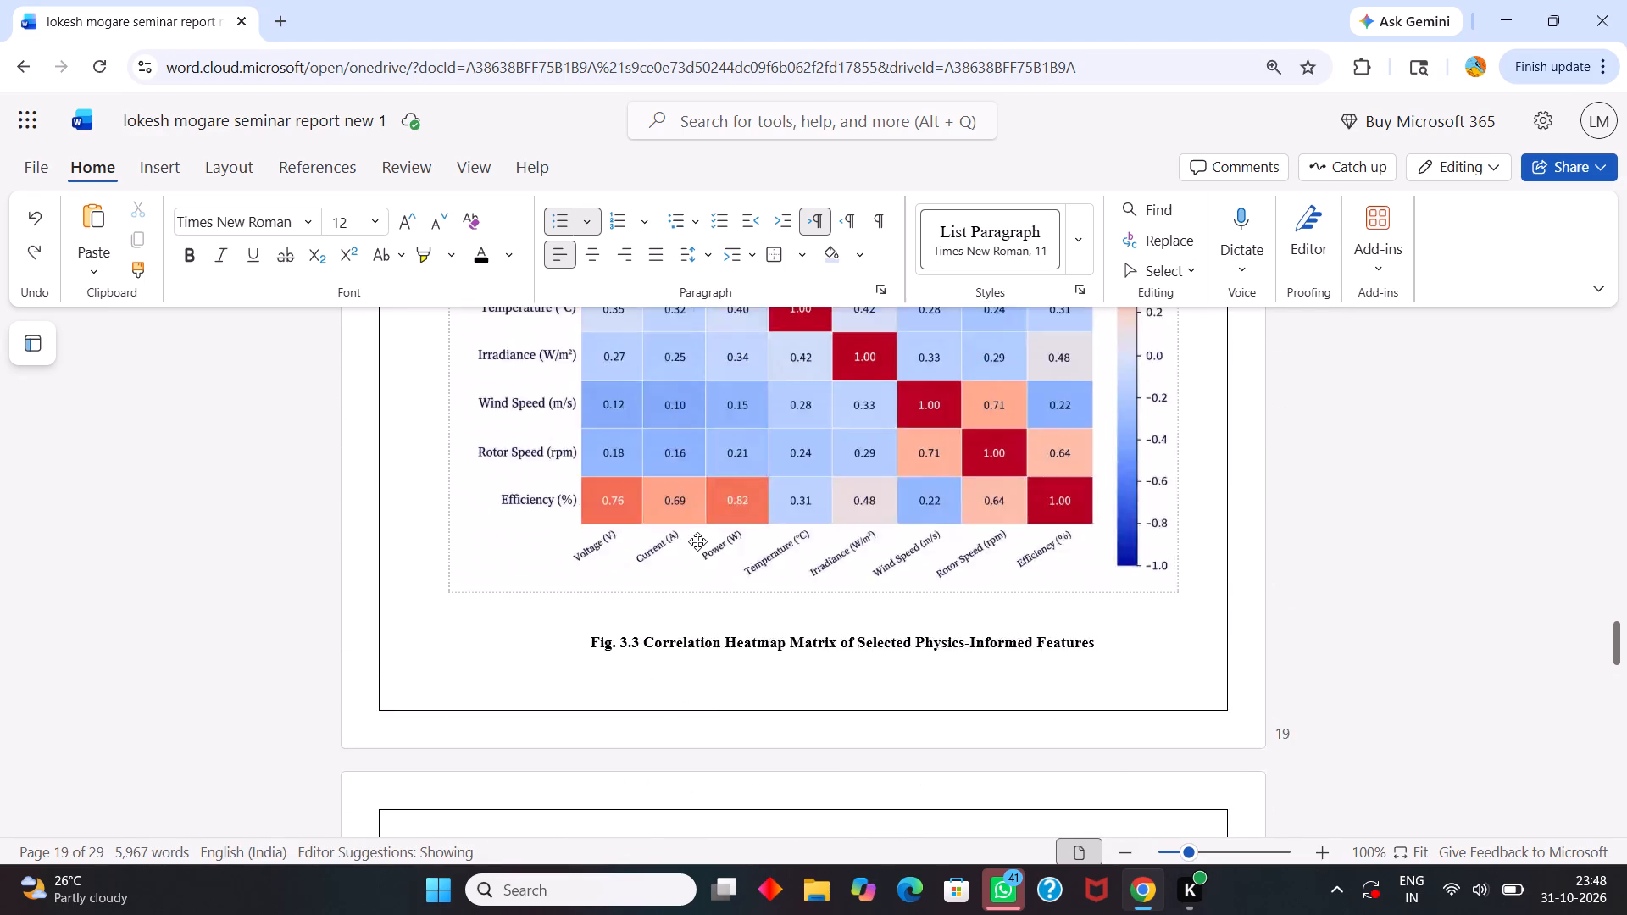
Examine the spacing between the "Total trip travel distance" and "Relative wind velocity variance" items in the section 3.6 list.
scroll(697, 541, "up", 7)
scroll(683, 540, "down", 3)
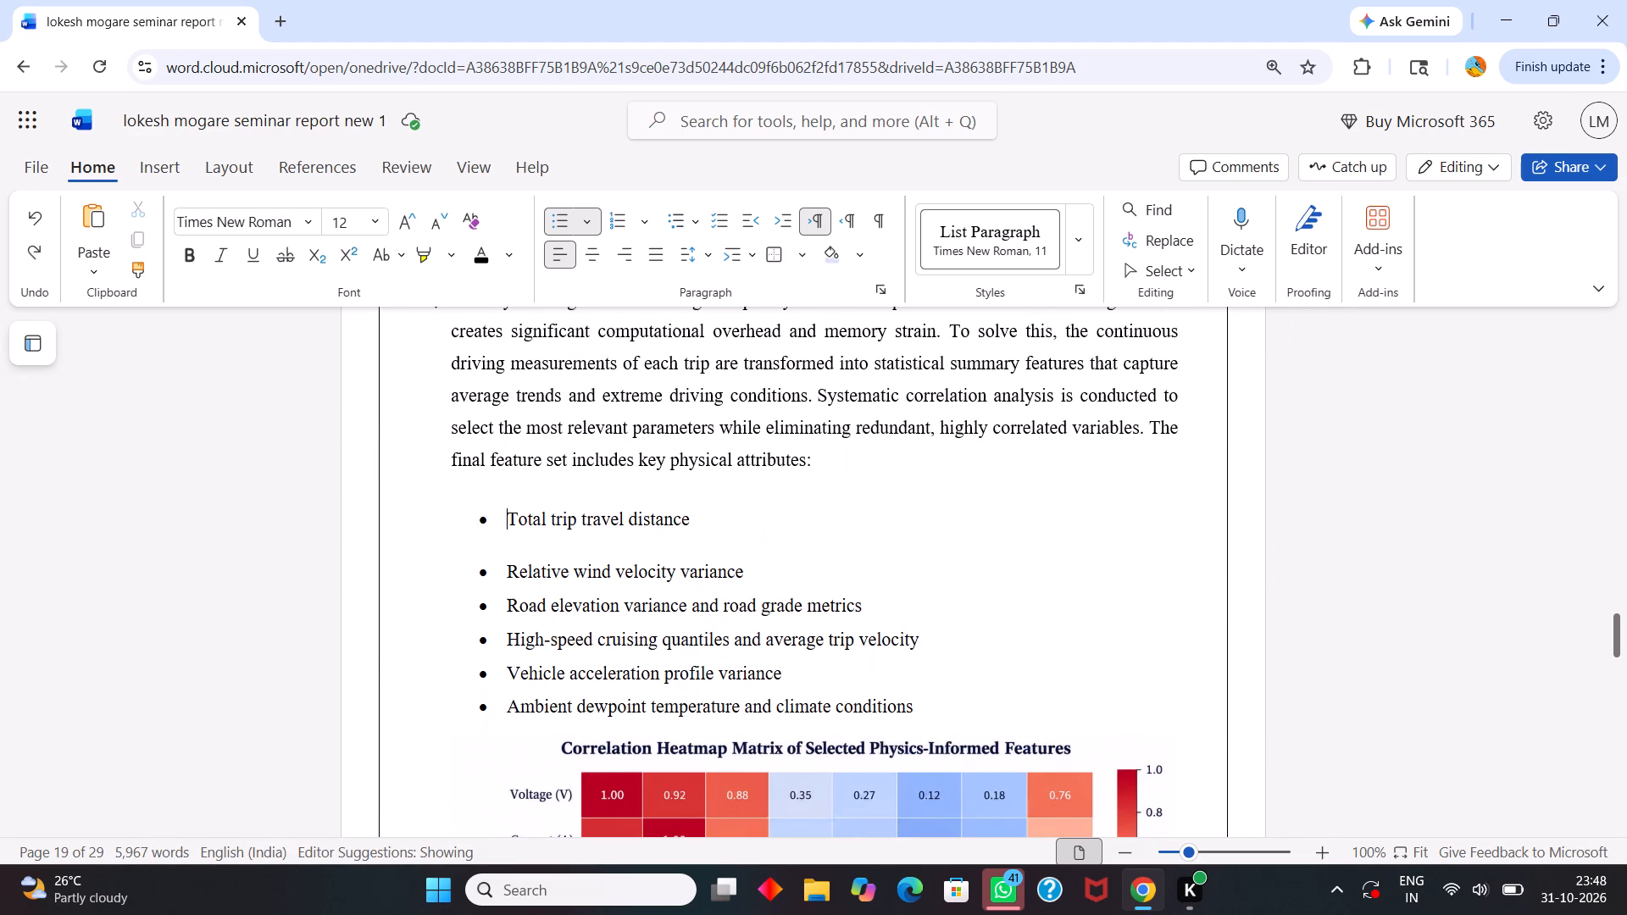
left_click(772, 512)
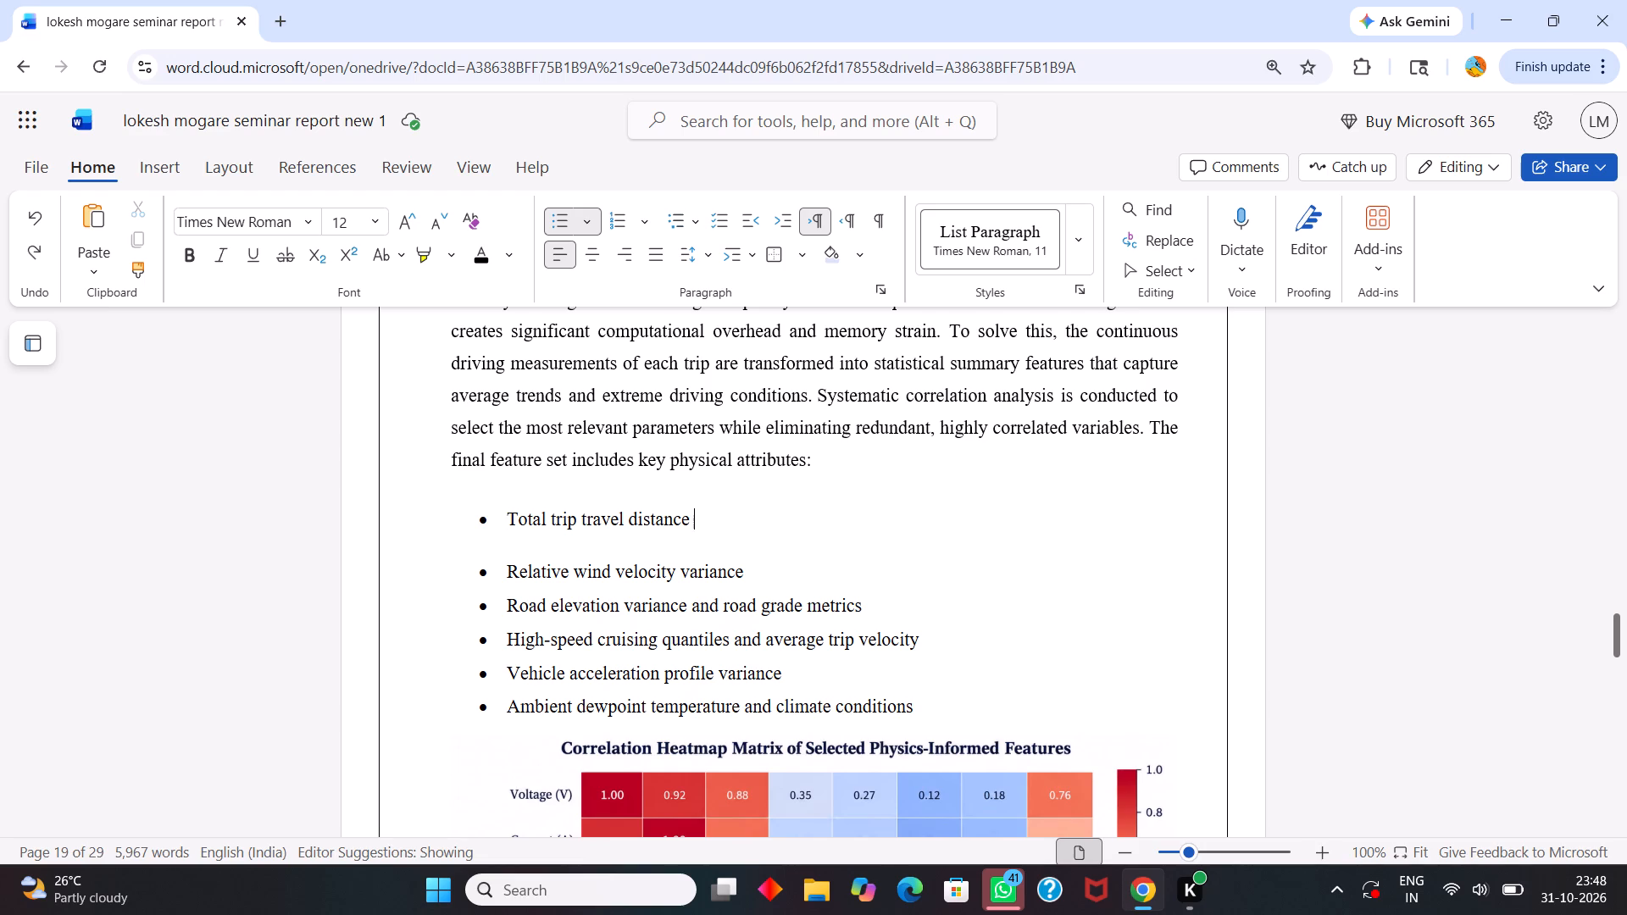
scroll(658, 523, "up", 1)
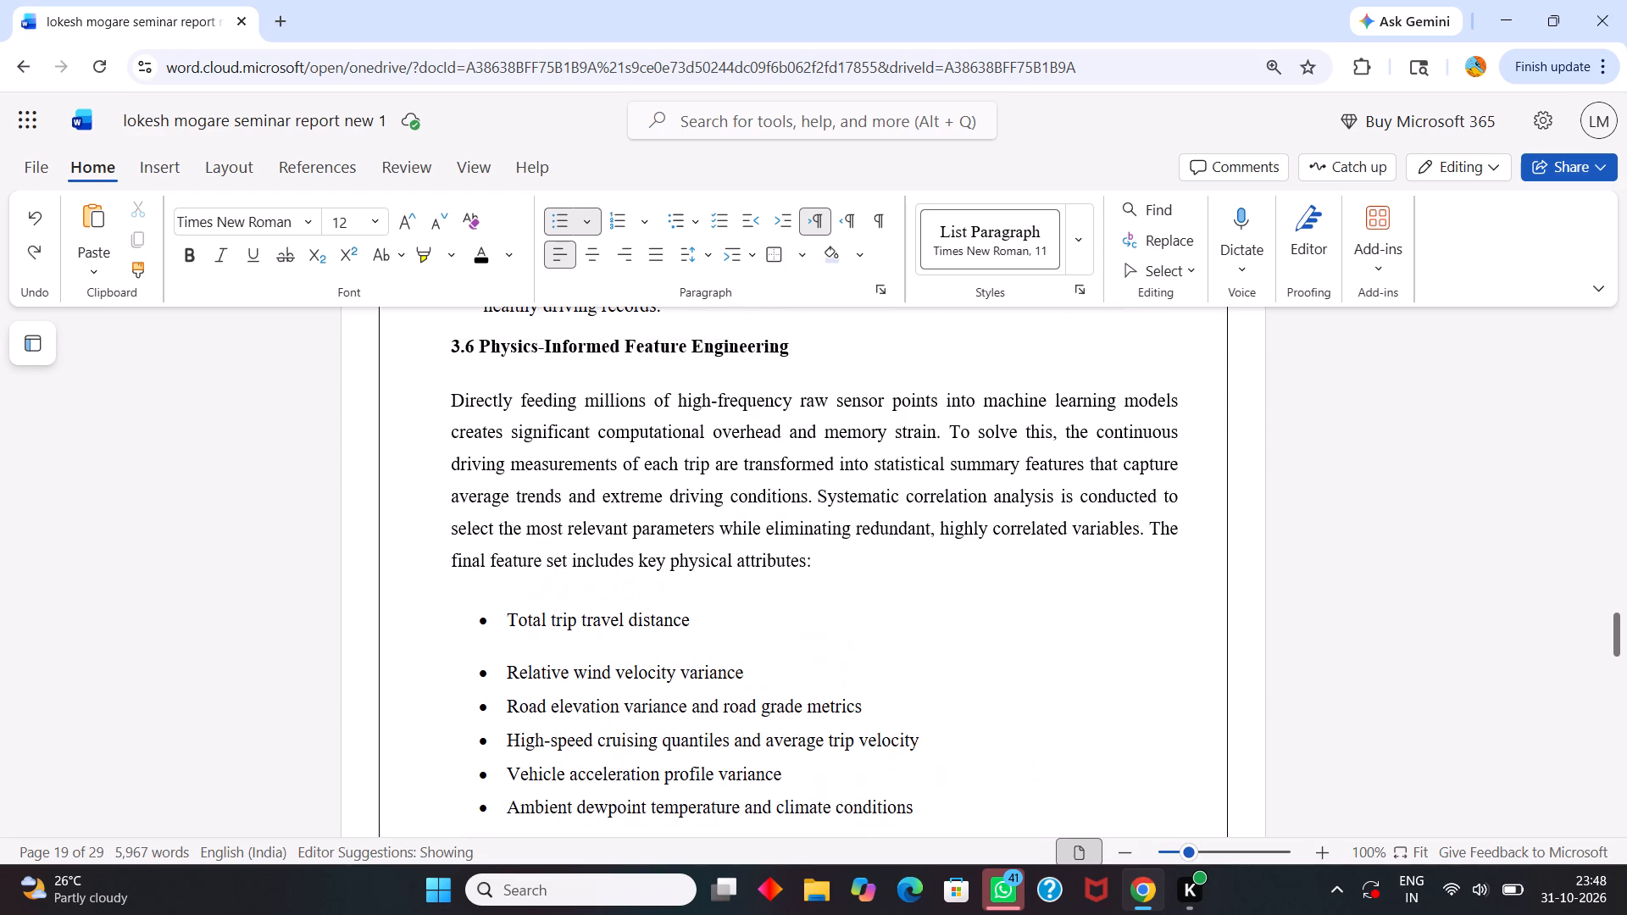
scroll(658, 523, "down", 1)
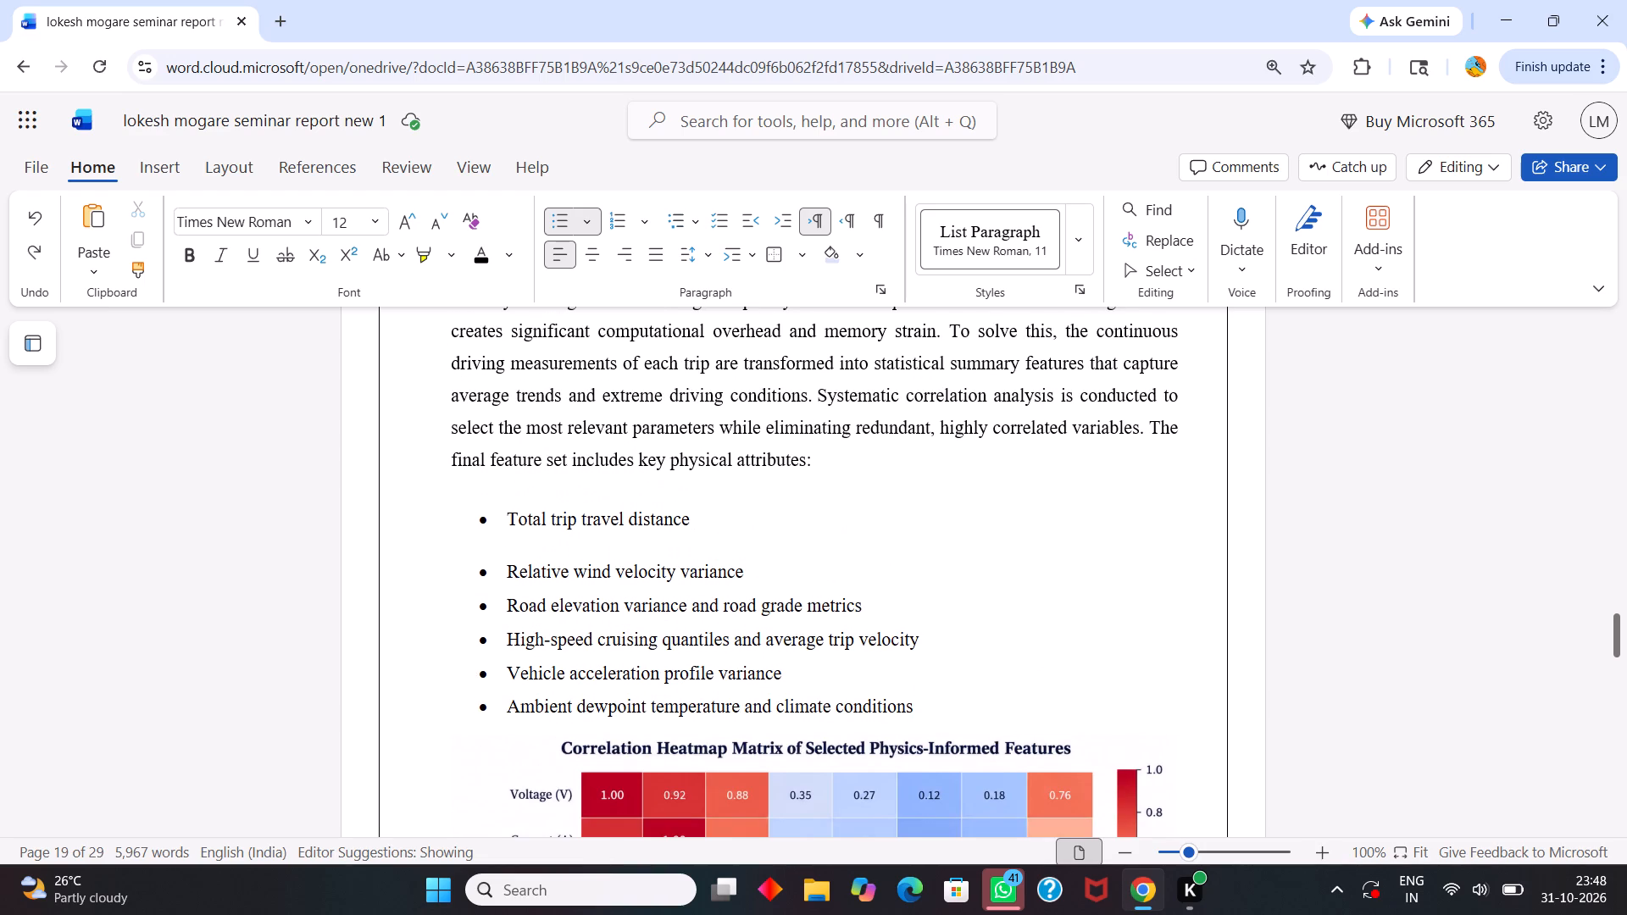
left_click(527, 538)
left_click(525, 550)
left_click(525, 556)
Compare the layout of the bulleted list in section 3.5 with the physical-attribute list in section 3.6.
scroll(536, 542, "up", 4)
scroll(536, 542, "down", 2)
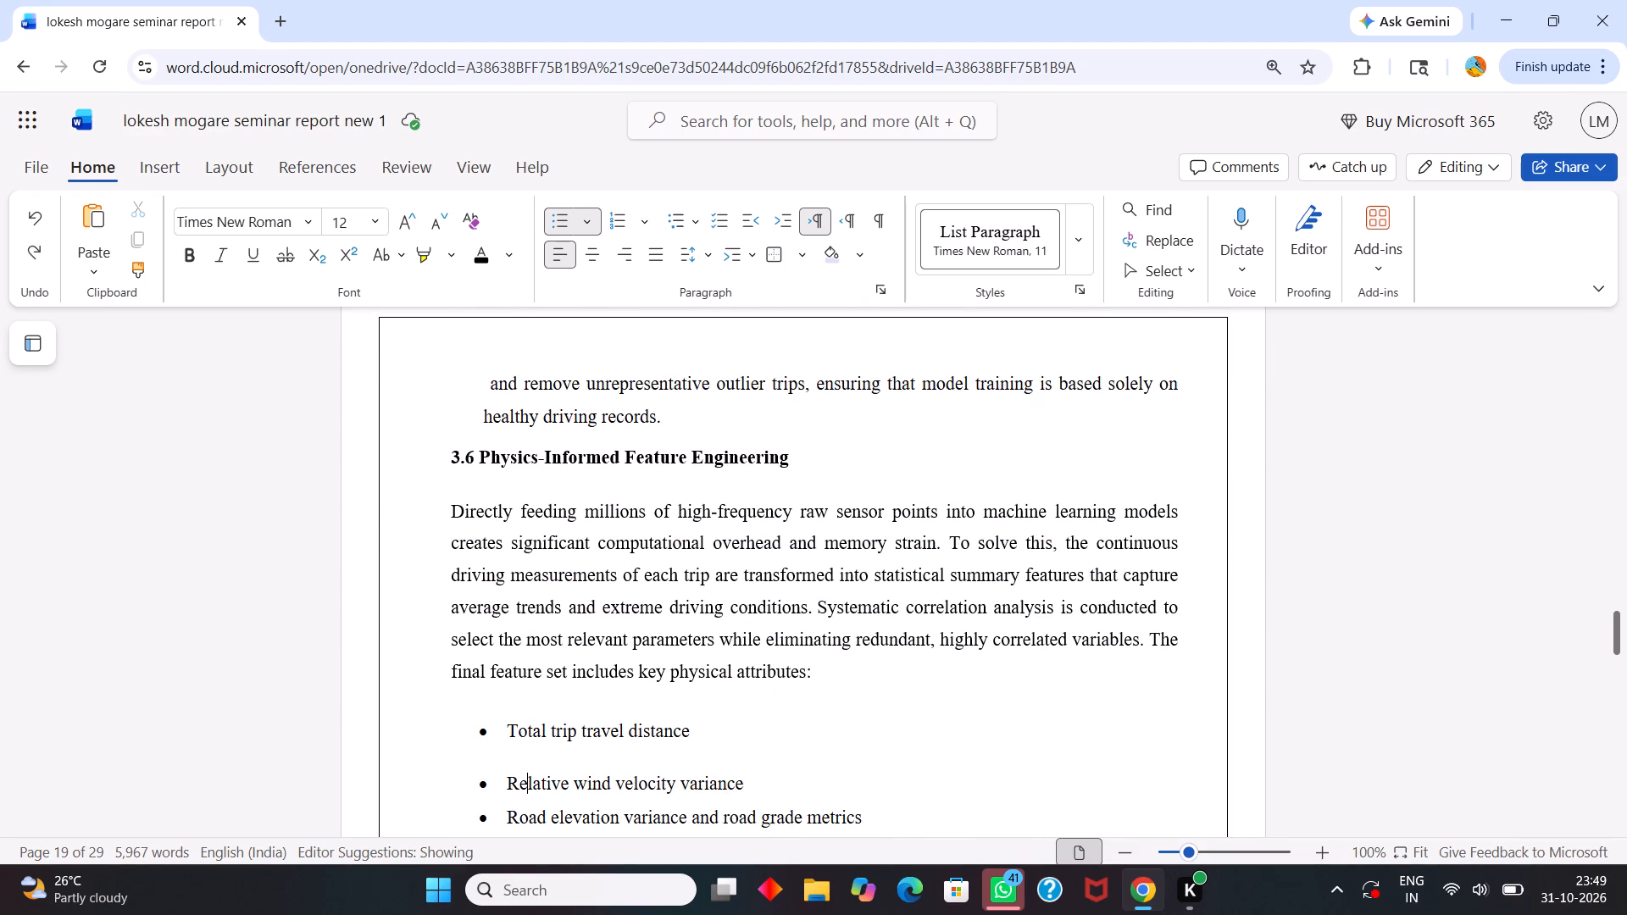
scroll(659, 685, "up", 7)
scroll(660, 685, "down", 4)
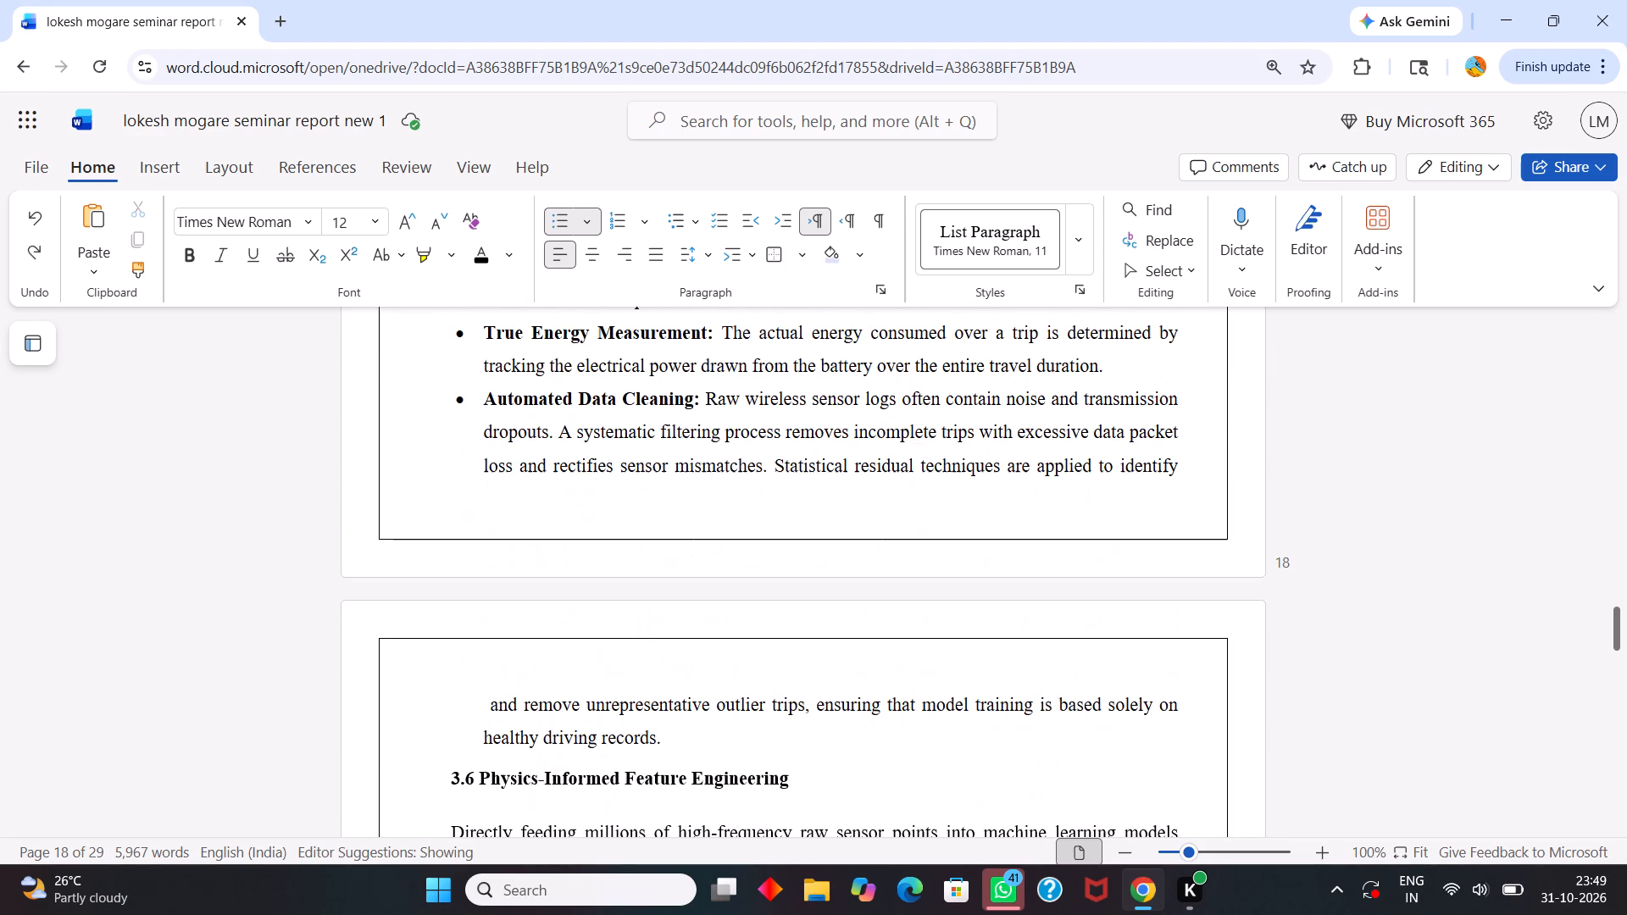
scroll(660, 685, "down", 3)
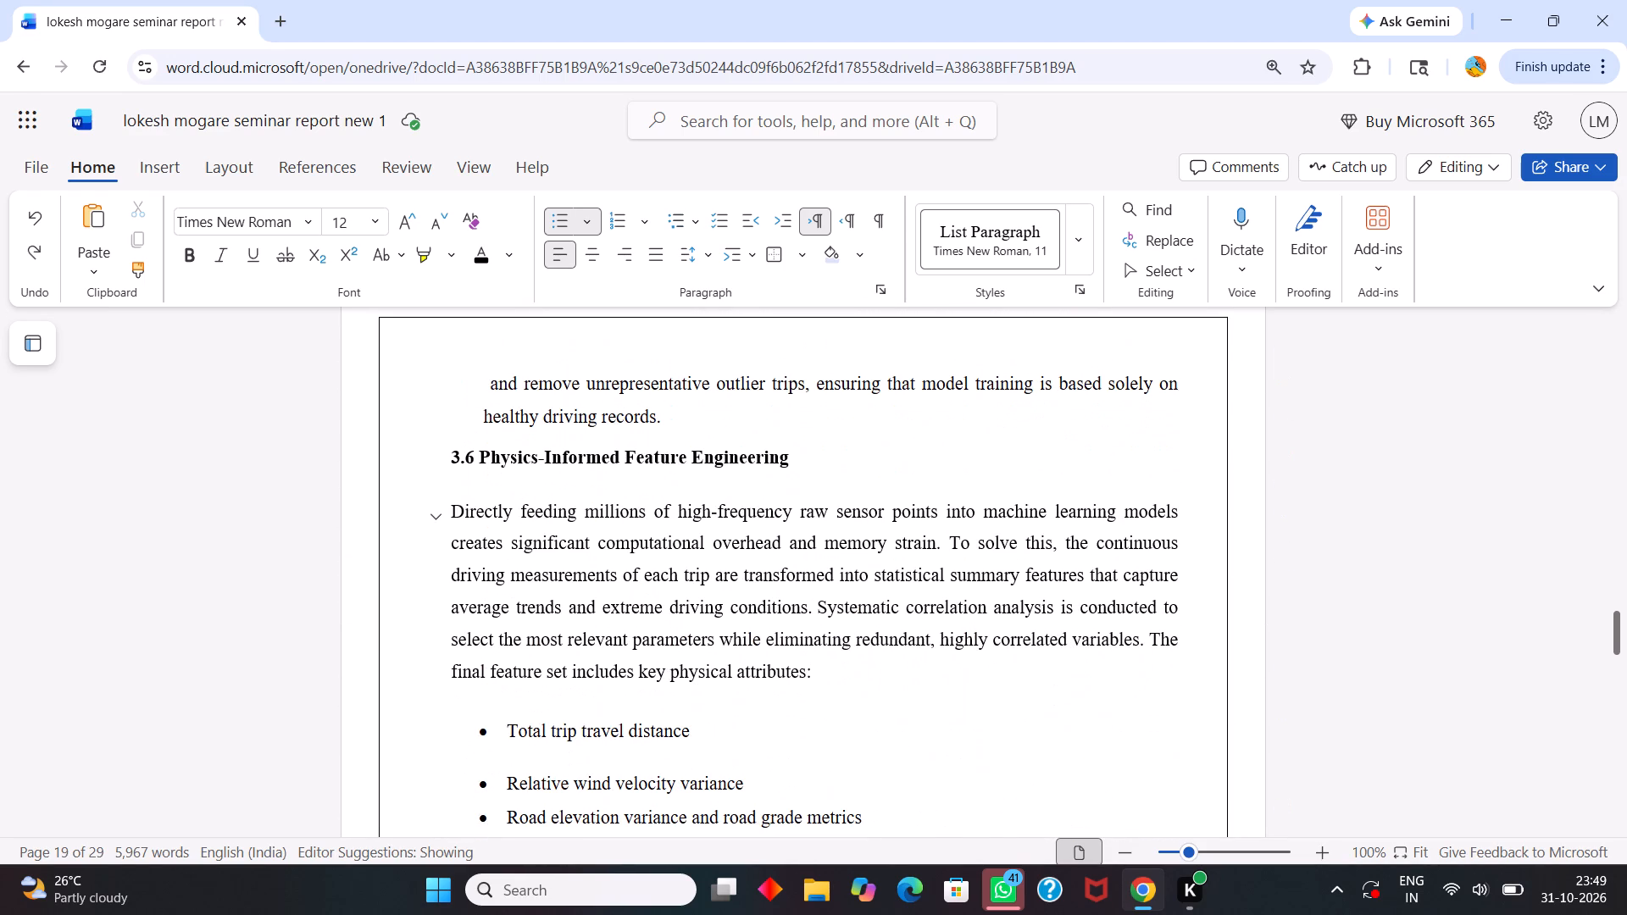
scroll(660, 685, "down", 1)
scroll(660, 685, "up", 7)
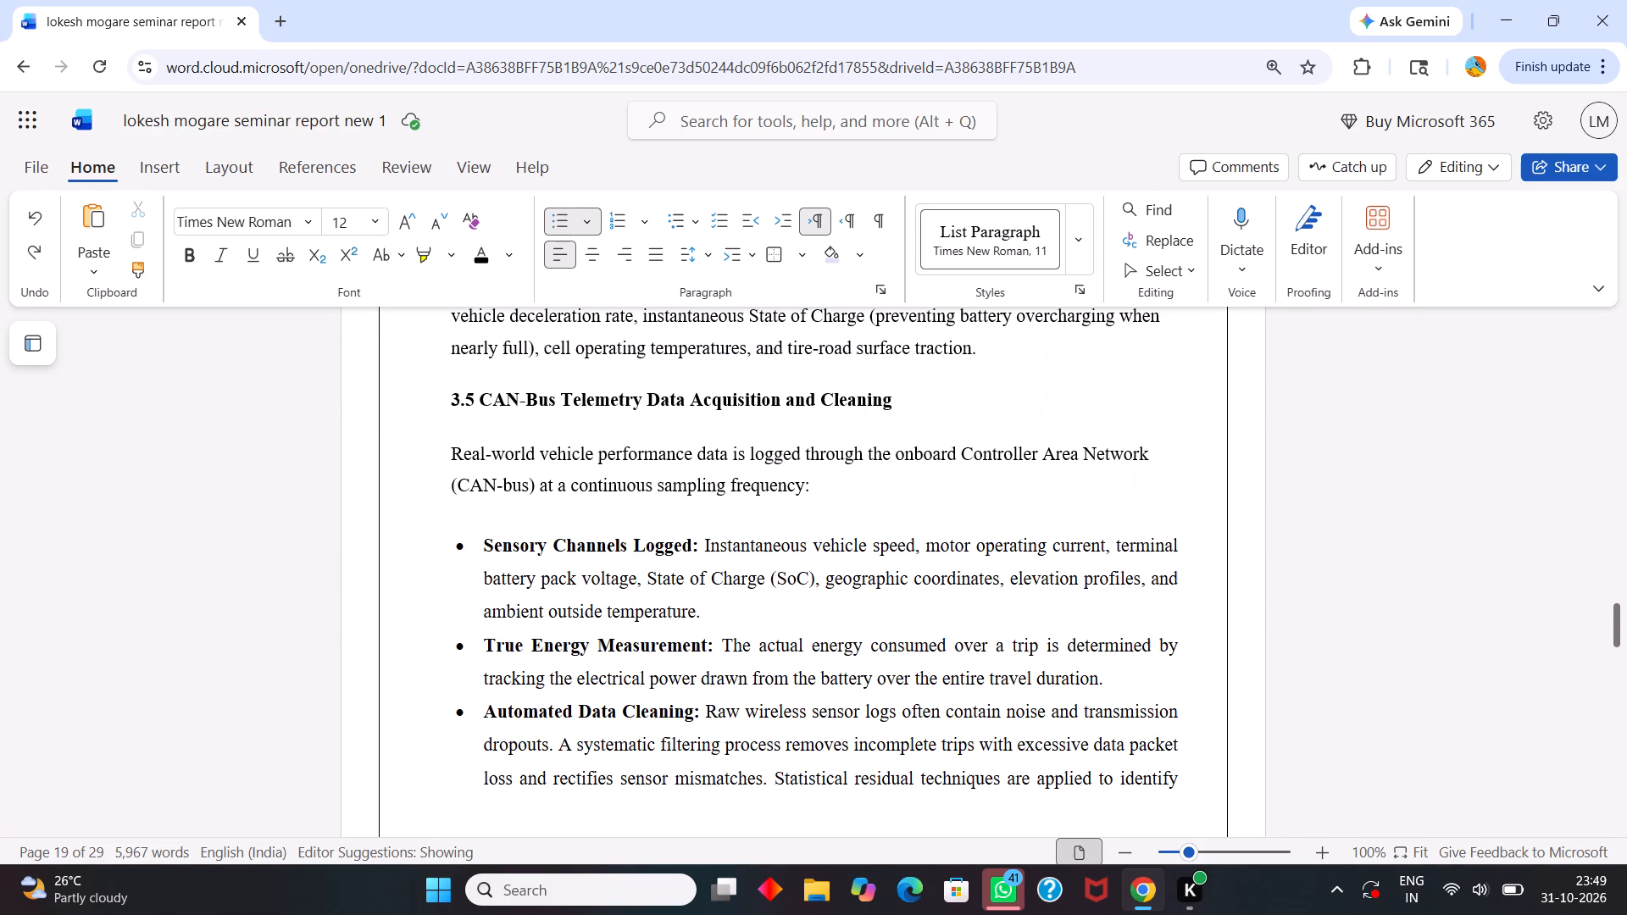
scroll(660, 683, "down", 4)
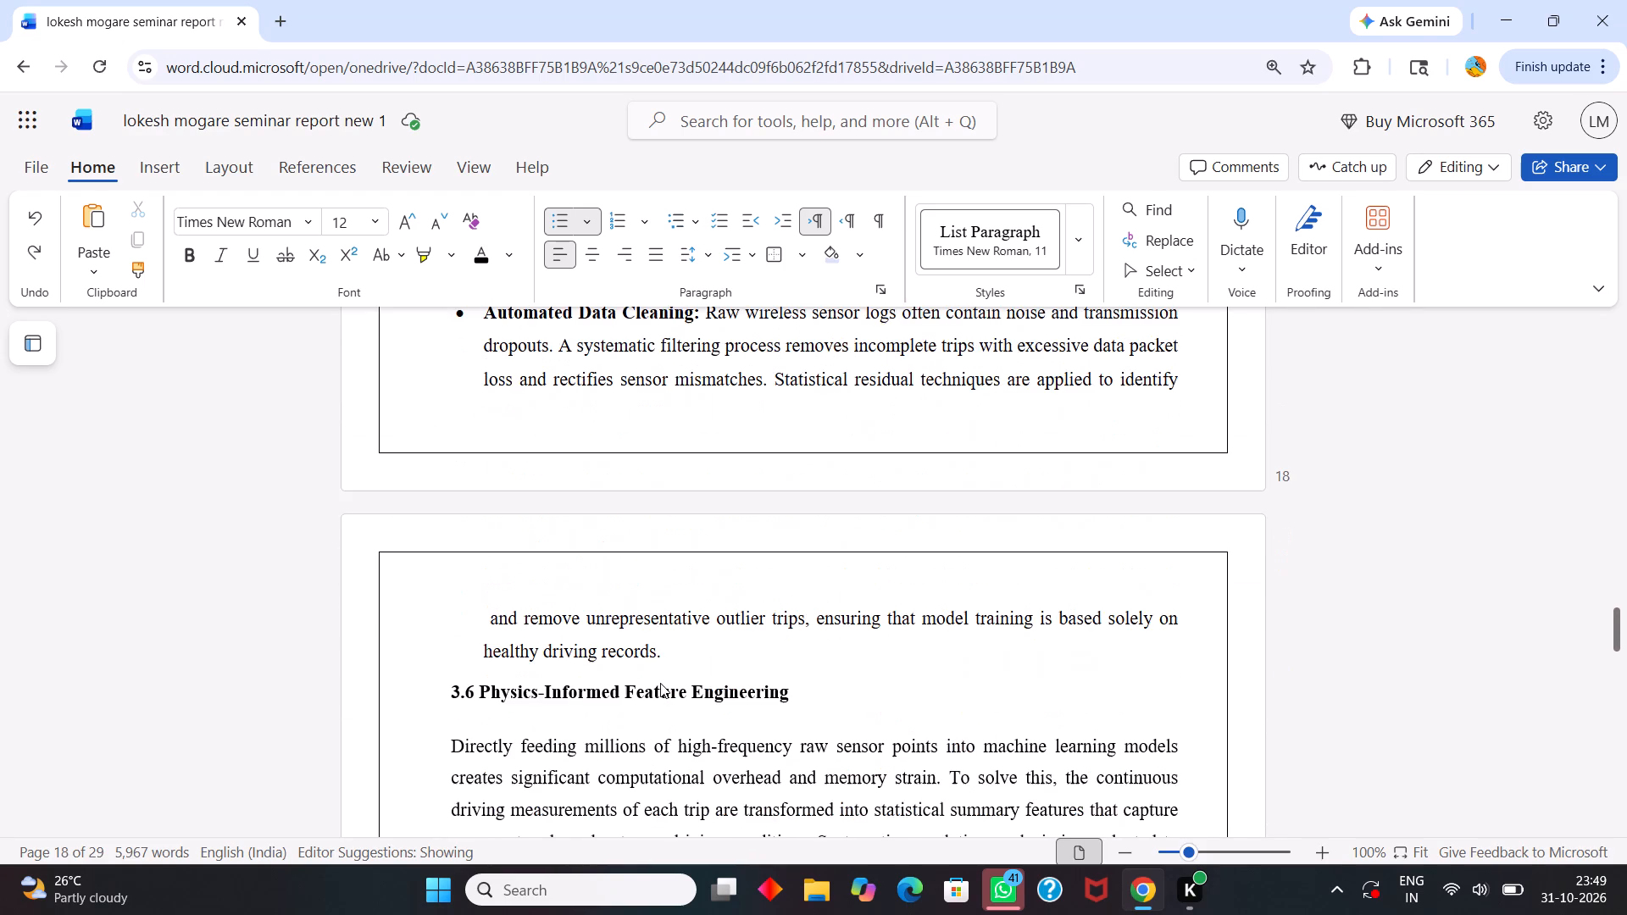
scroll(660, 683, "down", 4)
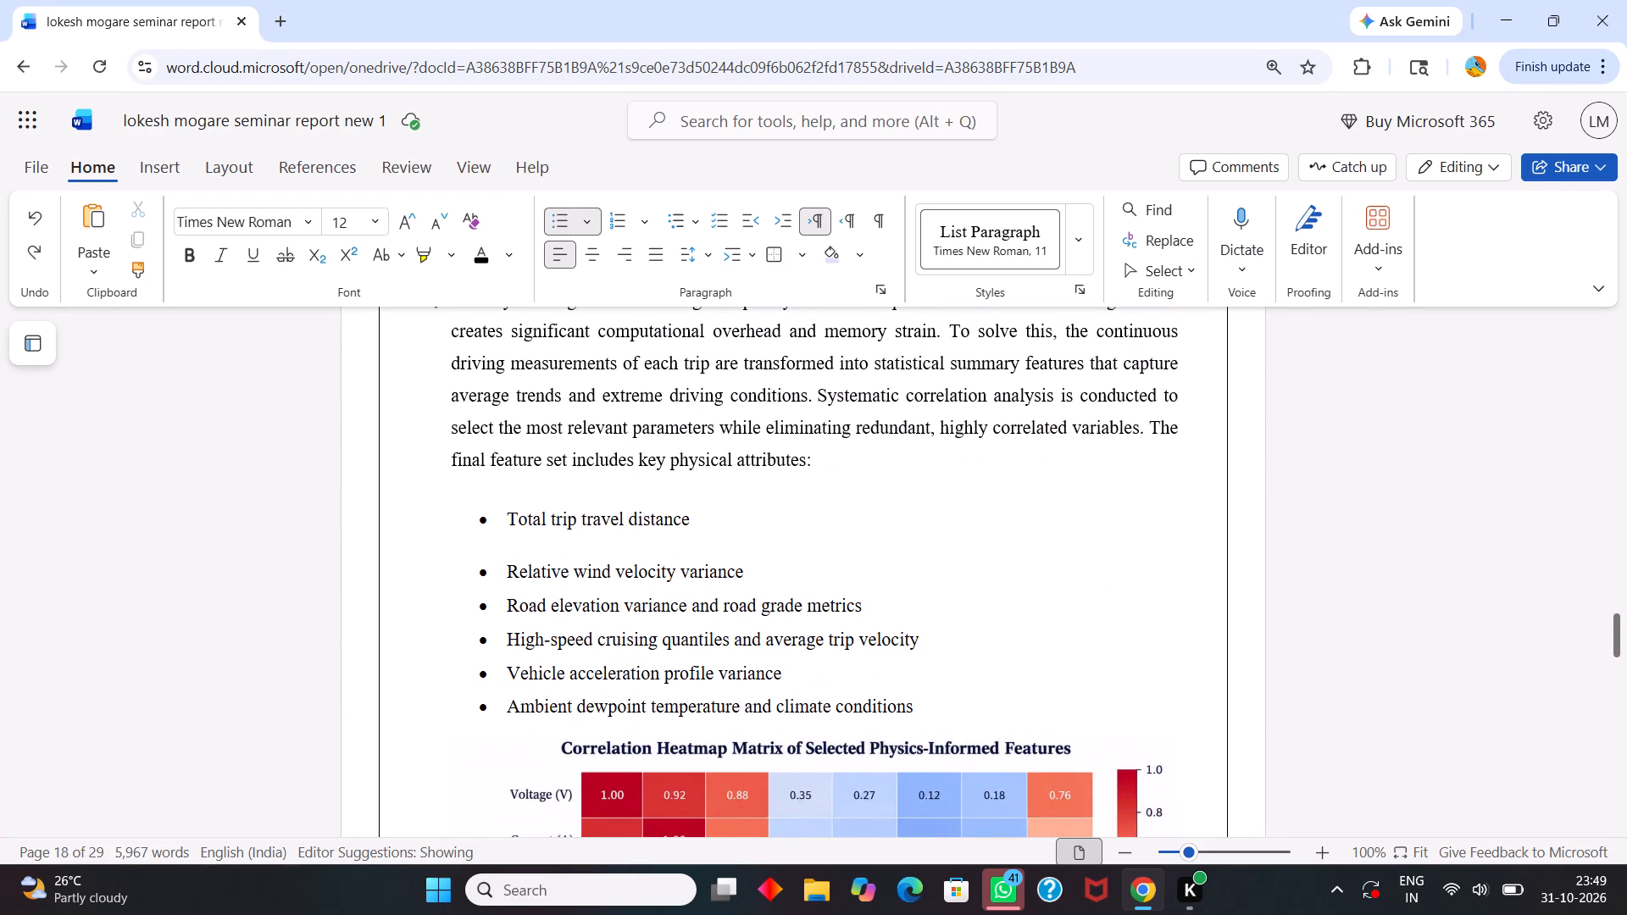
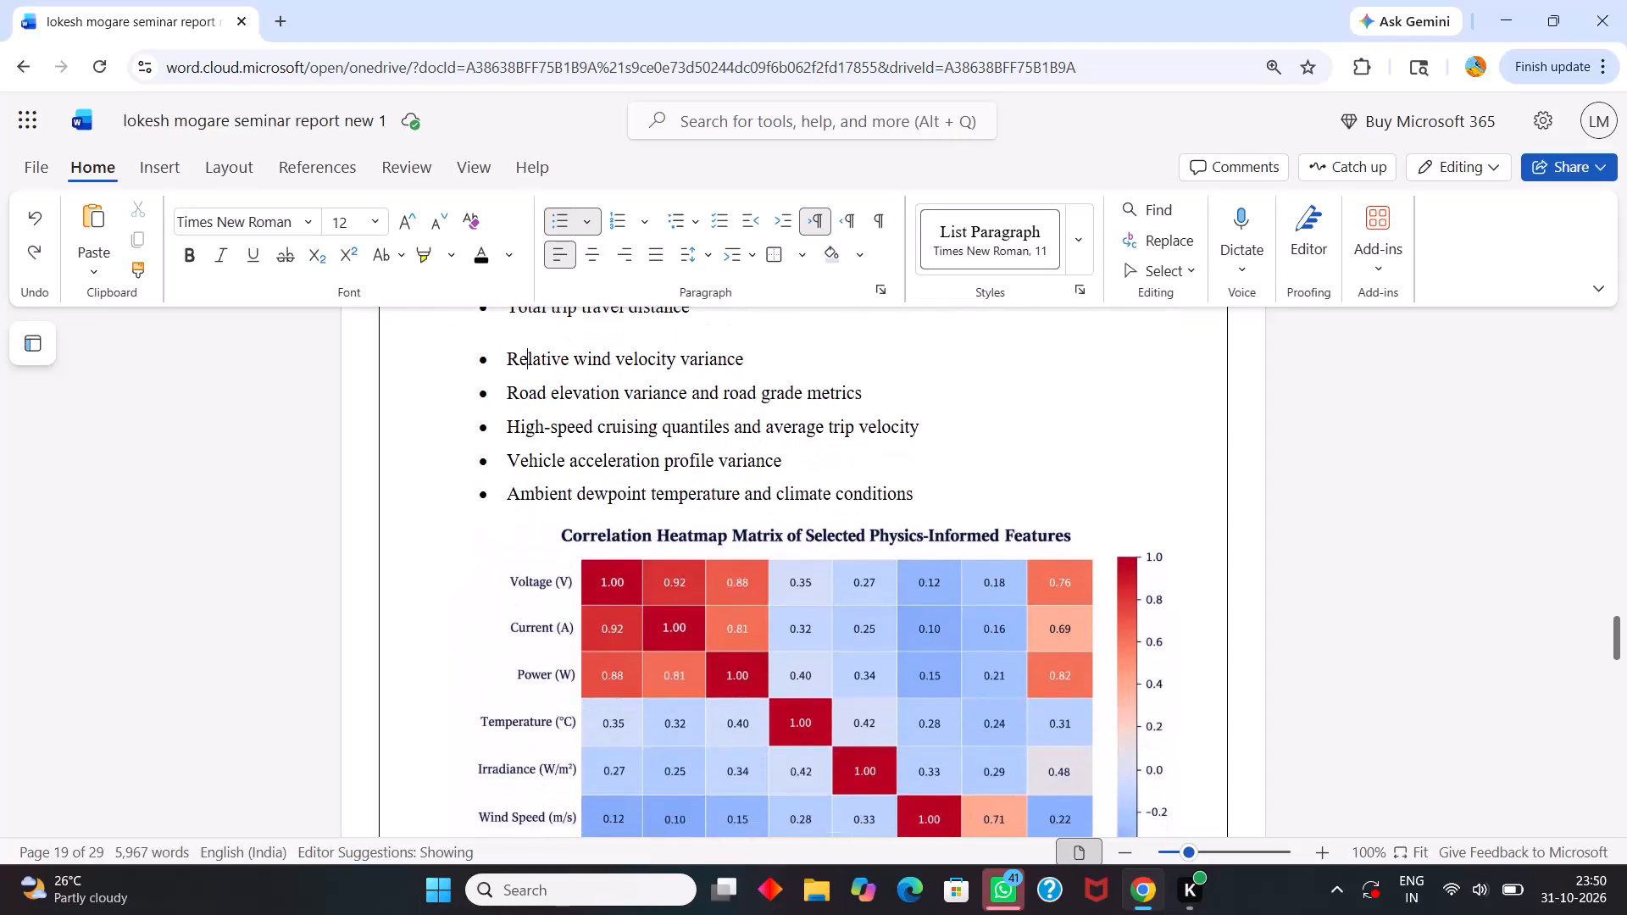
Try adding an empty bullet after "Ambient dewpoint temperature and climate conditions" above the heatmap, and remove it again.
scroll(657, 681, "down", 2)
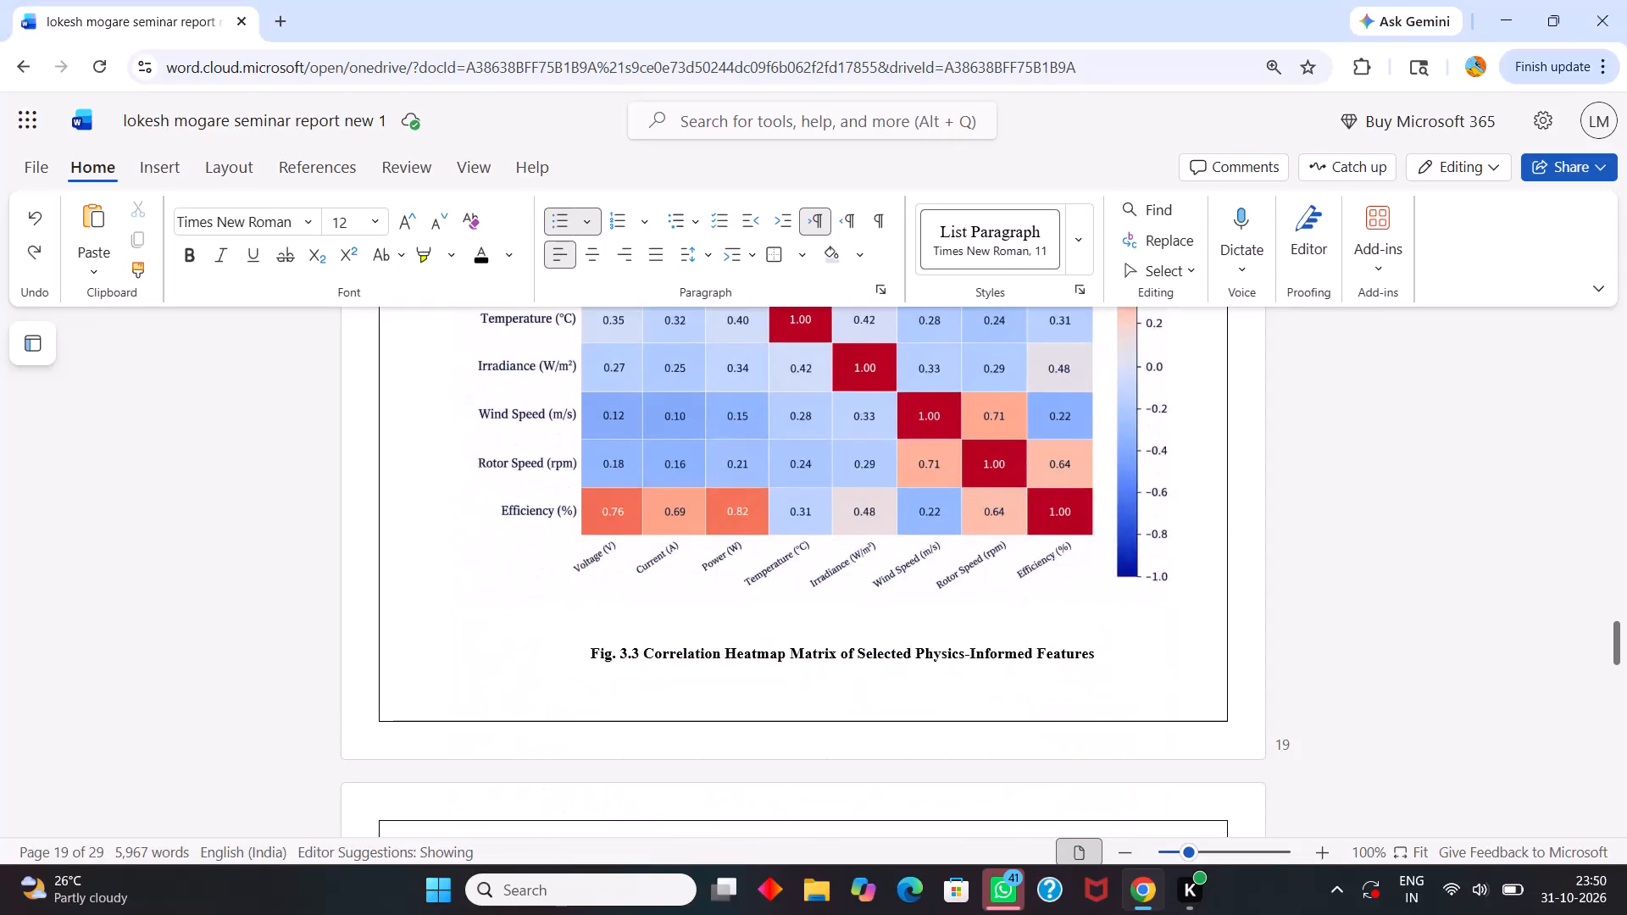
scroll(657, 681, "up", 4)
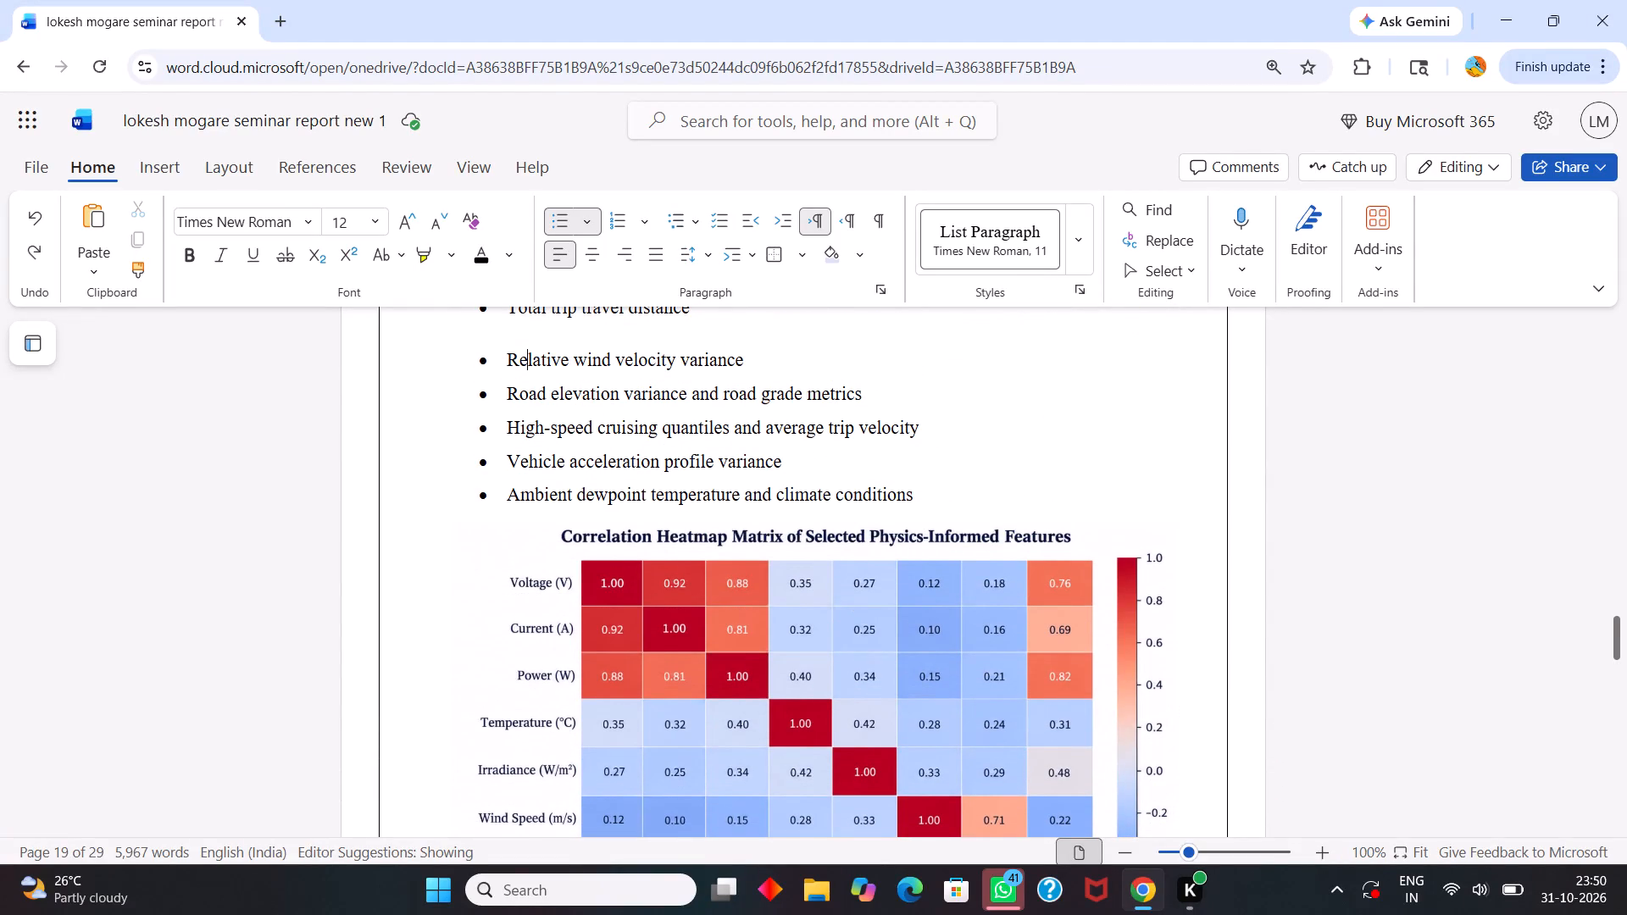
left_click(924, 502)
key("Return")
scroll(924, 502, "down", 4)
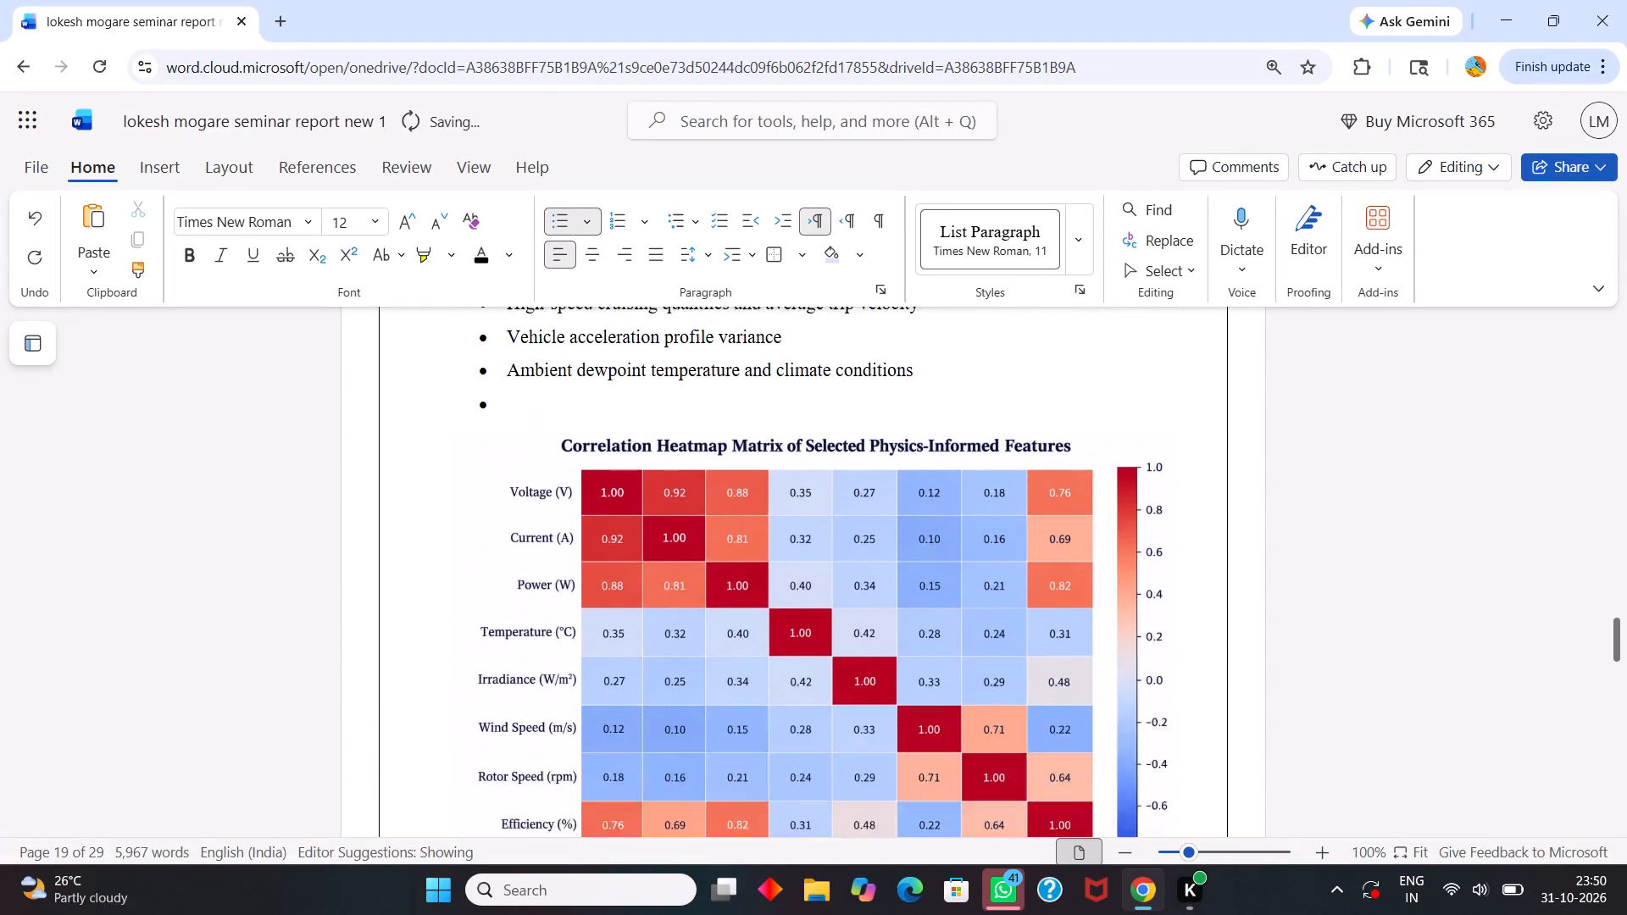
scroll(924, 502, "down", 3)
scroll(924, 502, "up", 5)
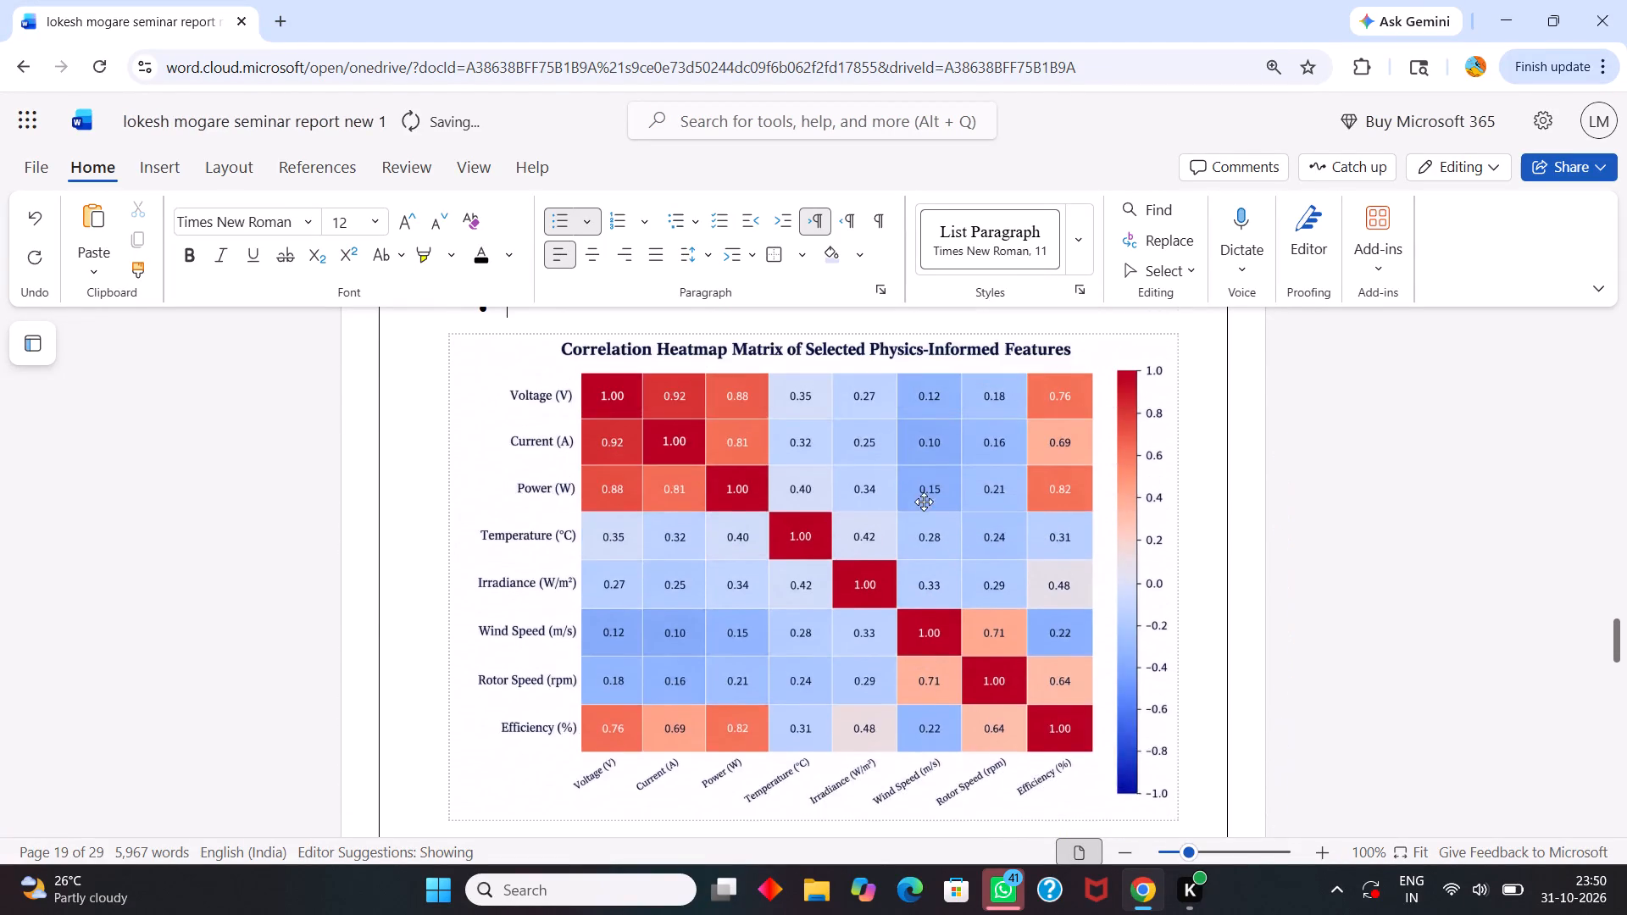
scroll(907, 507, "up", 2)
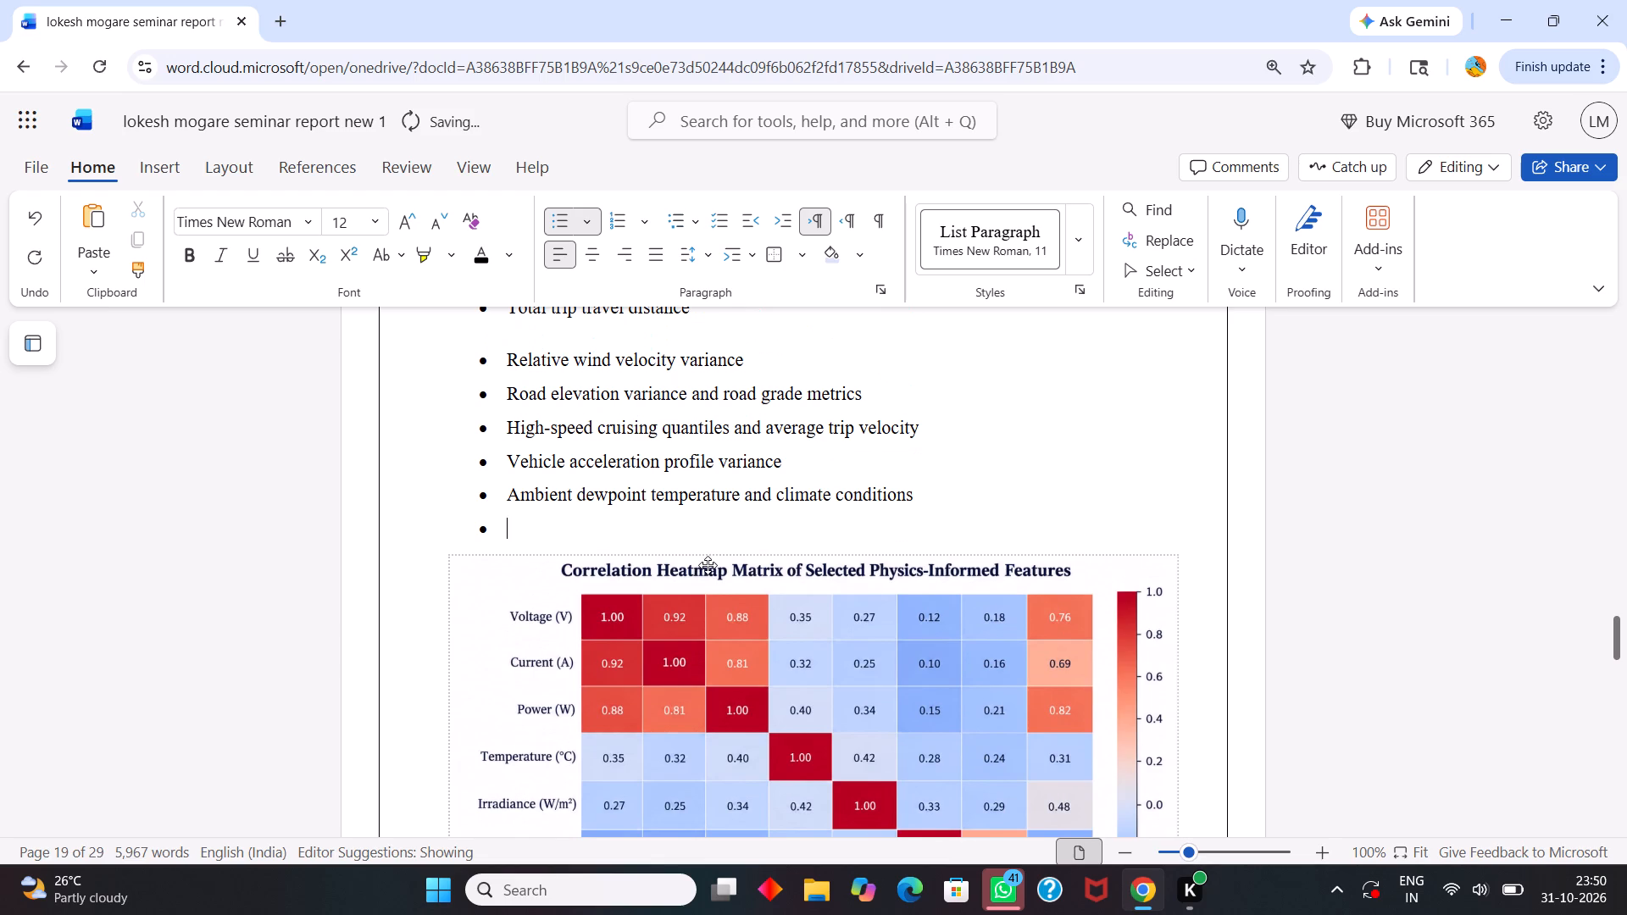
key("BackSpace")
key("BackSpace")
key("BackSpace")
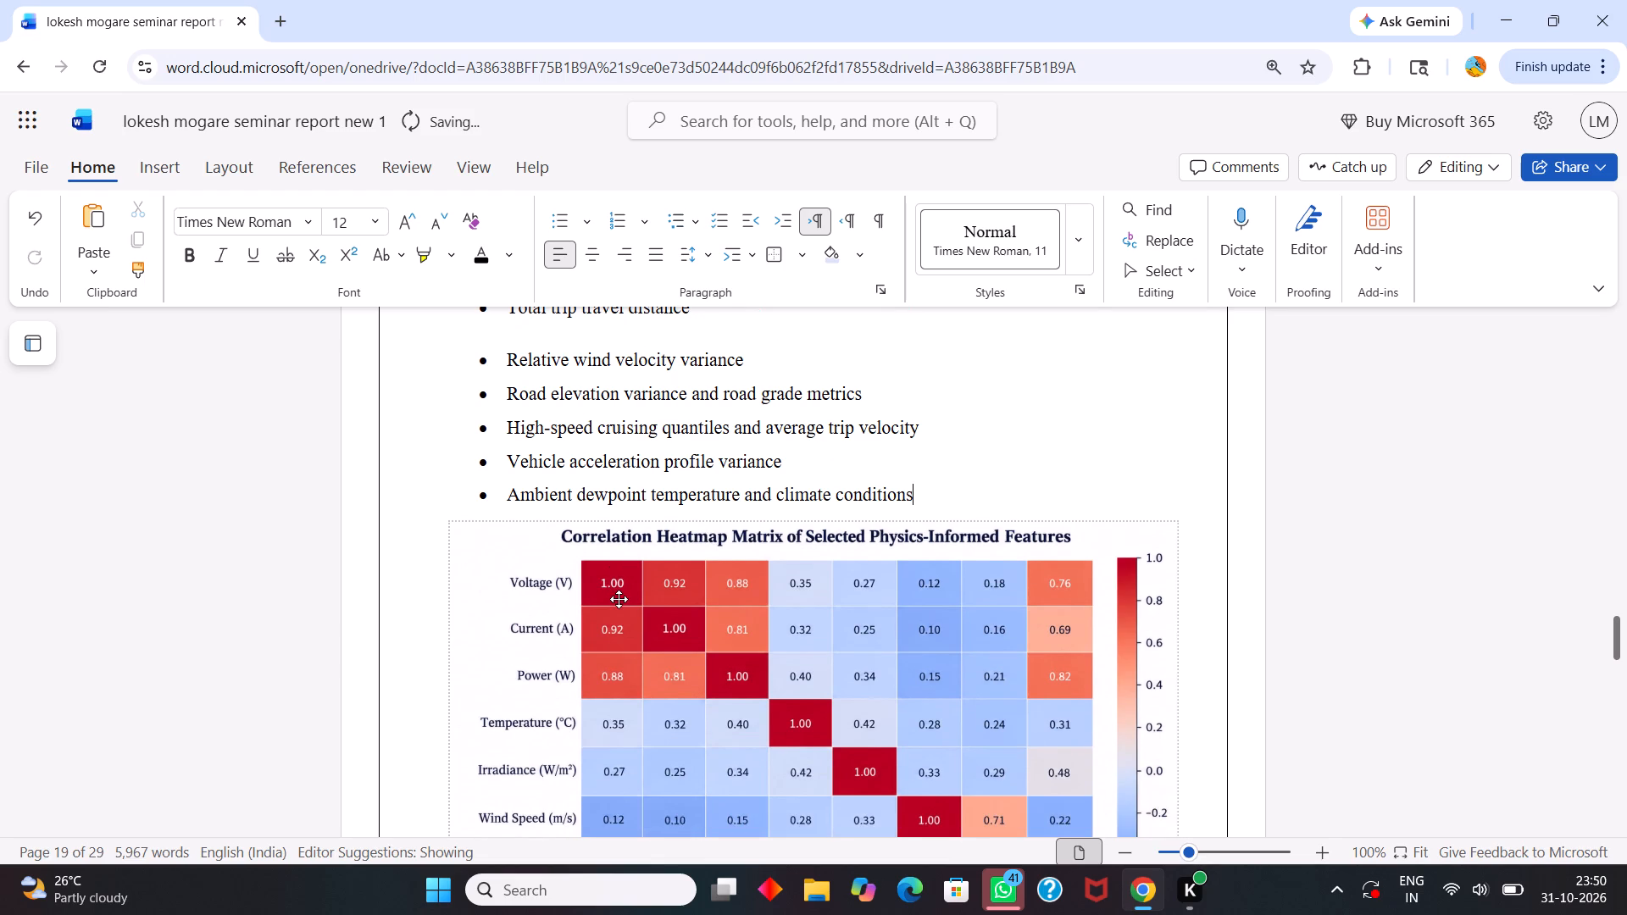
Remove the indent and blank line before the Fig. 3.3 caption so it sits directly beneath the correlation heatmap, keeping the image.
scroll(802, 523, "down", 6)
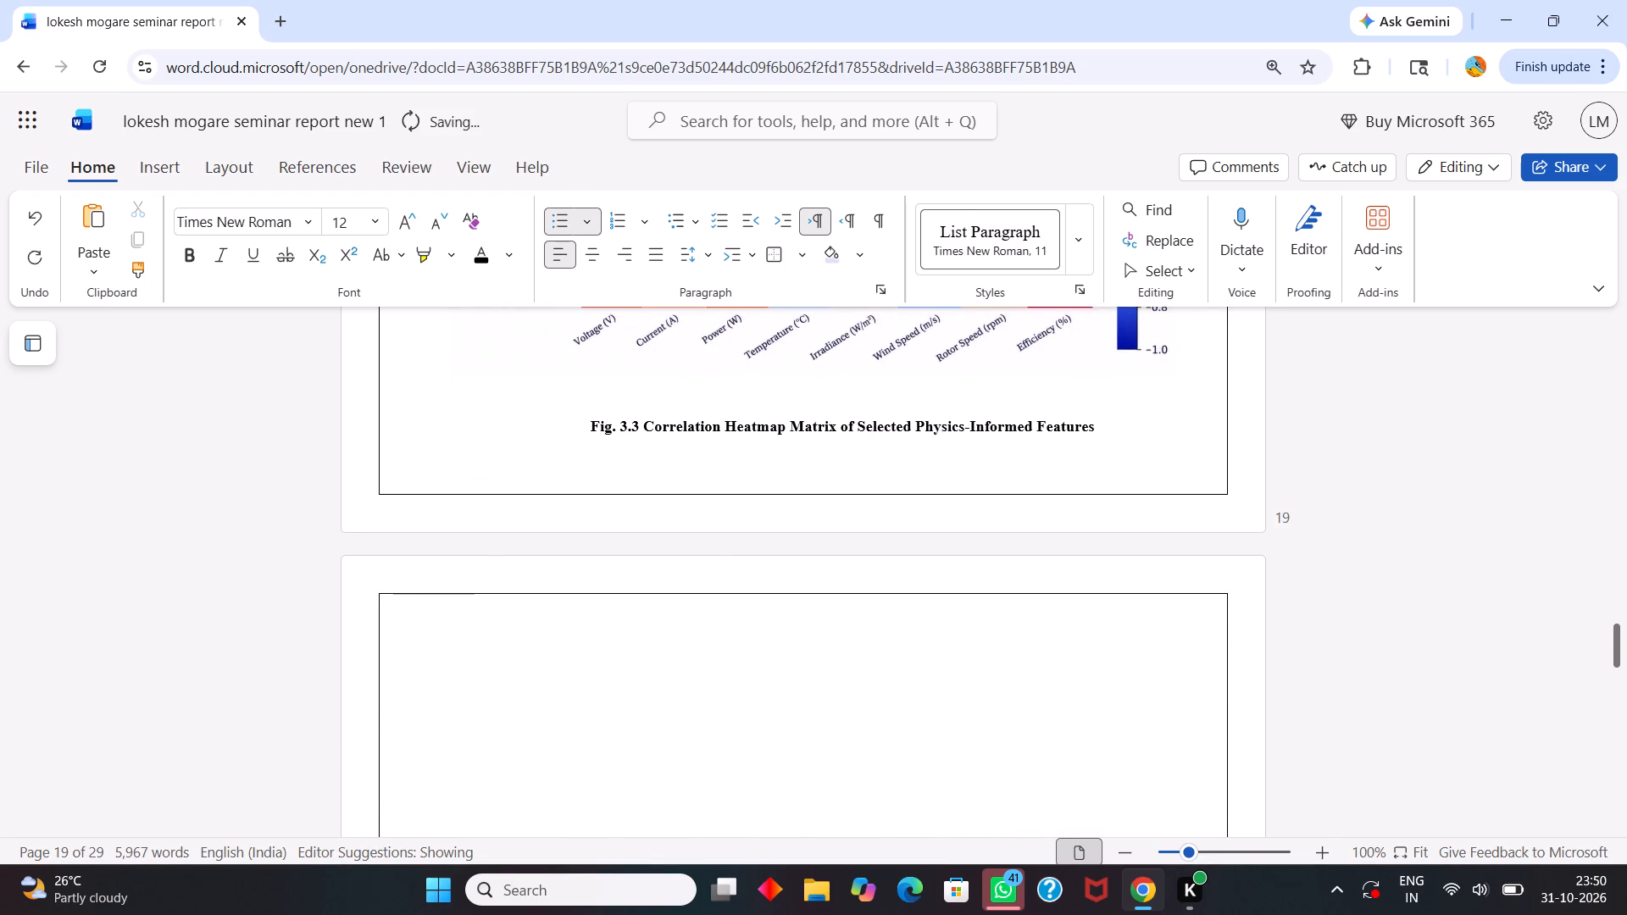
scroll(816, 514, "up", 2)
left_click(578, 625)
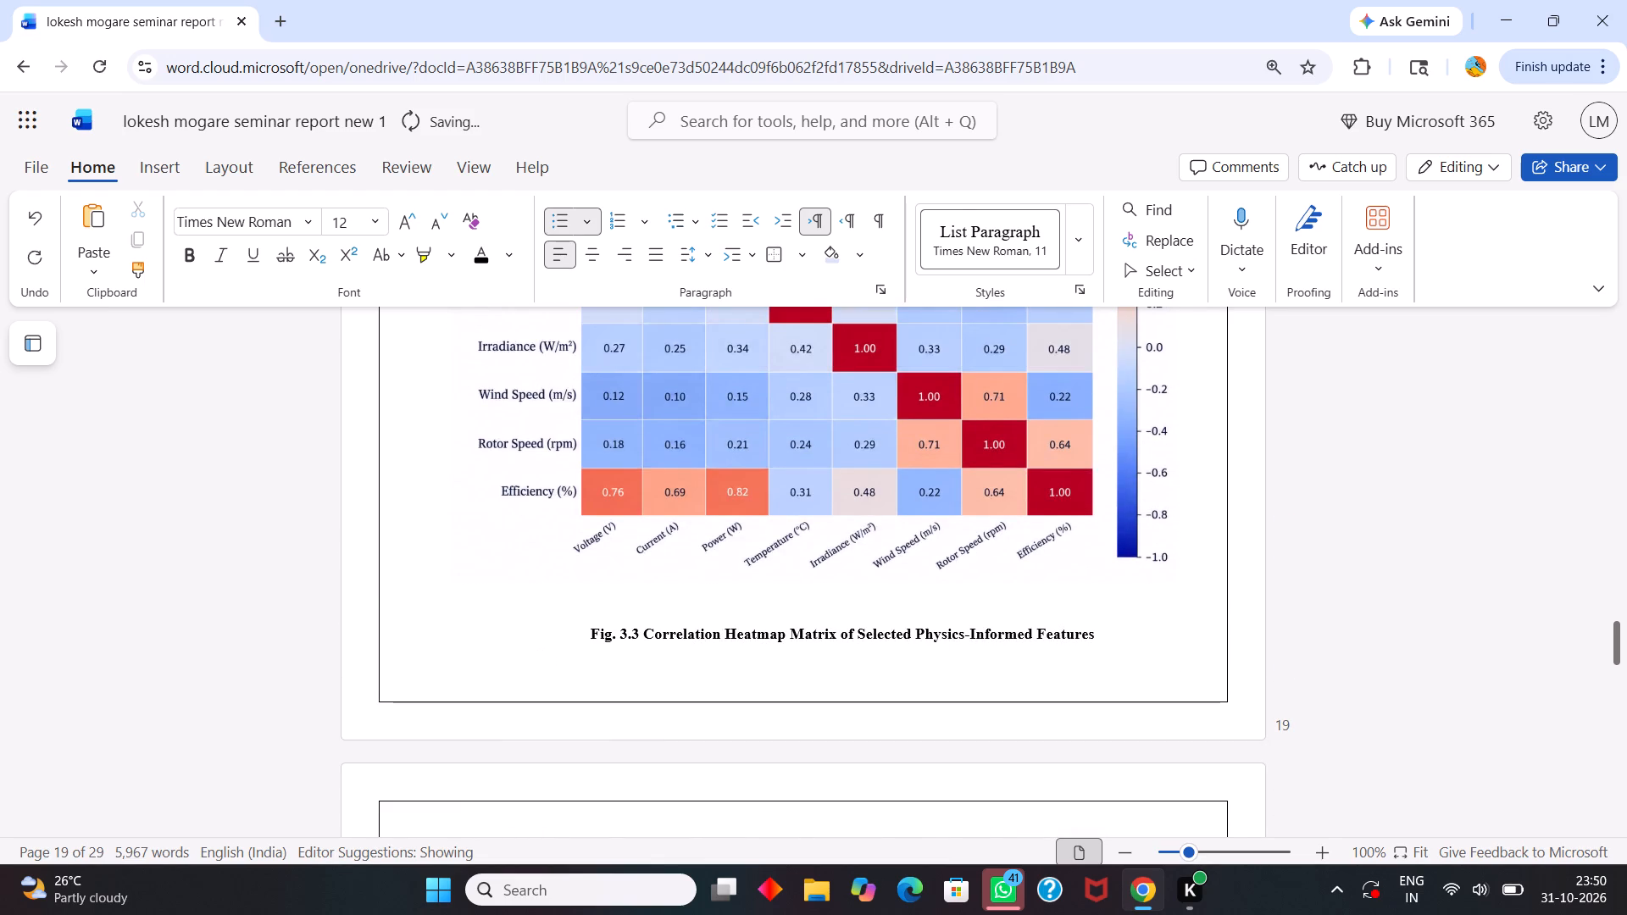
key("BackSpace")
key("BackSpace")
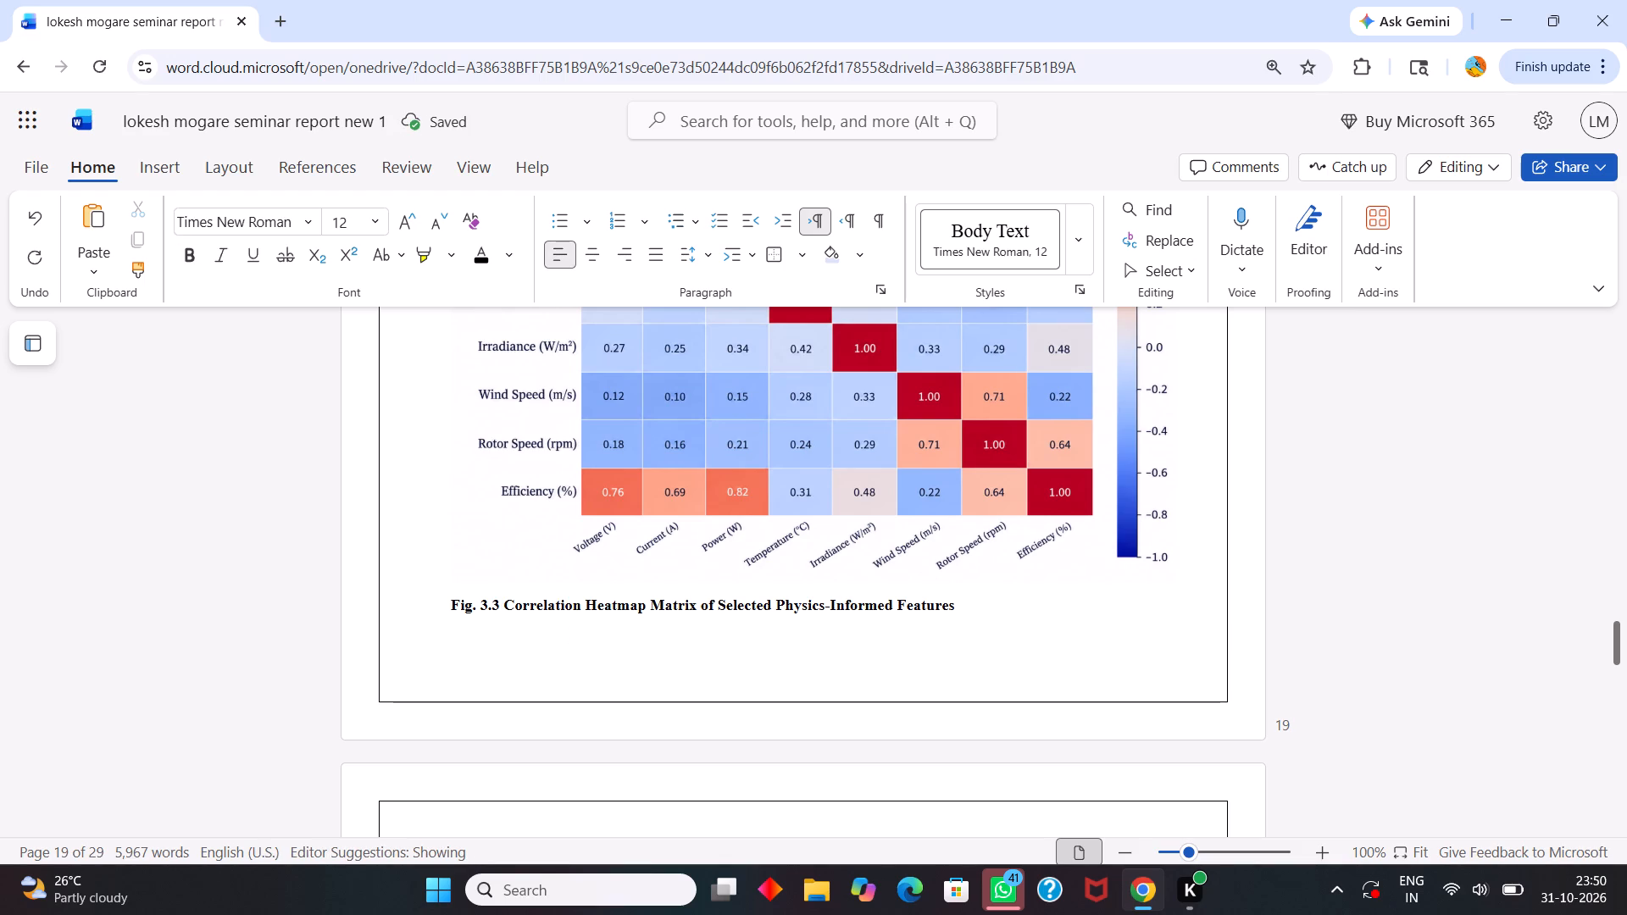
key("ctrl+z")
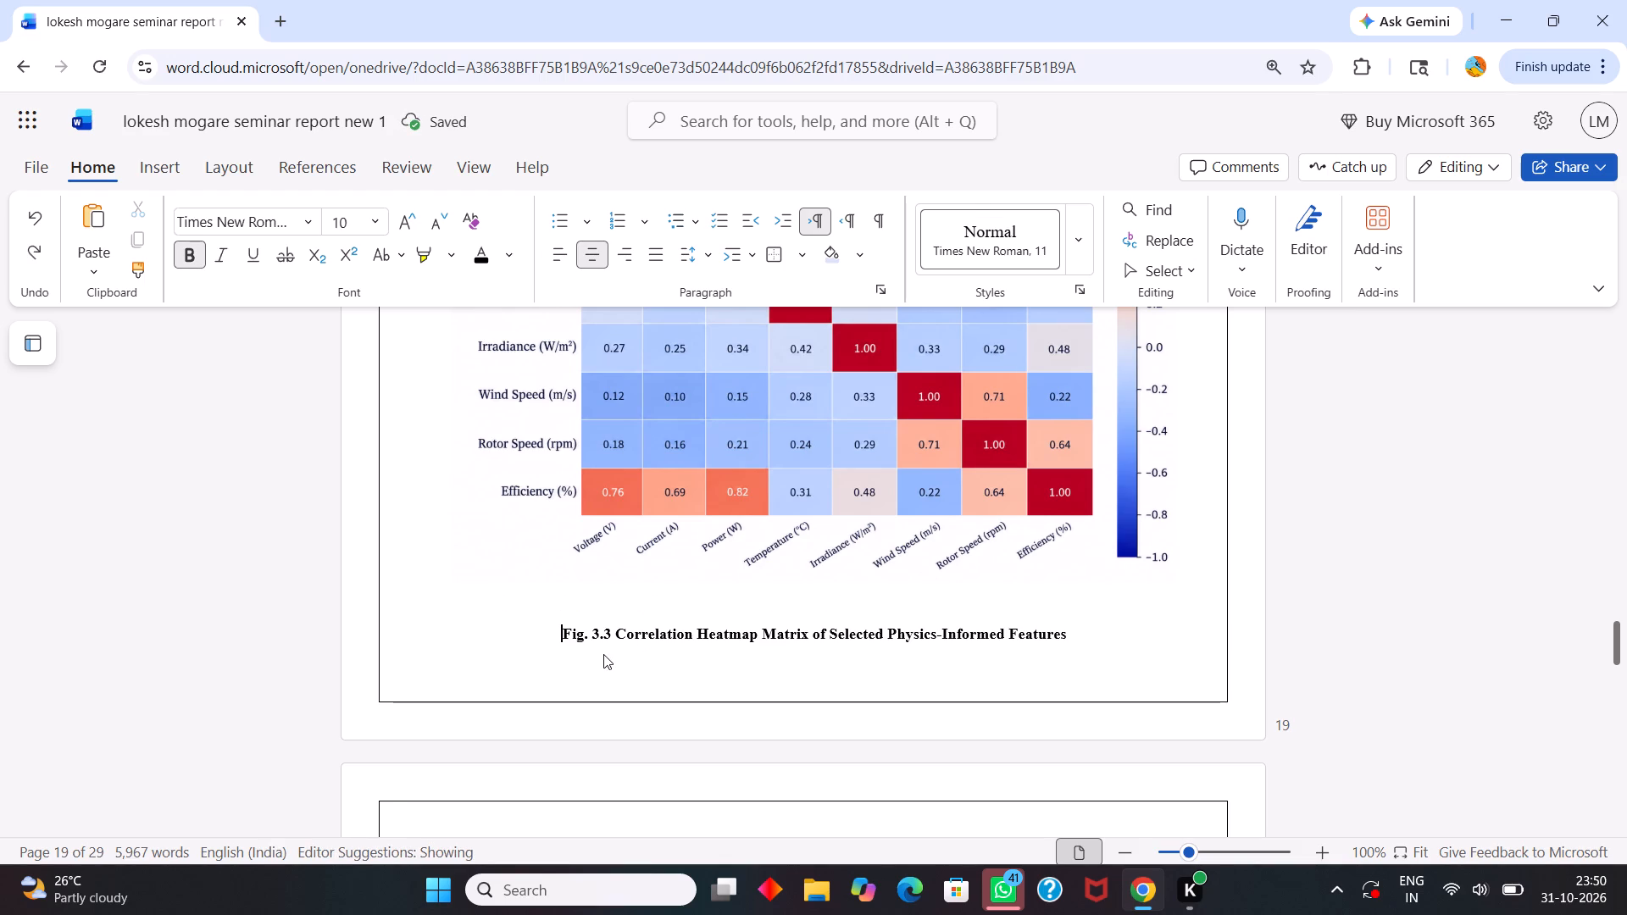
key("BackSpace")
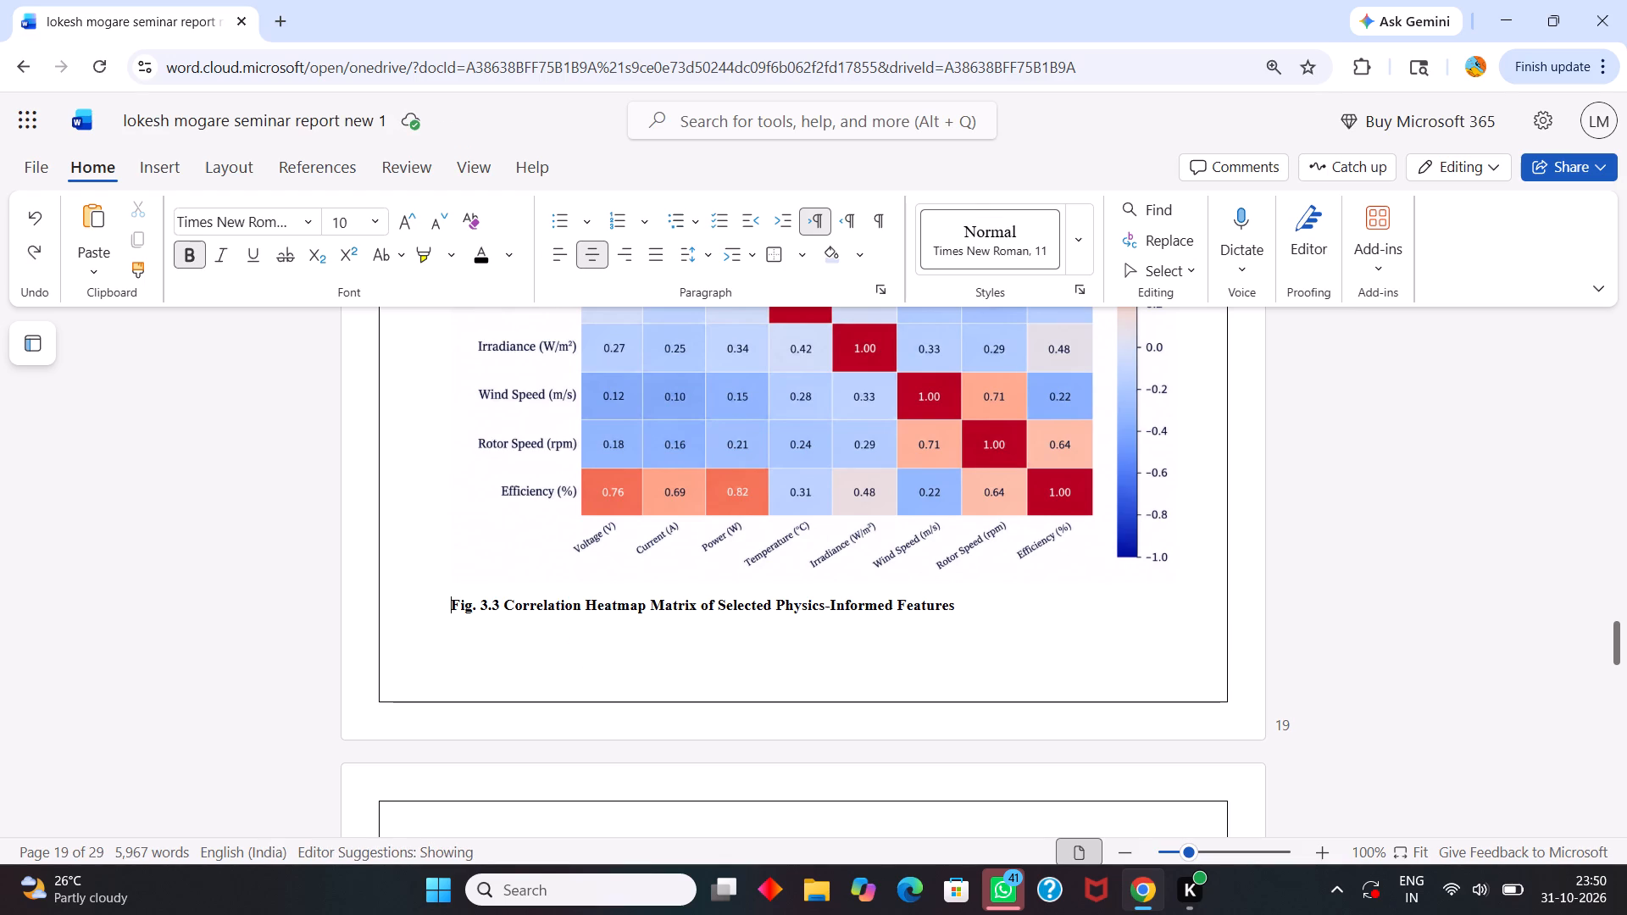
key("BackSpace")
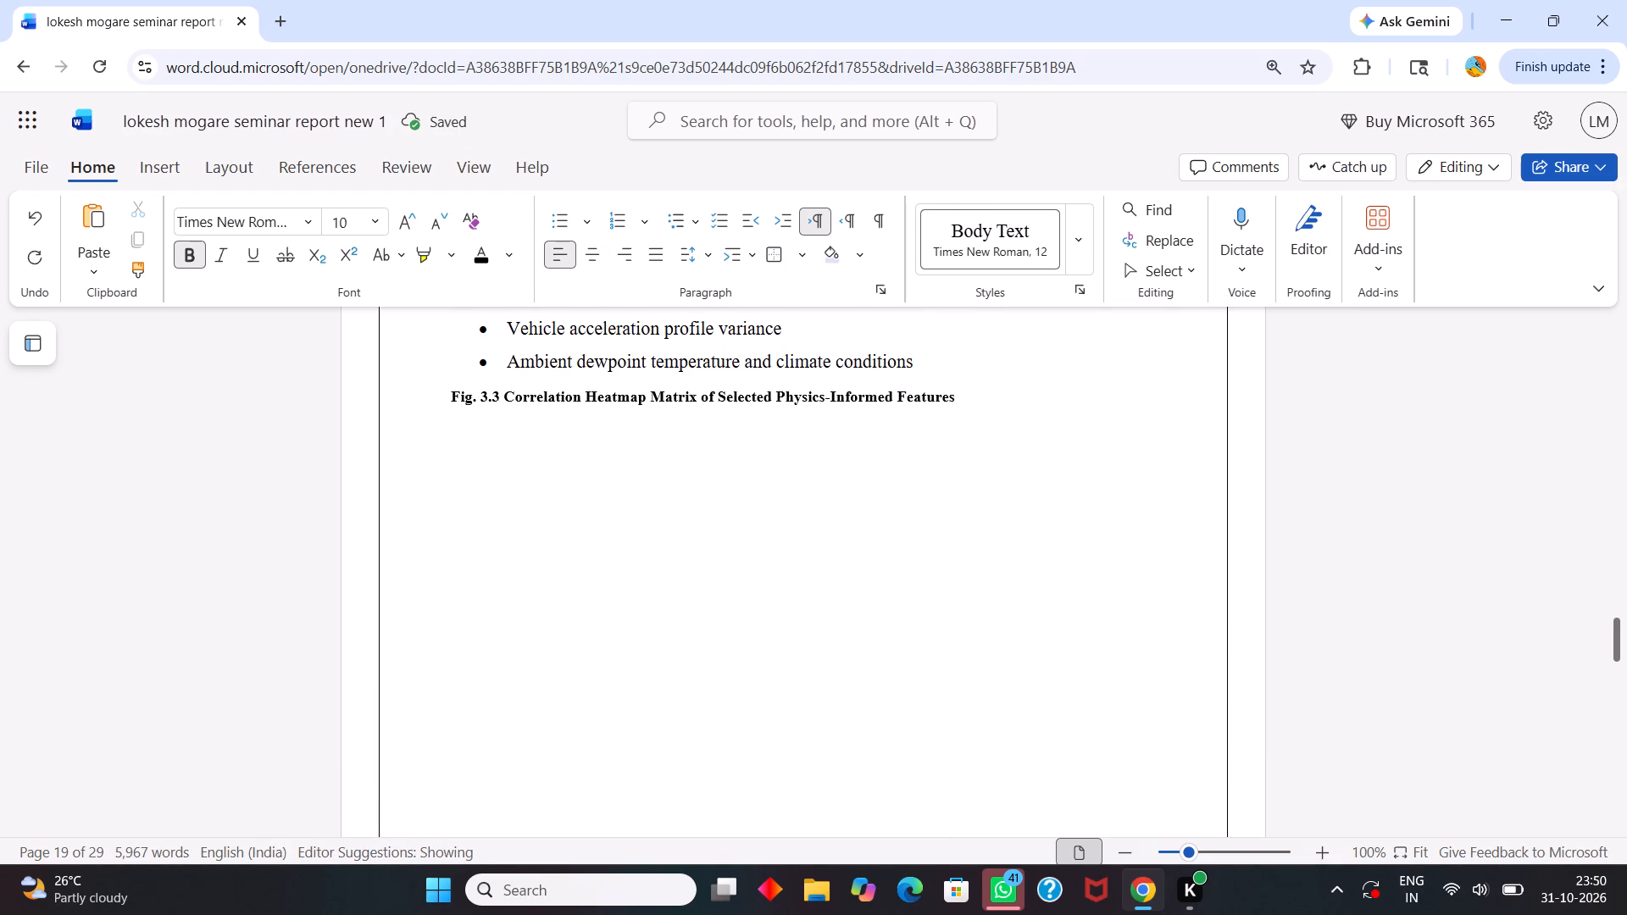
key("ctrl+z")
Centre the Fig. 3.3 caption "Correlation Heatmap Matrix of Selected Physics-Informed Features" under the heatmap.
scroll(609, 612, "down", 3)
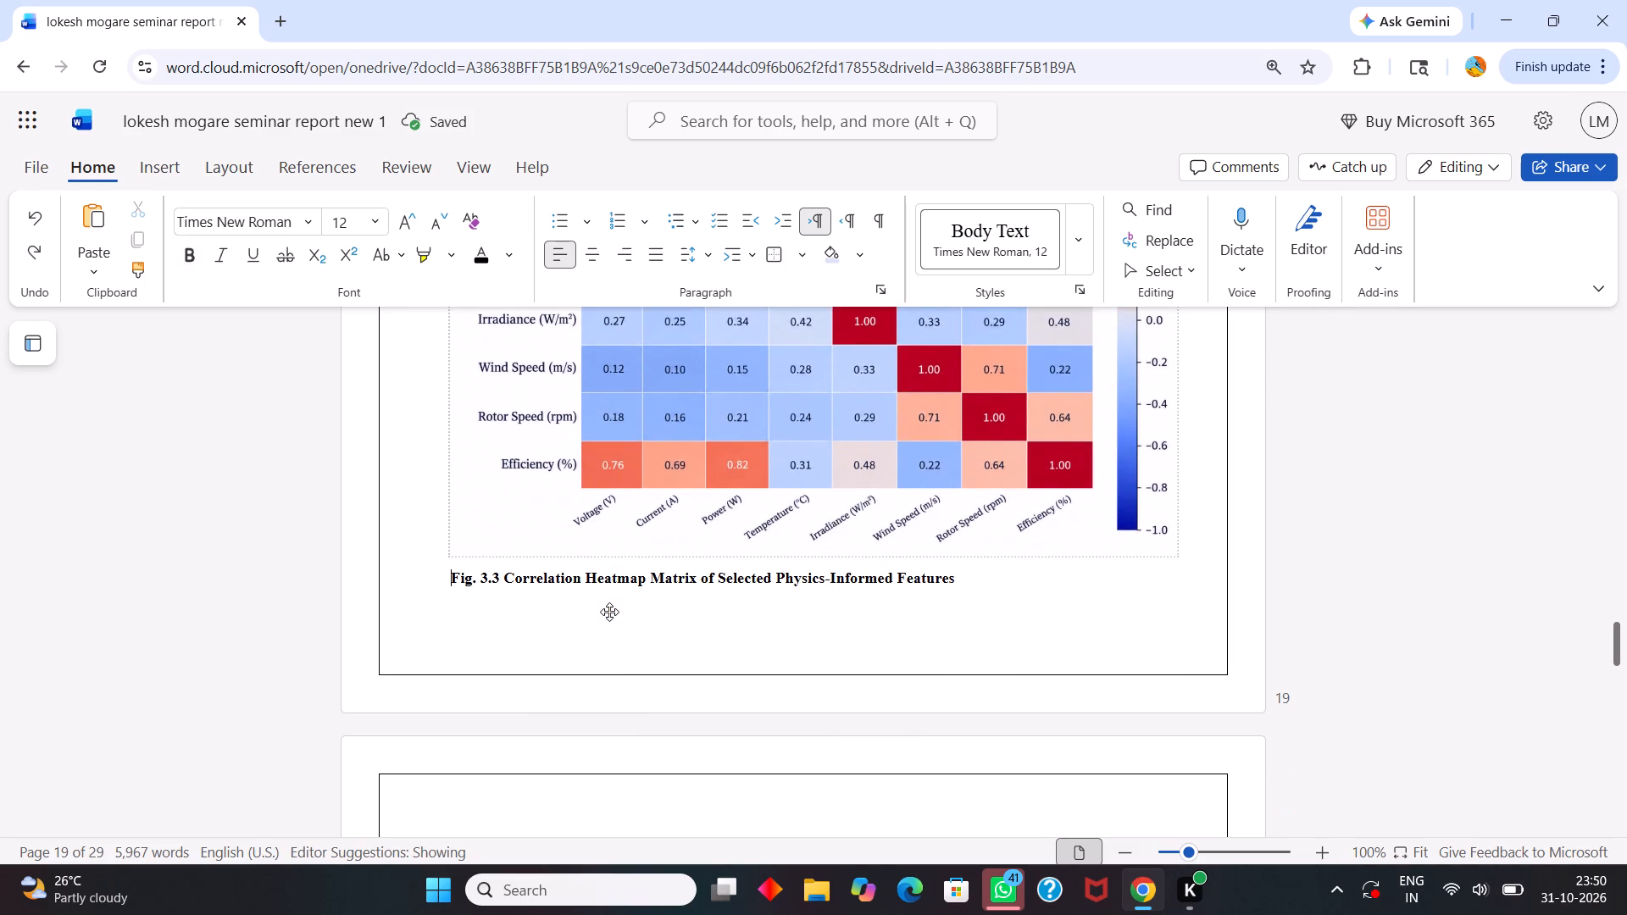
left_click_drag(441, 578, 520, 577)
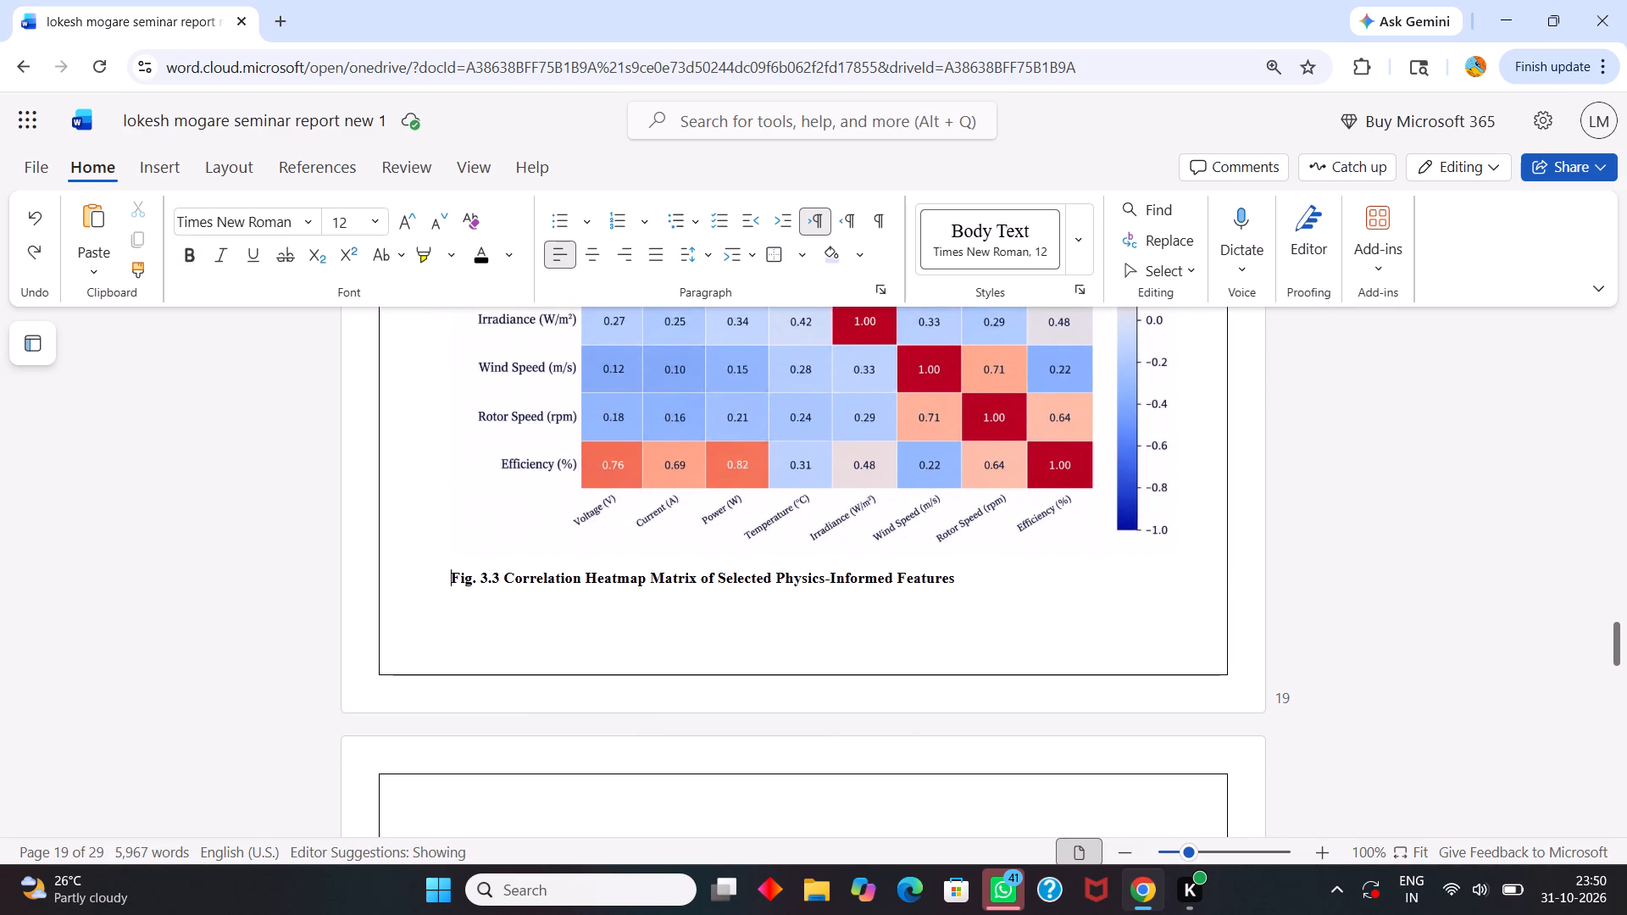
left_click_drag(520, 577, 972, 575)
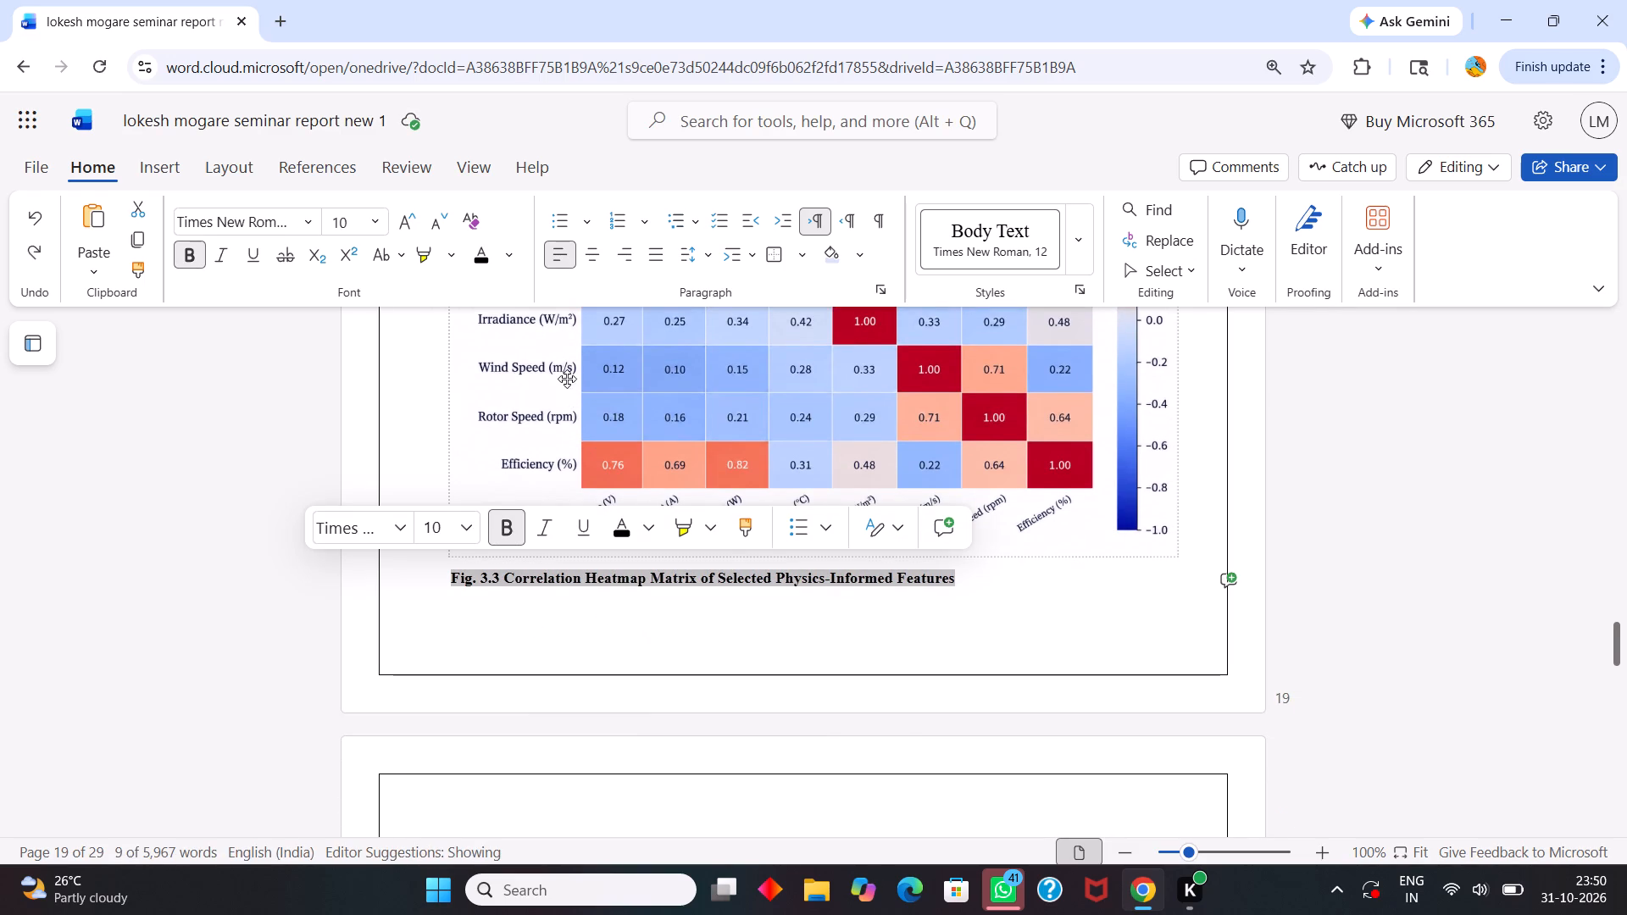
left_click(582, 256)
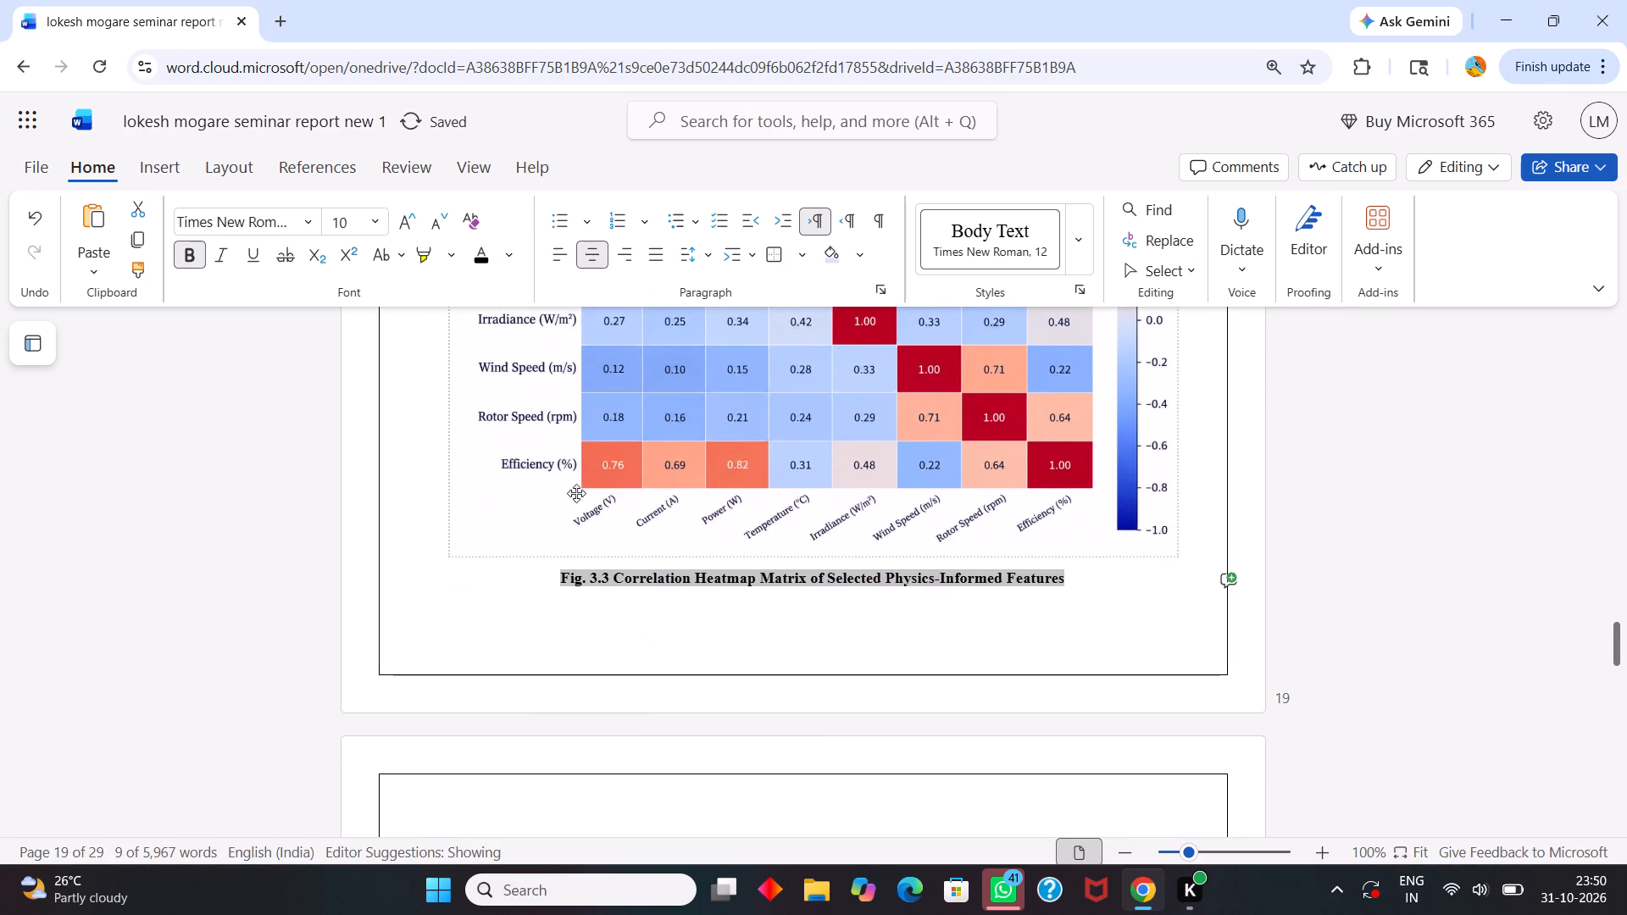
left_click(502, 610)
Remove the indent and all blank lines above "4.COMPARATIVE ANALYSIS AND APPLICATIONS" so the heading starts at the top of page 20.
scroll(1022, 544, "down", 4)
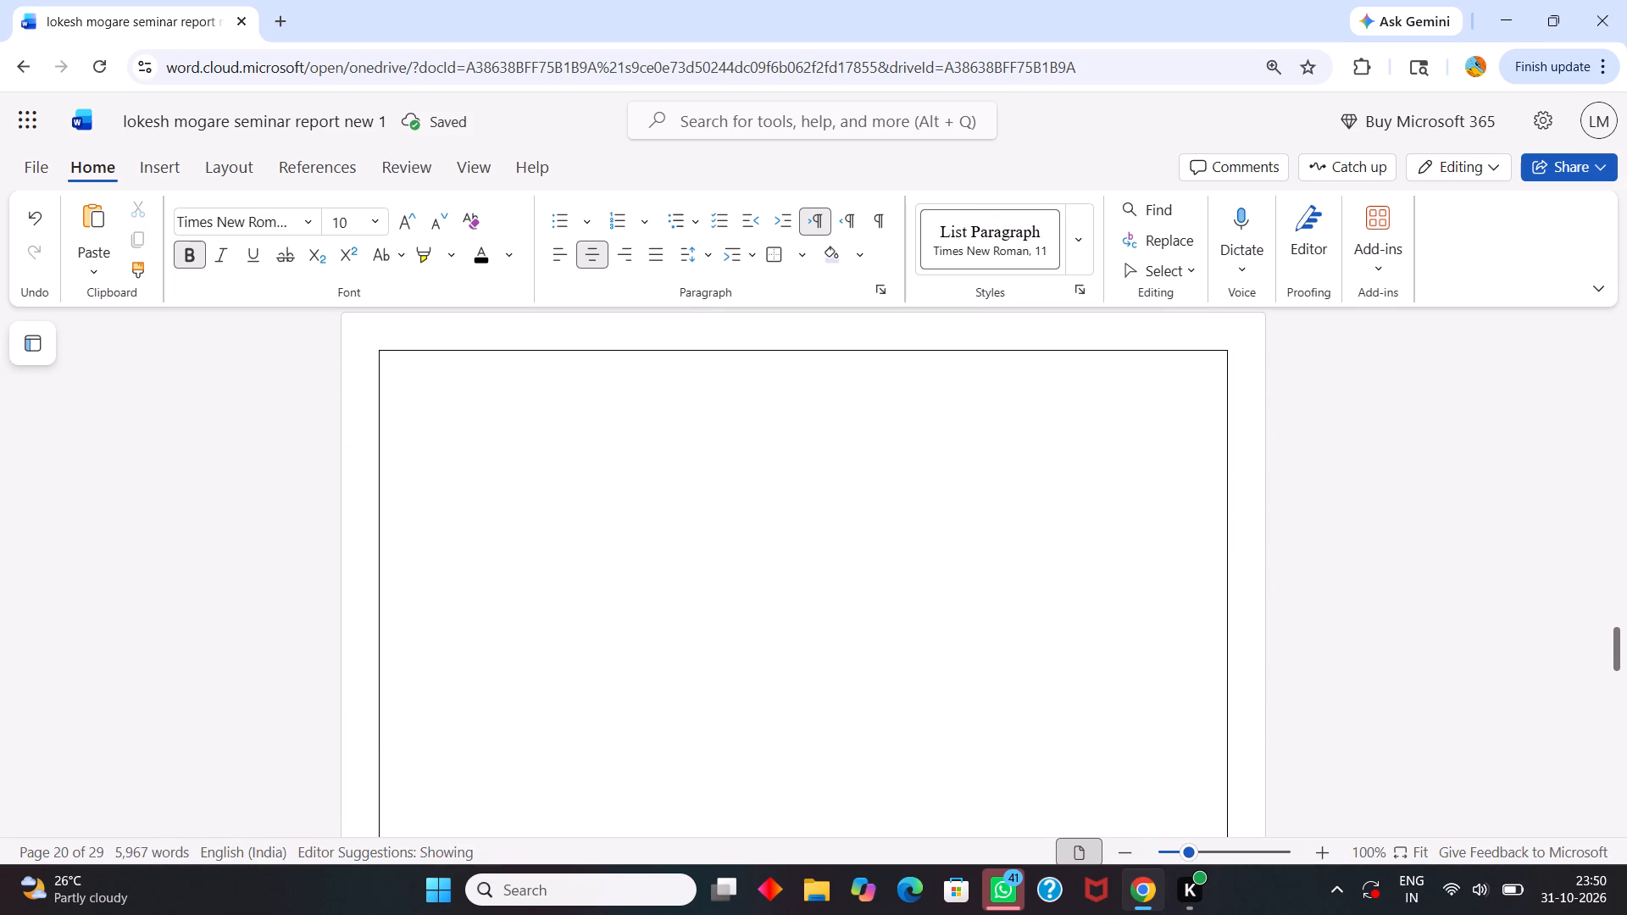
scroll(1022, 543, "down", 5)
scroll(1022, 542, "up", 3)
scroll(1022, 542, "down", 2)
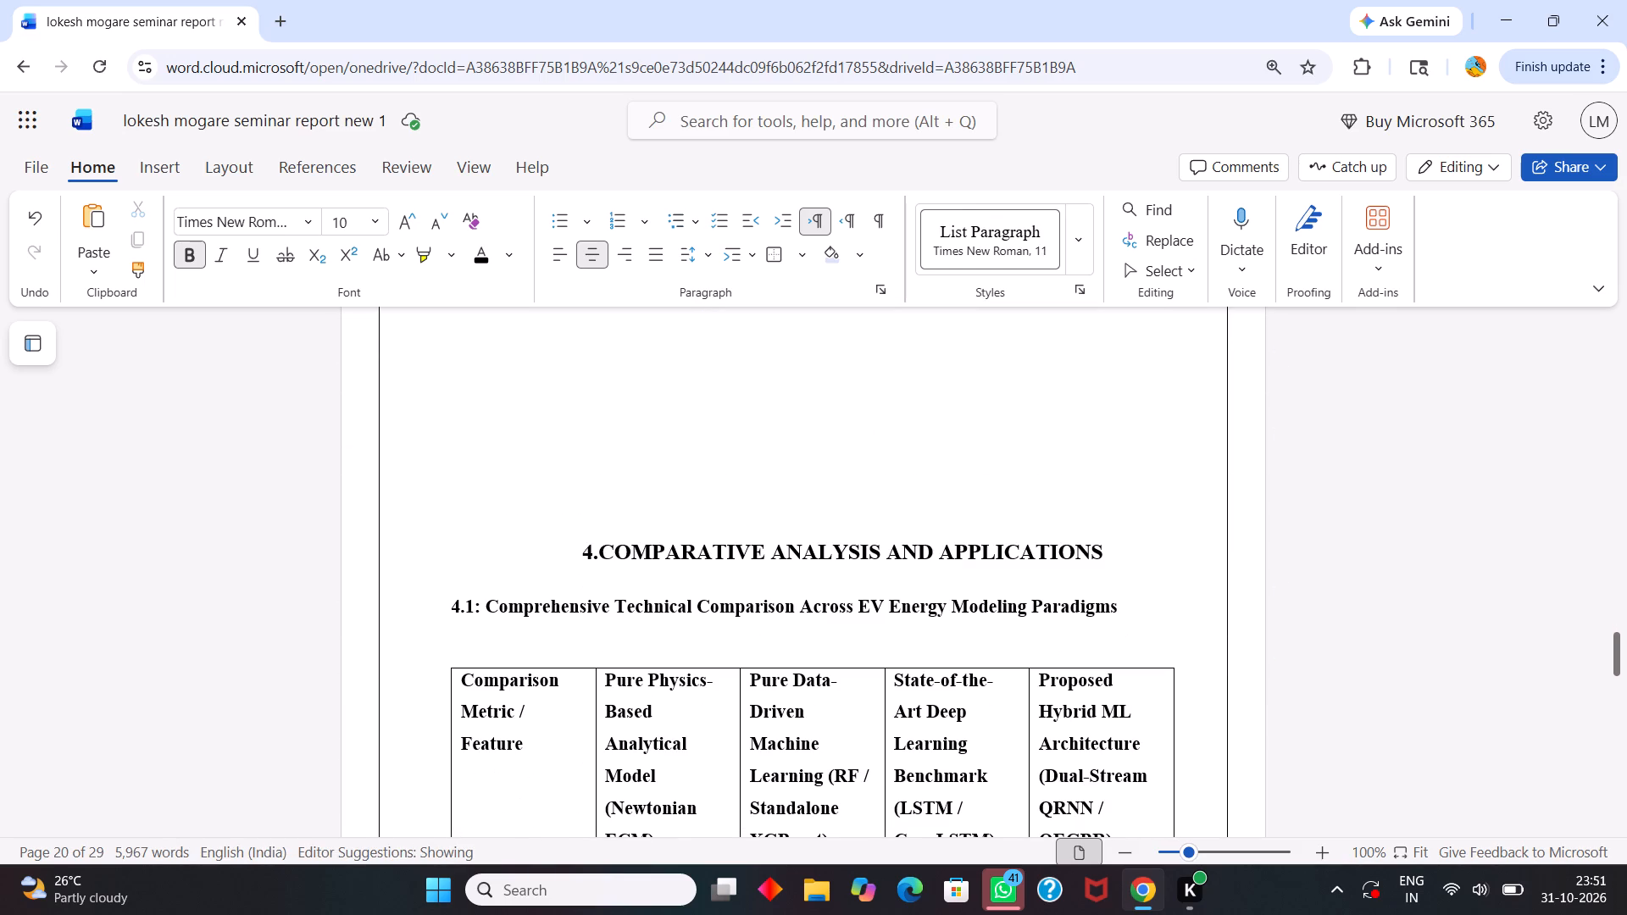
left_click(598, 594)
left_click(541, 535)
left_click(441, 573)
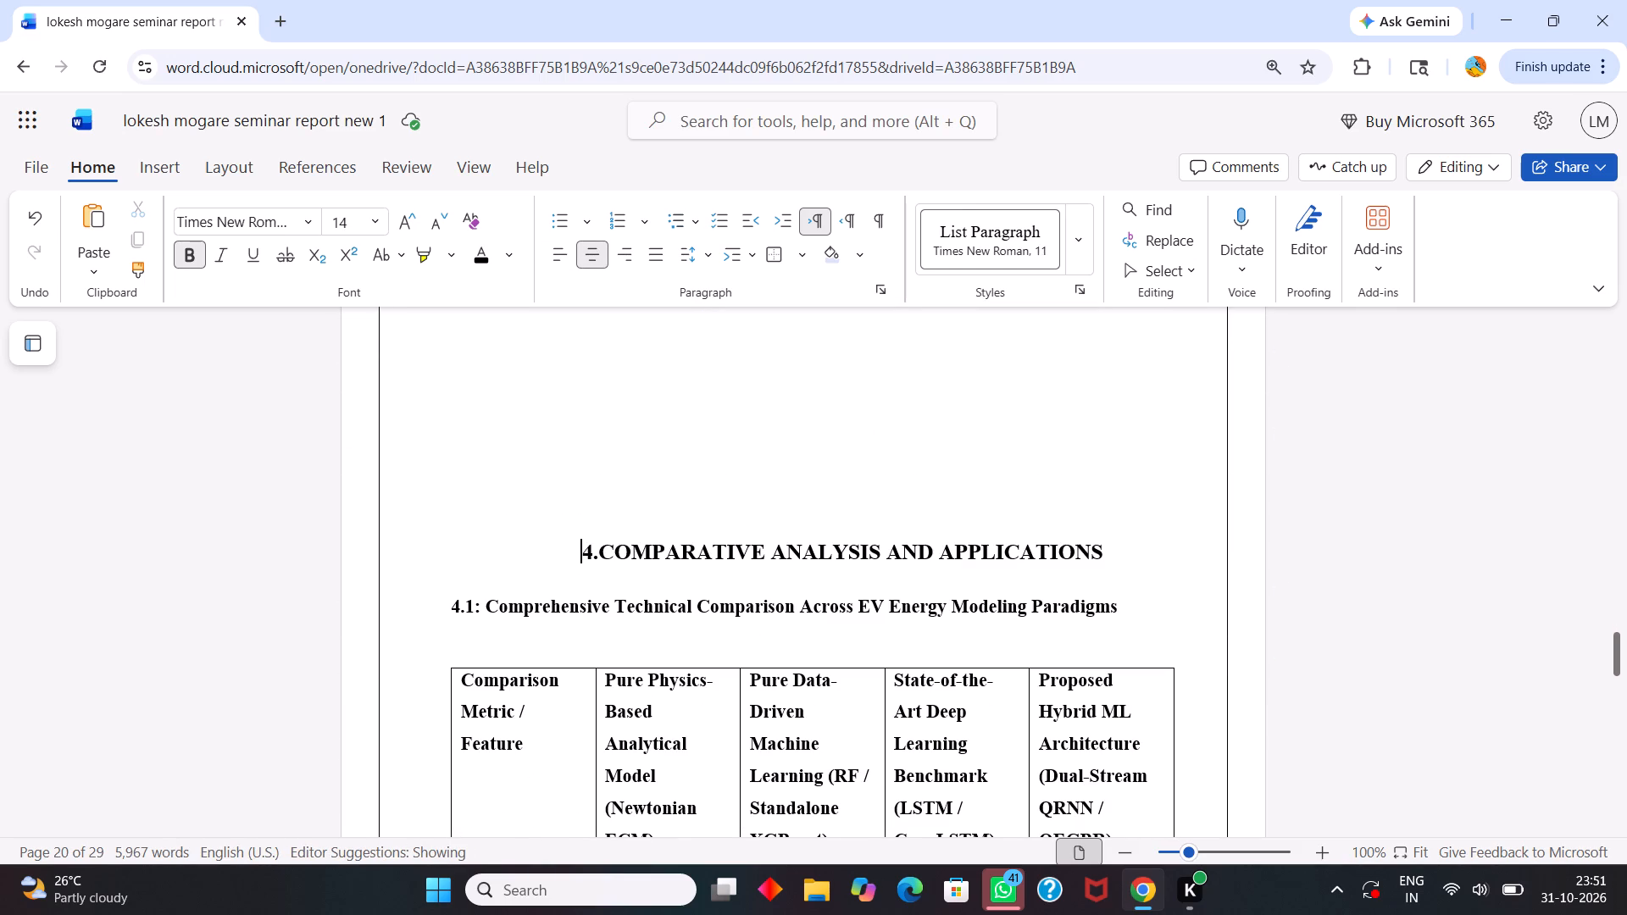
key("BackSpace")
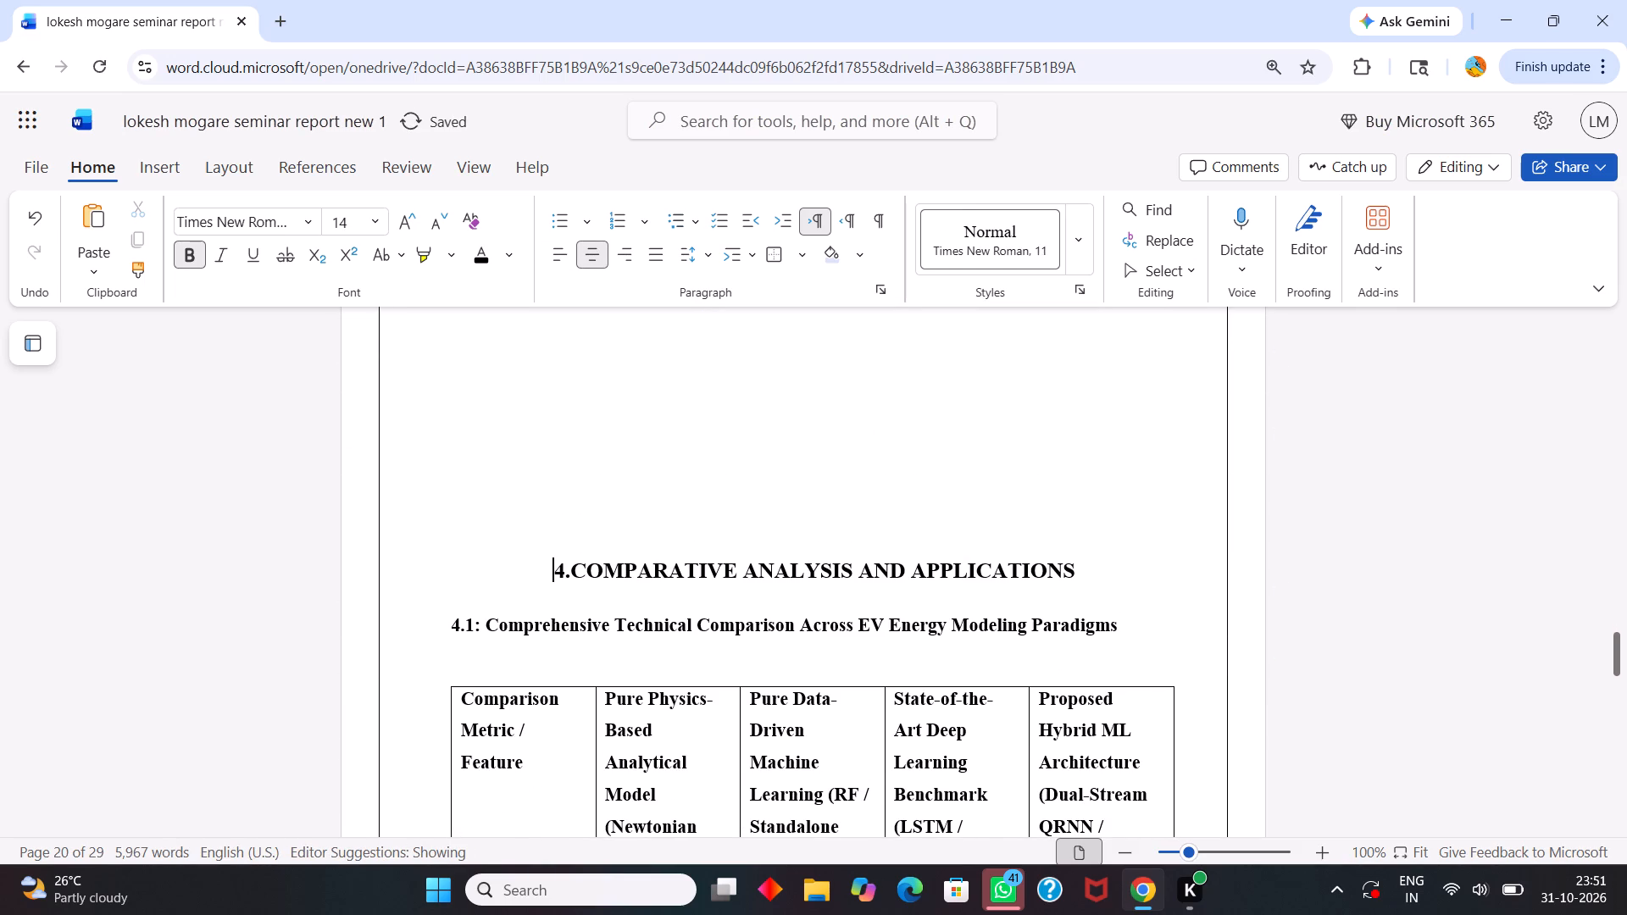
key("BackSpace")
key("BackSpace")
key("BackSpace")
scroll(624, 517, "up", 2)
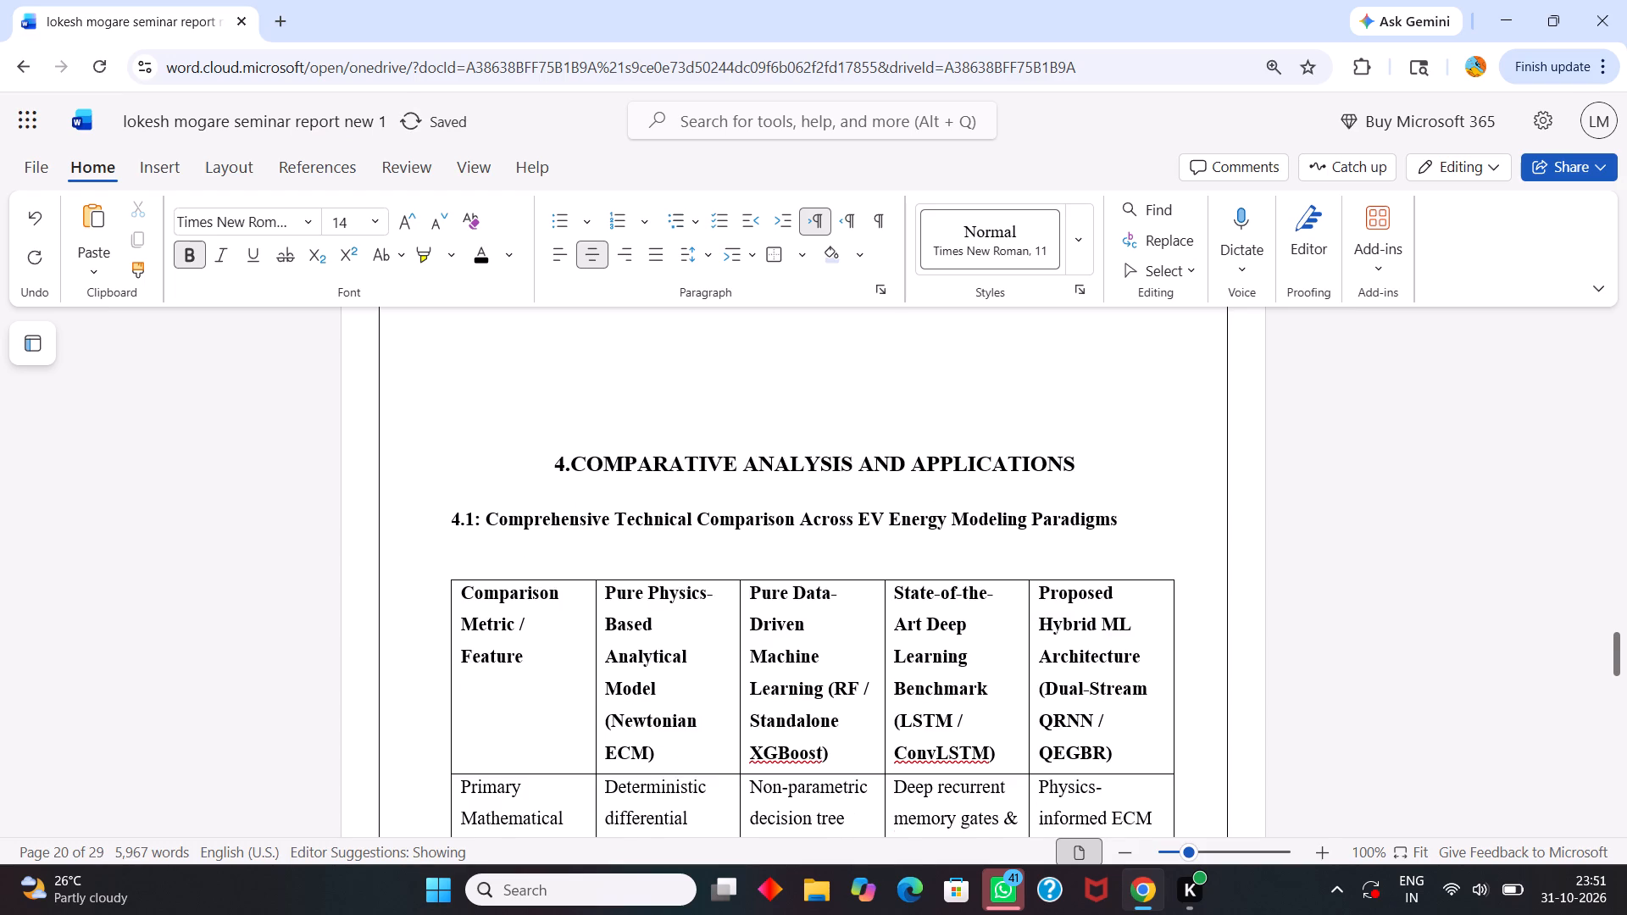
key("BackSpace")
key("BackSpace")
key("BackSpace")
key("BackSpace")
scroll(624, 517, "up", 3)
key("BackSpace")
key("BackSpace")
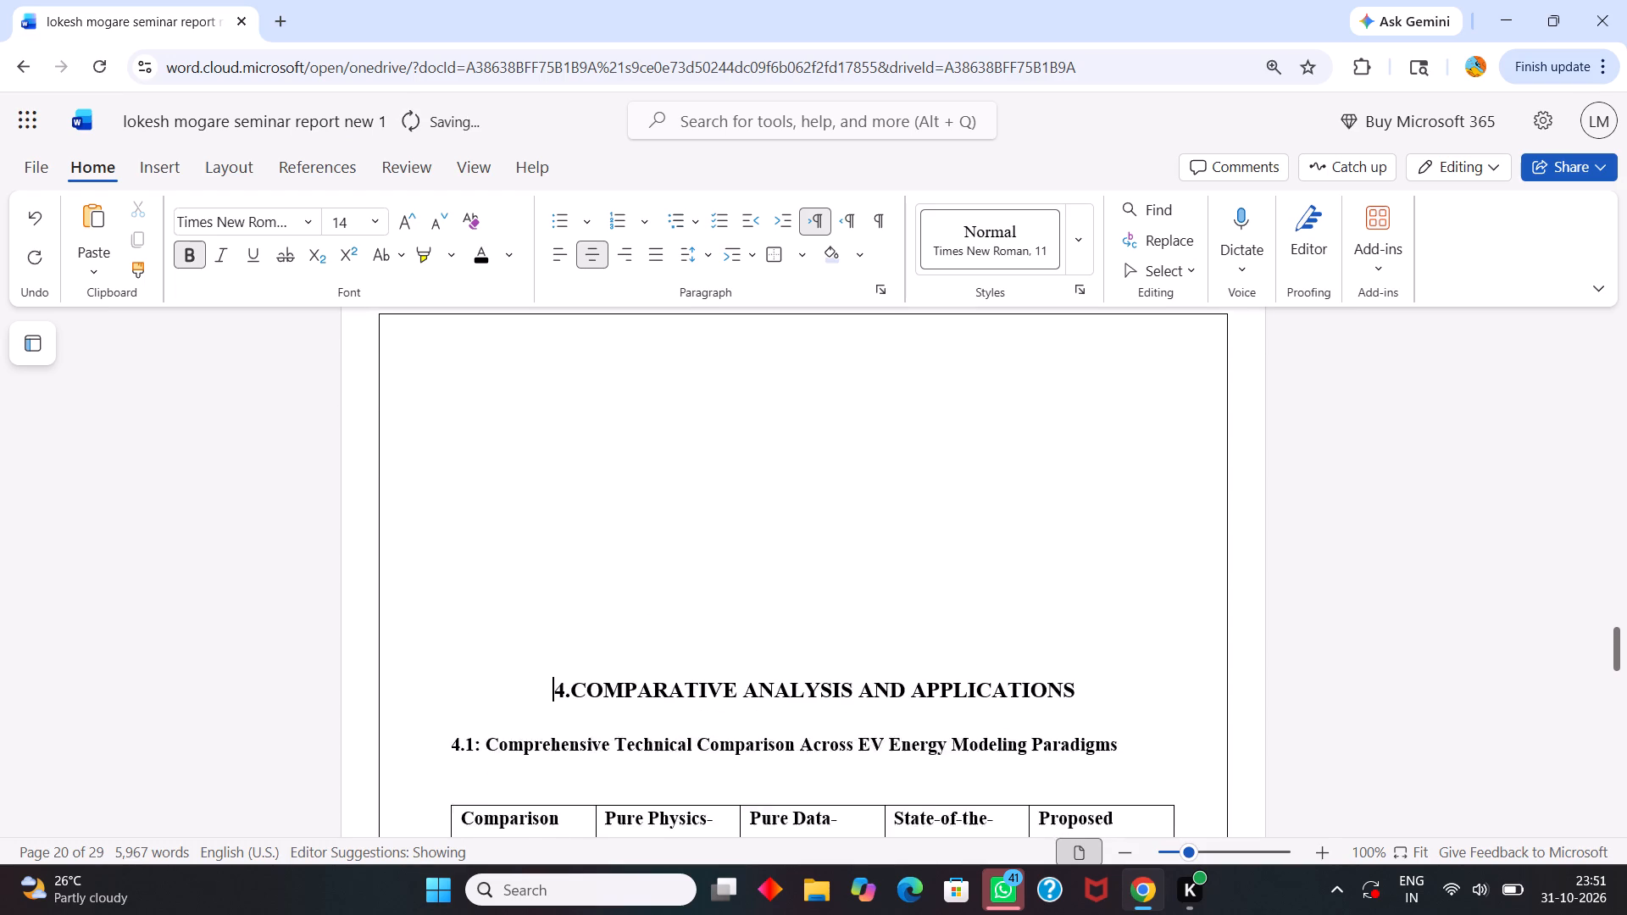
key("BackSpace")
key("BackSpace")
key("BackSpace")
key("BackSpace")
key("BackSpace")
key("BackSpace")
key("BackSpace")
key("BackSpace")
key("BackSpace")
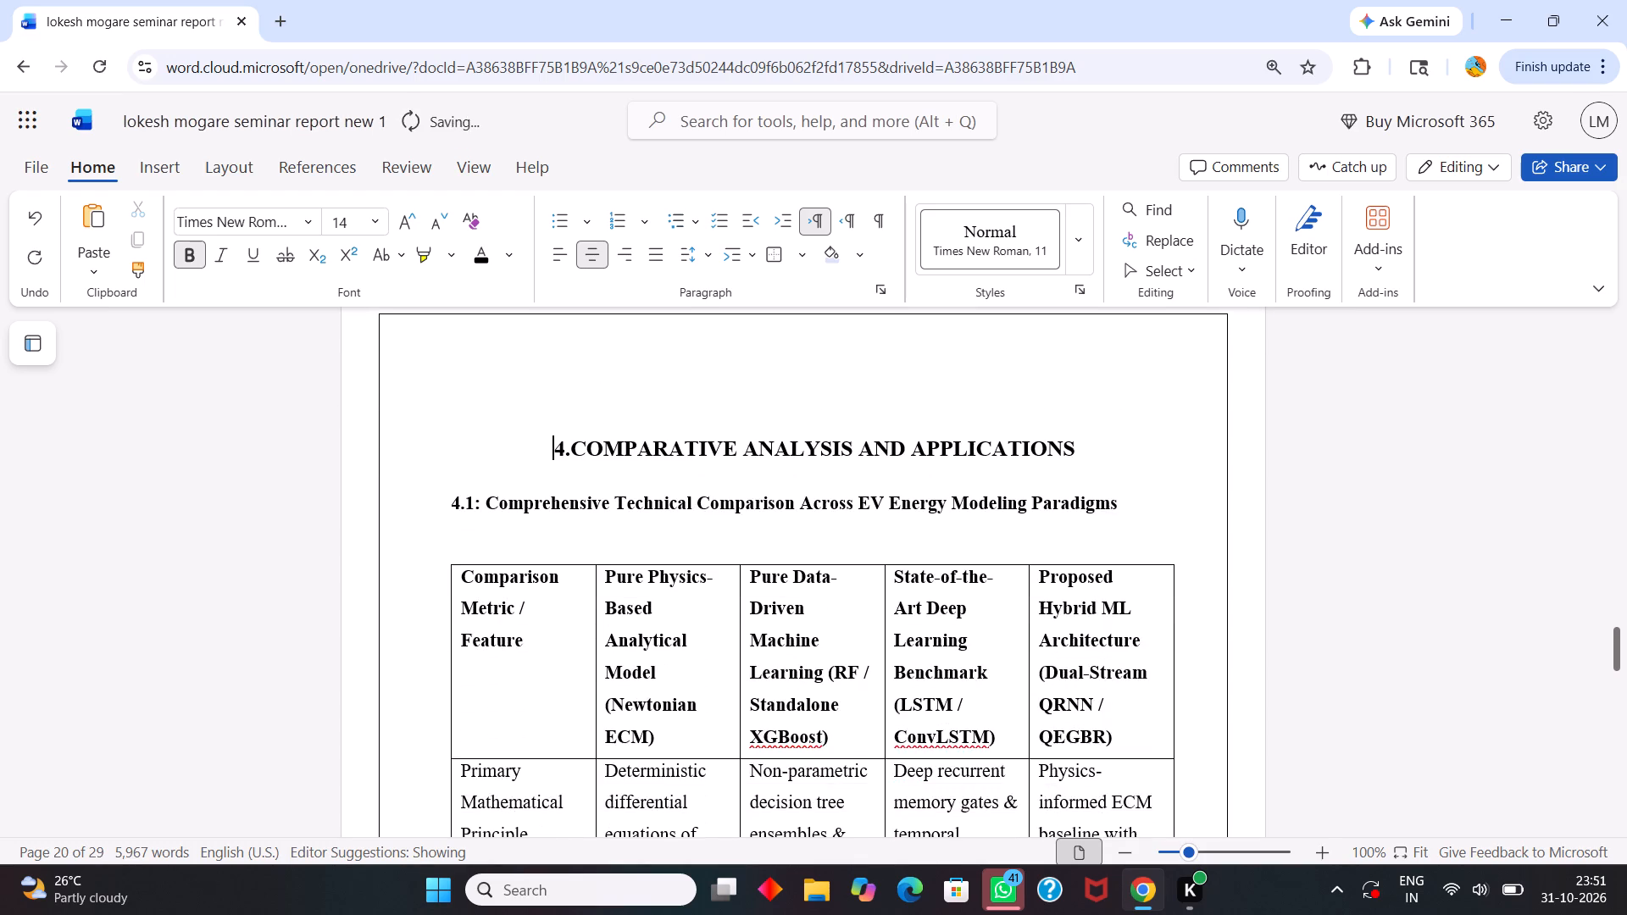
scroll(624, 517, "up", 3)
key("BackSpace")
key("BackSpace")
key("BackSpace")
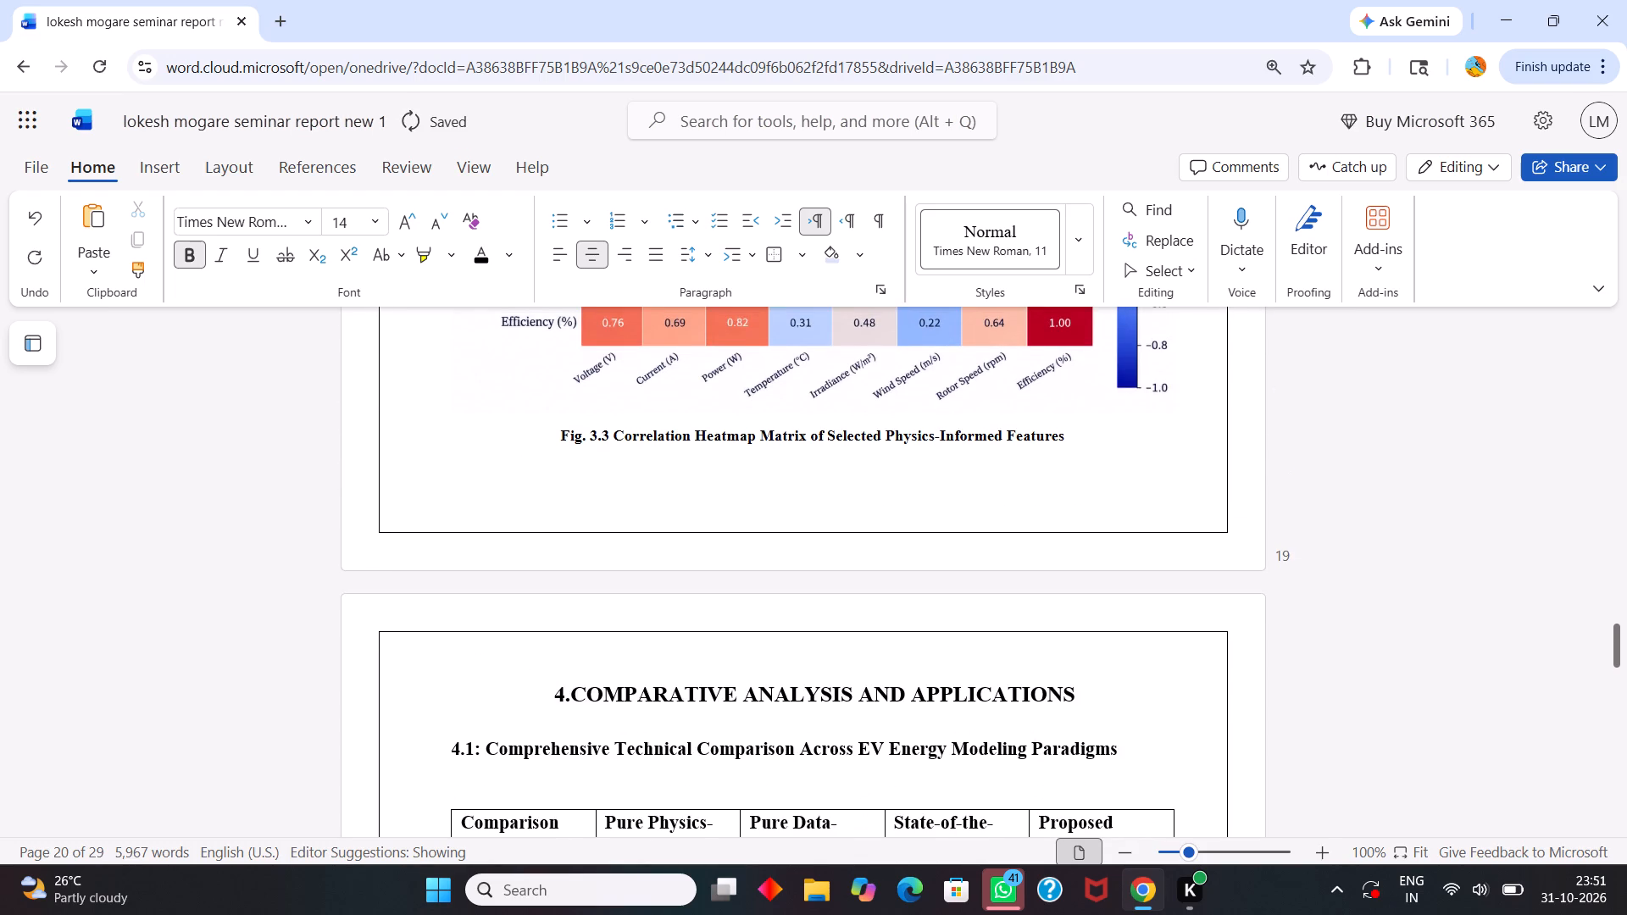
key("Return")
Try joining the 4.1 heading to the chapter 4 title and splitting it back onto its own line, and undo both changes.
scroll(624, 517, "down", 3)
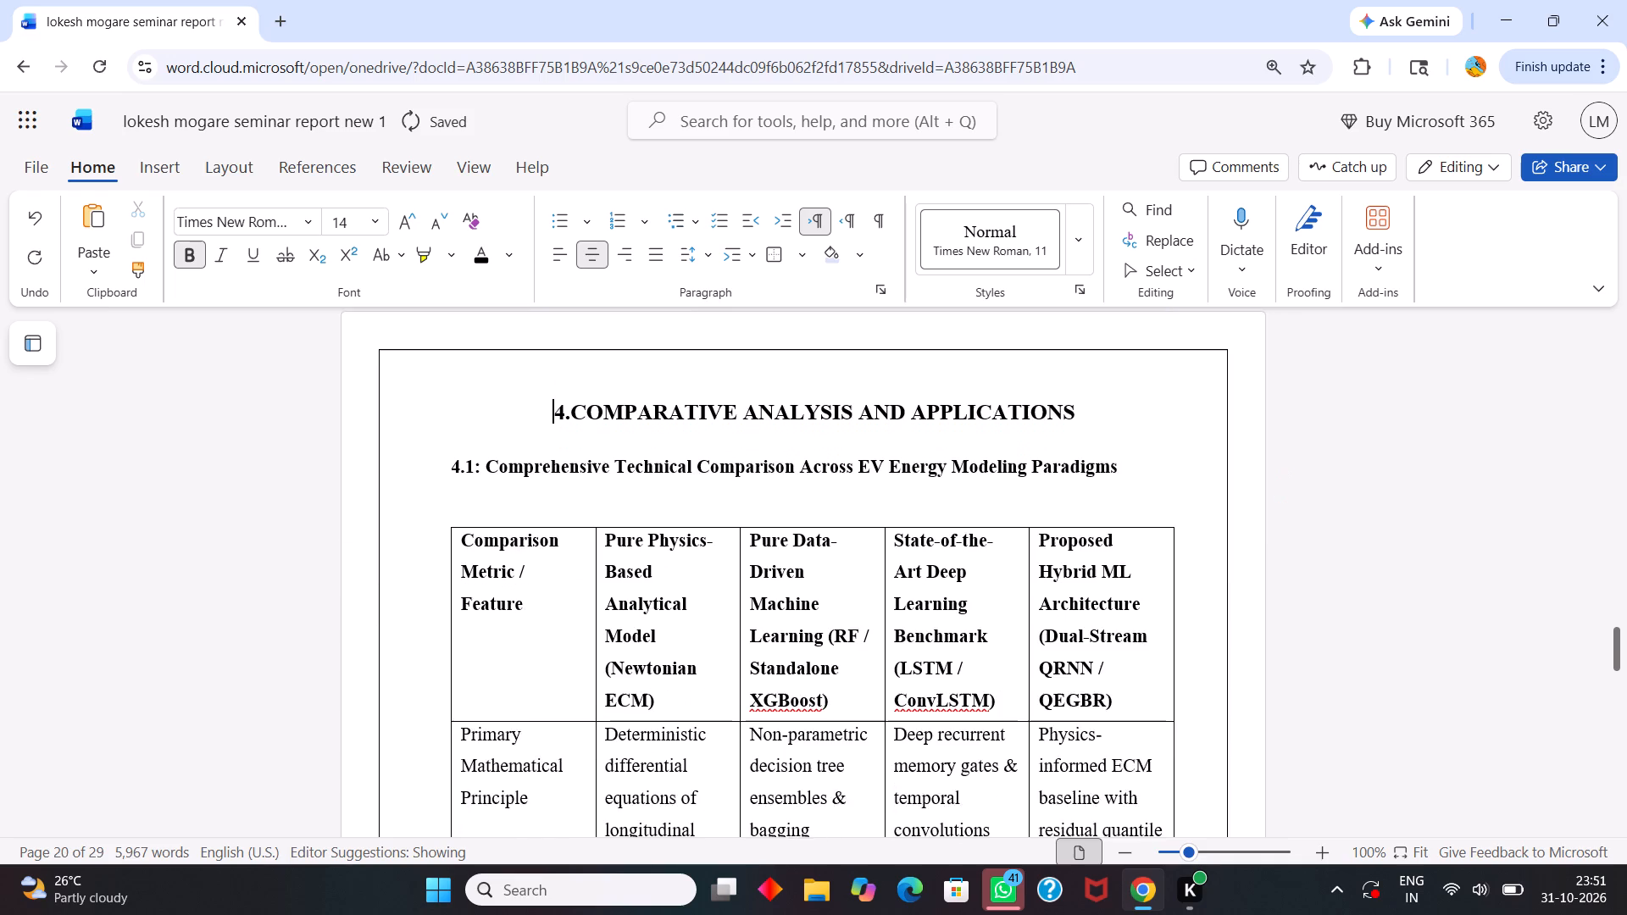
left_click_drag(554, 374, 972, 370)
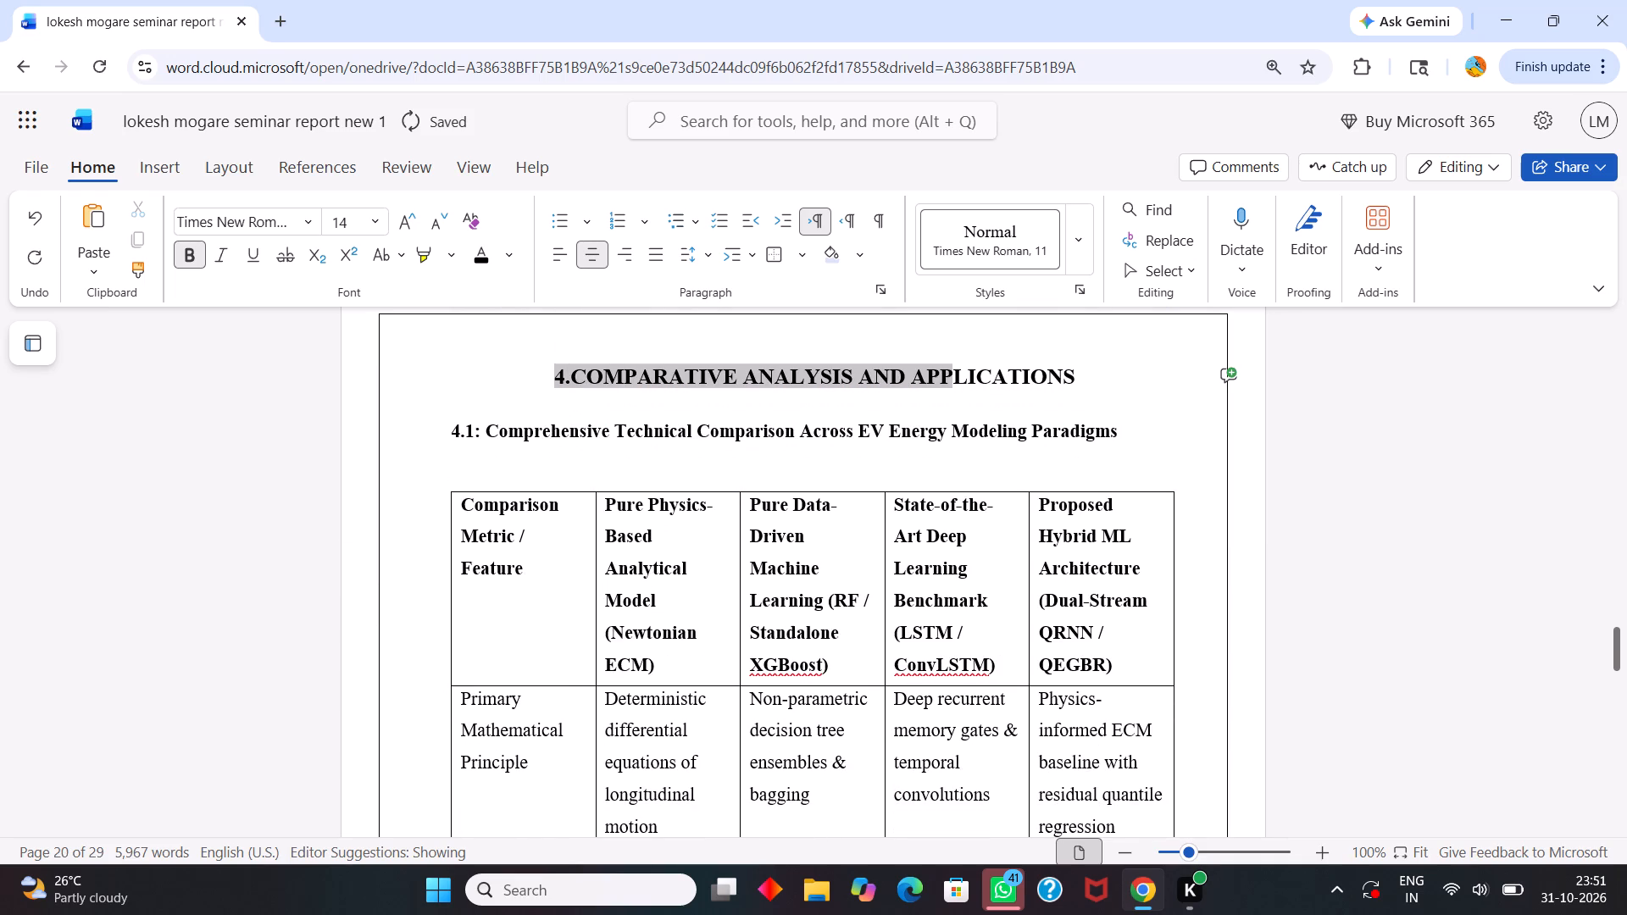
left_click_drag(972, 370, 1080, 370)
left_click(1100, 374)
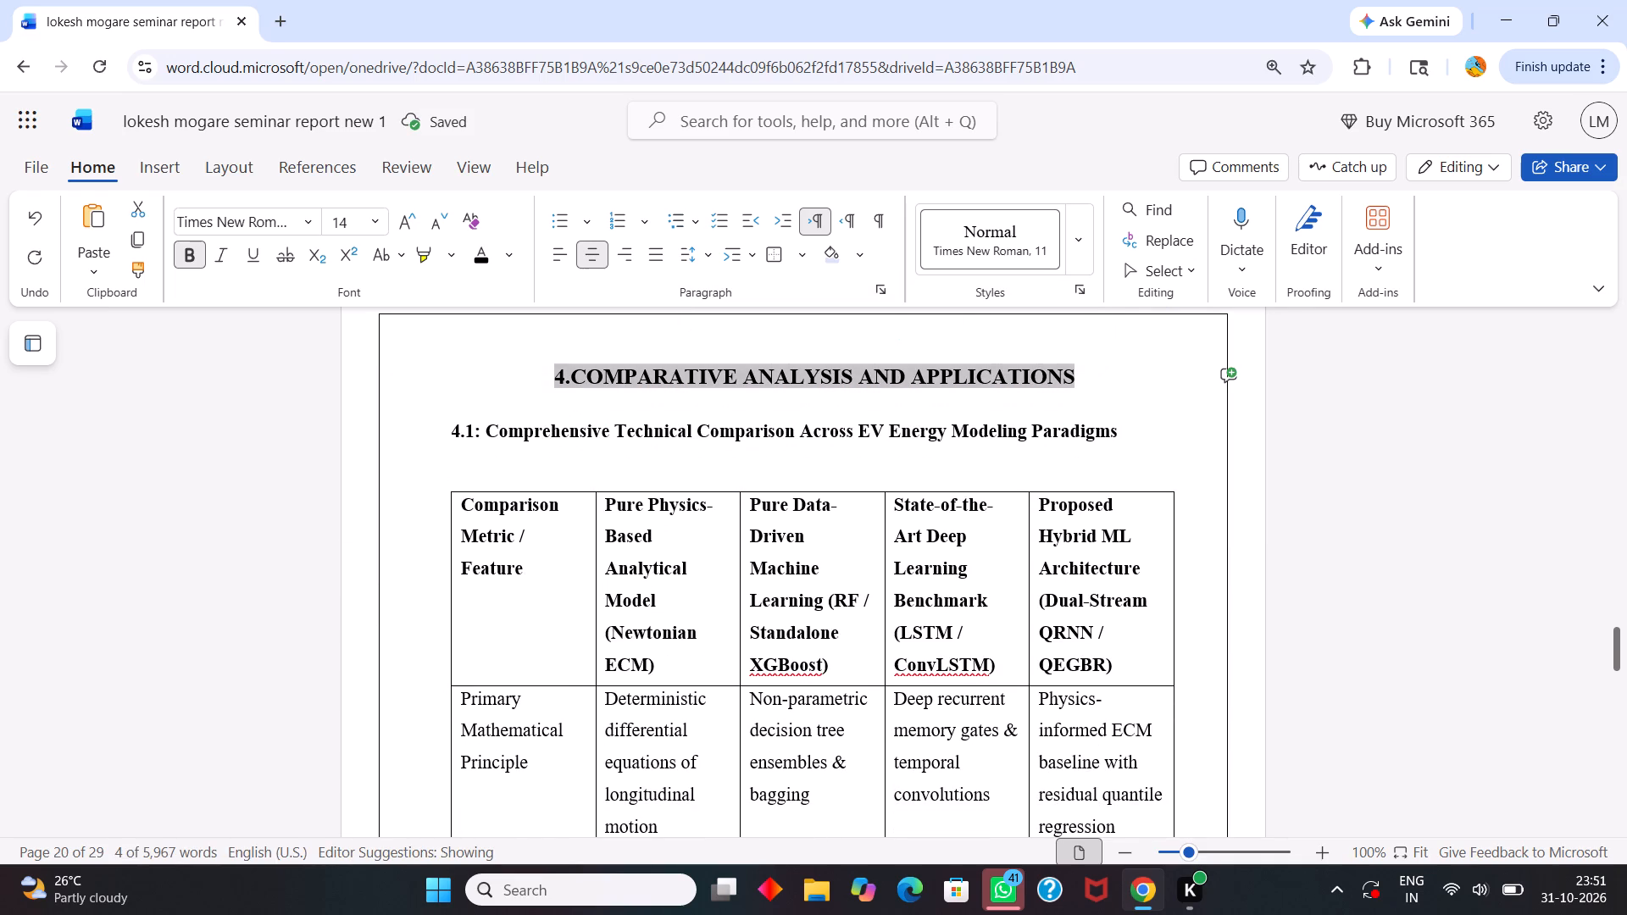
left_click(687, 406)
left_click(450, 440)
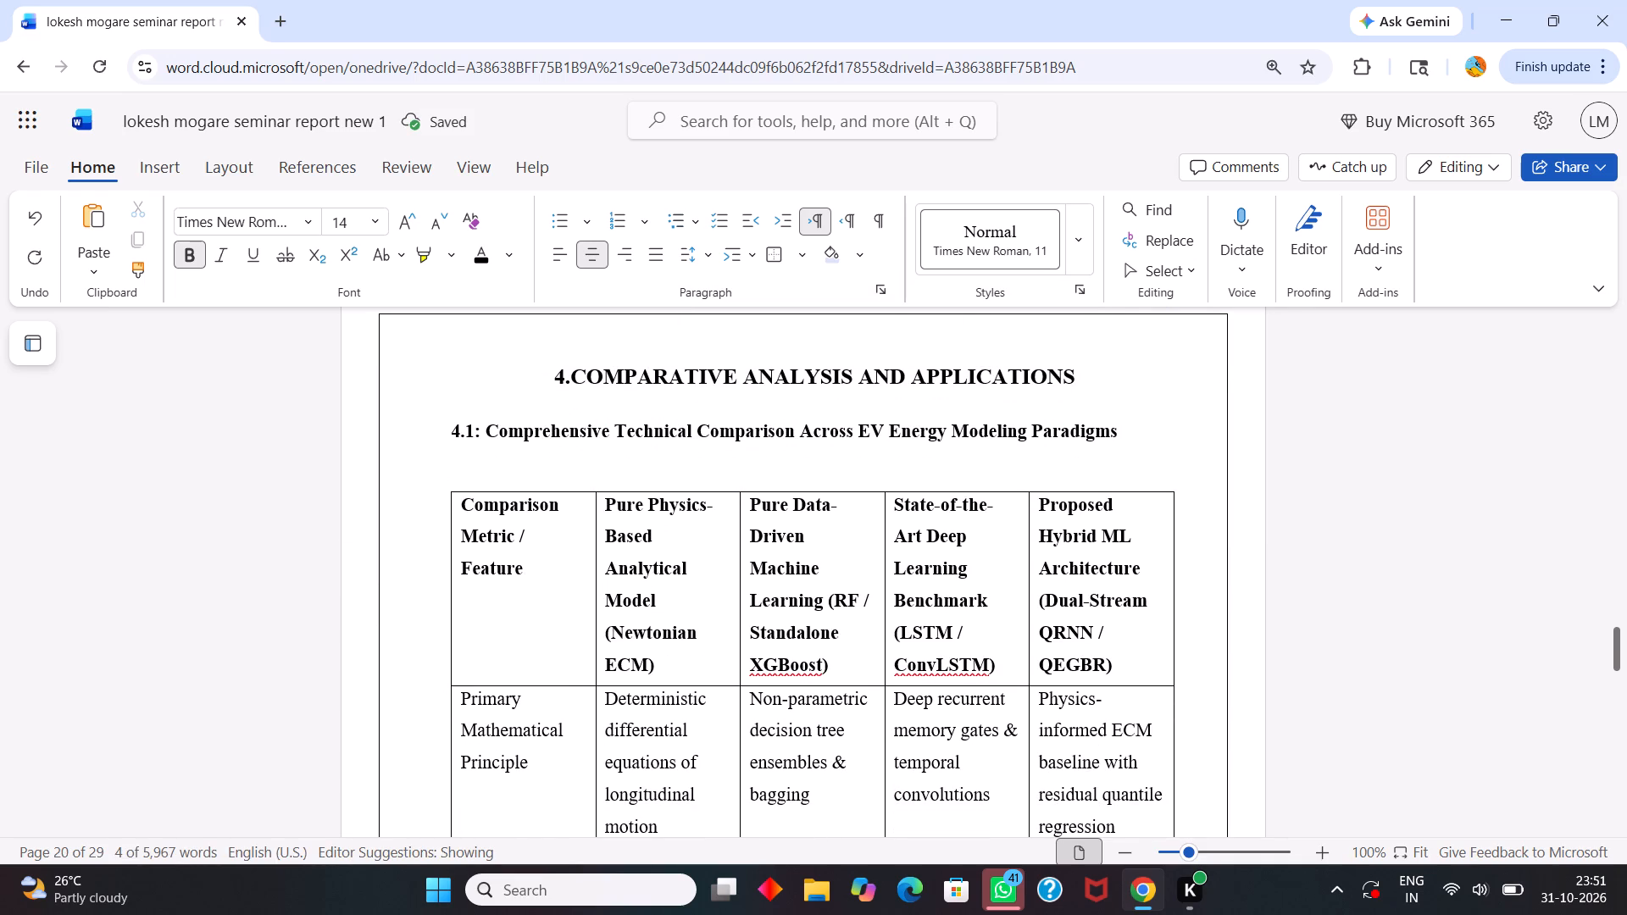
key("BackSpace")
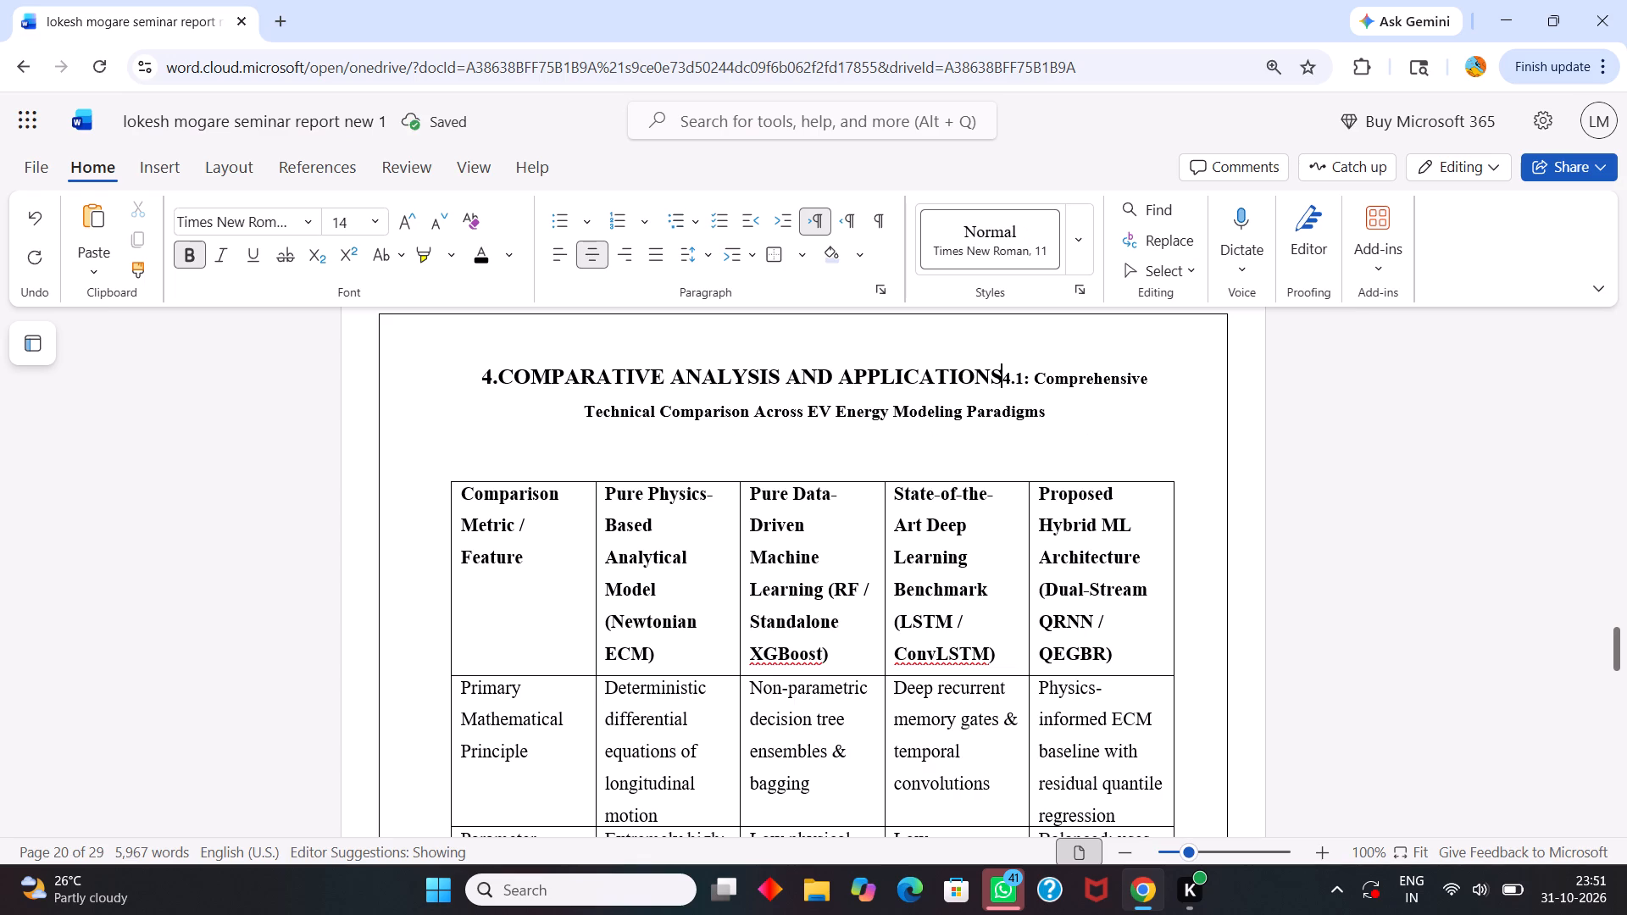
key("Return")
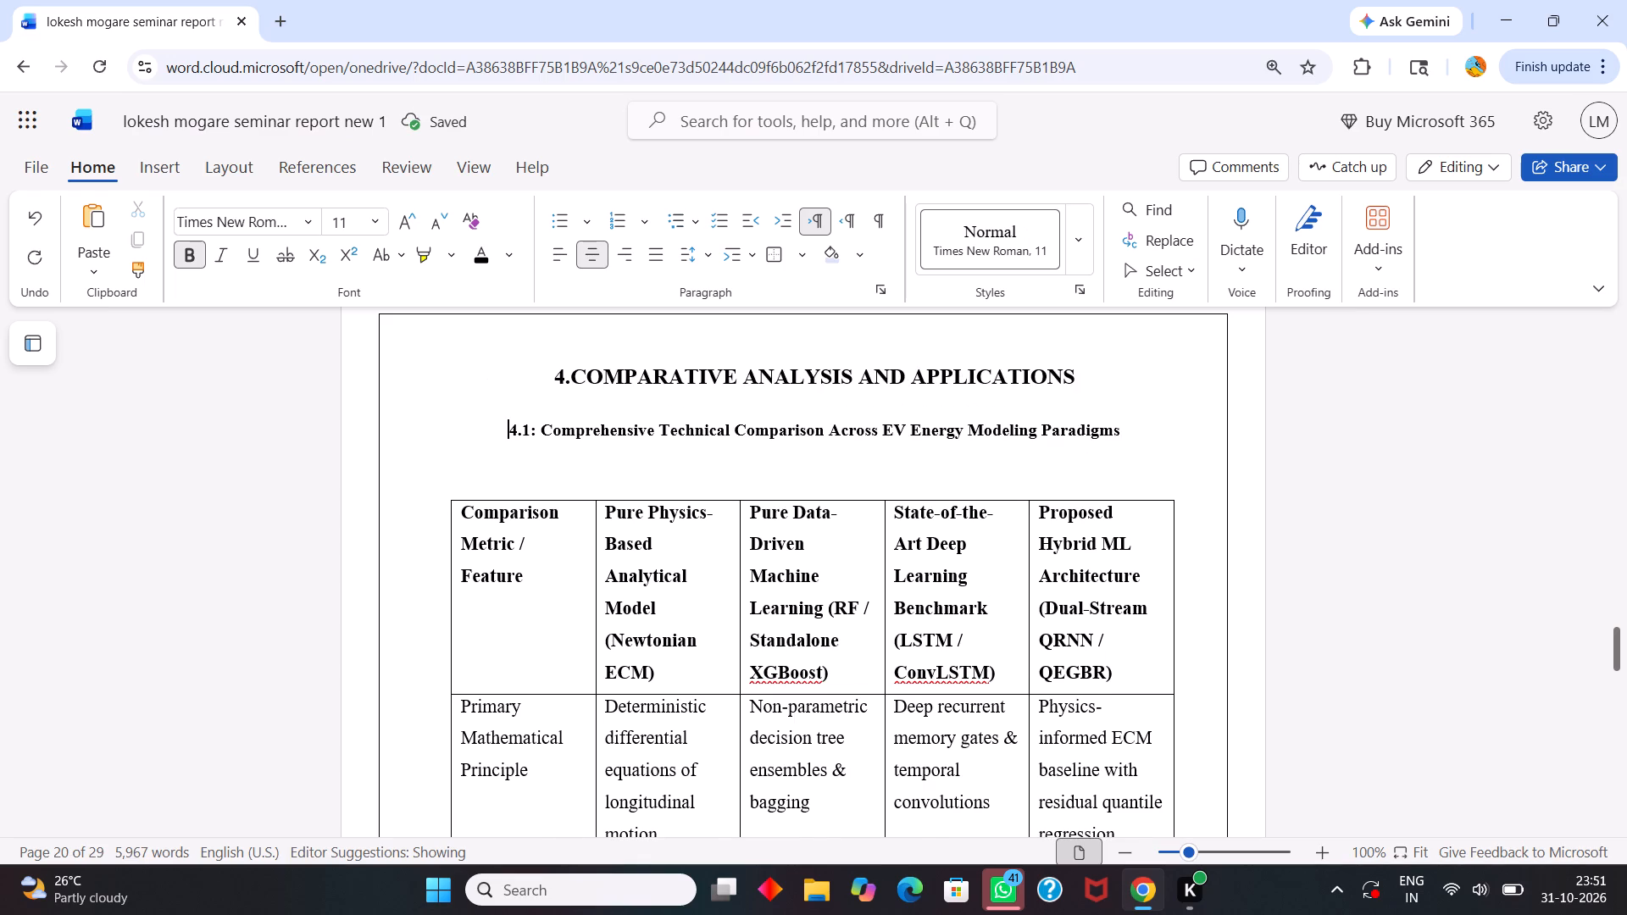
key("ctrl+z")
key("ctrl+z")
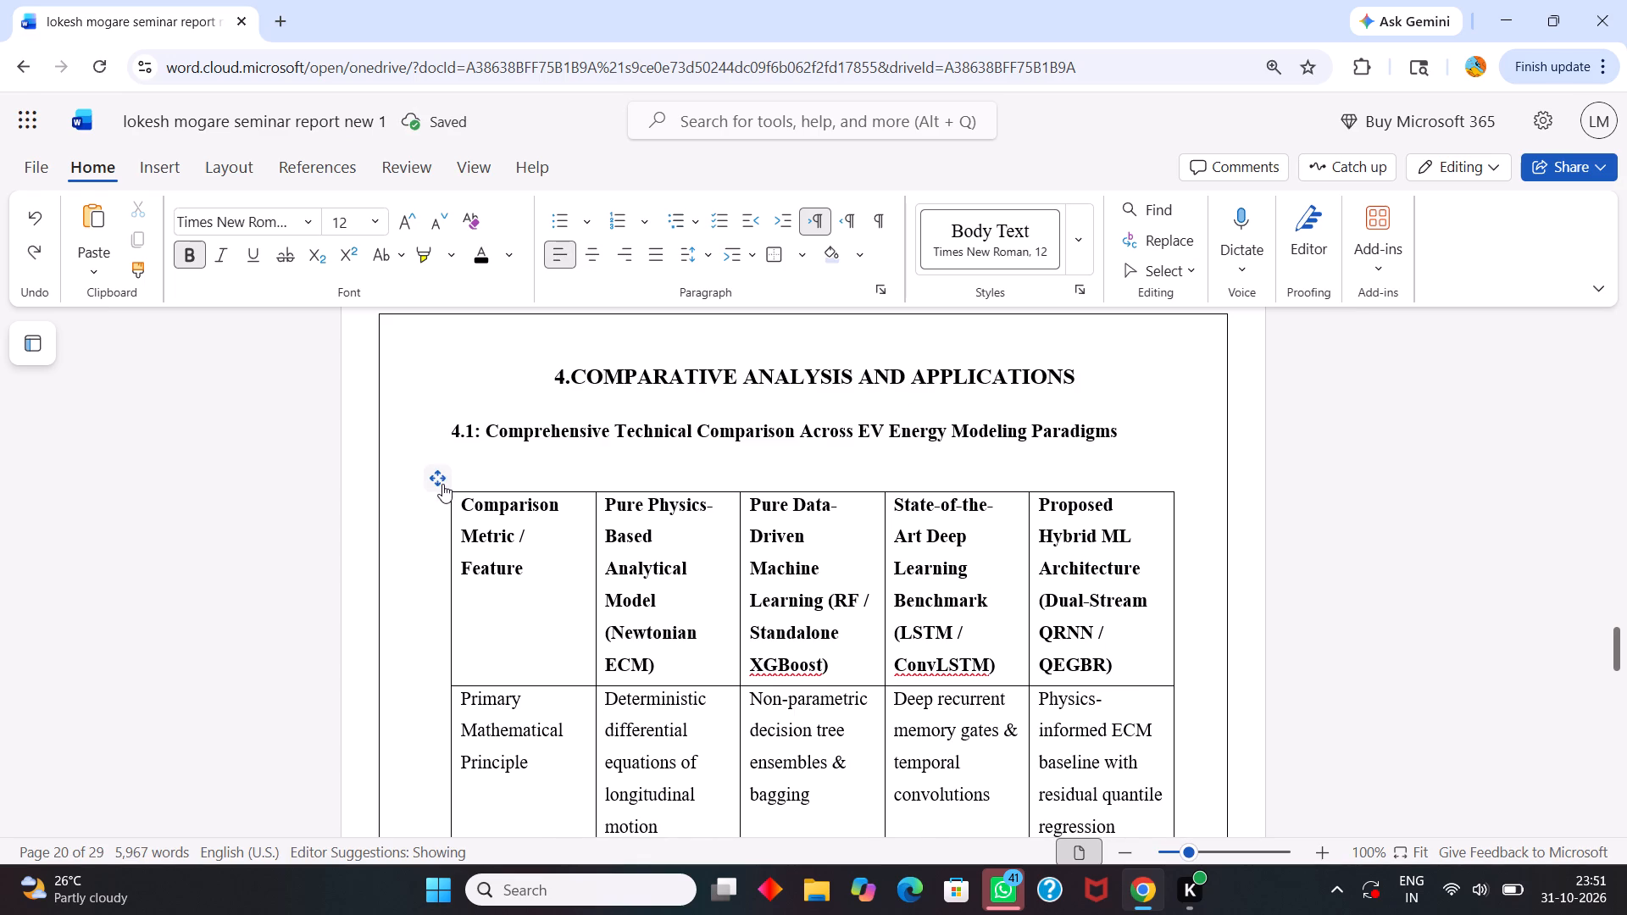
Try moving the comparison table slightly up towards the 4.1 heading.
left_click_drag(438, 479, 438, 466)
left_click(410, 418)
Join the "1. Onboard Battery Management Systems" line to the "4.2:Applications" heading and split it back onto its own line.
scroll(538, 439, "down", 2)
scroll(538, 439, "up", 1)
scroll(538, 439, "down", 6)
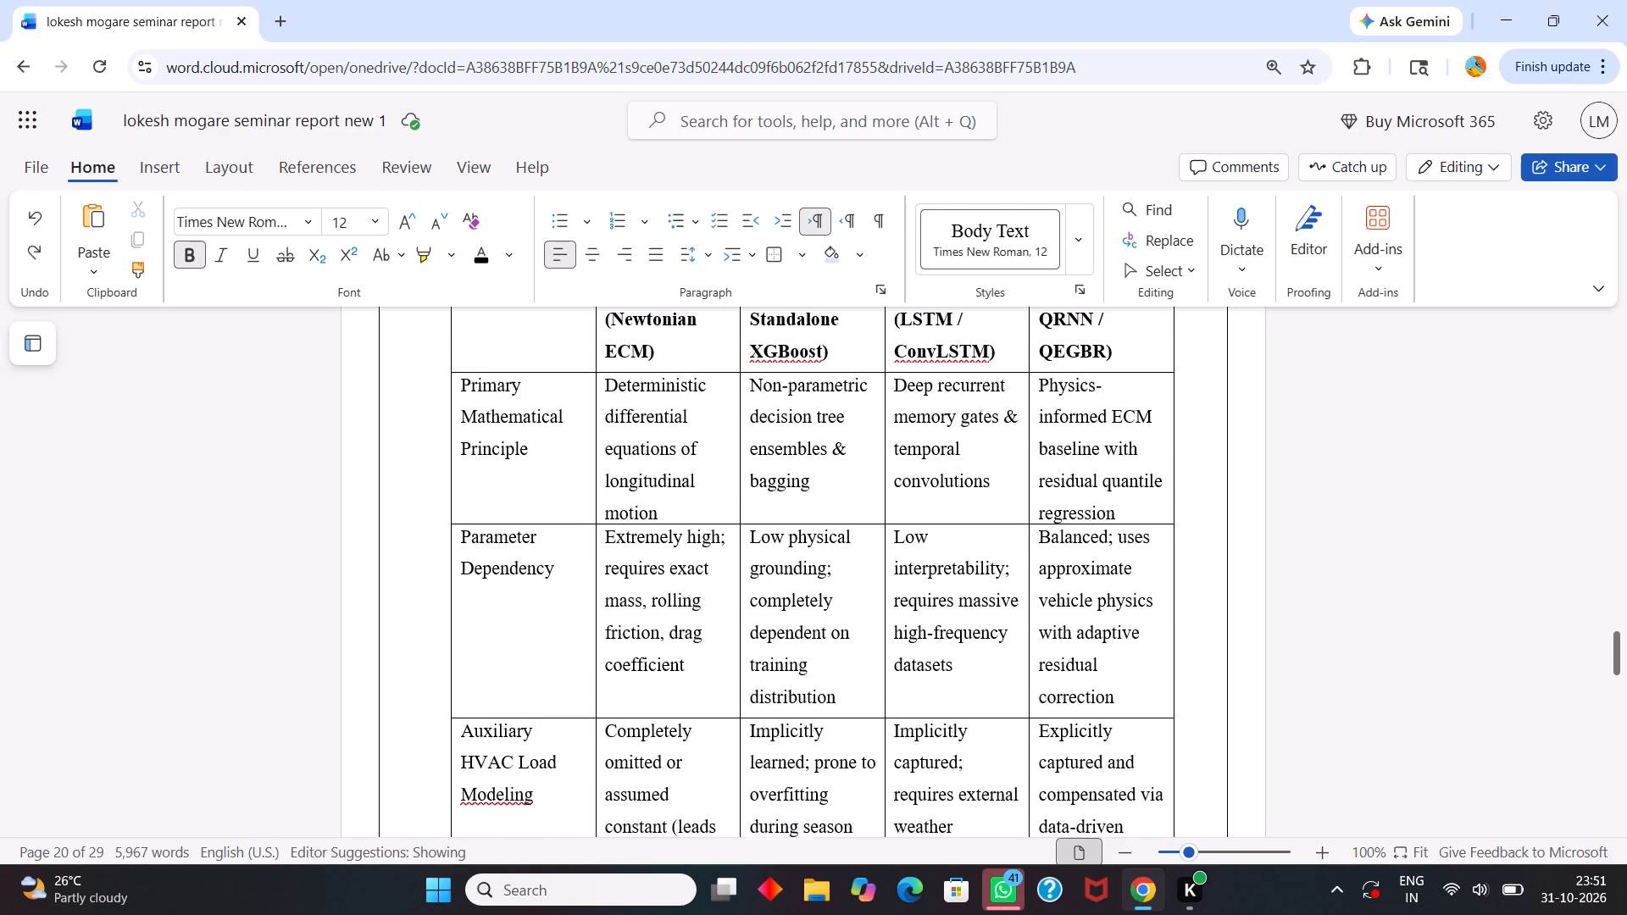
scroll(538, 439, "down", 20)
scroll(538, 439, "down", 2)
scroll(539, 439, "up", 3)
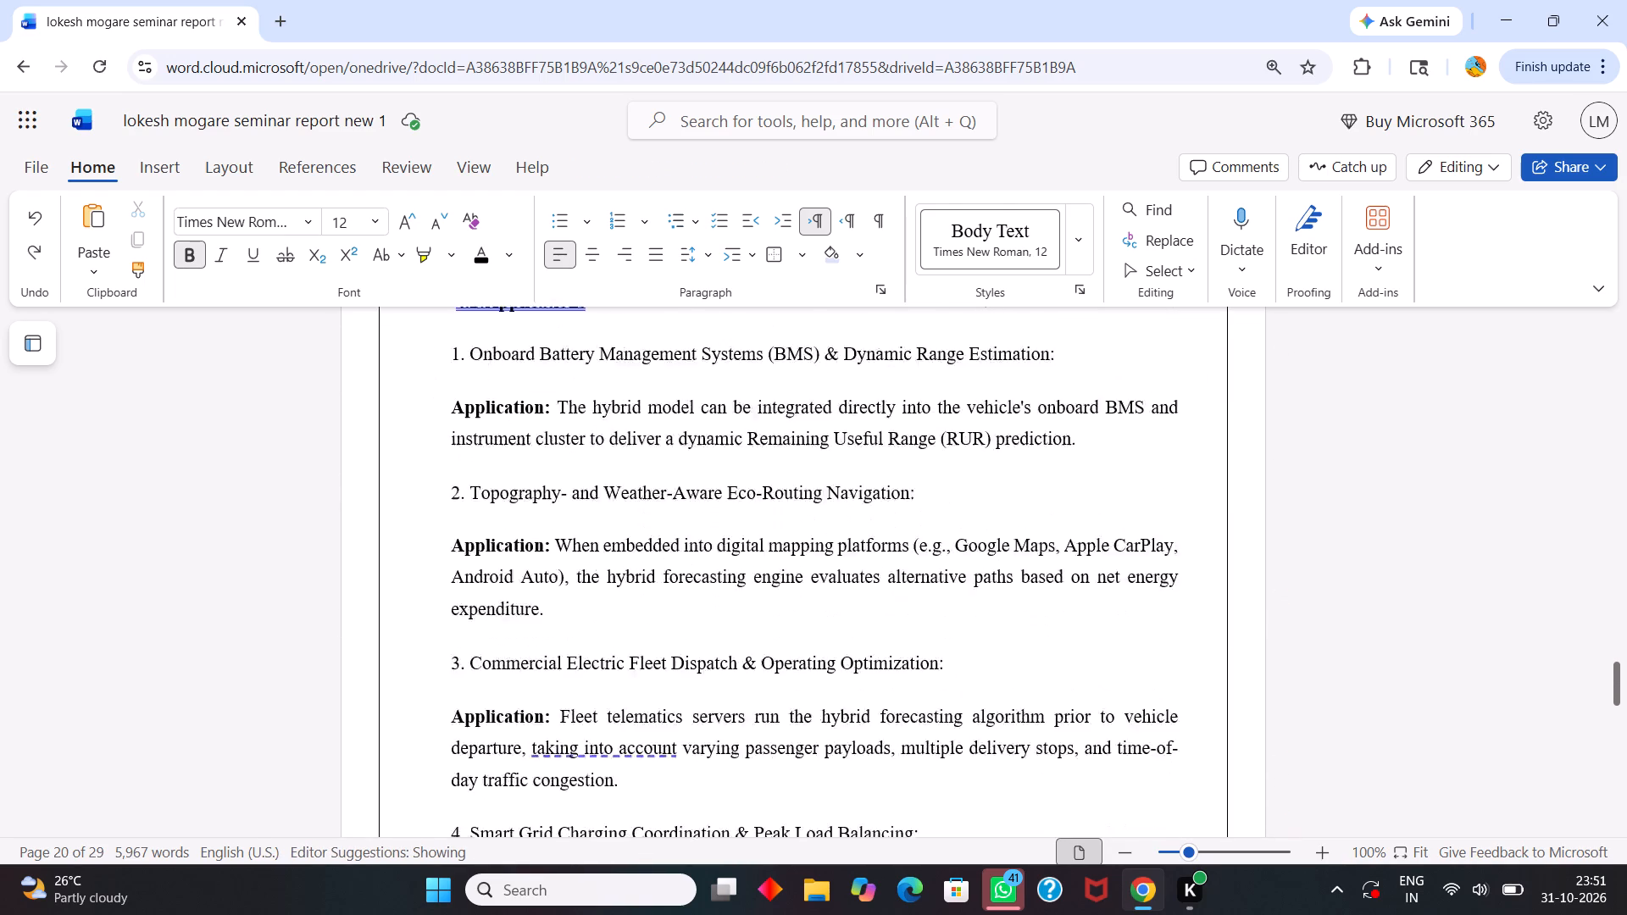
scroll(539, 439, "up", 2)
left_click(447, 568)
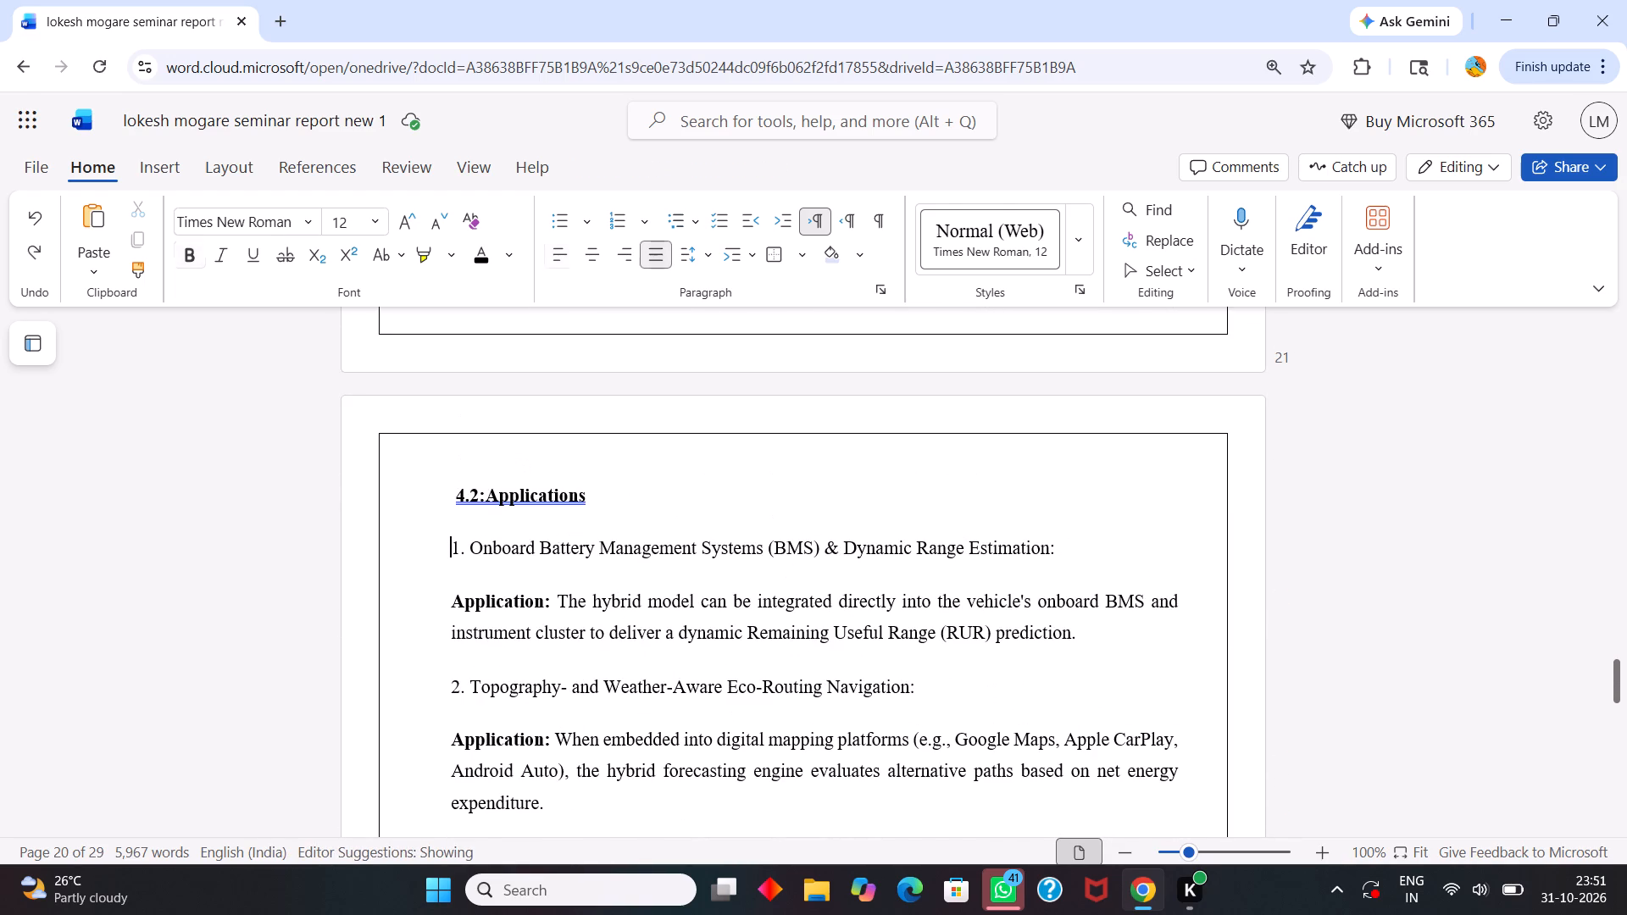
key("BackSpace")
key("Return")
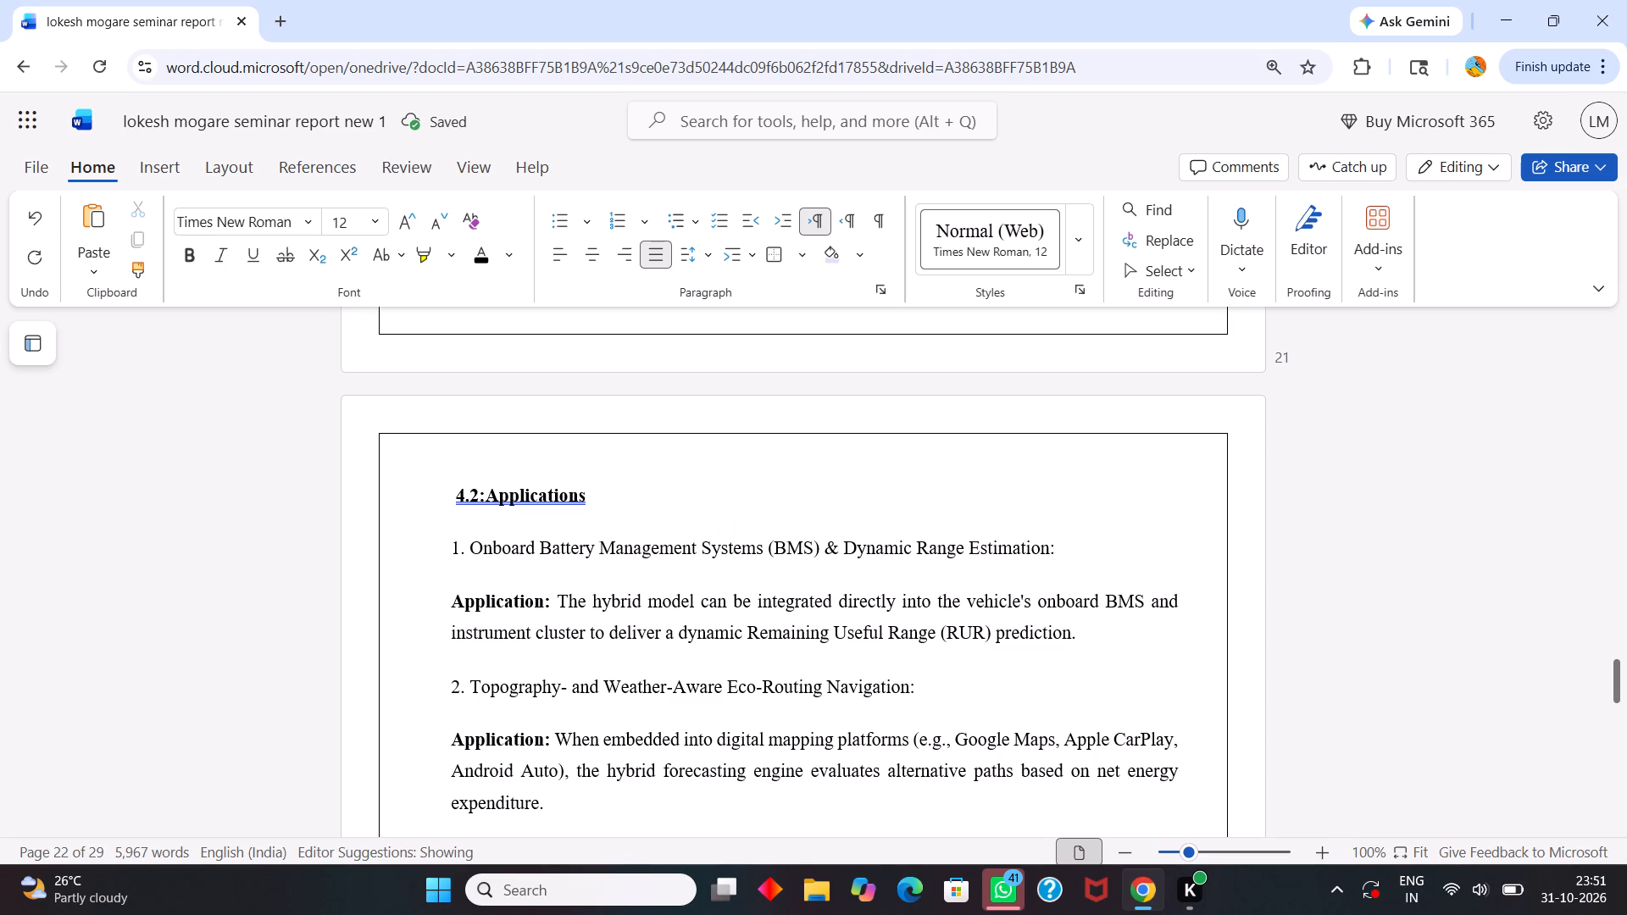
Remove the blank line above the "High Forecasting Precision:" heading in section 5.1.
scroll(491, 574, "down", 3)
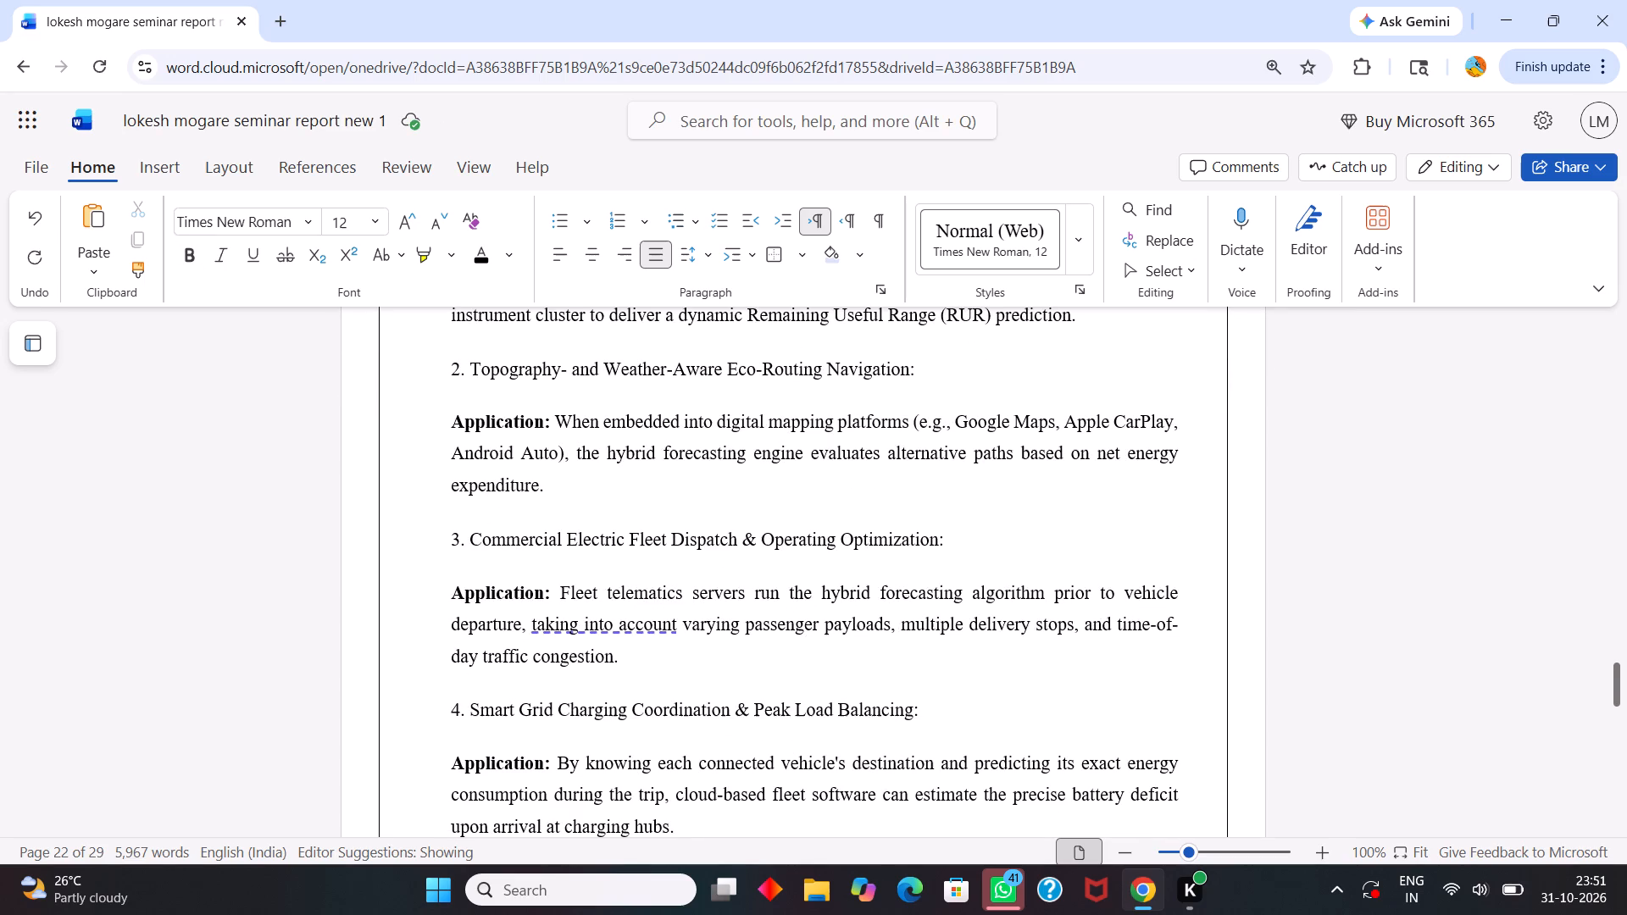
scroll(493, 570, "down", 14)
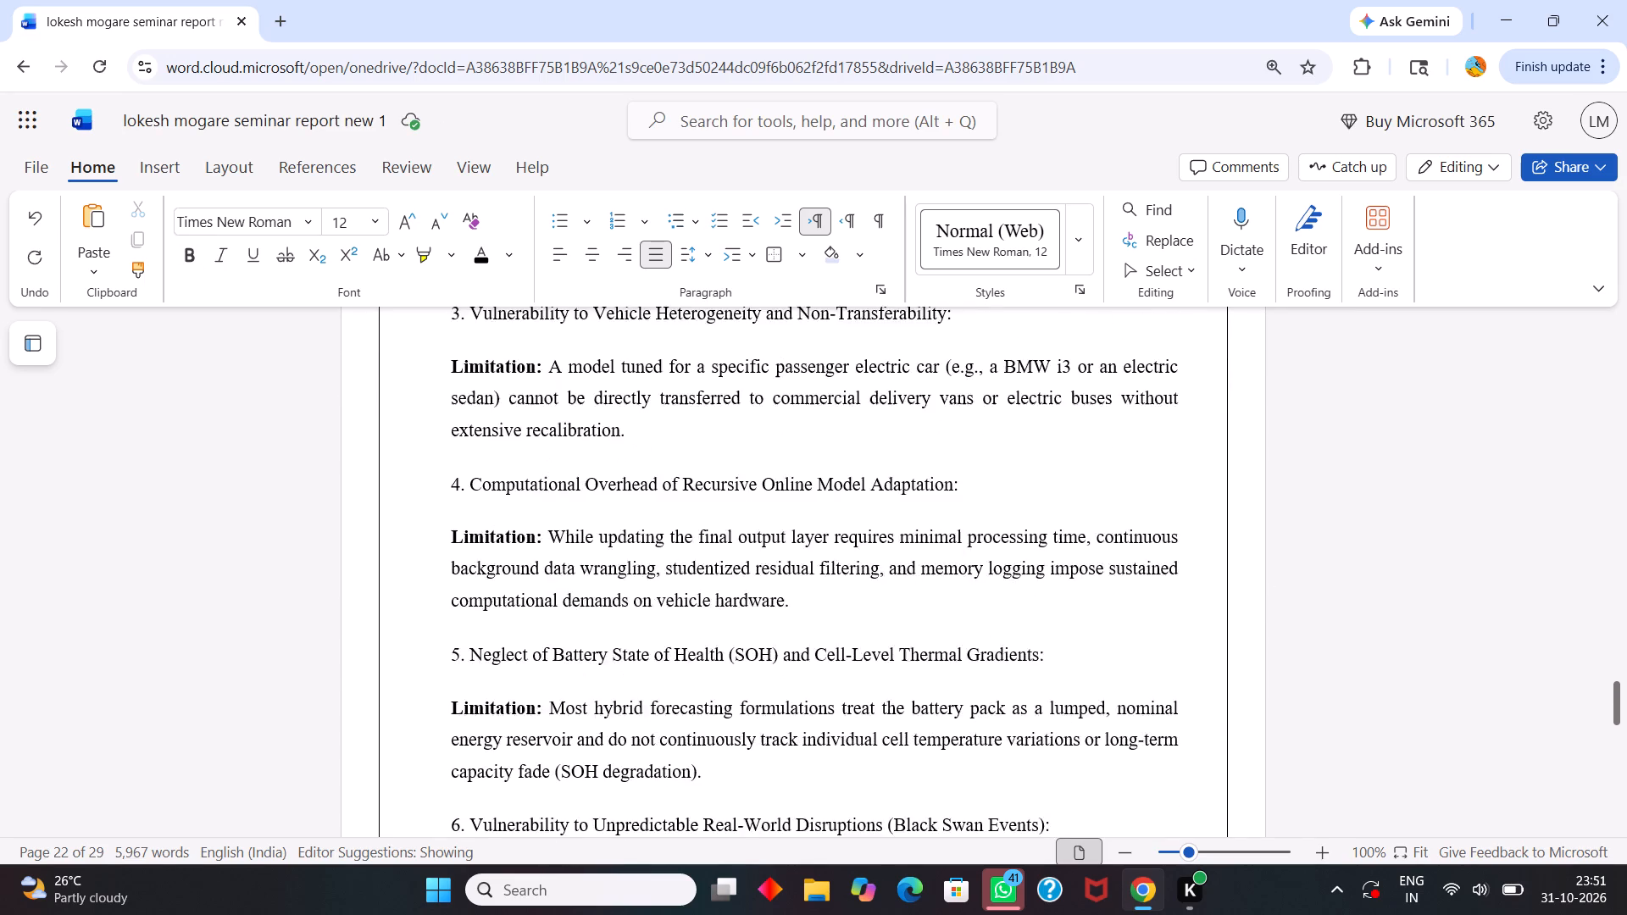
scroll(492, 570, "down", 14)
scroll(492, 570, "up", 2)
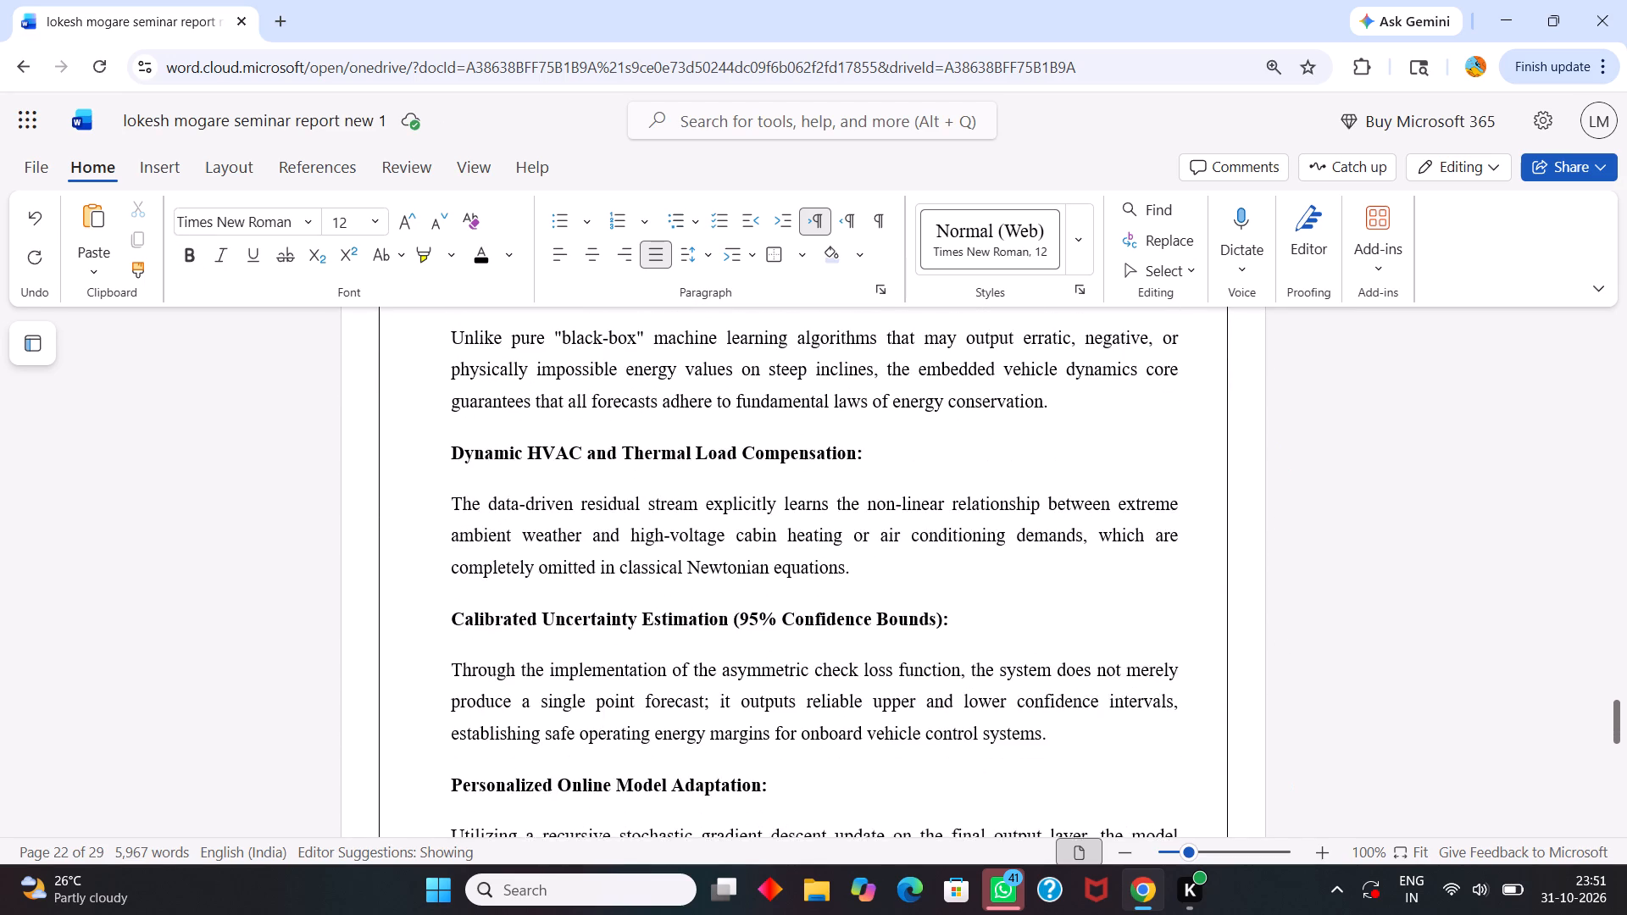
scroll(492, 570, "up", 2)
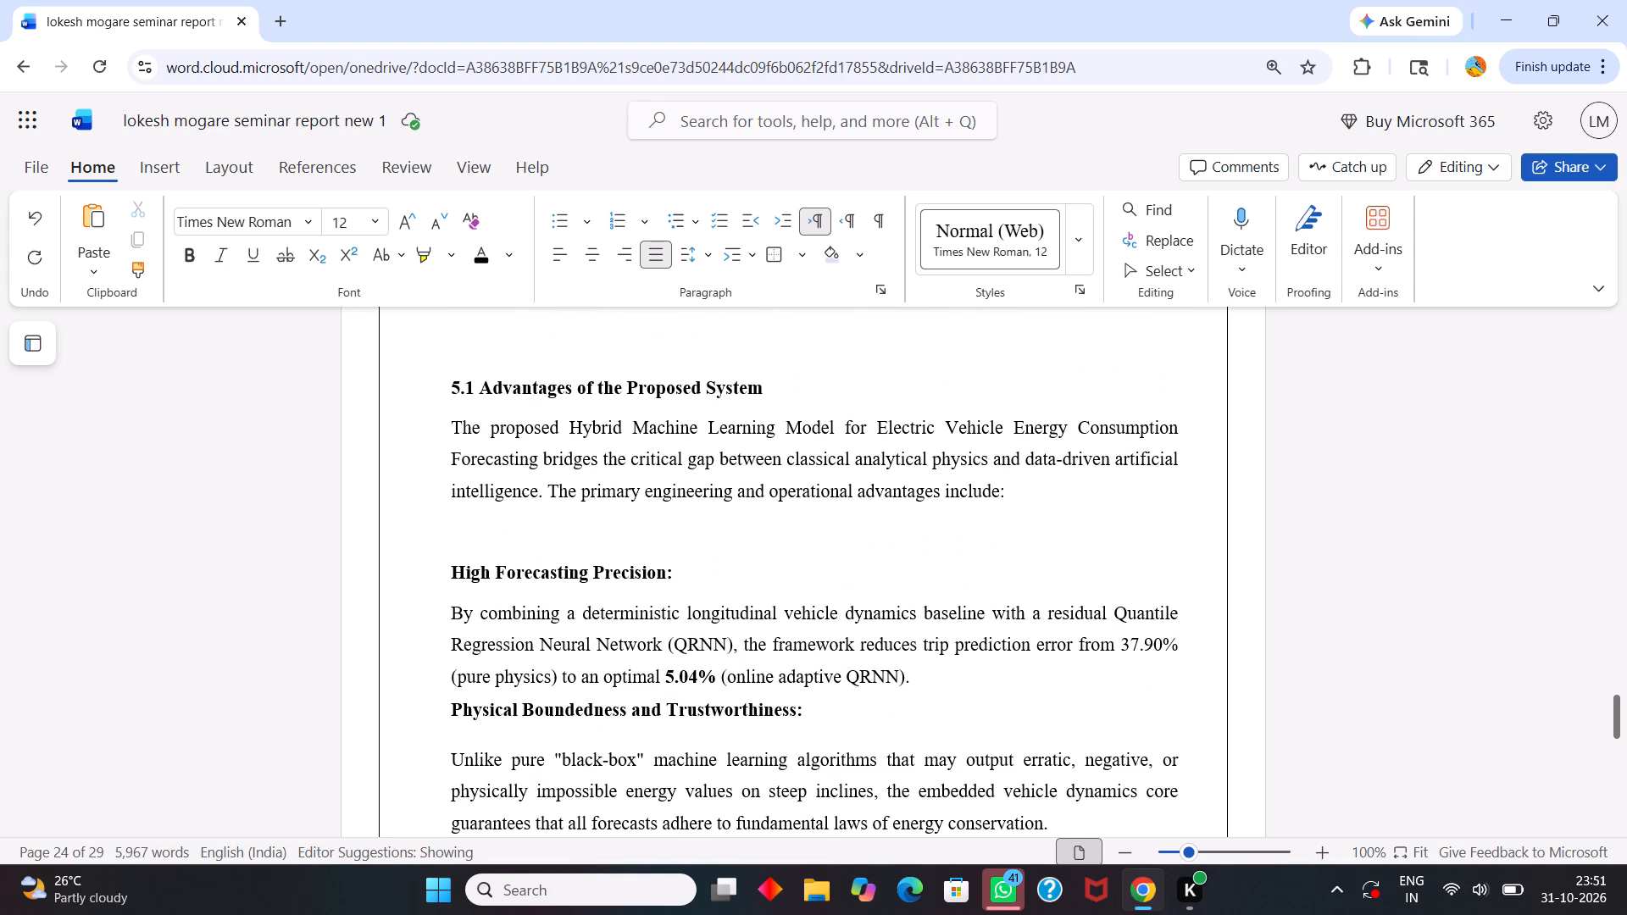
left_click(469, 546)
key("BackSpace")
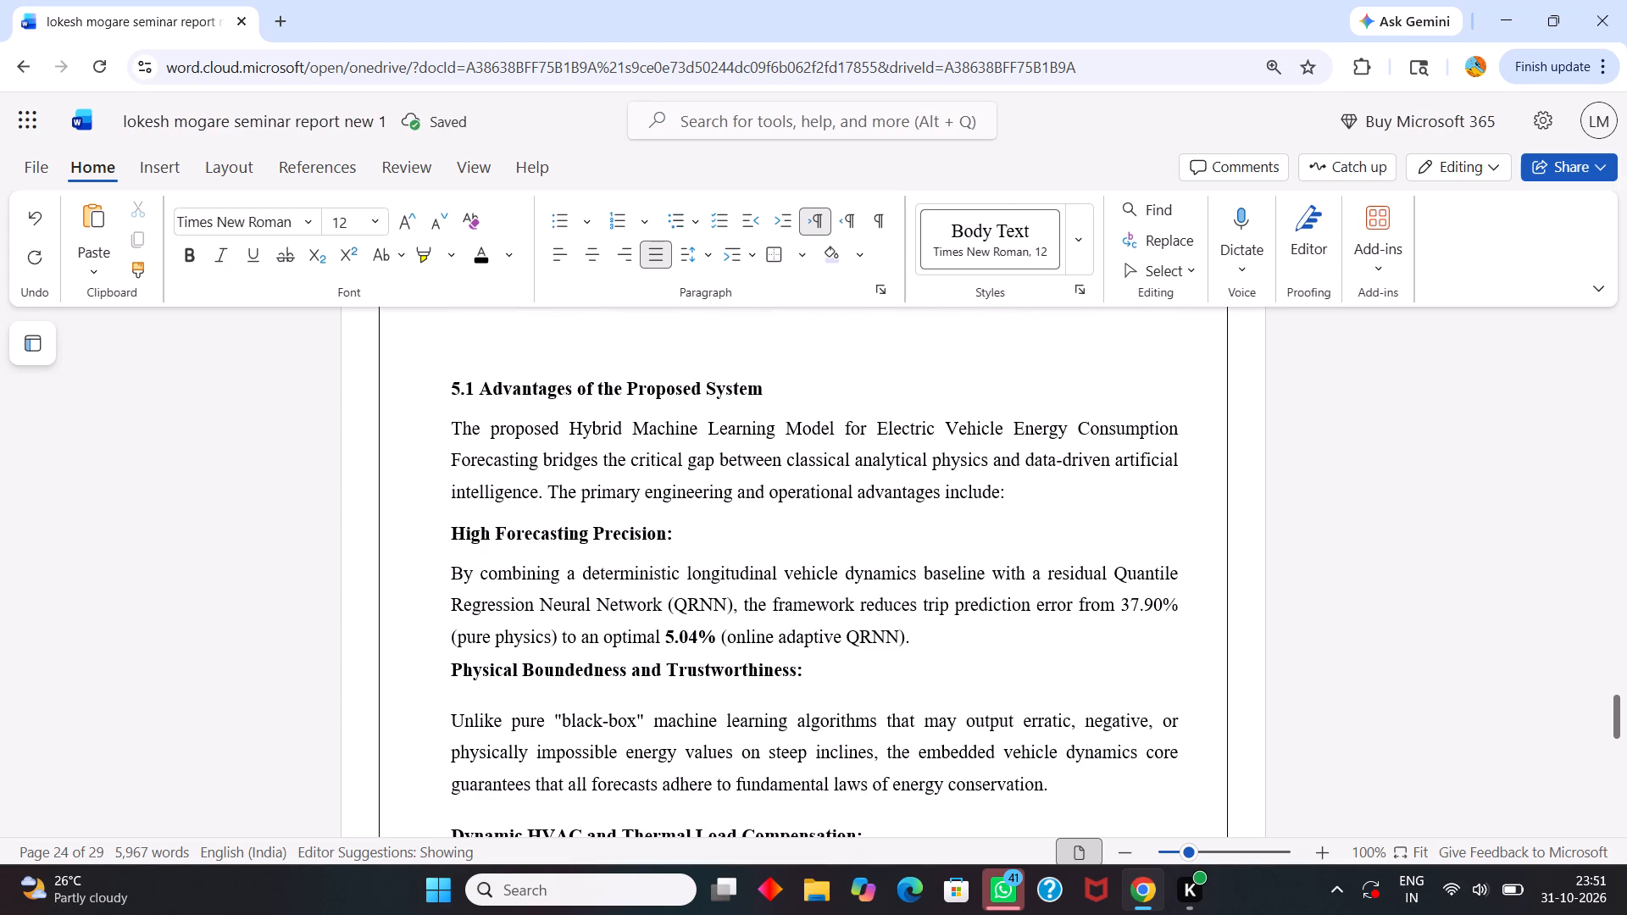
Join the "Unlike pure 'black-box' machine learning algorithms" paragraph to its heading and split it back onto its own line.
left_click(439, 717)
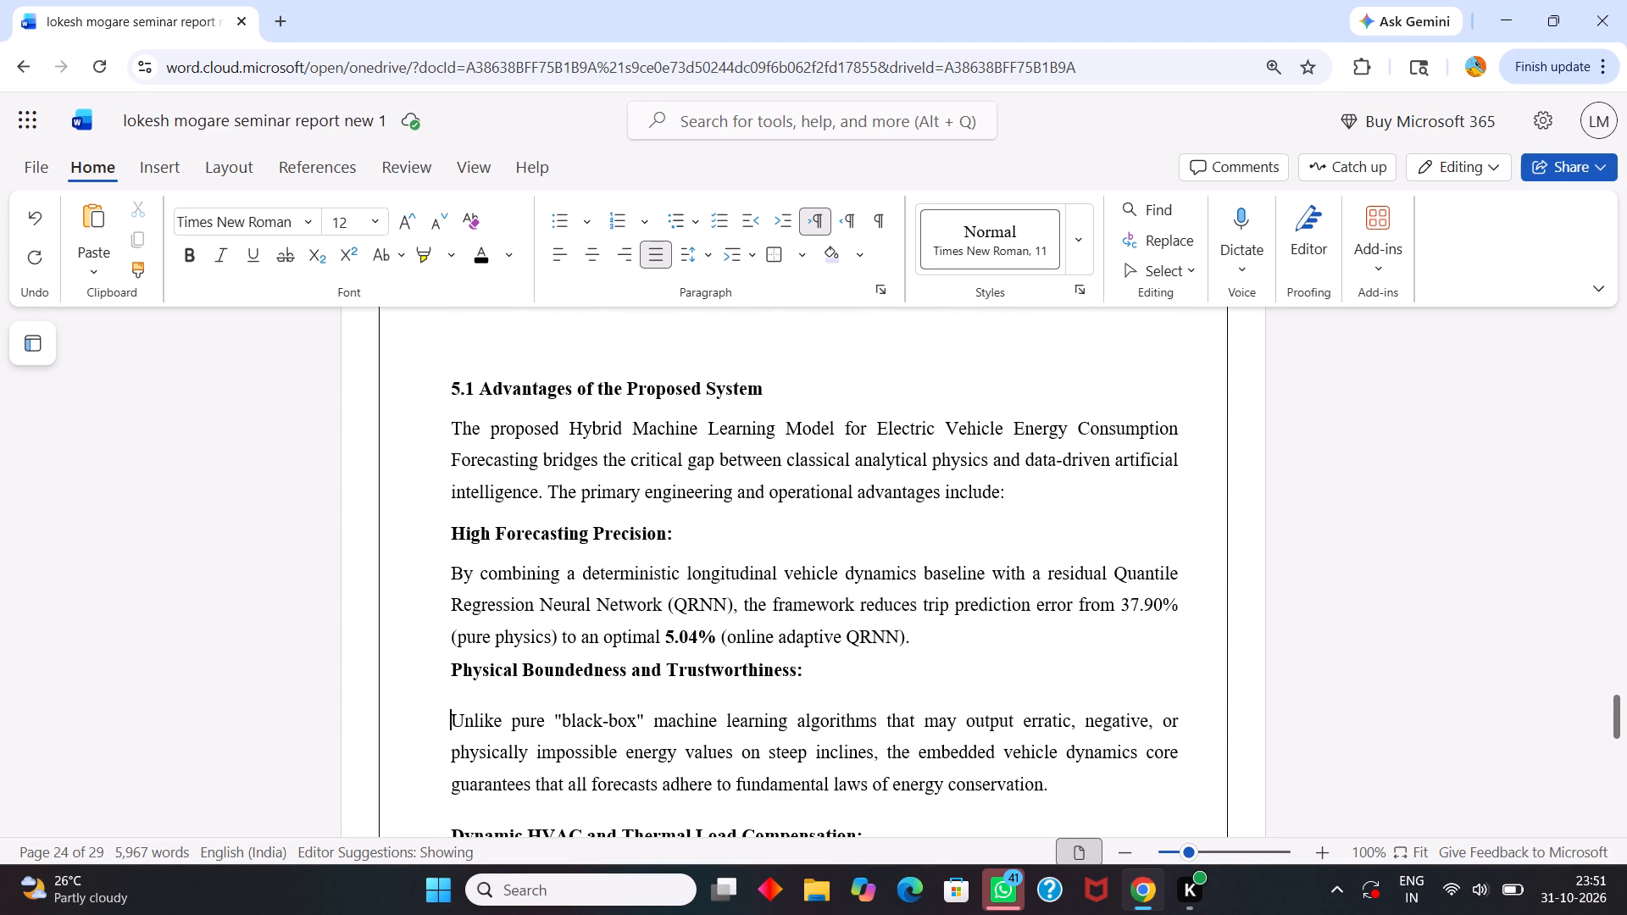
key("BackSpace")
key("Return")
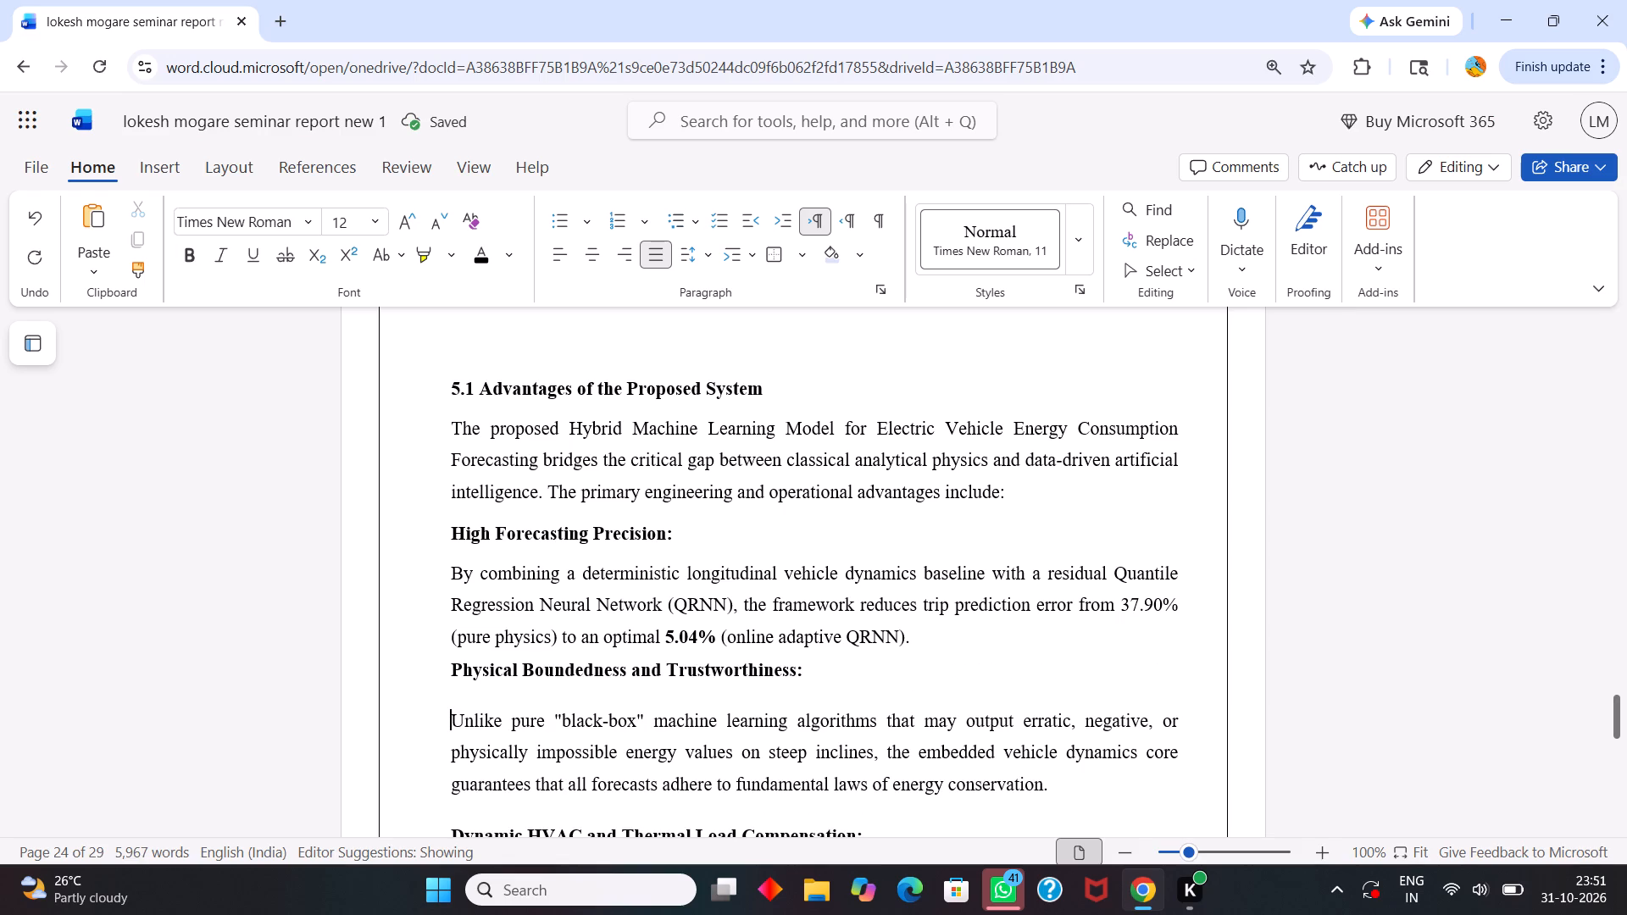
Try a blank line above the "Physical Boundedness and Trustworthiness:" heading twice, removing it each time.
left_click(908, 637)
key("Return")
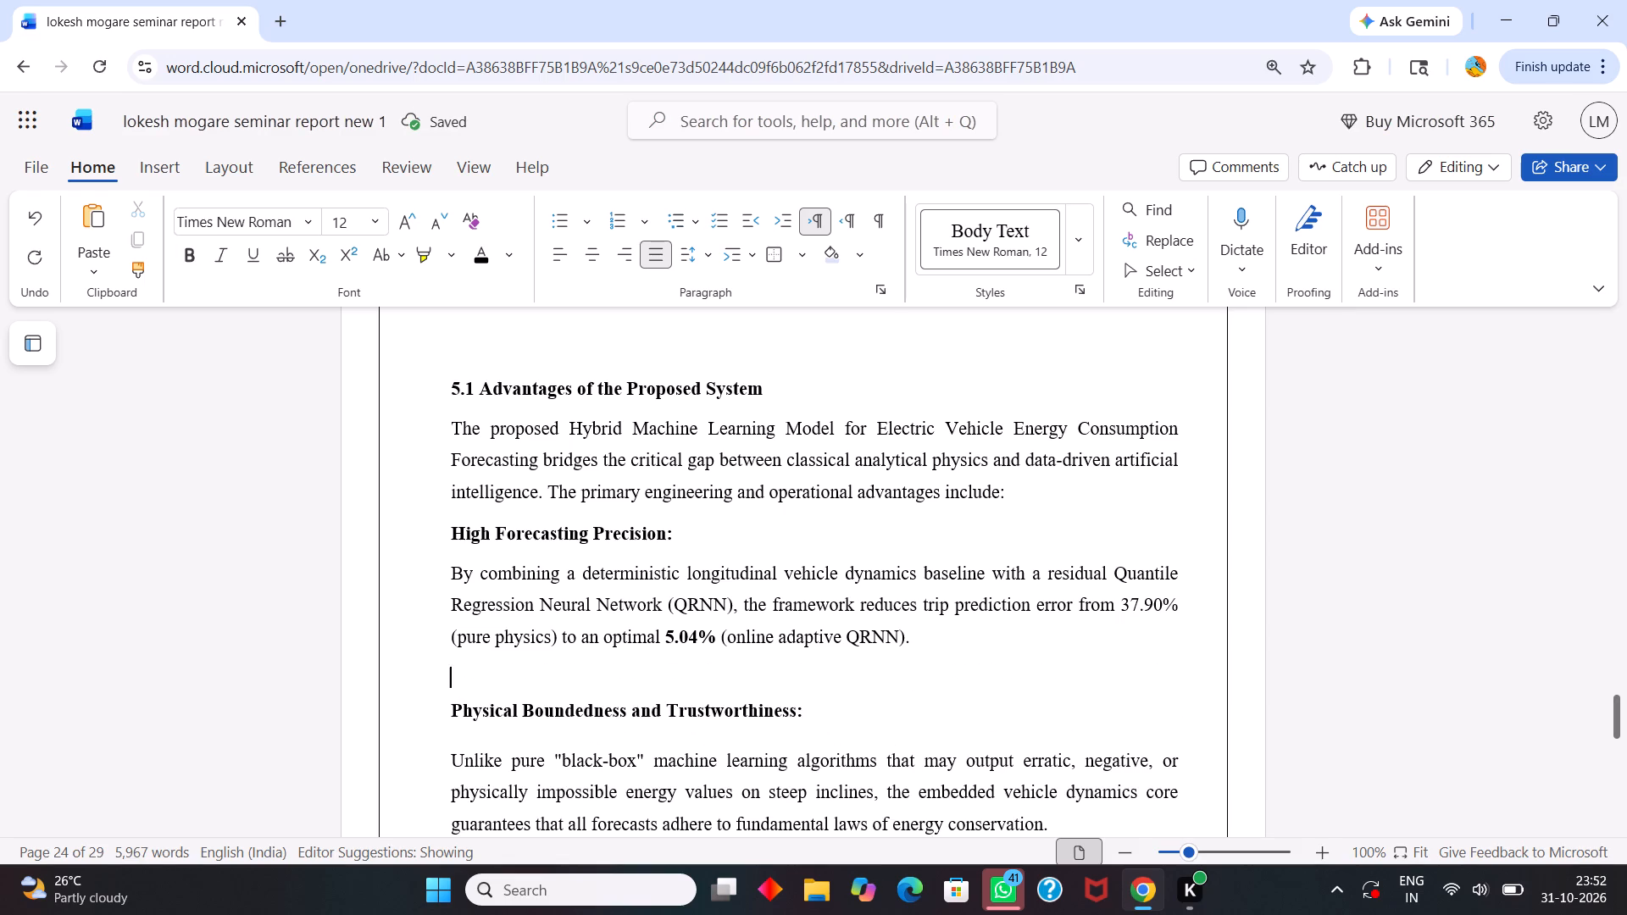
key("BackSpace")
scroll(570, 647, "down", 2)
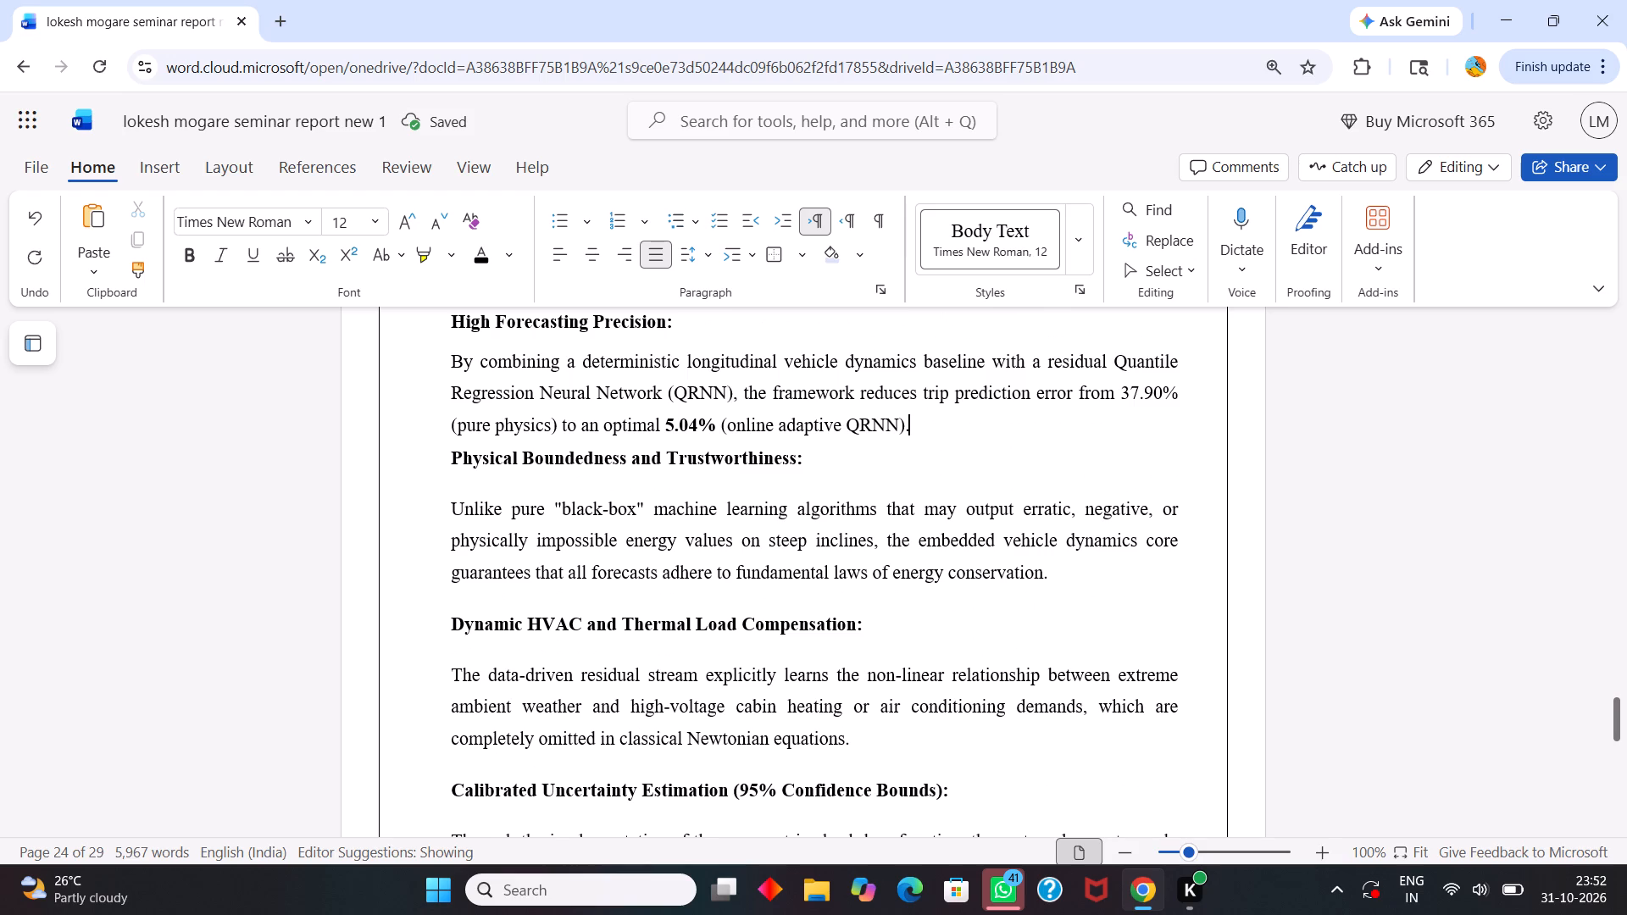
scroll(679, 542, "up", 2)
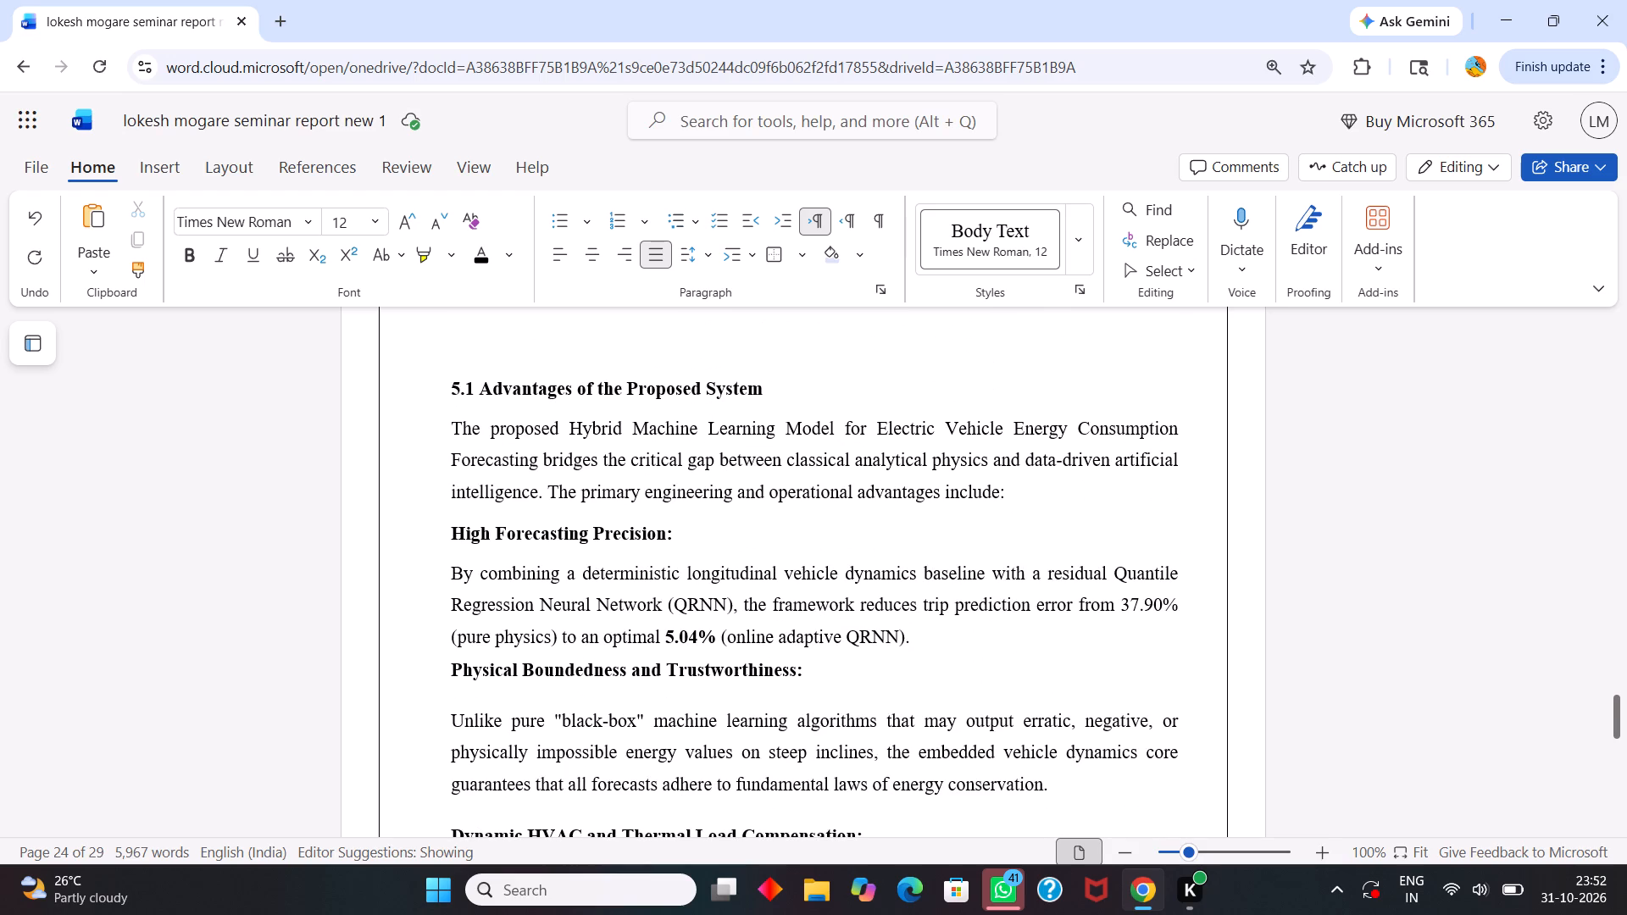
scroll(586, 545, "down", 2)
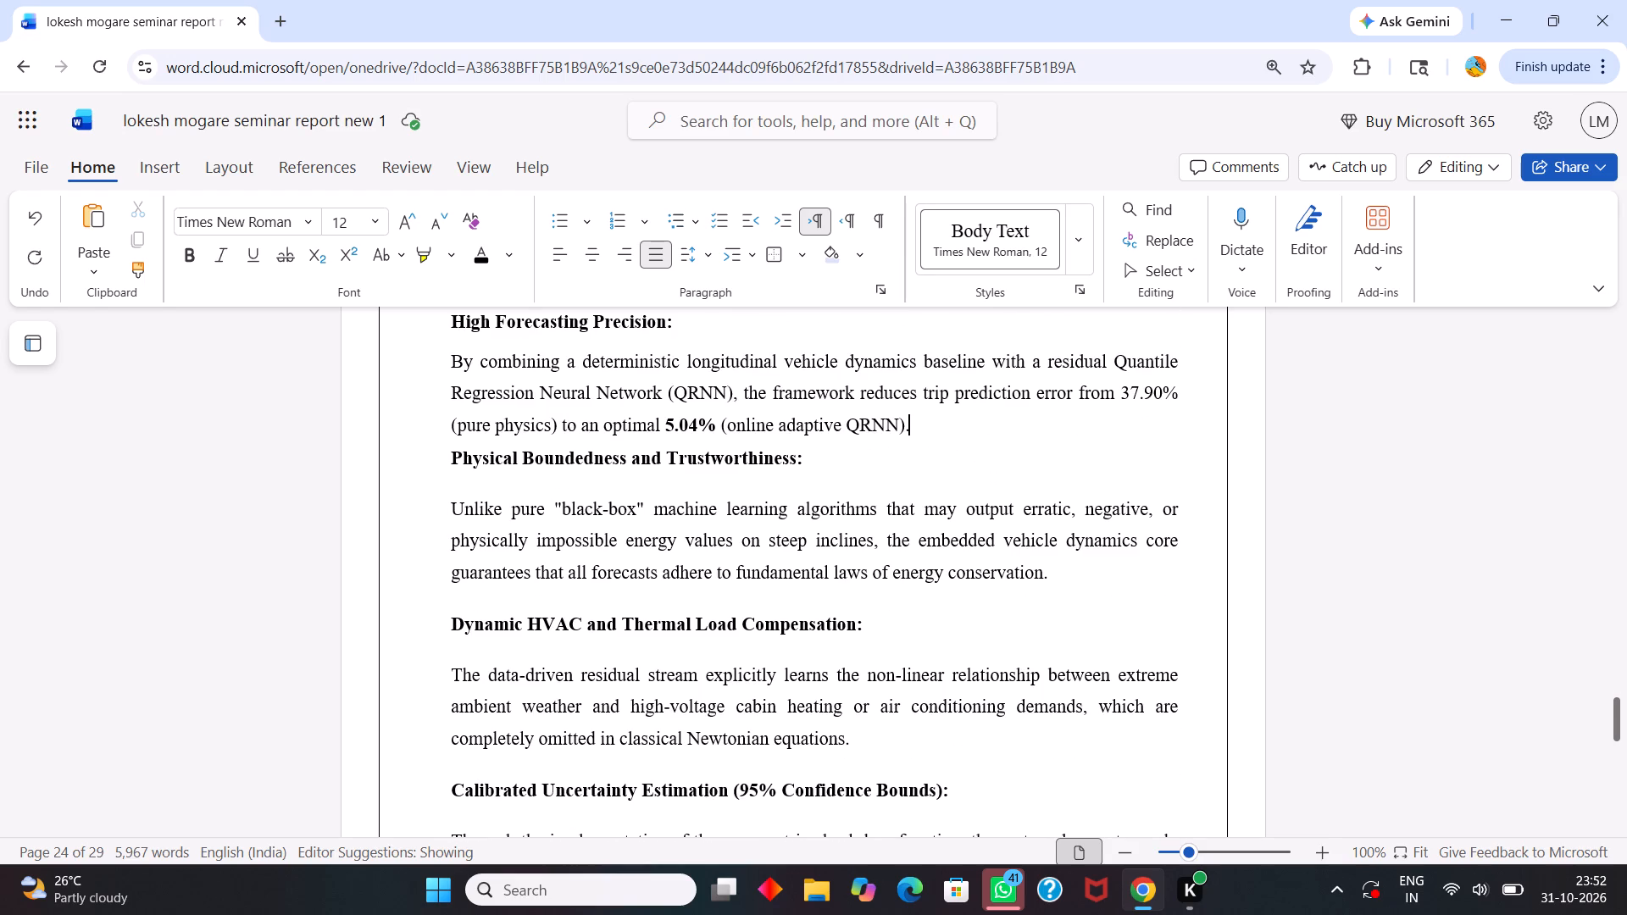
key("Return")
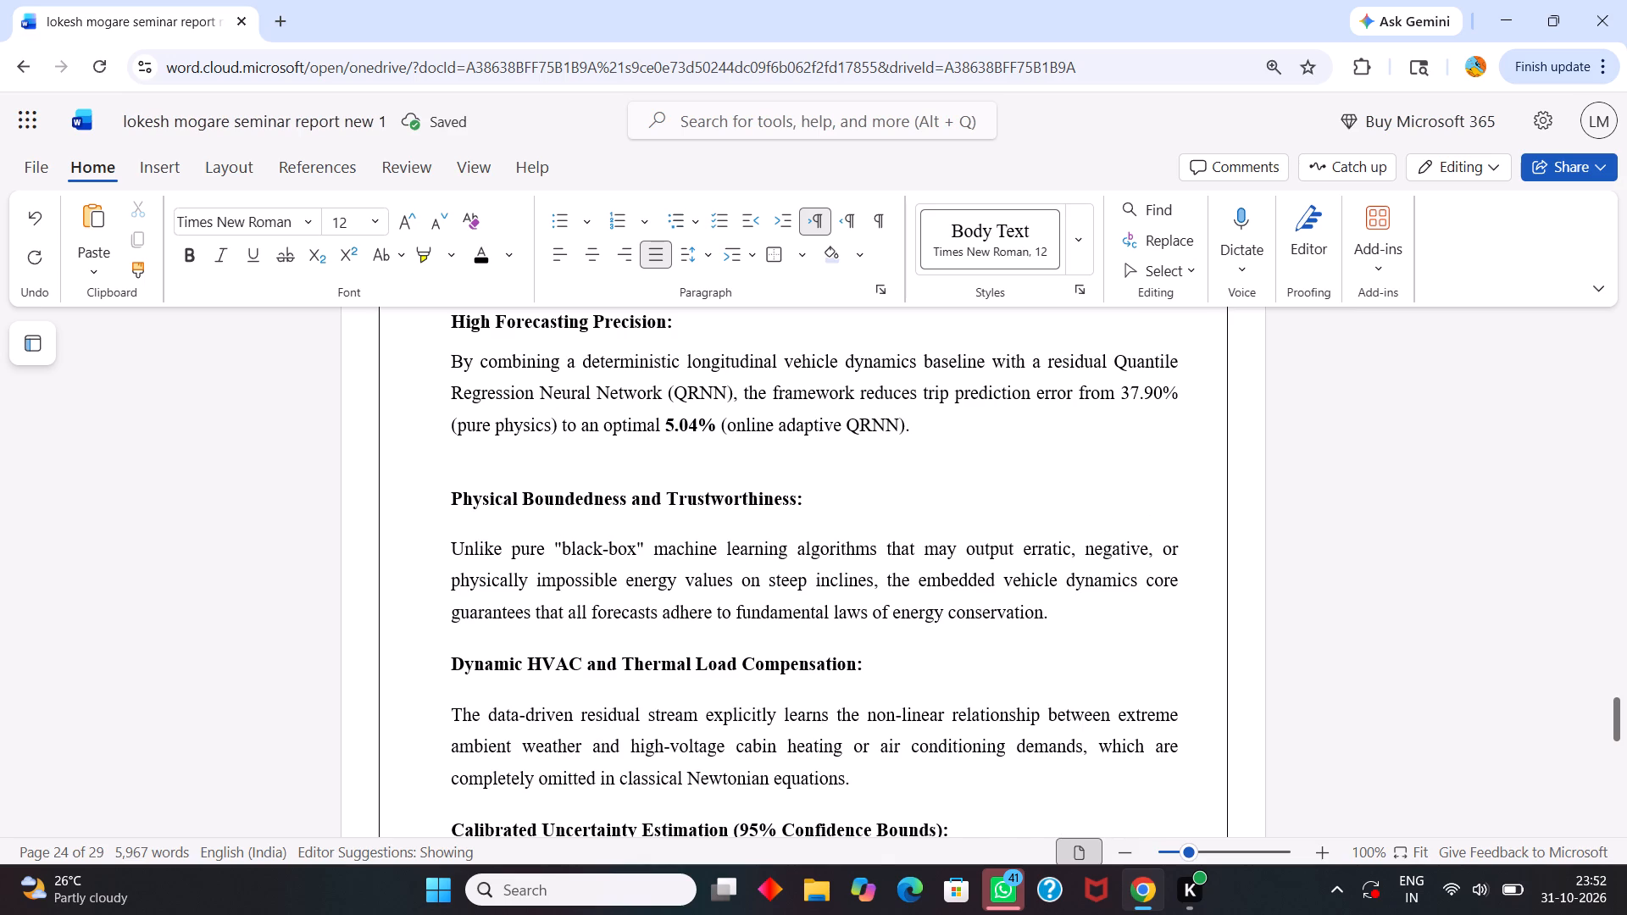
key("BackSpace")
Remove the blank line above the "Ultra-Low Embedded Computational Latency:" heading at the end of page 24.
scroll(461, 552, "down", 2)
scroll(545, 510, "down", 2)
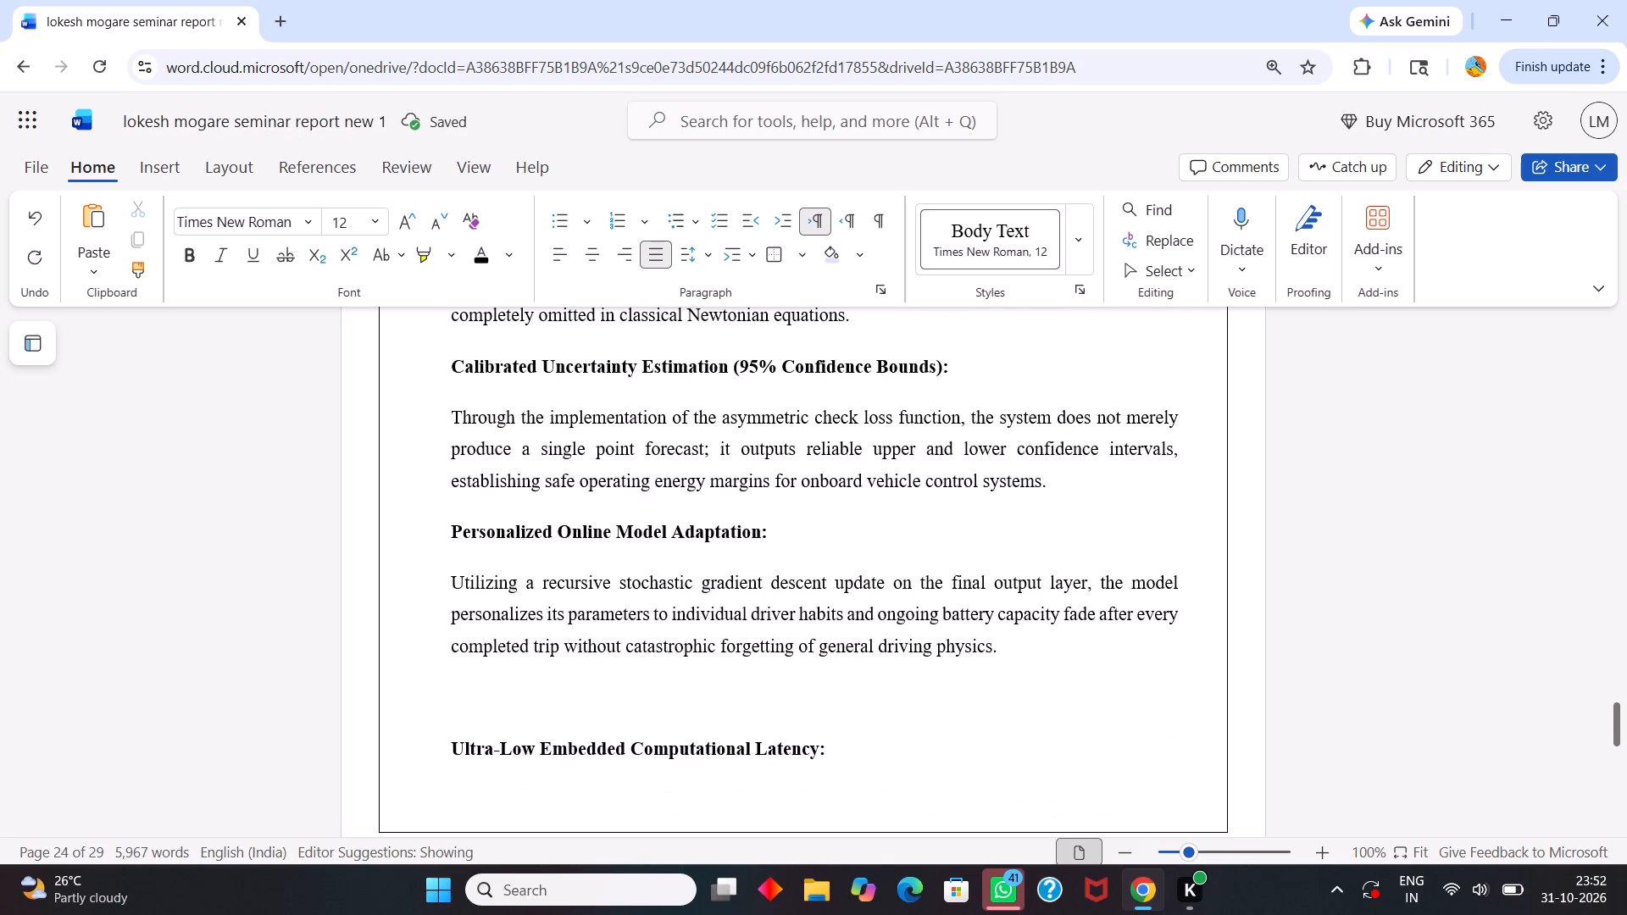
scroll(545, 510, "down", 2)
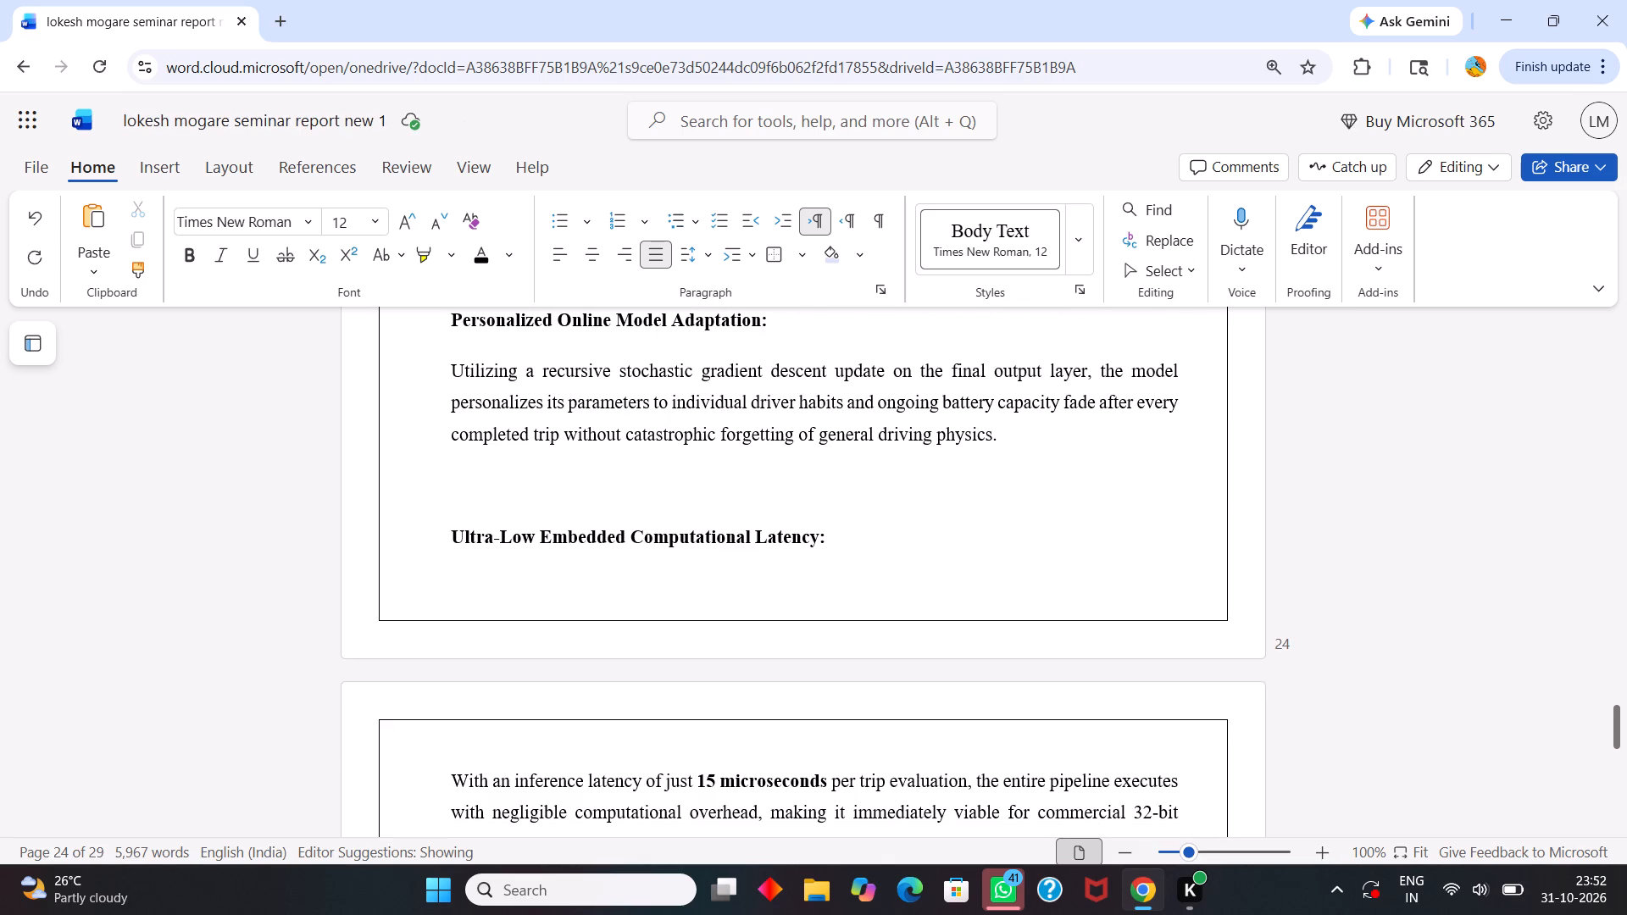
left_click(470, 512)
key("BackSpace")
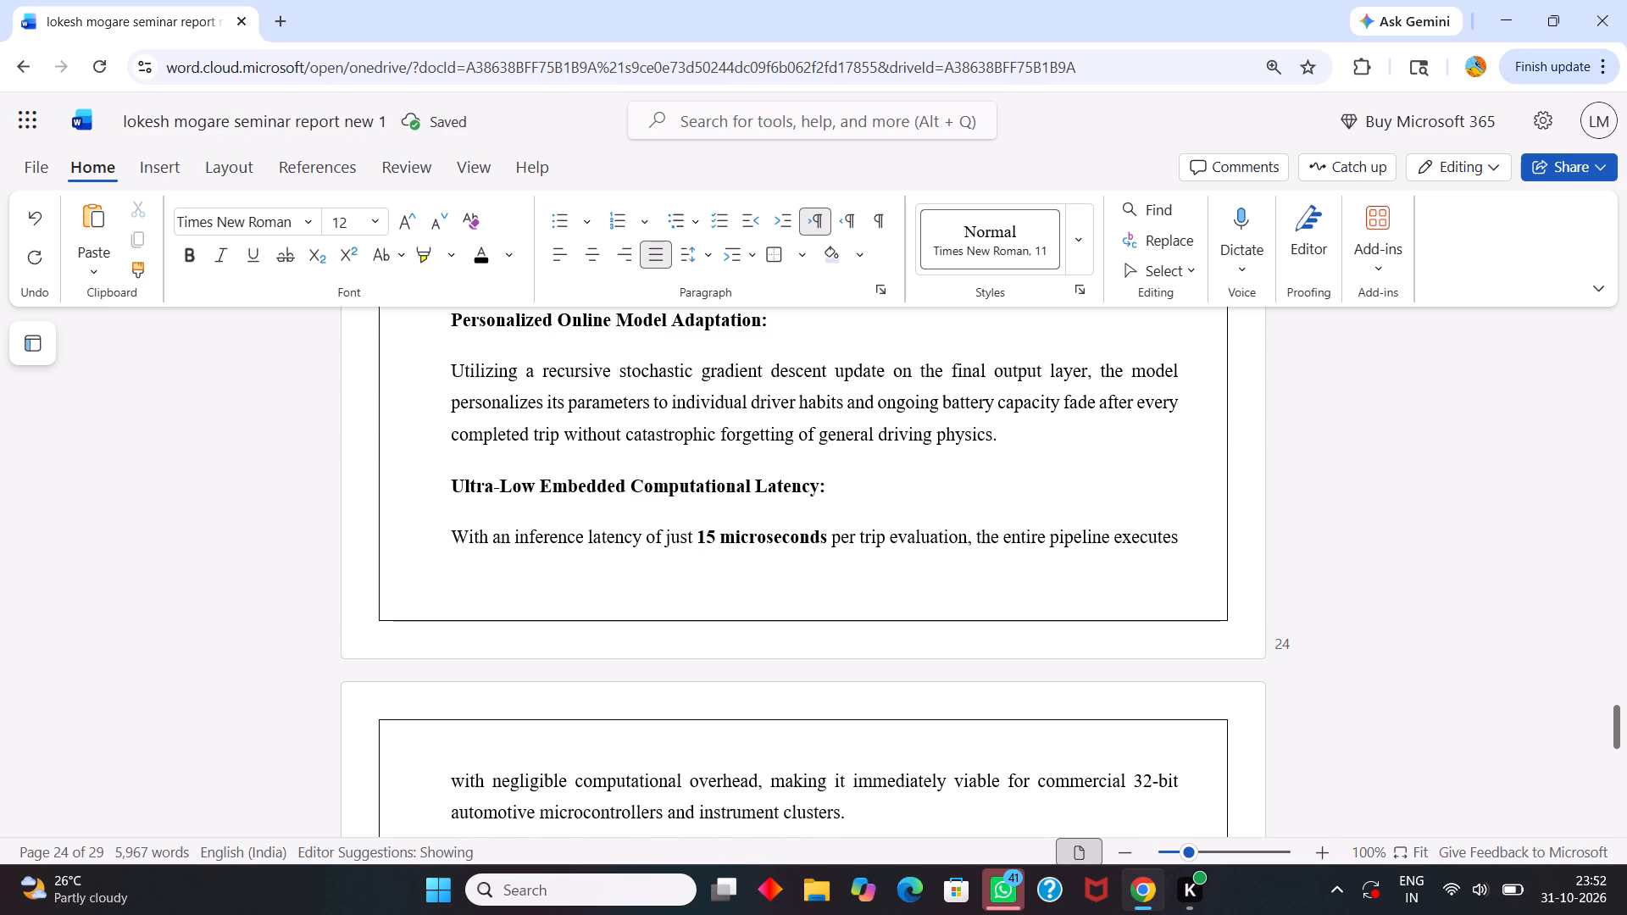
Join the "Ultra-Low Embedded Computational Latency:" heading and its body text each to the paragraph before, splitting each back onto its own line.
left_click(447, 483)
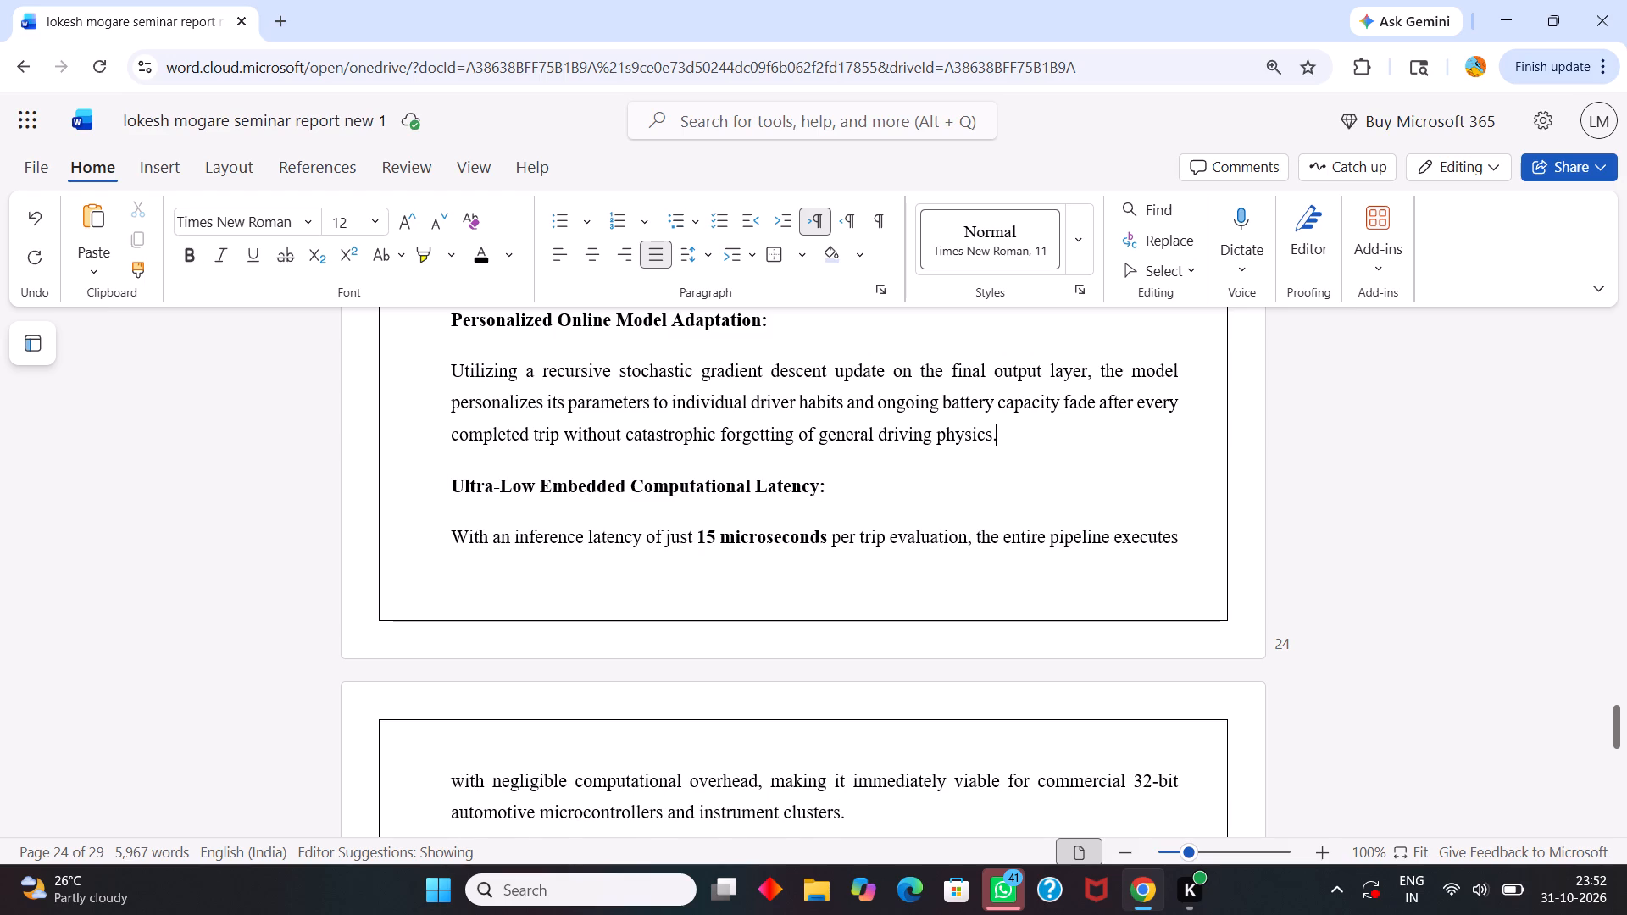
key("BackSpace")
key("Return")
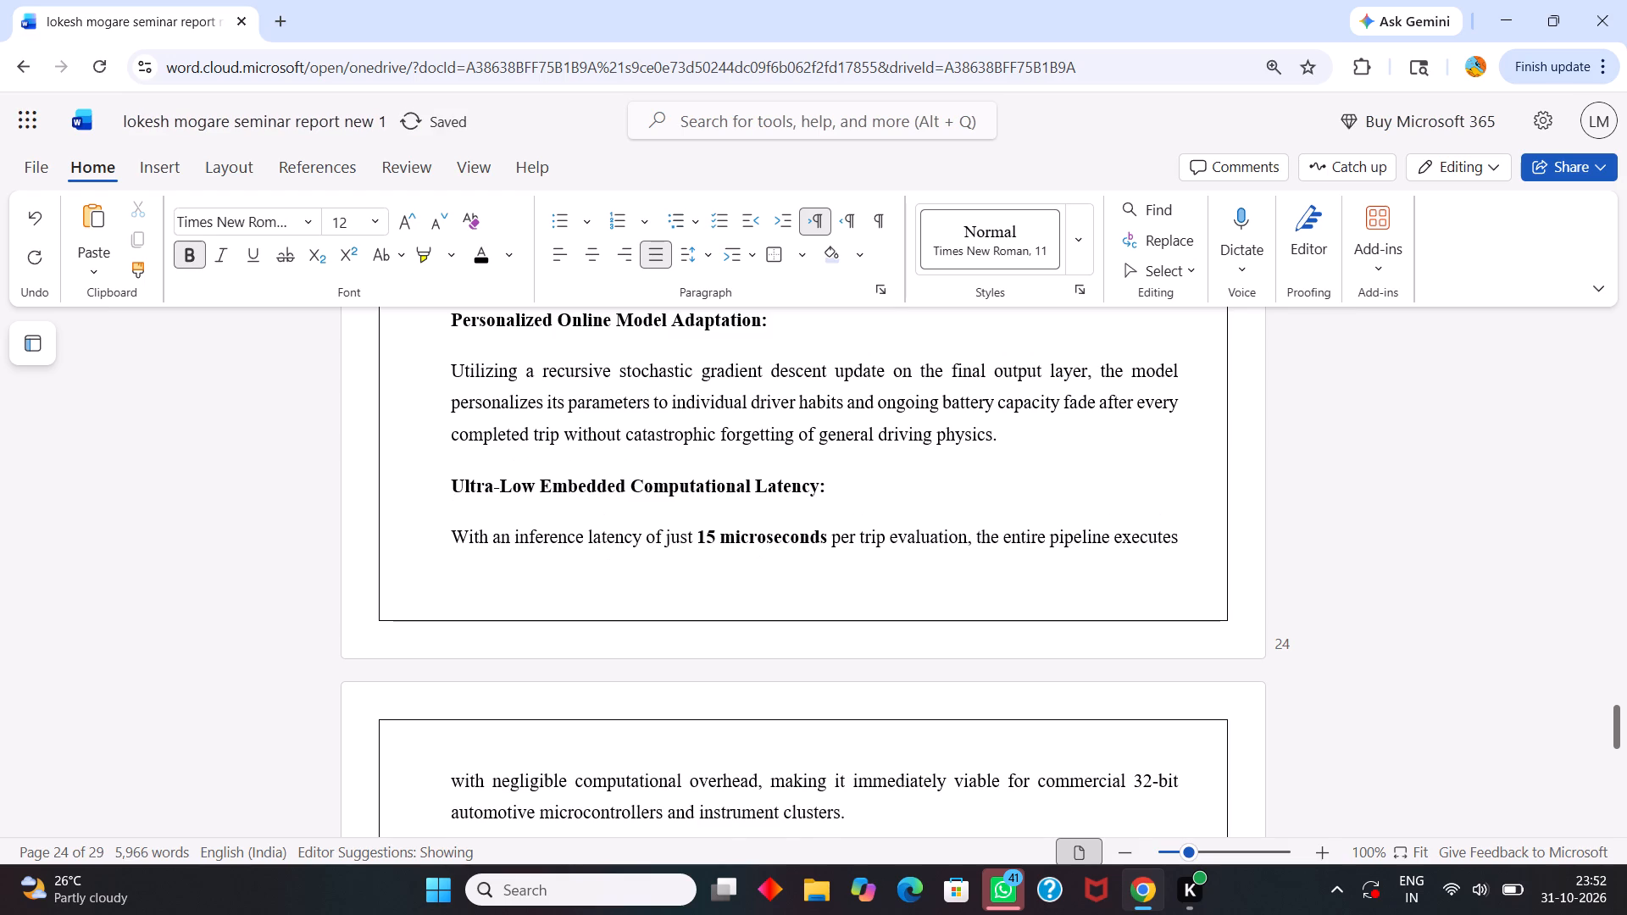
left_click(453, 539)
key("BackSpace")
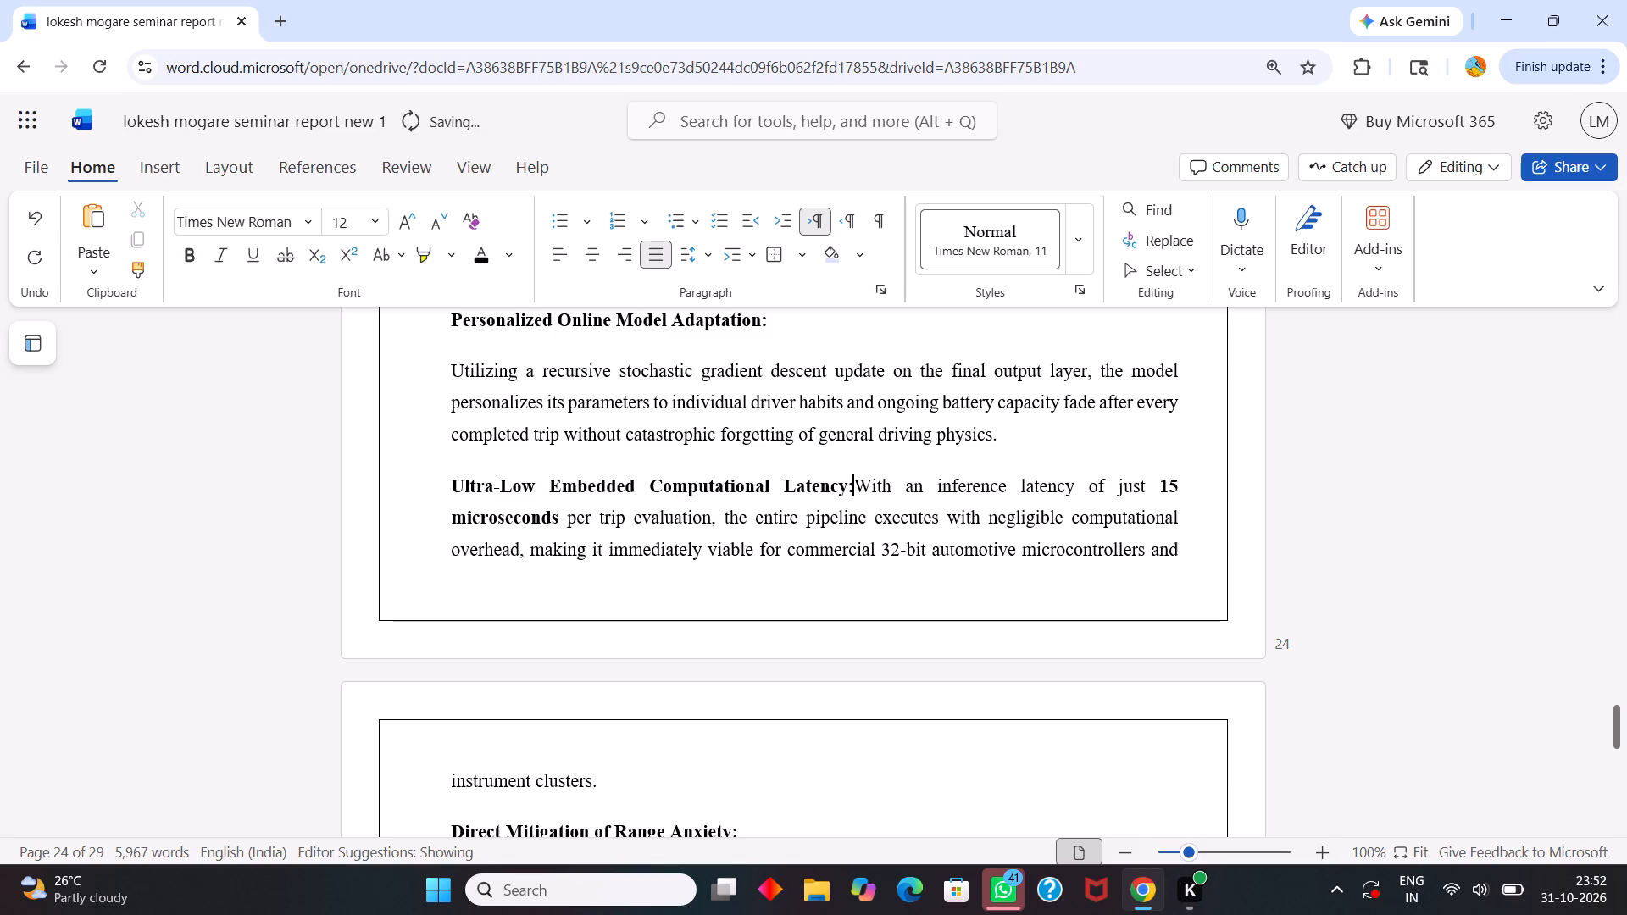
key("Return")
Remove the blank line above the "Decentralized Federated Learning for Smart Fleets:" heading in section 5.2.
scroll(453, 539, "down", 4)
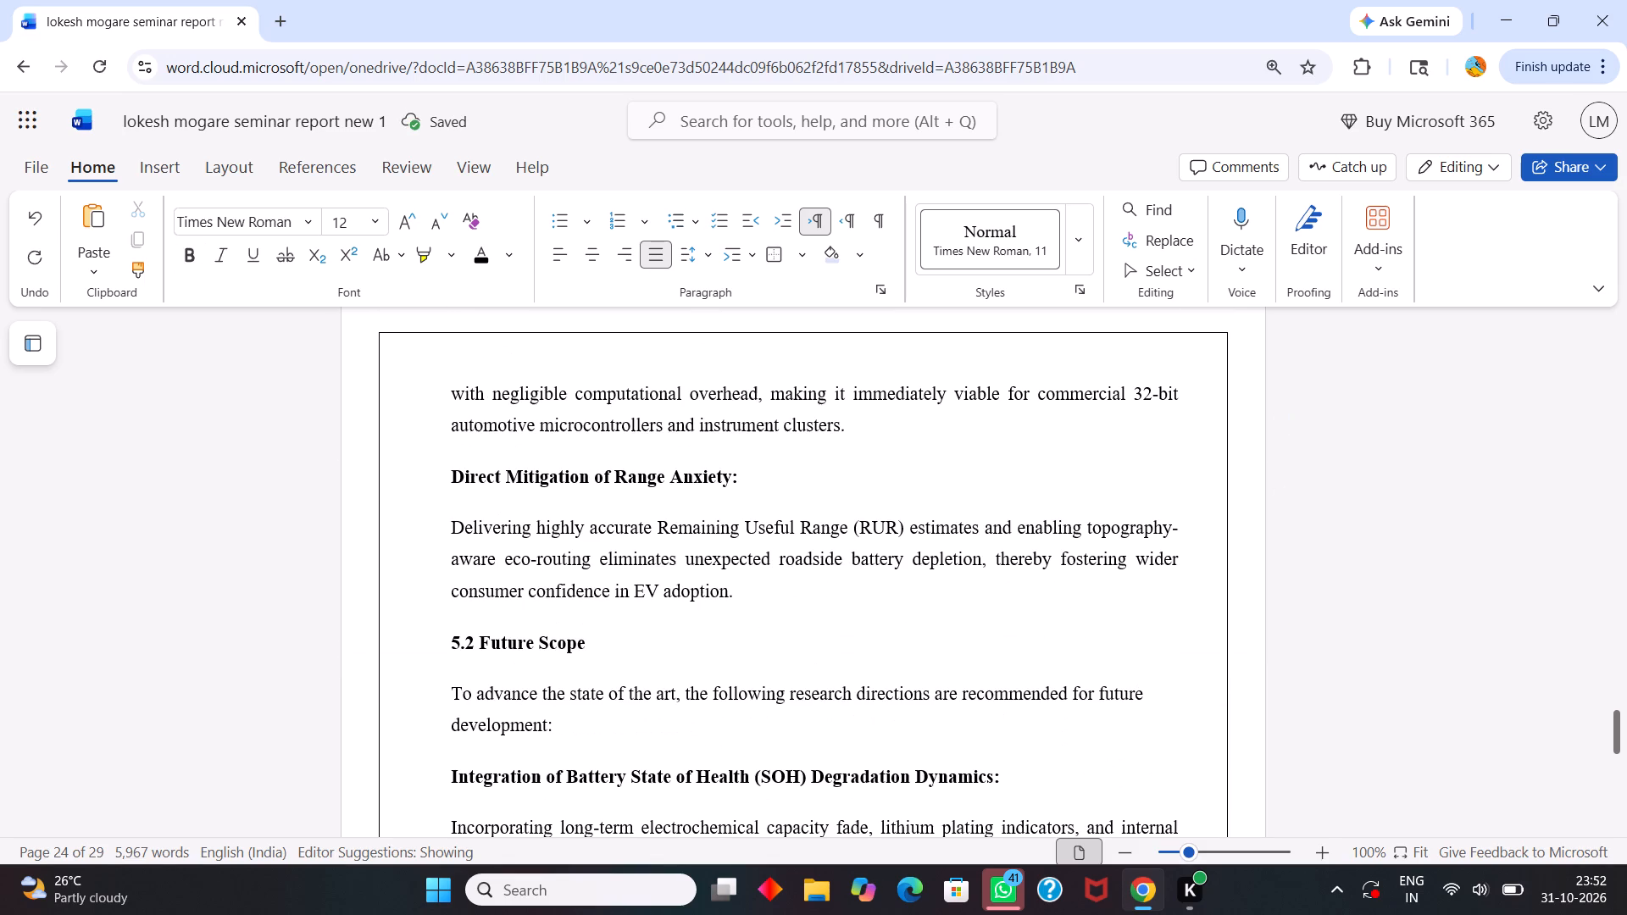
scroll(502, 533, "down", 4)
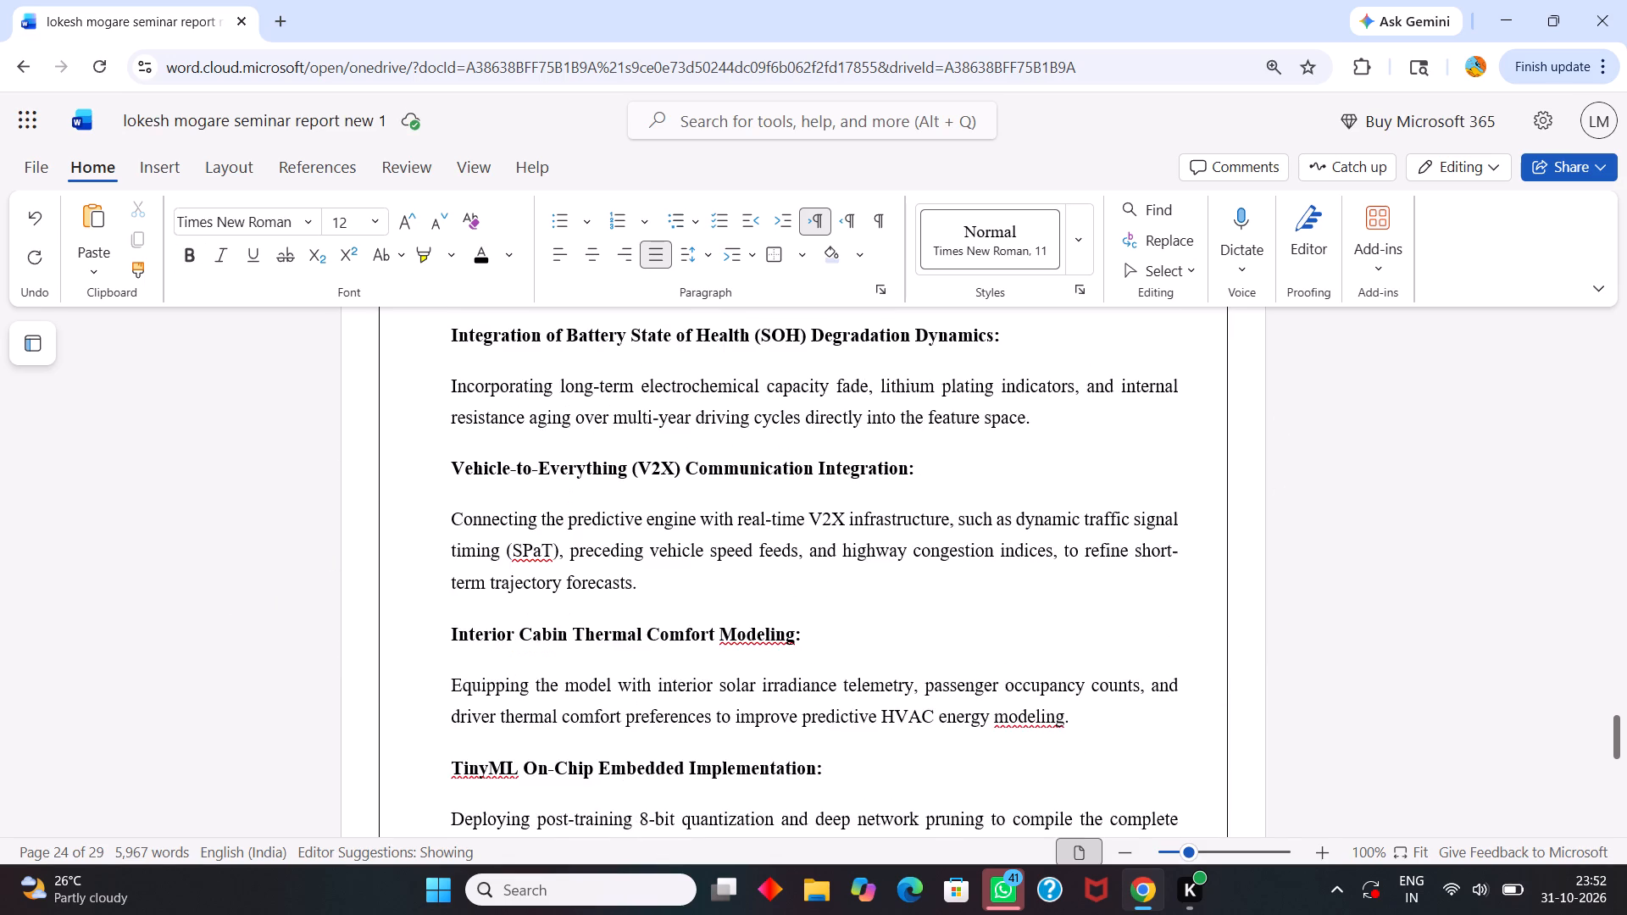
scroll(502, 533, "down", 3)
scroll(502, 533, "up", 9)
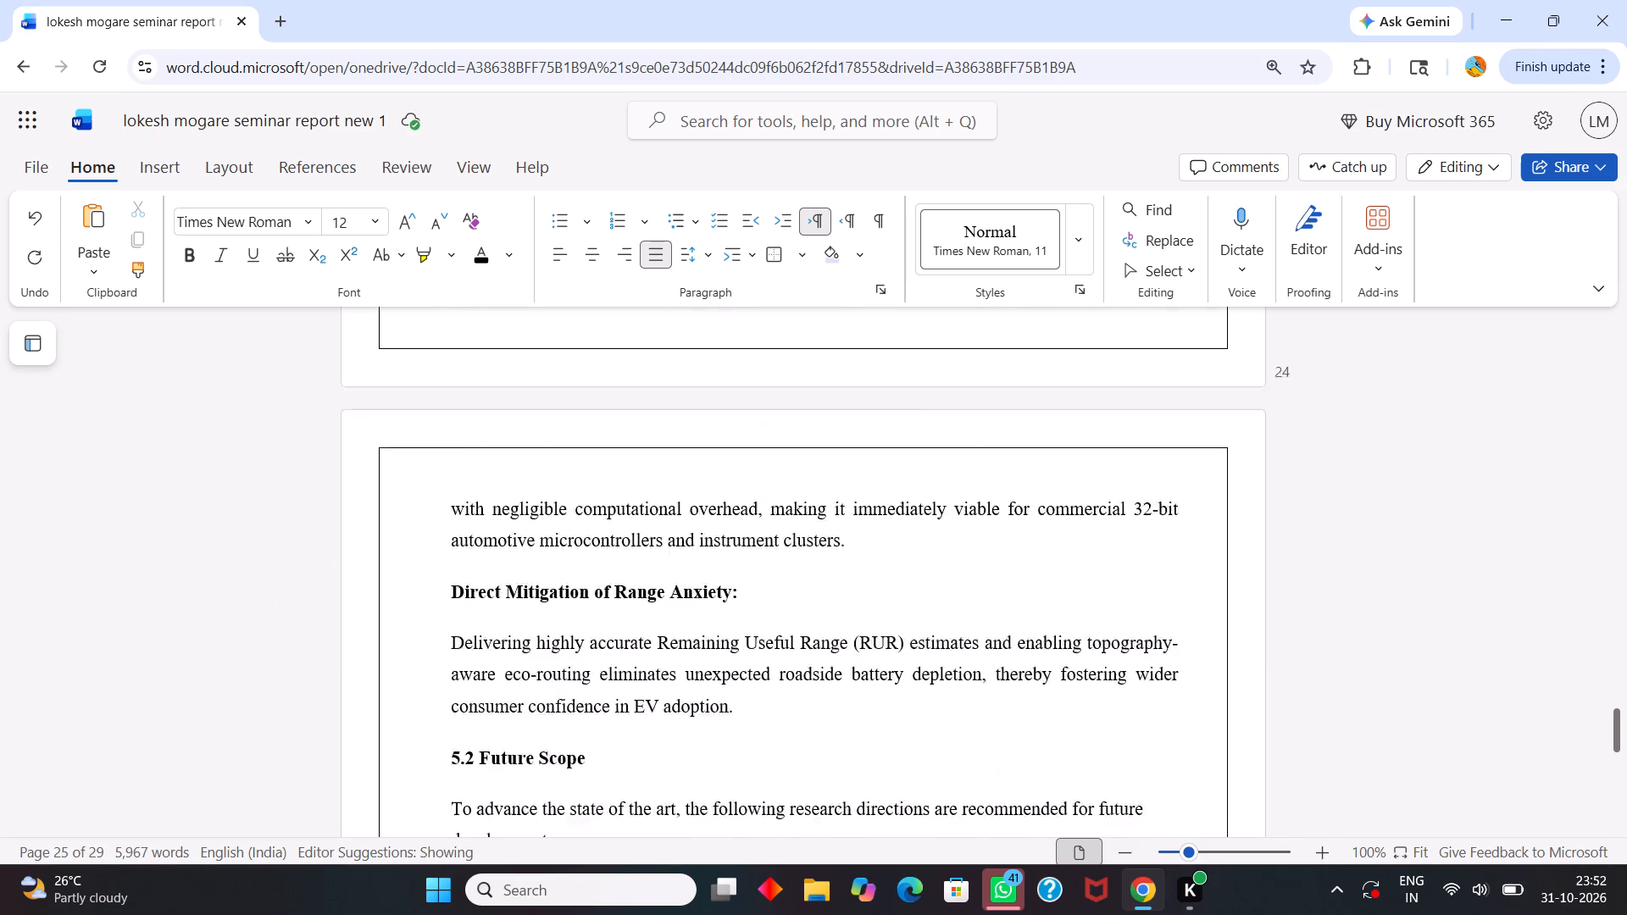
scroll(501, 532, "down", 12)
scroll(501, 532, "up", 4)
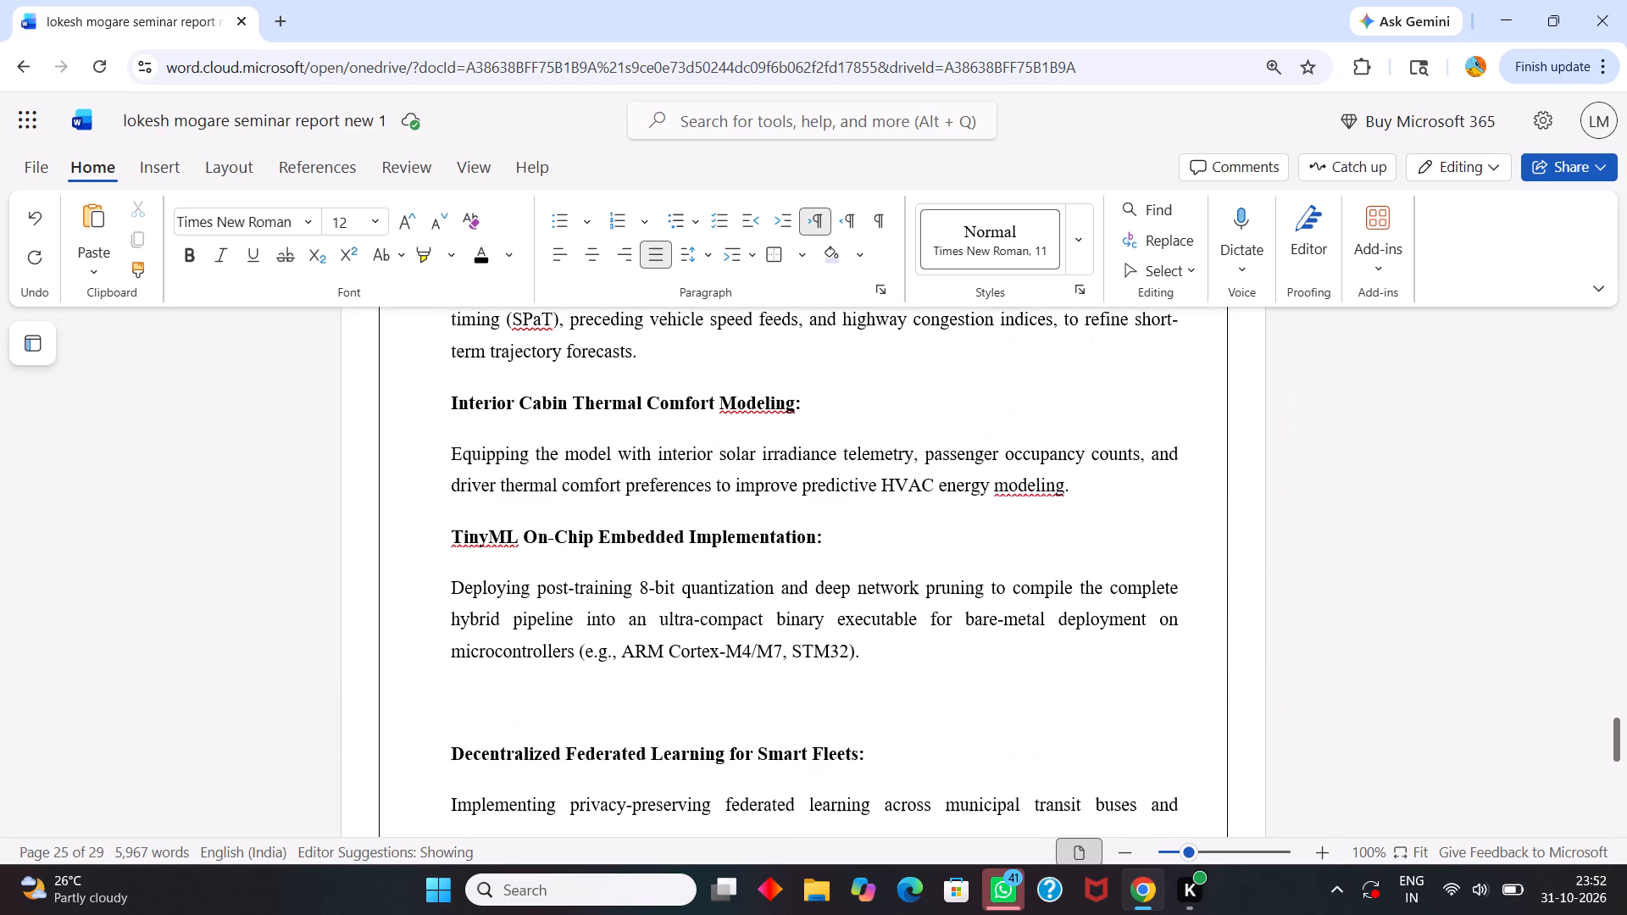
left_click(435, 650)
left_click(491, 663)
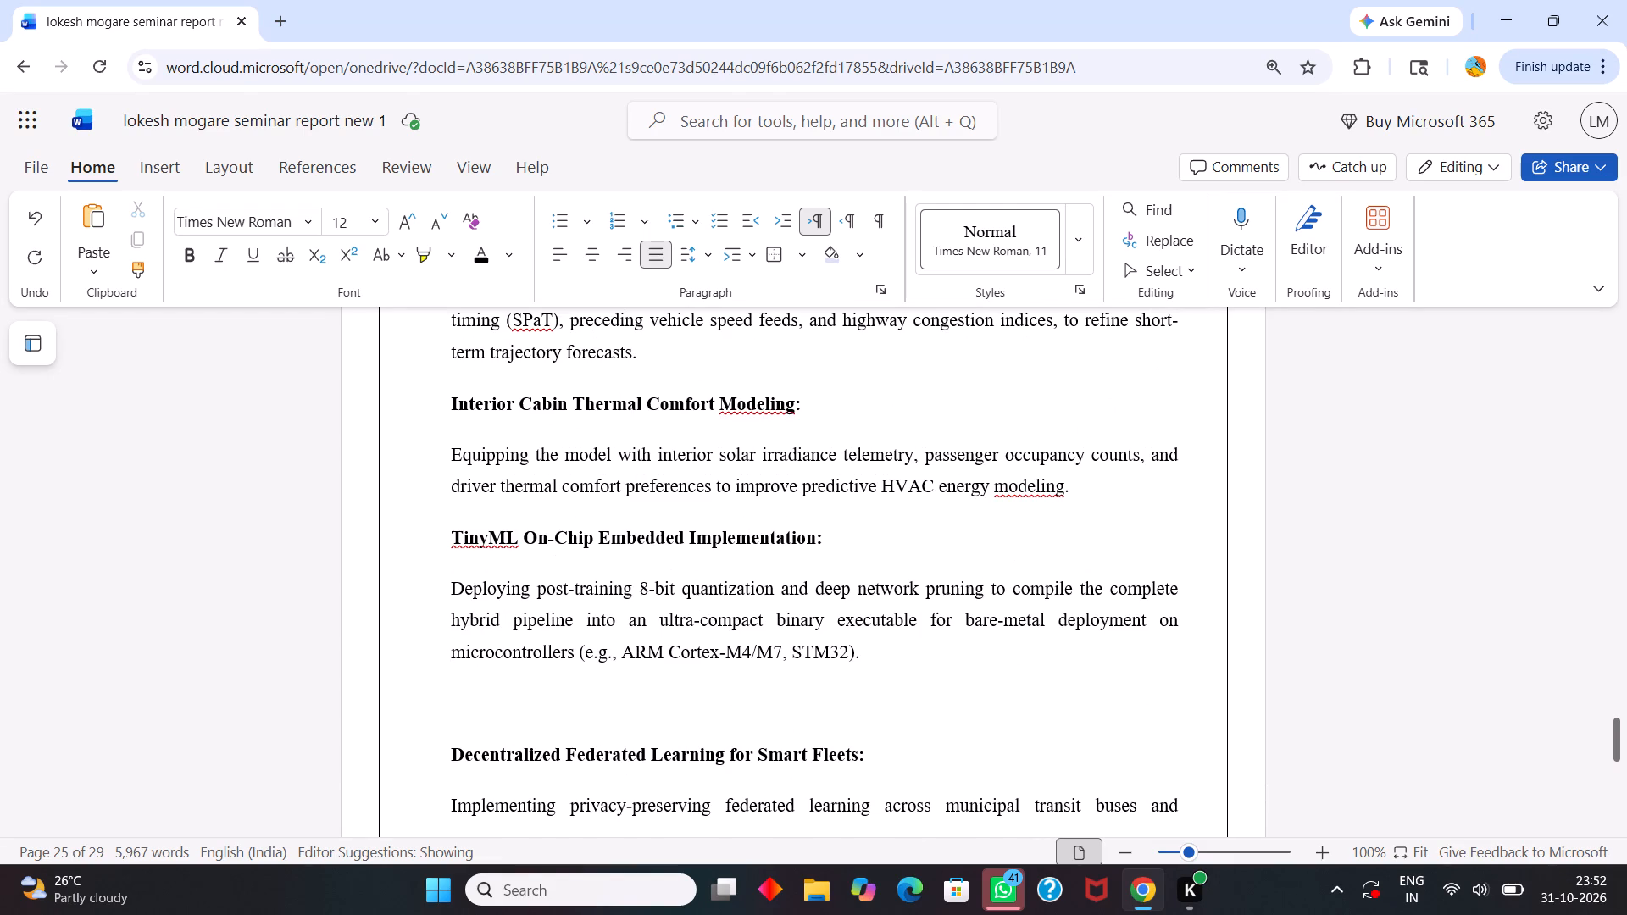
left_click(498, 710)
key("BackSpace")
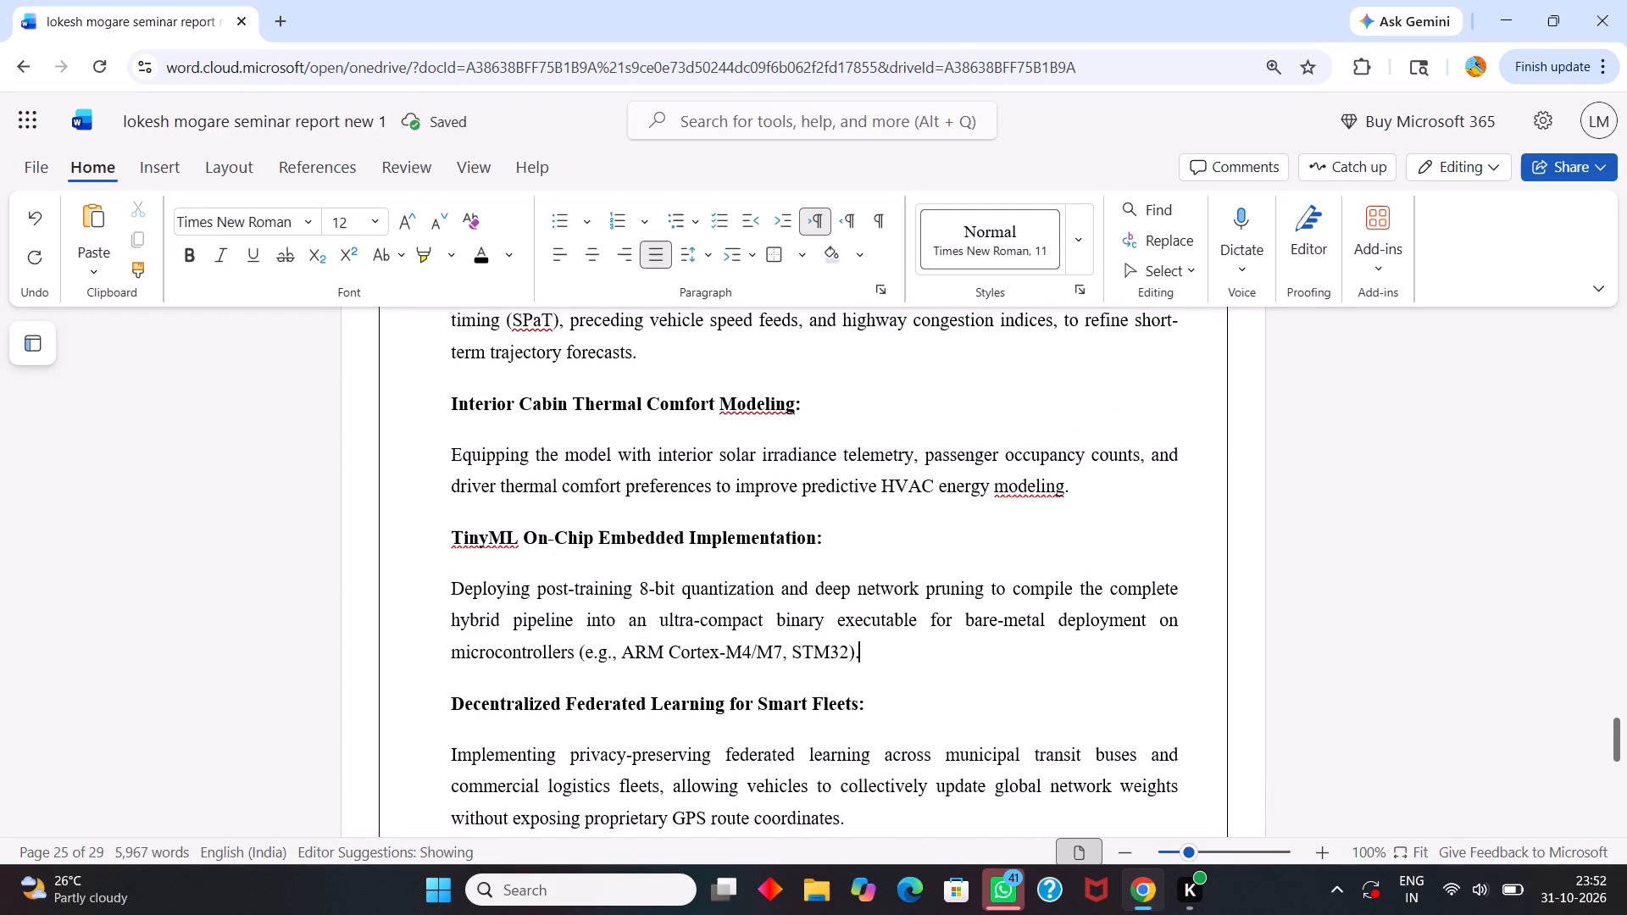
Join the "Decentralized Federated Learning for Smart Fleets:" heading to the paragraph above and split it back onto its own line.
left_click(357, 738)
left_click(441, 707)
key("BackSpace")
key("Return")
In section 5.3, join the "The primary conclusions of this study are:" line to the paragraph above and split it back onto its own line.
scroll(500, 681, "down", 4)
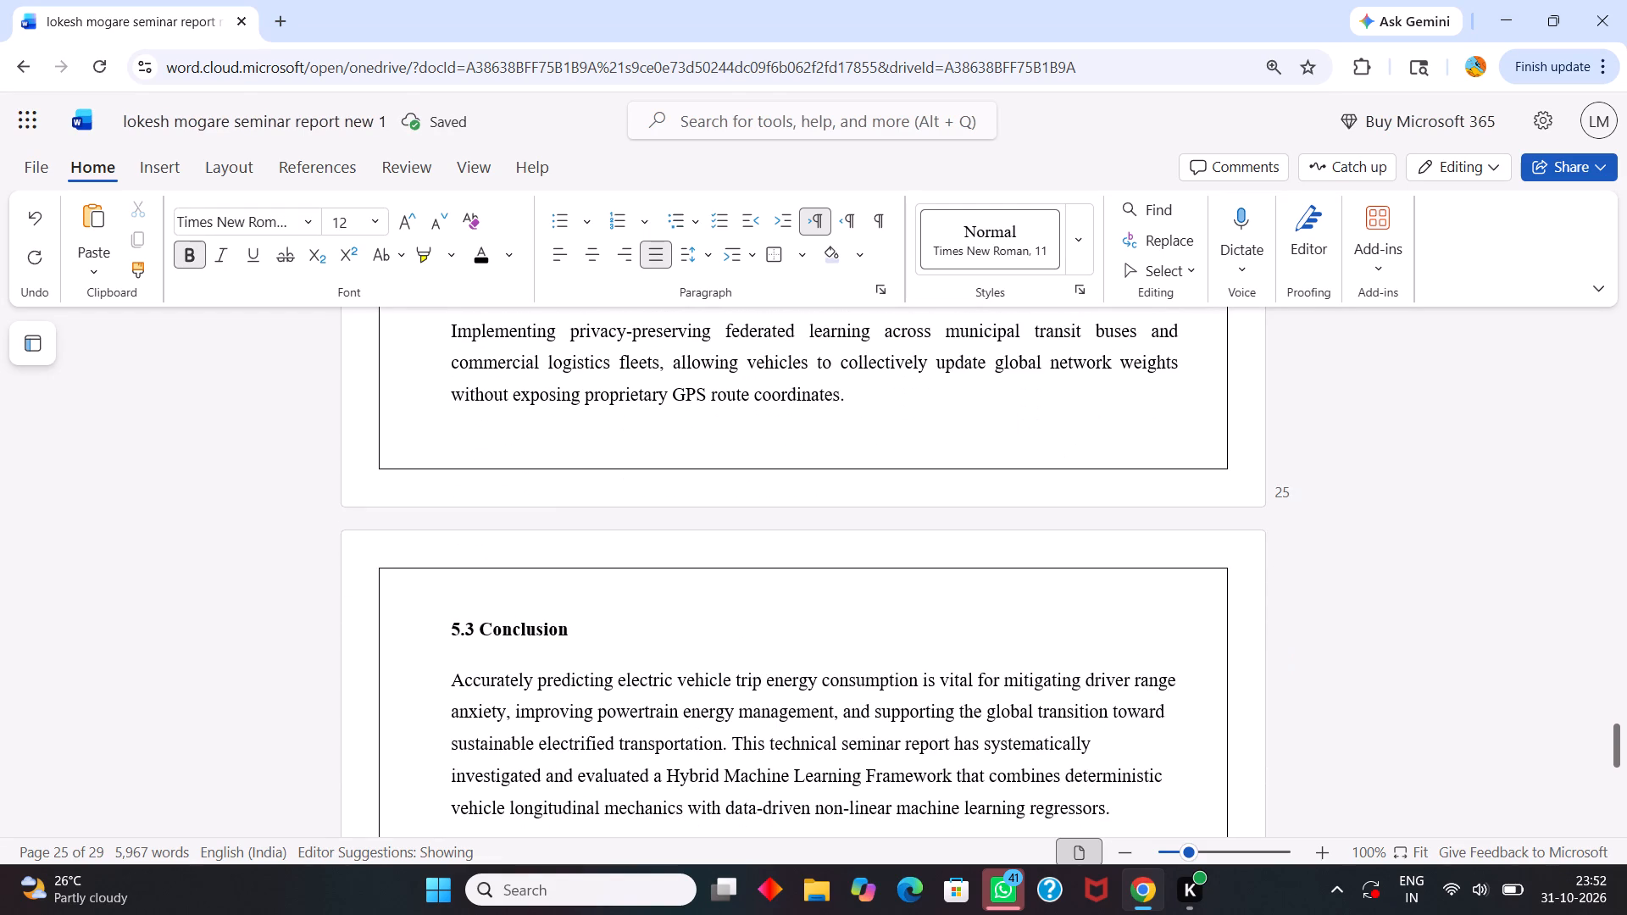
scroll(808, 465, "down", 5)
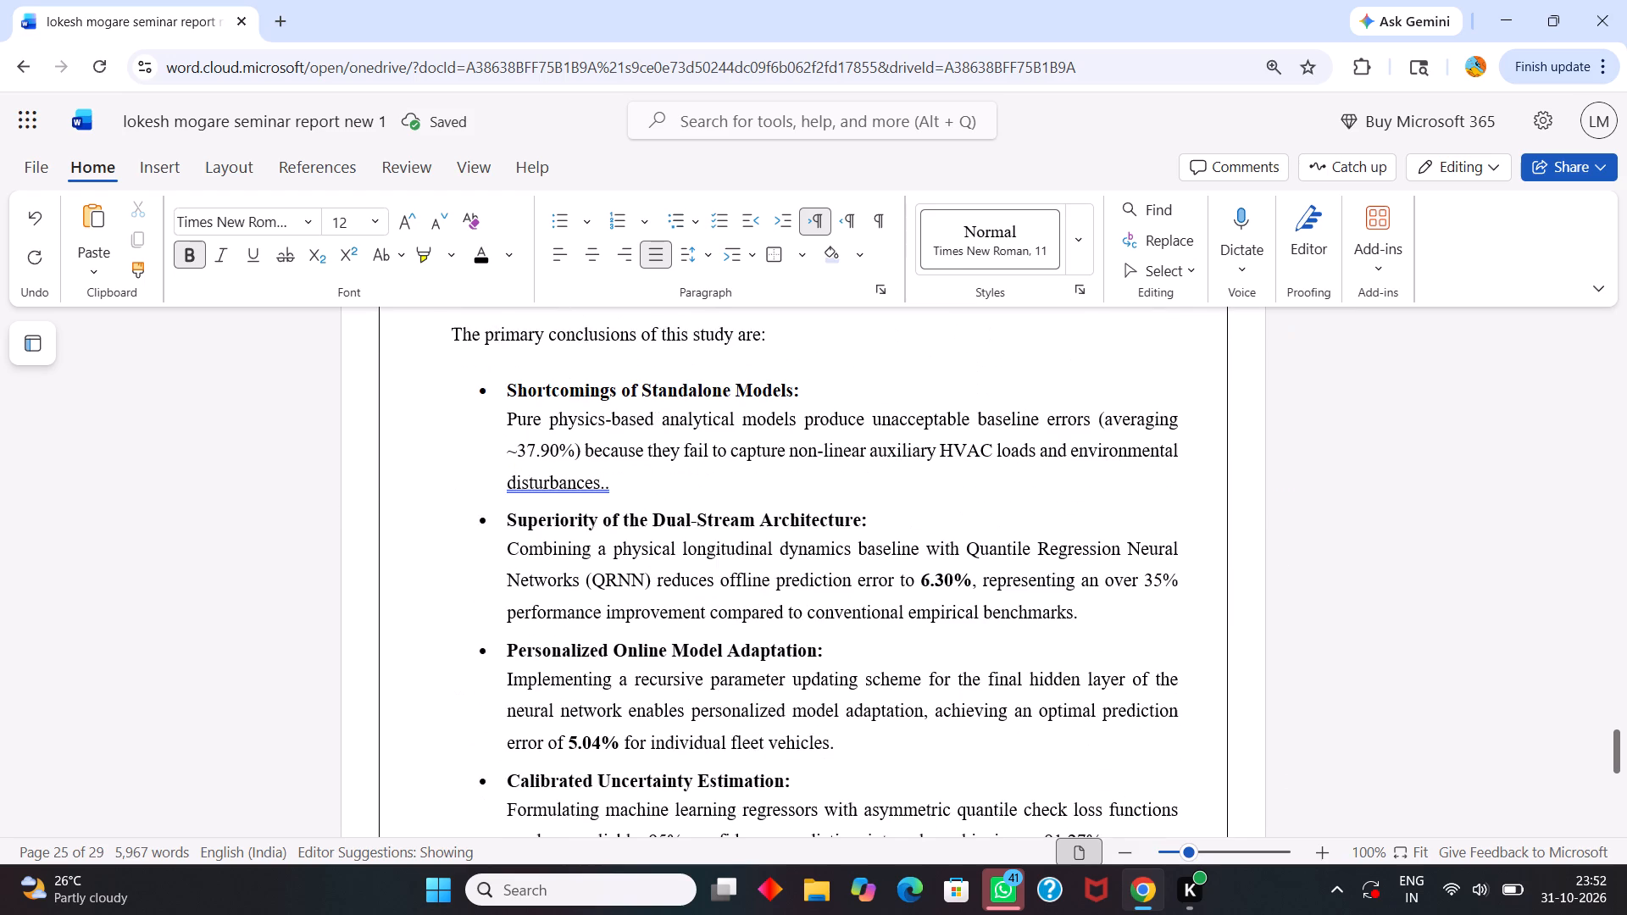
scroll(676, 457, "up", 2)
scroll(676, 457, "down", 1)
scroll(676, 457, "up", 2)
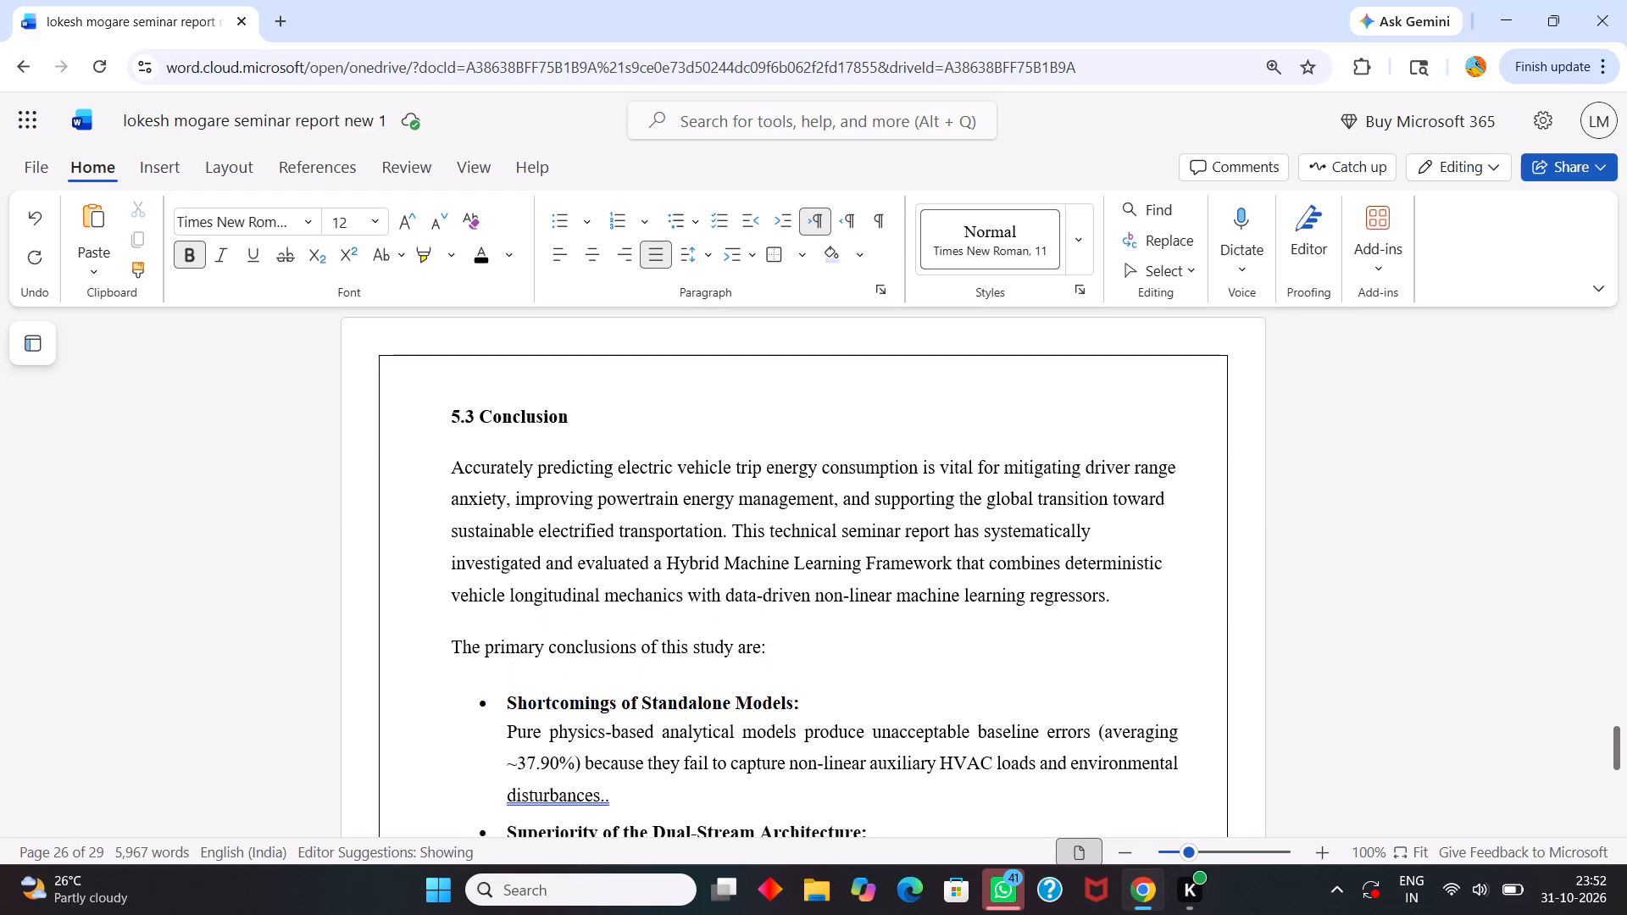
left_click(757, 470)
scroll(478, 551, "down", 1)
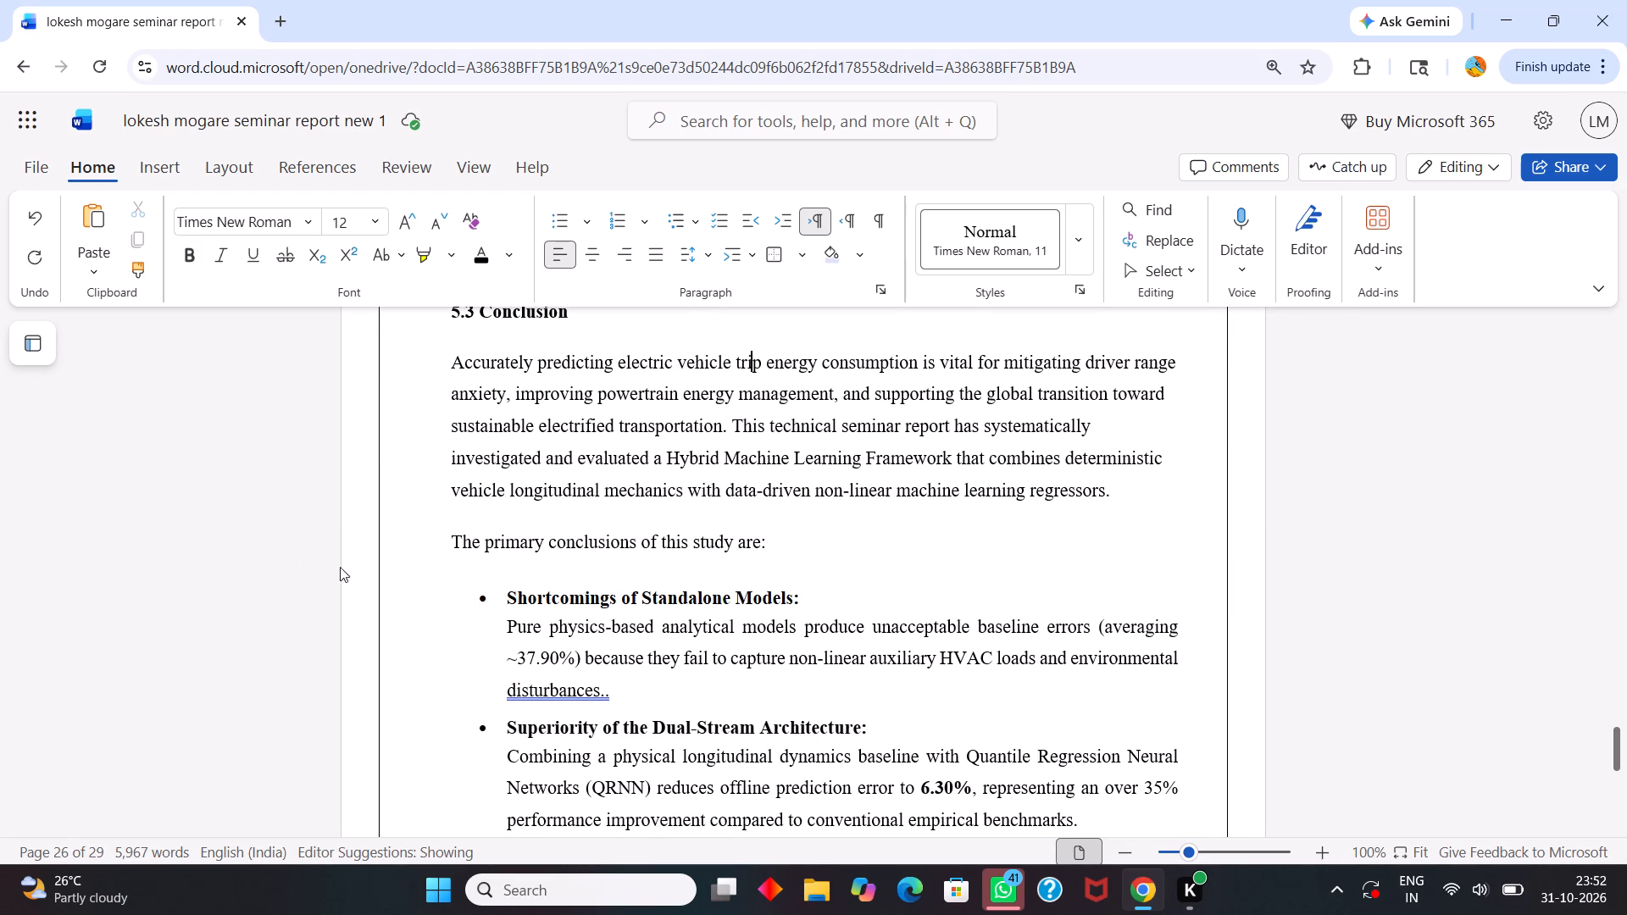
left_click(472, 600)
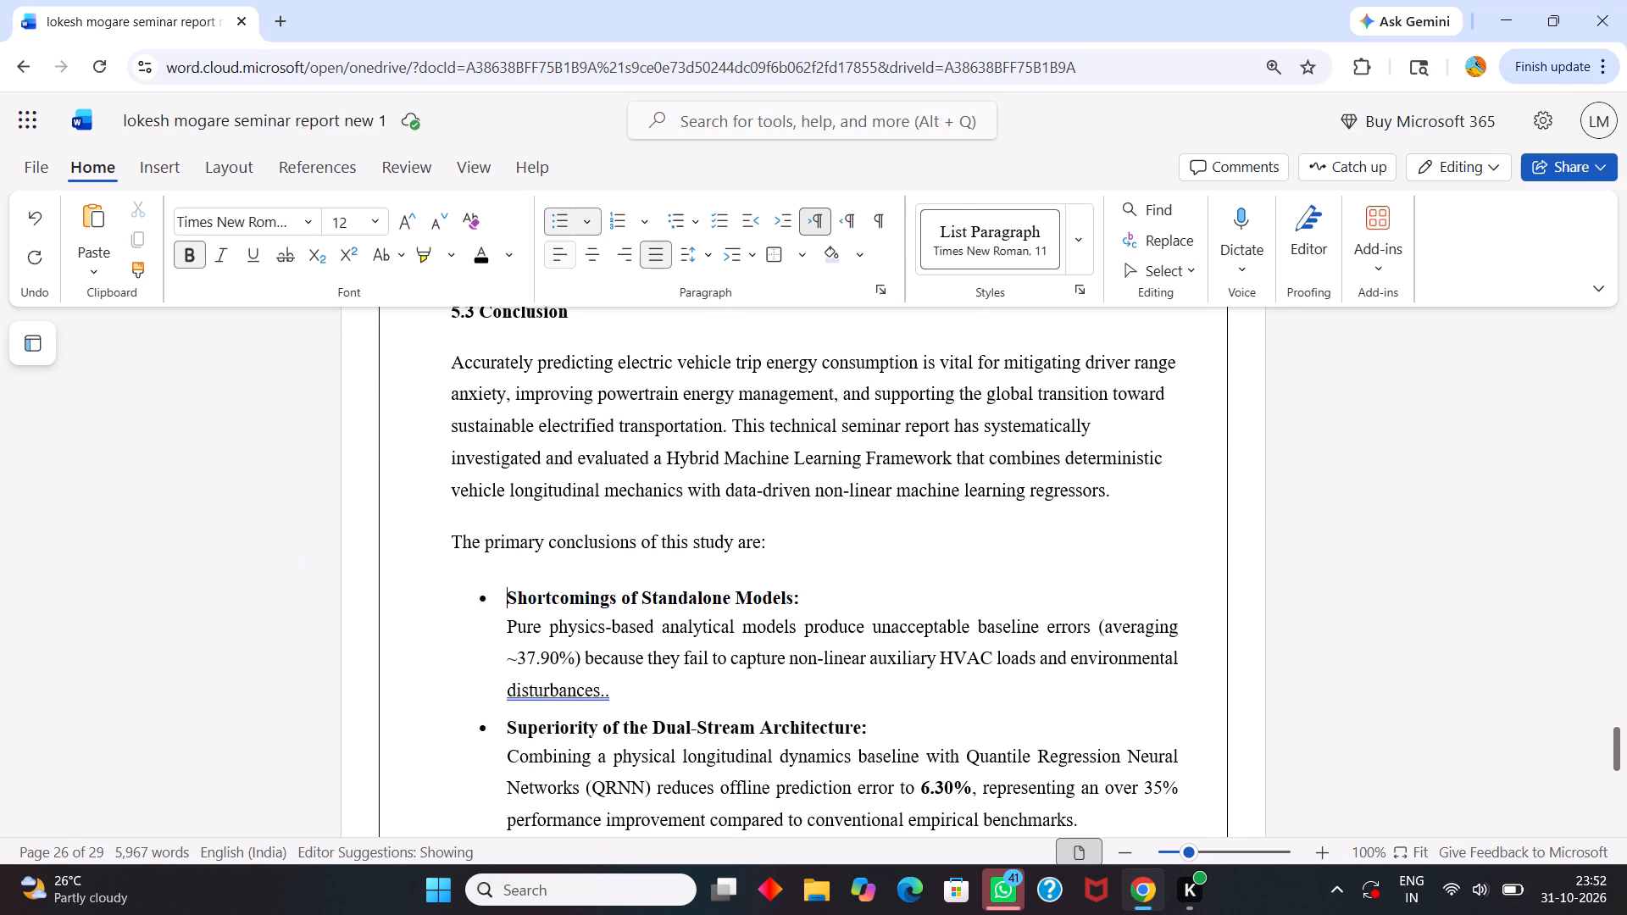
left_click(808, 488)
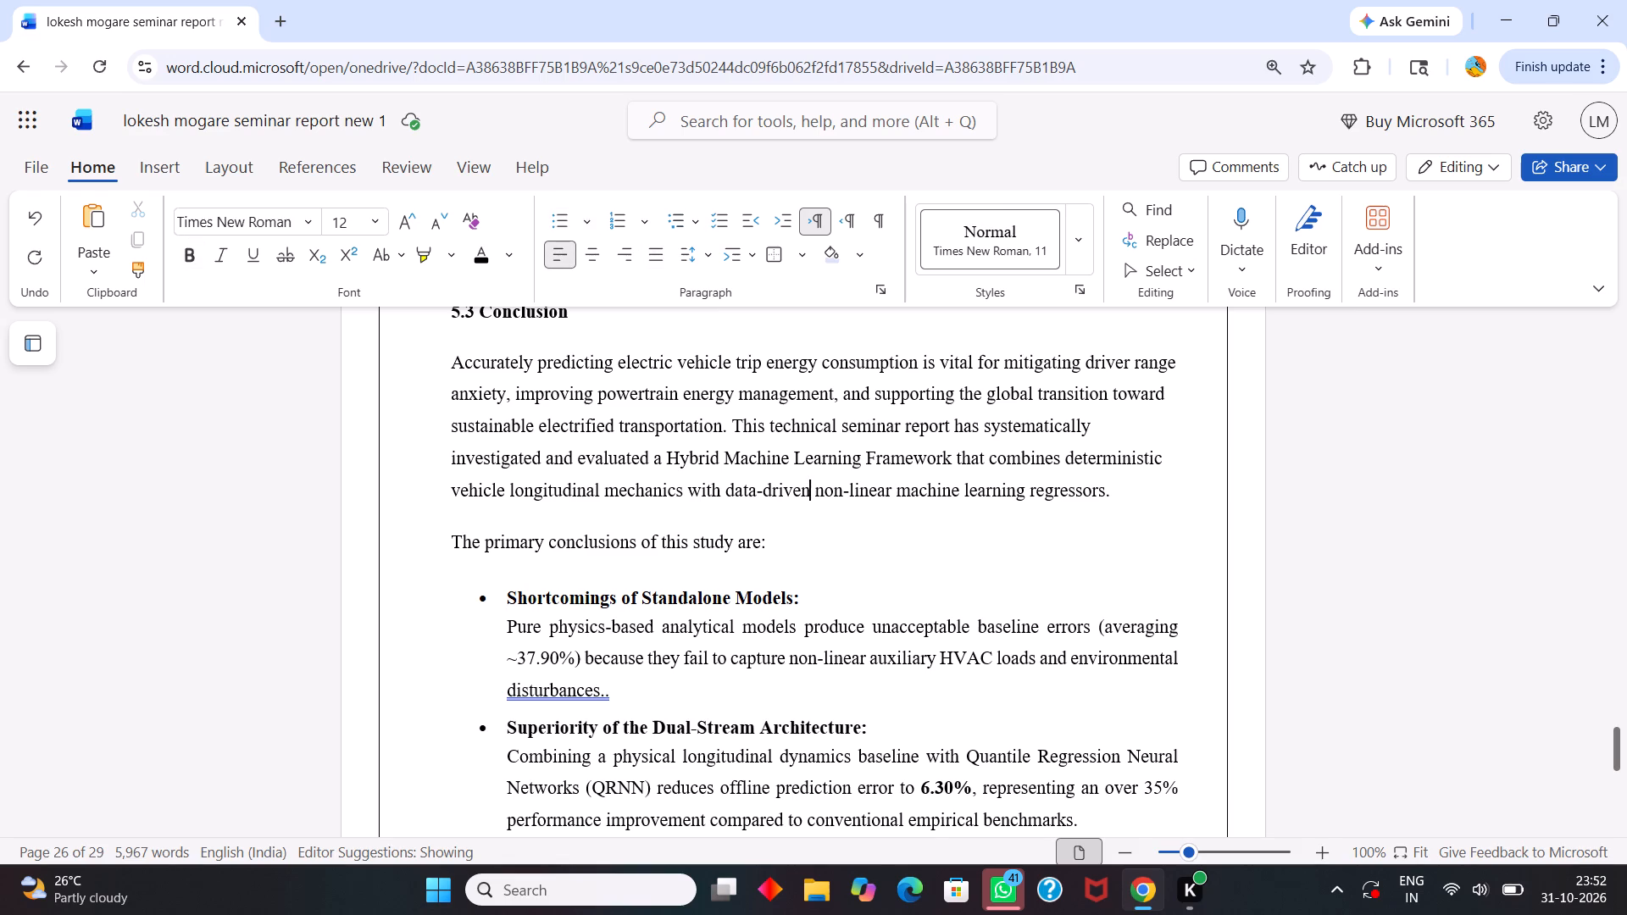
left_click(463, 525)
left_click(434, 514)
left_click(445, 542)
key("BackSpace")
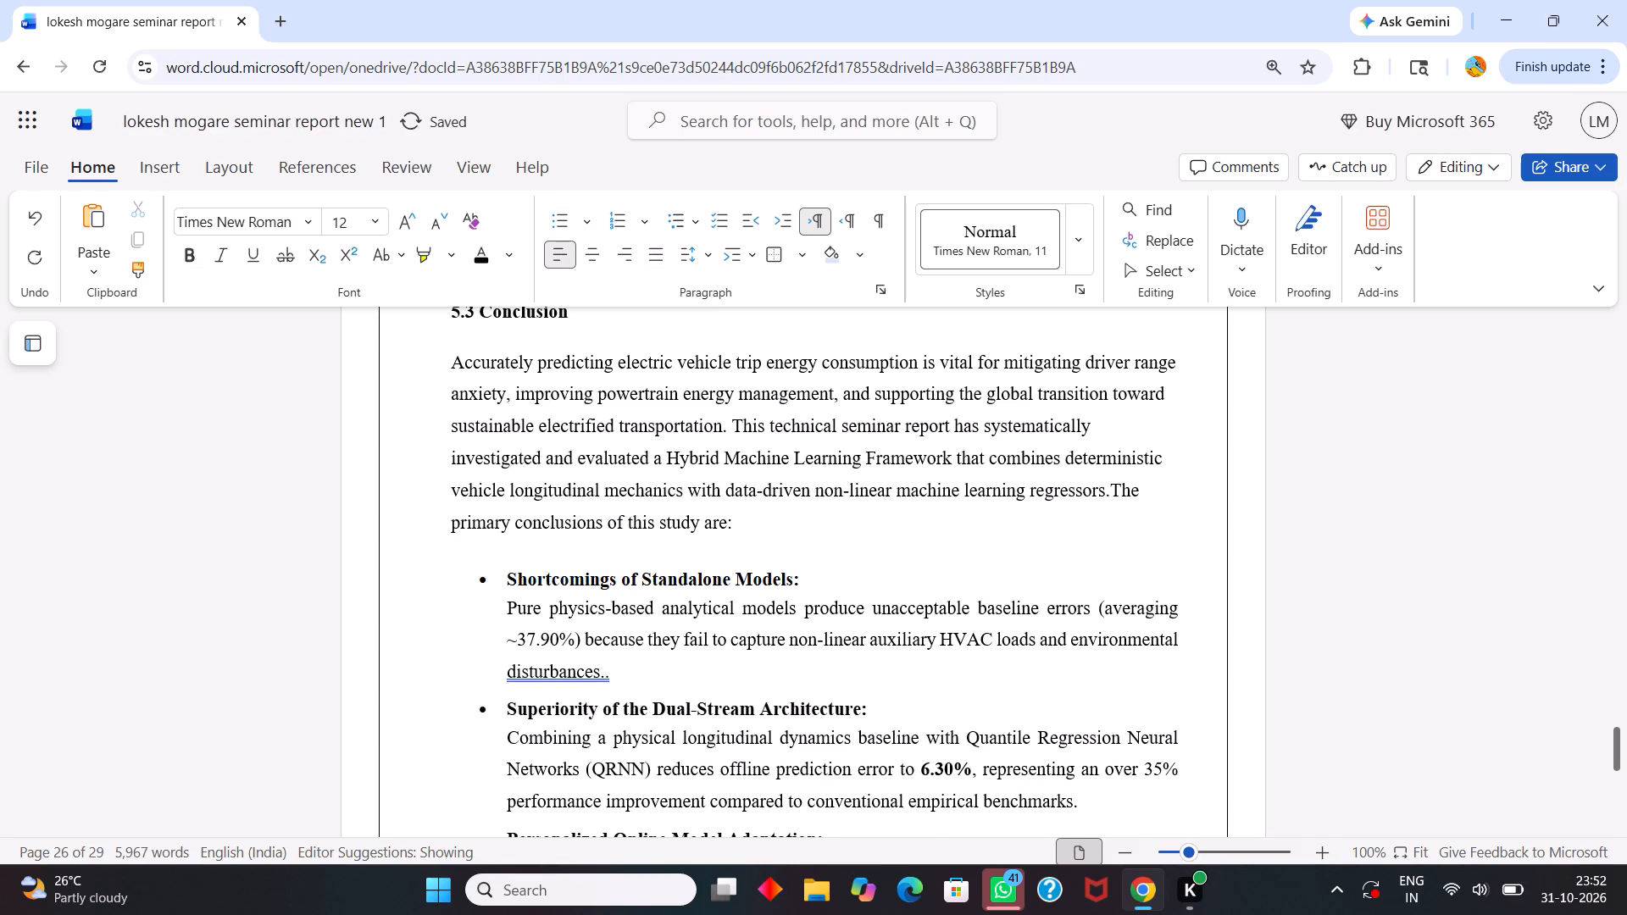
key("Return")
Insert four blank lines after the final "Real-Time Execution Feasibility" bullet text so the REFERENCES heading starts on a new page.
scroll(508, 549, "down", 7)
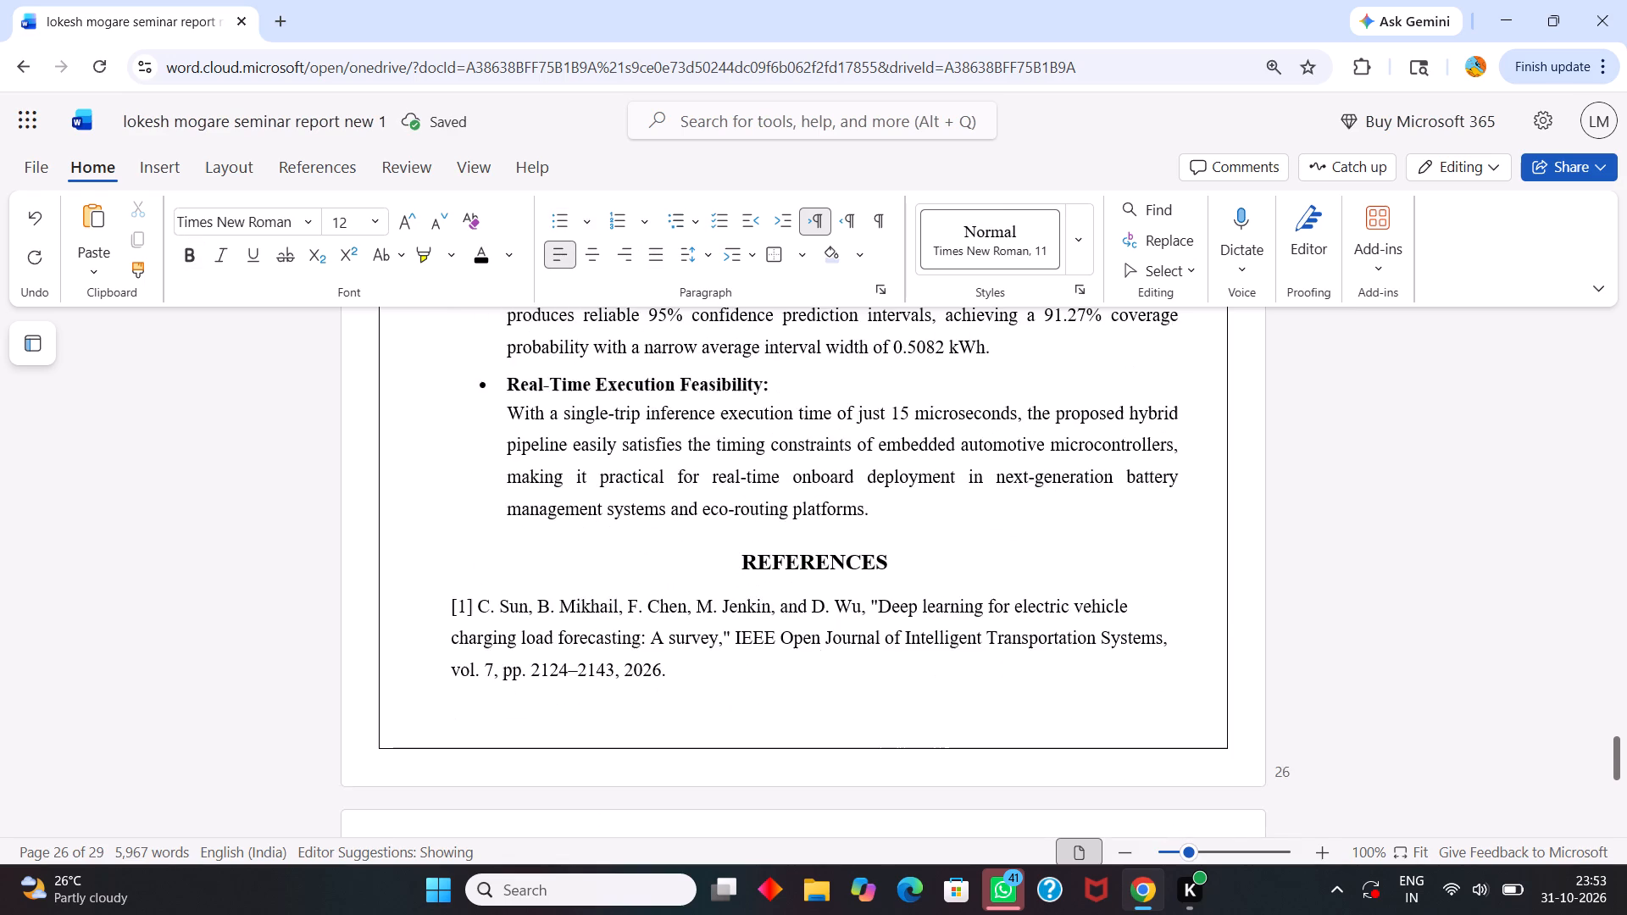
scroll(606, 525, "down", 3)
scroll(606, 525, "up", 3)
left_click(825, 527)
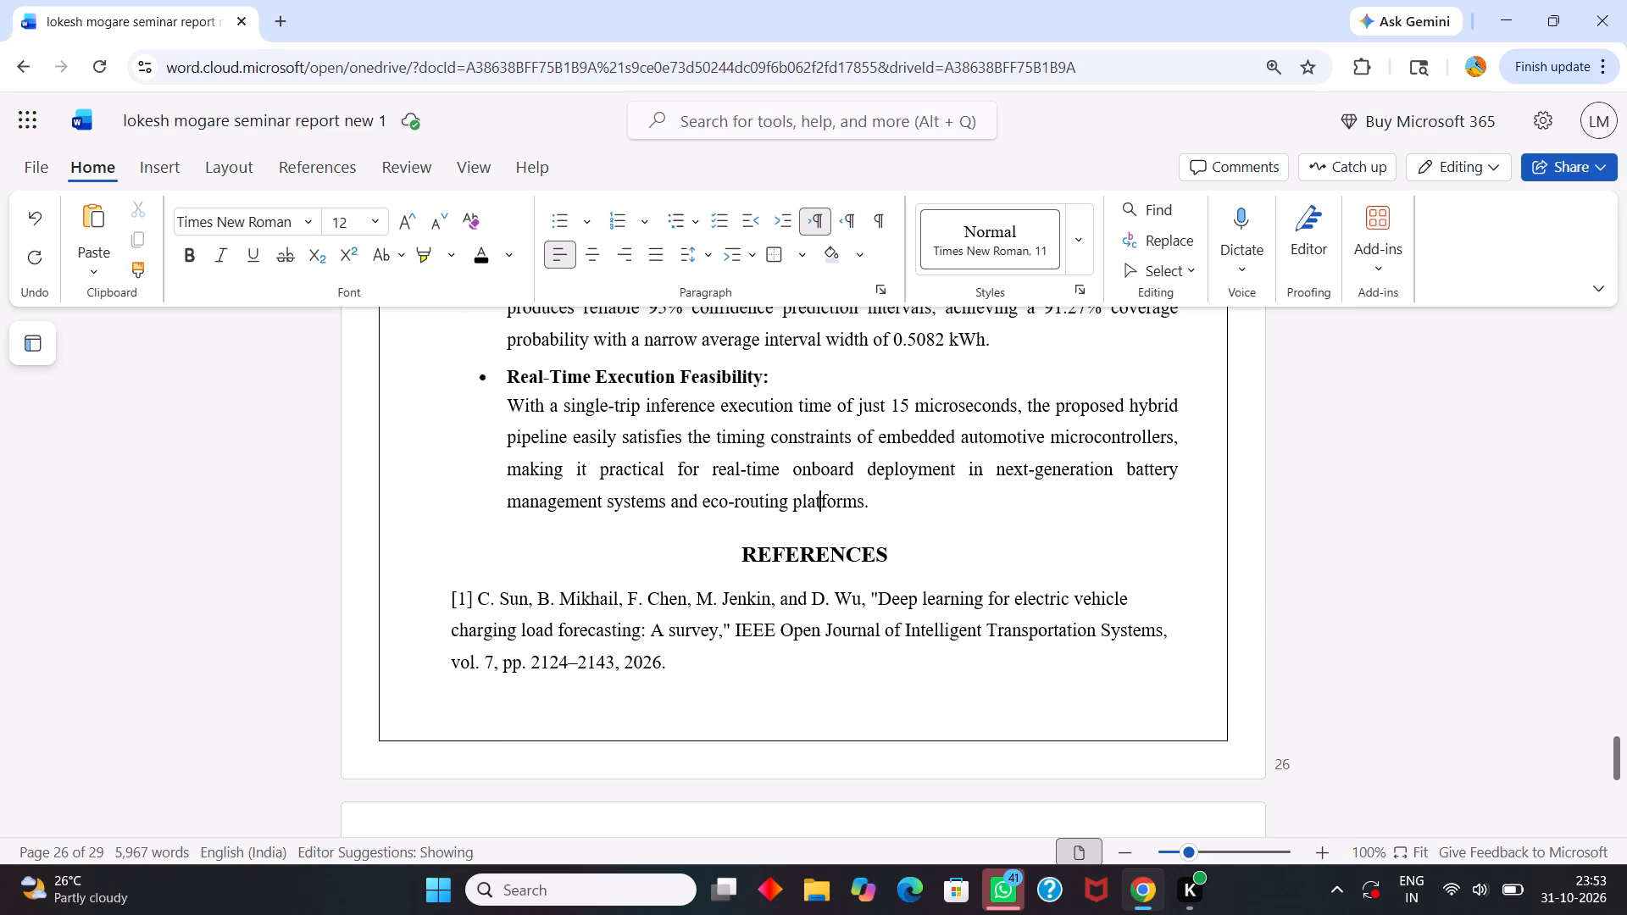
left_click(844, 535)
left_click(880, 495)
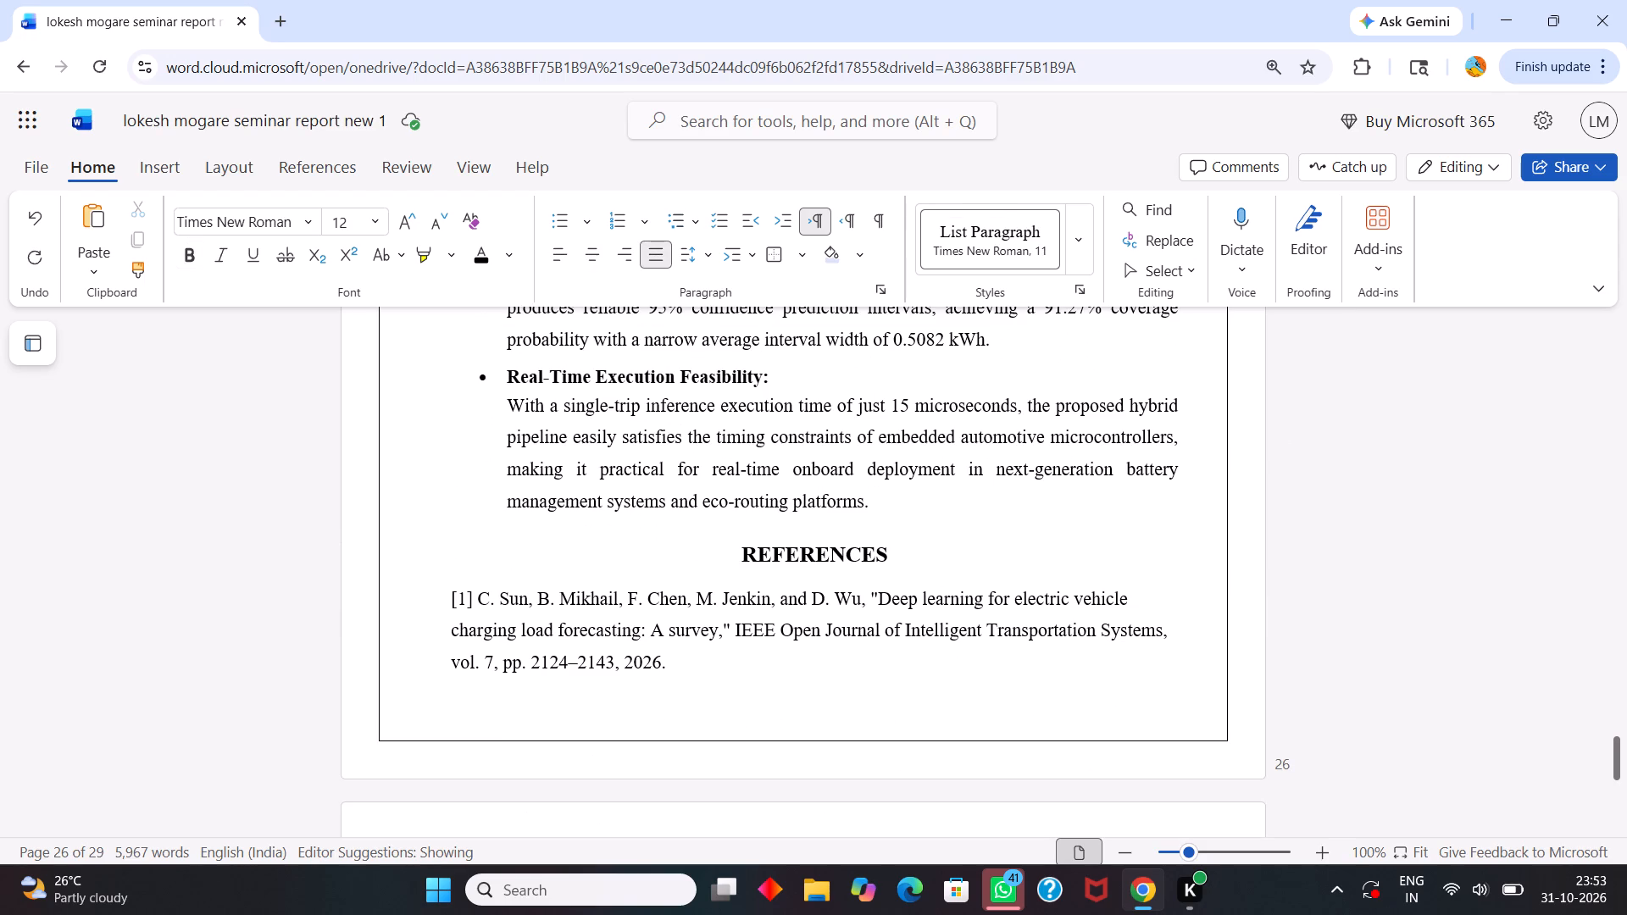
key("Return")
key("Return")
key("Return")
key("Return")
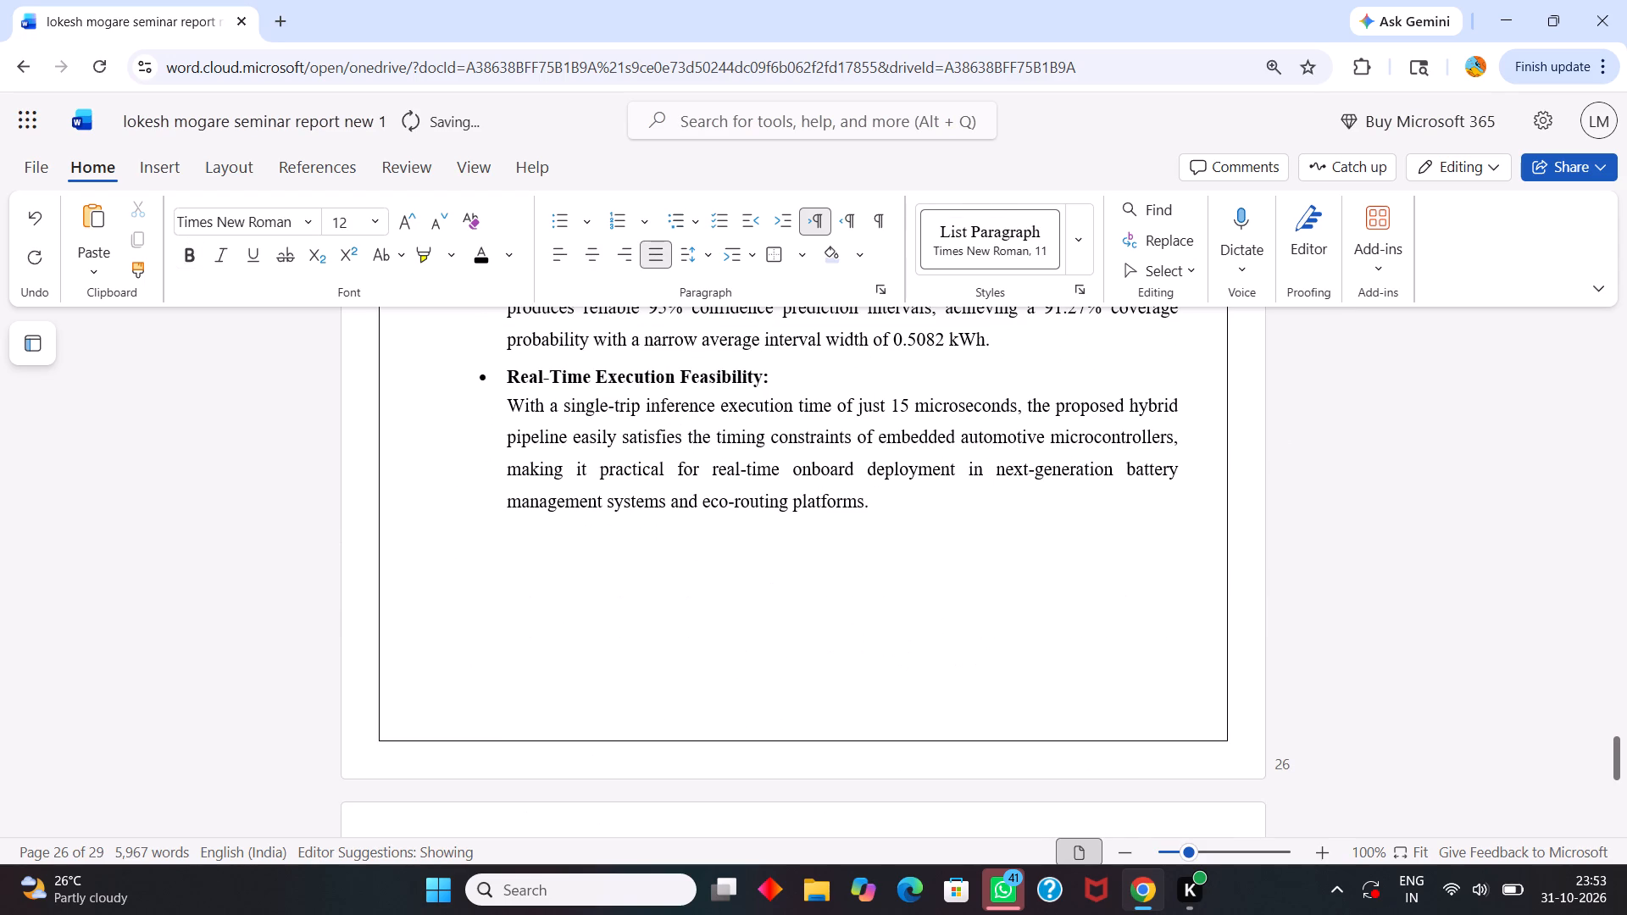
right_click_drag(878, 491, 889, 491)
scroll(907, 479, "down", 4)
left_click(535, 419)
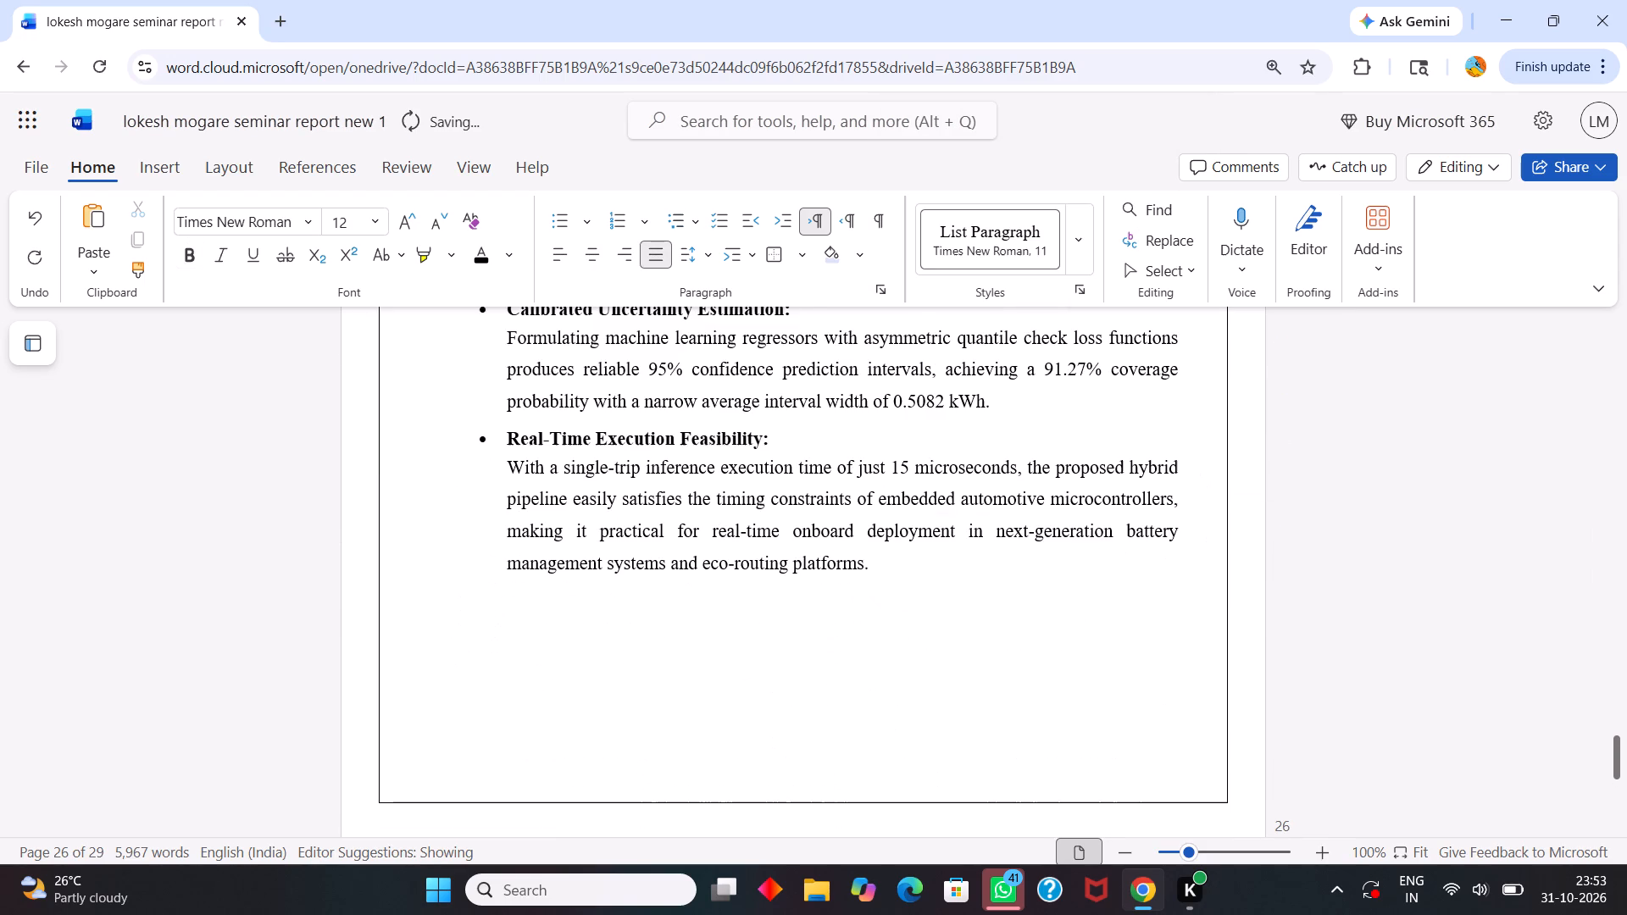
scroll(697, 432, "up", 6)
scroll(697, 432, "down", 13)
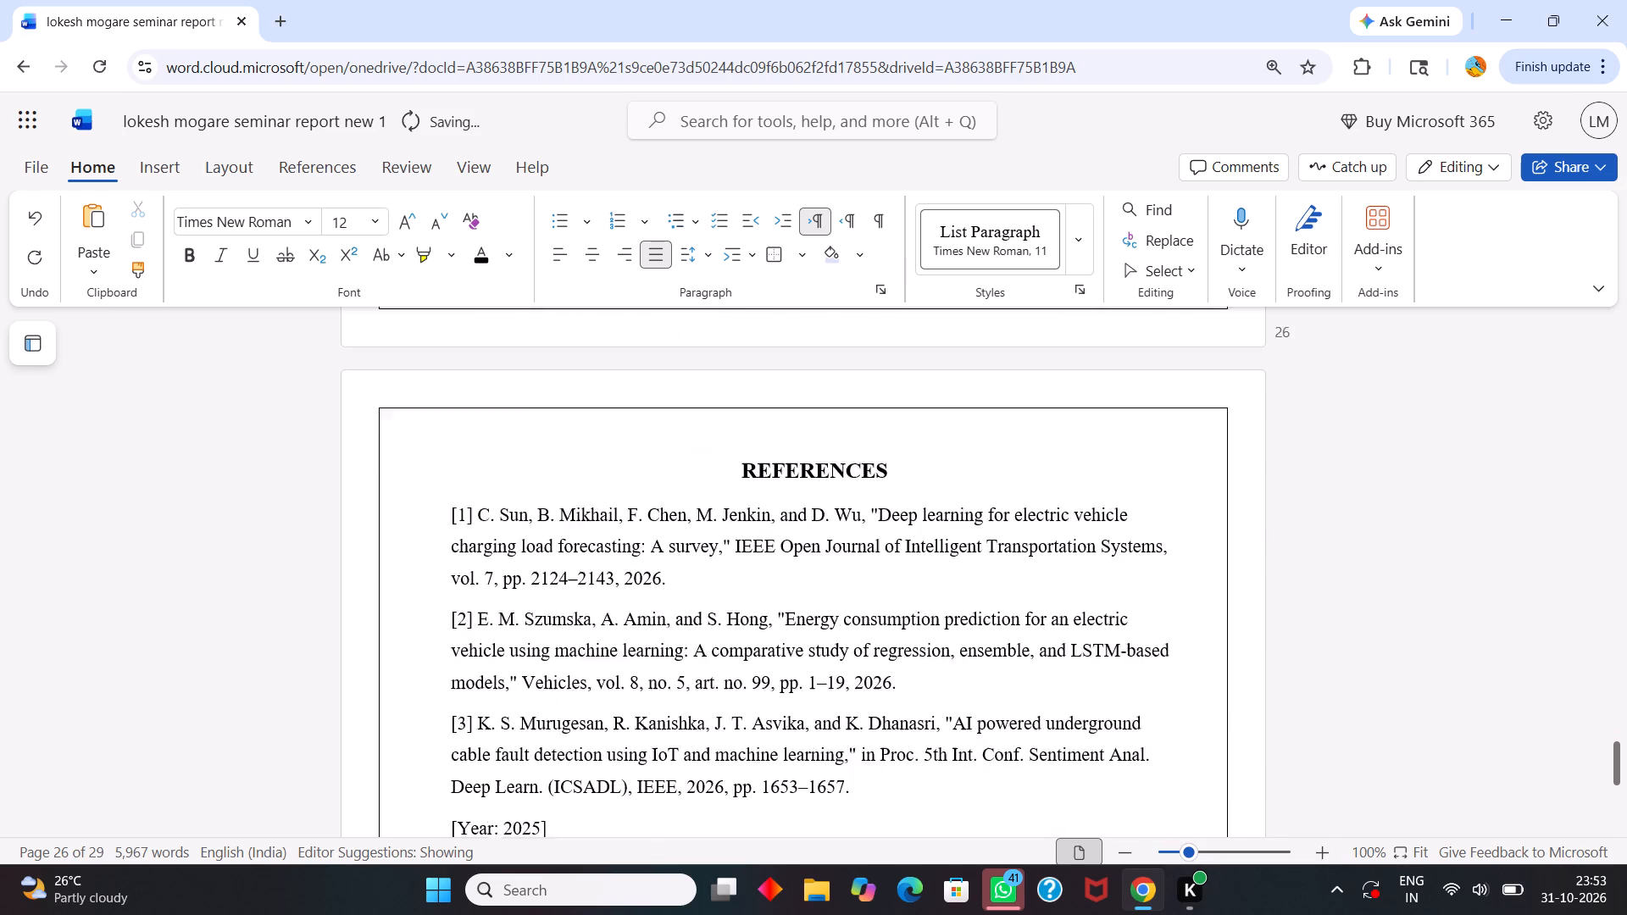
Look through the reference list to check its entries and the separate [Year] lines.
scroll(697, 432, "up", 3)
scroll(697, 432, "down", 7)
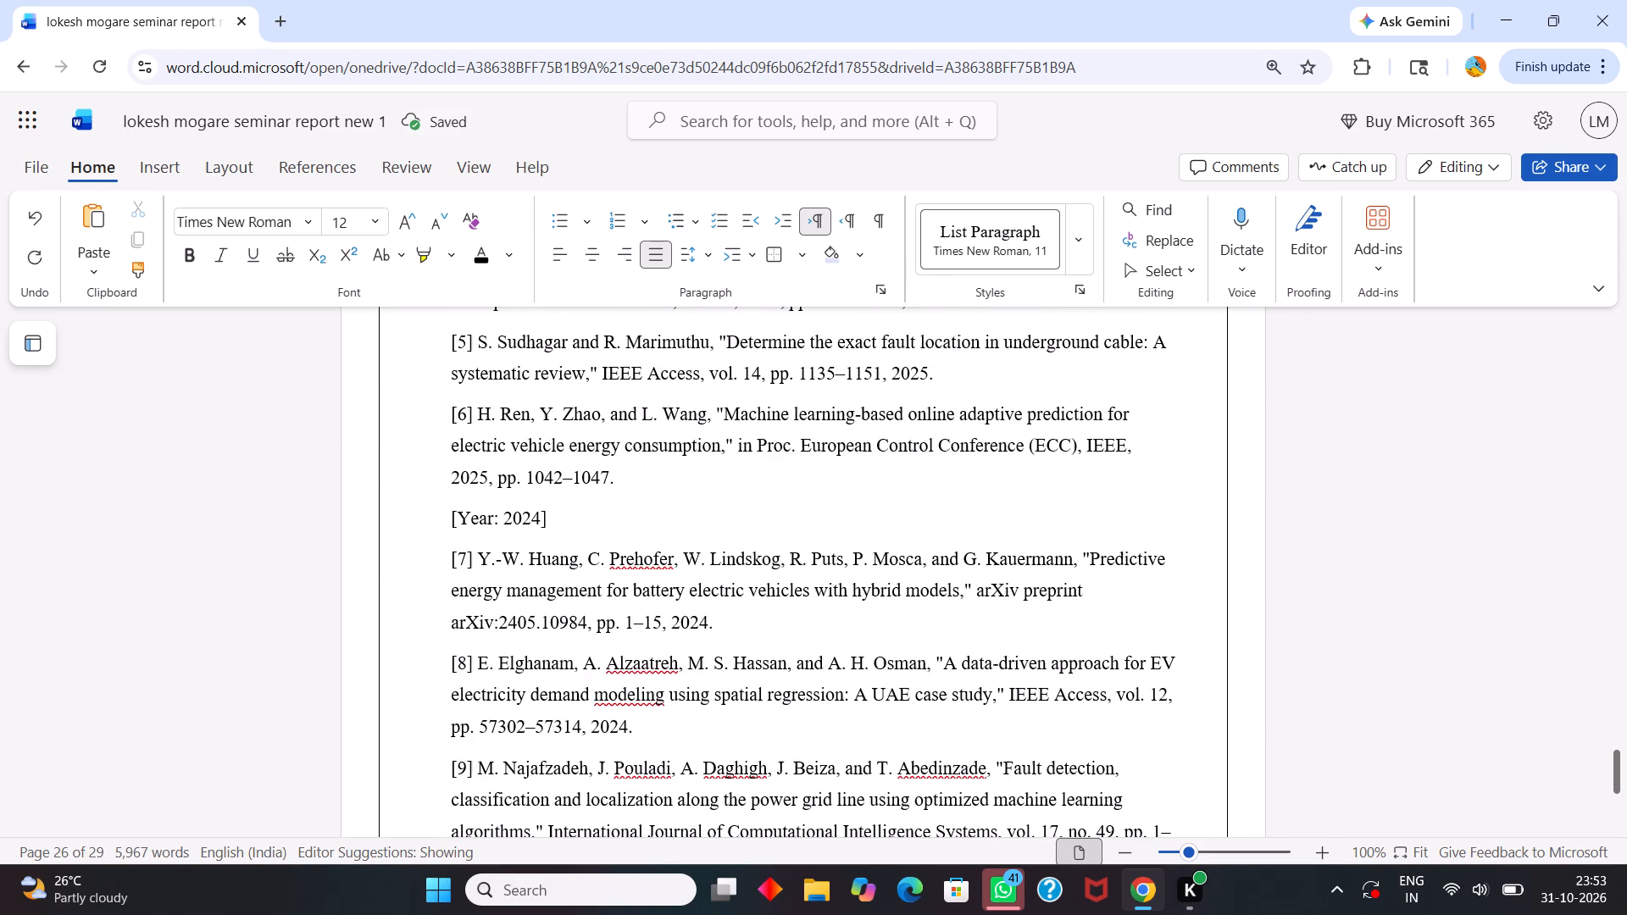
scroll(697, 432, "down", 6)
scroll(697, 432, "up", 12)
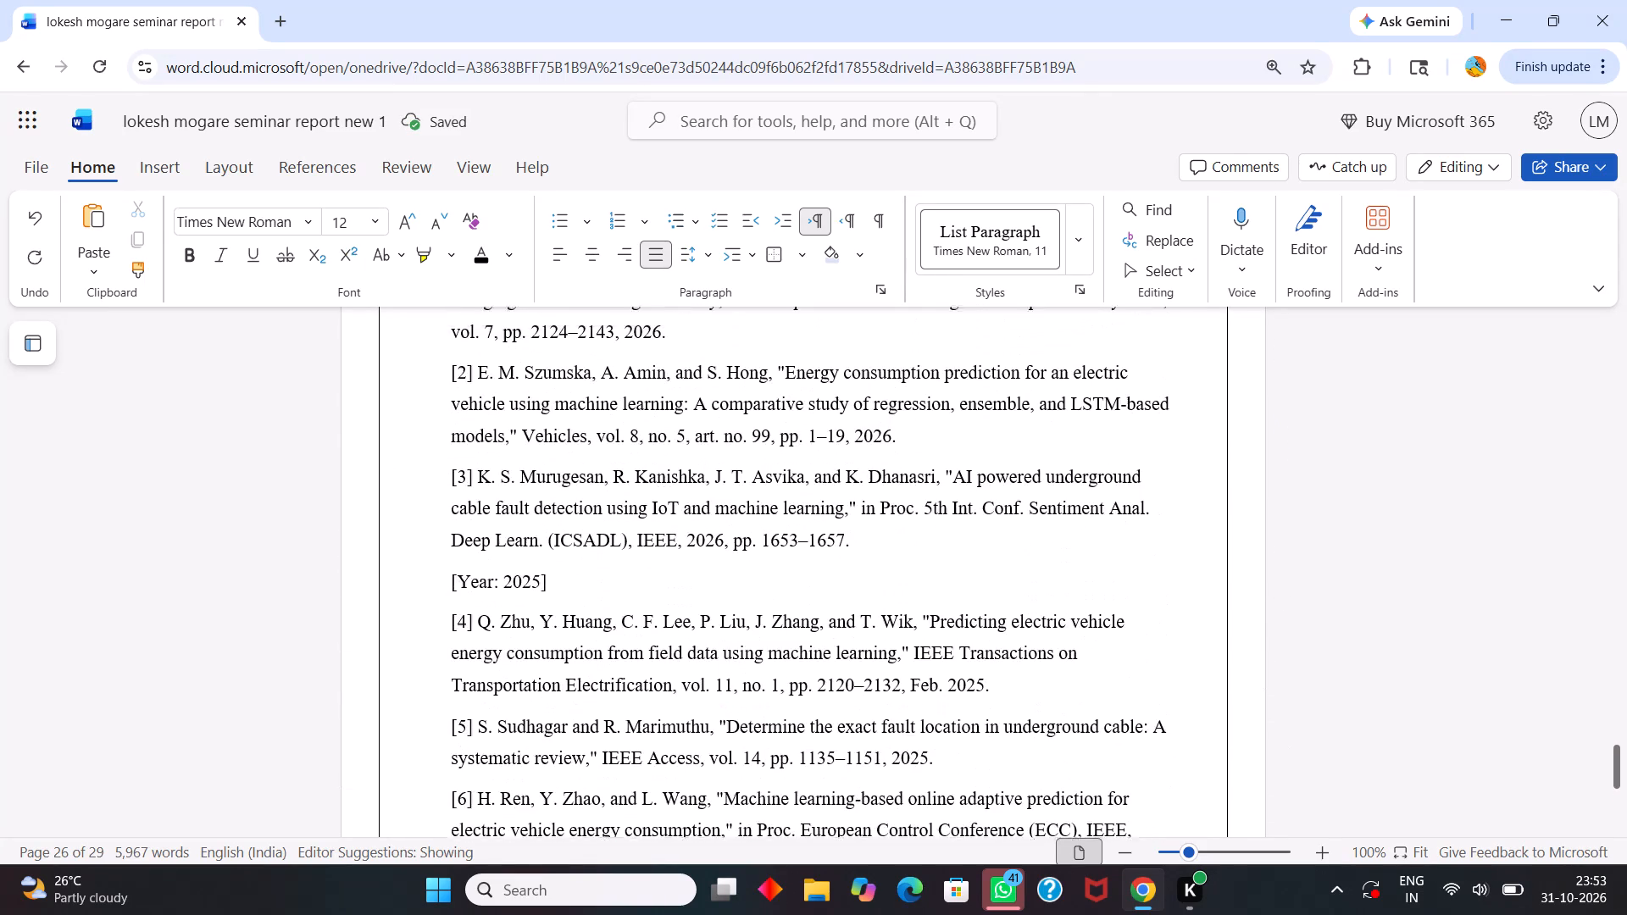
scroll(695, 430, "up", 1)
scroll(695, 430, "down", 2)
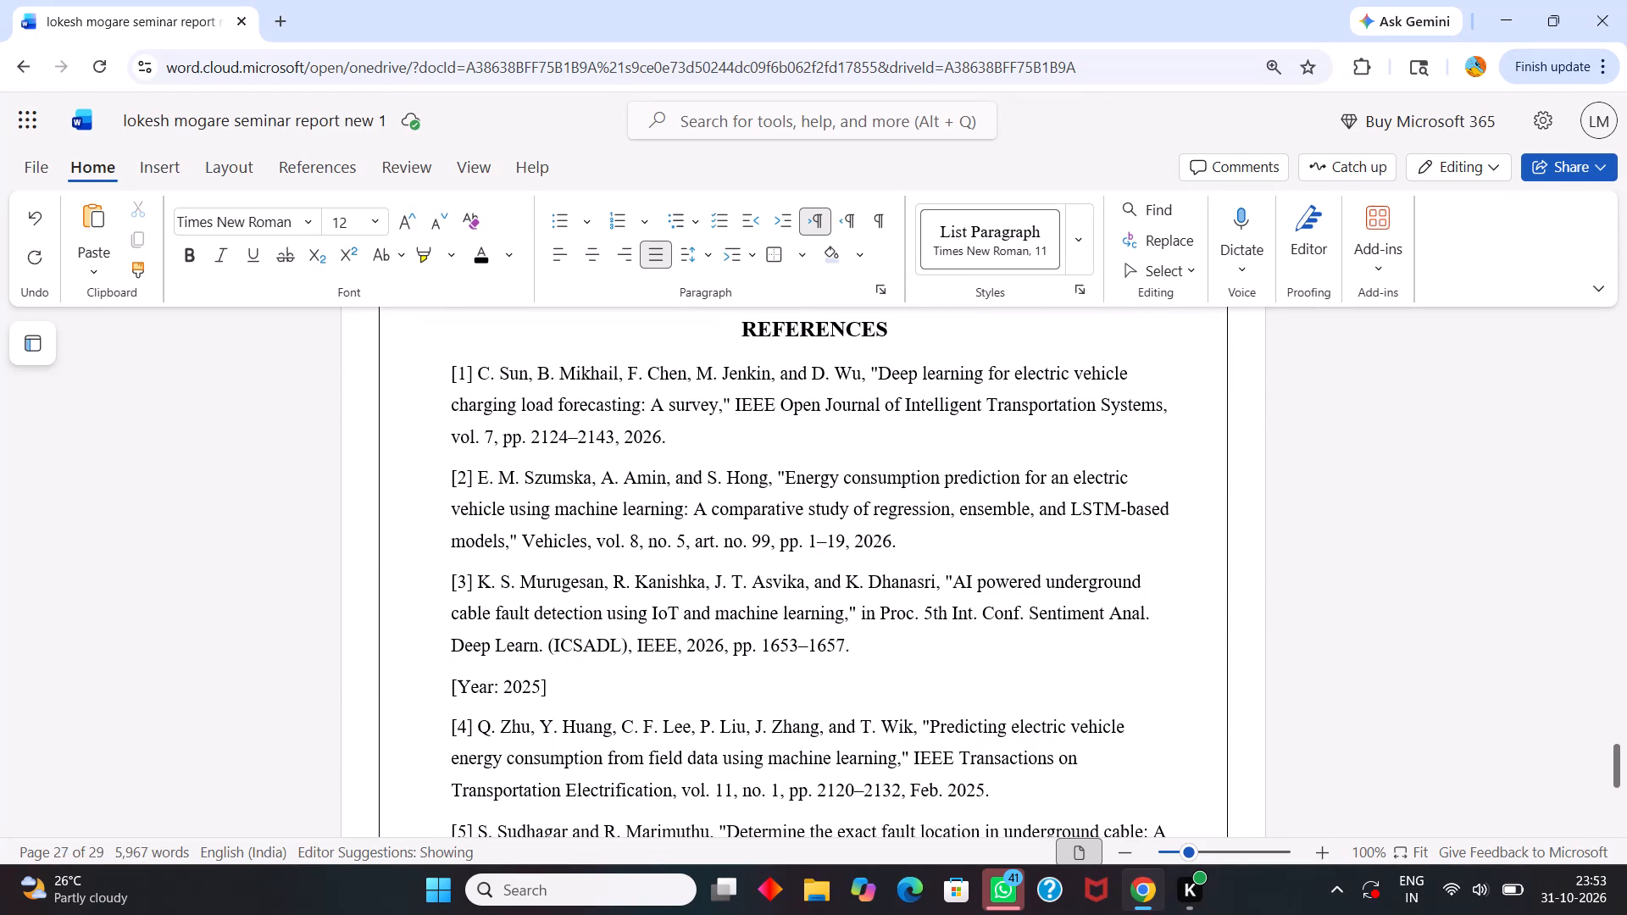
Join the "[Year: 2024]" line to the end of reference [6], moving the period from before the year tag to after it.
left_click(614, 441)
scroll(536, 704, "down", 2)
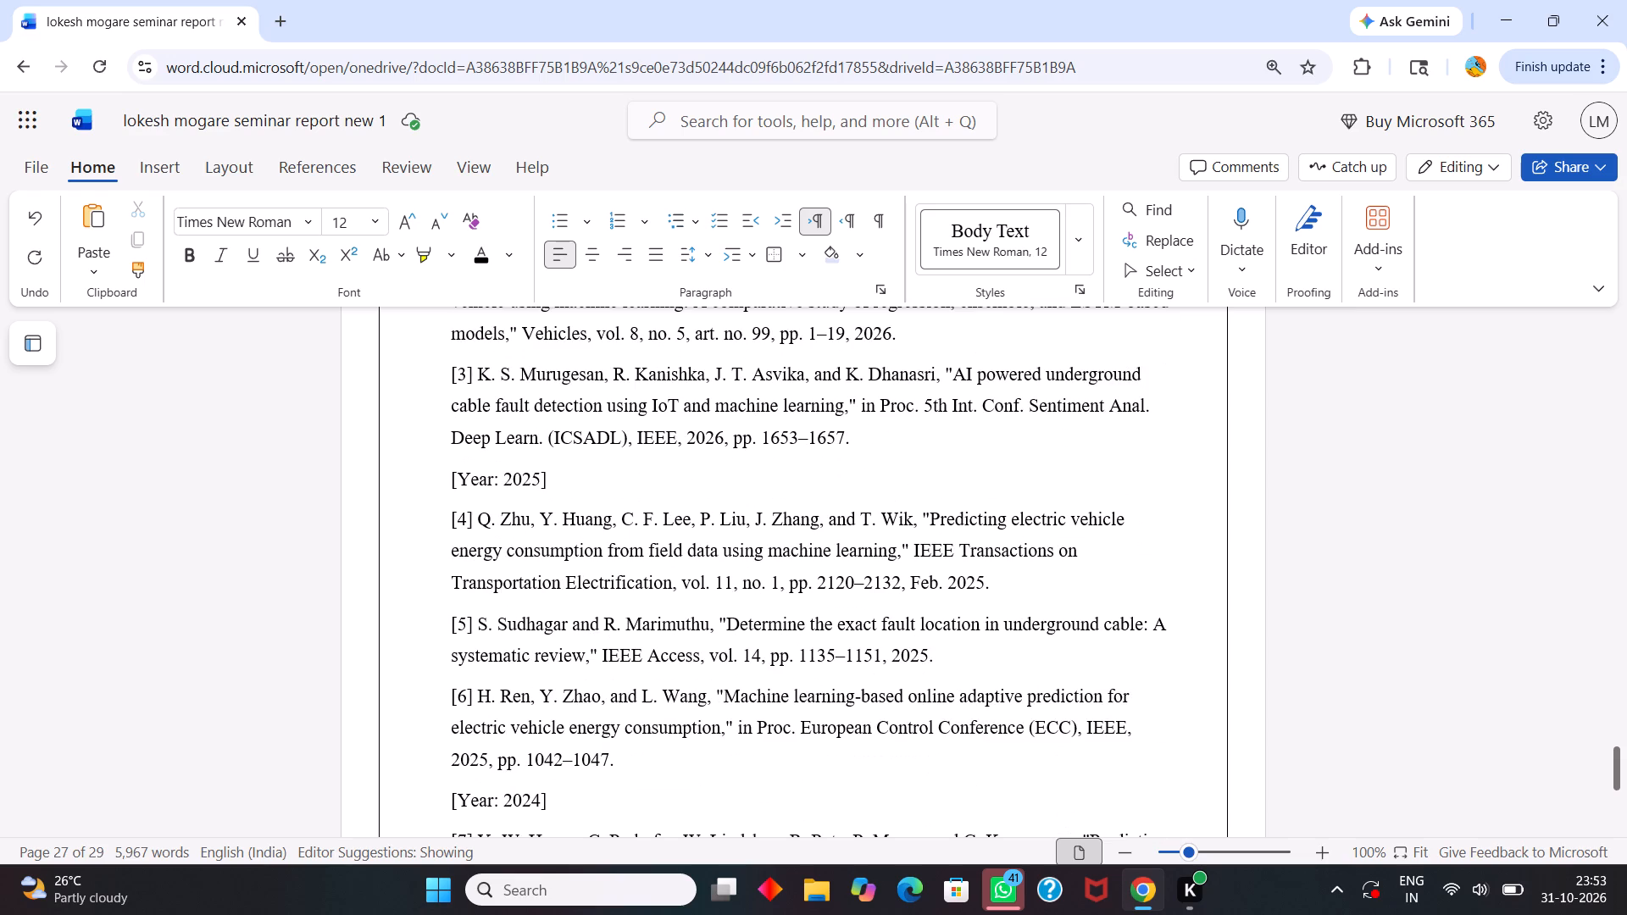
scroll(435, 682, "down", 3)
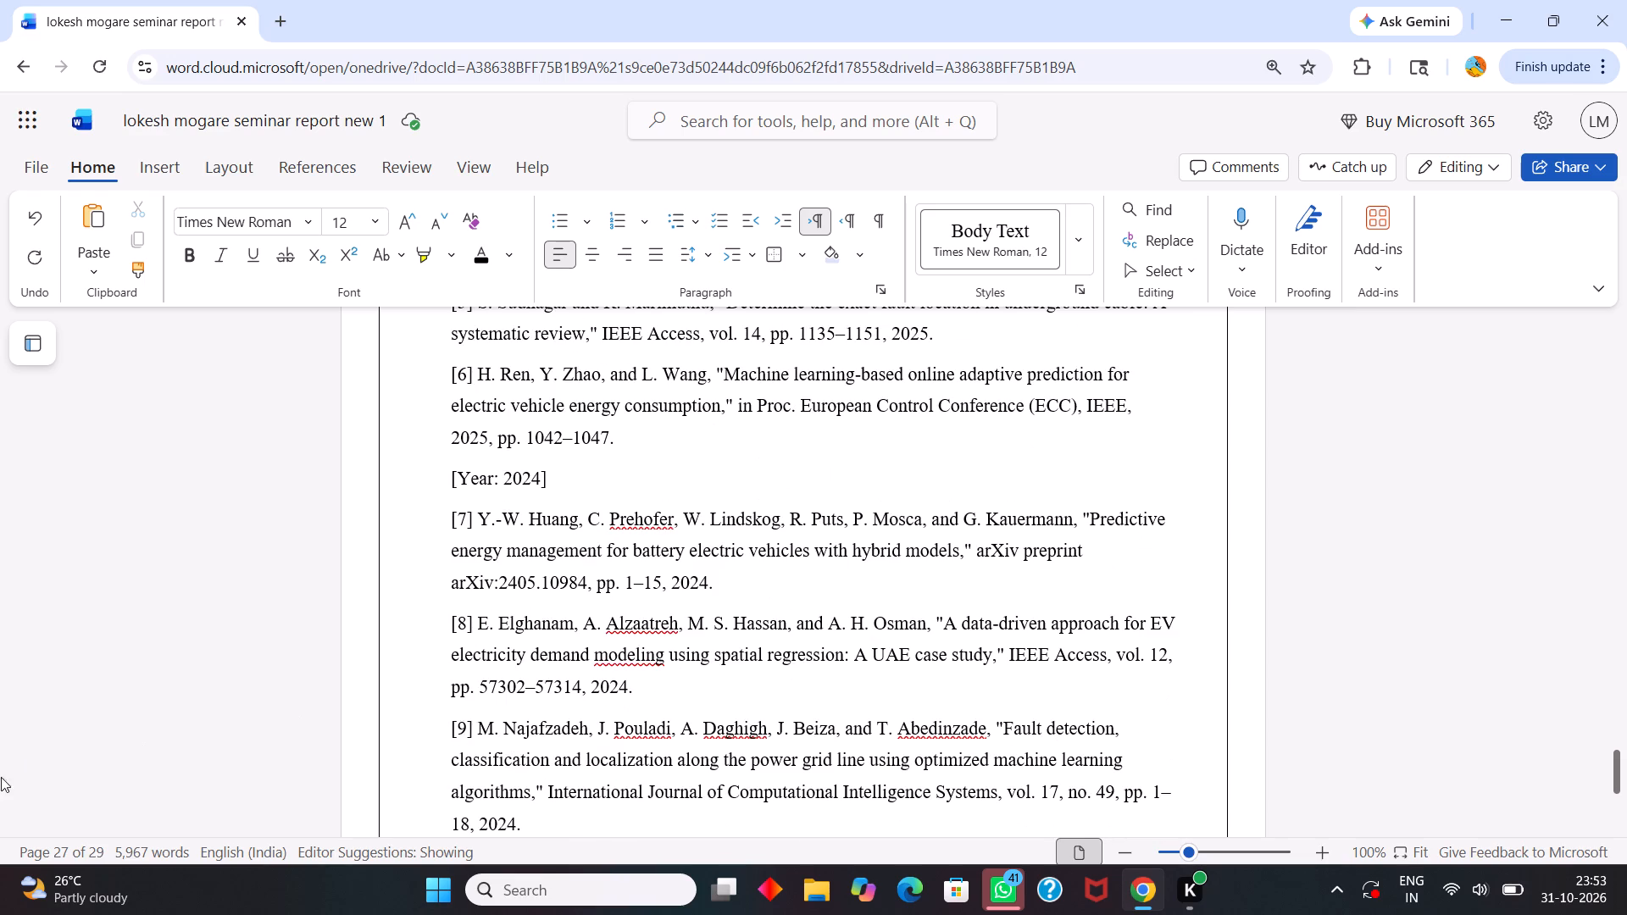
left_click(354, 802)
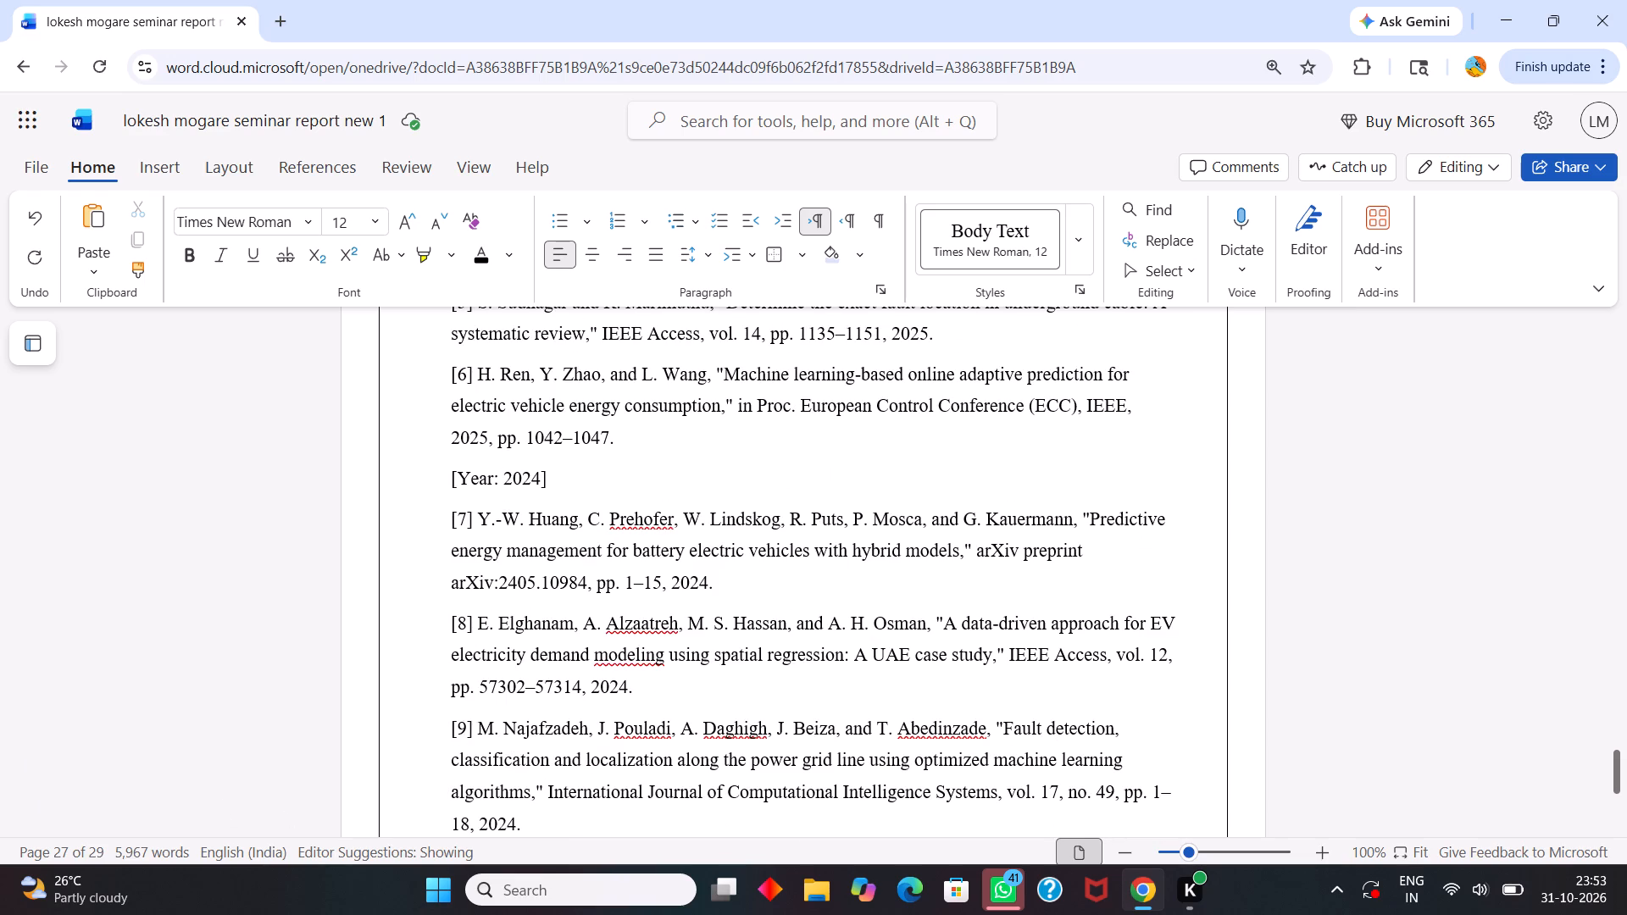
left_click(399, 325)
left_click(450, 441)
left_click(447, 469)
key("BackSpace")
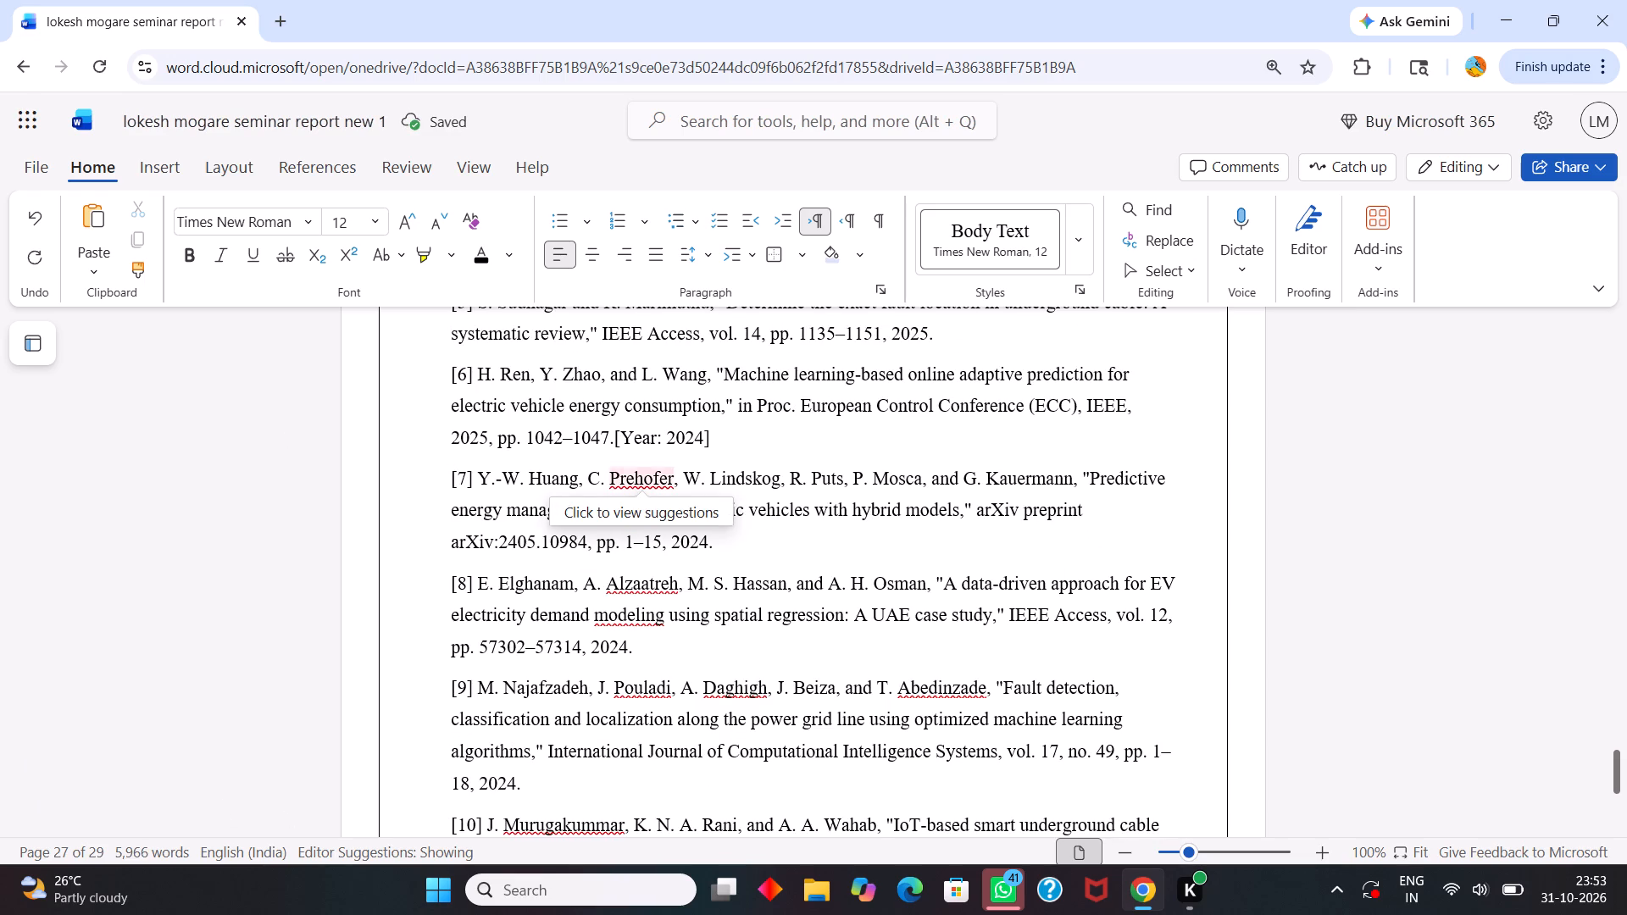
key("BackSpace")
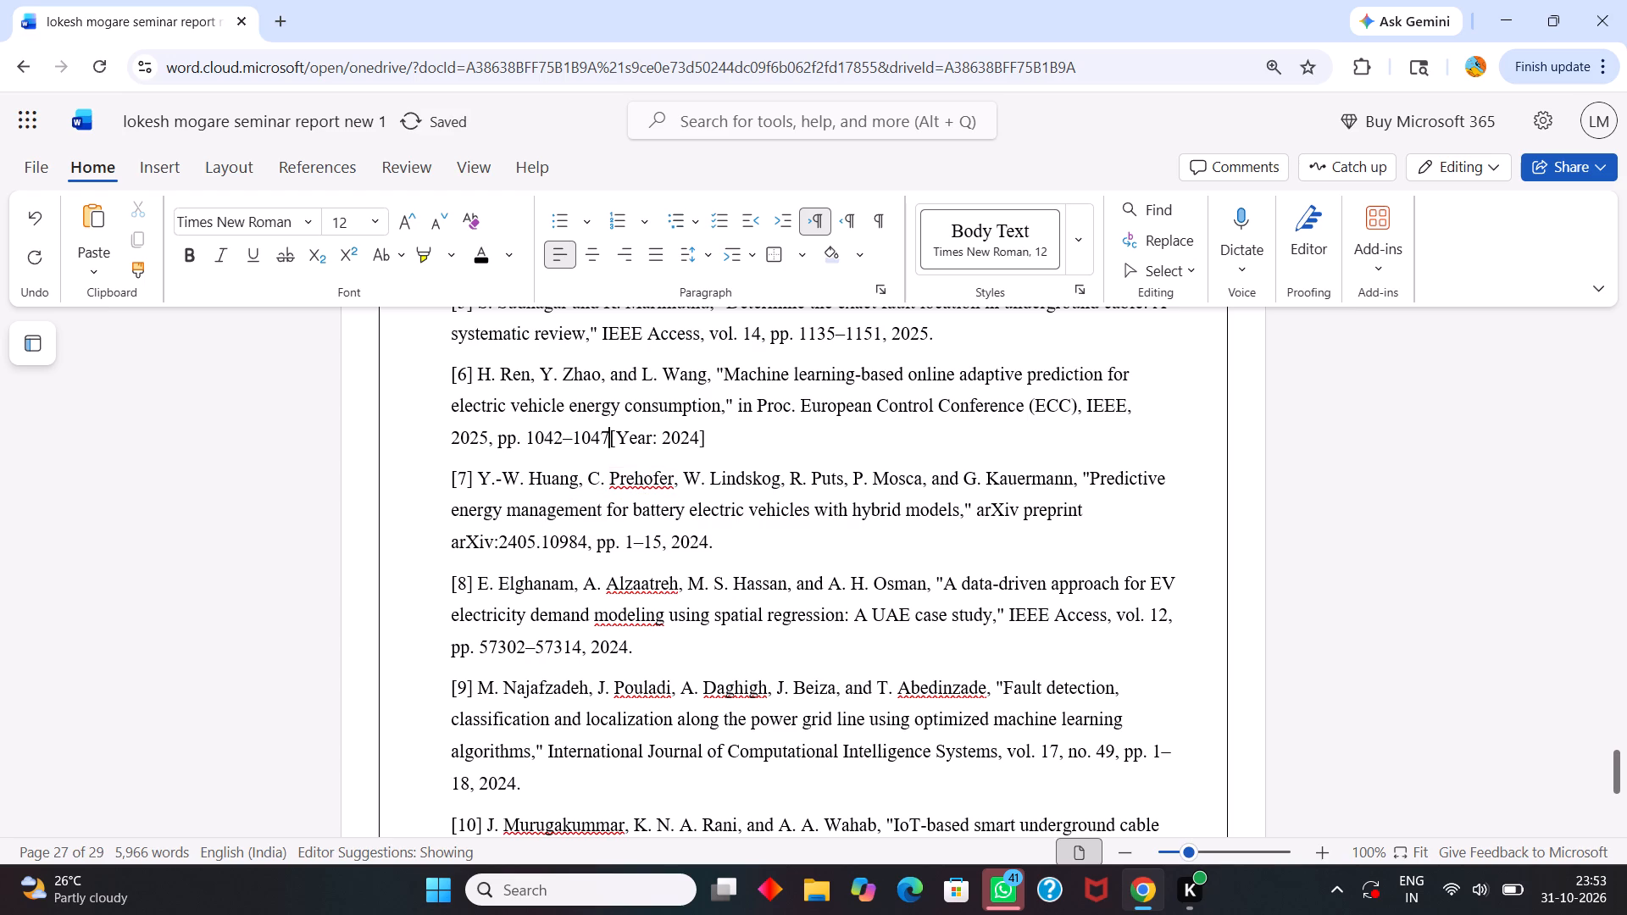
left_click(719, 439)
key("period")
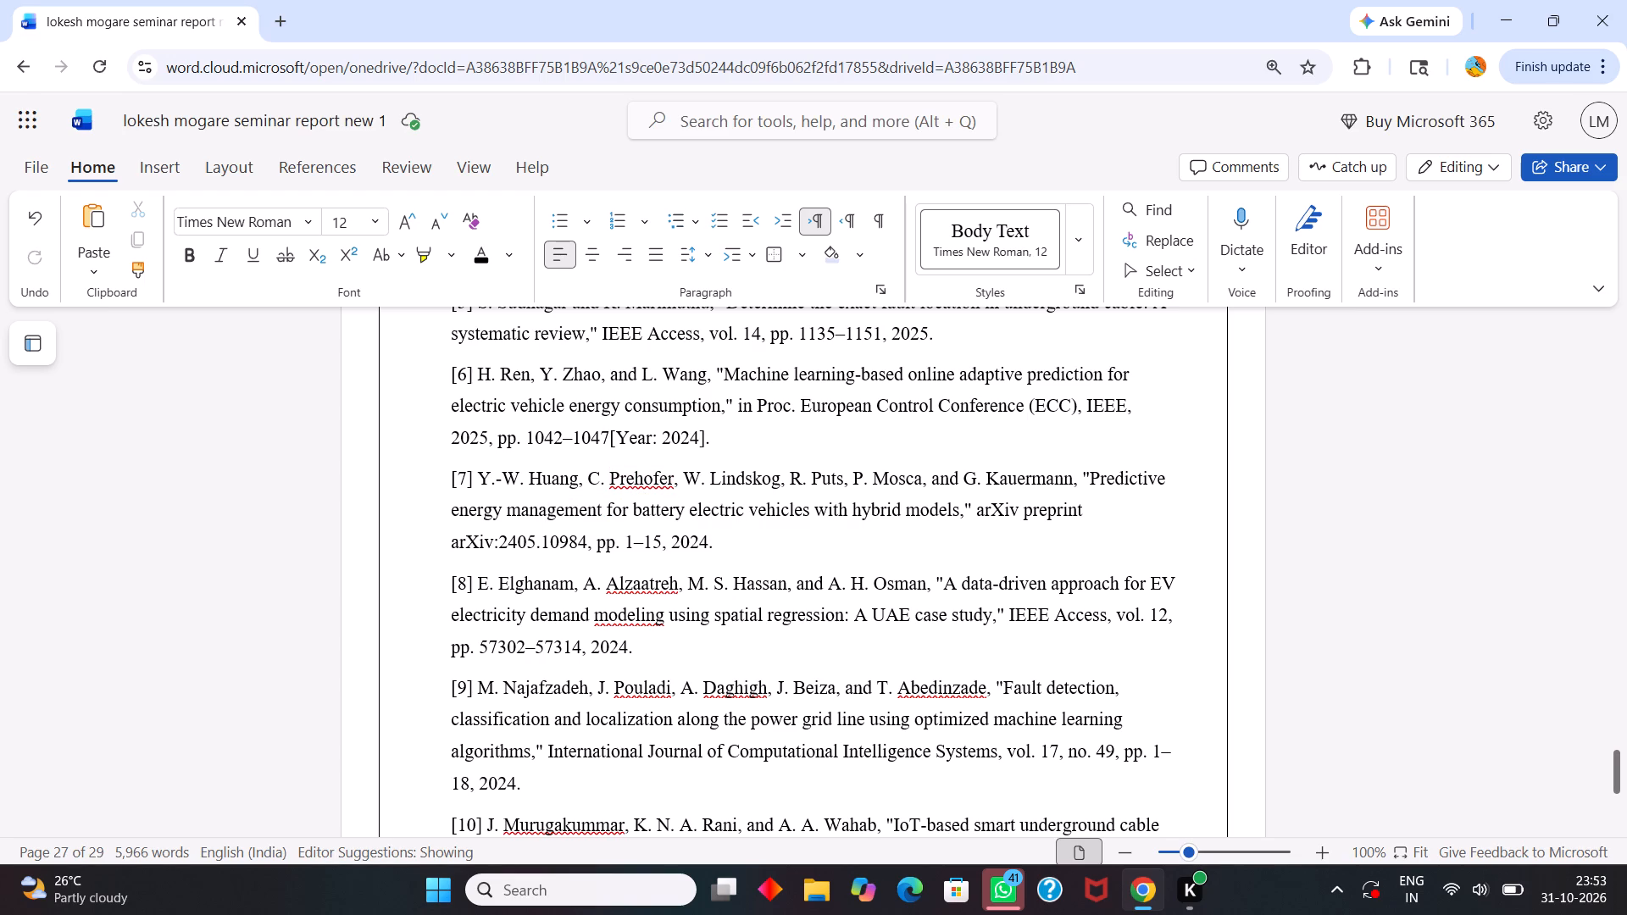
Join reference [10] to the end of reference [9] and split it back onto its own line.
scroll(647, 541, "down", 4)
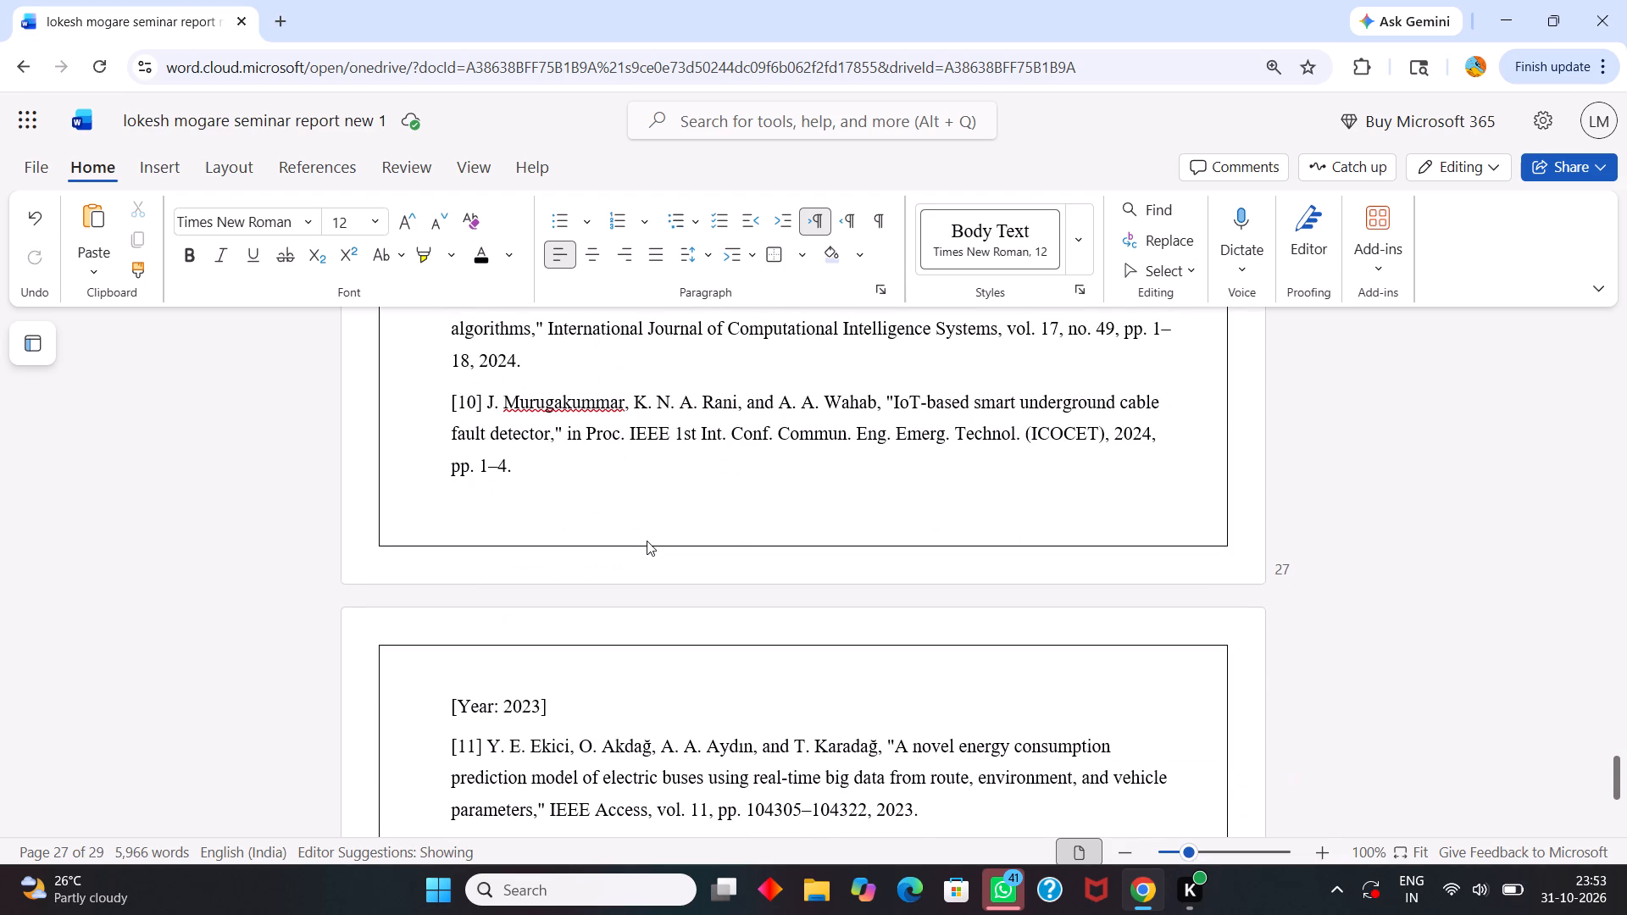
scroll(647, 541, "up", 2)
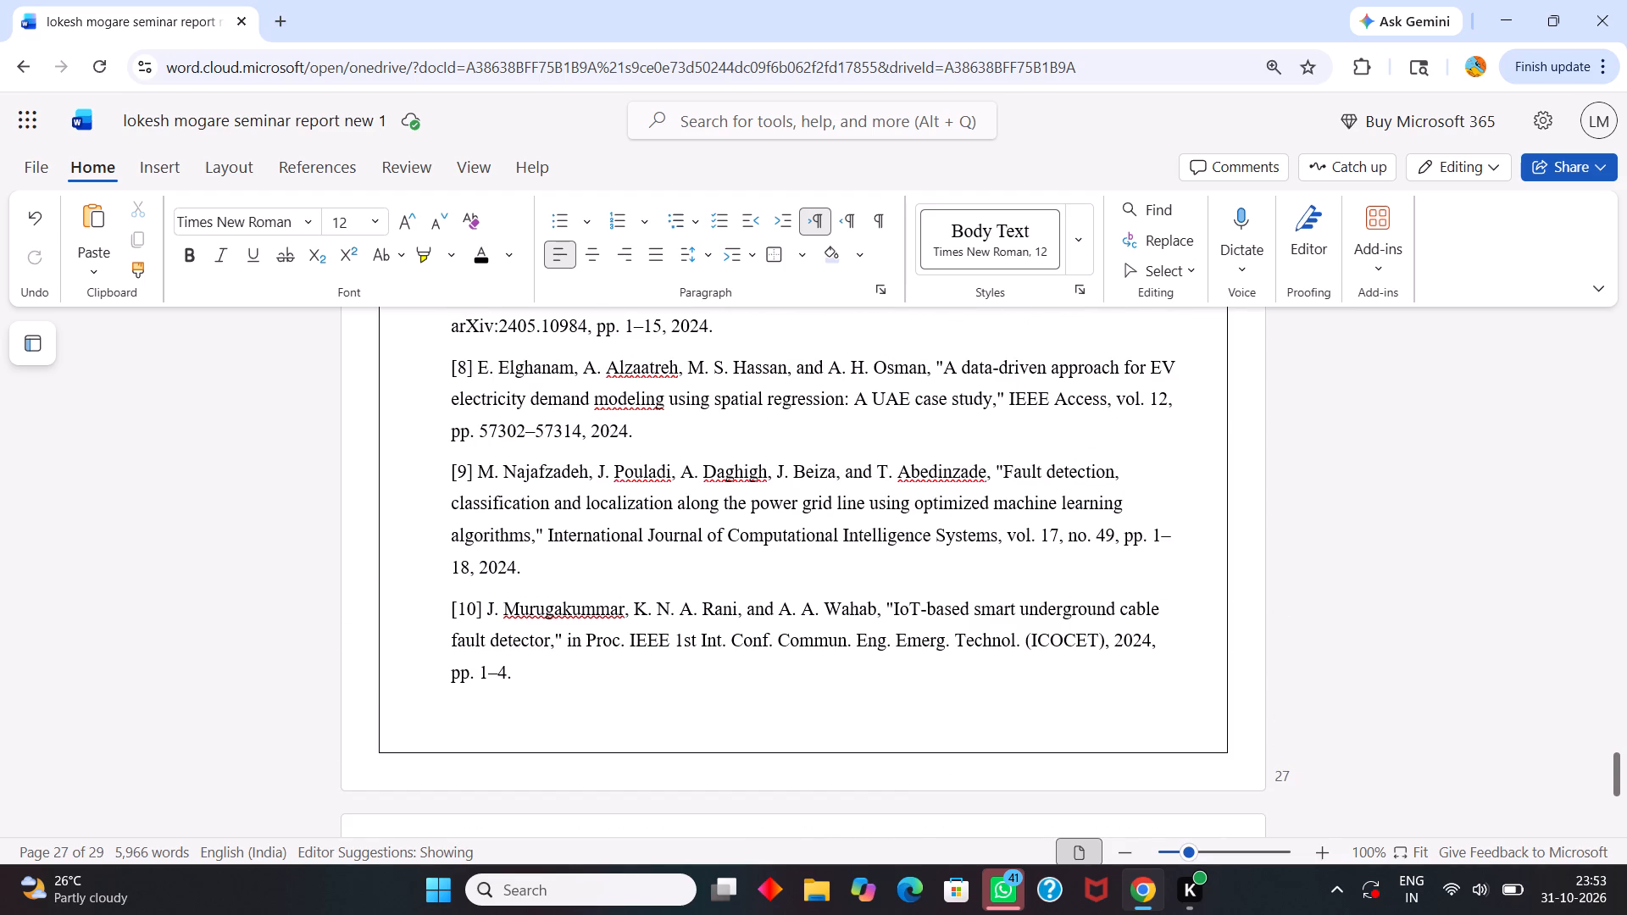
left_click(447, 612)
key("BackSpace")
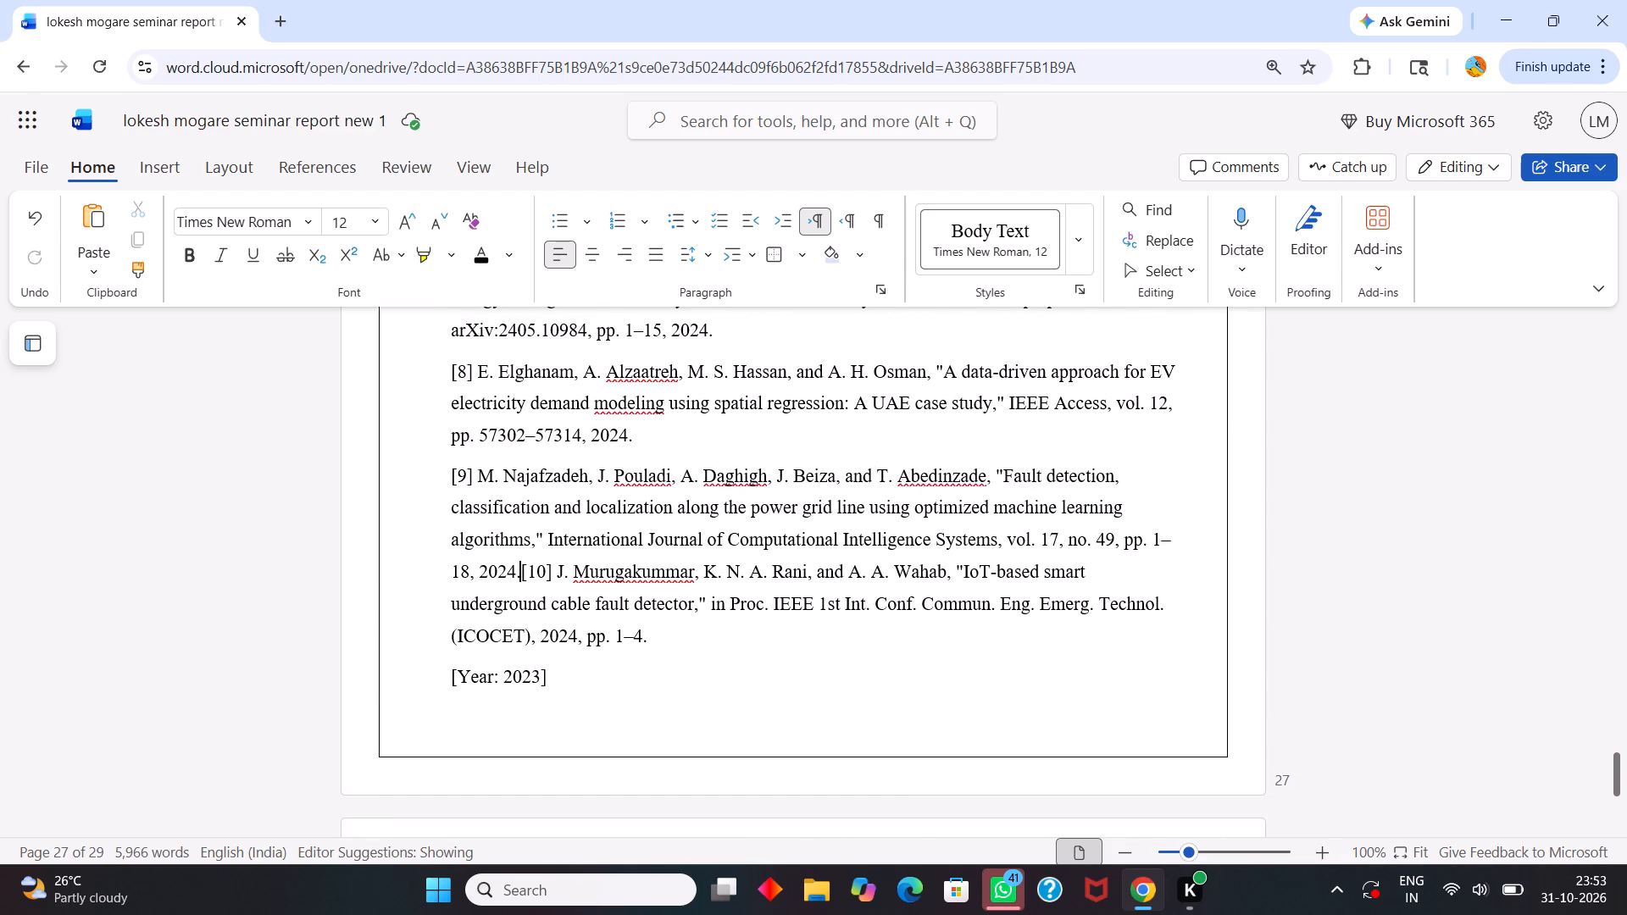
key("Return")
Join the "[Year: 2023]" line to the end of reference [10], with a space before the tag and the period moved after it.
scroll(479, 601, "down", 2)
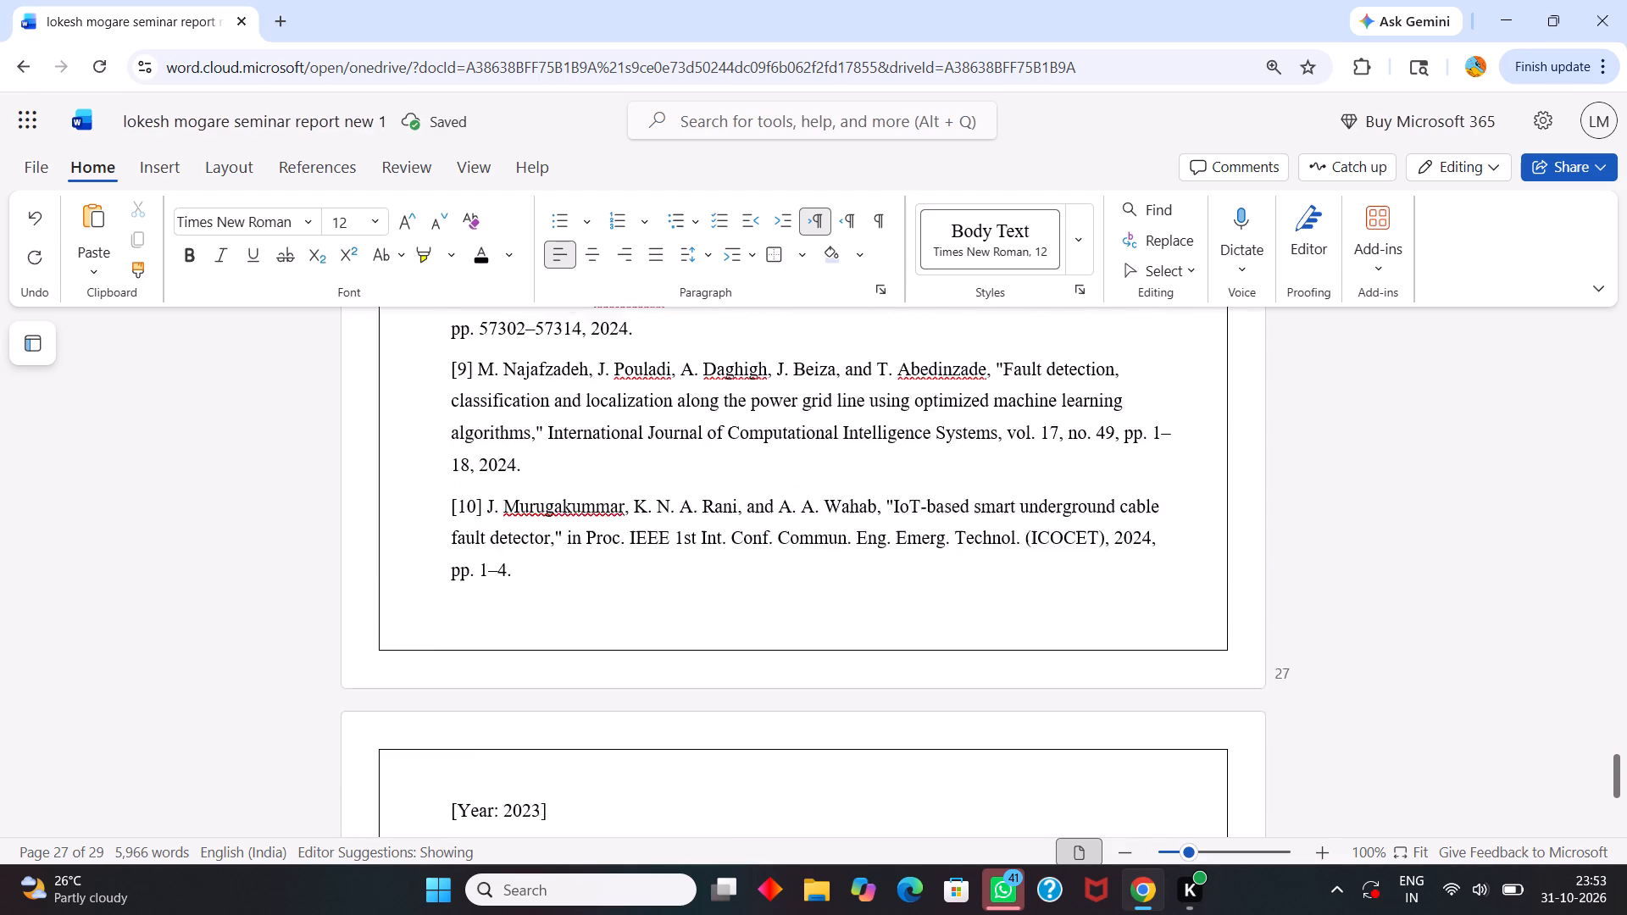
scroll(479, 601, "down", 2)
scroll(483, 584, "up", 1)
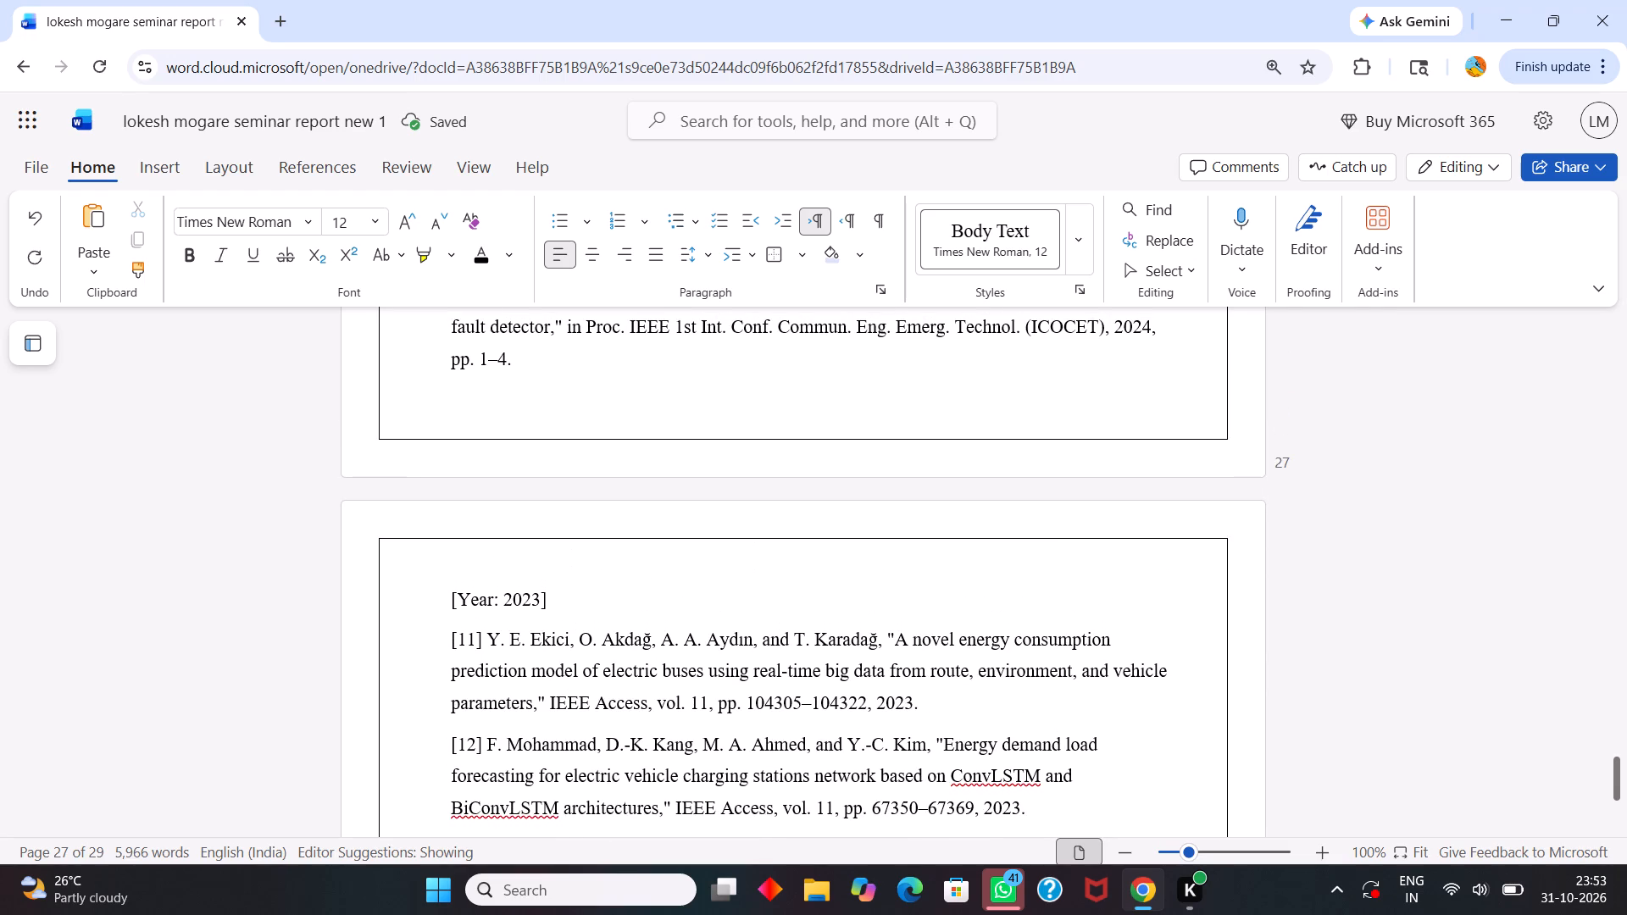
left_click(446, 579)
key("BackSpace")
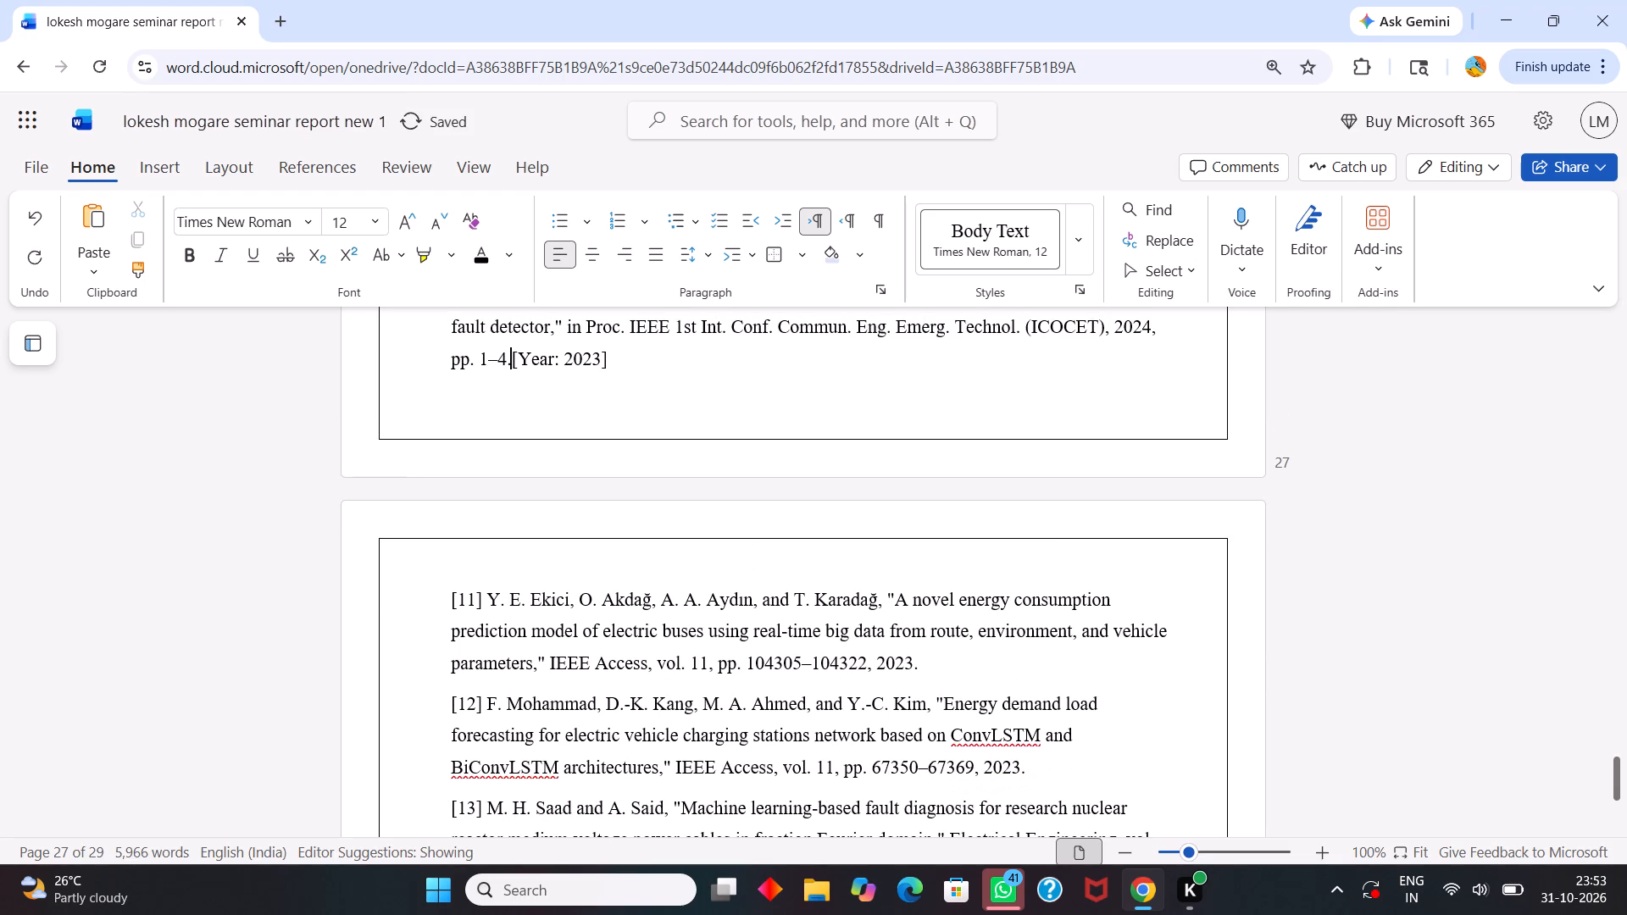
key("BackSpace")
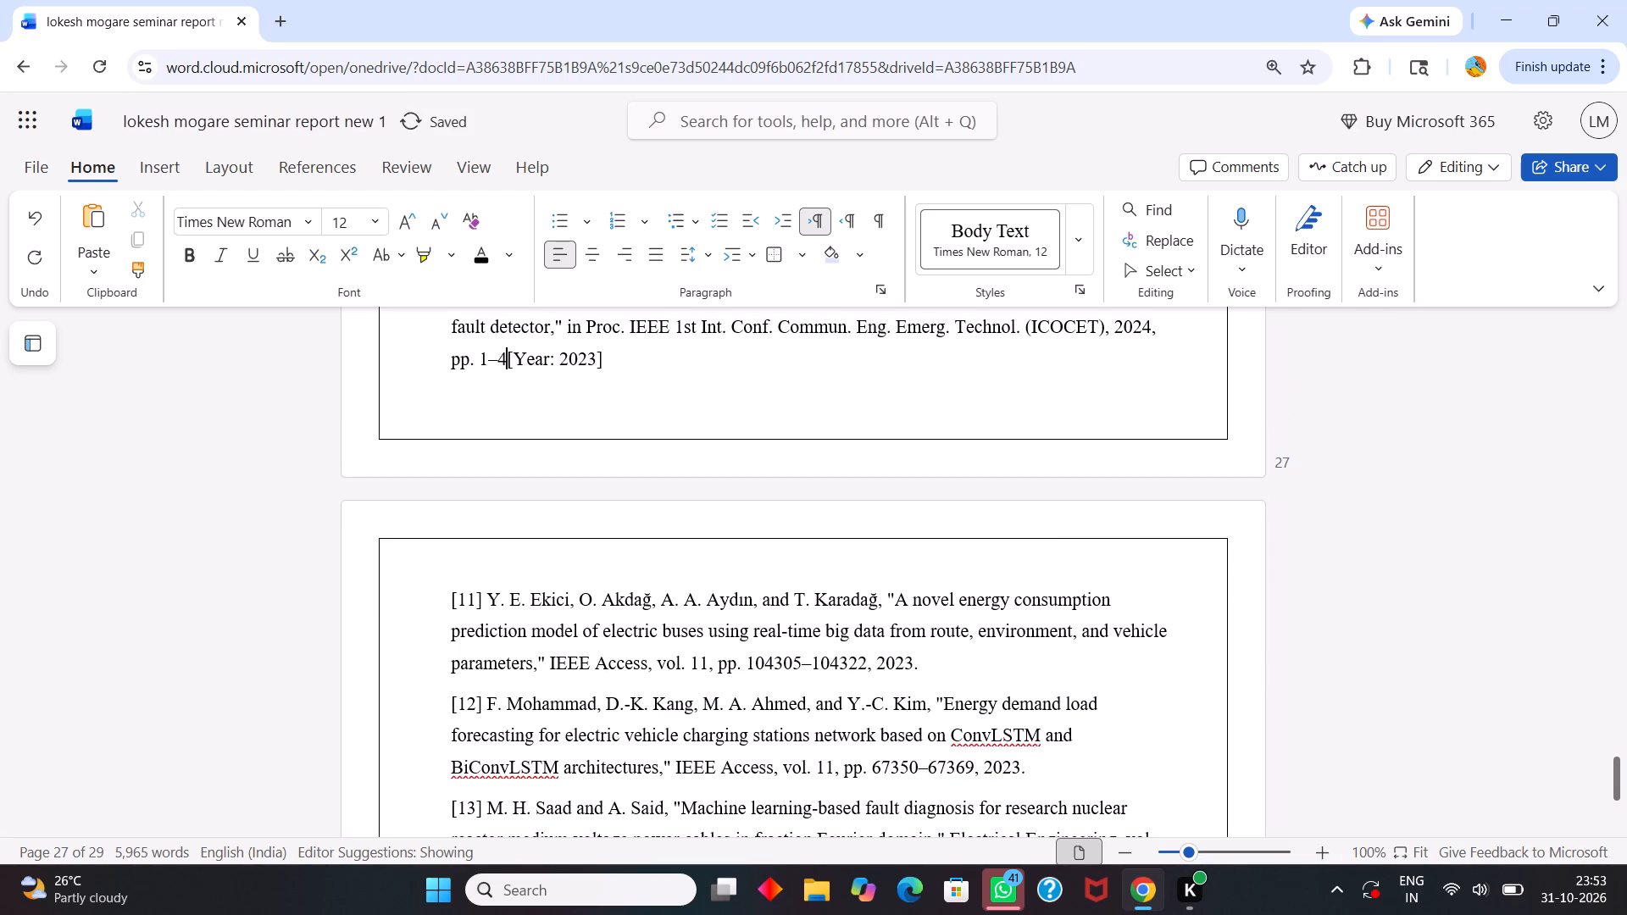
key("space")
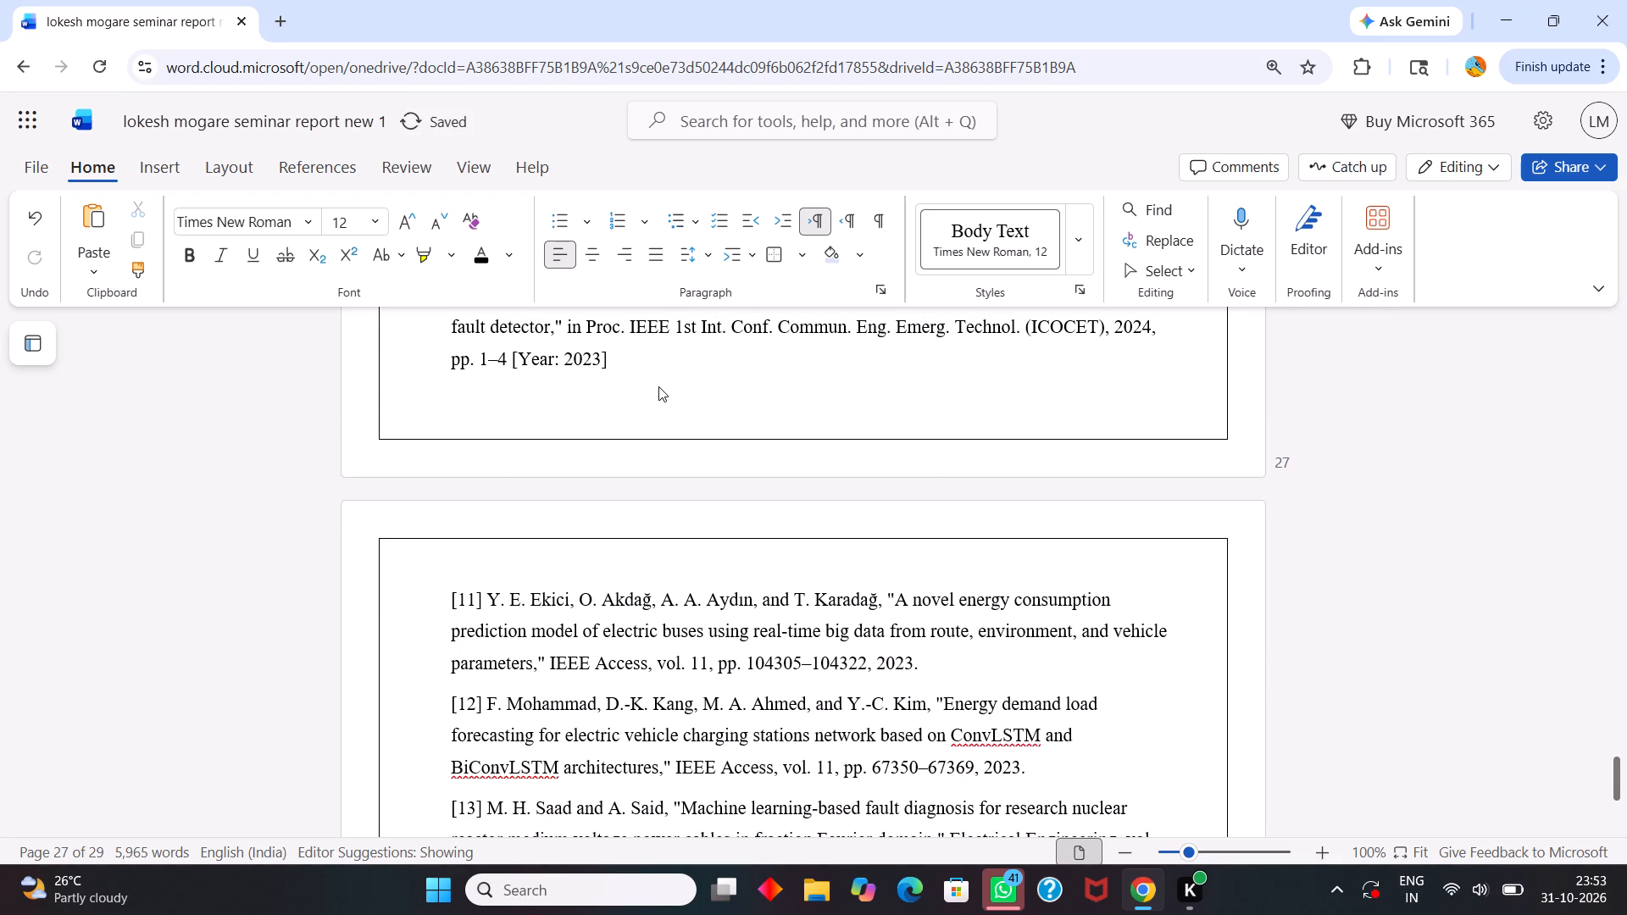
left_click(622, 365)
key("period")
Join the "[Year: 2022]" line to the end of reference [14], moving the period from before the year tag to after it.
scroll(541, 514, "down", 1)
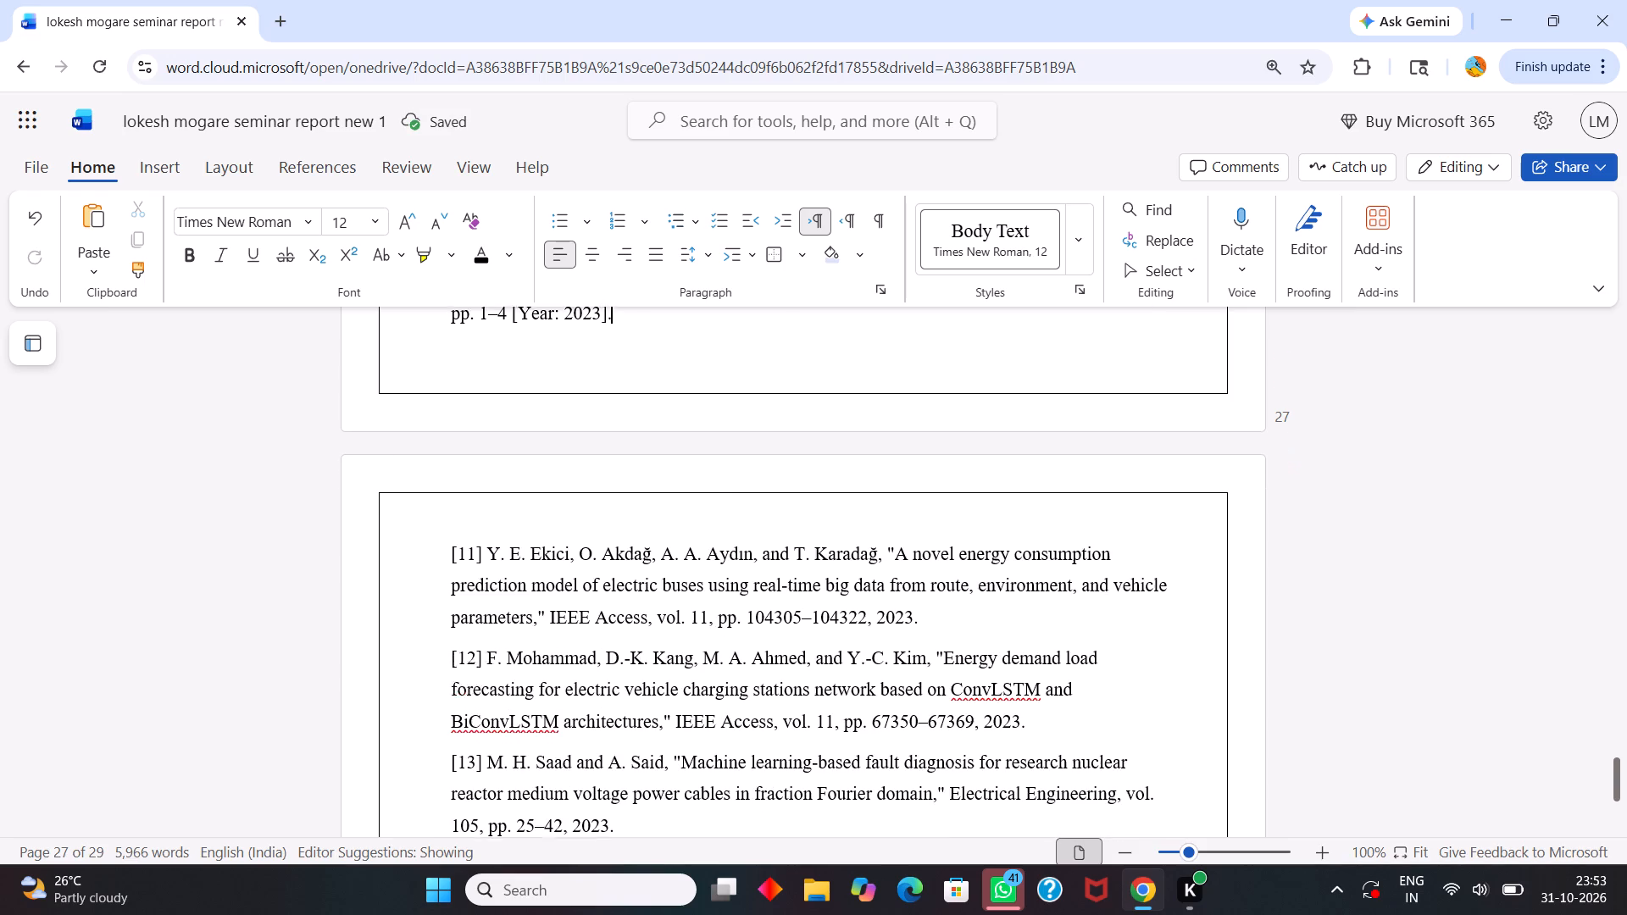
scroll(541, 514, "down", 1)
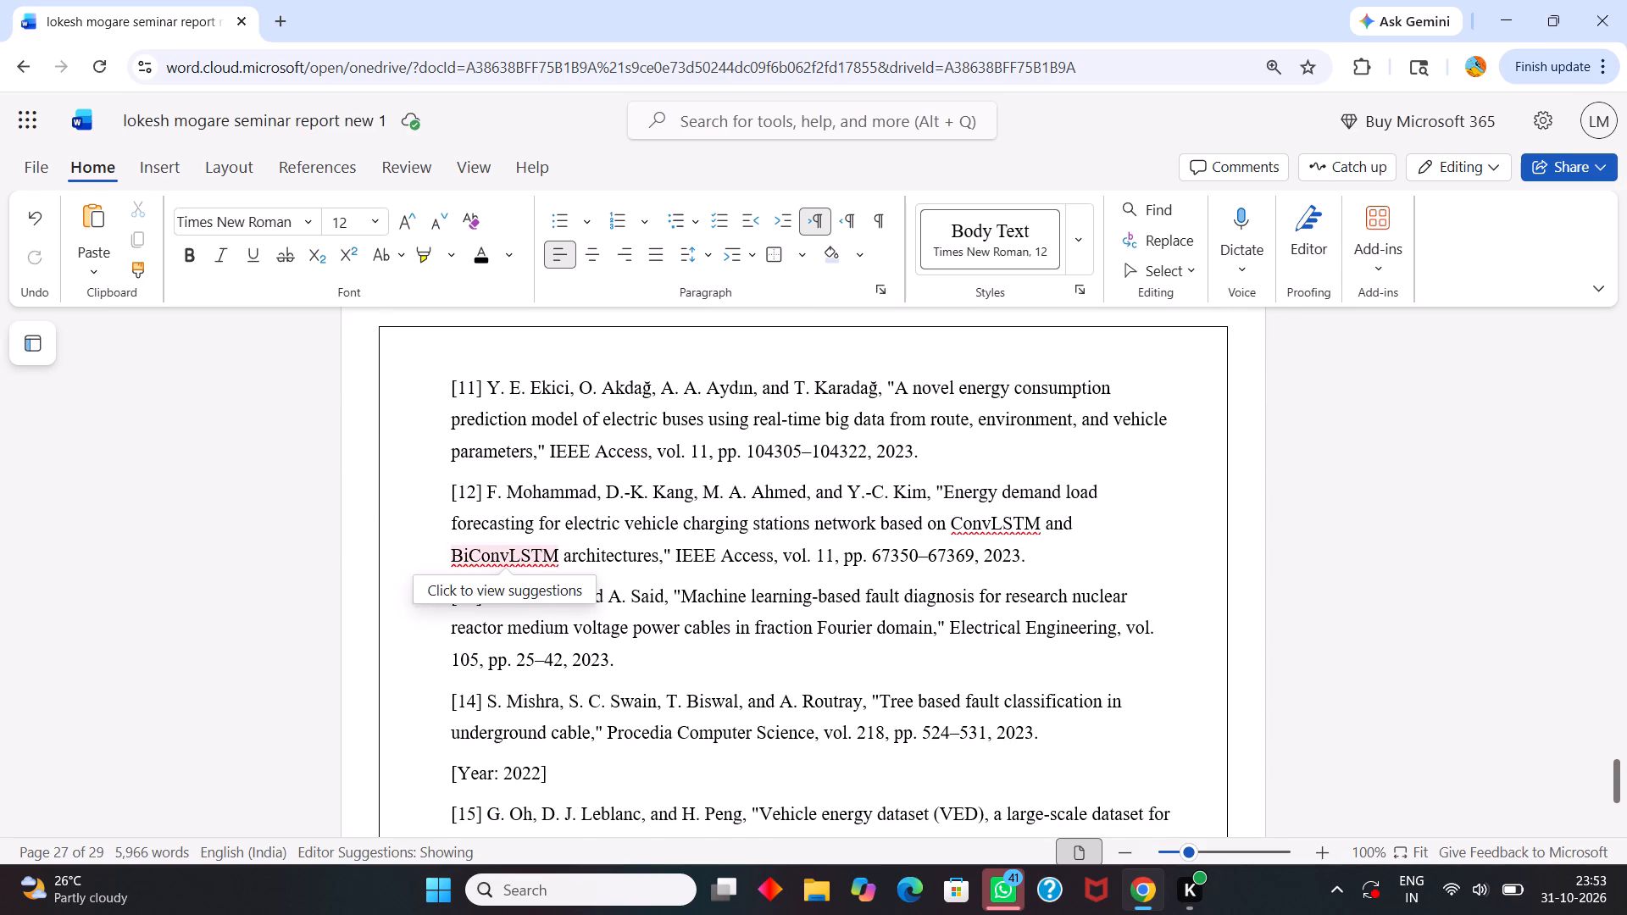
scroll(494, 564, "down", 3)
scroll(525, 496, "up", 1)
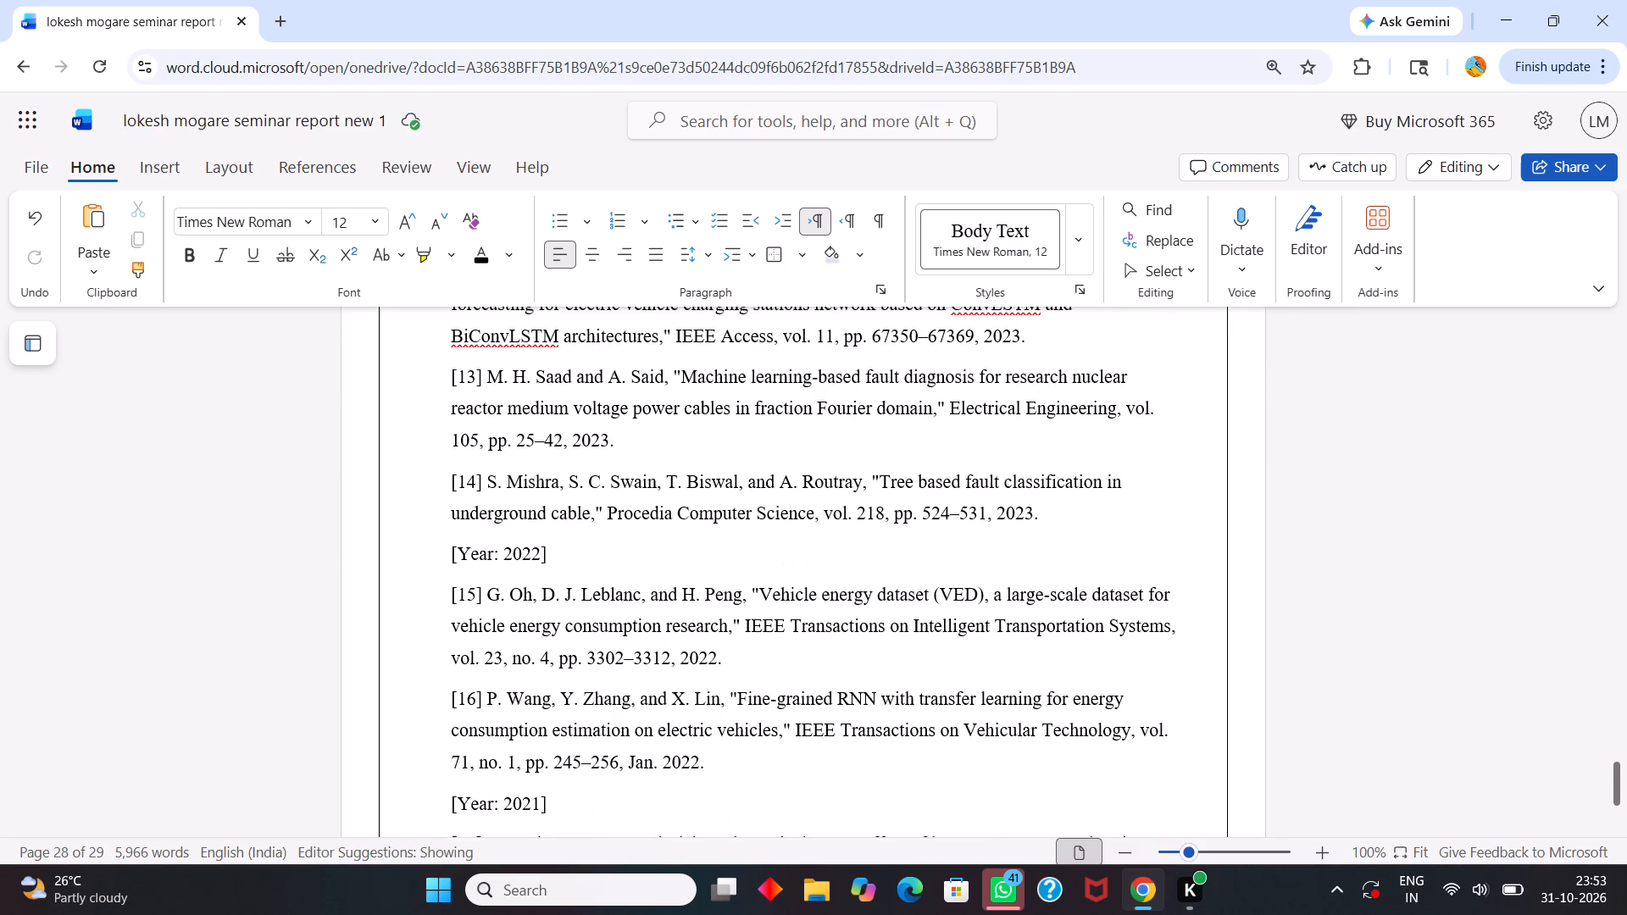
left_click(397, 481)
left_click(393, 526)
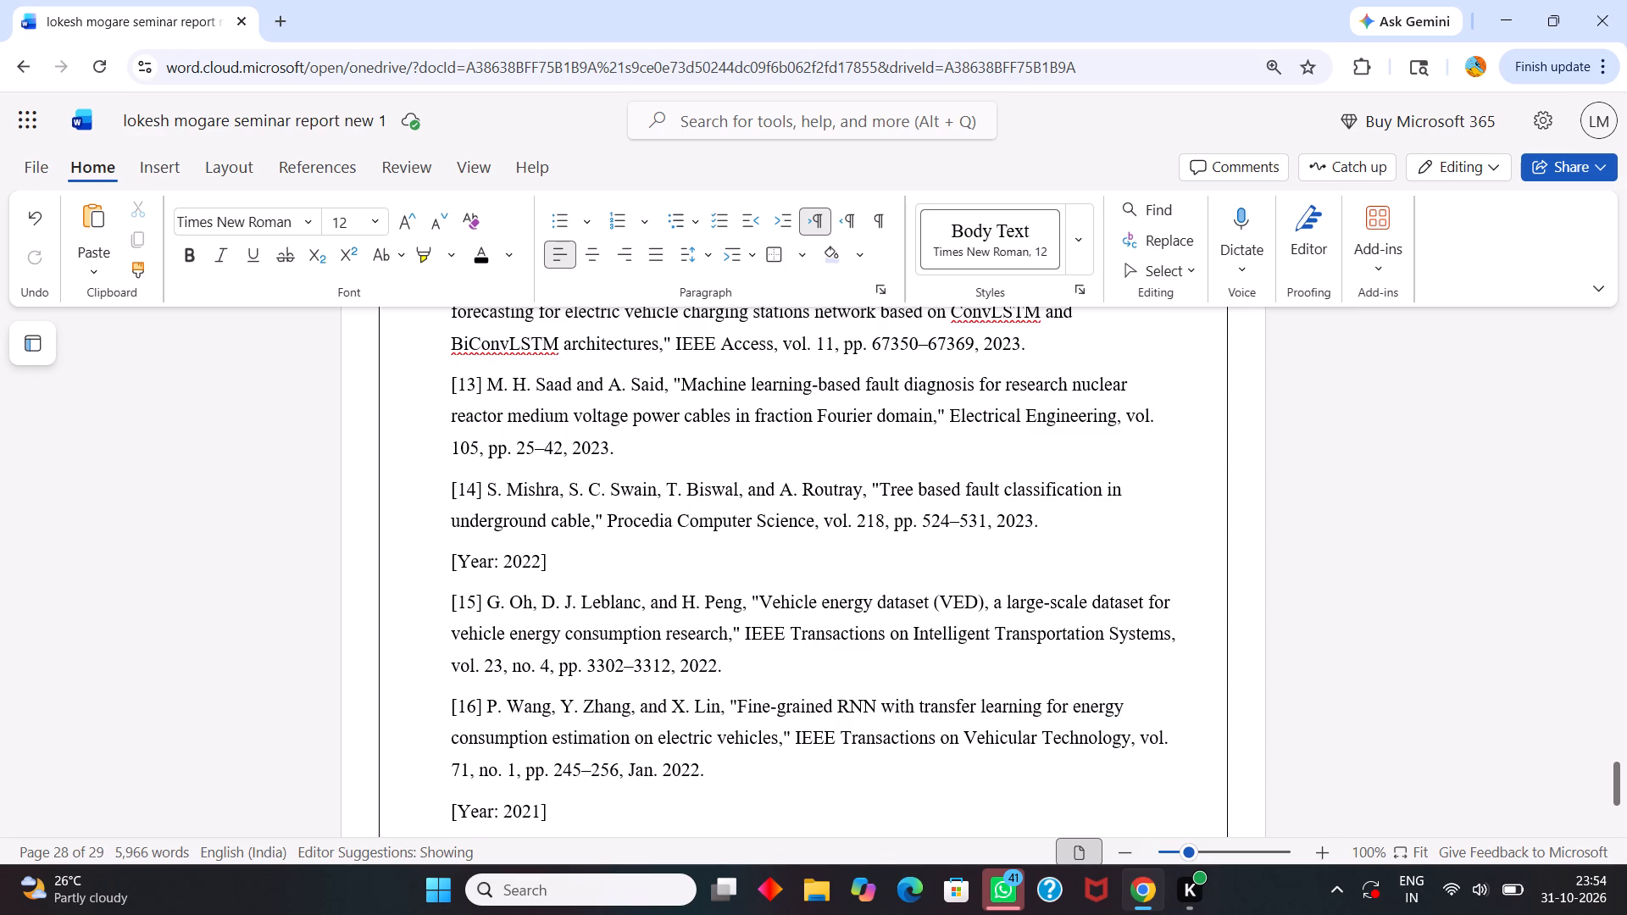
left_click(436, 568)
left_click_drag(693, 551, 665, 568)
left_click(500, 541)
left_click(446, 562)
key("BackSpace")
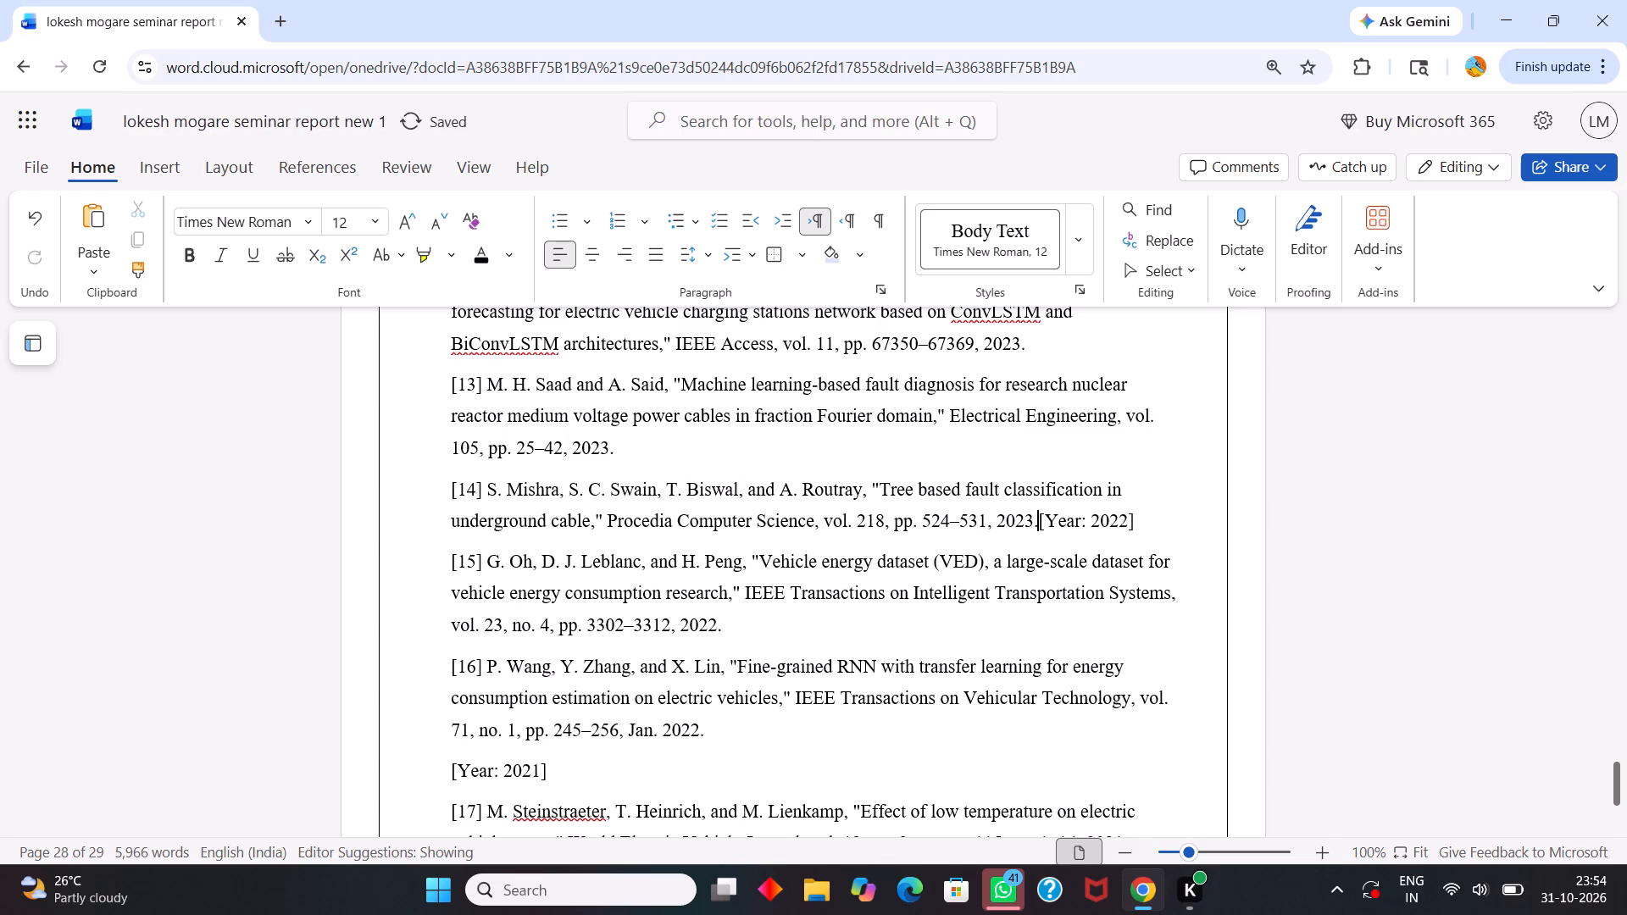
key("BackSpace")
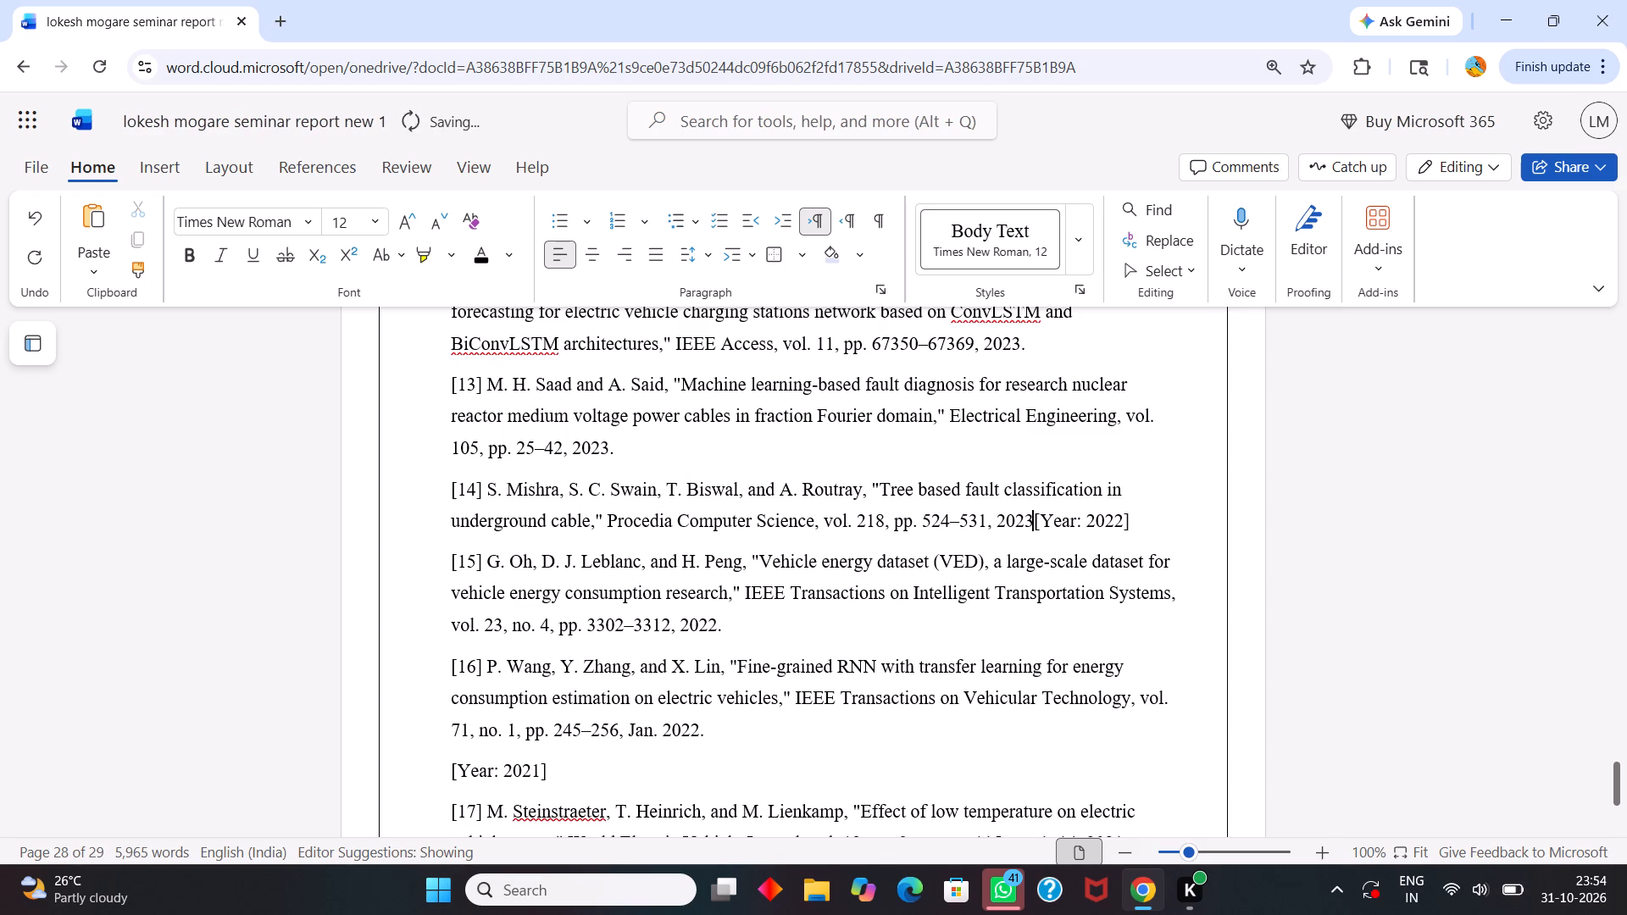
left_click(1129, 527)
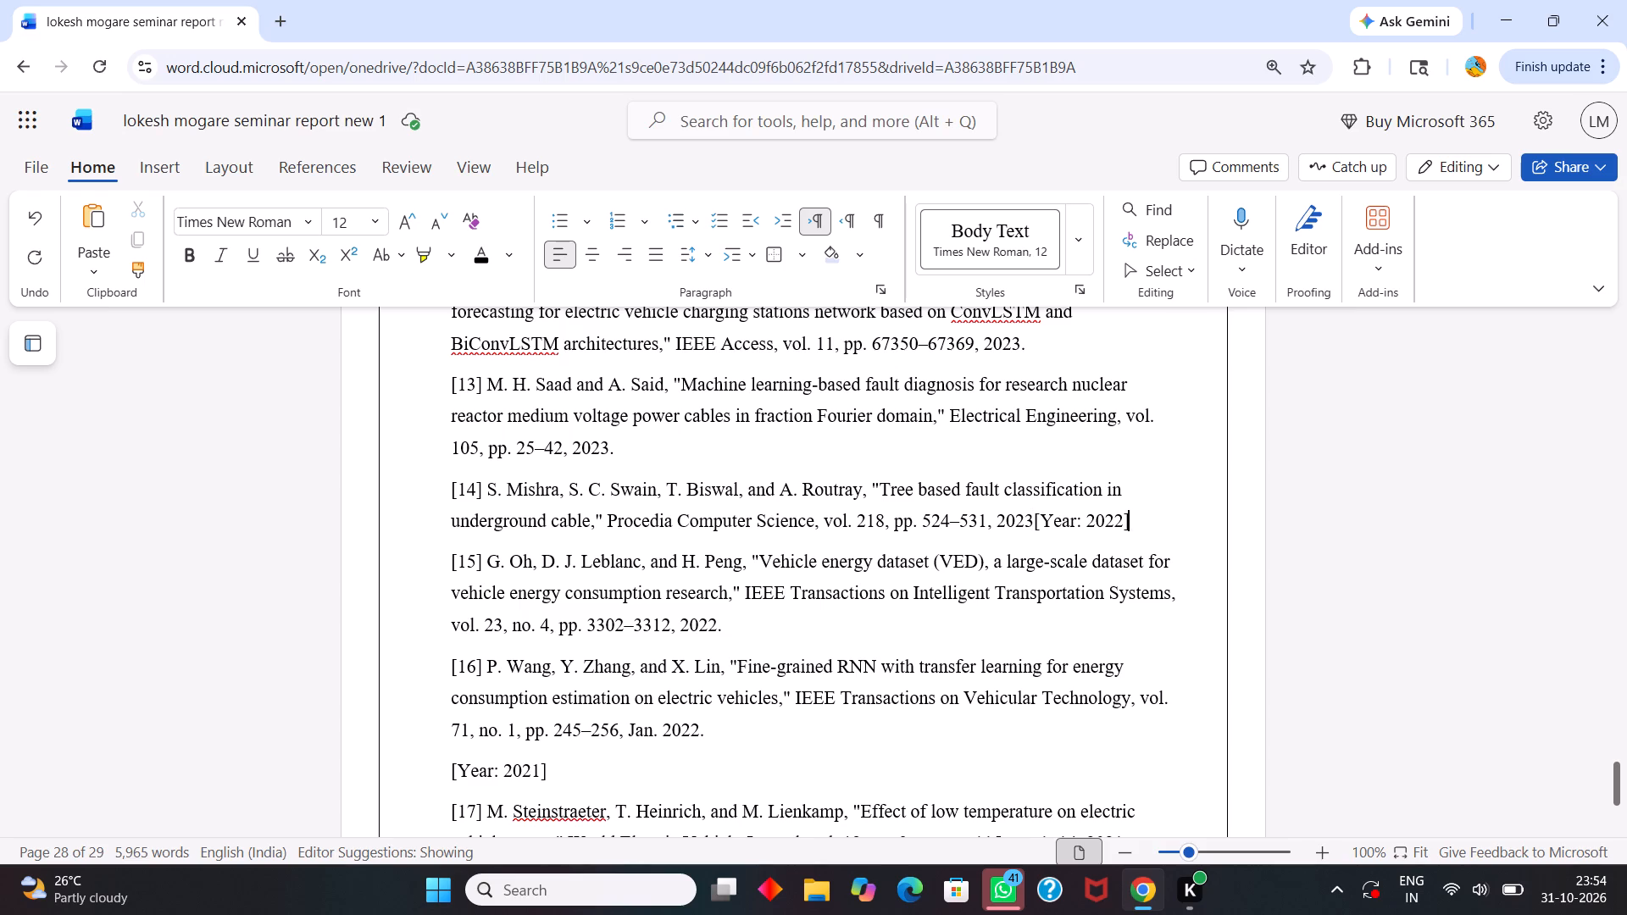
key("period")
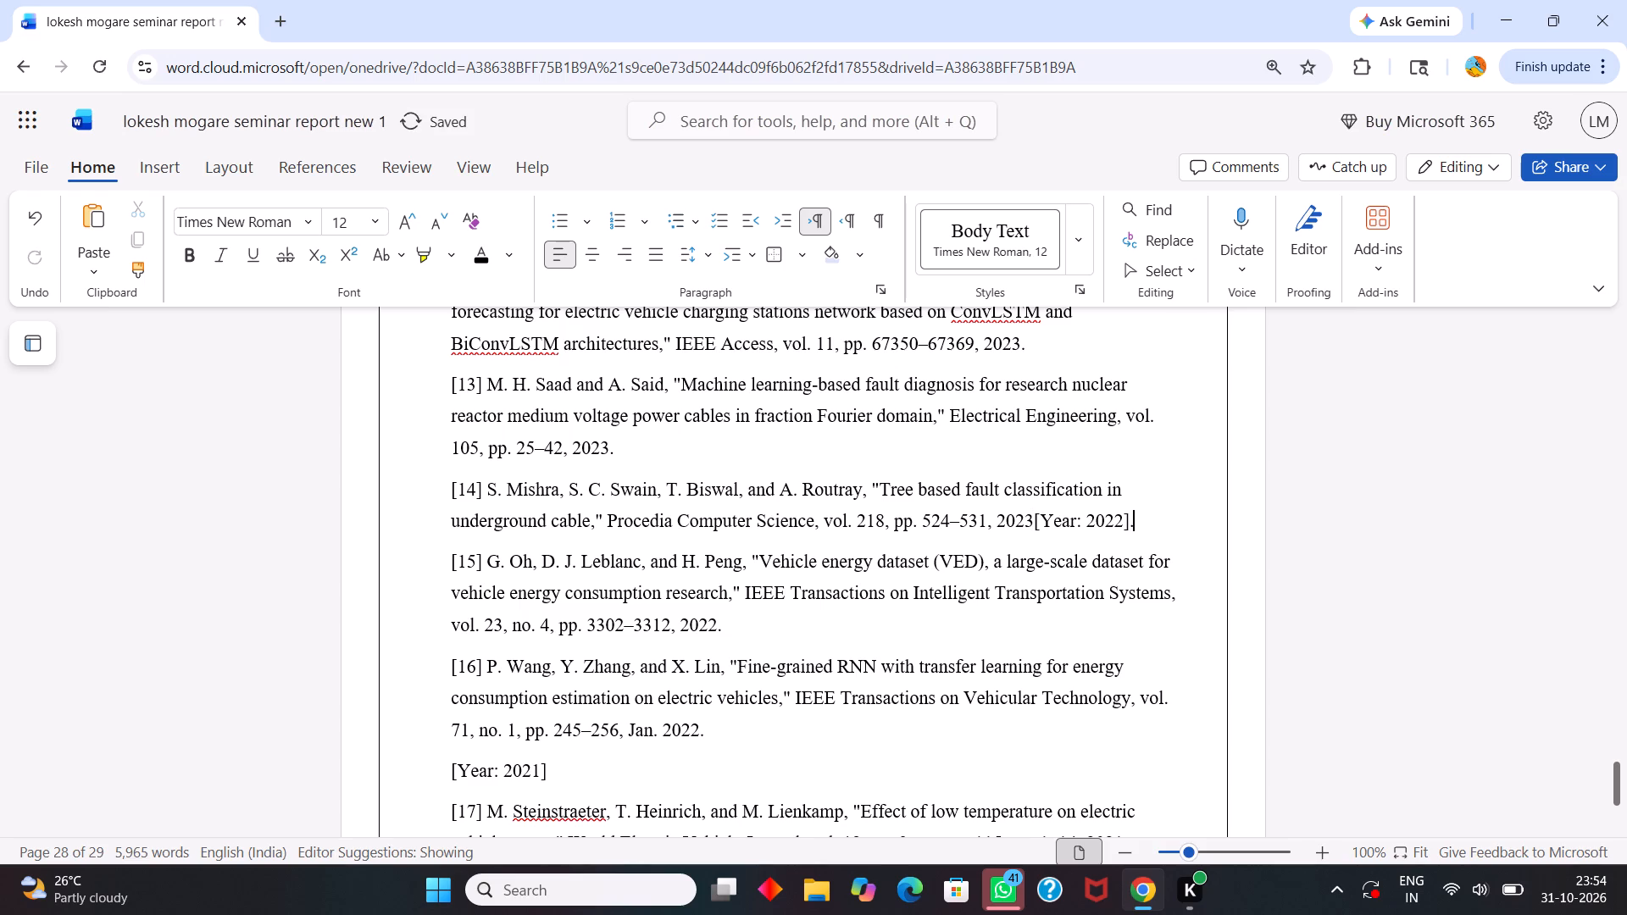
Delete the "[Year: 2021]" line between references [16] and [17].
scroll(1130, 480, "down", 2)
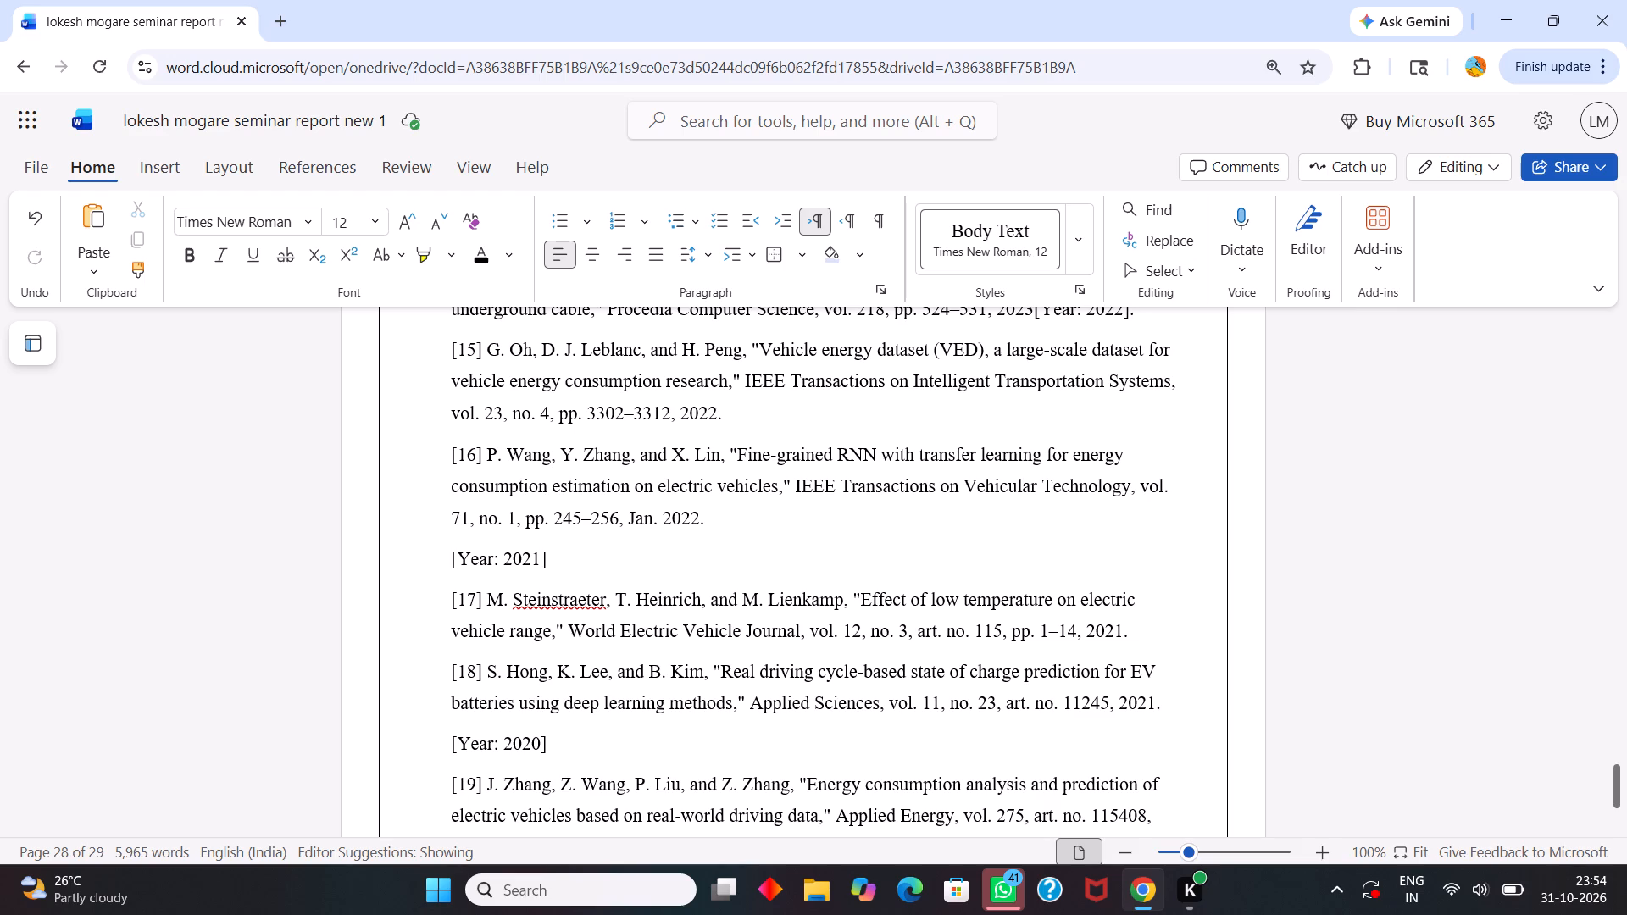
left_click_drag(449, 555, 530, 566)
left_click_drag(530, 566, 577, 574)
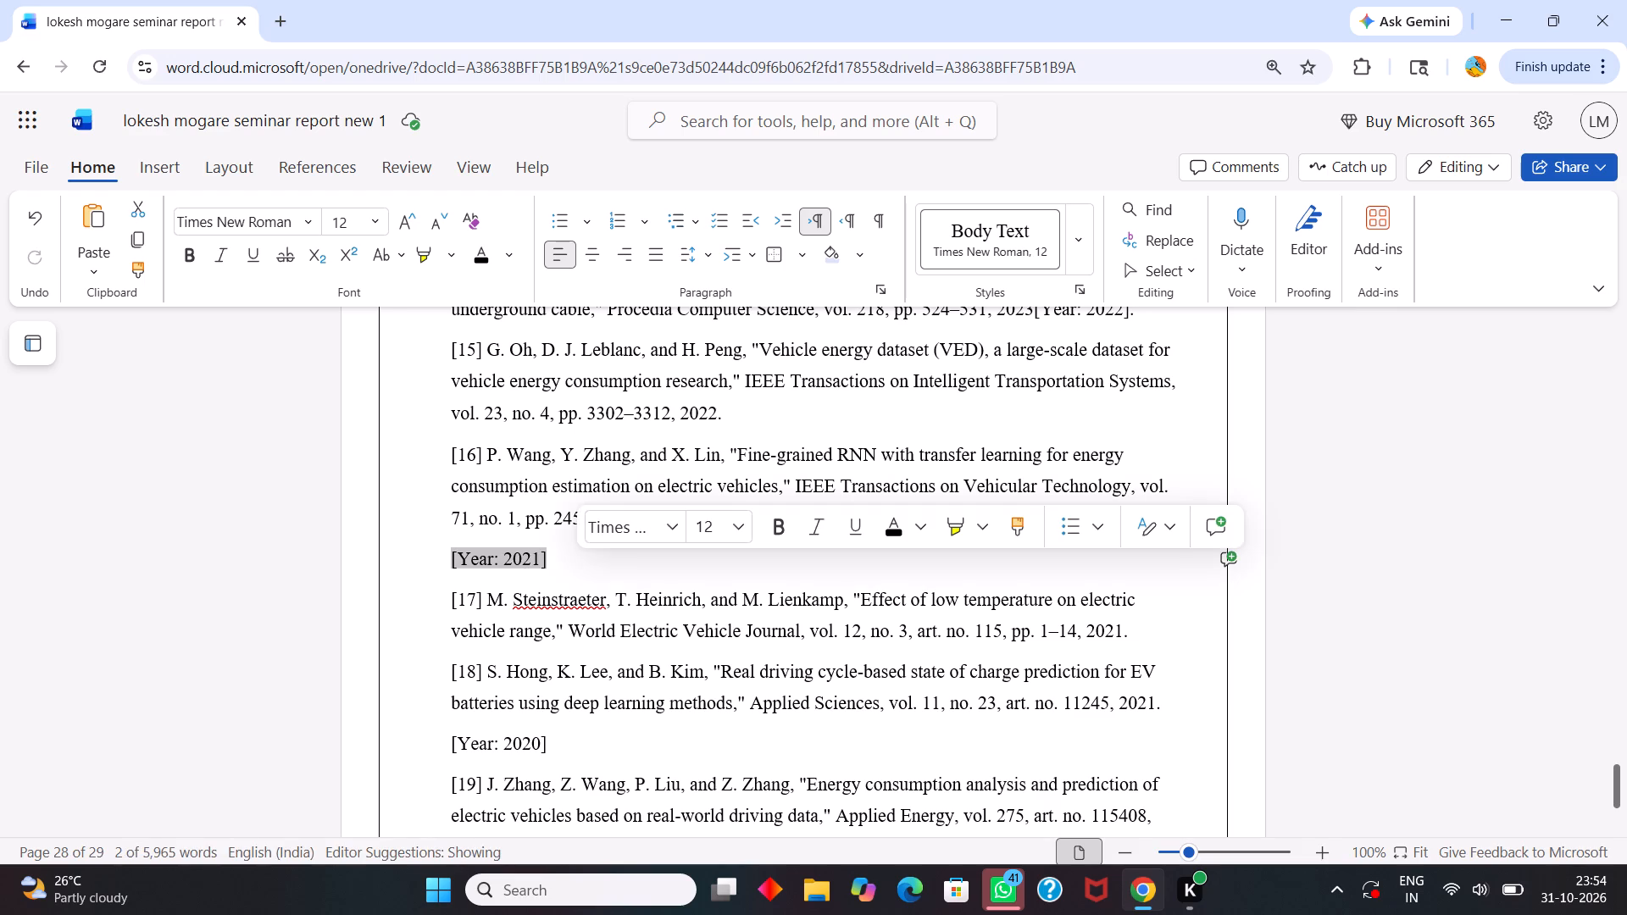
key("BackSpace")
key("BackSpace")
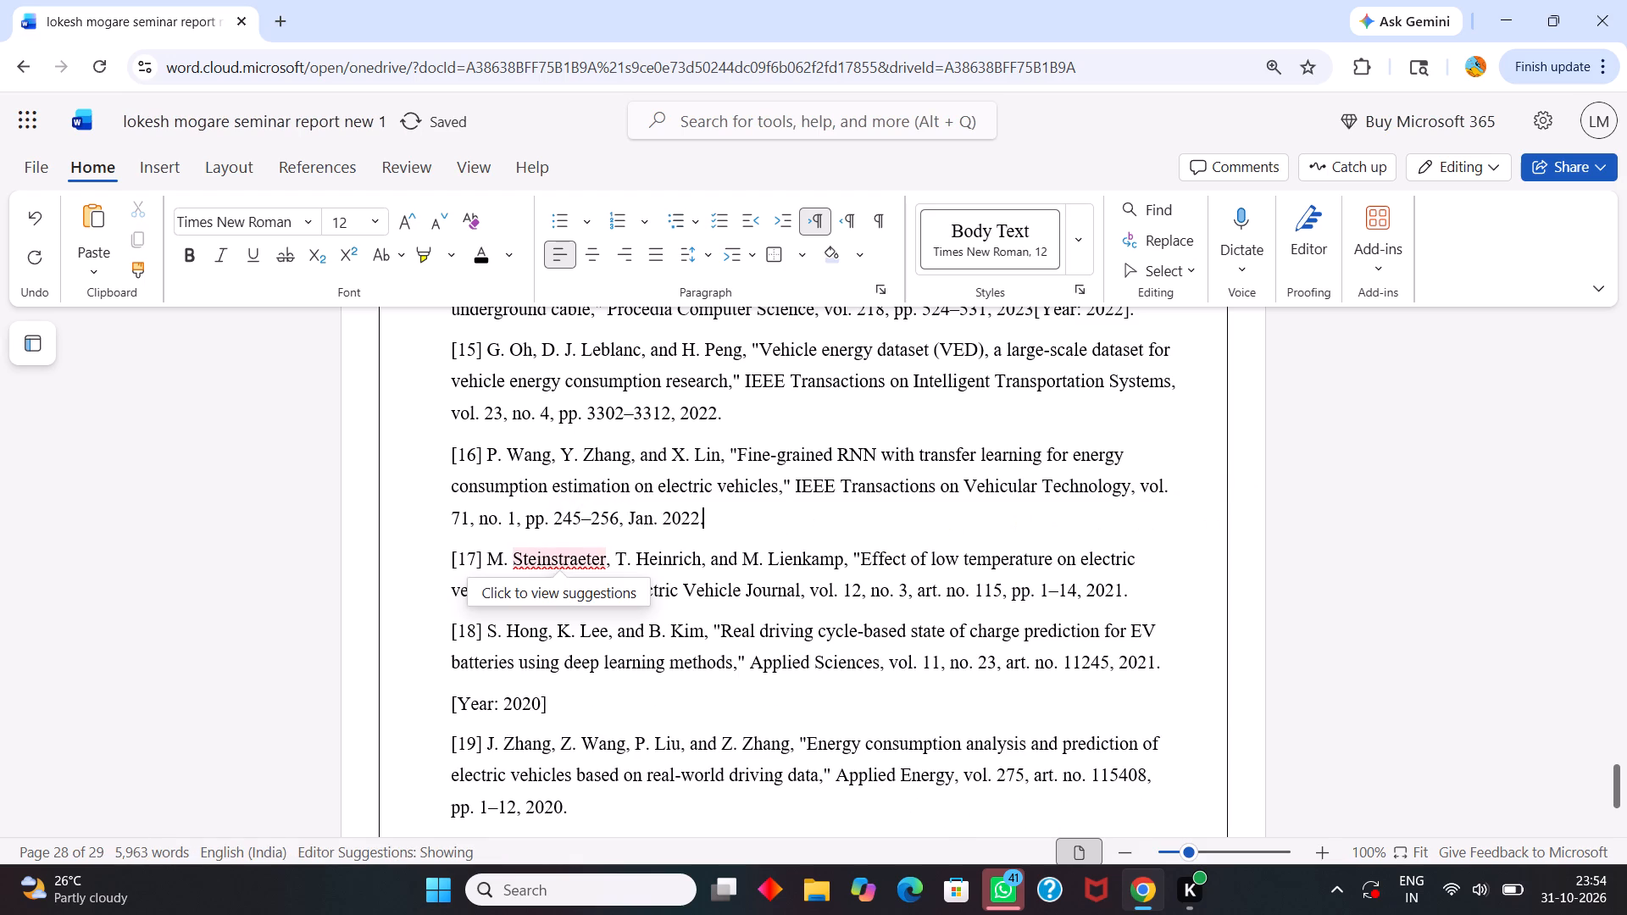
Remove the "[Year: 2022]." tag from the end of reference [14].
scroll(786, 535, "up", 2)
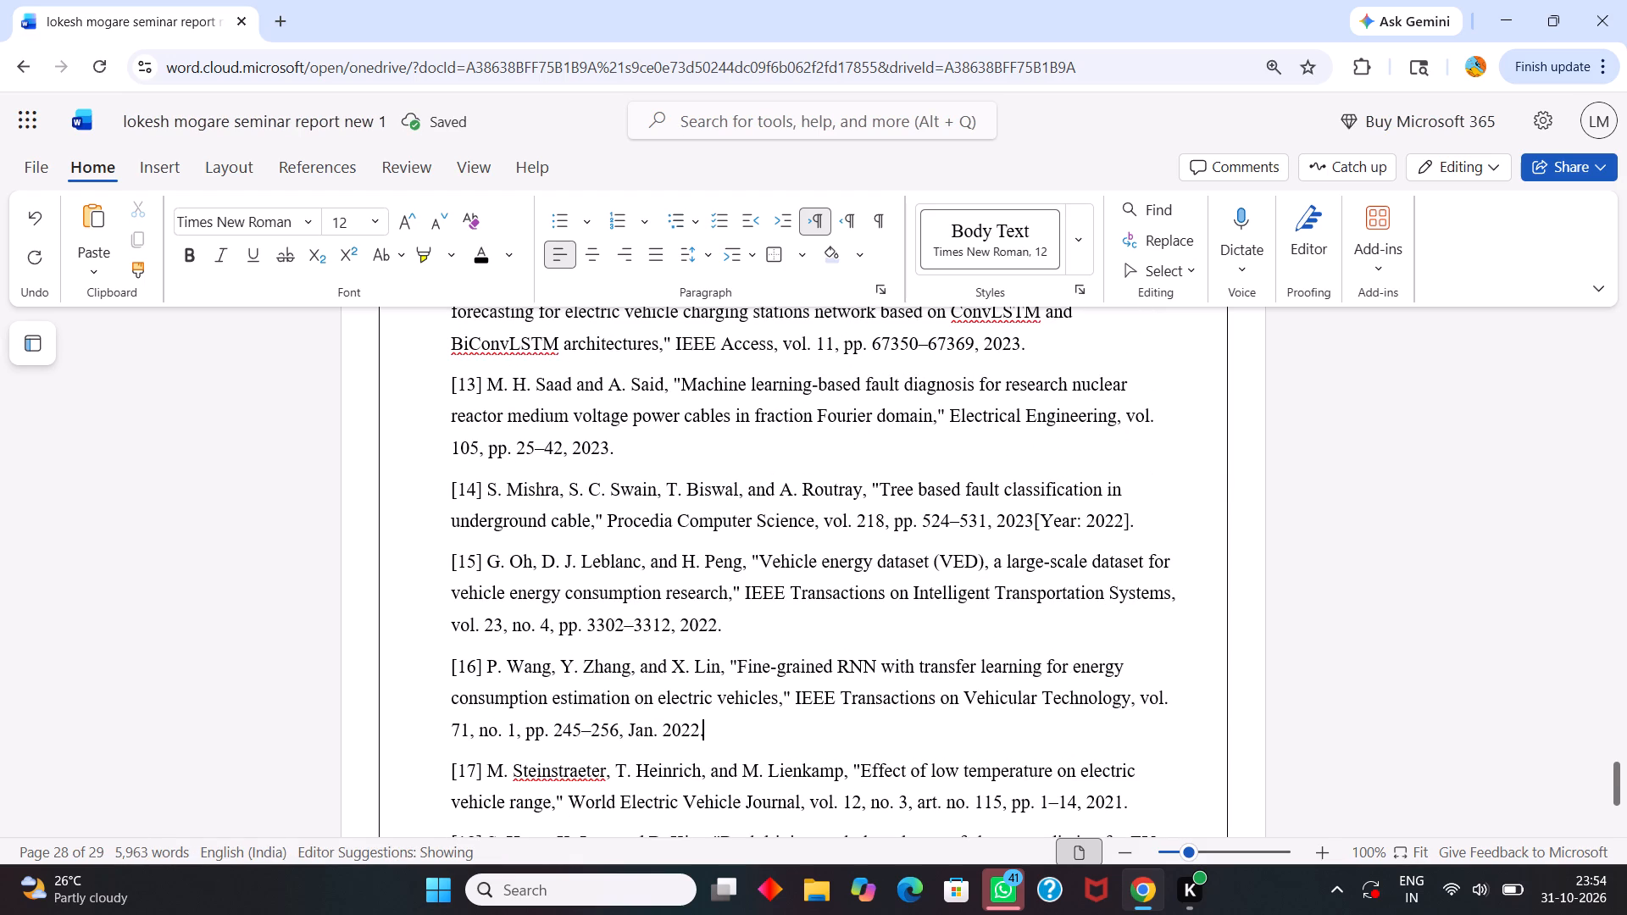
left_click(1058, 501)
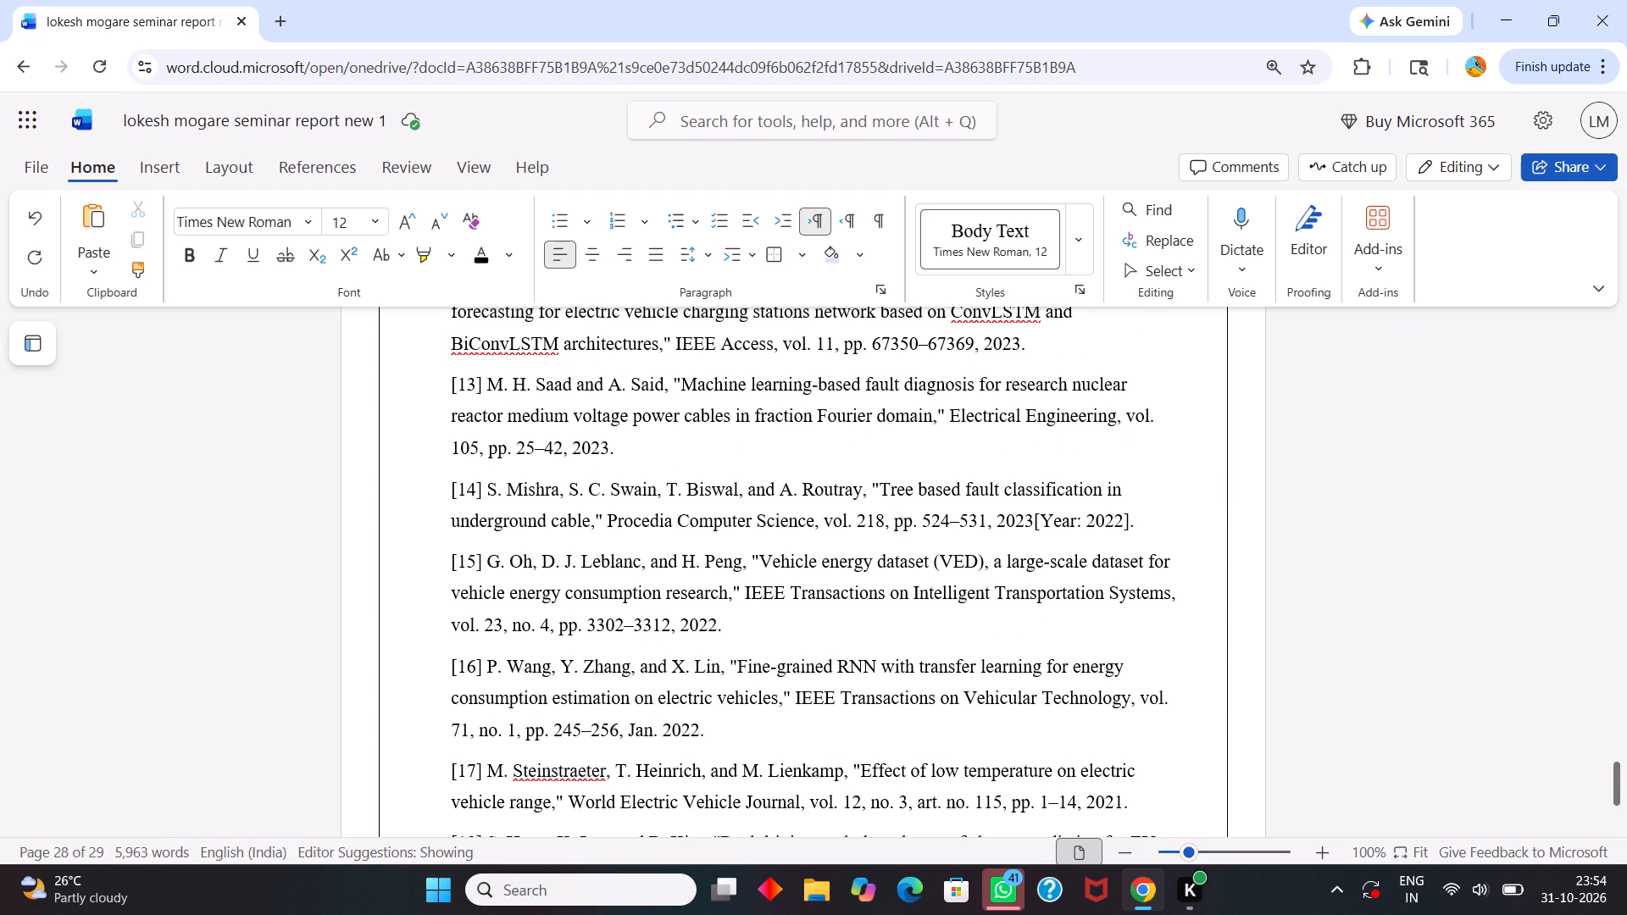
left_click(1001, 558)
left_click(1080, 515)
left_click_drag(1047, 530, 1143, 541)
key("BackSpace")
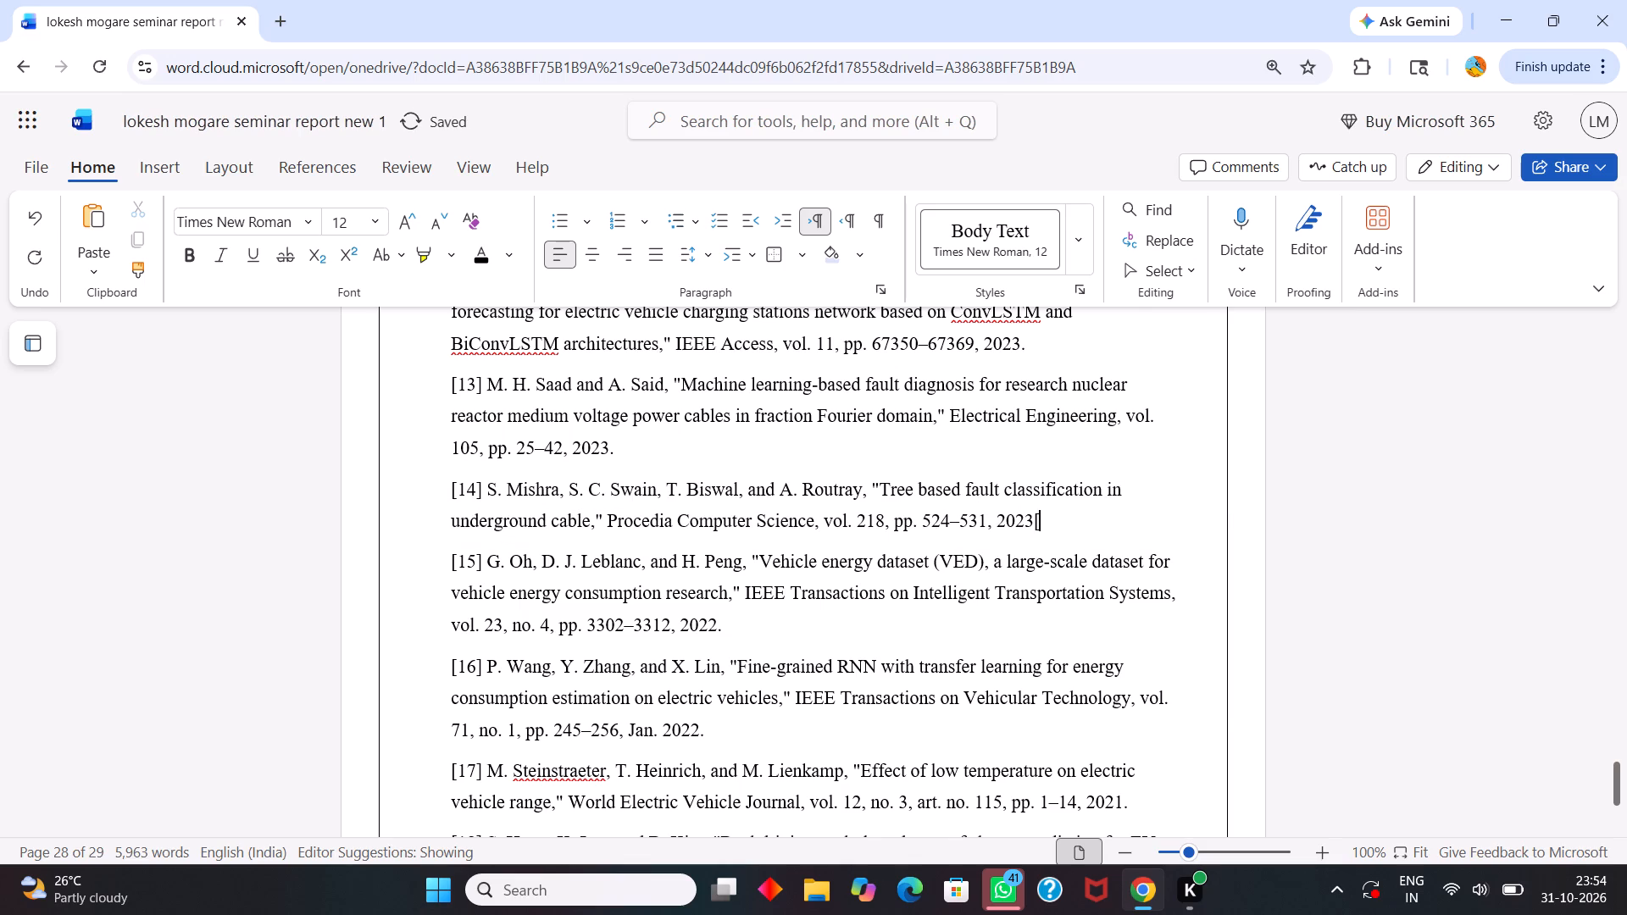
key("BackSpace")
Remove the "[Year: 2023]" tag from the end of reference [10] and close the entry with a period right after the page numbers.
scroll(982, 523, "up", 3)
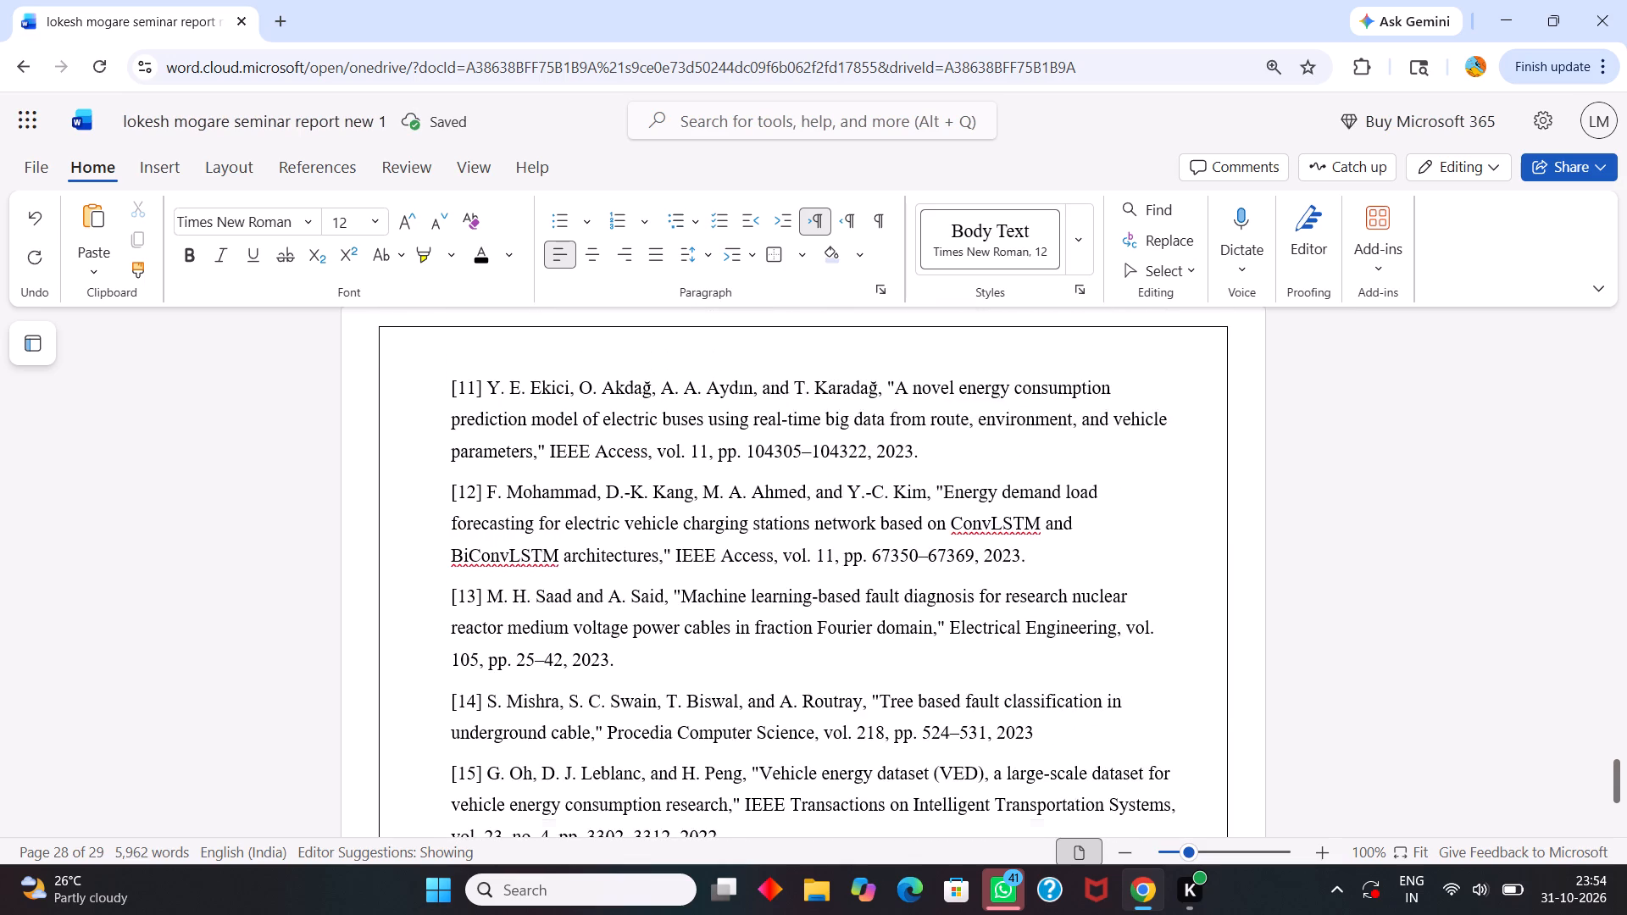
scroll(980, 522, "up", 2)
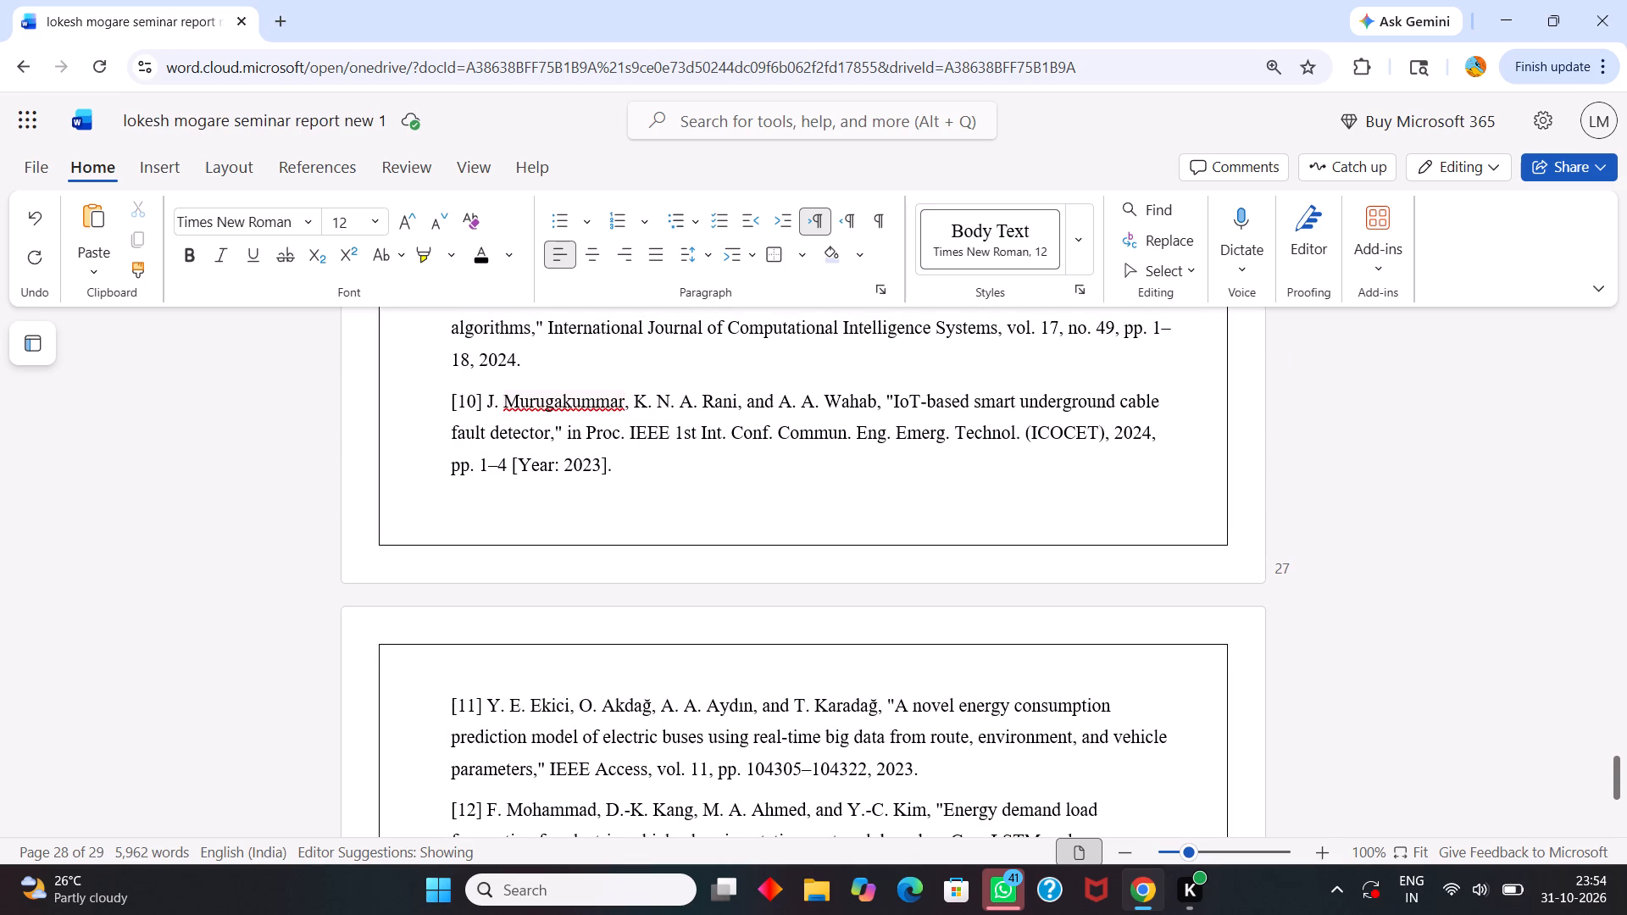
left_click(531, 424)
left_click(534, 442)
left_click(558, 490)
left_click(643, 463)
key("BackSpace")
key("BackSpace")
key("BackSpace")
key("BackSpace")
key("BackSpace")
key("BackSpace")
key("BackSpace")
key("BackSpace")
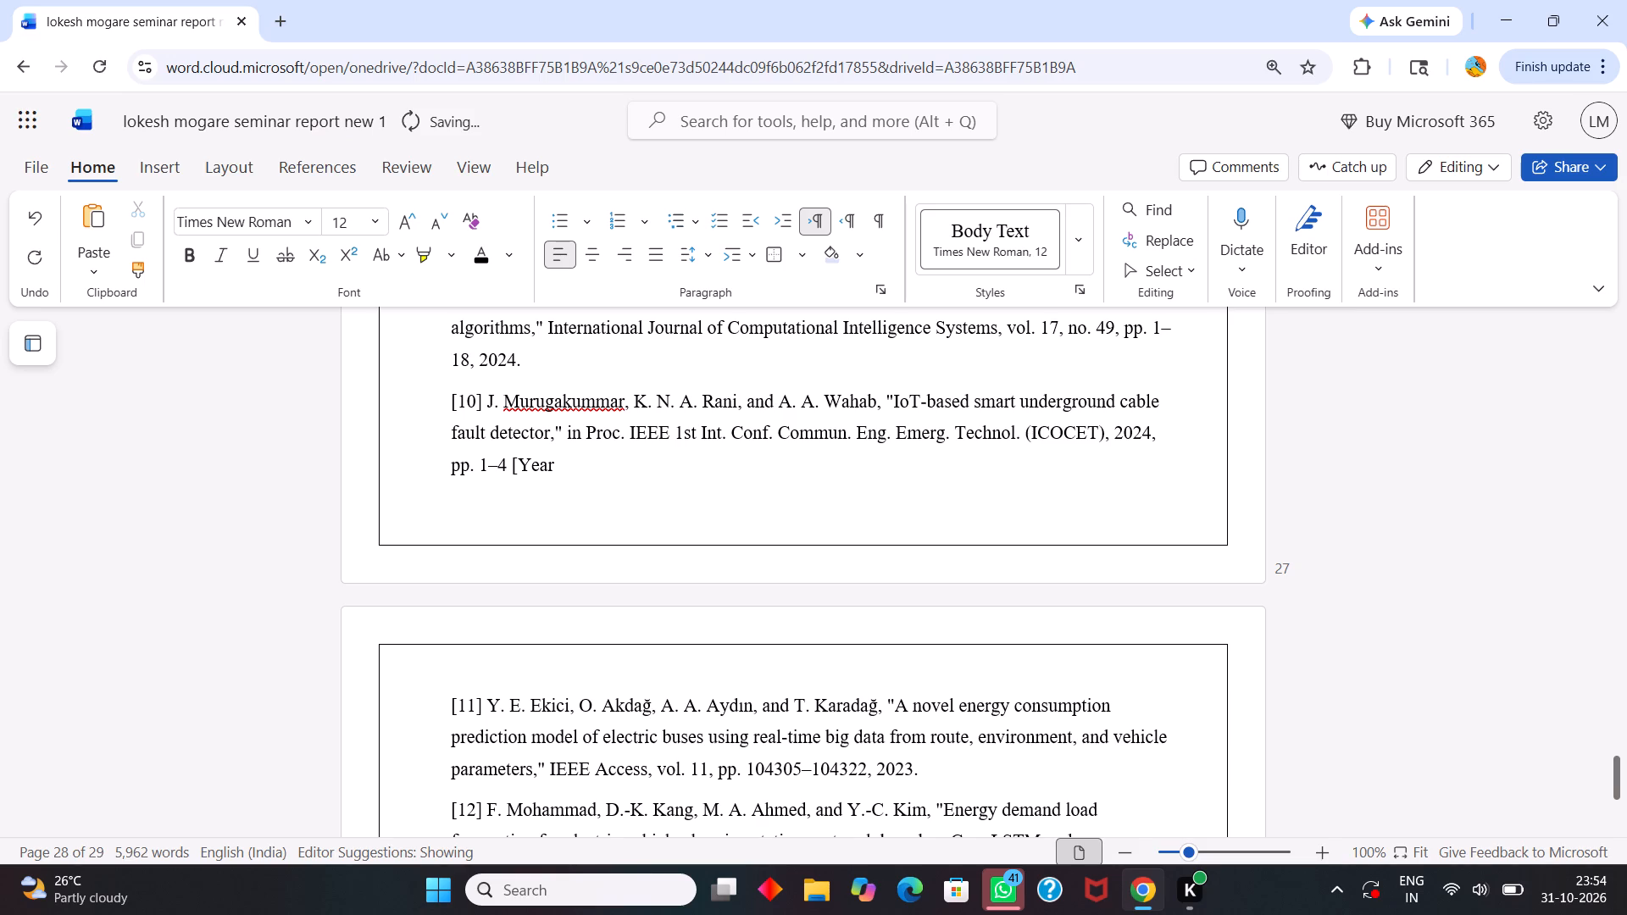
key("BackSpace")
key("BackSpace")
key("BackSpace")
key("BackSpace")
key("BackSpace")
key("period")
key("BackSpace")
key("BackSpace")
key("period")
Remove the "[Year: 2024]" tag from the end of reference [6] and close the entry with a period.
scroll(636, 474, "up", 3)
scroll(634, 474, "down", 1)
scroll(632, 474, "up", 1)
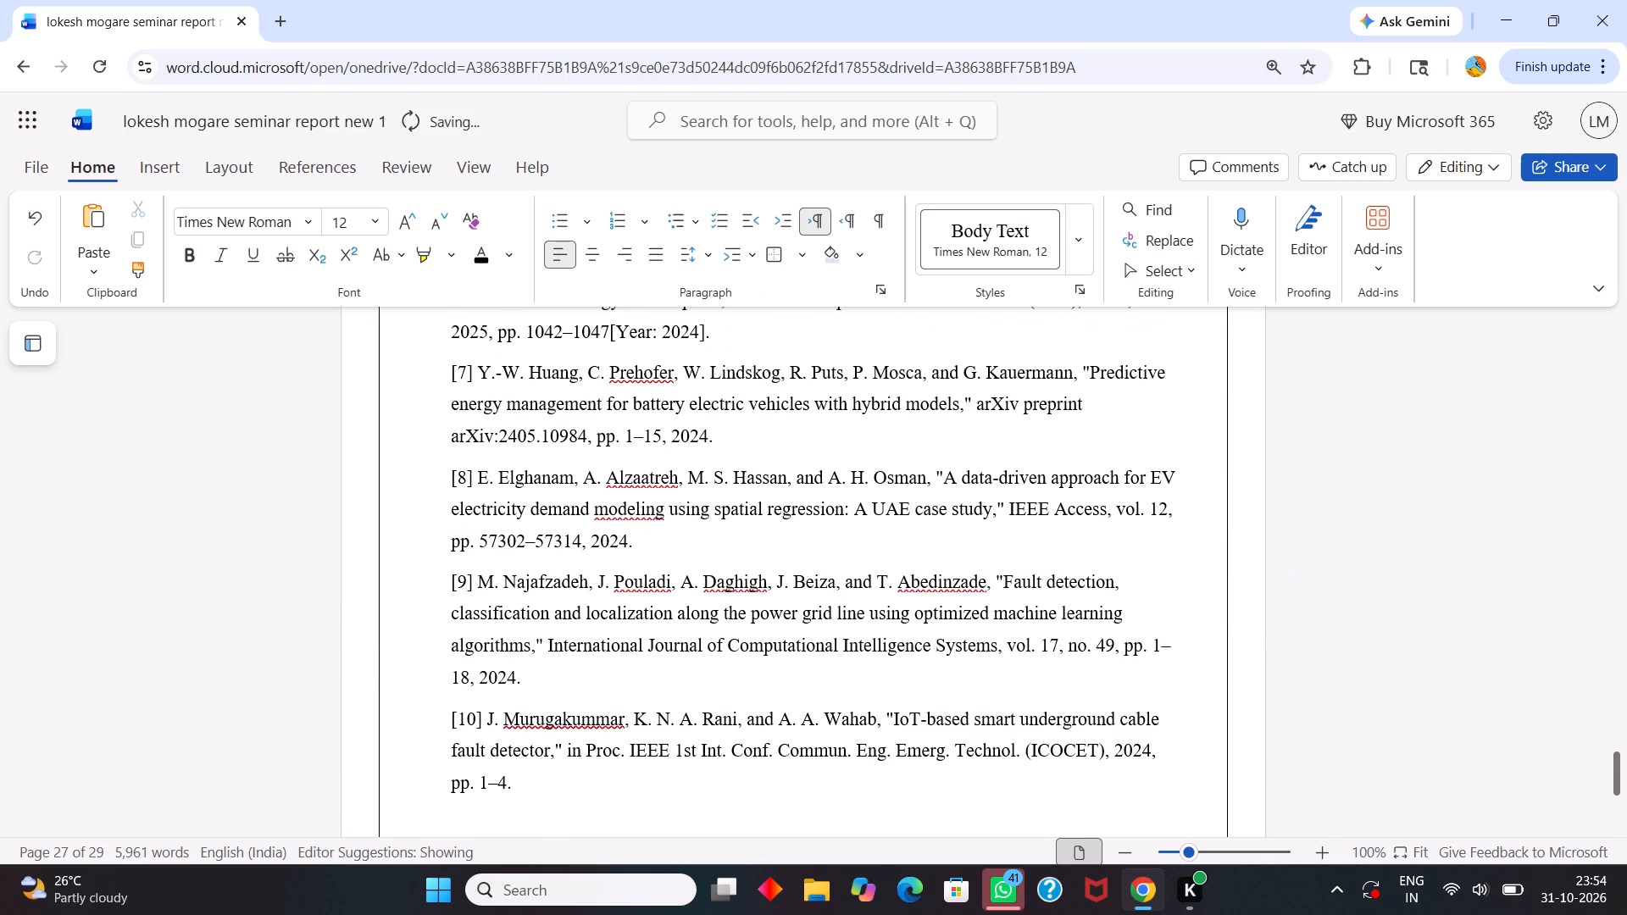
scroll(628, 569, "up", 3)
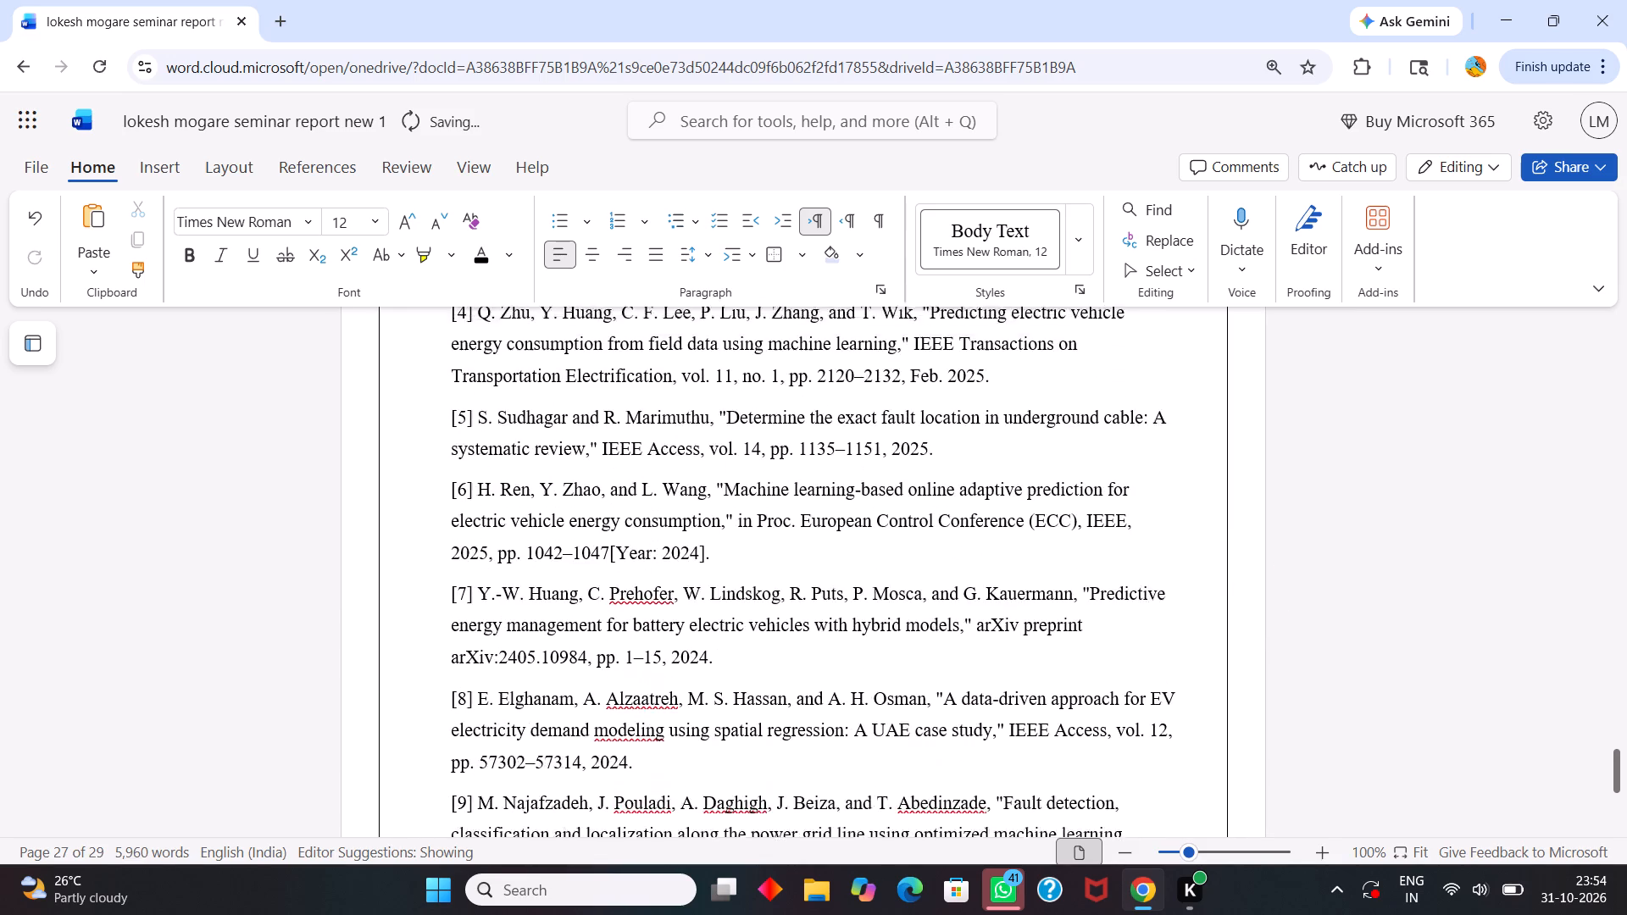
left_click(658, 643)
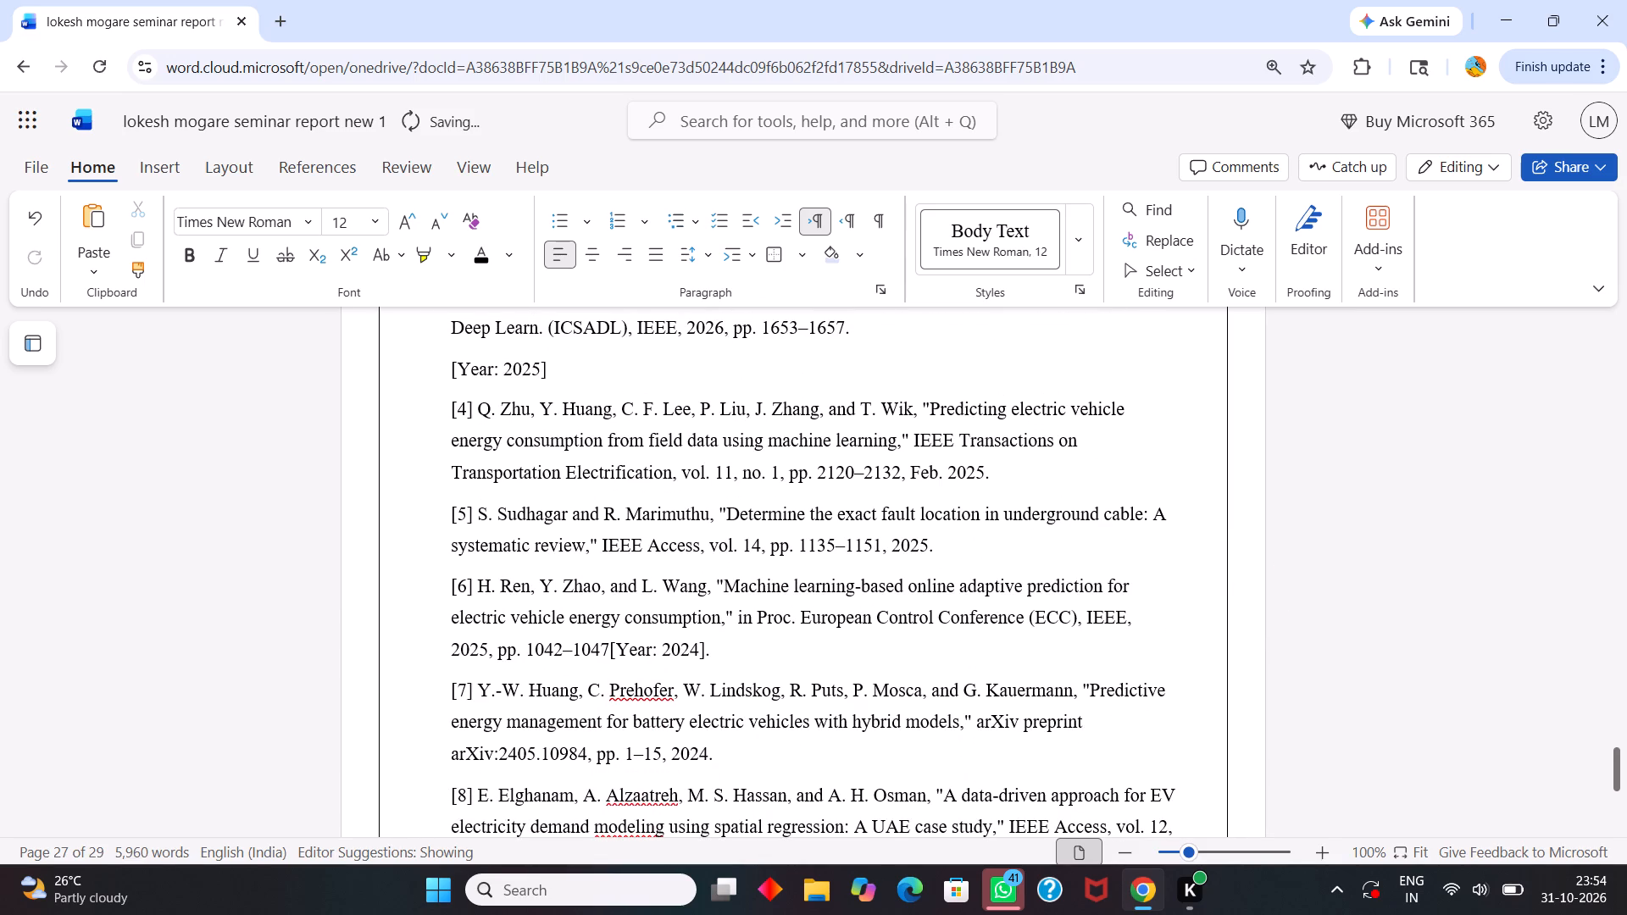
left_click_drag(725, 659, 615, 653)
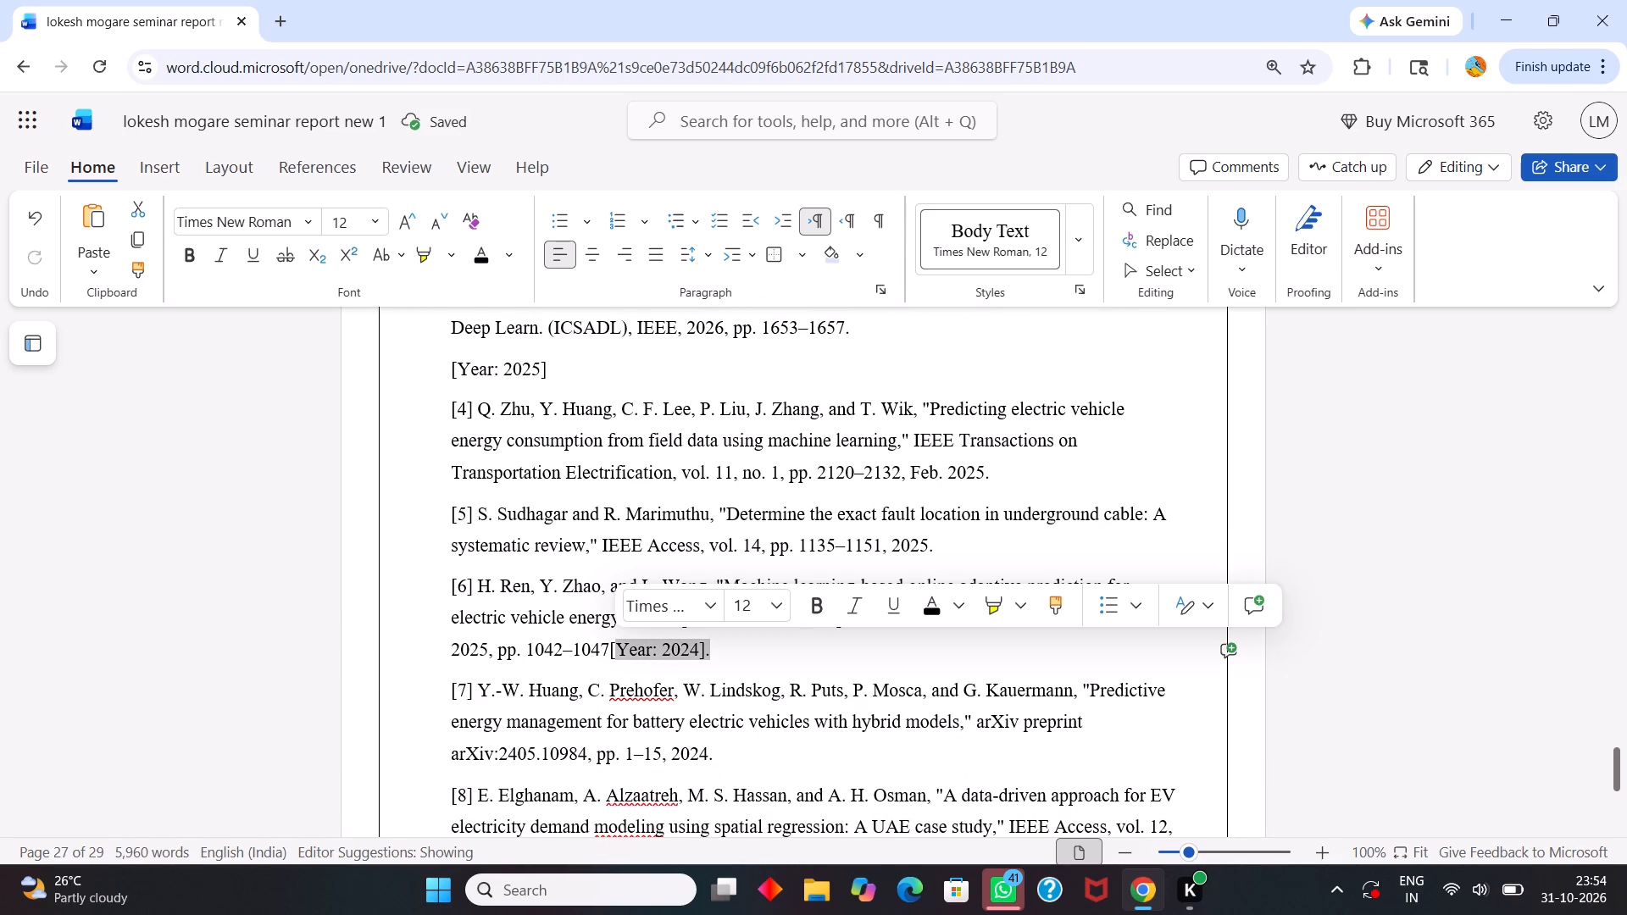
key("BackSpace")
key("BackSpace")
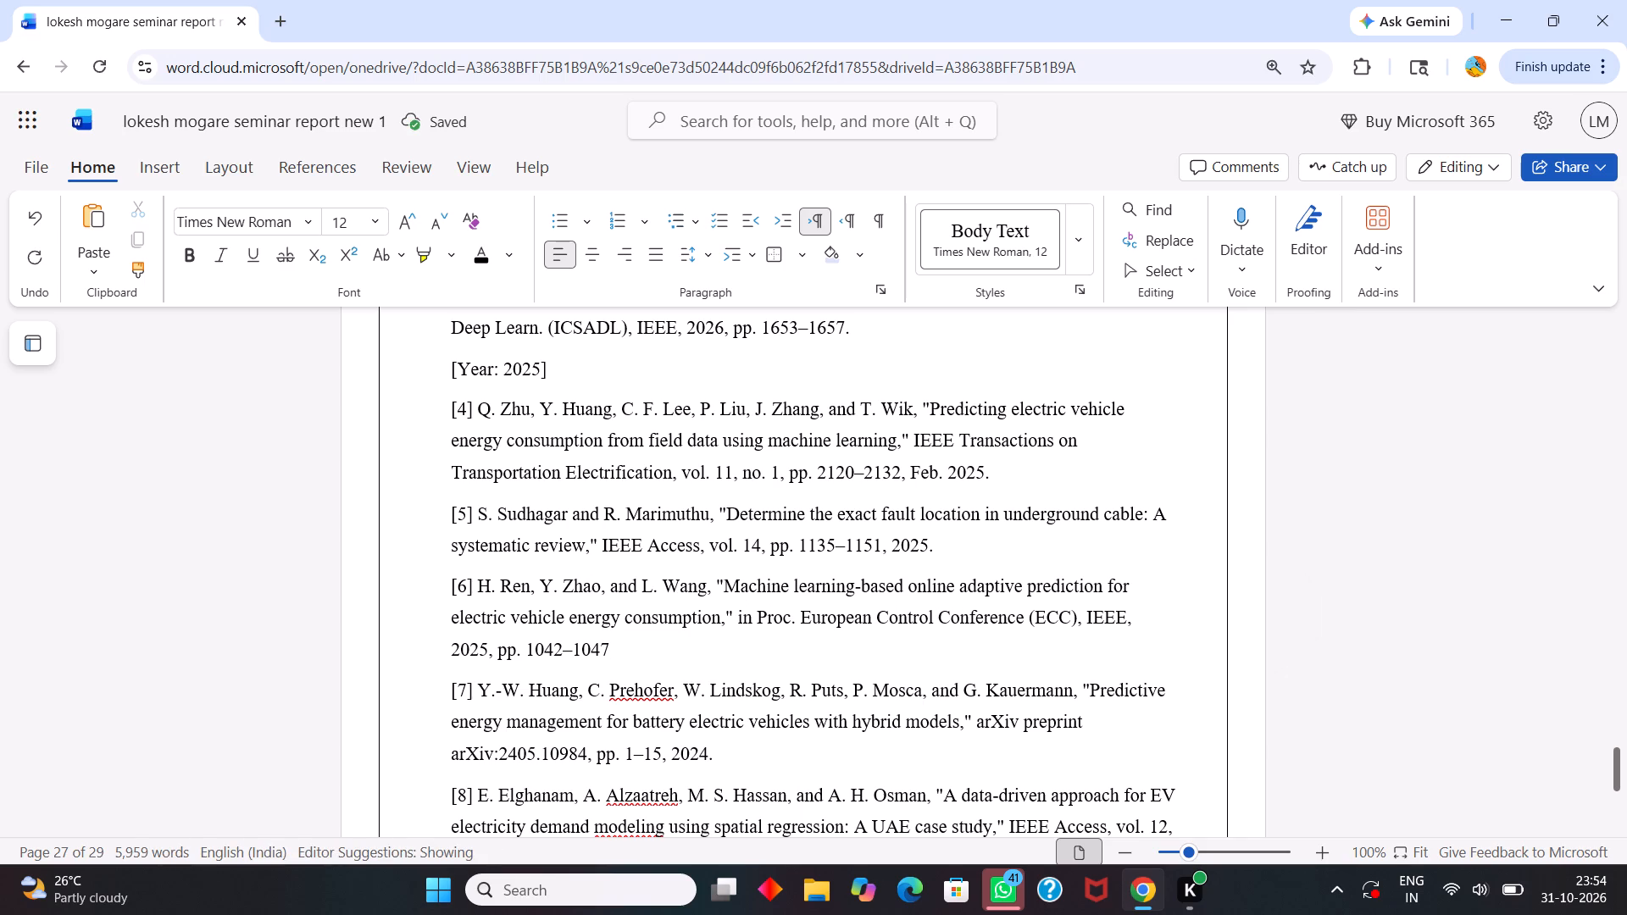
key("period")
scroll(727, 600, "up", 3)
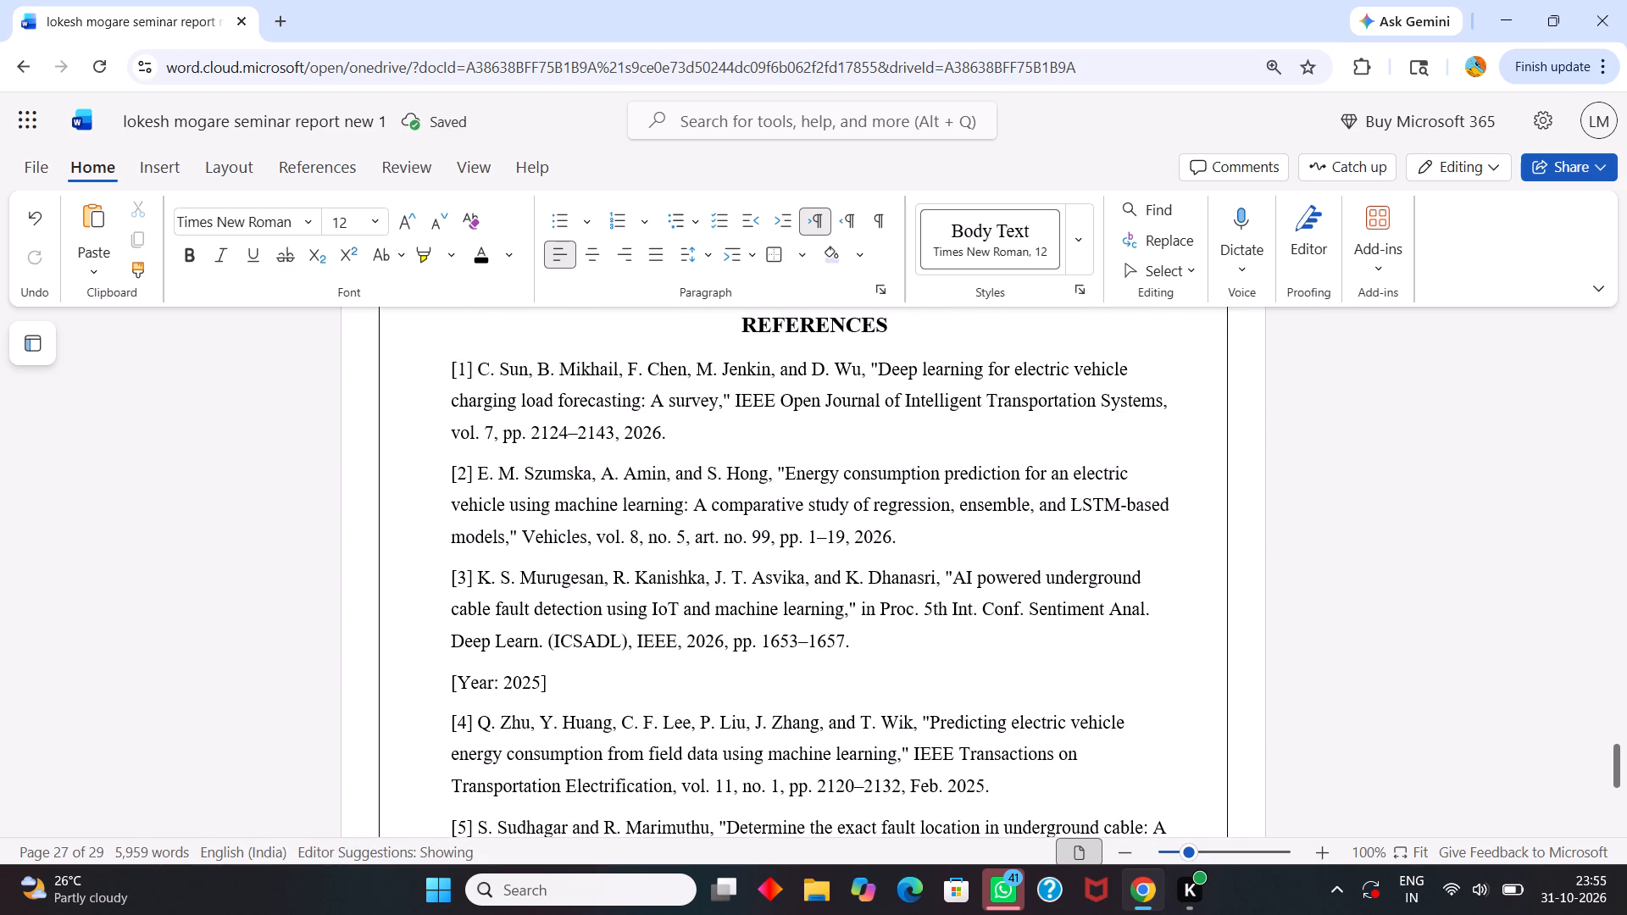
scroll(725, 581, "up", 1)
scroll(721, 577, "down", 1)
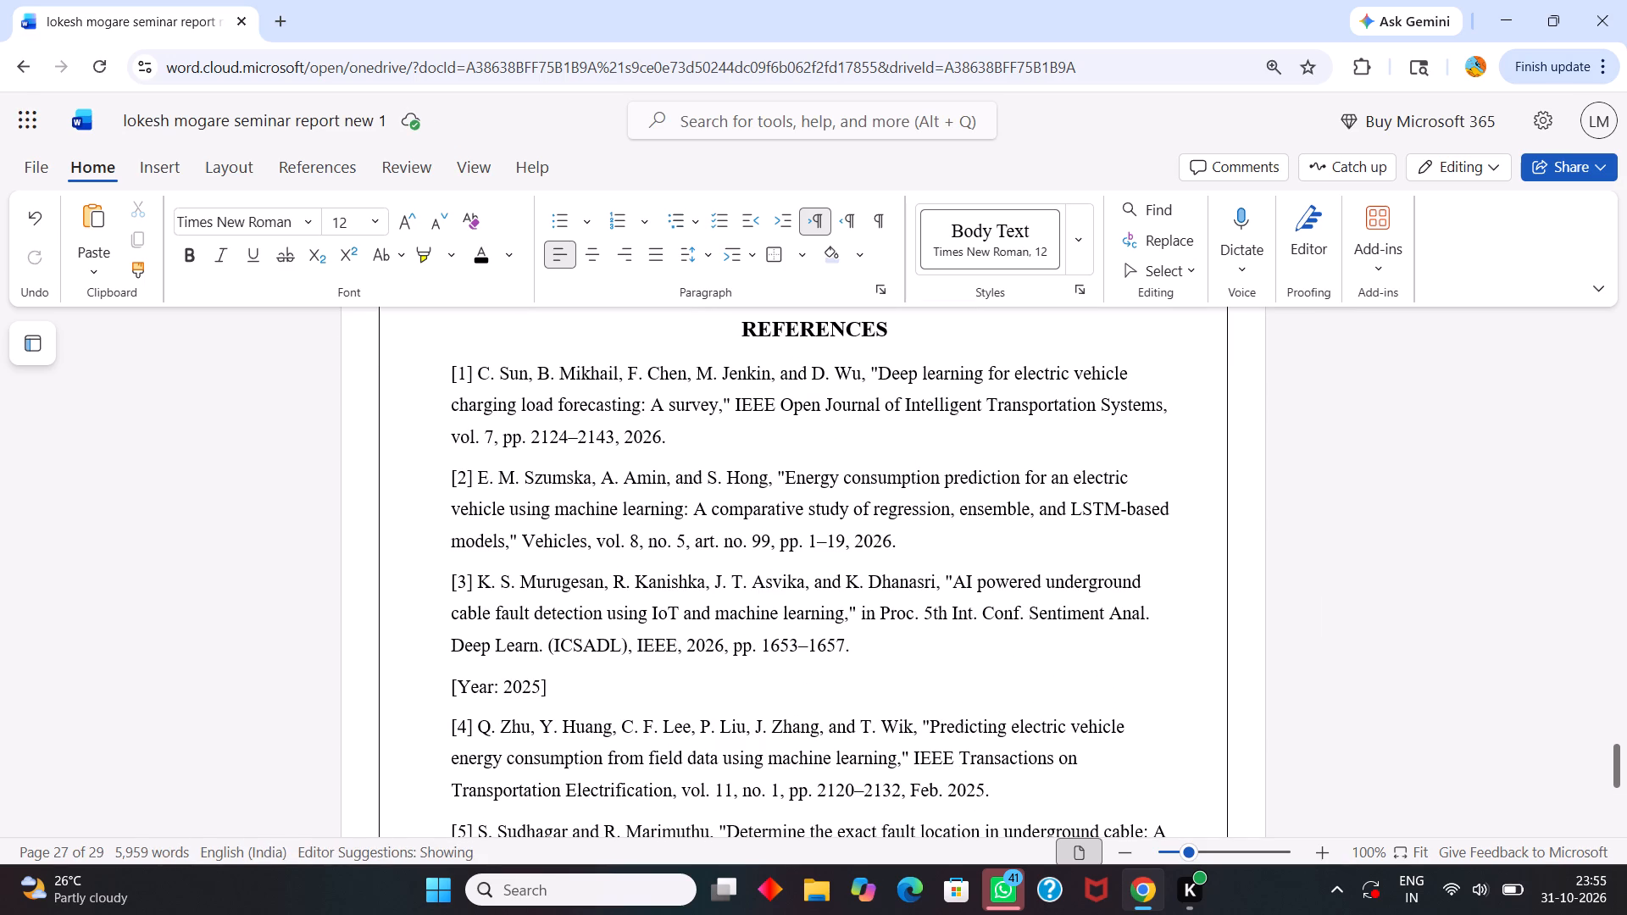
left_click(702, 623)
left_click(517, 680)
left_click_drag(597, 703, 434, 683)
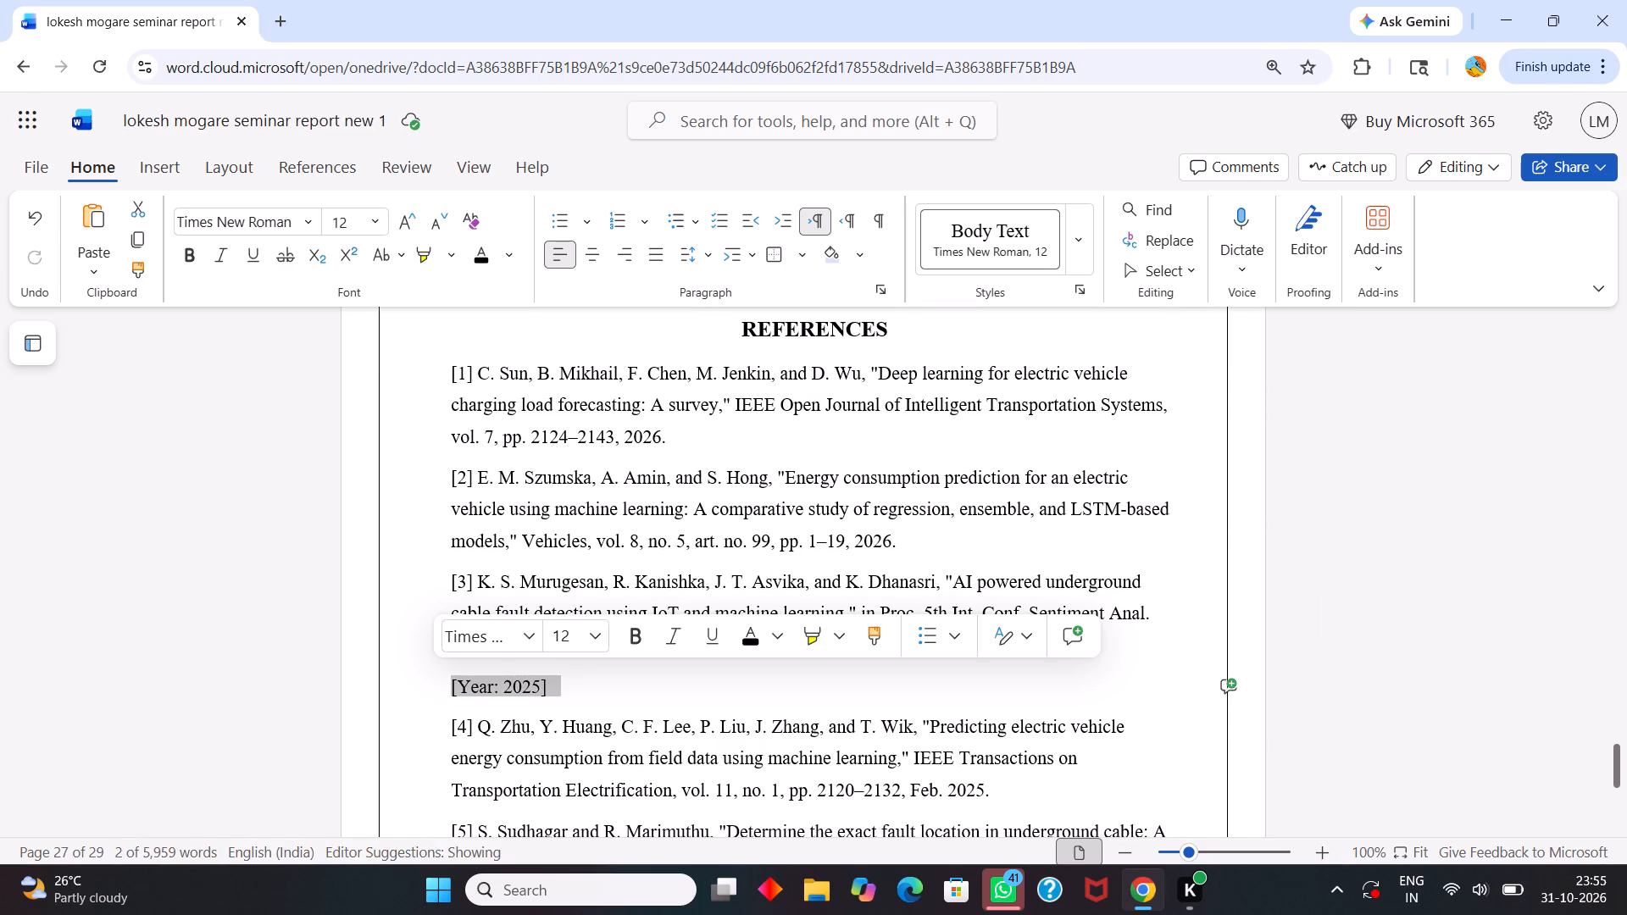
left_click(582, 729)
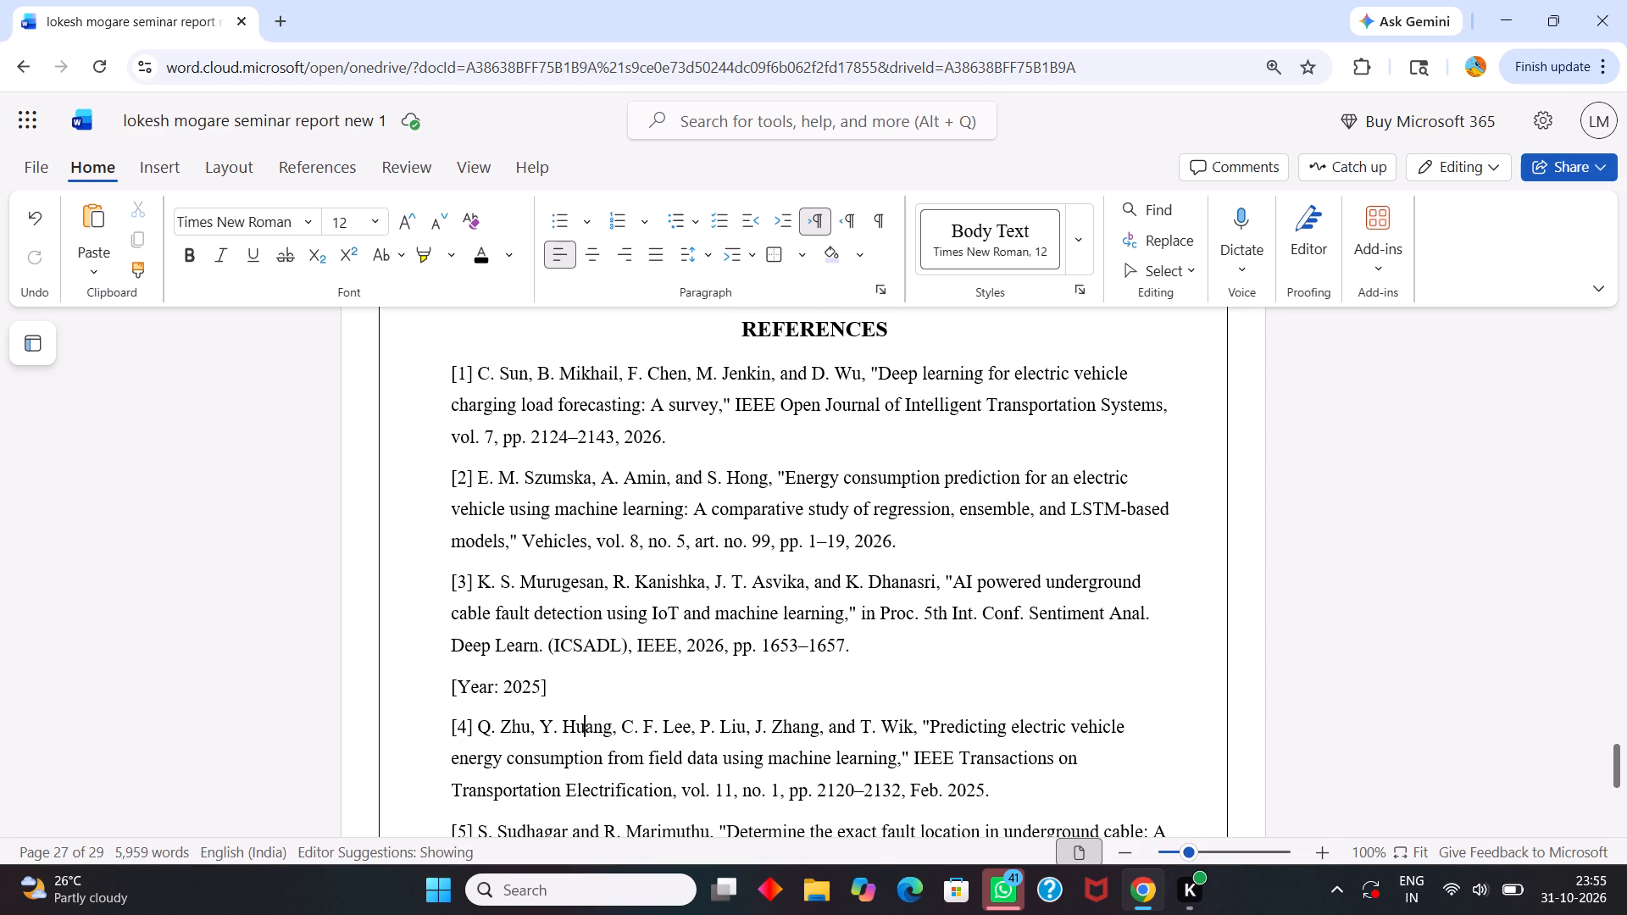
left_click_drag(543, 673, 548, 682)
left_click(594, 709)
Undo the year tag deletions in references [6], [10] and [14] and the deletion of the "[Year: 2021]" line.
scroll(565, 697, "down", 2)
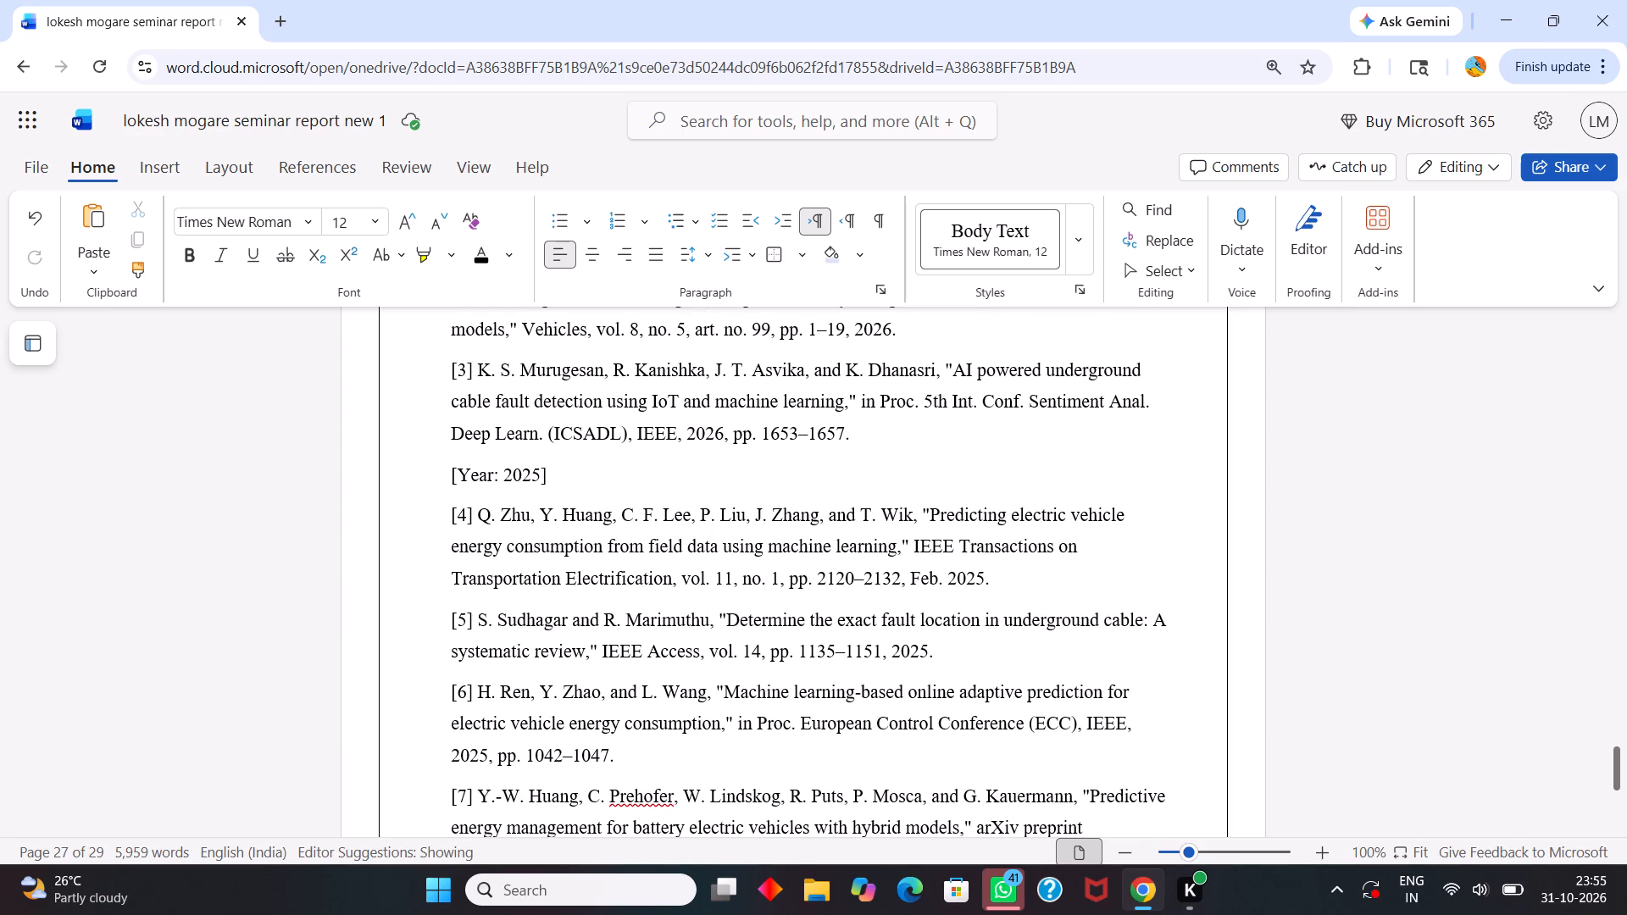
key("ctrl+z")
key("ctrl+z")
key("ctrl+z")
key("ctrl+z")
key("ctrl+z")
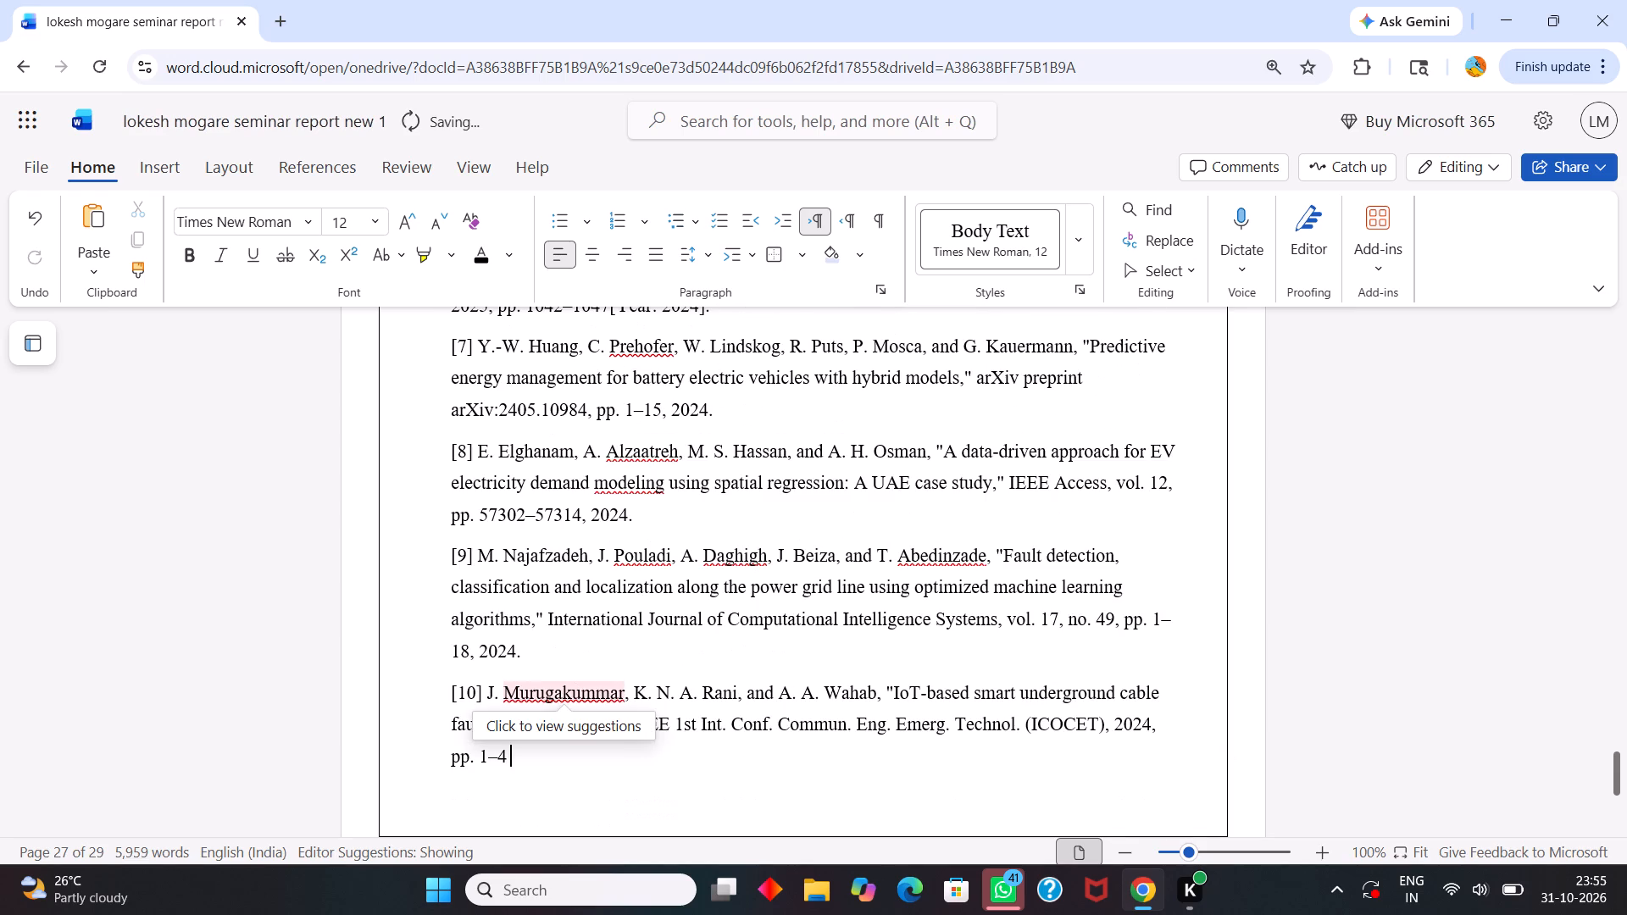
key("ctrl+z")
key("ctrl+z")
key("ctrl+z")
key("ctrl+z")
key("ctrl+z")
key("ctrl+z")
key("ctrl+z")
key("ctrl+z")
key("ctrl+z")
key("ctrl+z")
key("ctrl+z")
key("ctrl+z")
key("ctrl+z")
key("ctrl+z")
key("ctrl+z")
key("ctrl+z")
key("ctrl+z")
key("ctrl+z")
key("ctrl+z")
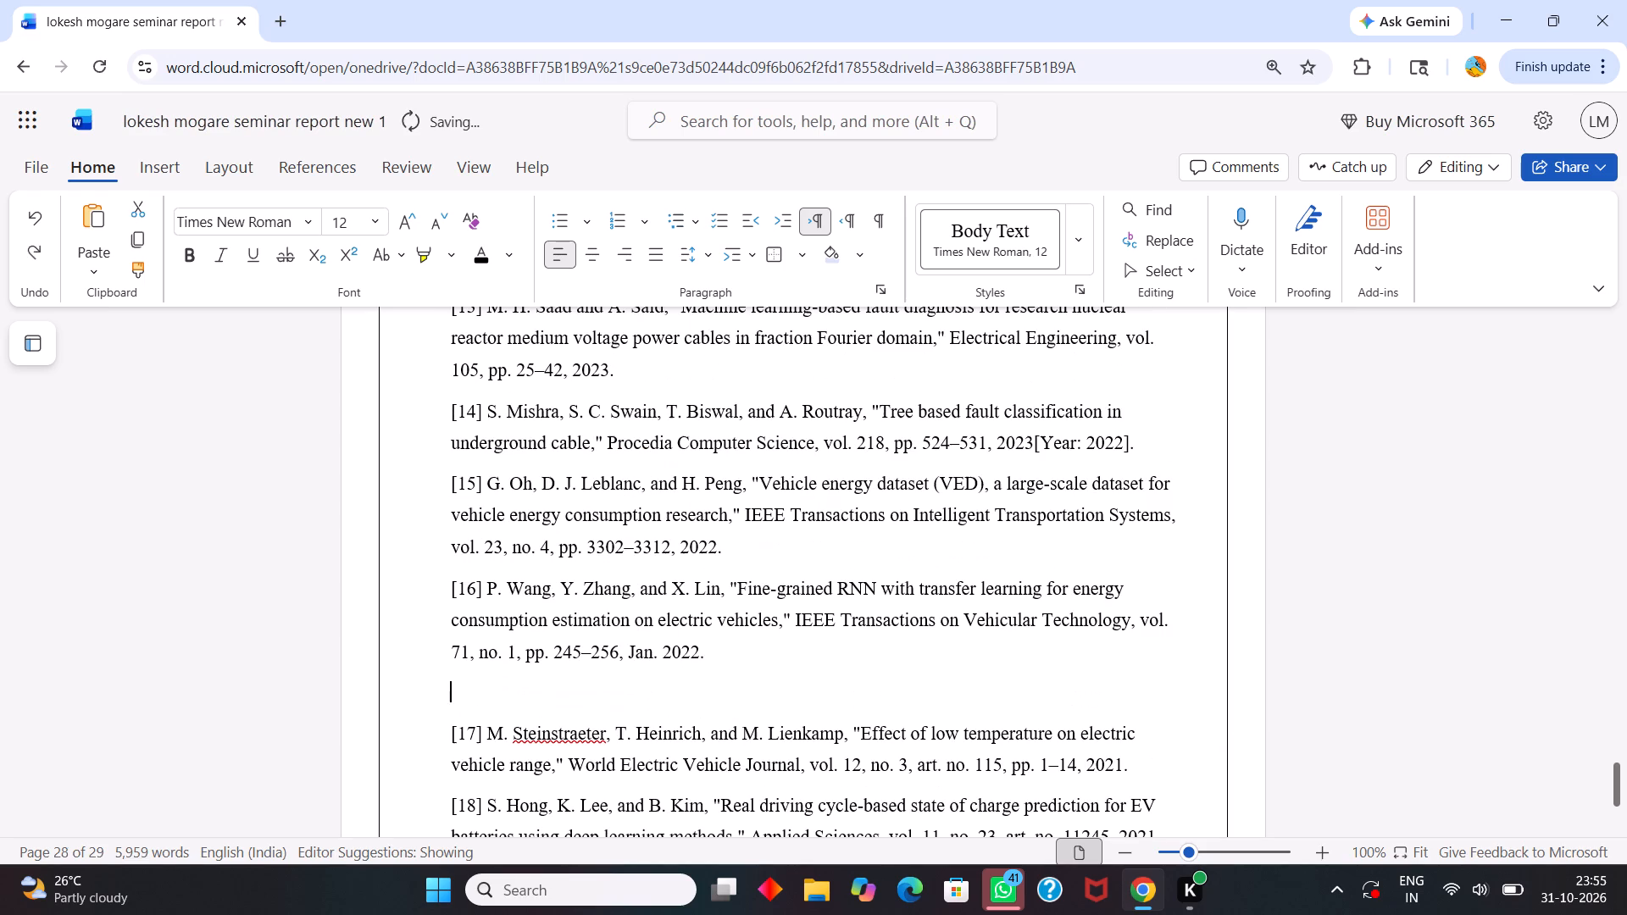
Undo the joining of the "[Year: 2022]" line to reference [14] and the period added after the year tag in reference [10].
key("ctrl+z")
key("ctrl+z")
key("ctrl+z")
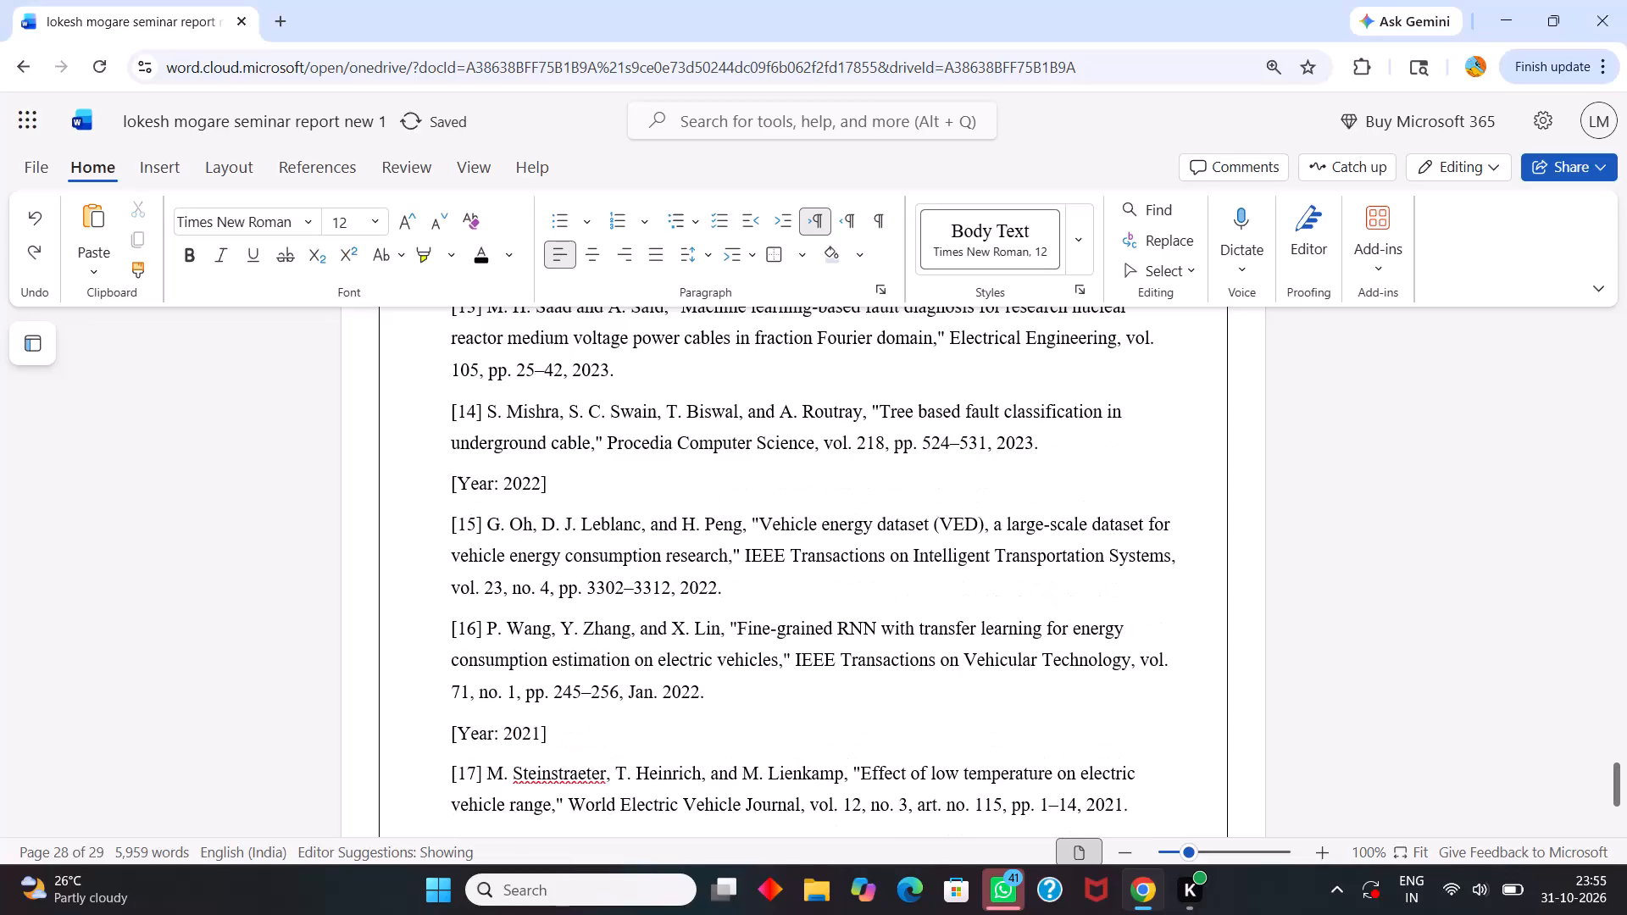
key("ctrl+z")
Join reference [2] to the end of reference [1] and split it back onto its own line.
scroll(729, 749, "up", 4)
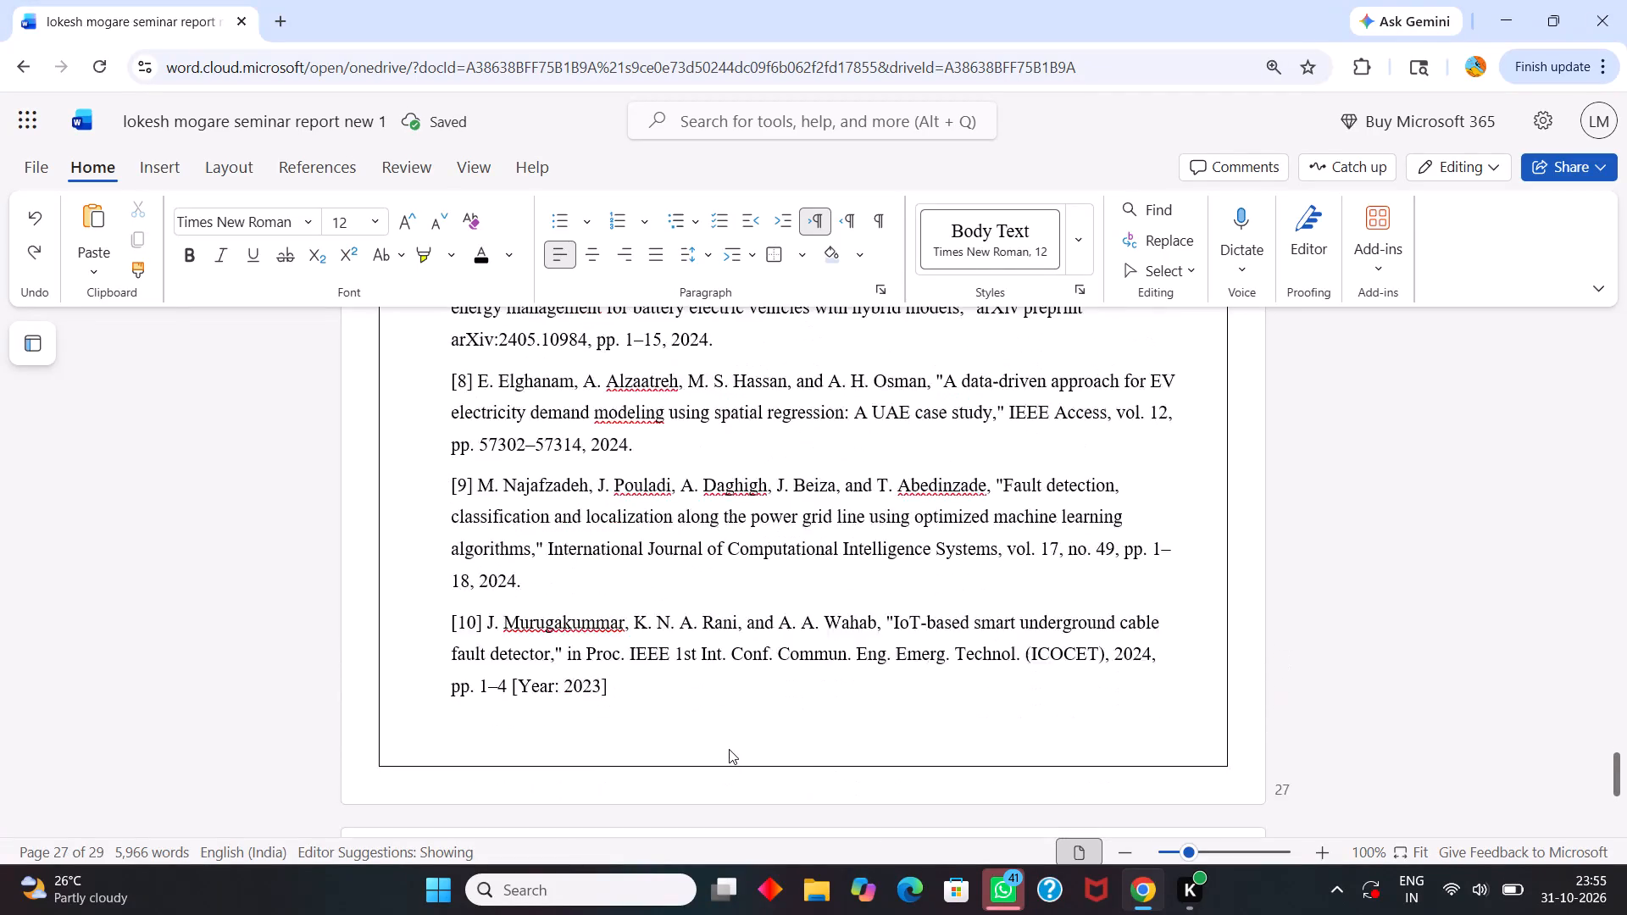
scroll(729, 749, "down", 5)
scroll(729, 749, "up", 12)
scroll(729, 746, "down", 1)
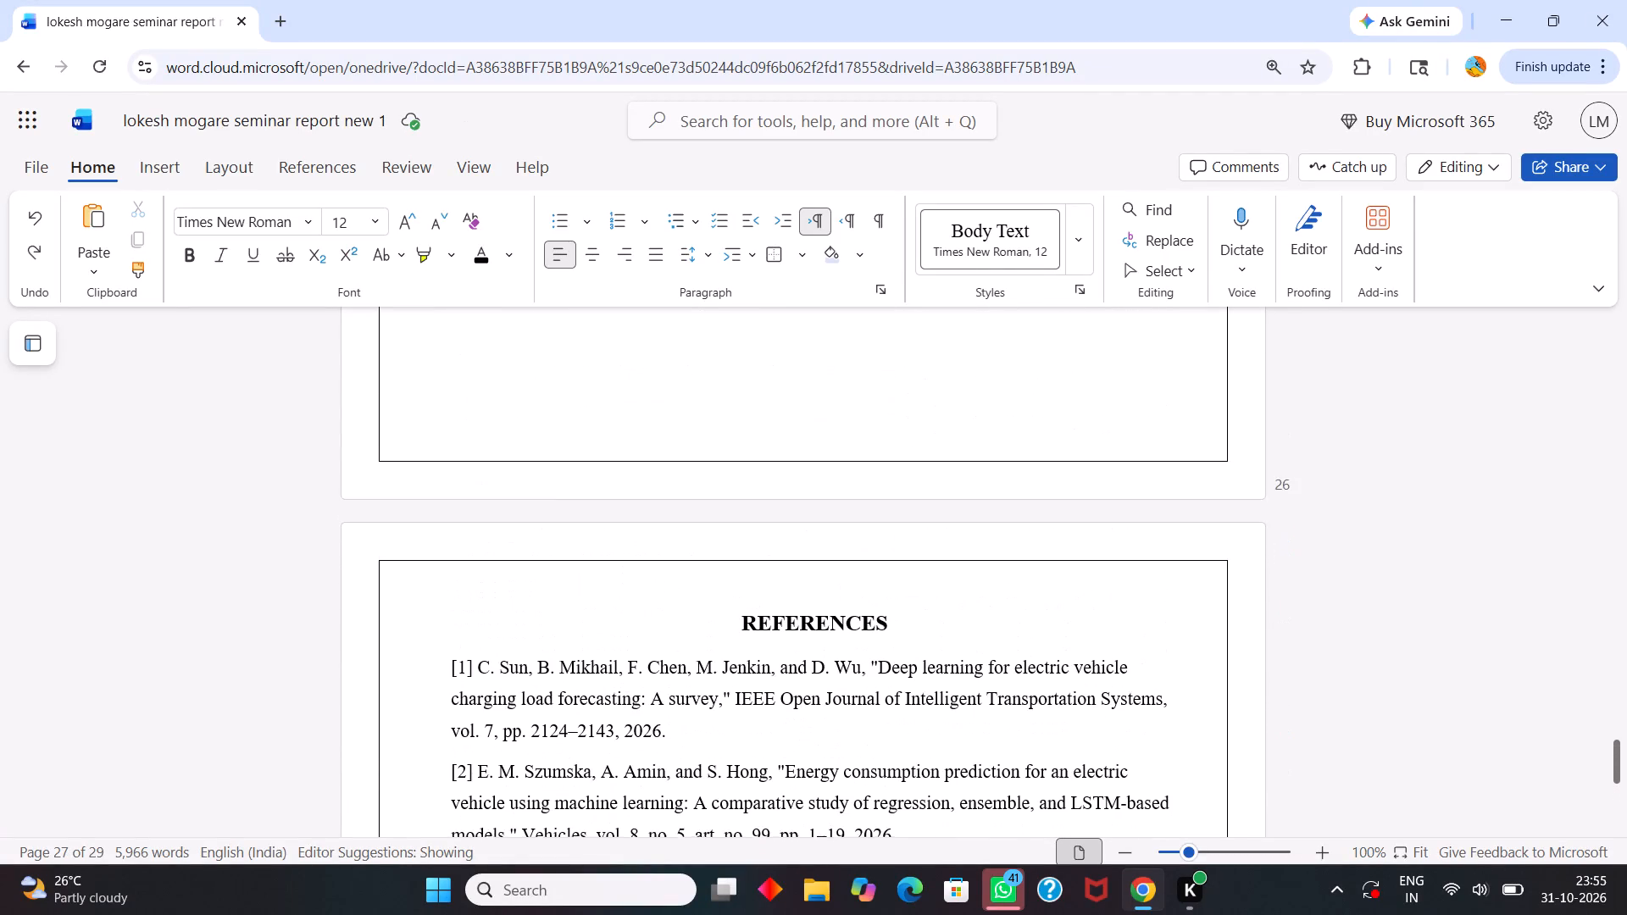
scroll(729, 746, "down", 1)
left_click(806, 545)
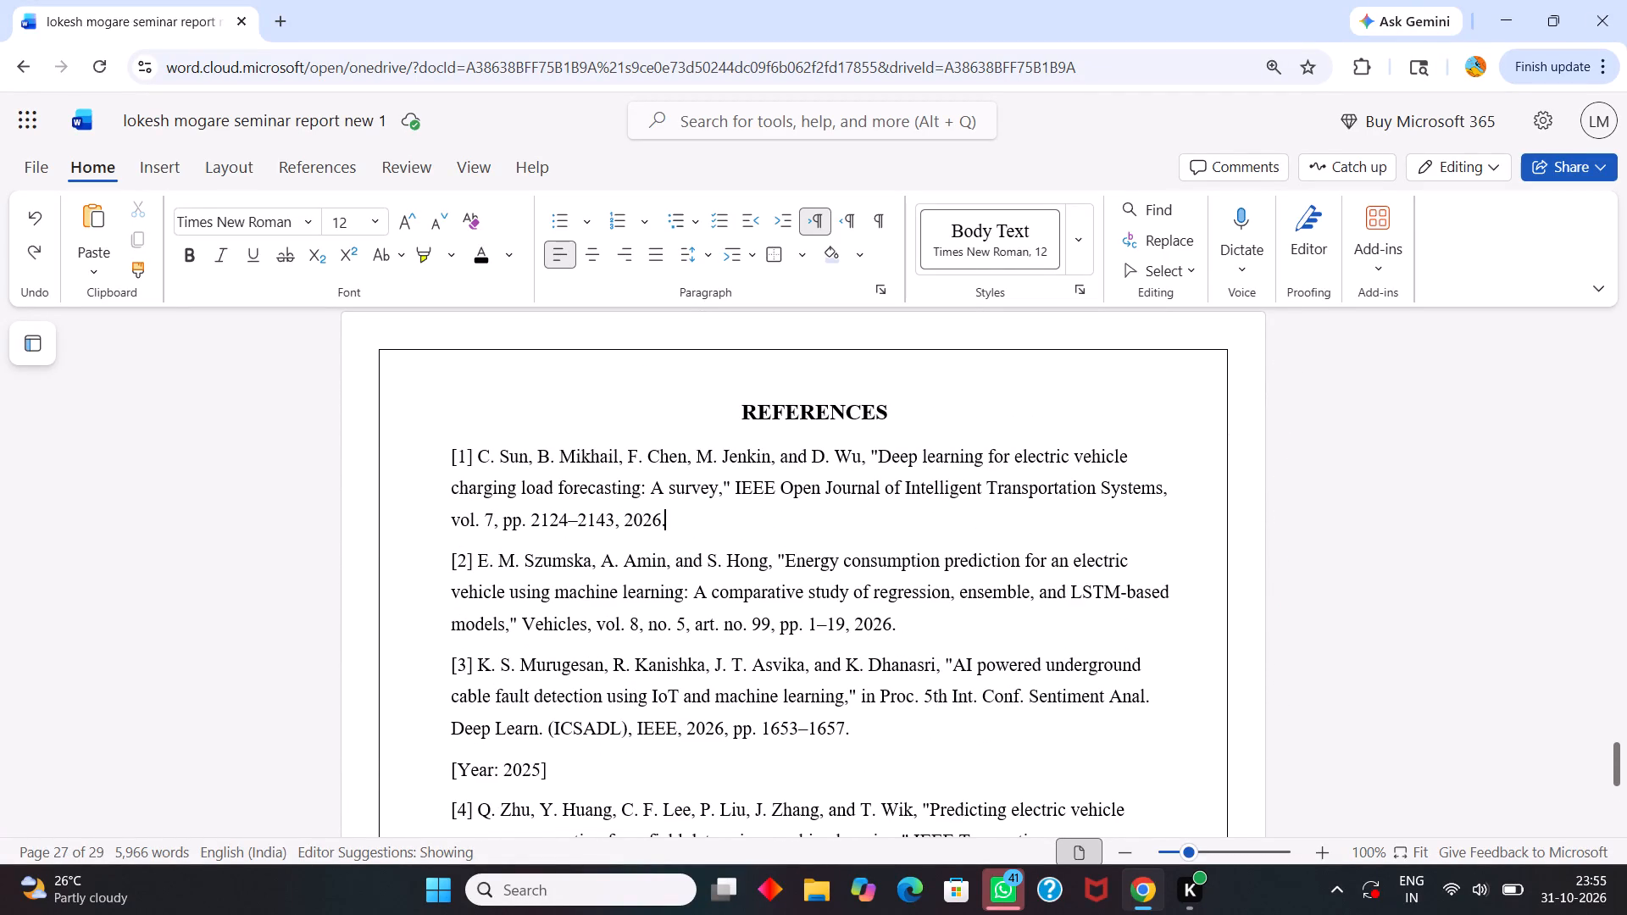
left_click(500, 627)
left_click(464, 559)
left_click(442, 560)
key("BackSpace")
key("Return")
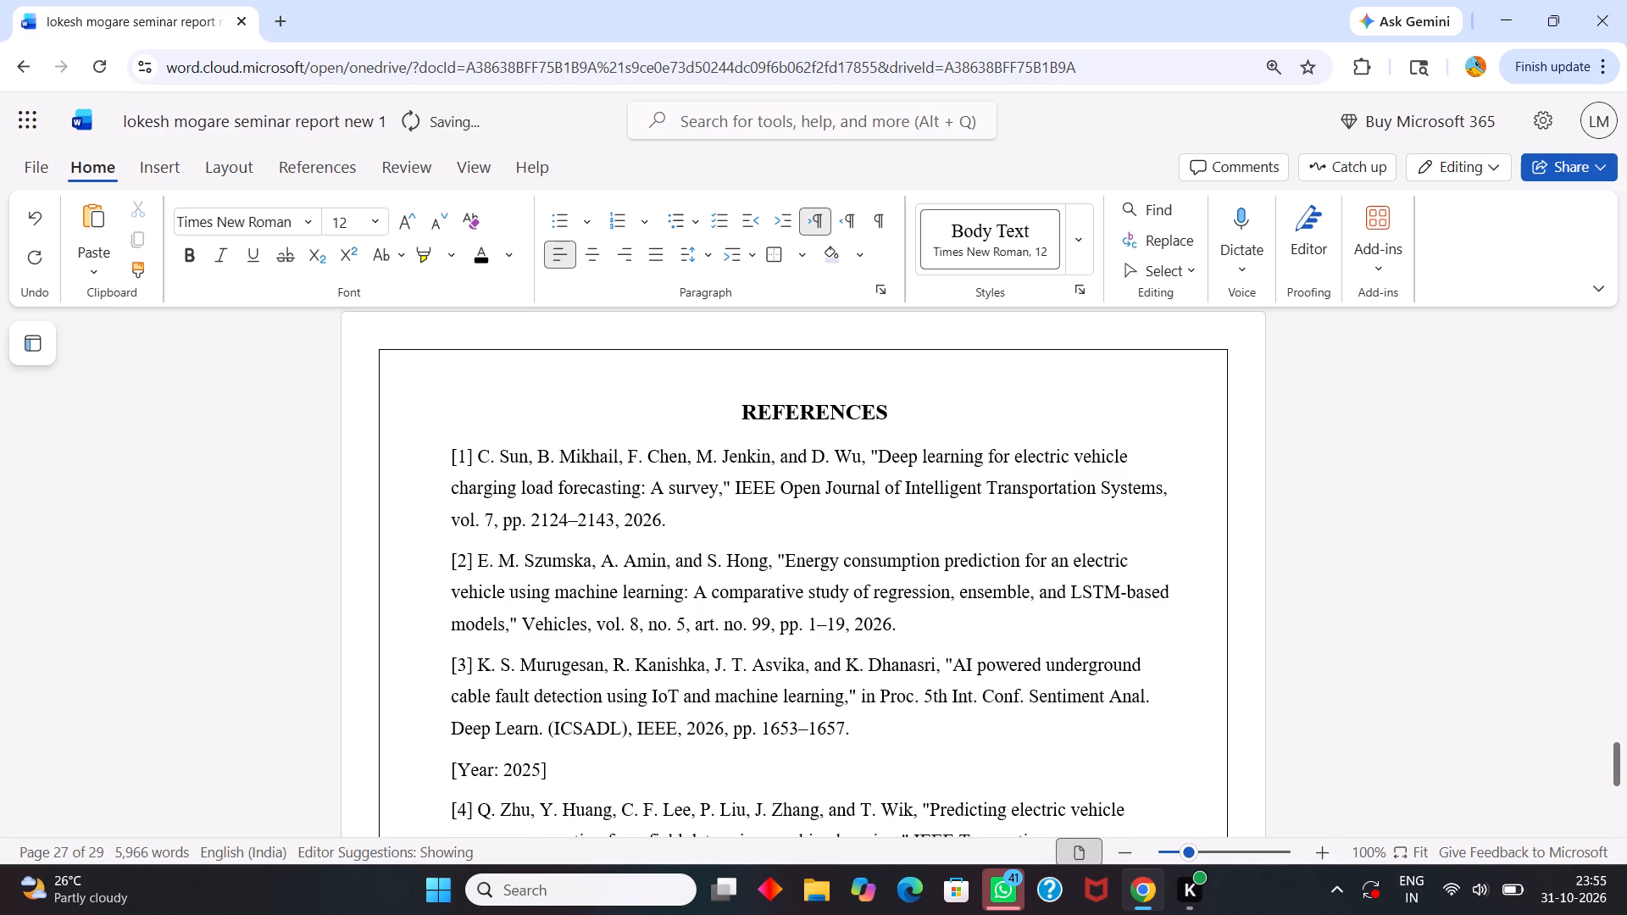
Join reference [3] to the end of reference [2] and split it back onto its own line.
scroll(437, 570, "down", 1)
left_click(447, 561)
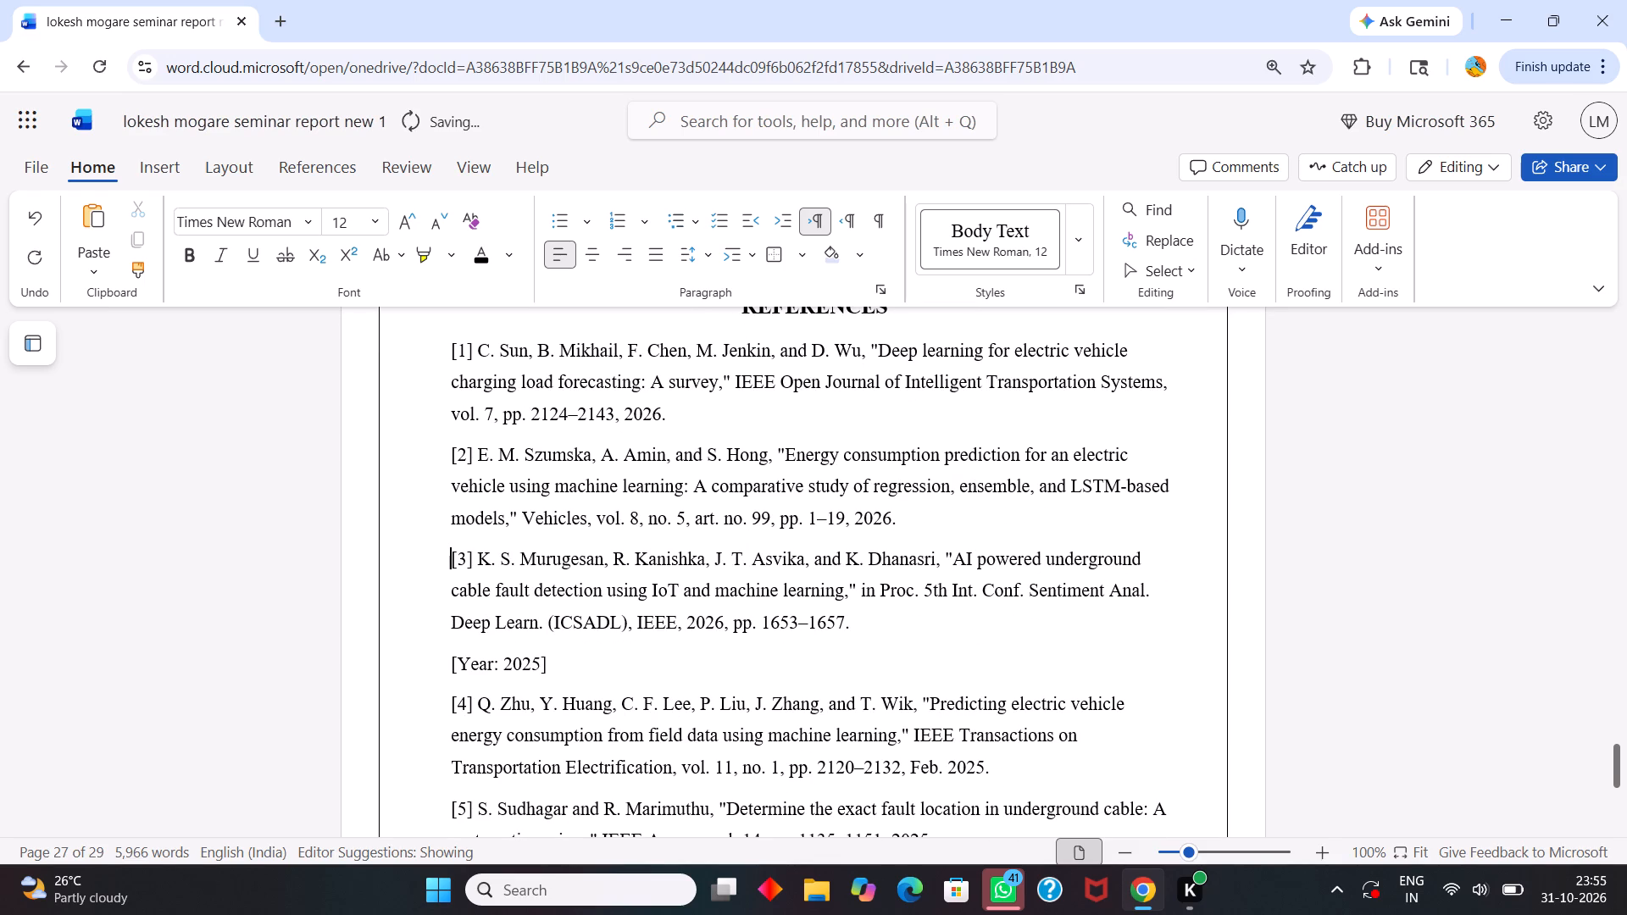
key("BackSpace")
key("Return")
Join the separate "[Year: 2025]" line to the end of reference [3].
scroll(452, 557, "down", 1)
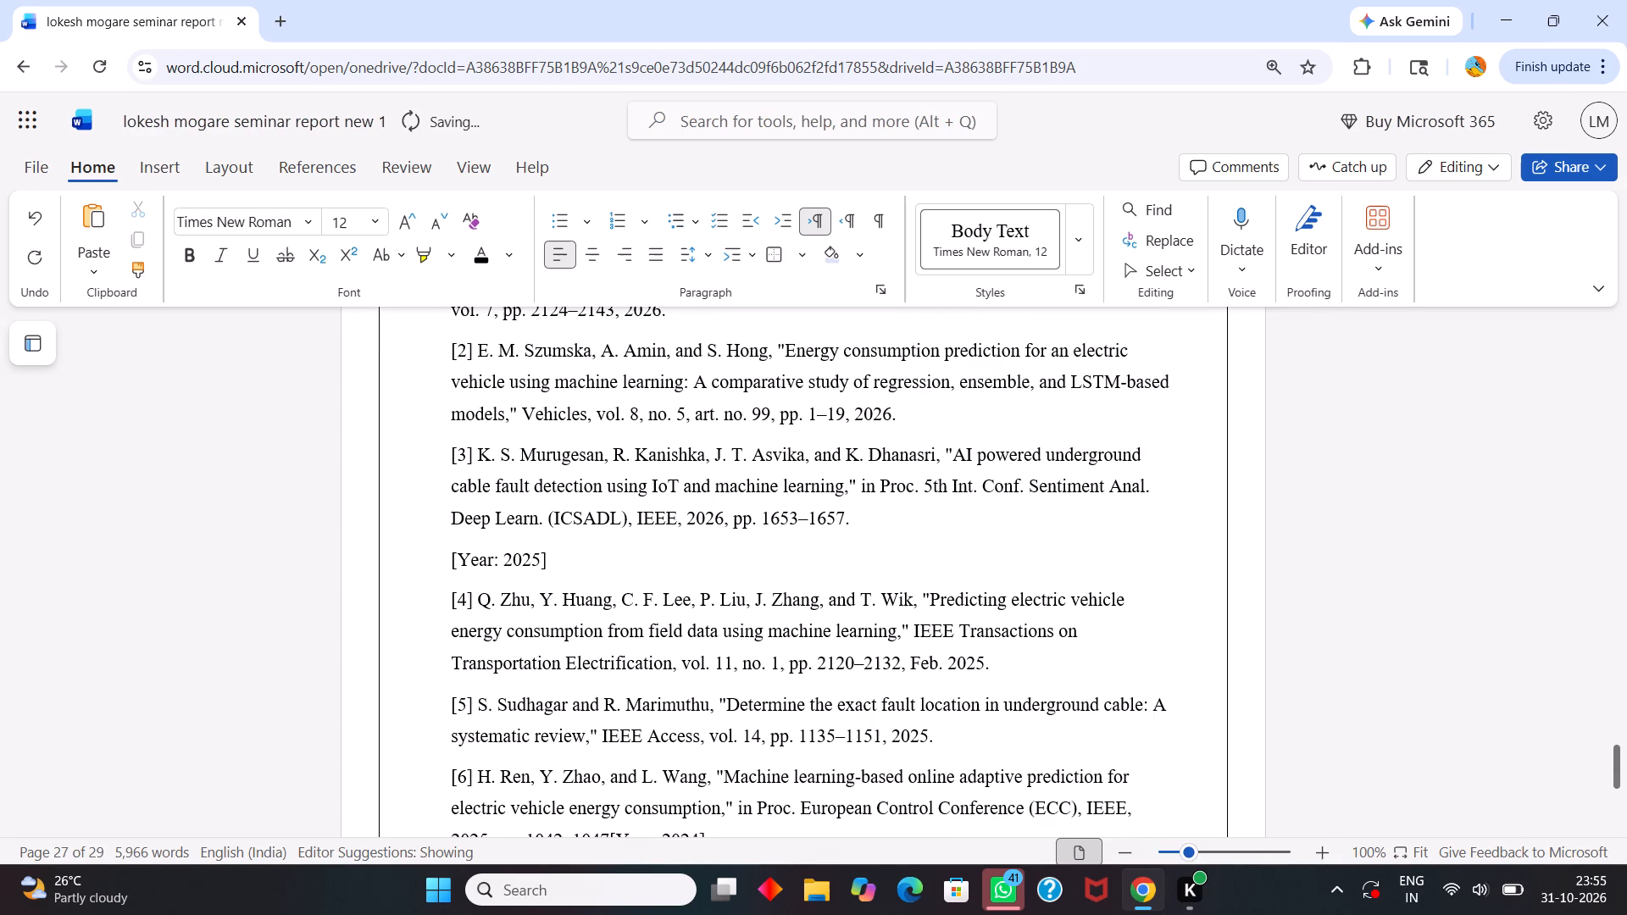
left_click(448, 560)
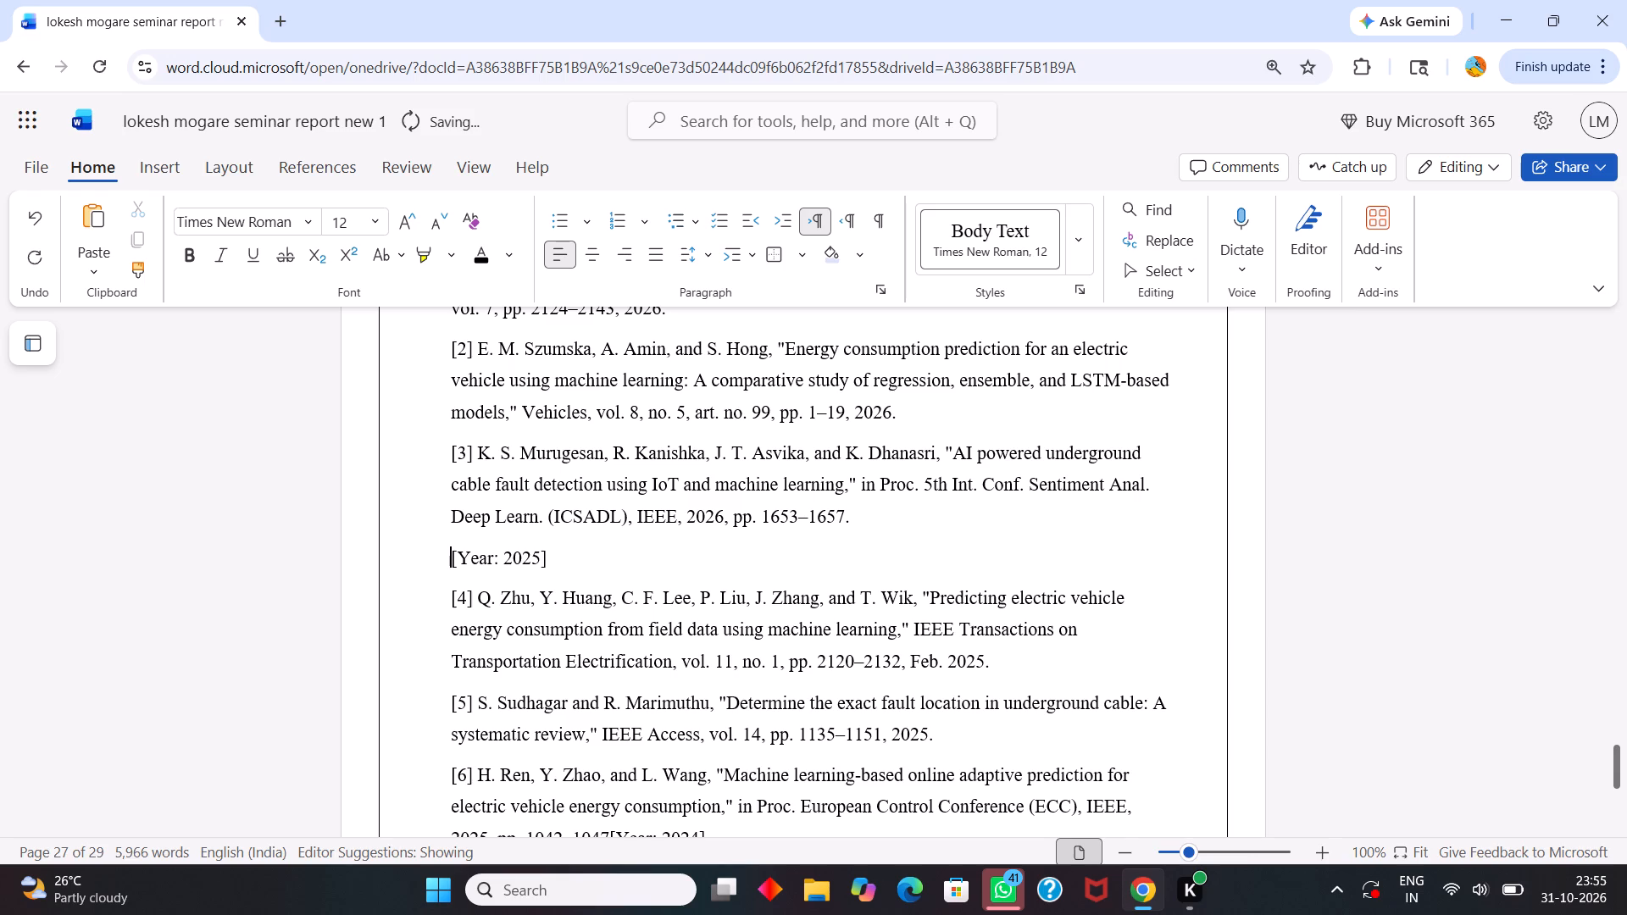
key("BackSpace")
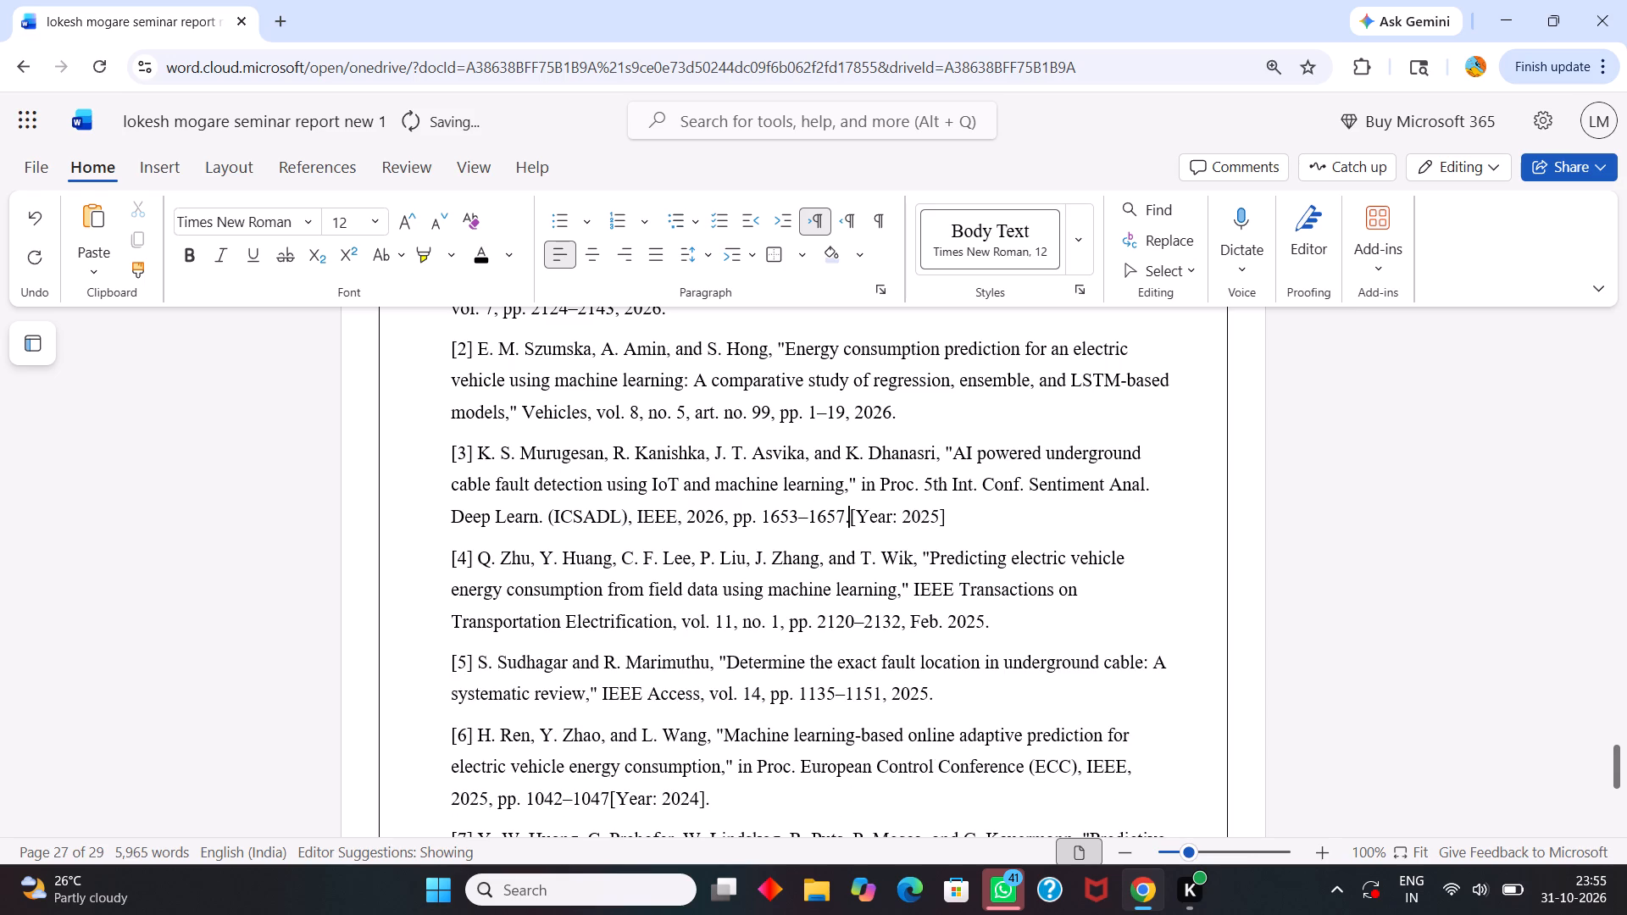
Join the separate "[Year: 2022]" line to the end of reference [14].
scroll(469, 617, "down", 1)
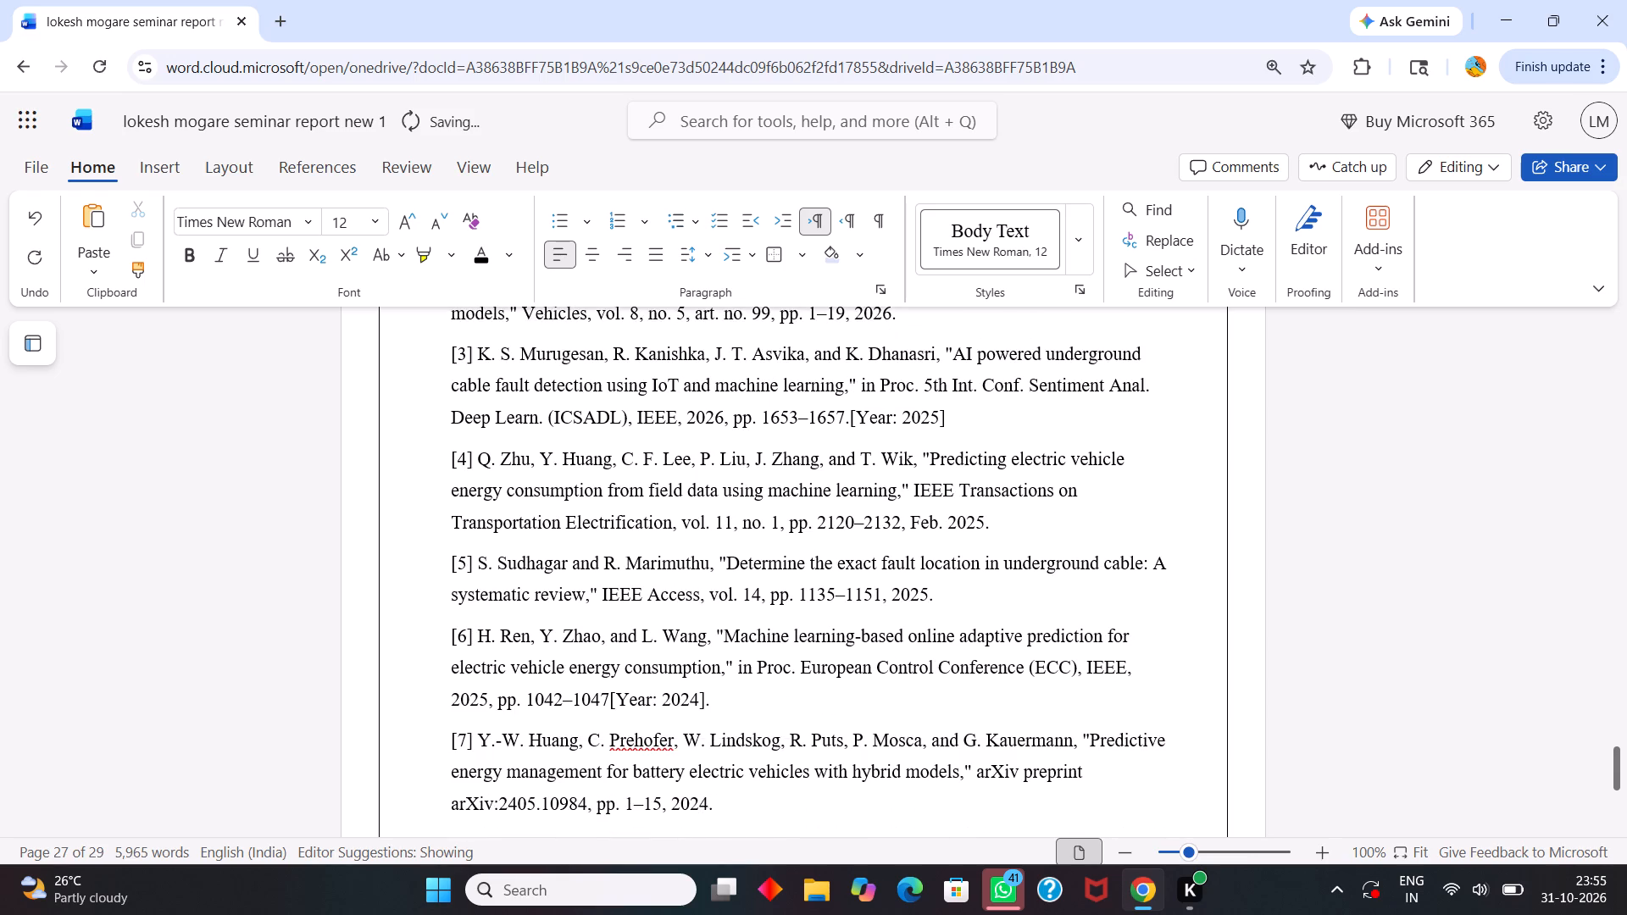
scroll(449, 579, "down", 1)
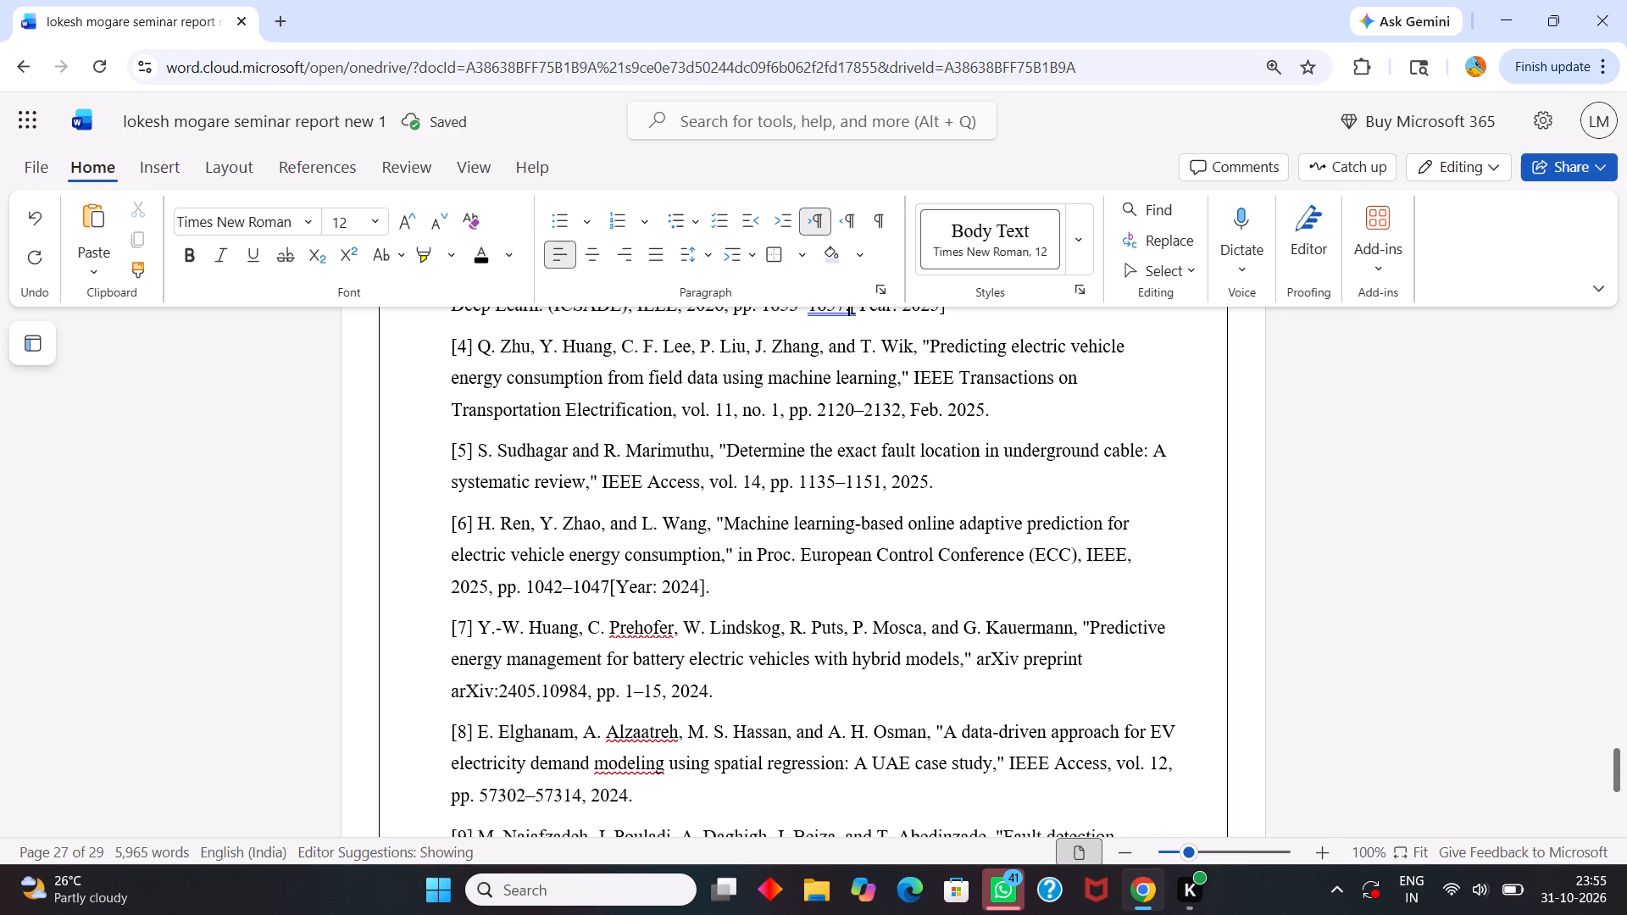
scroll(475, 618, "down", 1)
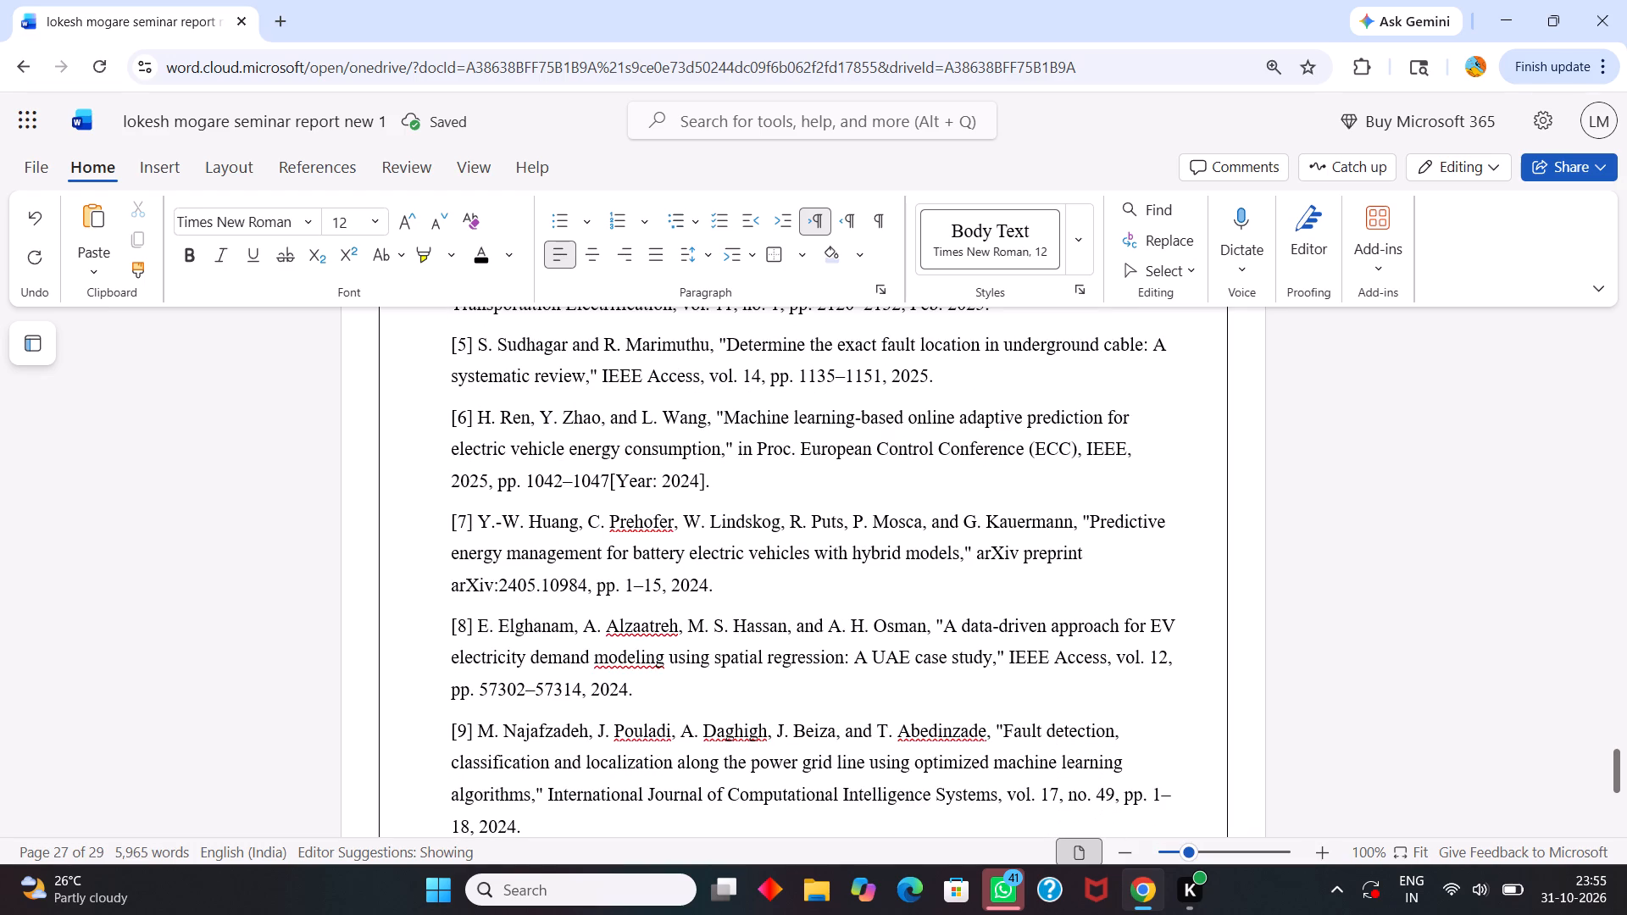
scroll(620, 627, "down", 2)
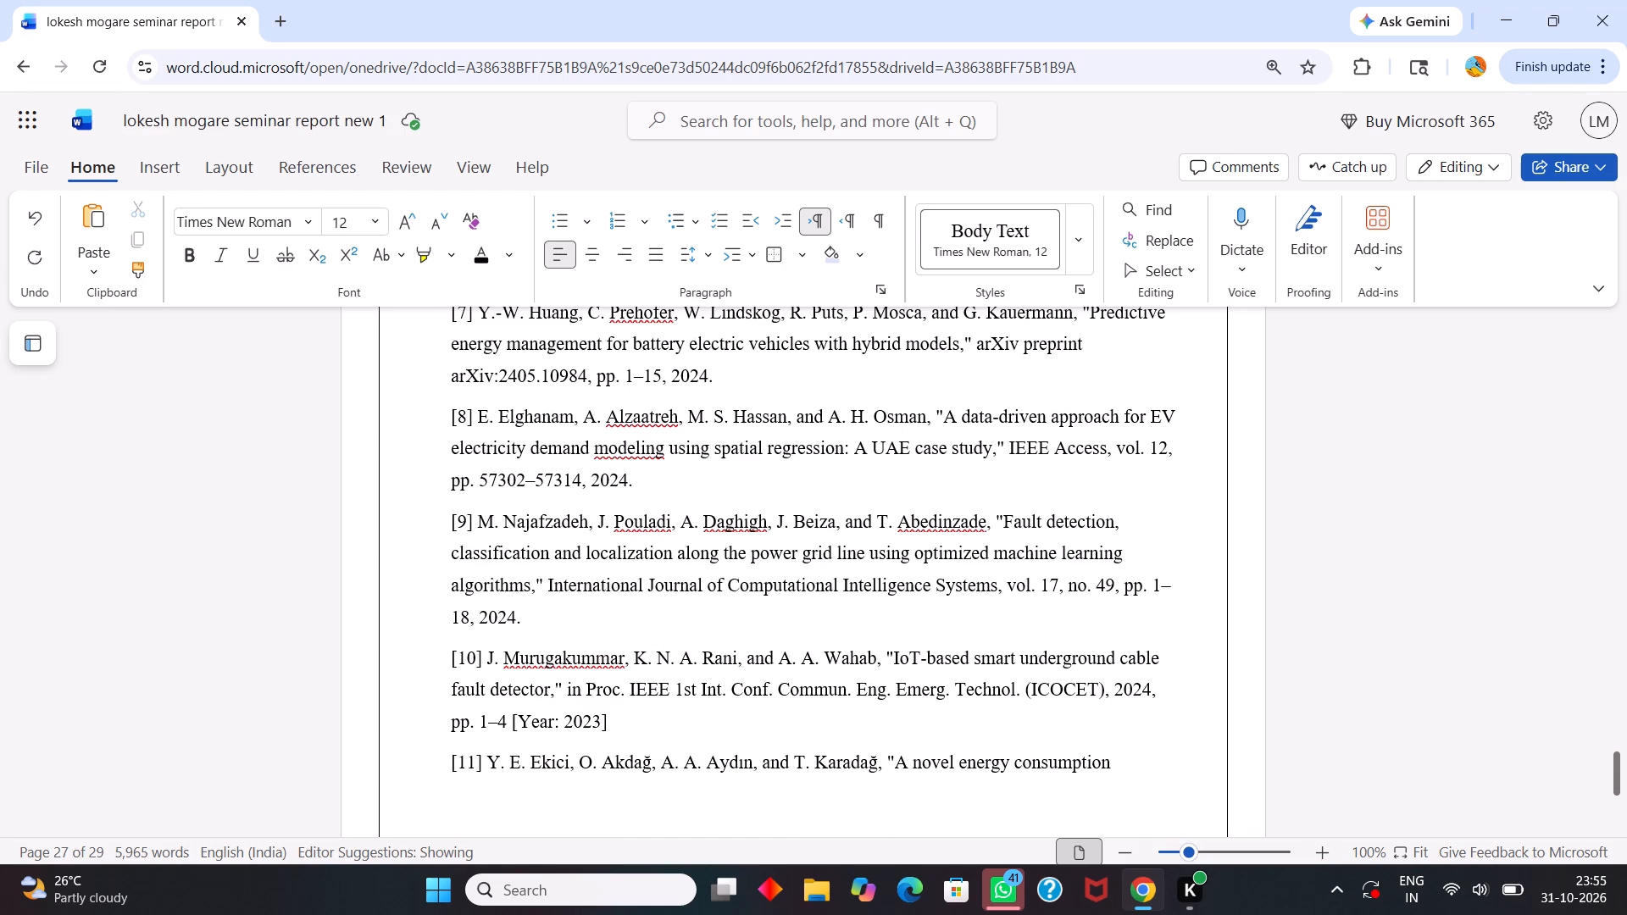
scroll(534, 634, "down", 2)
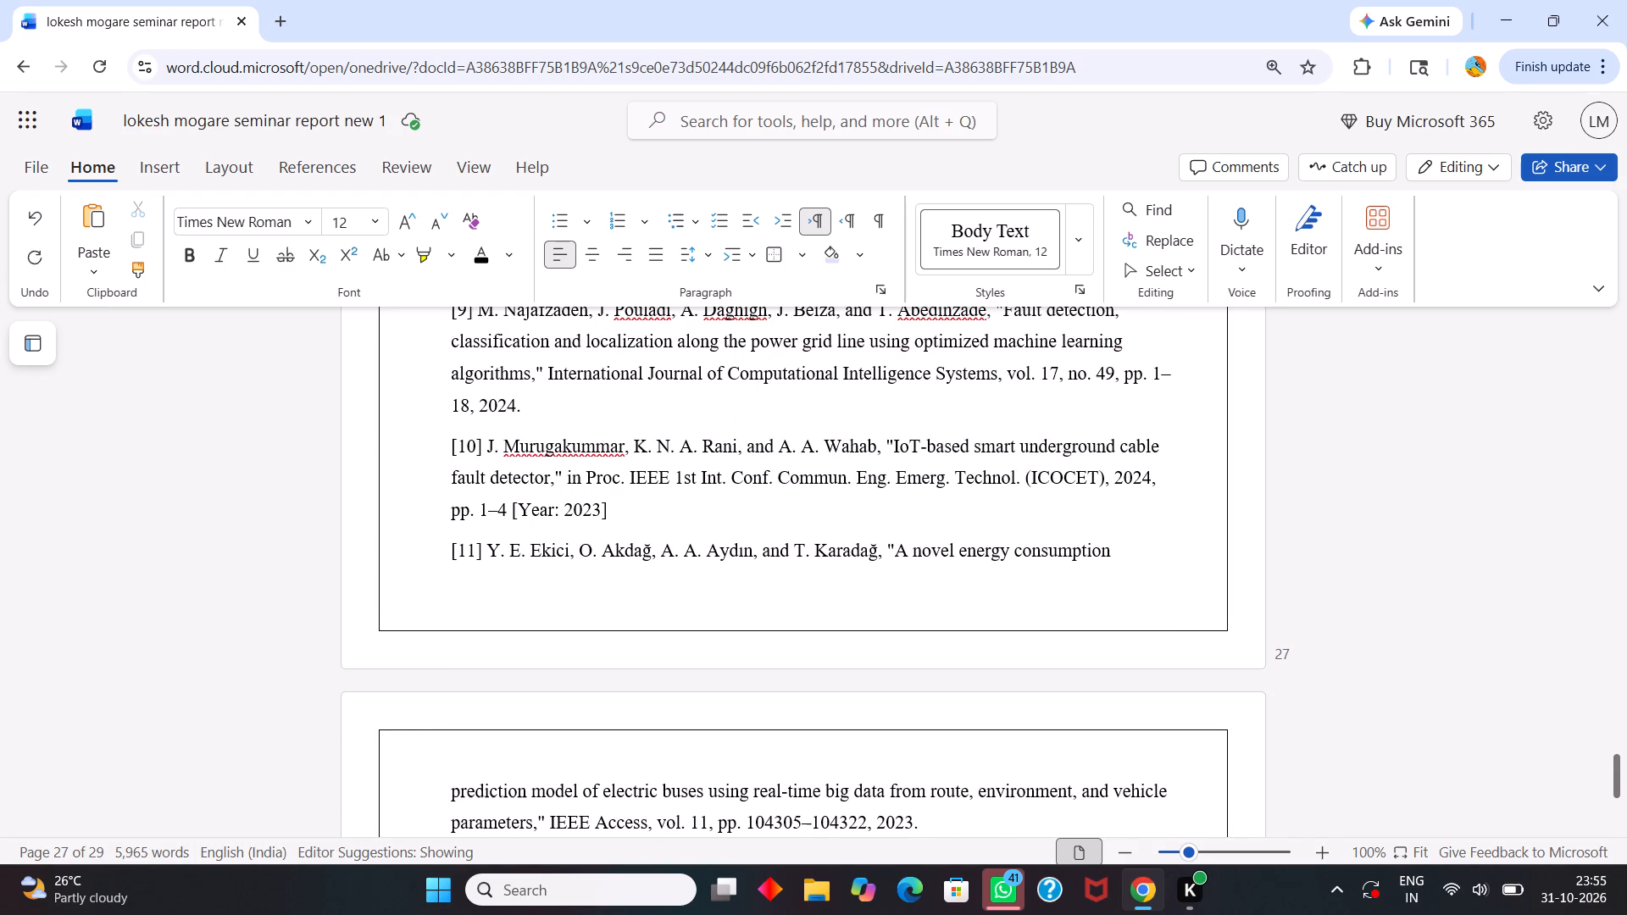
scroll(993, 569, "down", 2)
scroll(817, 599, "down", 1)
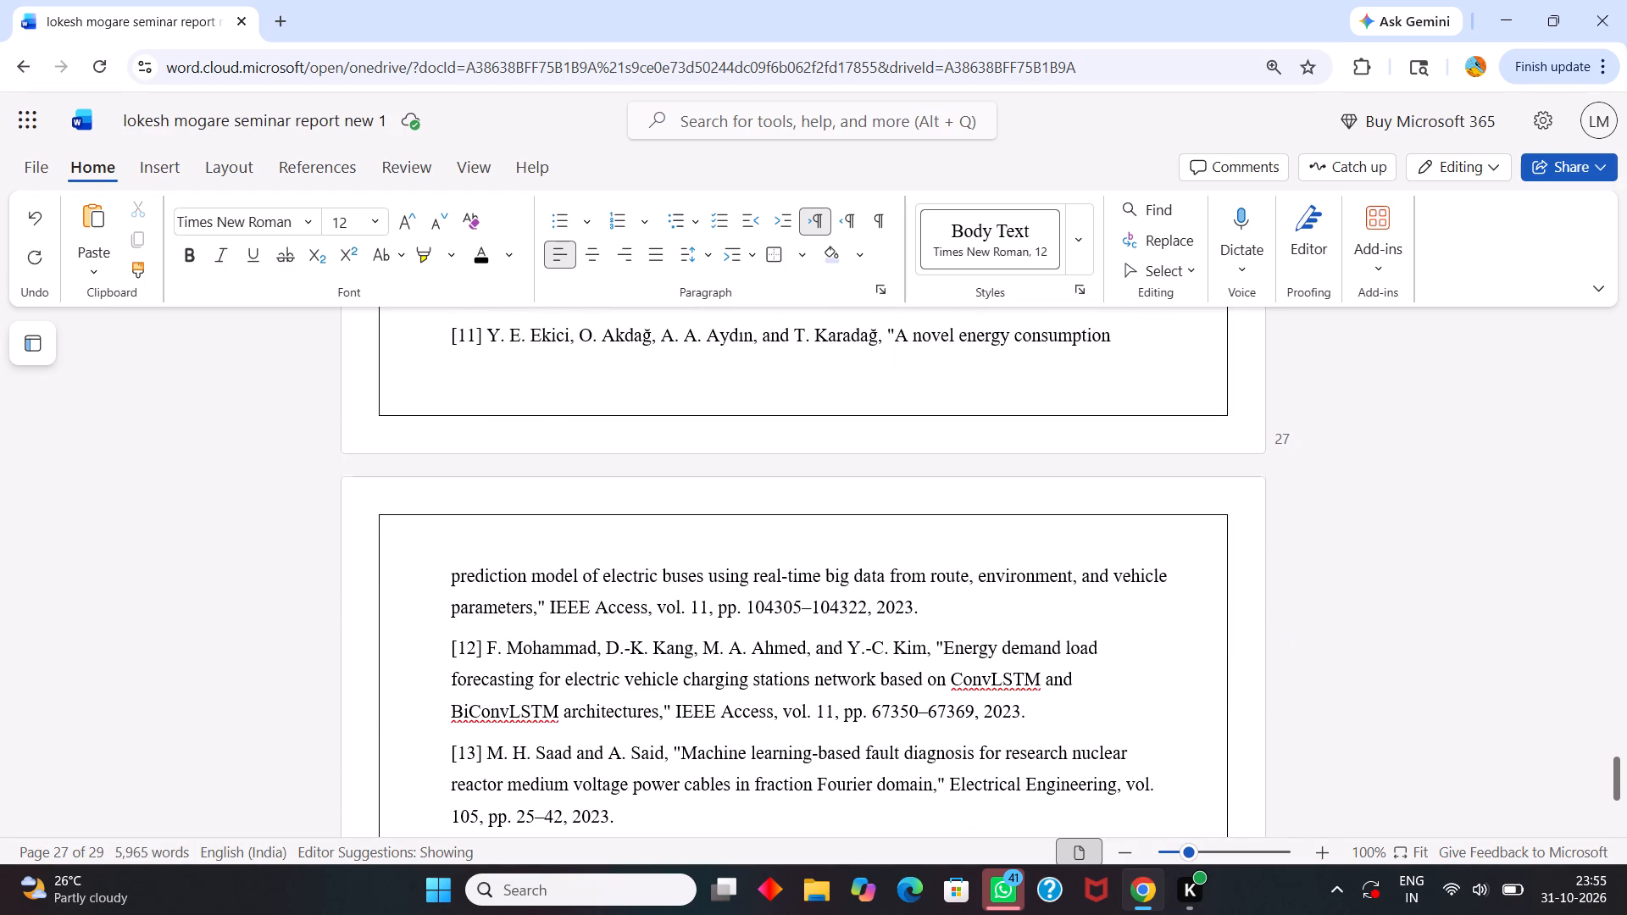
scroll(817, 599, "down", 2)
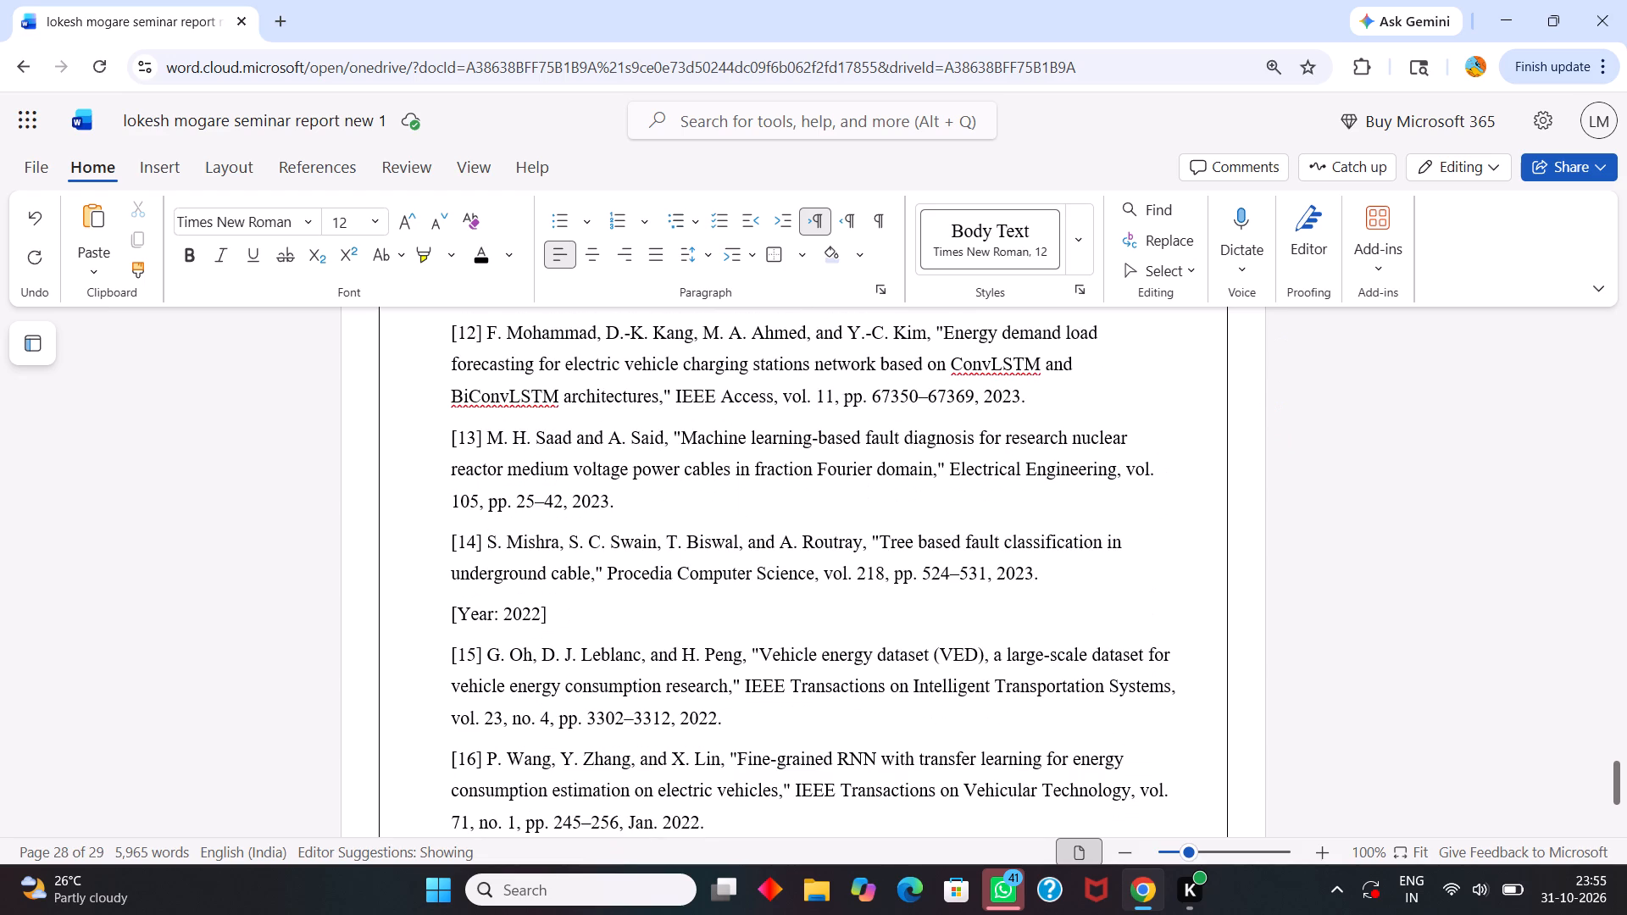
left_click(461, 584)
left_click(415, 605)
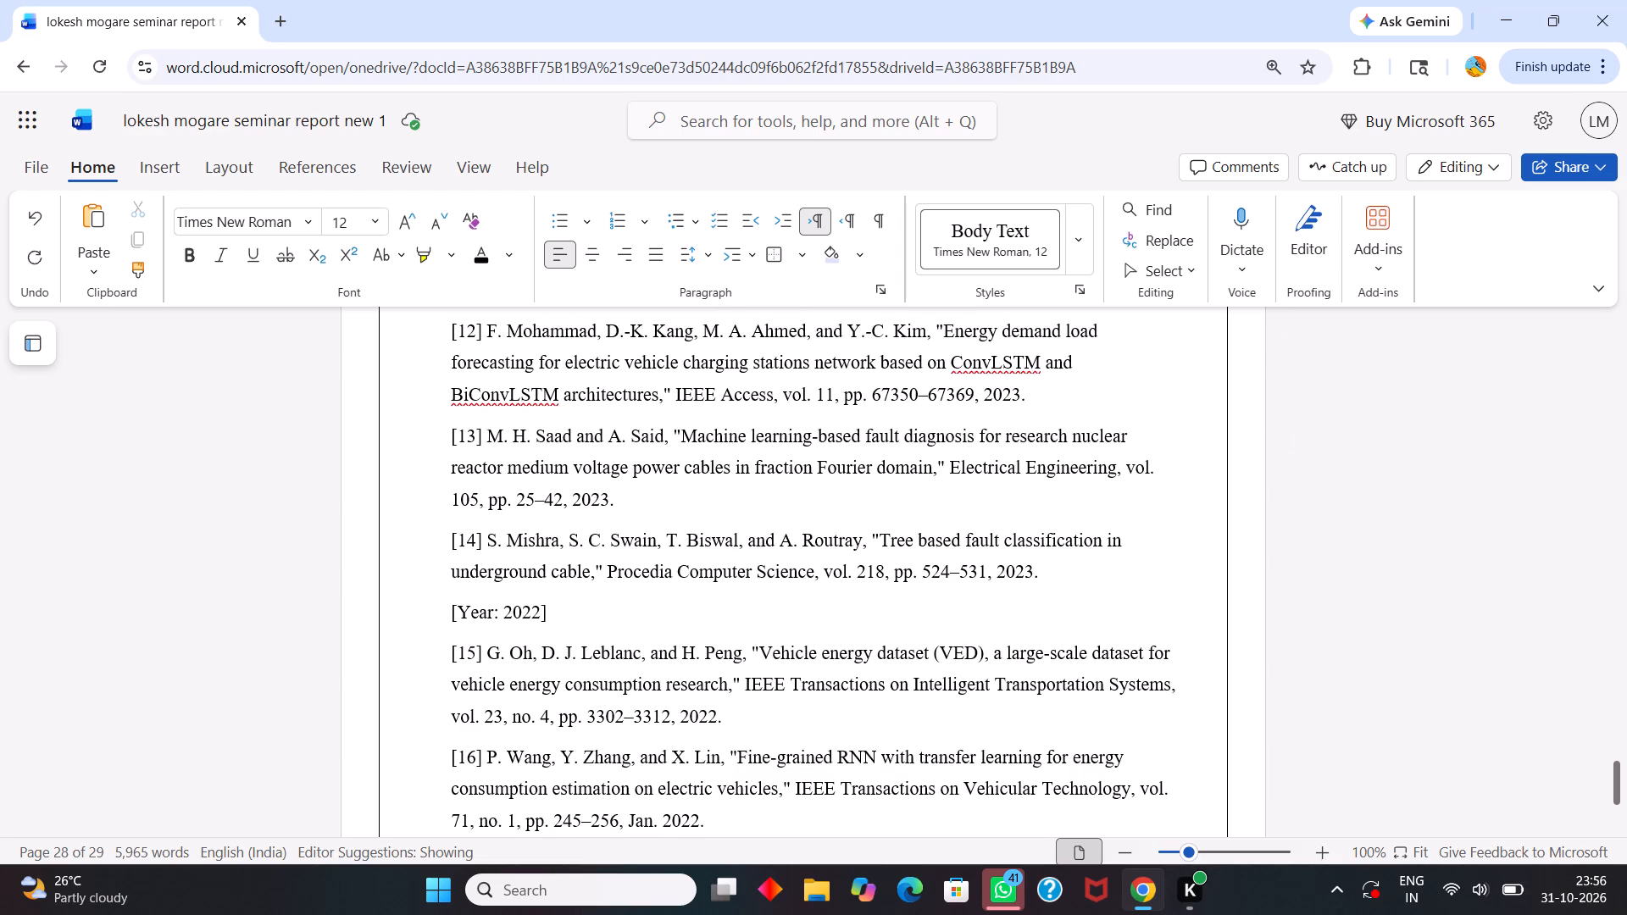
key("BackSpace")
Join the separate "[Year: 2021]" line to the end of reference [16].
scroll(733, 637, "down", 1)
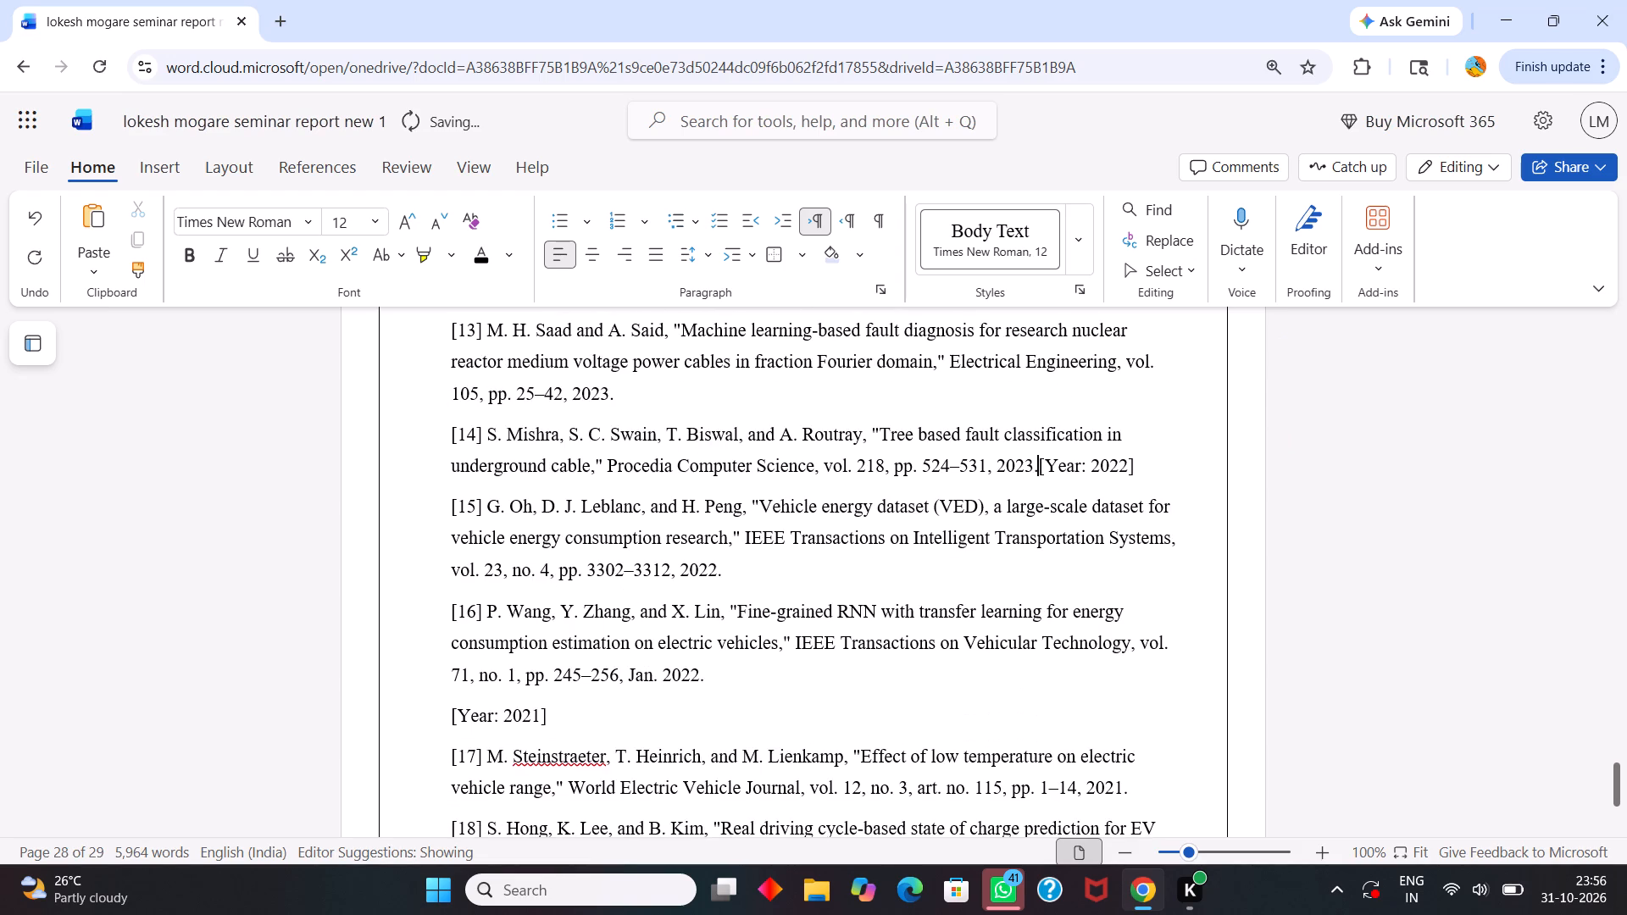
scroll(734, 636, "down", 2)
left_click(644, 618)
left_click(505, 498)
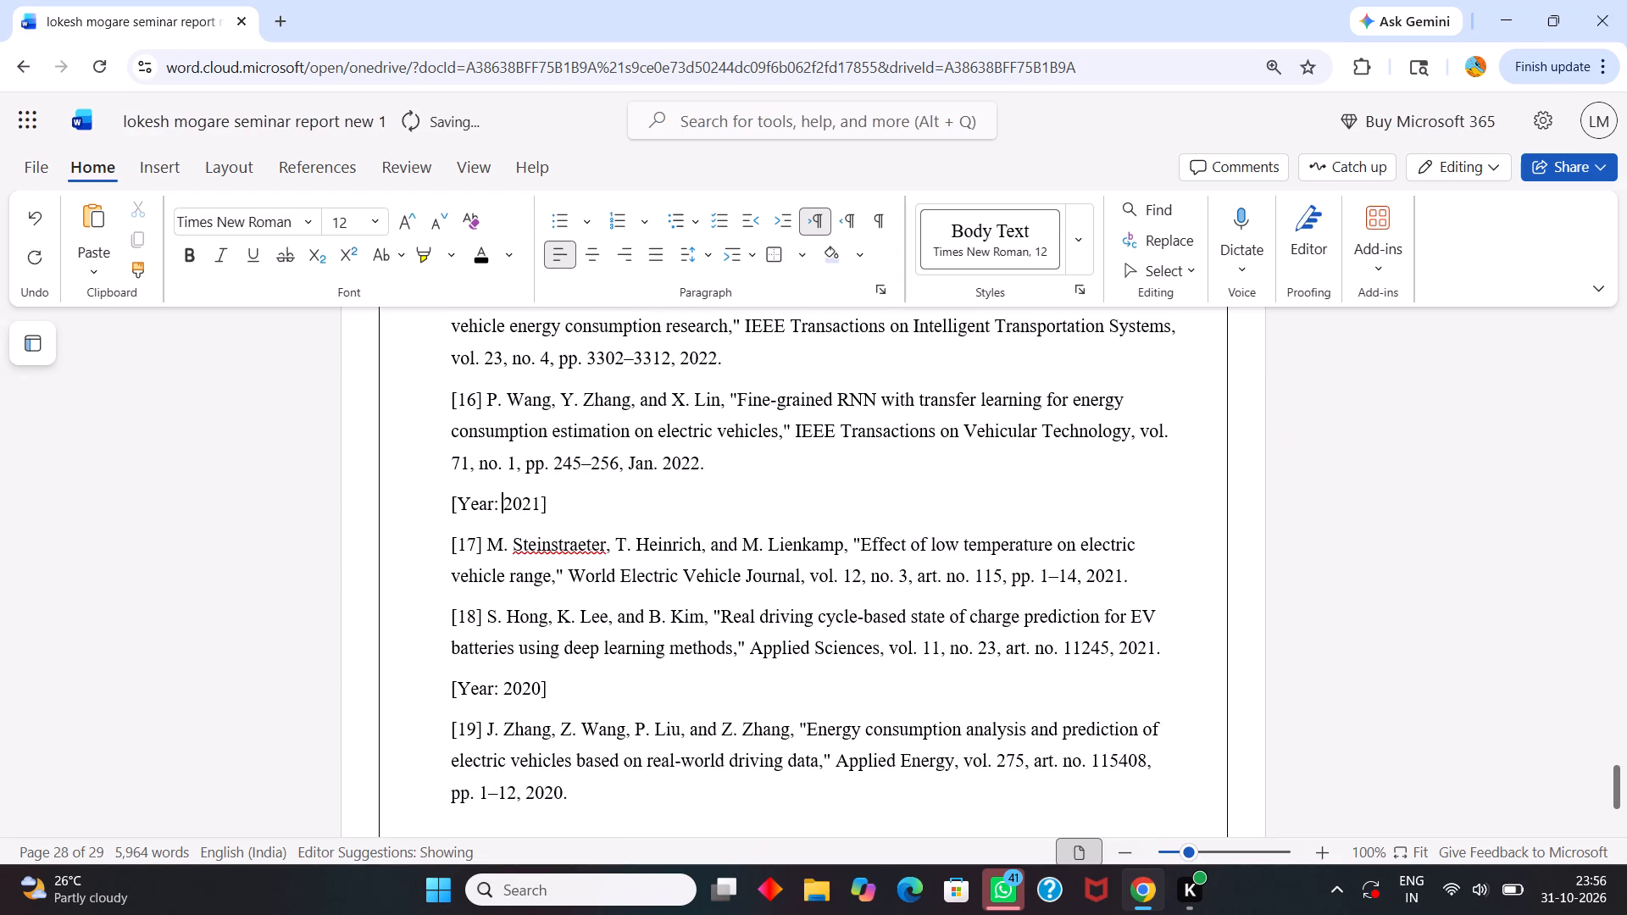
left_click(432, 437)
left_click(550, 563)
left_click(365, 408)
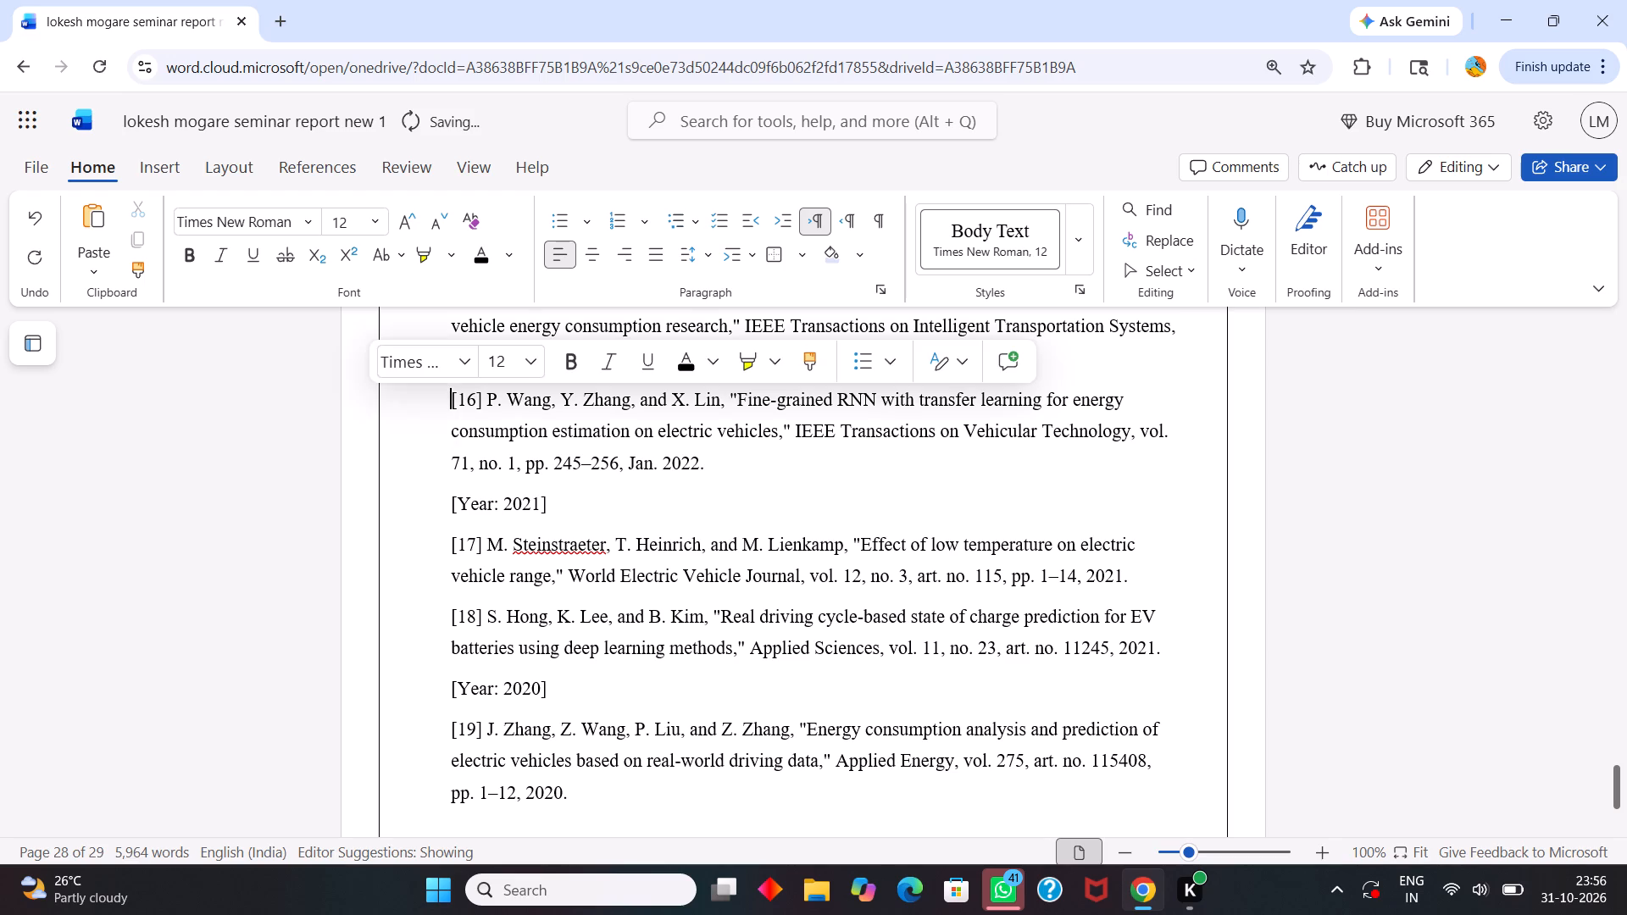
left_click_drag(369, 526, 368, 535)
left_click(329, 637)
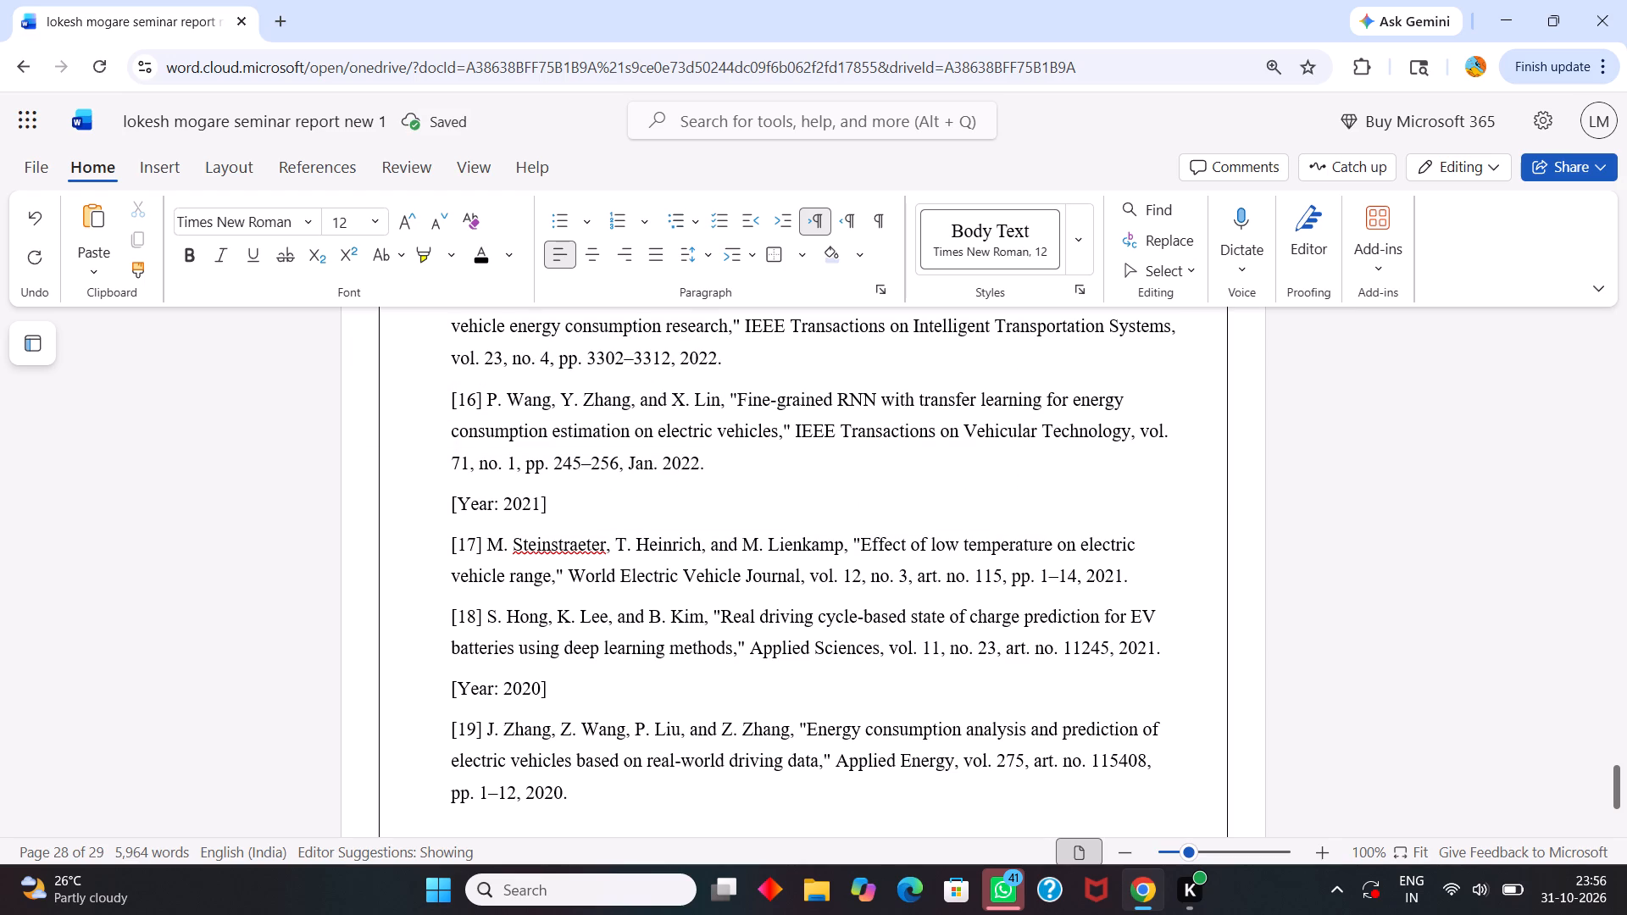
left_click(447, 511)
key("BackSpace")
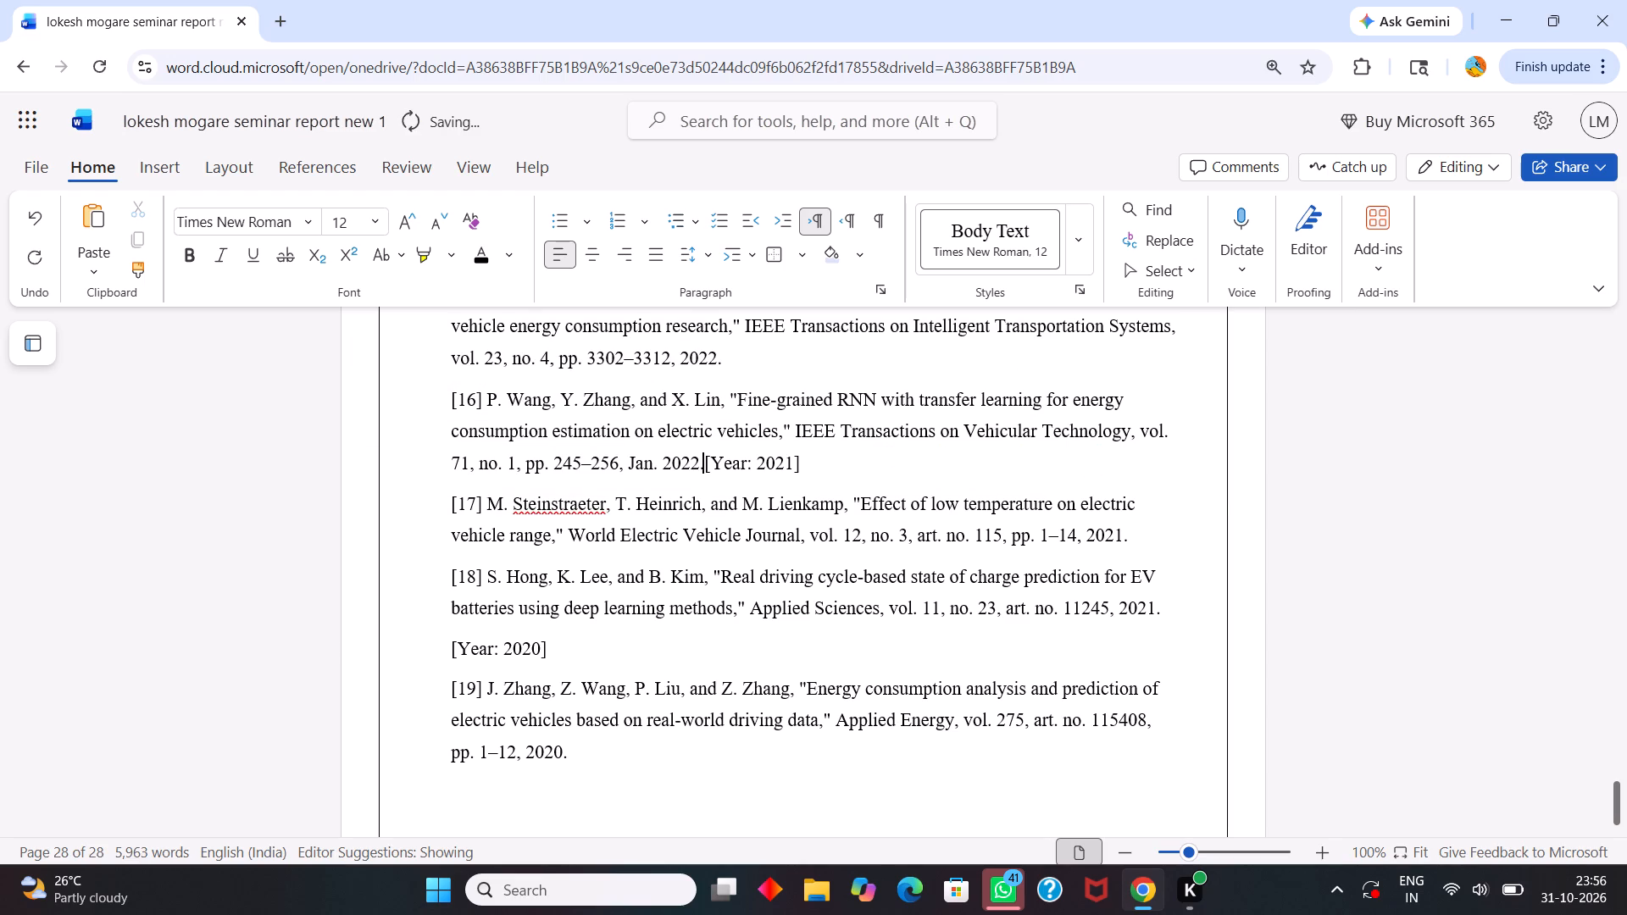
Join the separate "[Year: 2020]" line to the end of reference [18].
scroll(575, 568, "down", 1)
left_click(447, 548)
key("BackSpace")
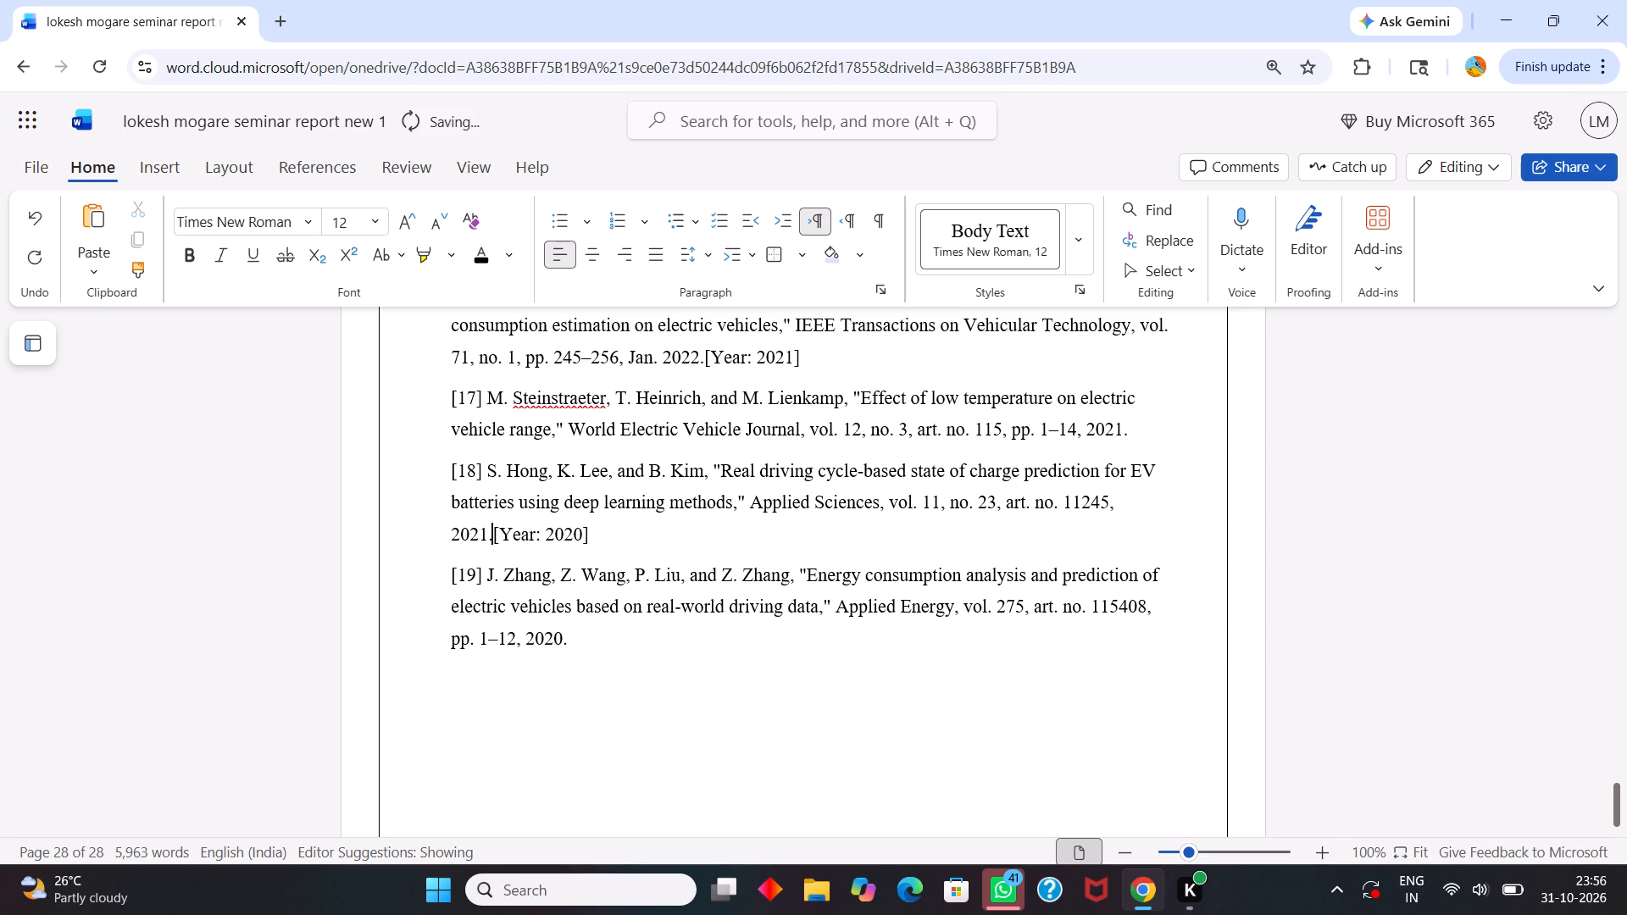
Look over the reference list from entry [19] back up to the REFERENCES heading.
scroll(501, 578, "down", 1)
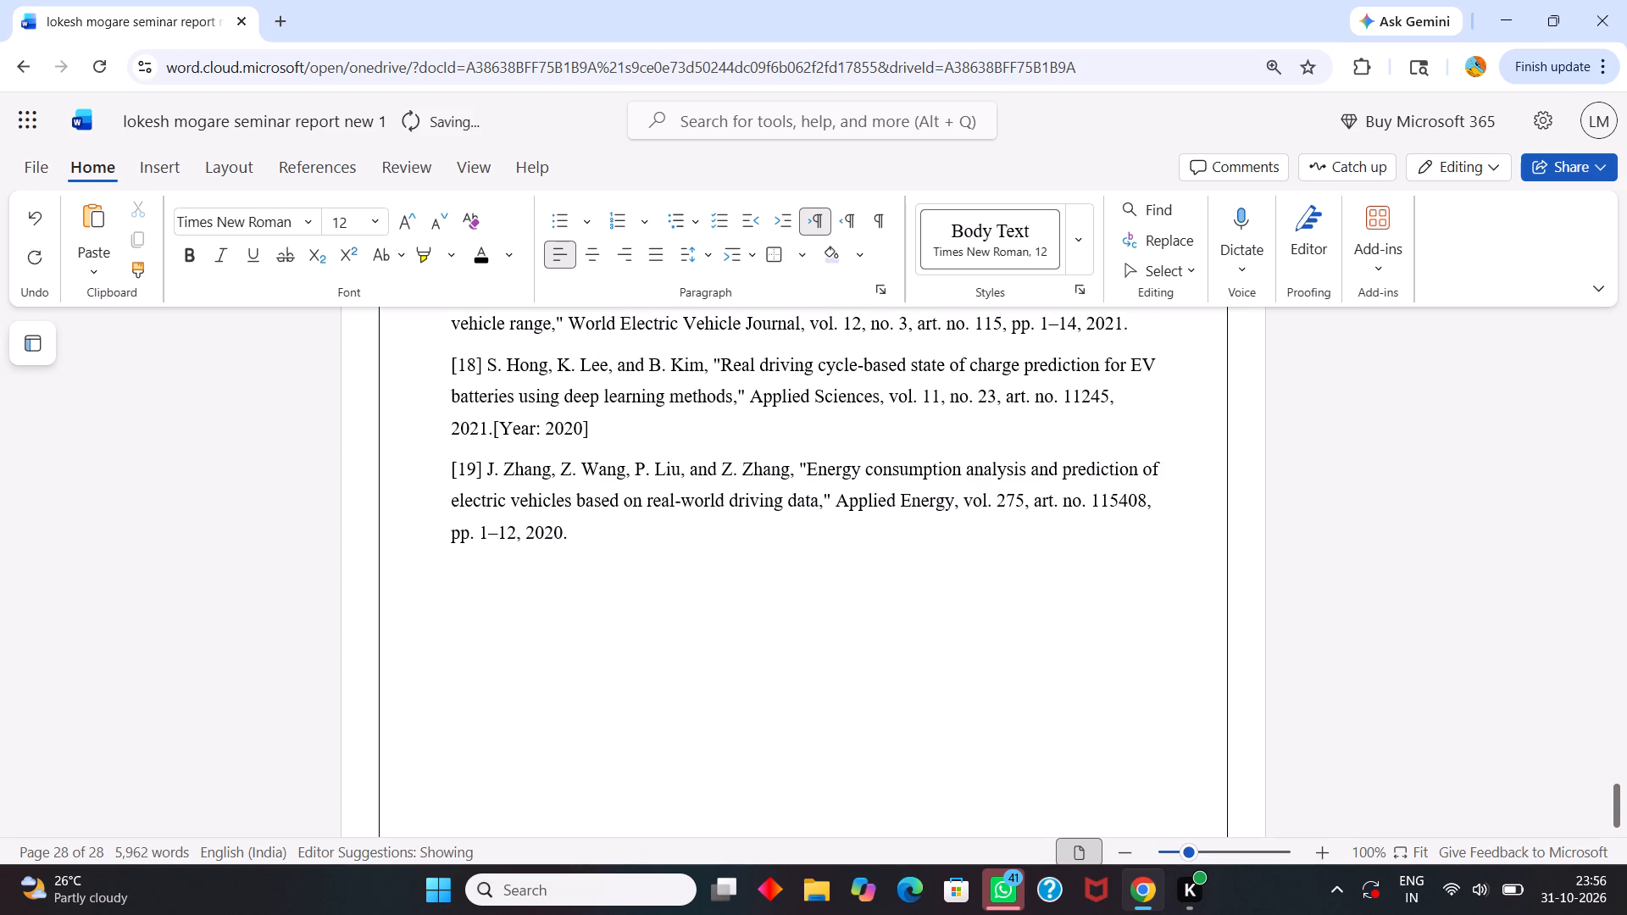
scroll(501, 577, "up", 9)
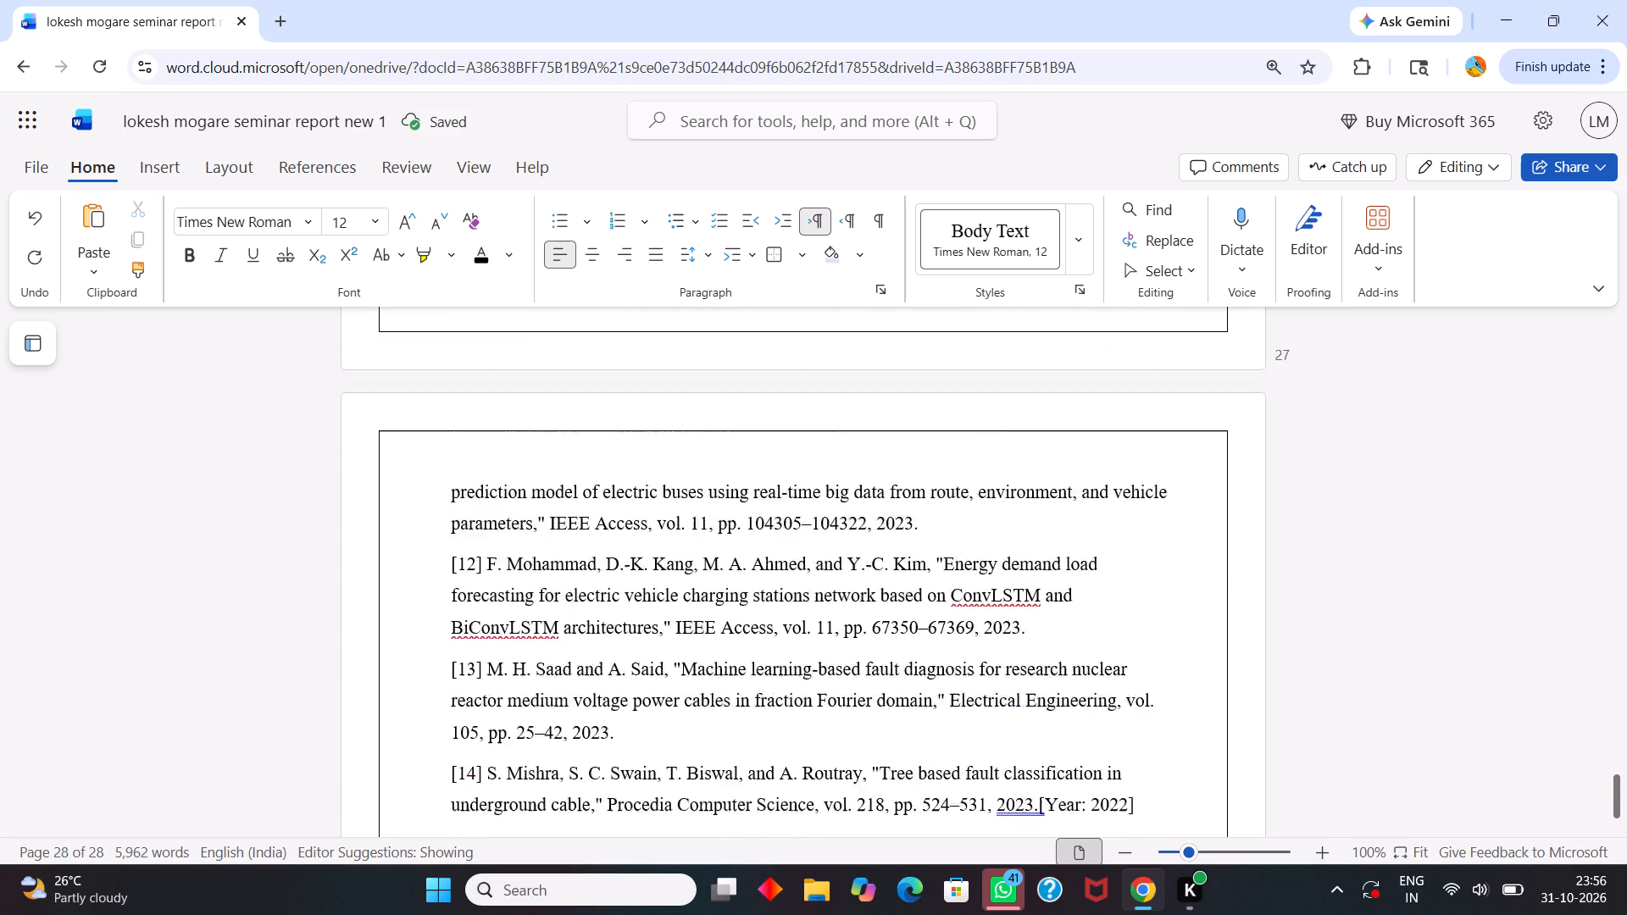
scroll(501, 575, "up", 12)
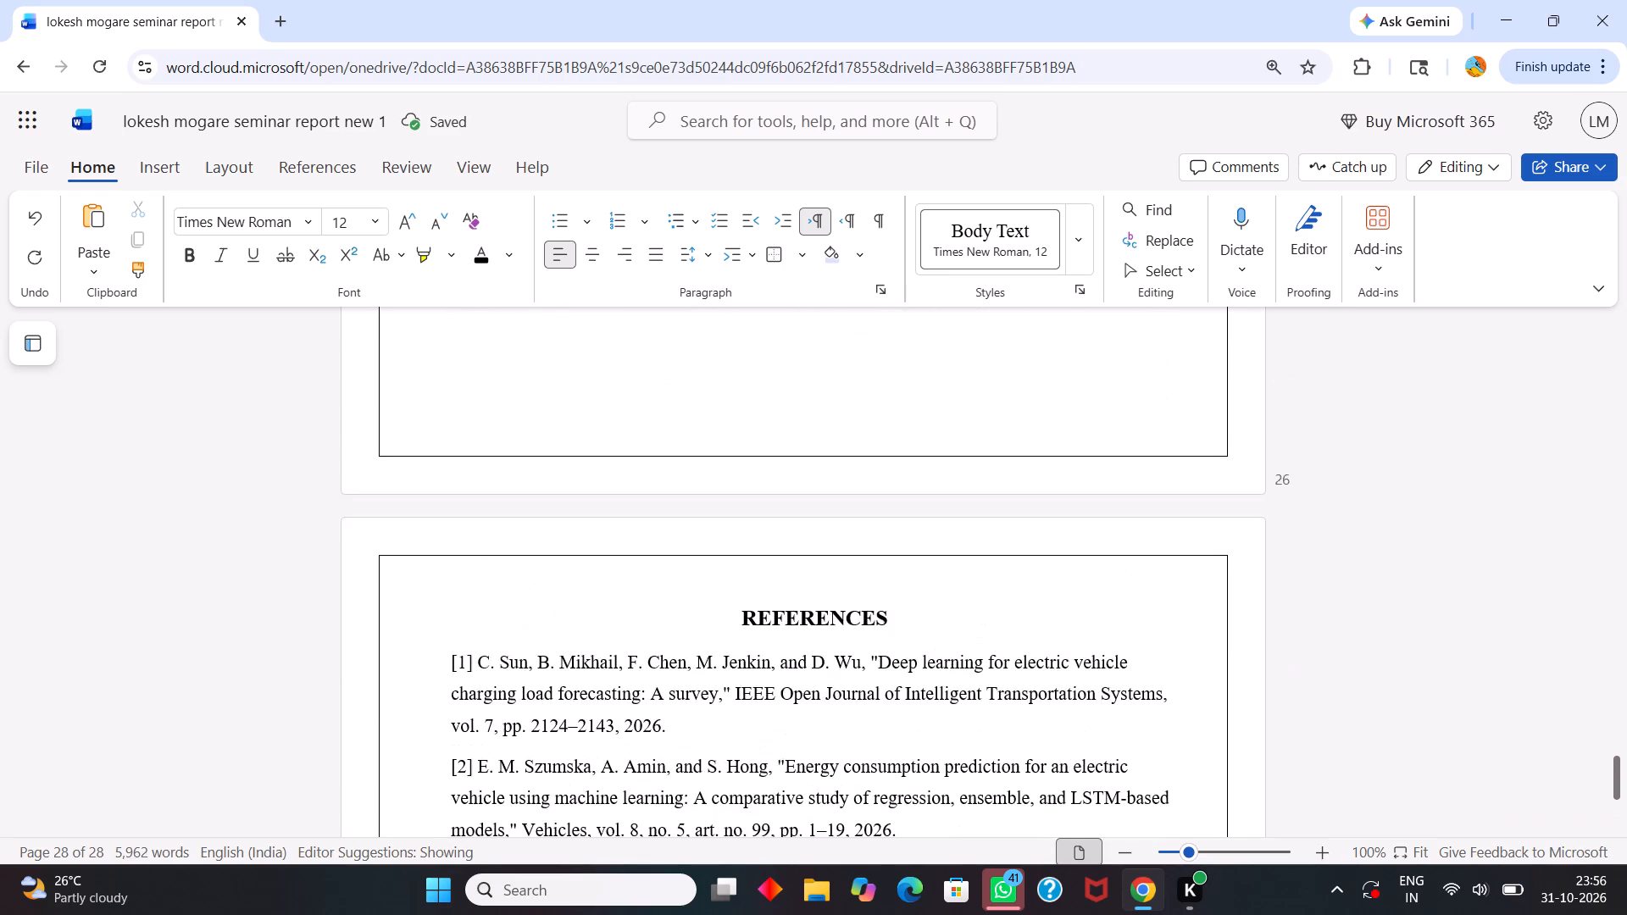
scroll(501, 575, "down", 2)
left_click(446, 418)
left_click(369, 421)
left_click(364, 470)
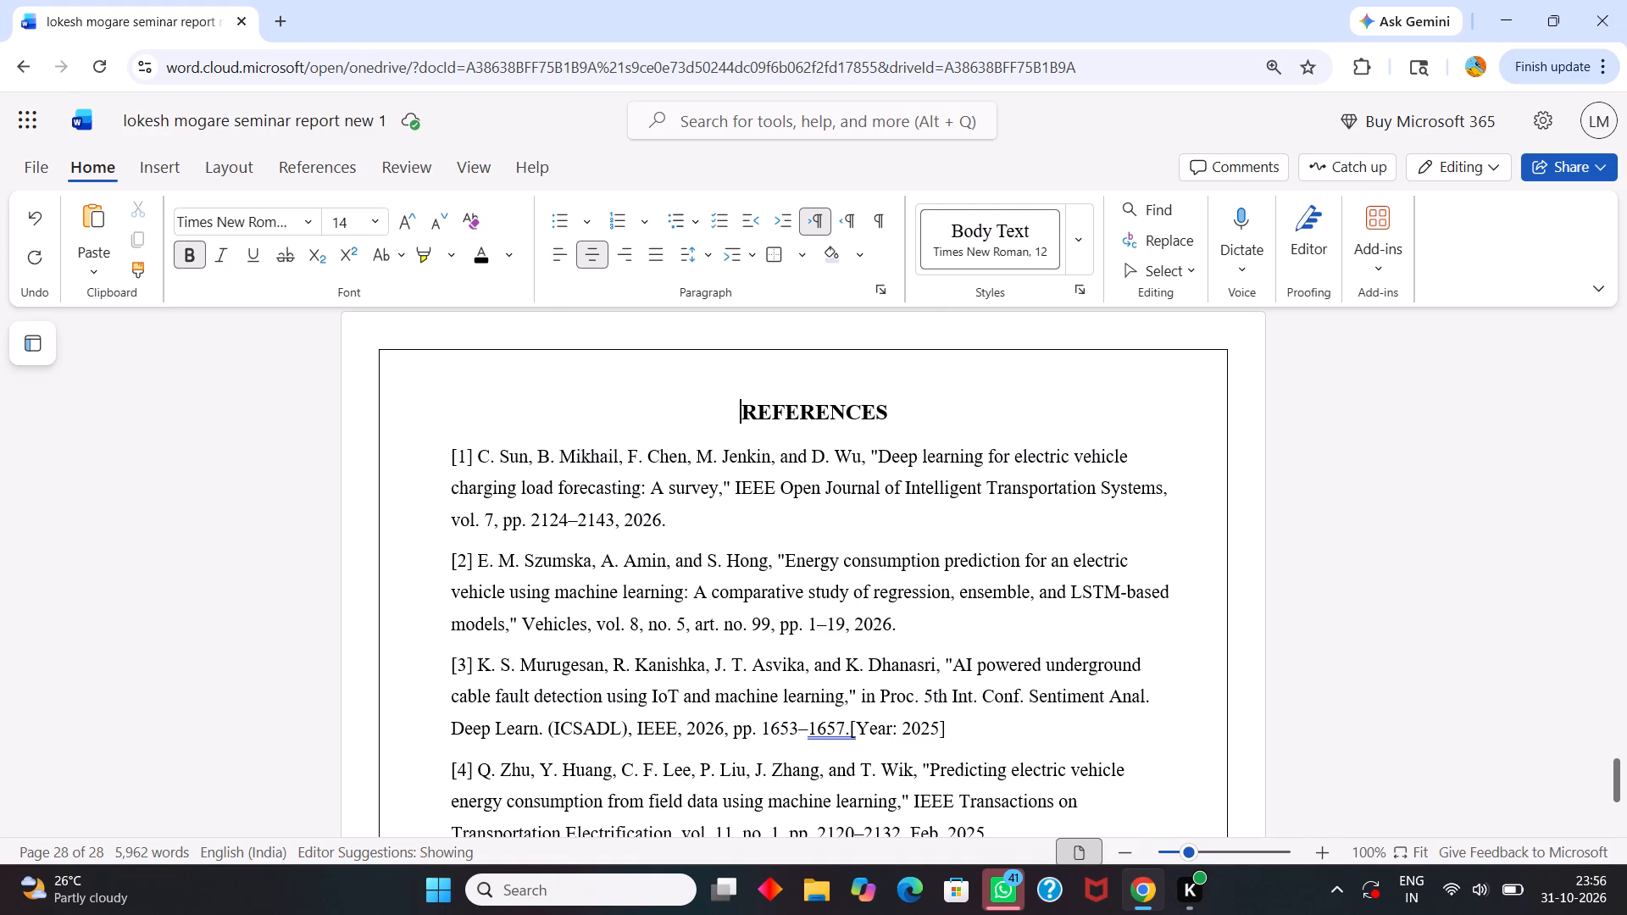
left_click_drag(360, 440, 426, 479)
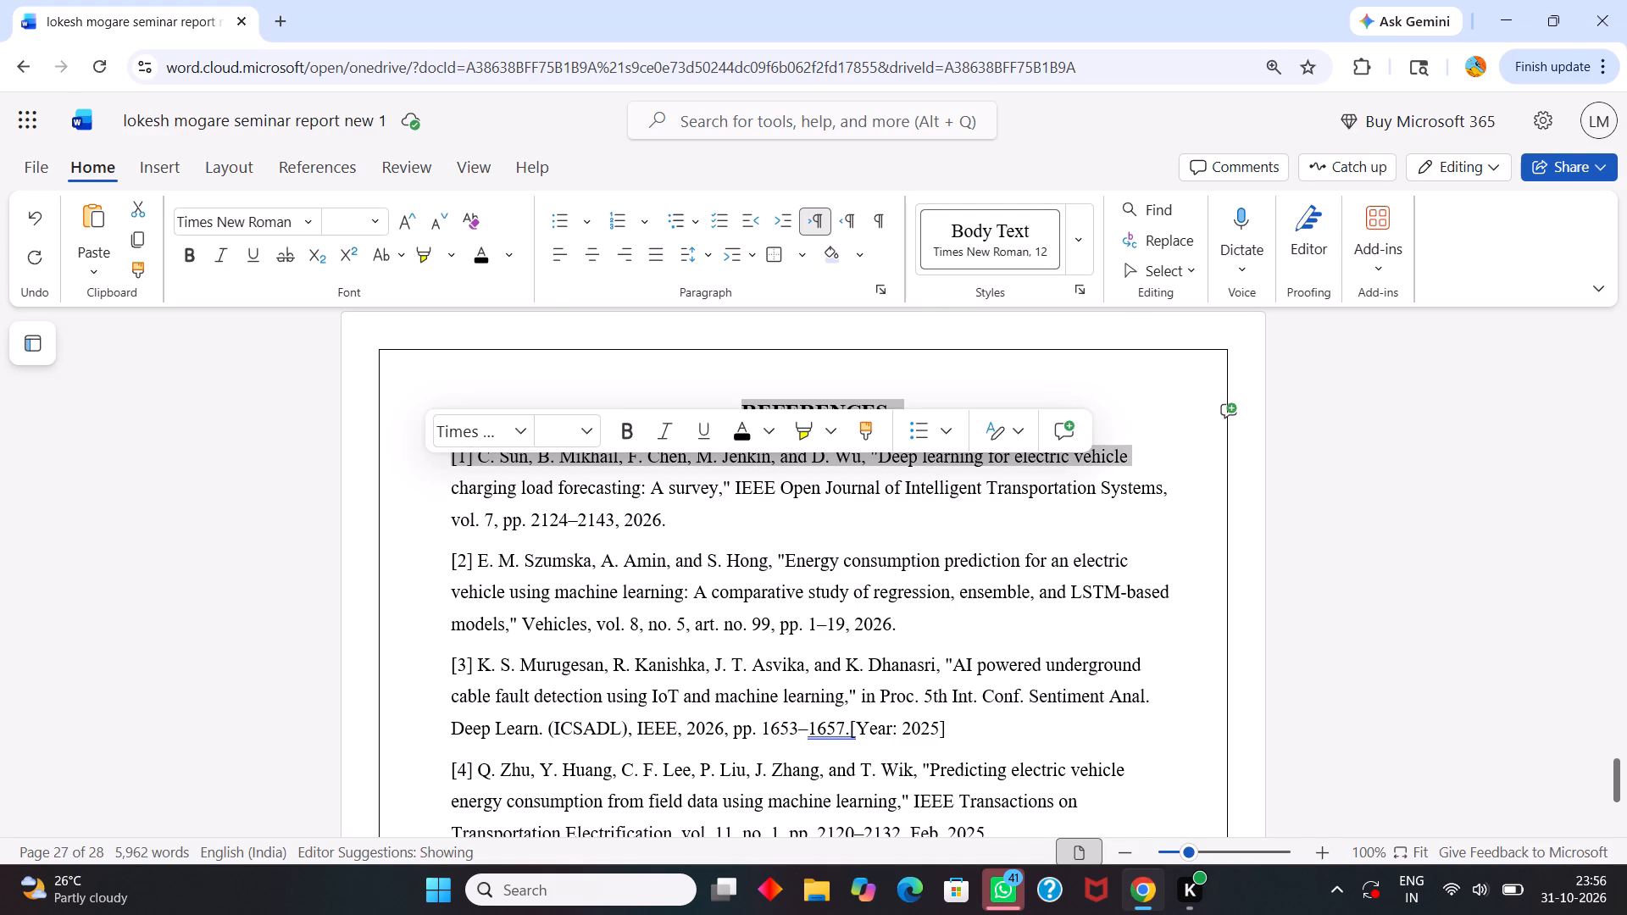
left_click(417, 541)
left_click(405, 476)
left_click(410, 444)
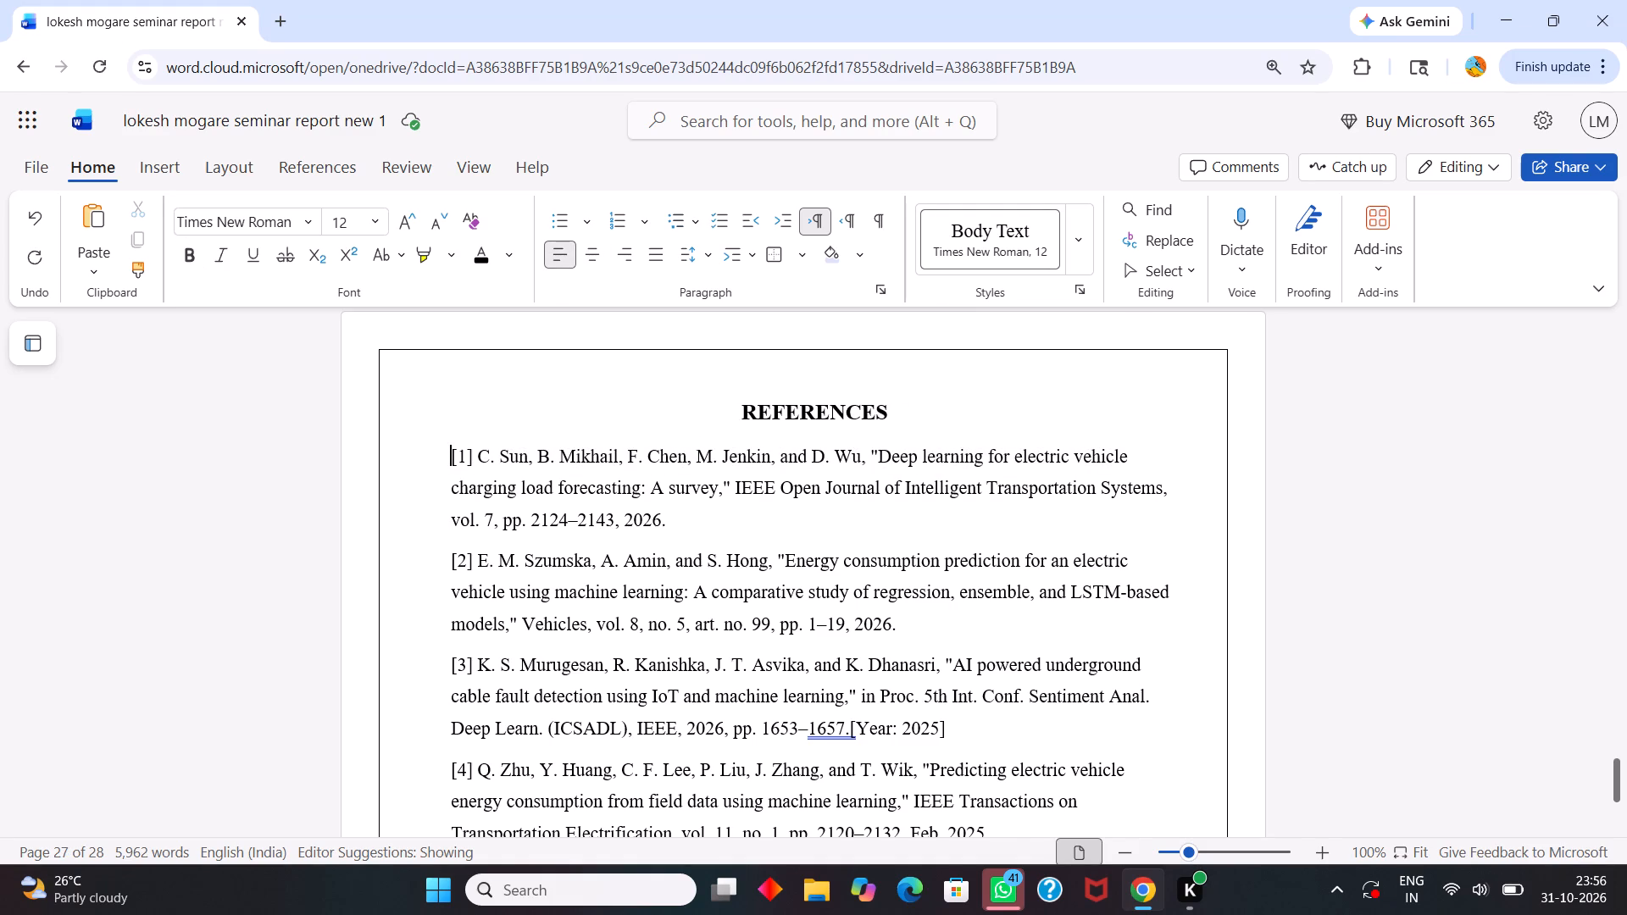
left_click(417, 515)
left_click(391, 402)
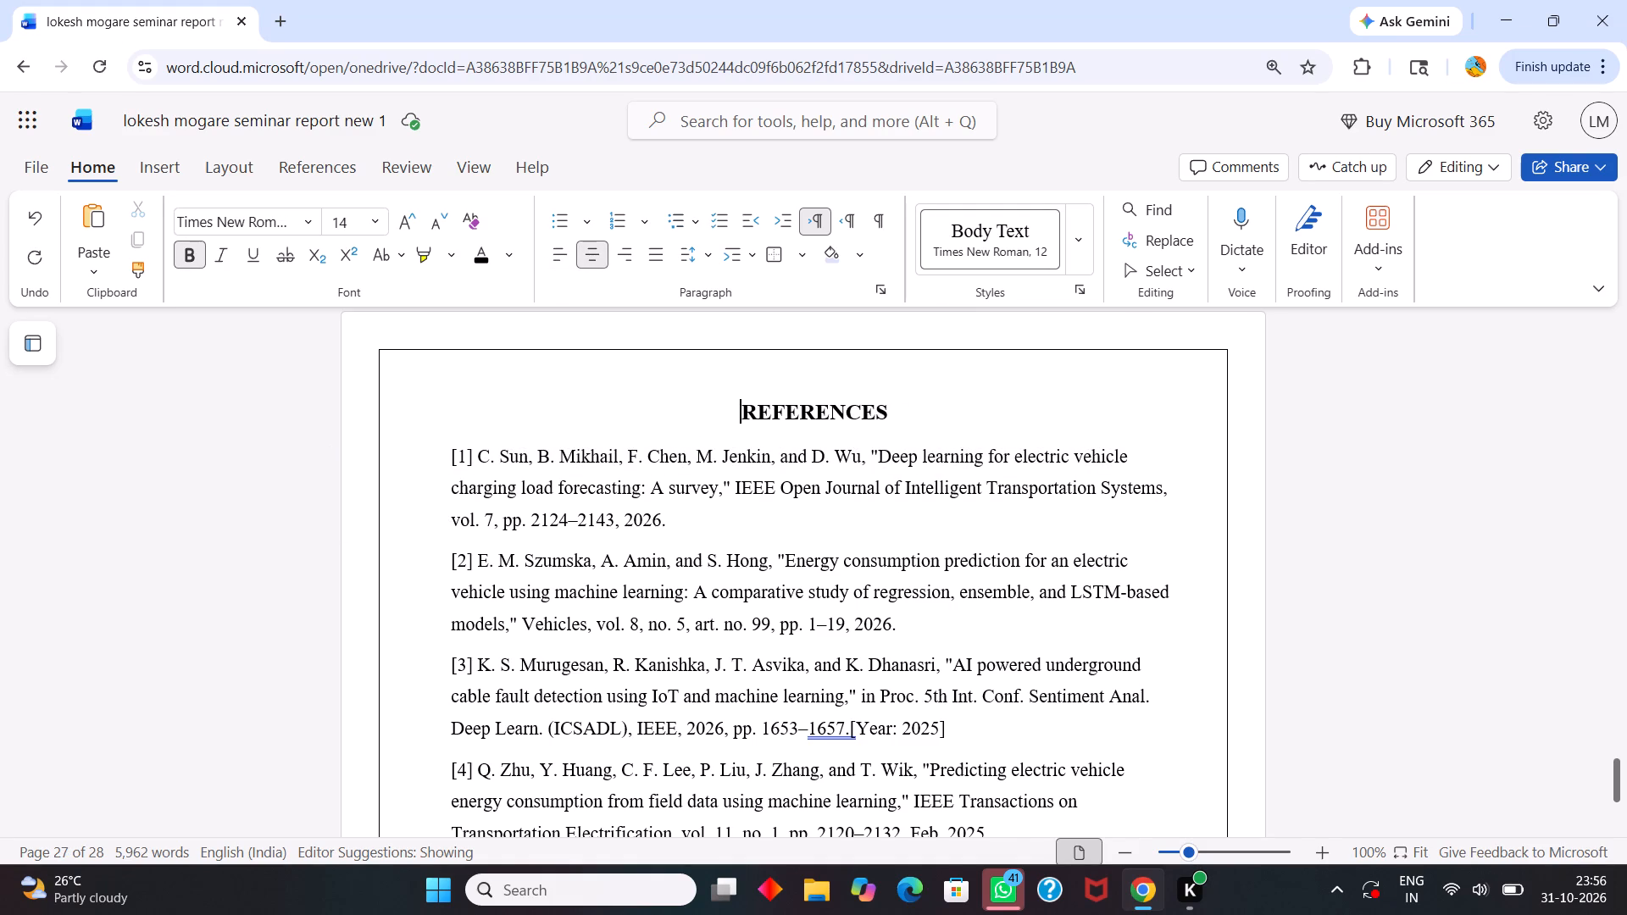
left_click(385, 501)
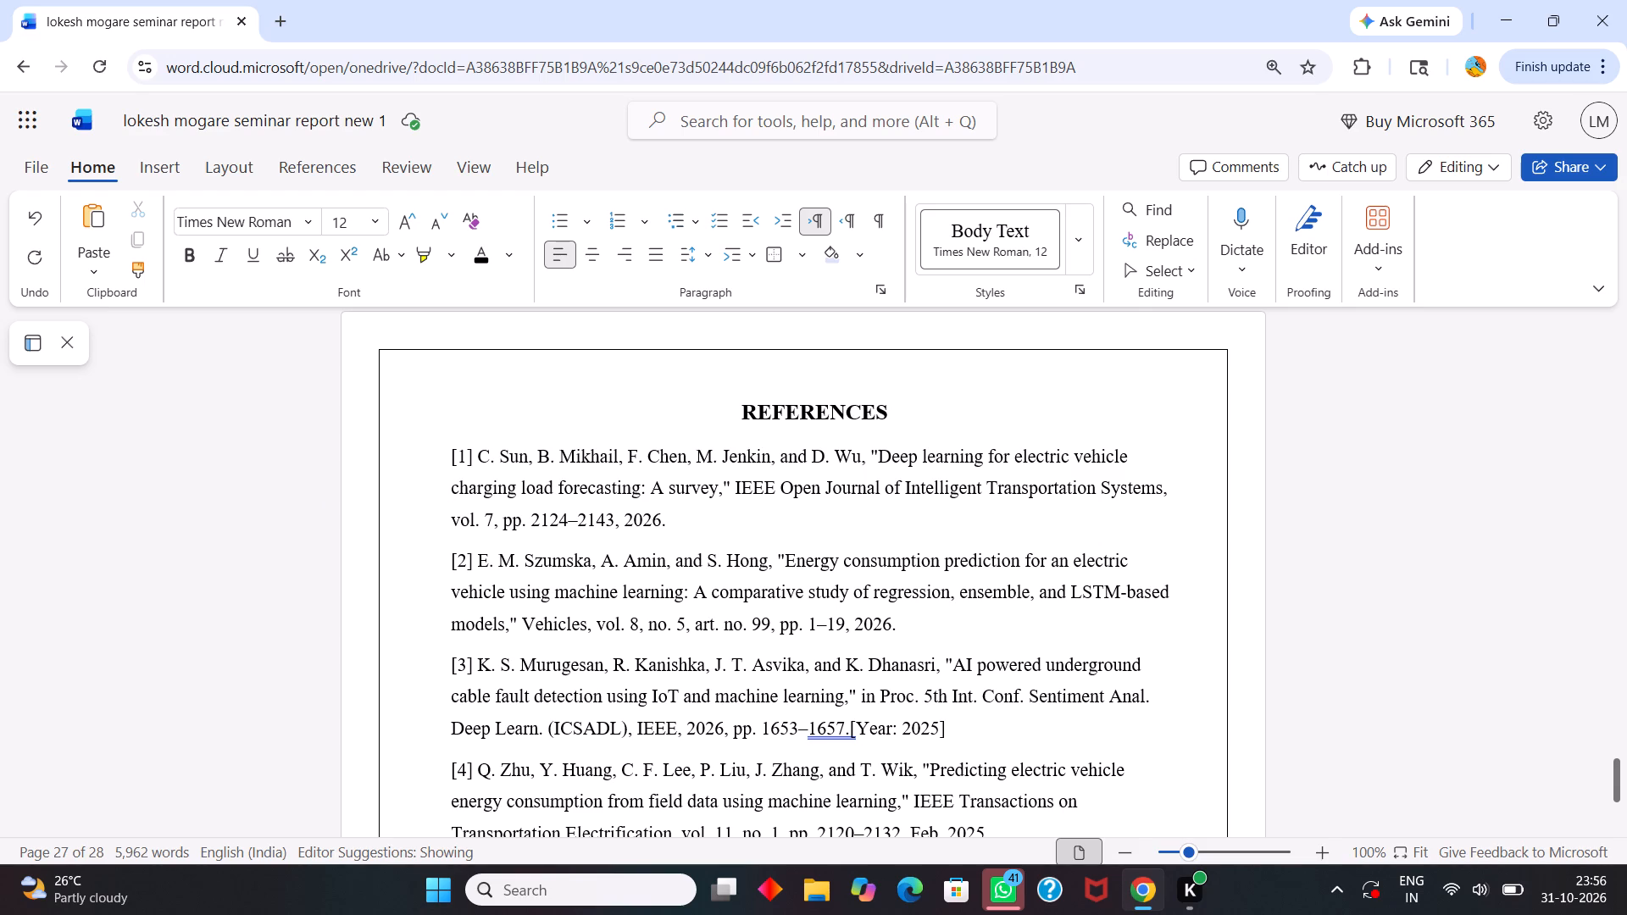
Justify the text of all reference entries from [1] through [19], leaving out the REFERENCES heading.
left_click_drag(446, 448, 1068, 538)
scroll(746, 555, "down", 3)
scroll(995, 552, "down", 2)
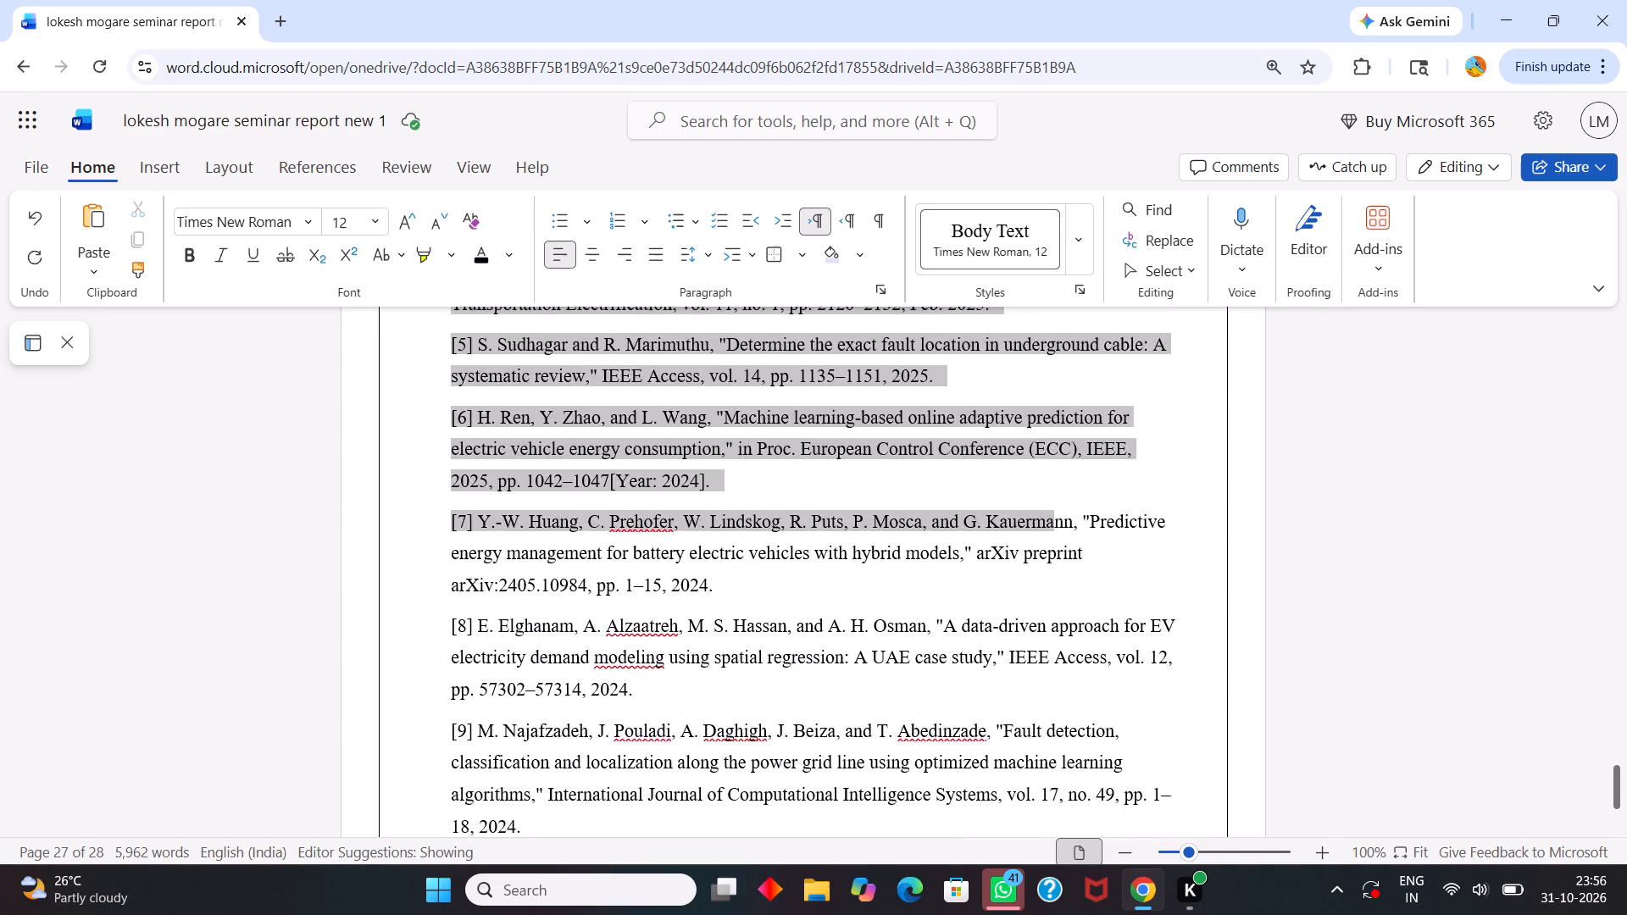
left_click_drag(1068, 538, 1152, 588)
scroll(1079, 536, "down", 6)
scroll(1133, 588, "down", 2)
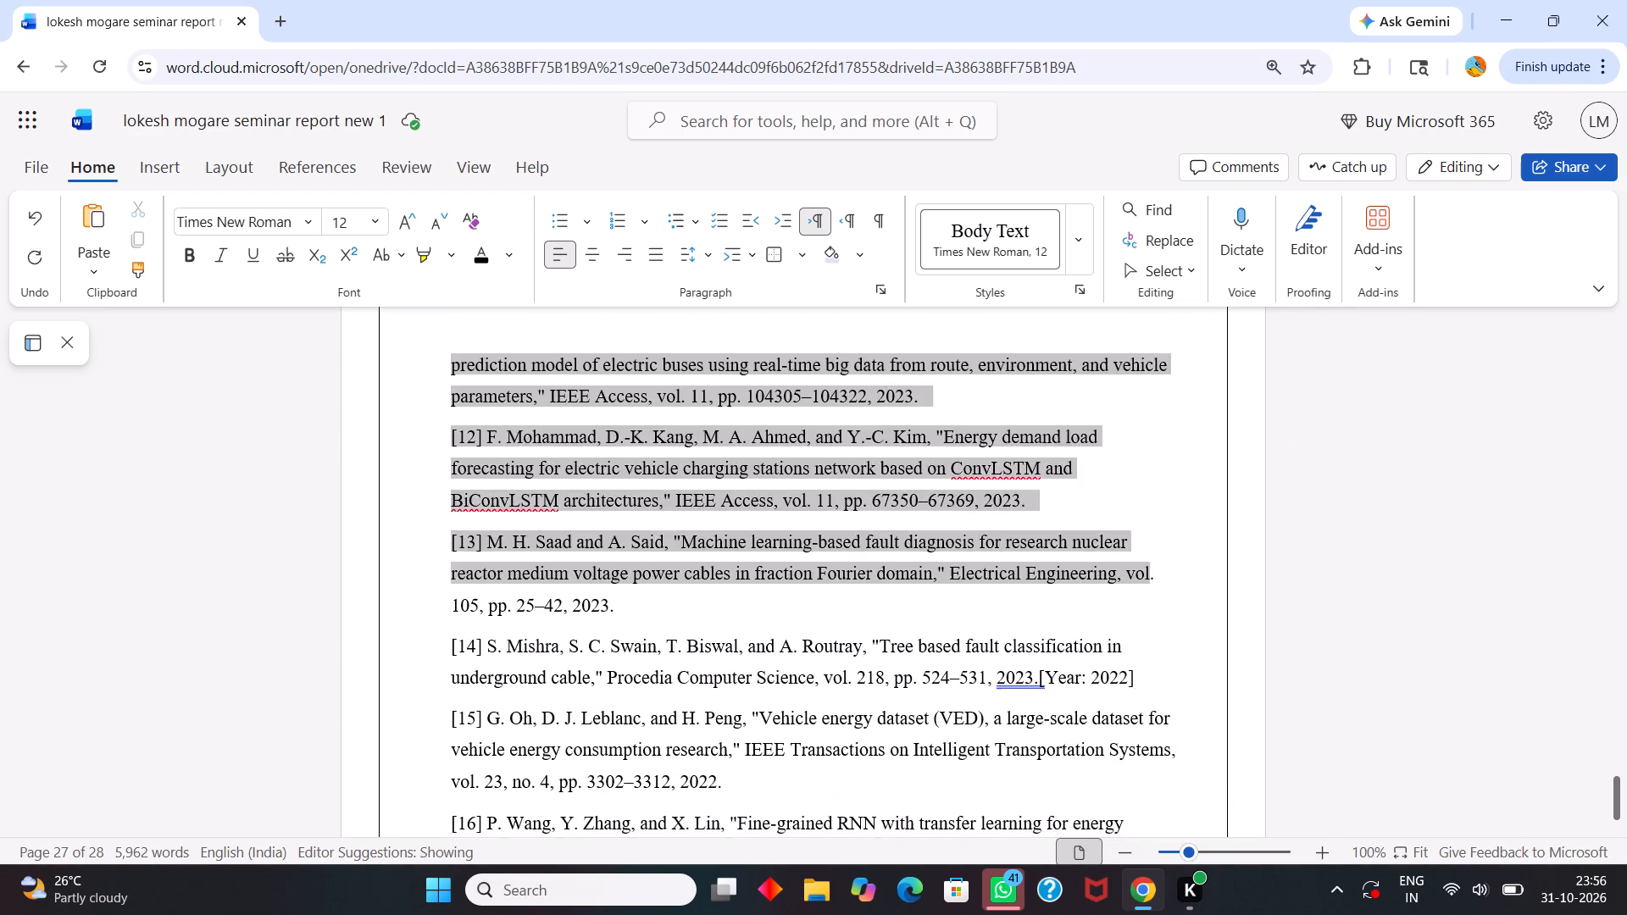
left_click_drag(1152, 588, 1188, 572)
scroll(1152, 588, "down", 6)
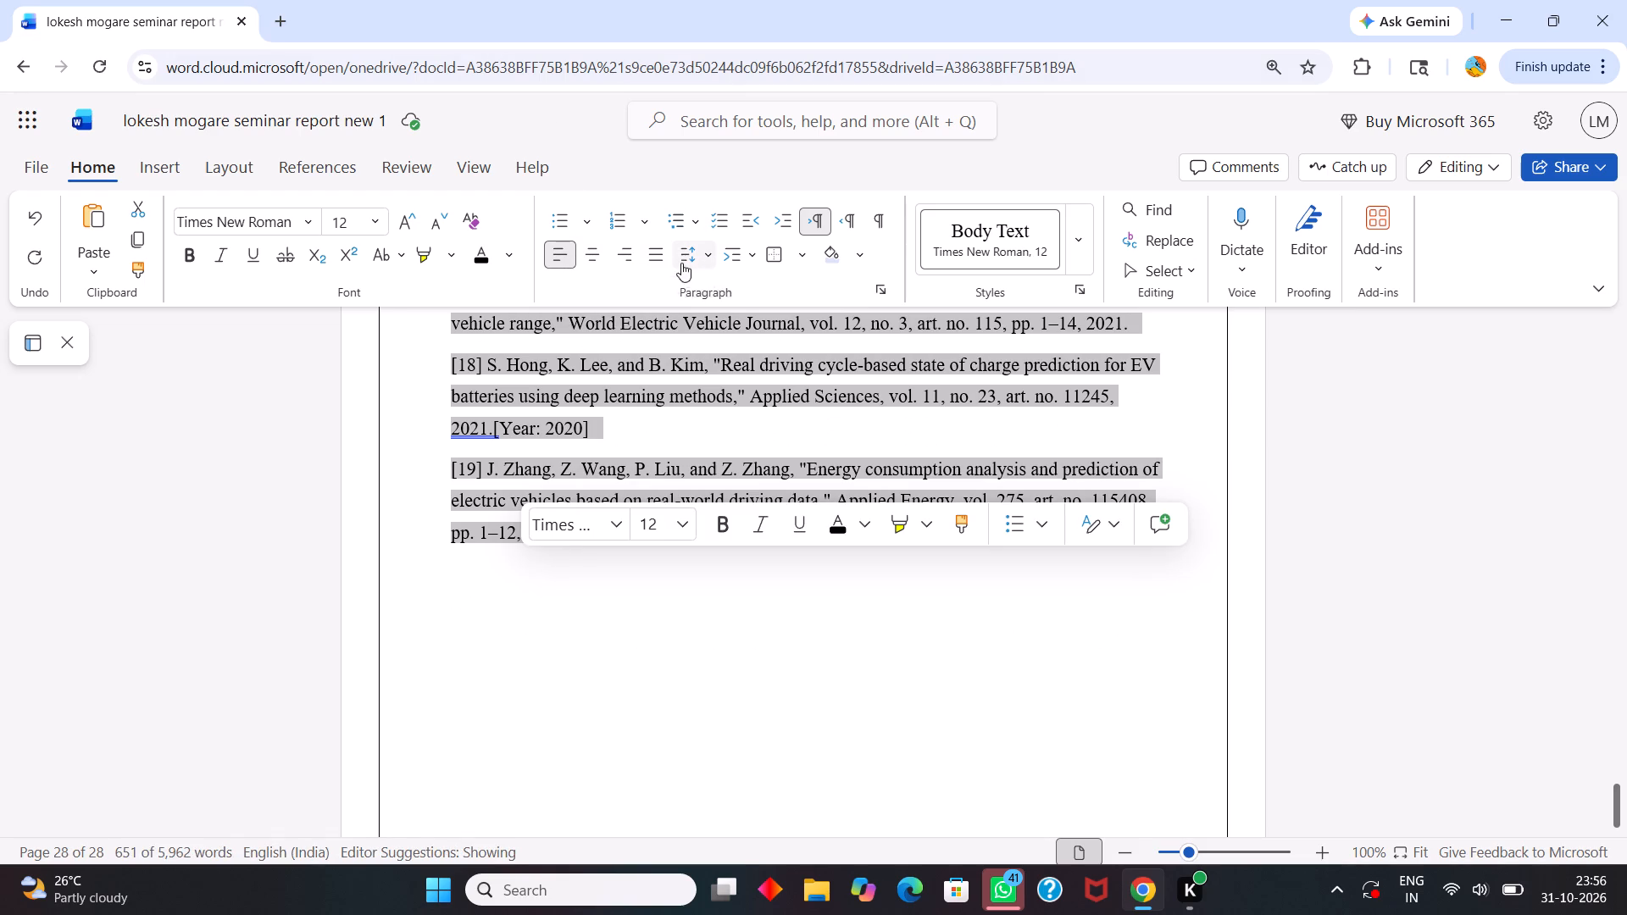
left_click(655, 252)
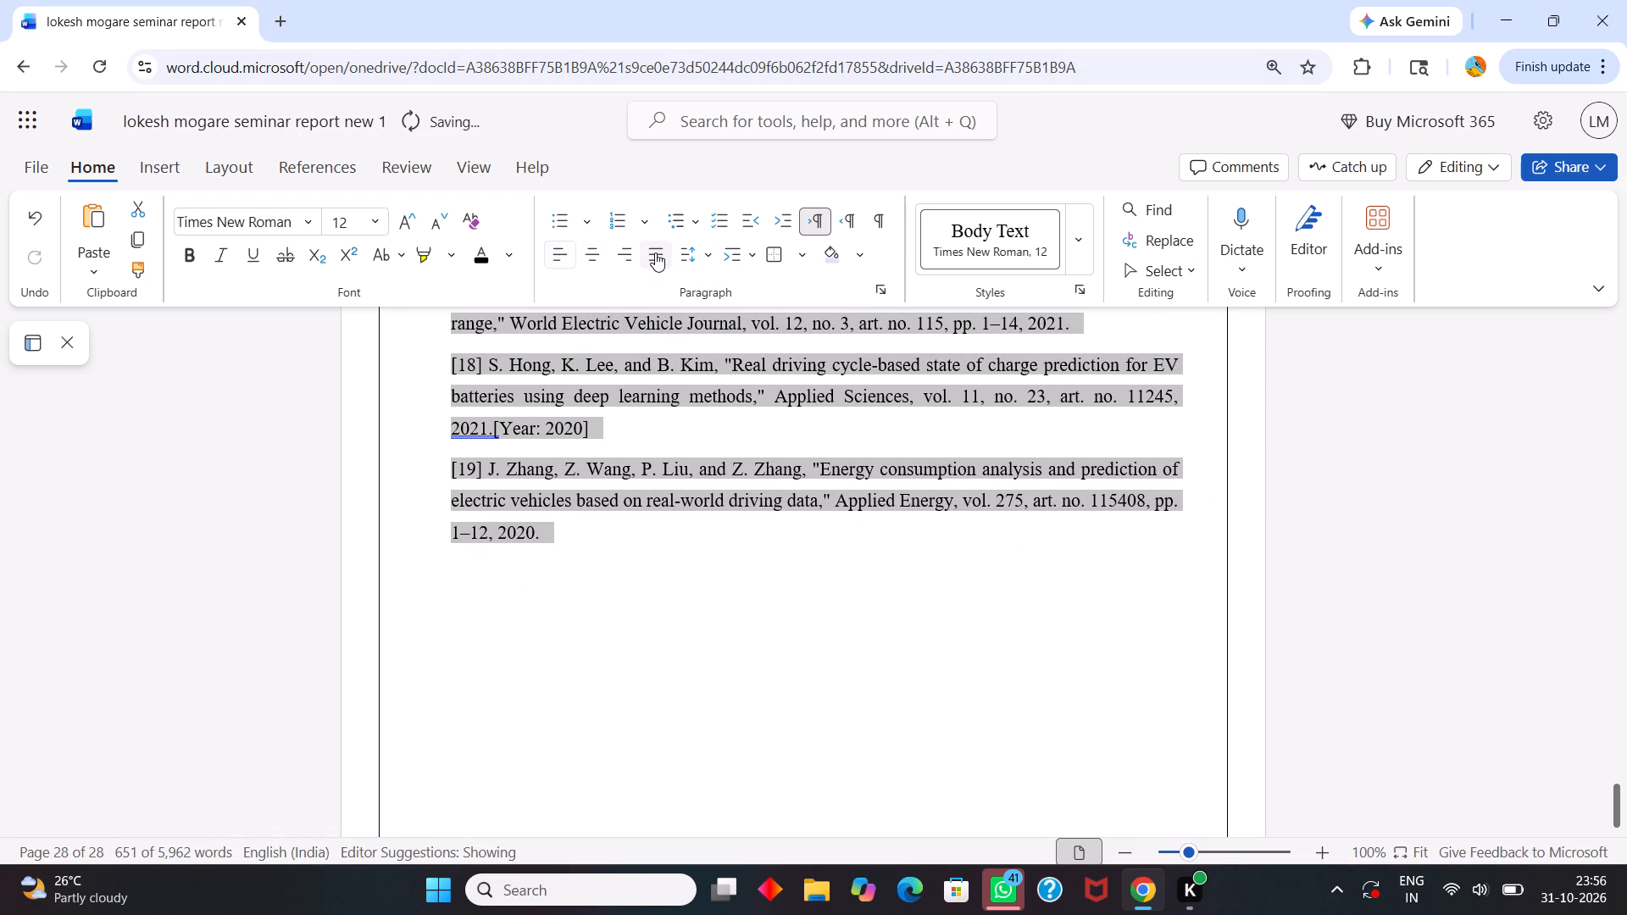
Clear the selection and check the alignment and page flow of the reference entries throughout the list.
scroll(911, 588, "up", 6)
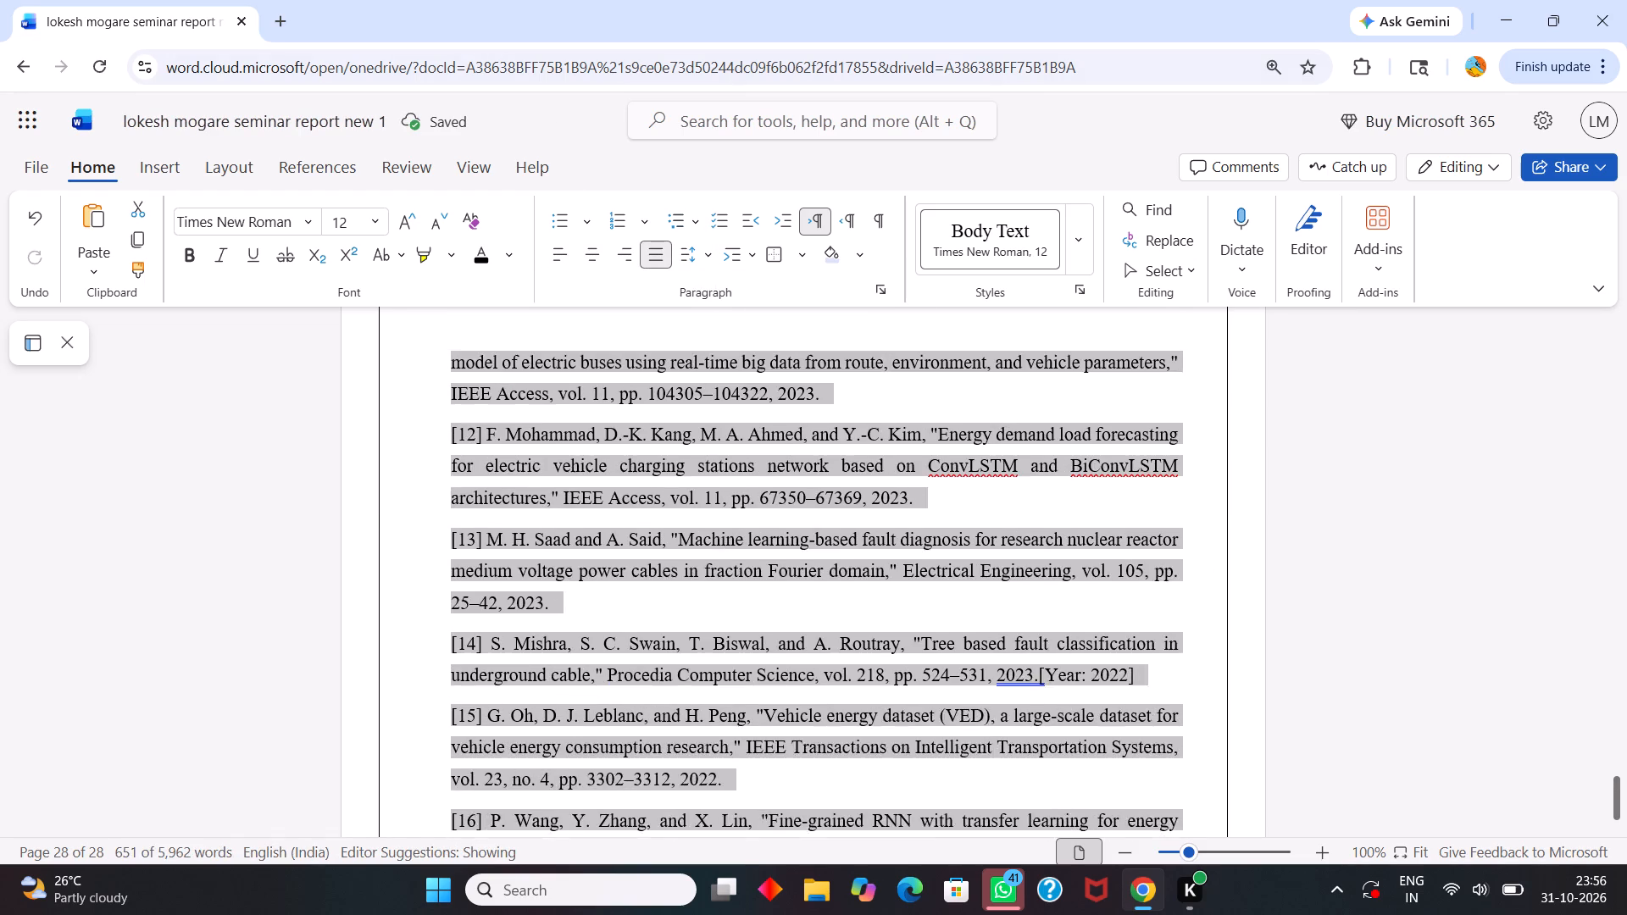
scroll(912, 588, "up", 10)
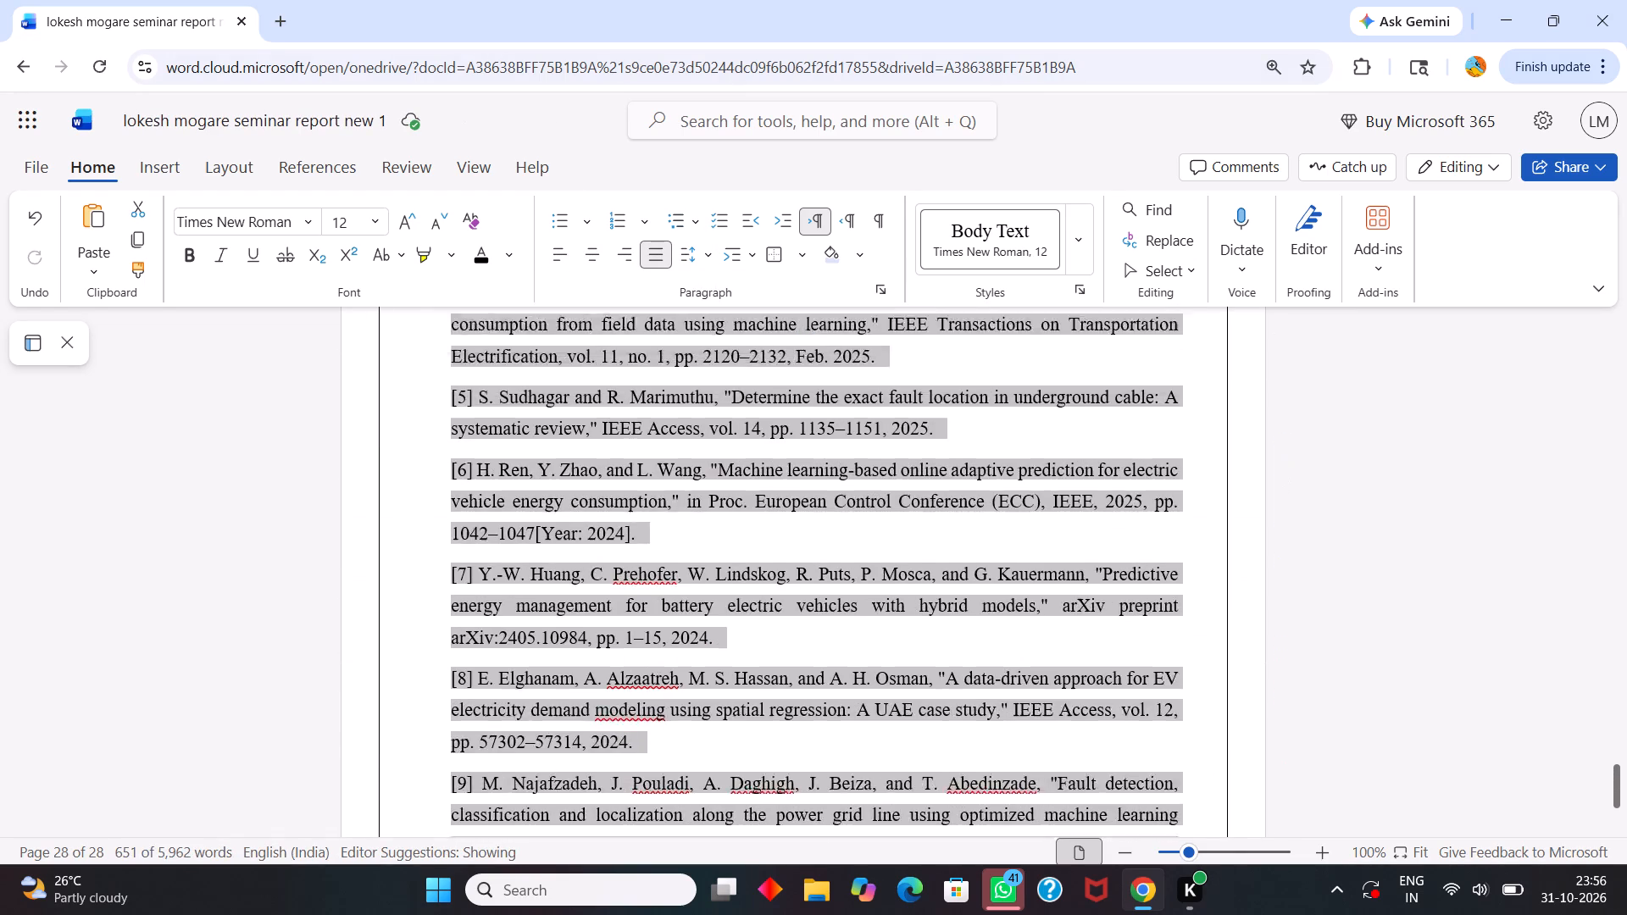
scroll(912, 586, "up", 3)
left_click(912, 586)
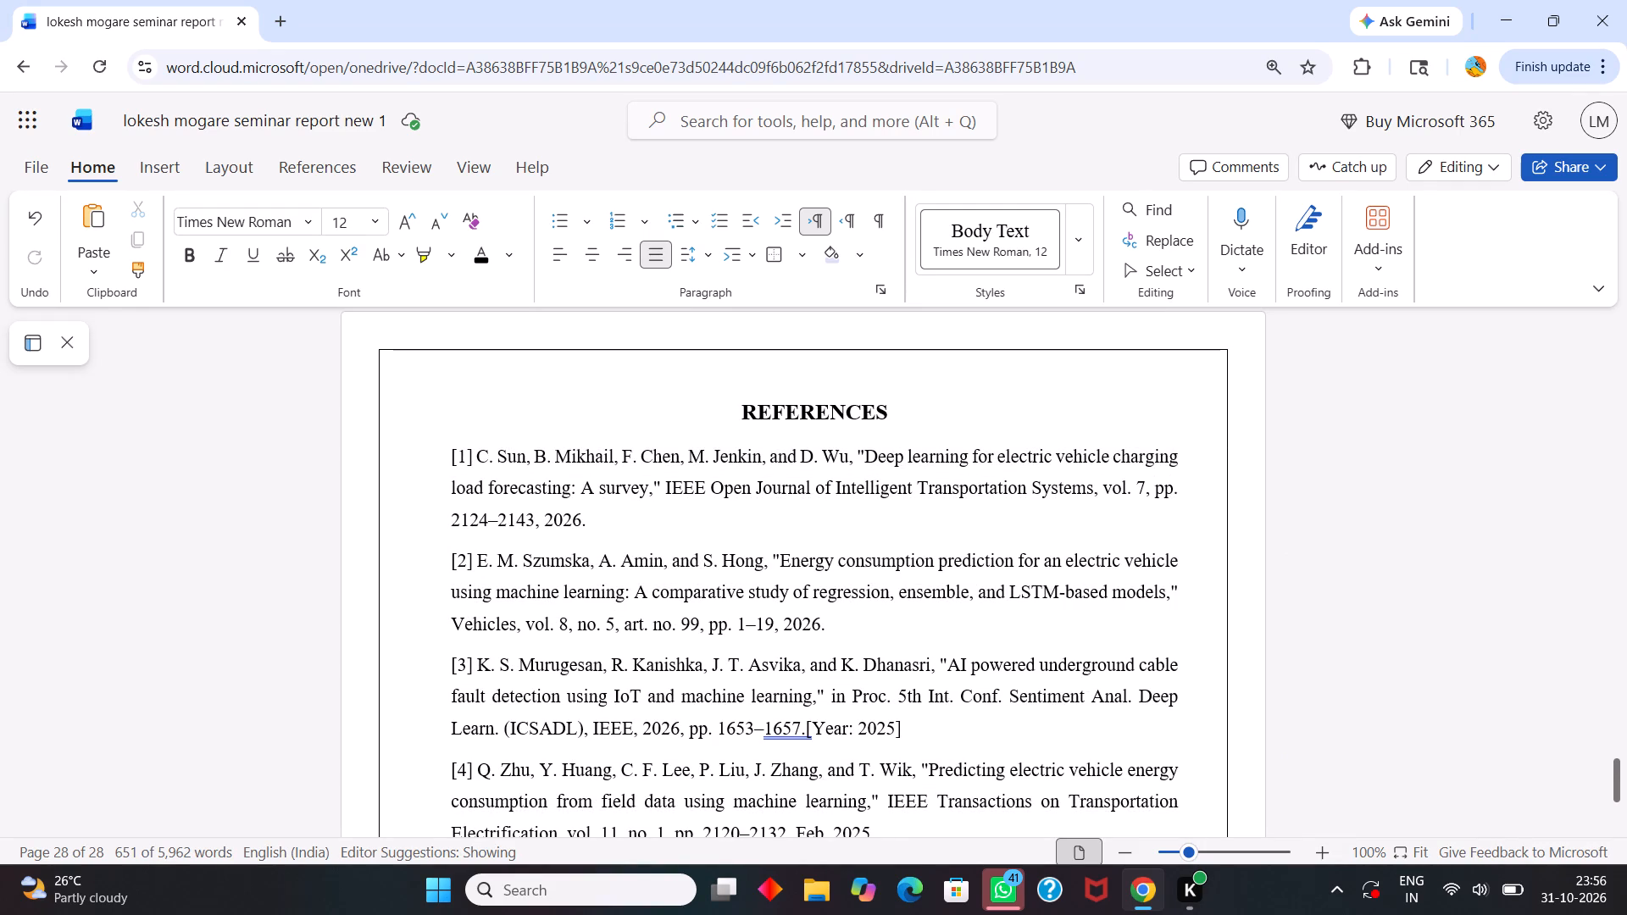
scroll(956, 585, "down", 4)
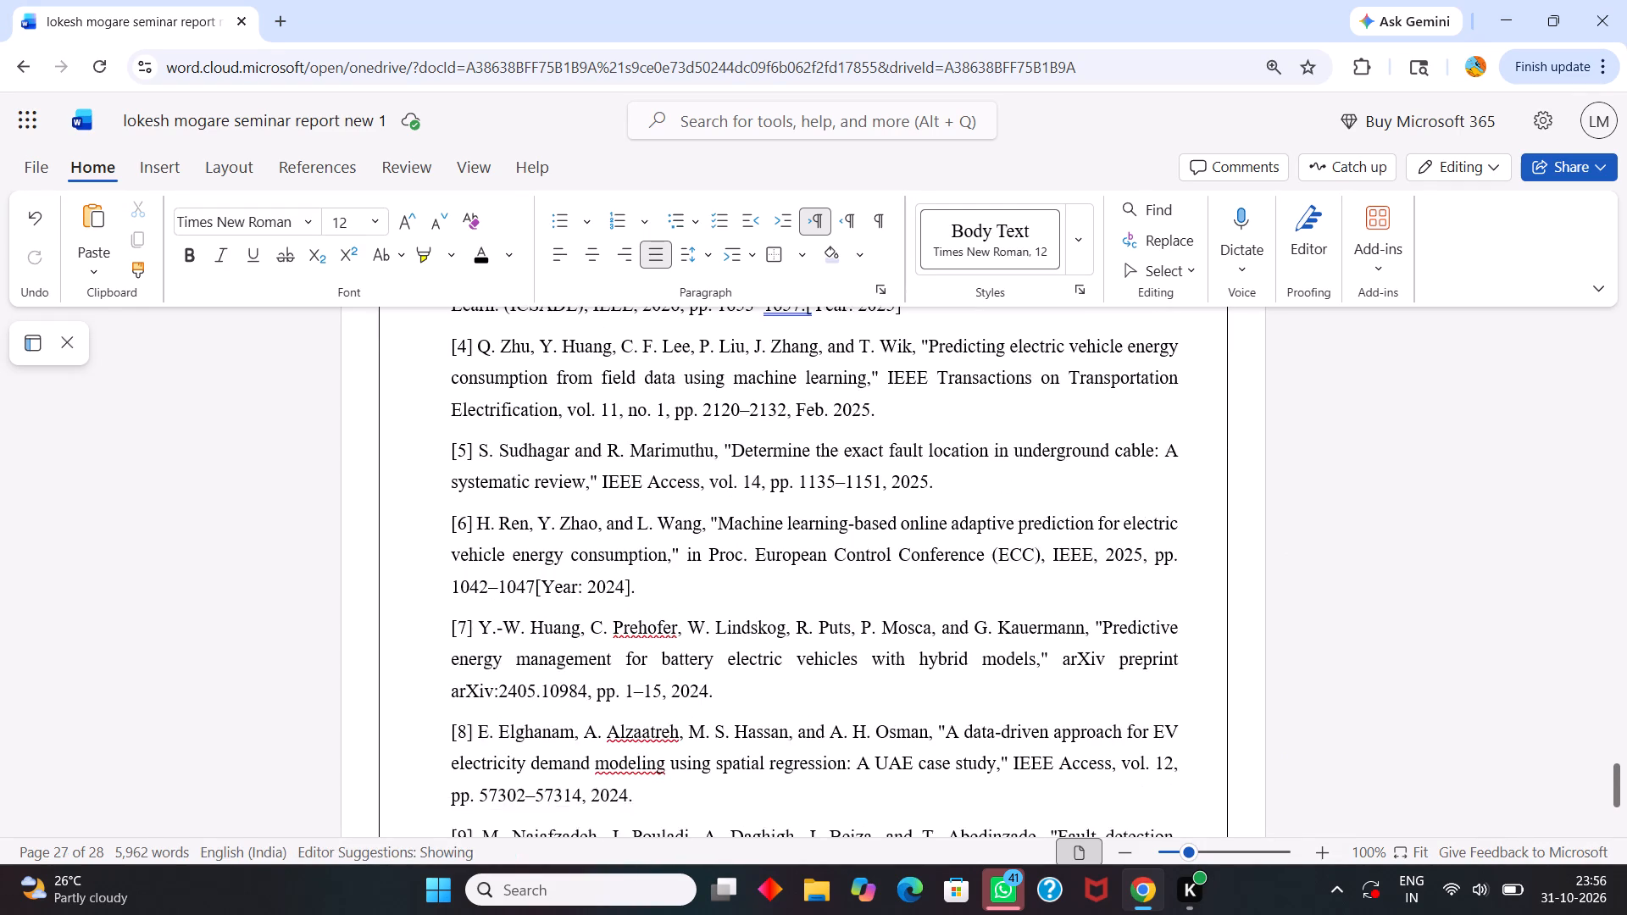
scroll(950, 579, "down", 7)
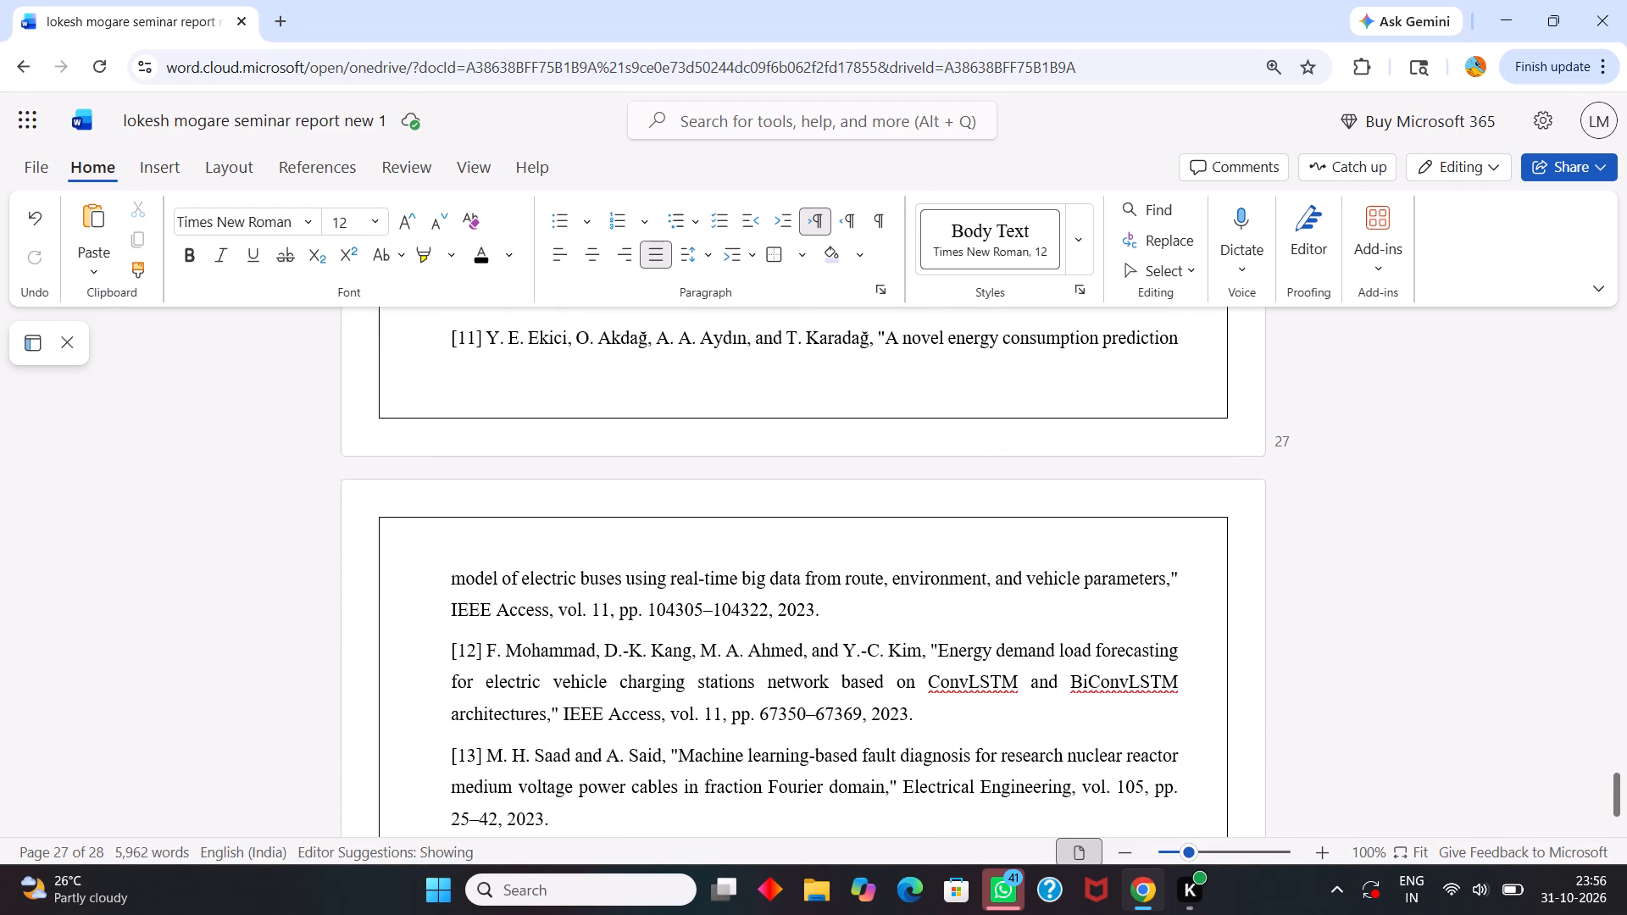
Review the justified reference entries for consistent alignment and page flow through the end of the list.
scroll(956, 585, "up", 4)
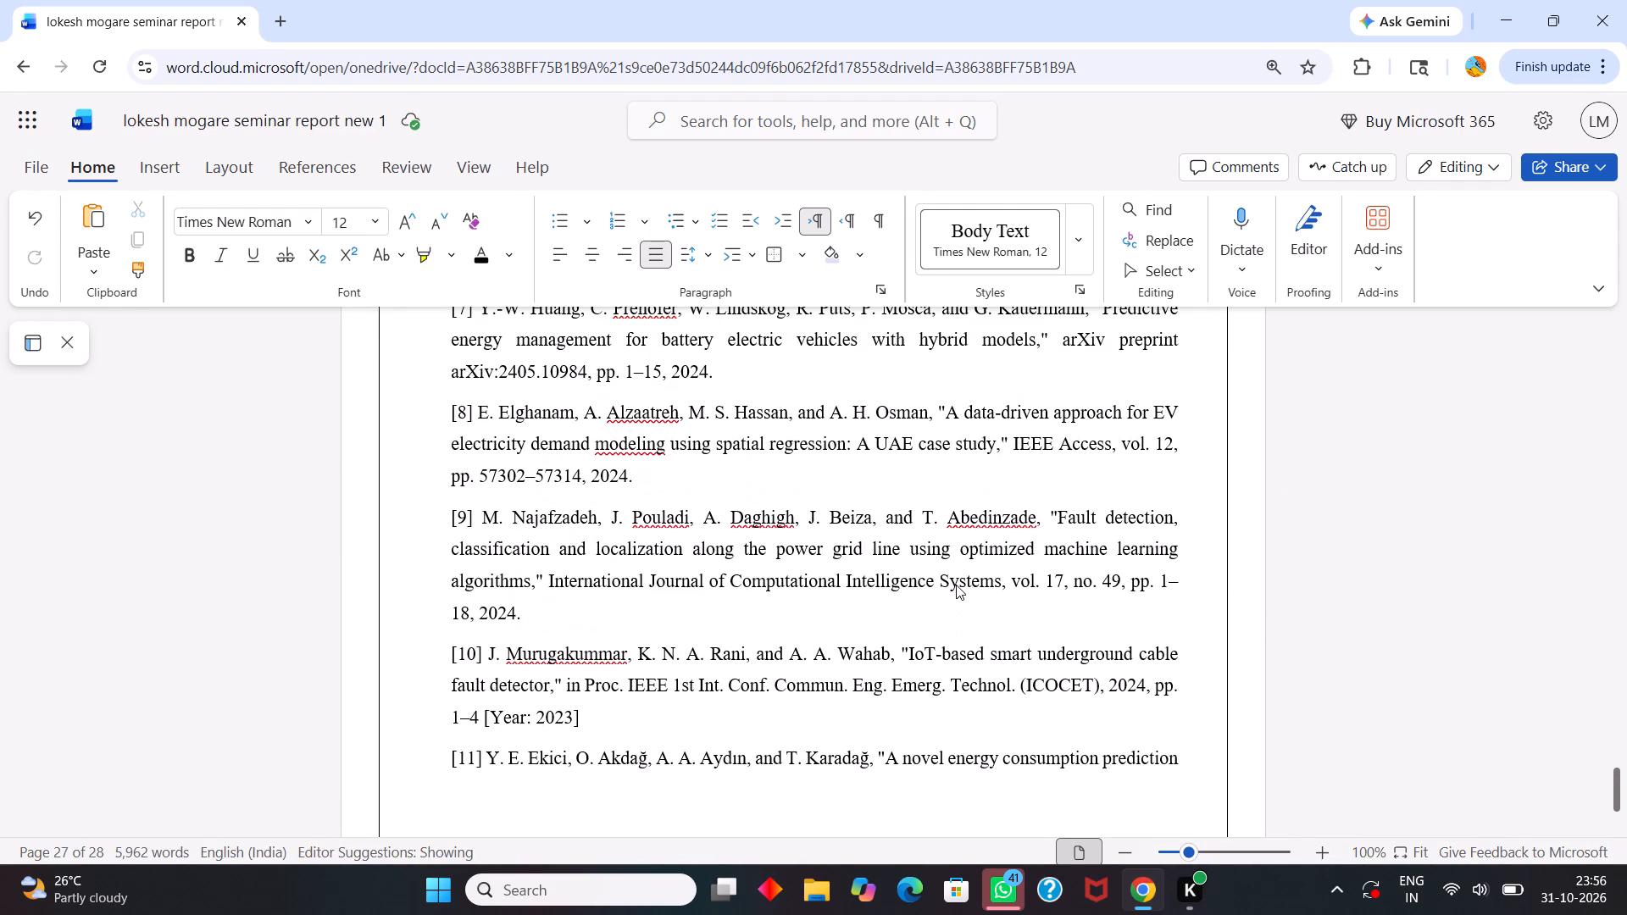
scroll(967, 568, "up", 8)
scroll(964, 565, "down", 6)
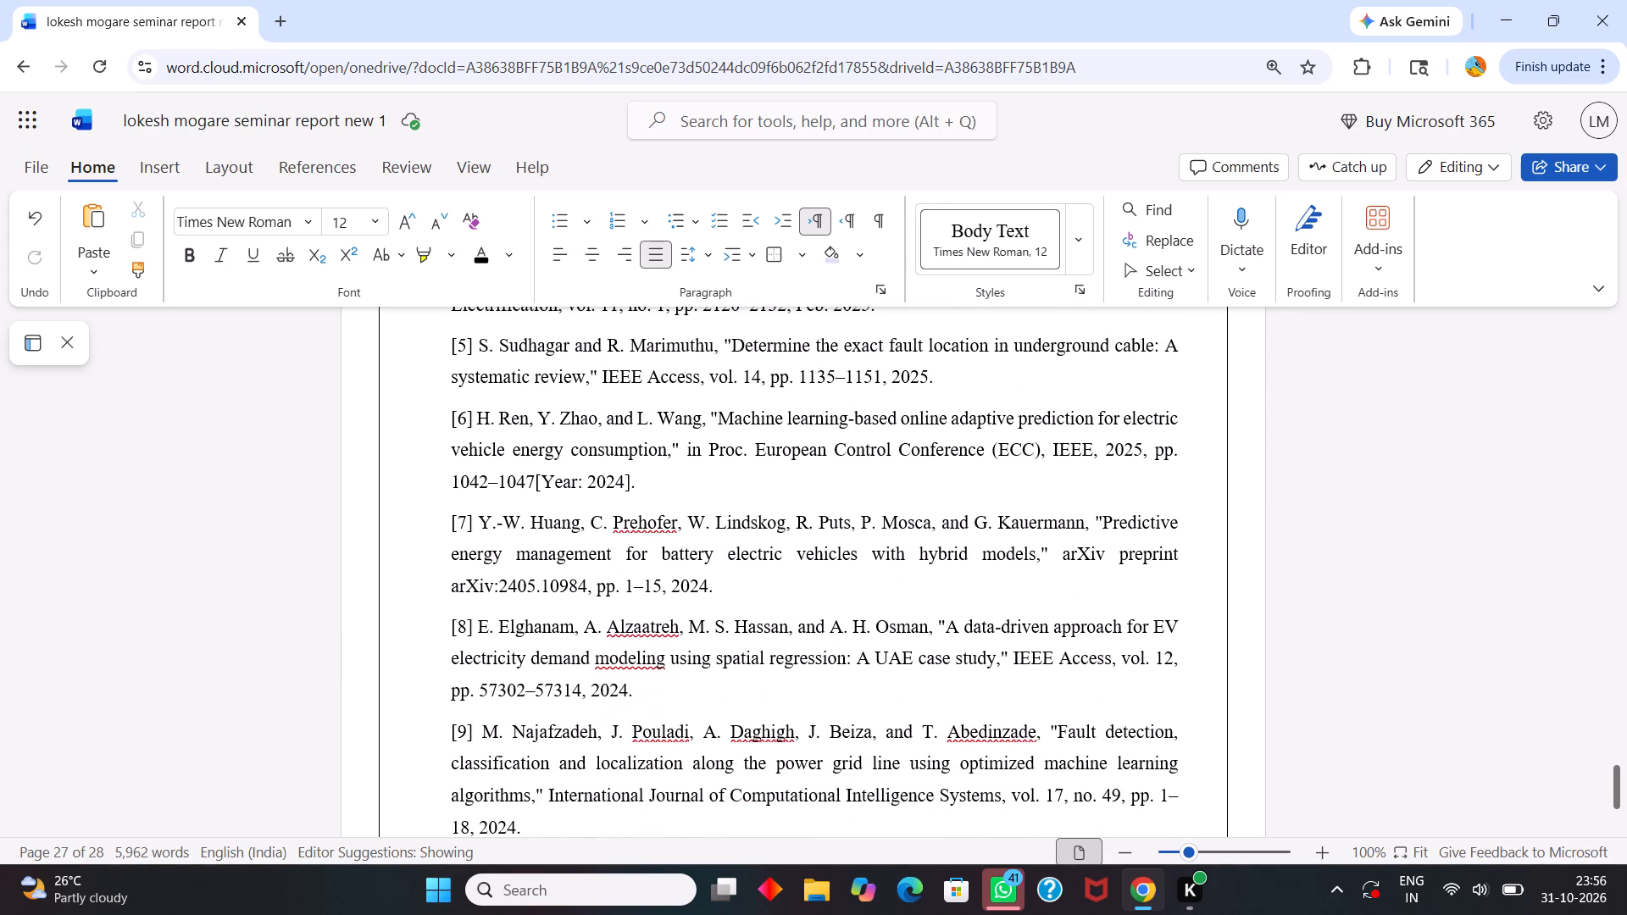
scroll(964, 565, "down", 10)
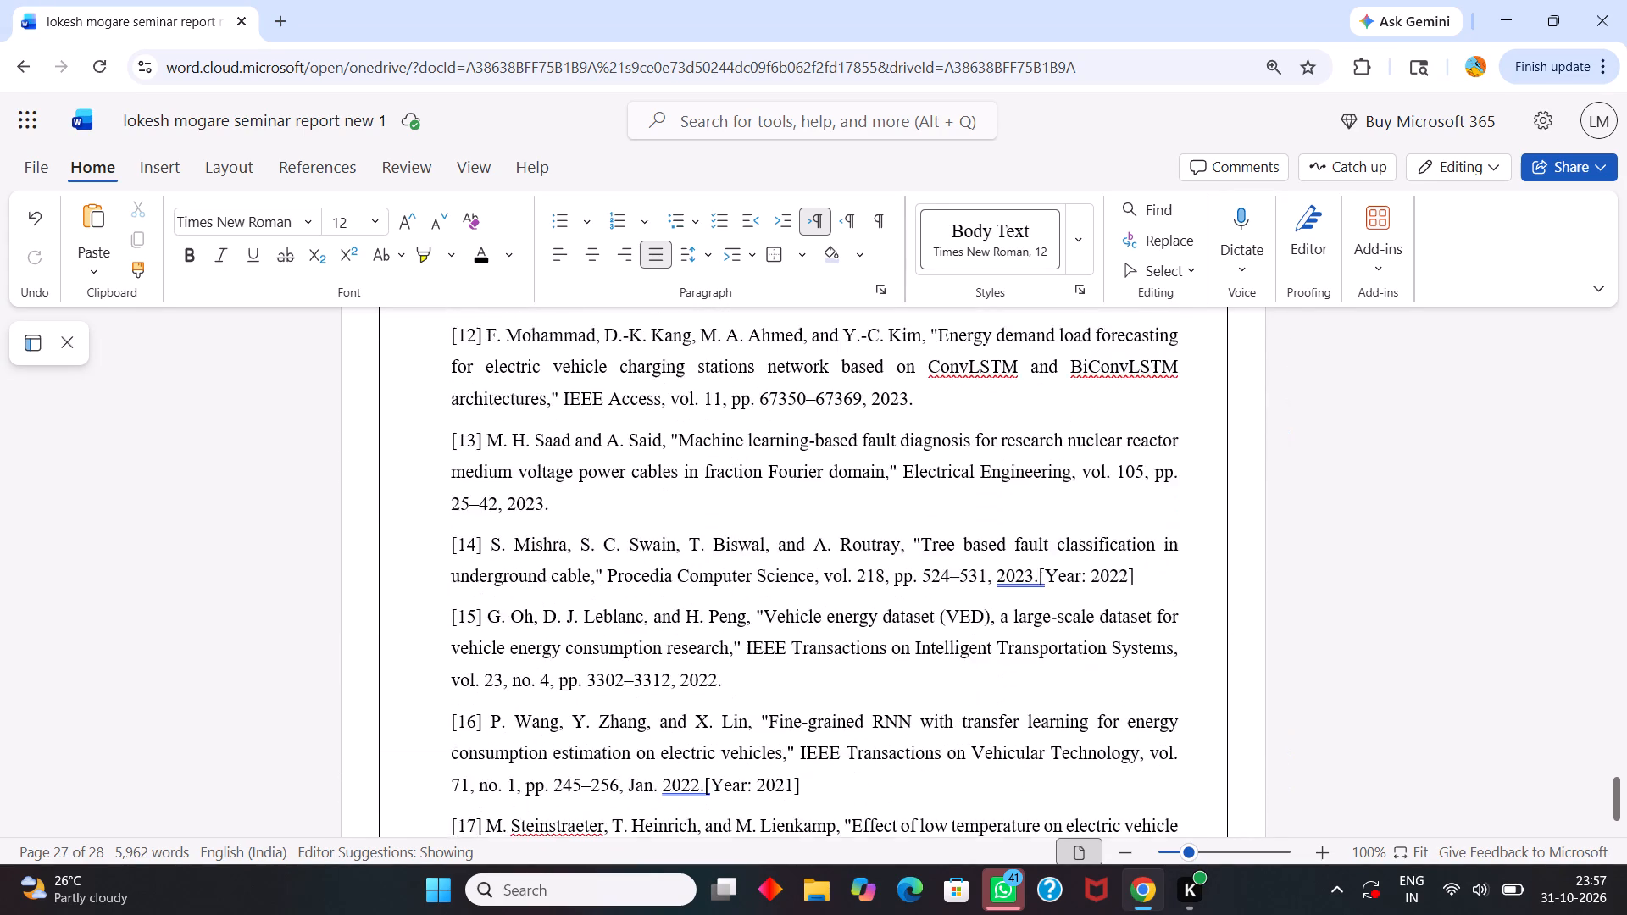
scroll(964, 565, "down", 6)
scroll(964, 565, "up", 7)
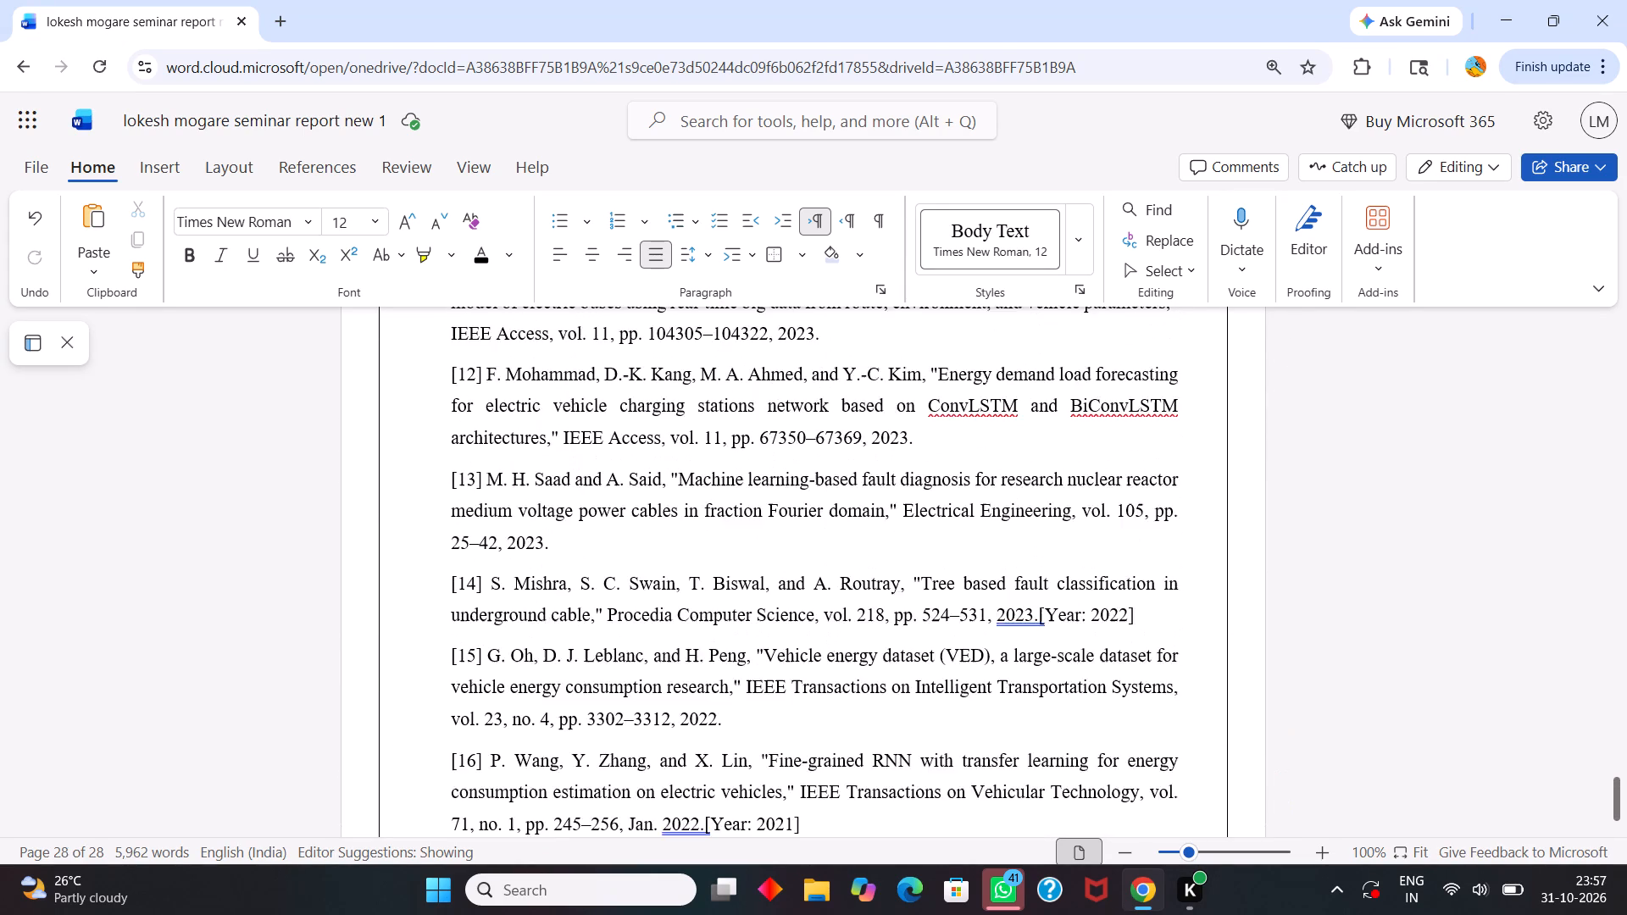
Justify the opening paragraph under the 5.3 Conclusion heading, leaving the heading out.
scroll(962, 563, "up", 18)
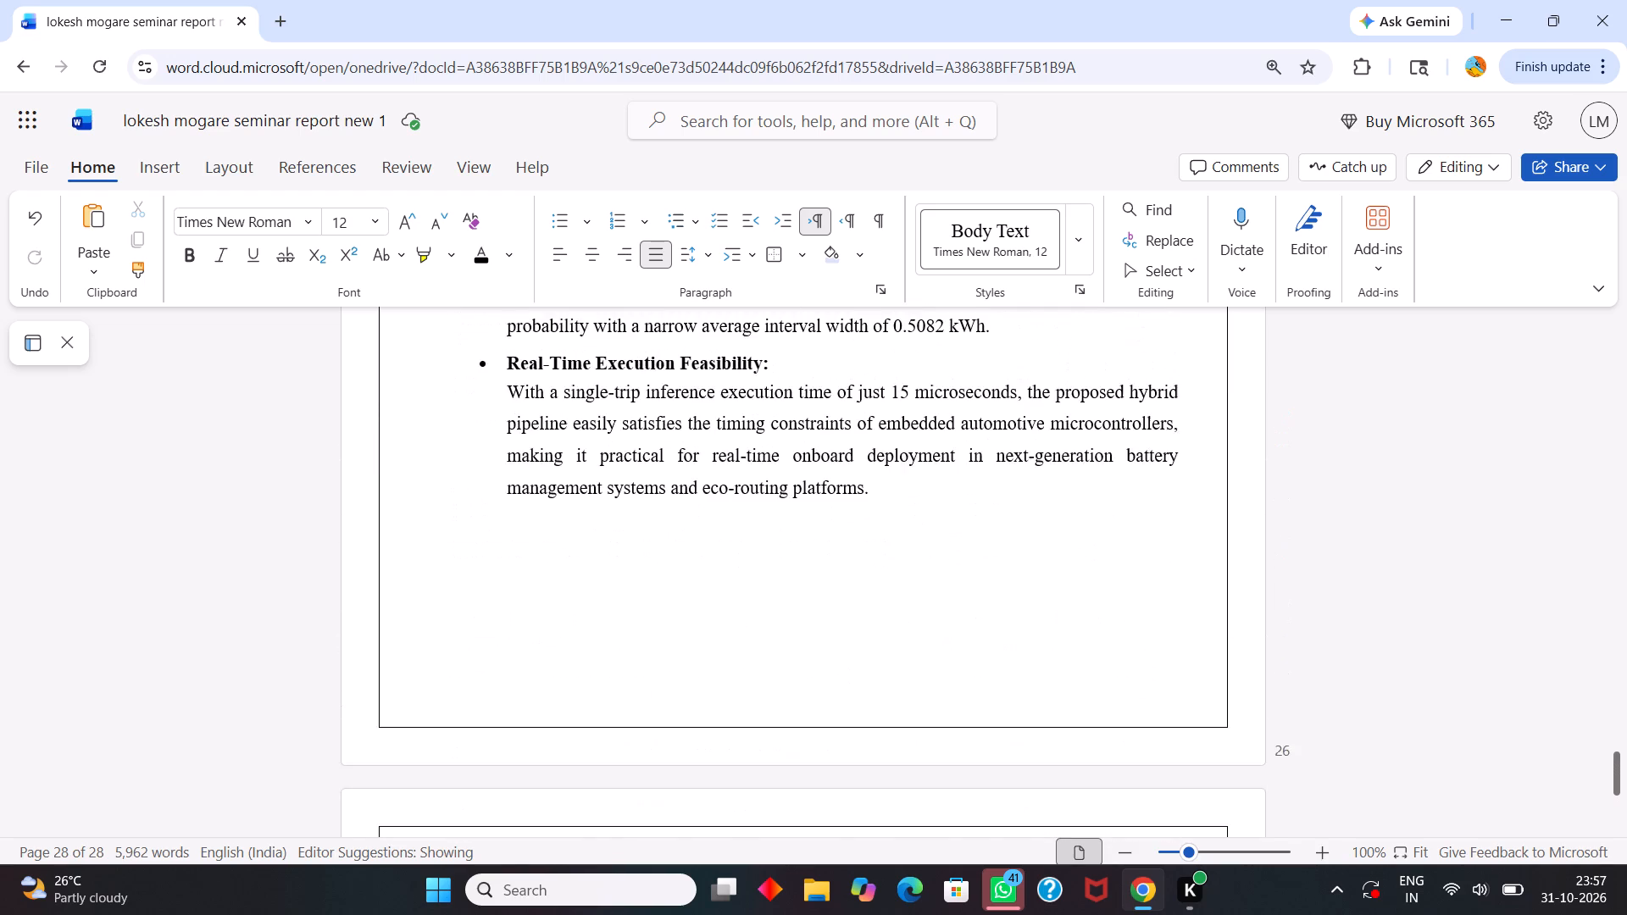
scroll(959, 562, "up", 5)
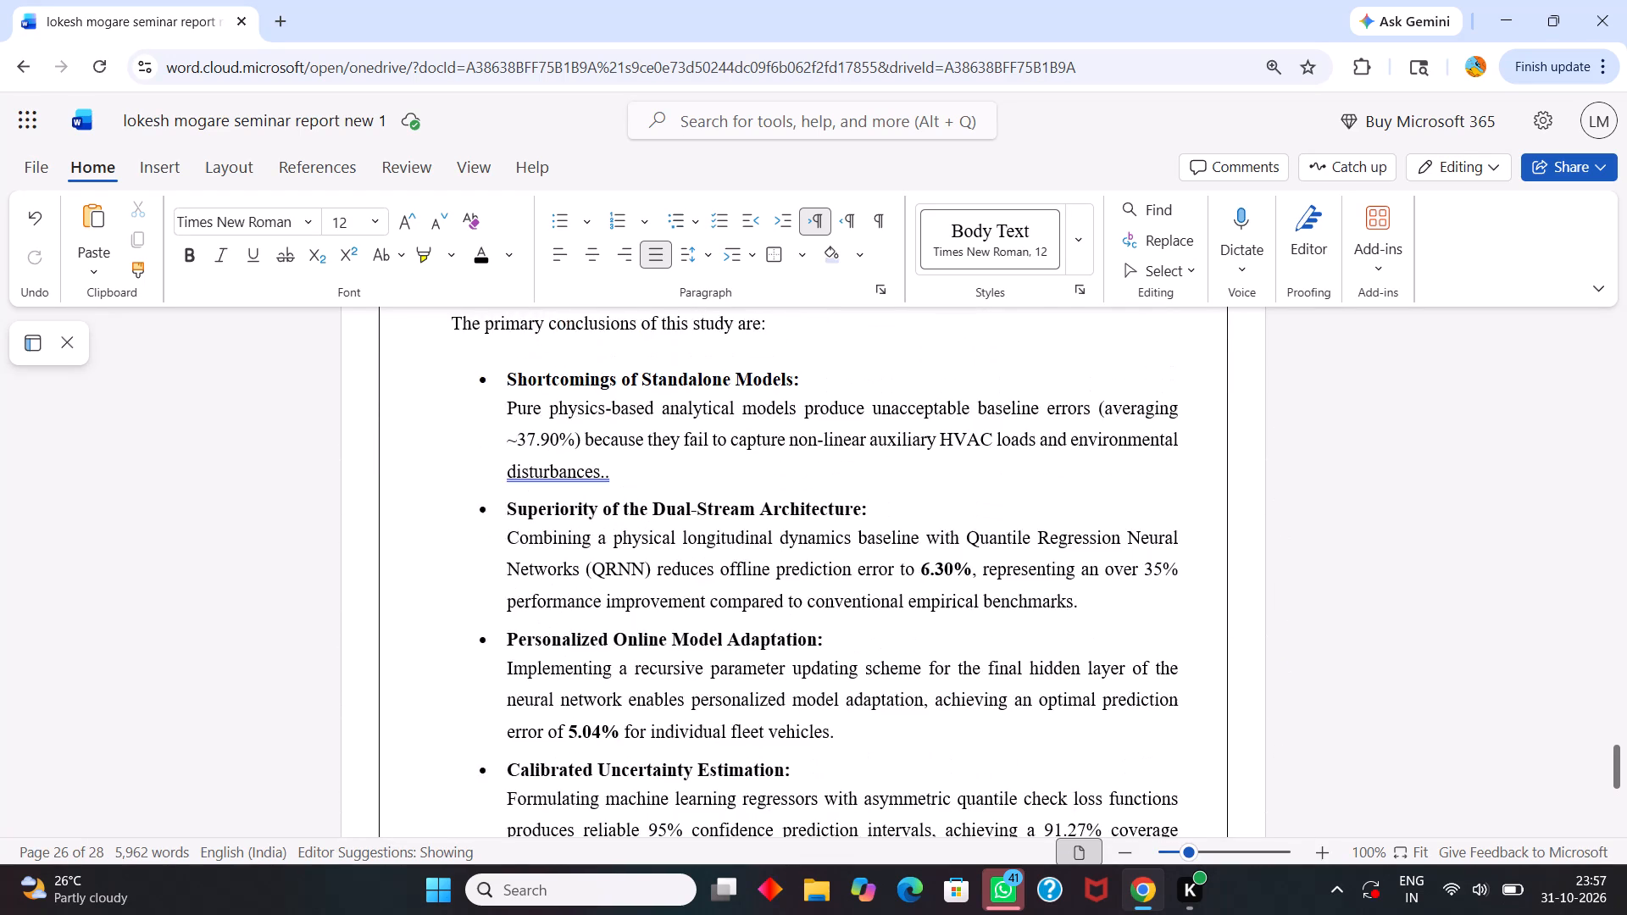
scroll(959, 562, "up", 6)
scroll(959, 562, "down", 2)
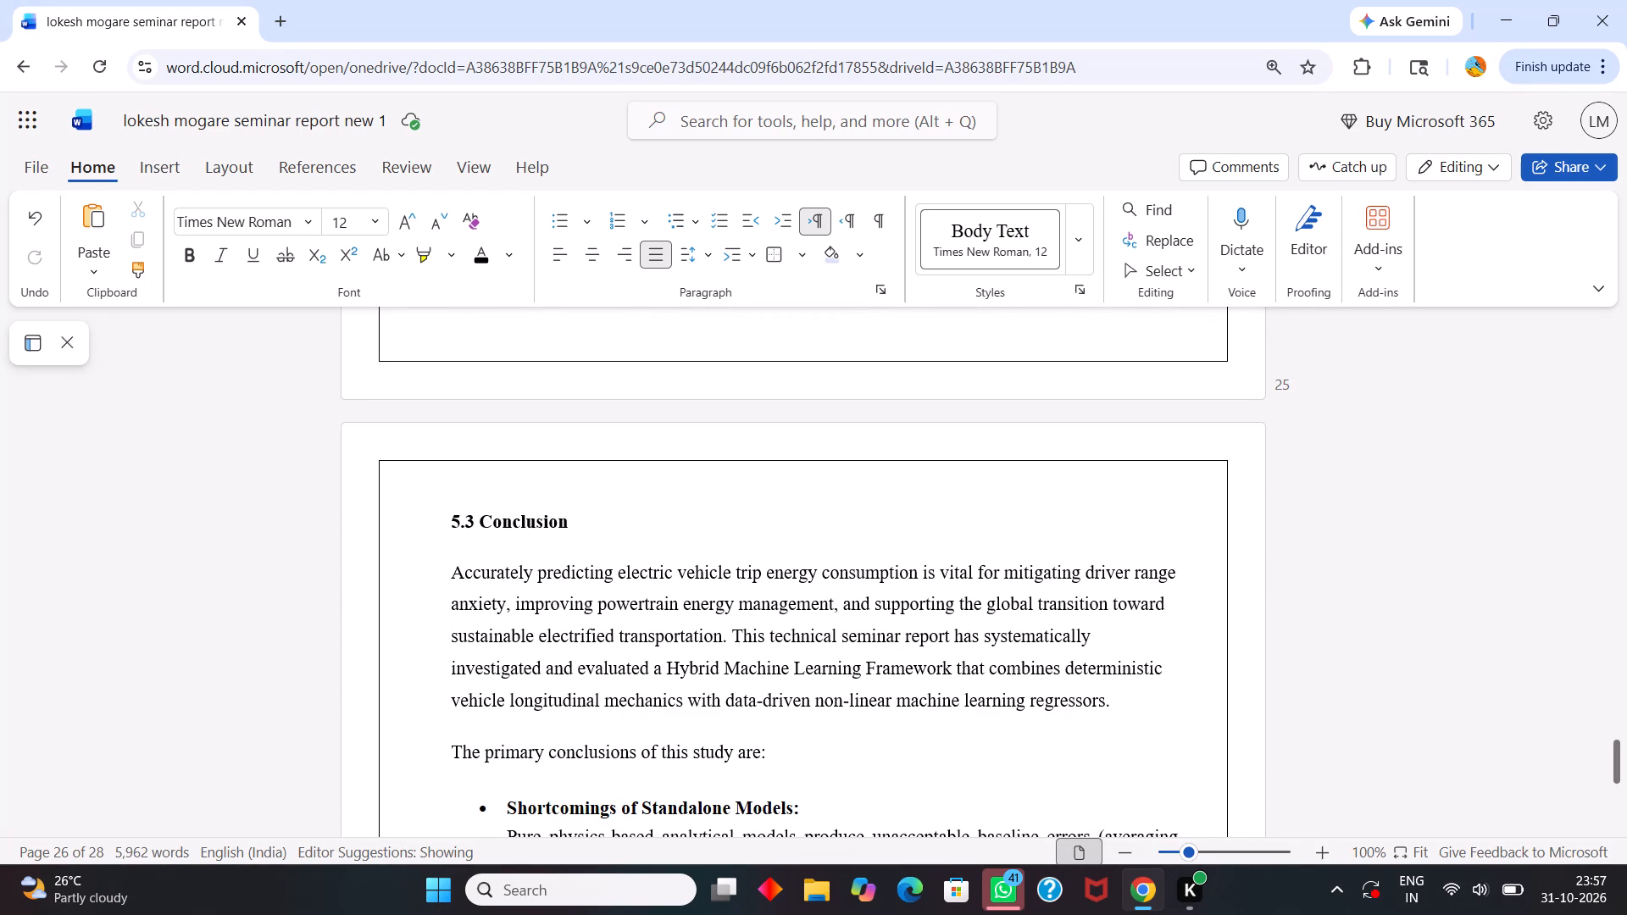
left_click(525, 510)
left_click(508, 563)
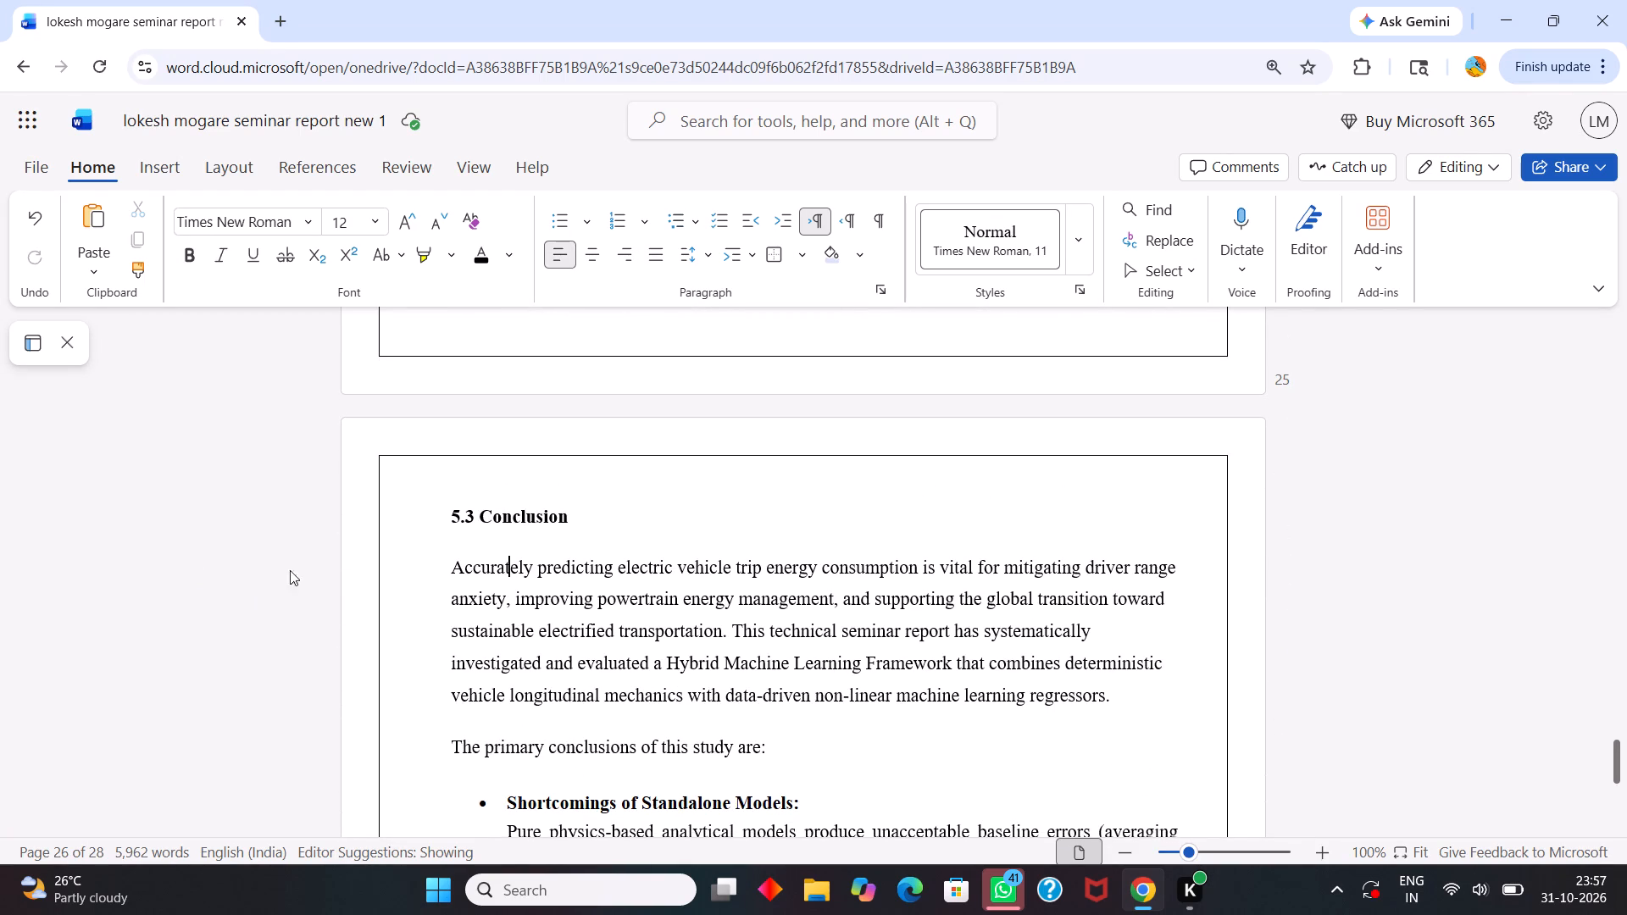
left_click(417, 573)
left_click_drag(403, 557, 1110, 709)
left_click(665, 254)
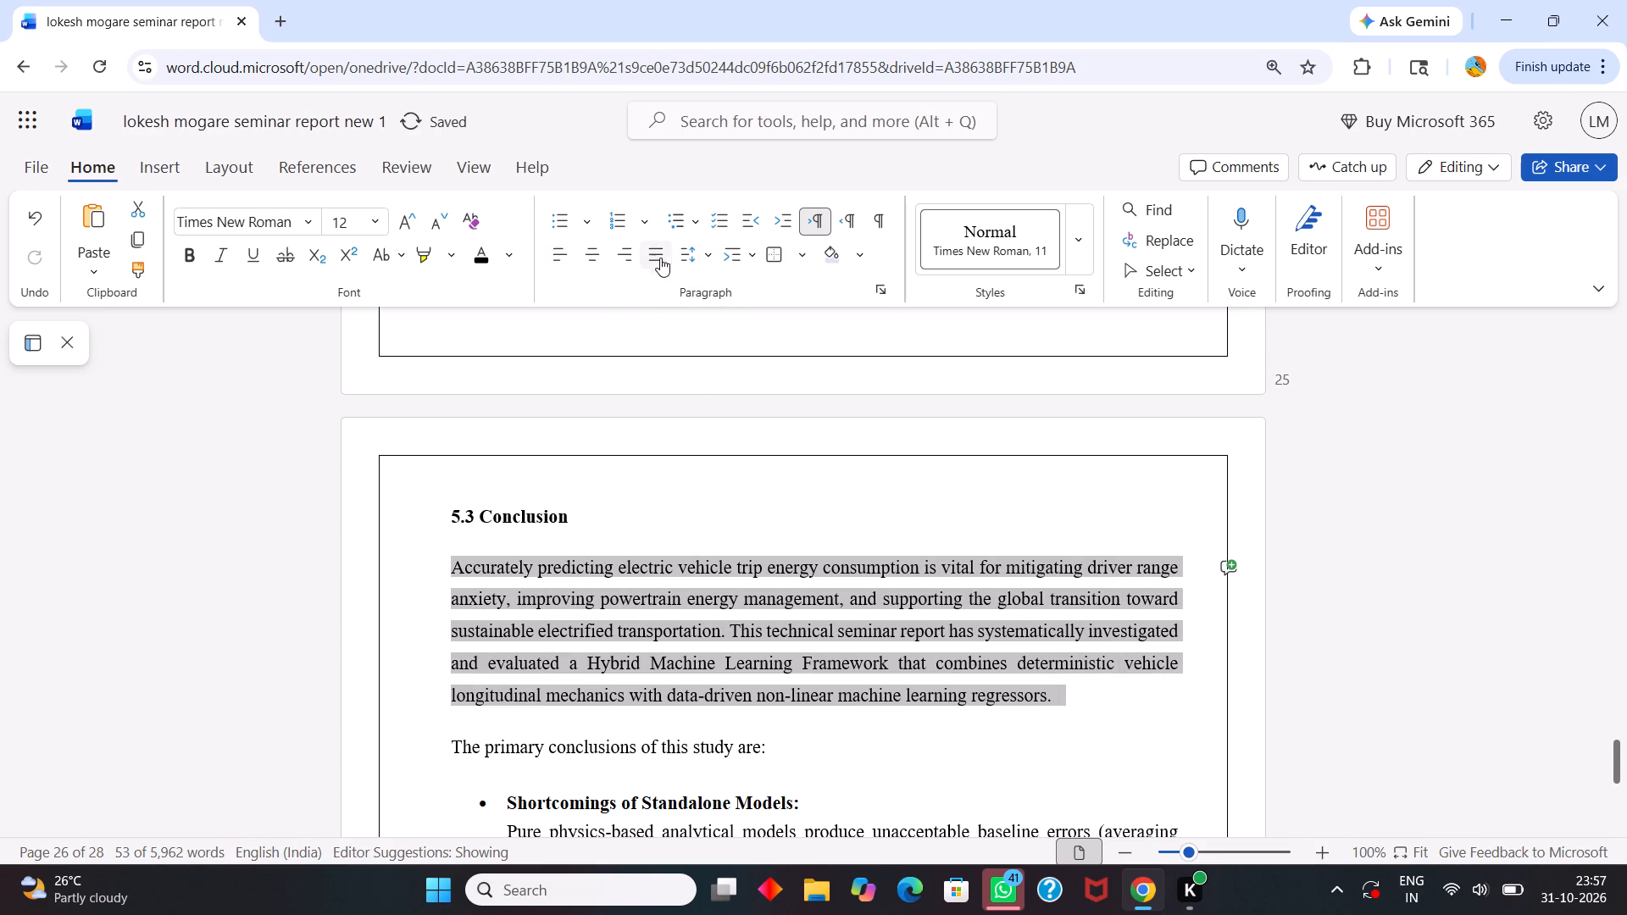
left_click(833, 497)
Check the alignment and the grammar flag in the primary conclusions line and the "Shortcomings of Standalone Models" bullet.
scroll(725, 590, "down", 1)
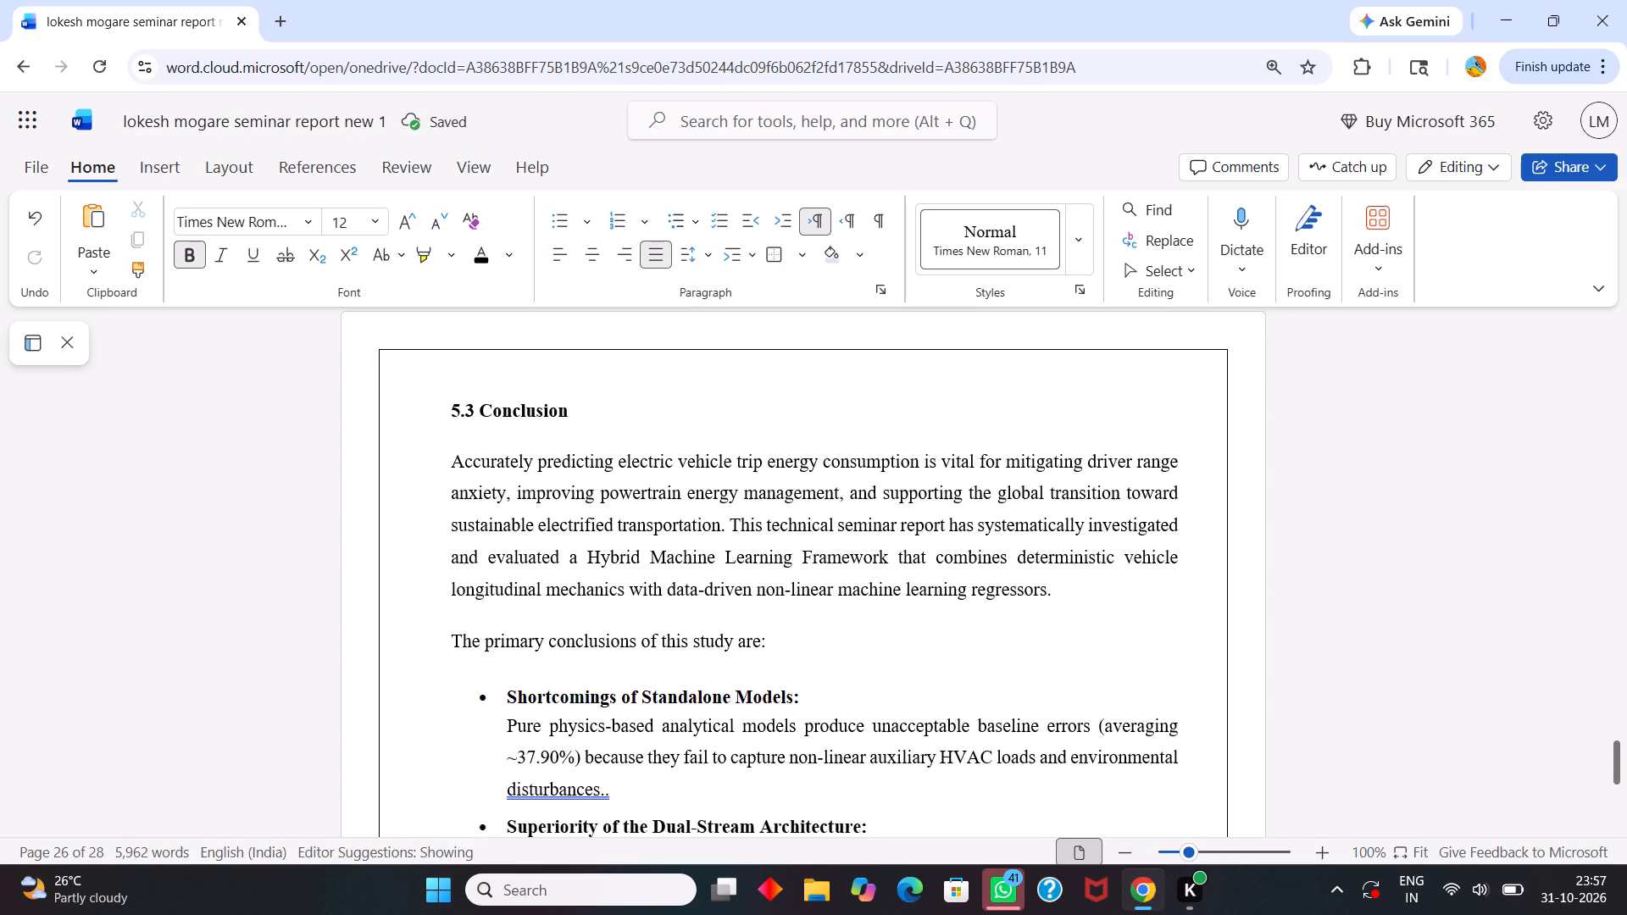
left_click(540, 659)
scroll(887, 633, "down", 2)
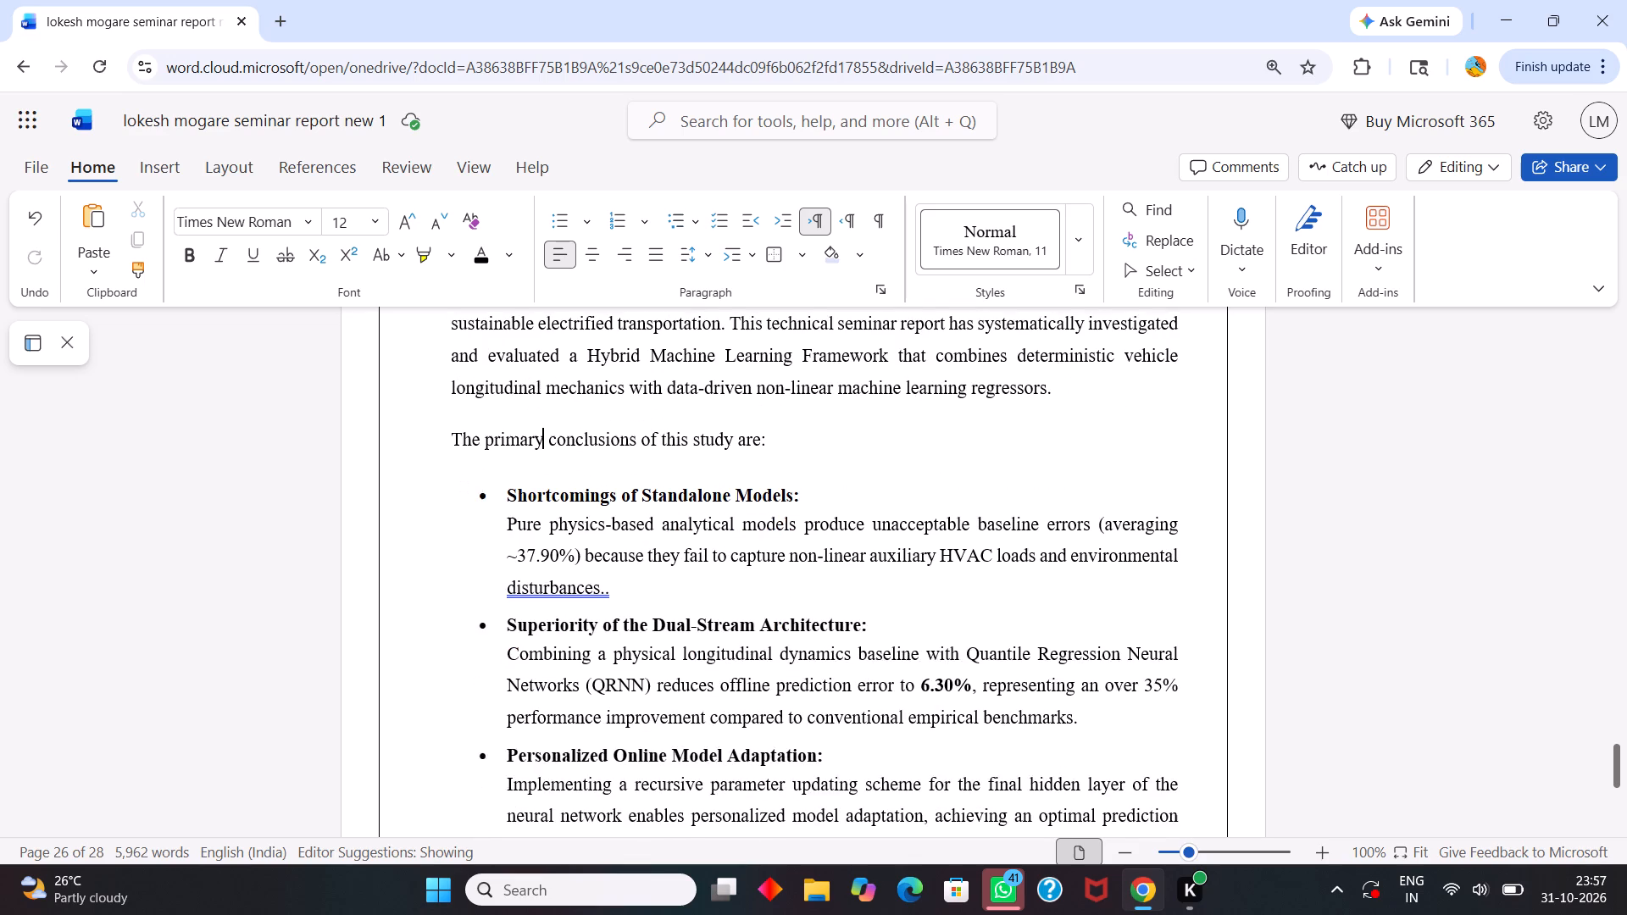
left_click(1084, 598)
left_click(797, 568)
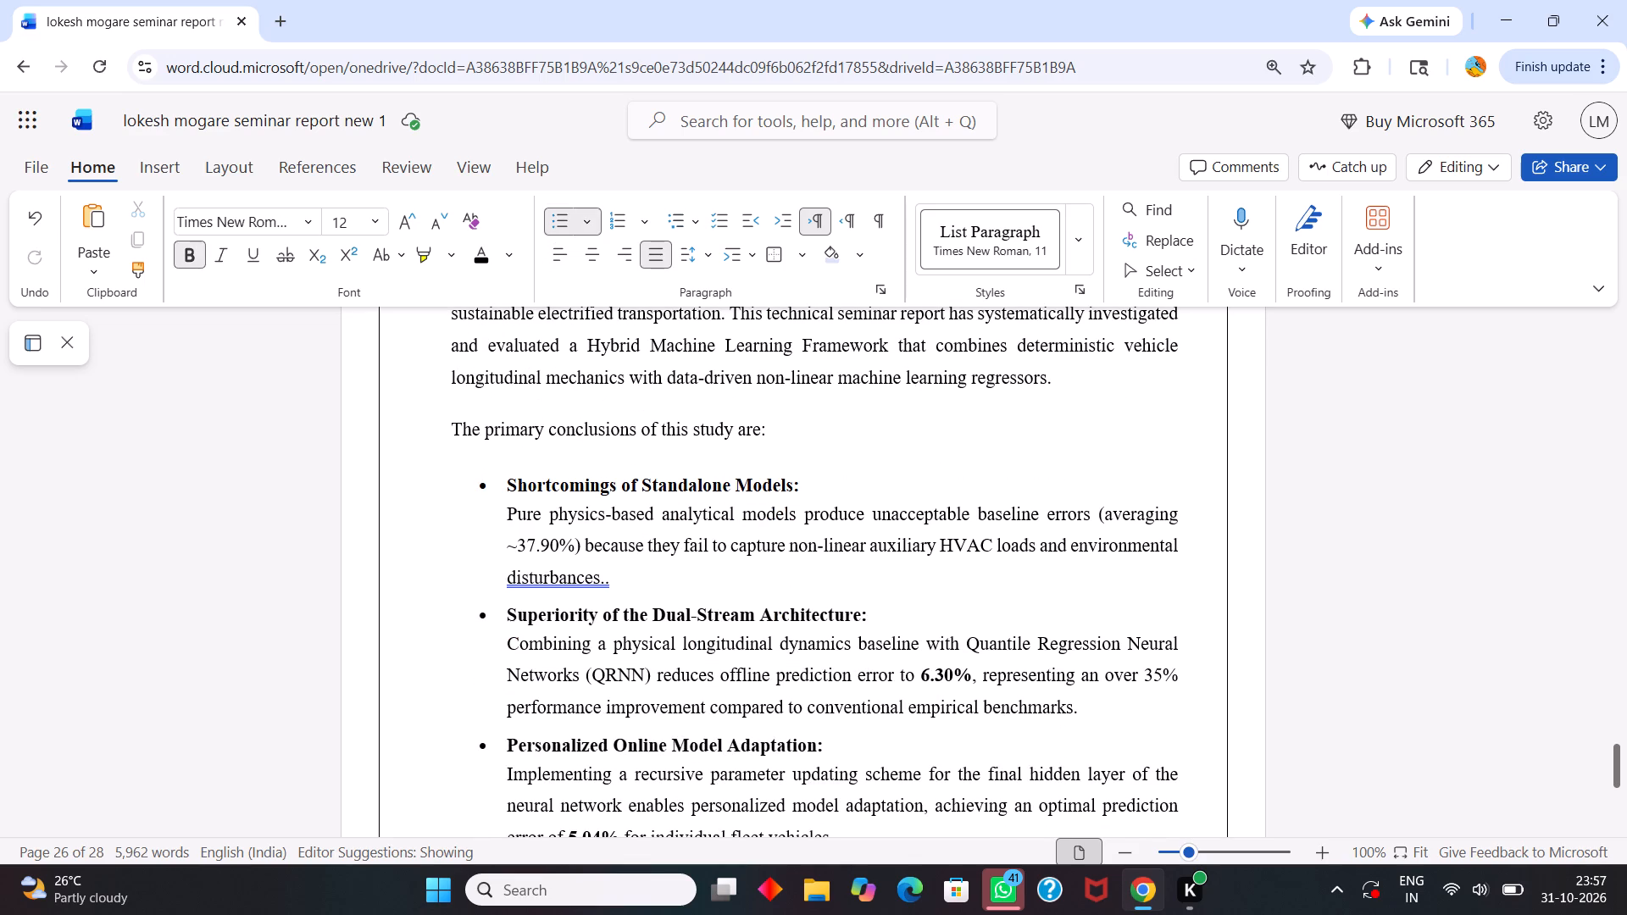
left_click(648, 499)
left_click(647, 501)
left_click(902, 536)
left_click(727, 576)
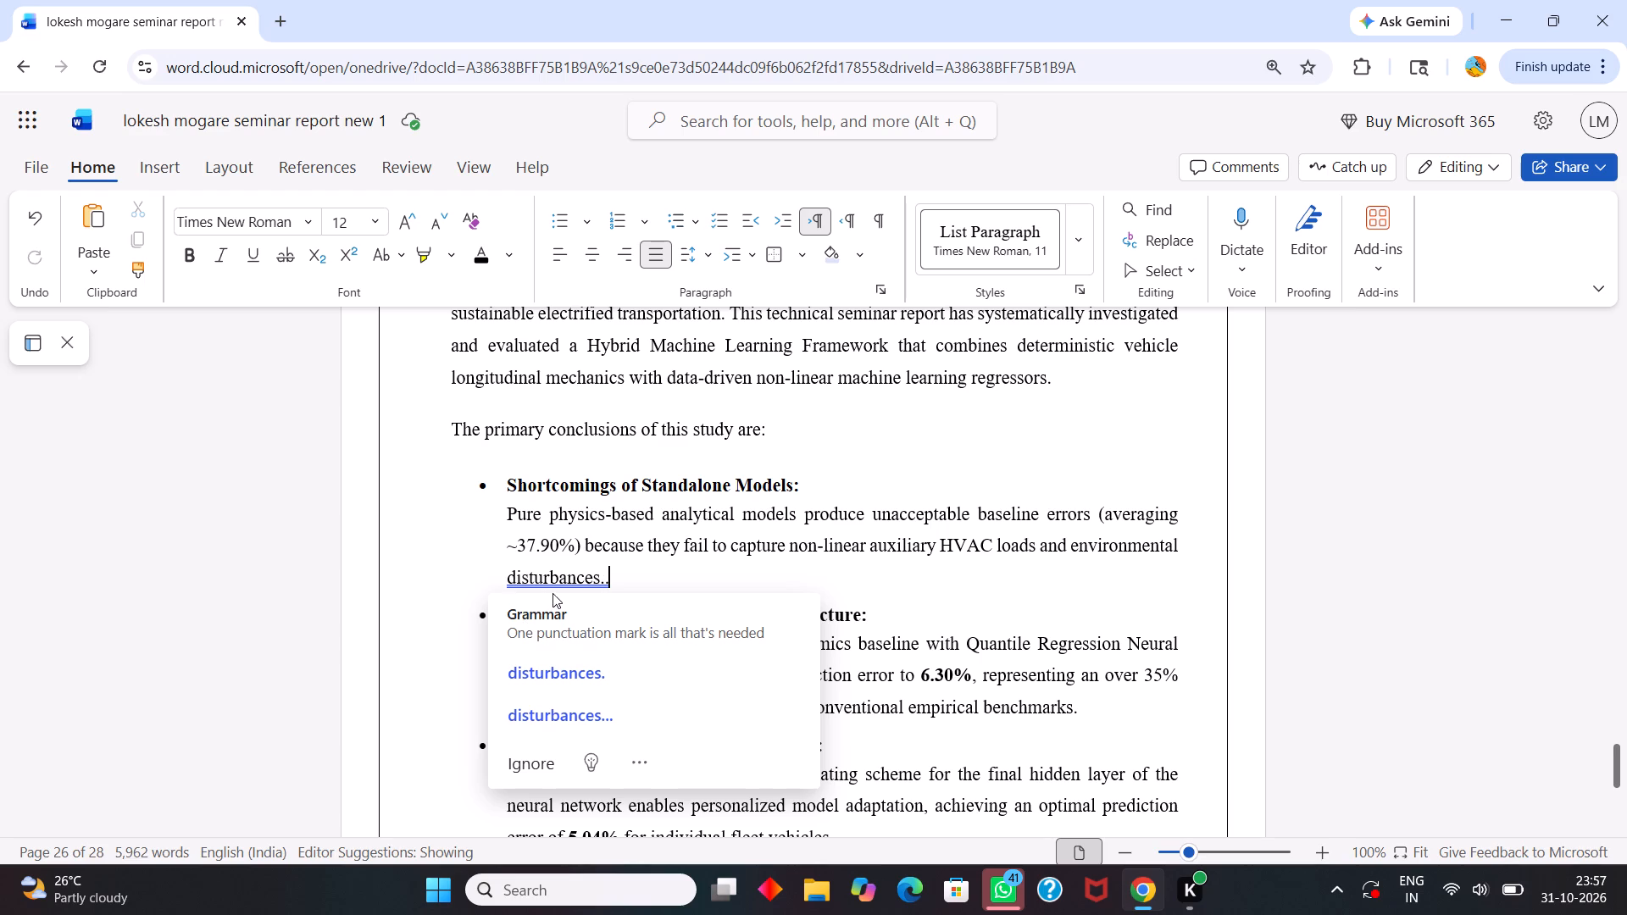
left_click(633, 580)
left_click(478, 439)
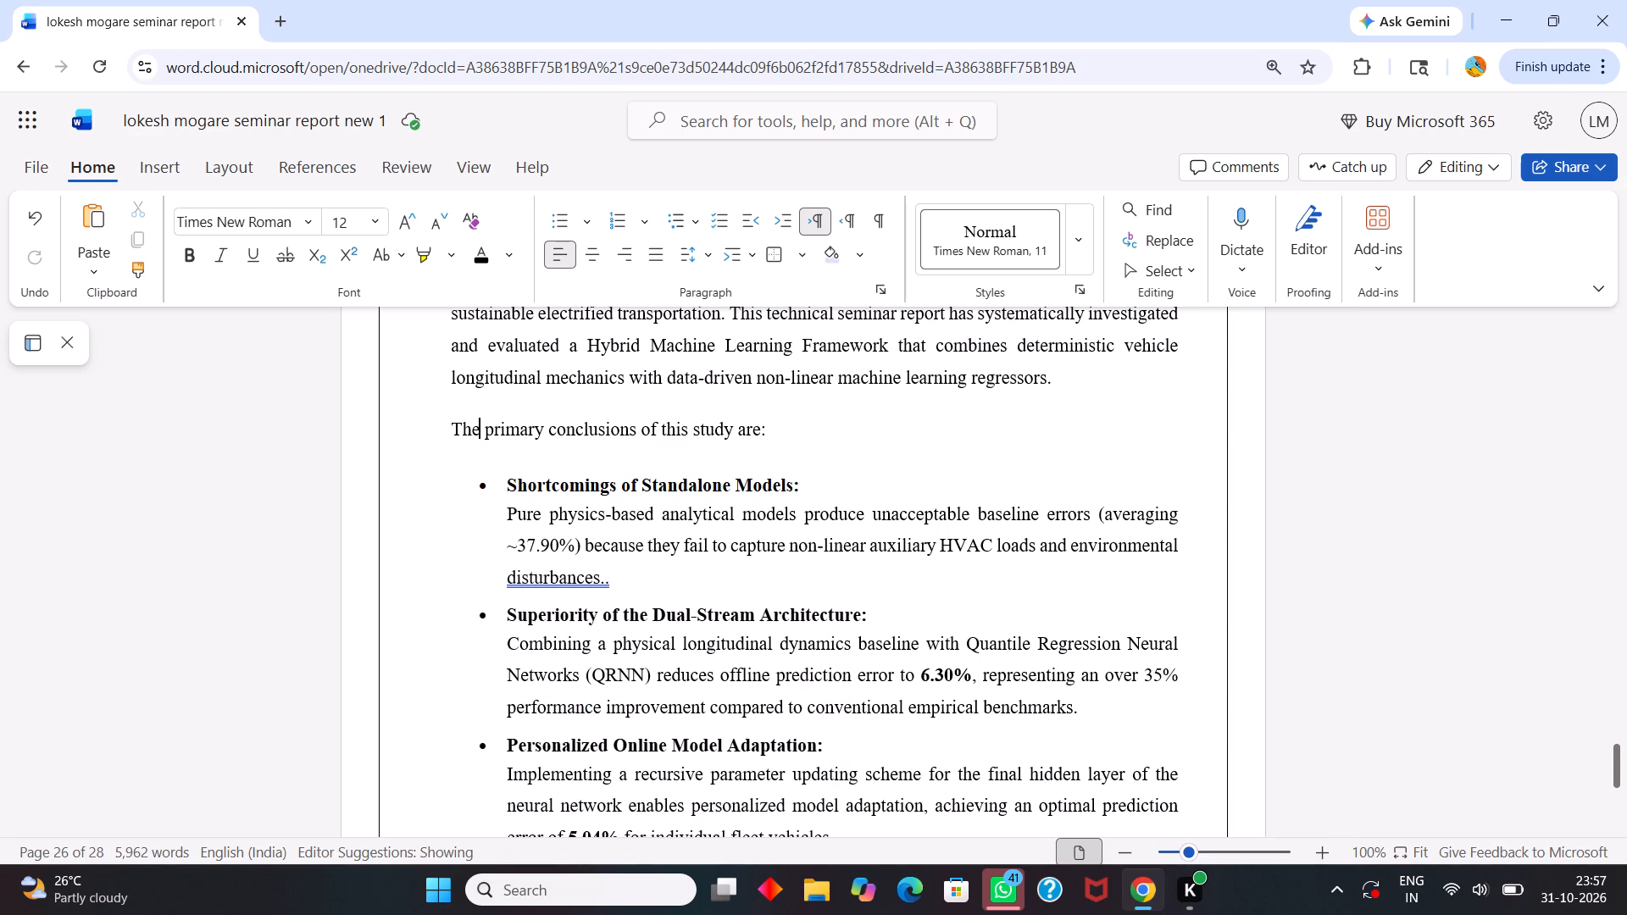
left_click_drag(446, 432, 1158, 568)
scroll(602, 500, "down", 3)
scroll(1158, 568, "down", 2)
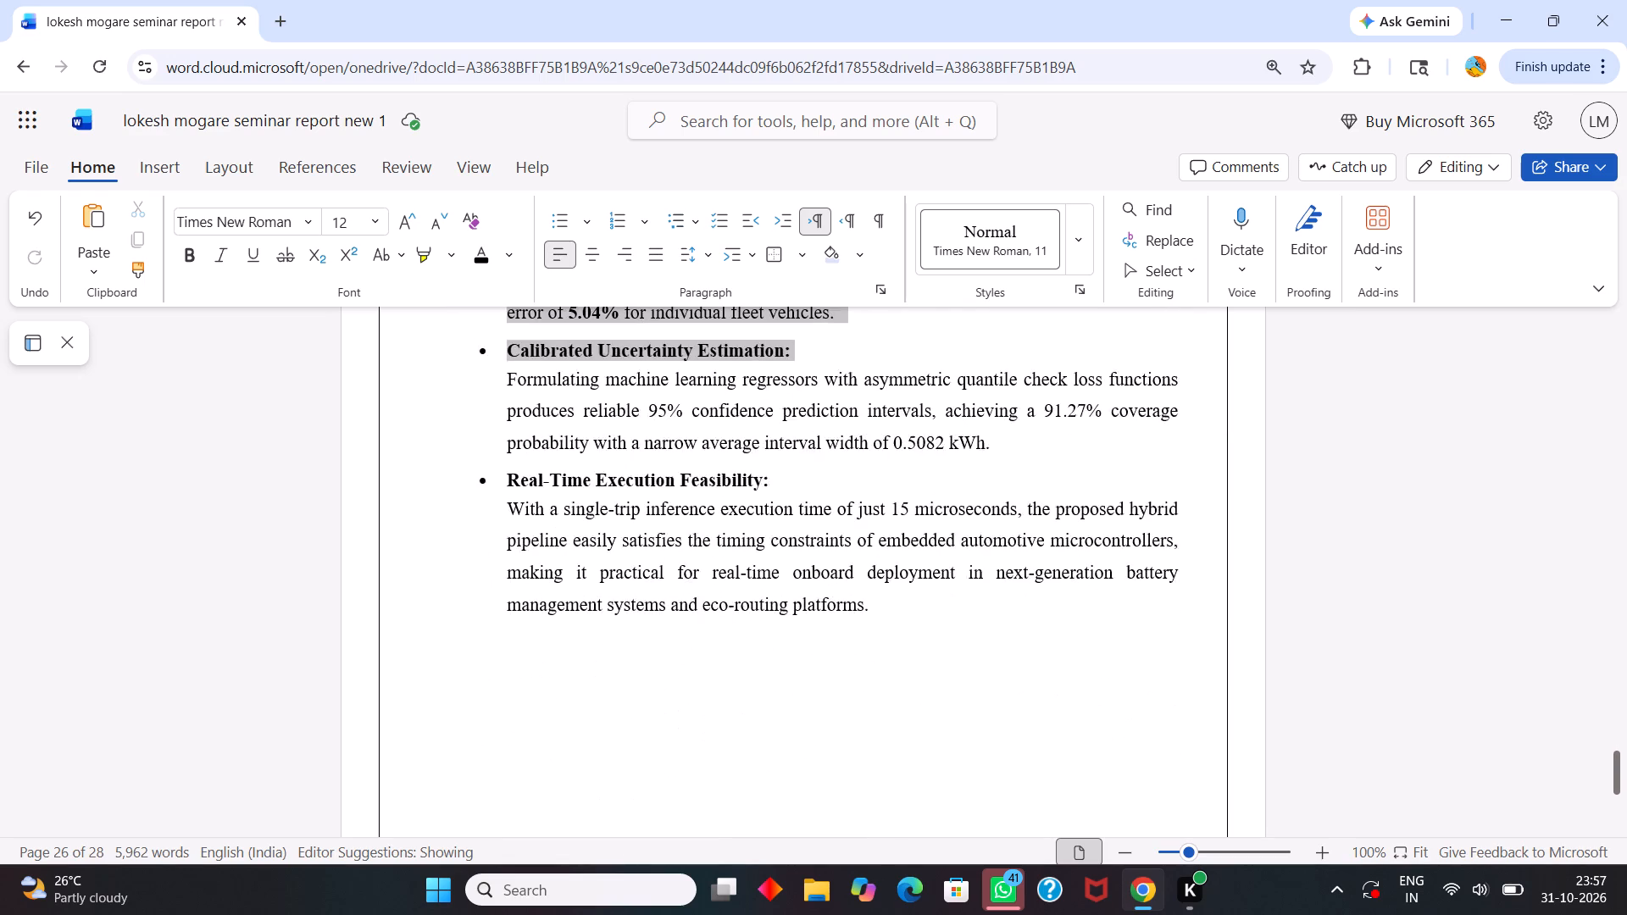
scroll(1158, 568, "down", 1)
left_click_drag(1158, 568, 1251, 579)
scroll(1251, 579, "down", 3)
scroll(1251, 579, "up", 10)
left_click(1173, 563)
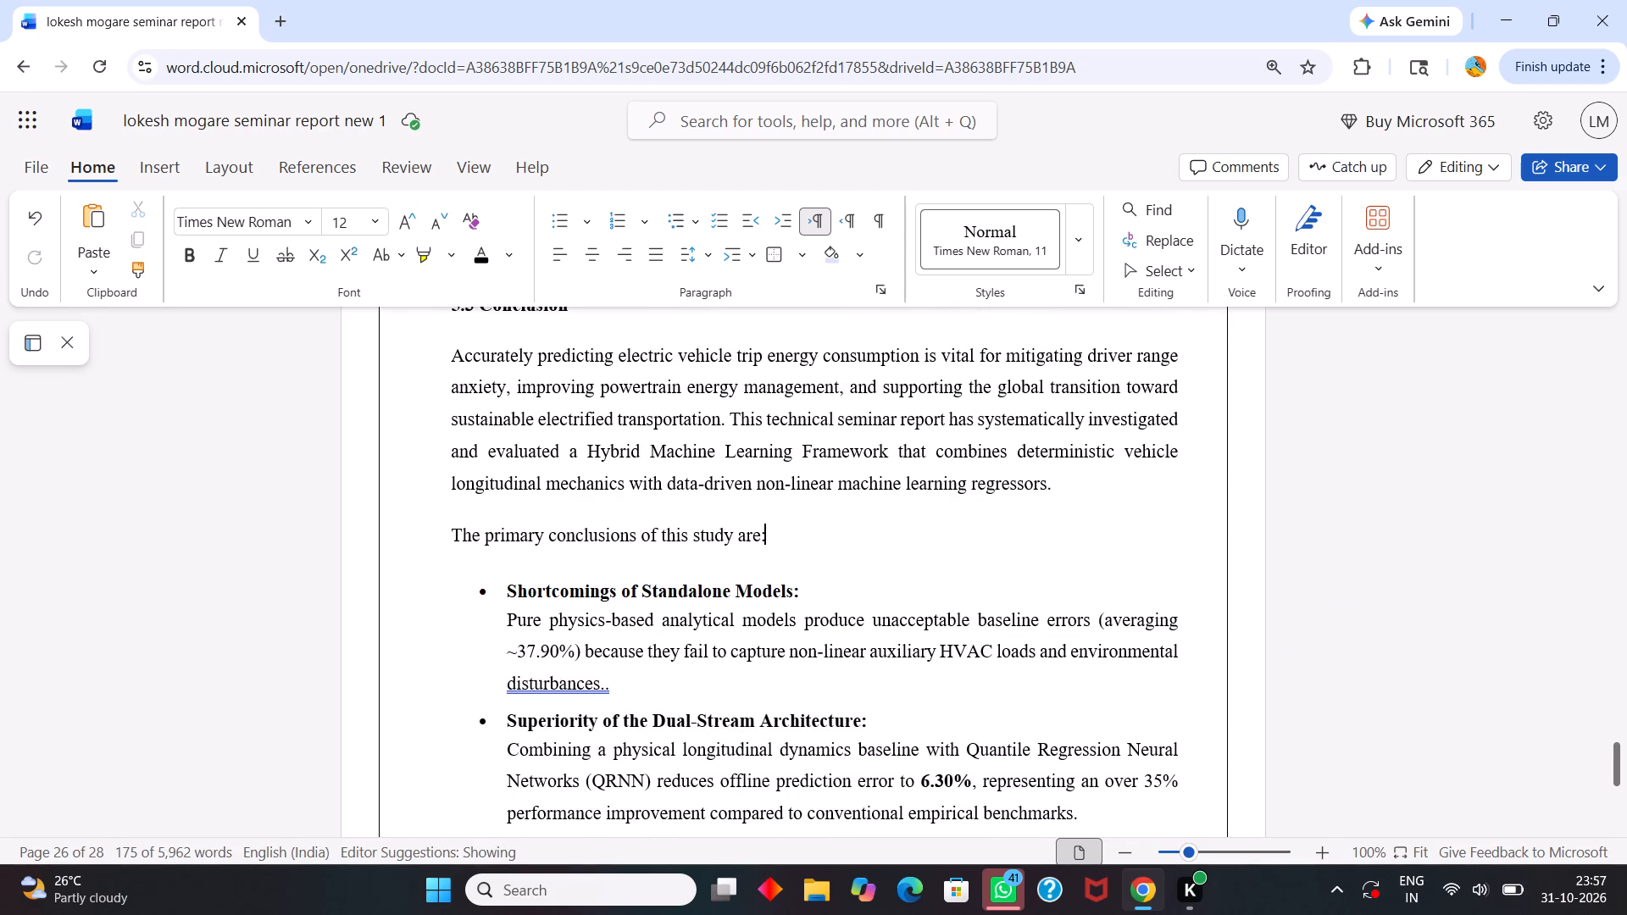
Look over paragraph alignment and heading spacing from 5.2 Future Scope back through the advantages to the numbered limitations.
scroll(1118, 575, "up", 5)
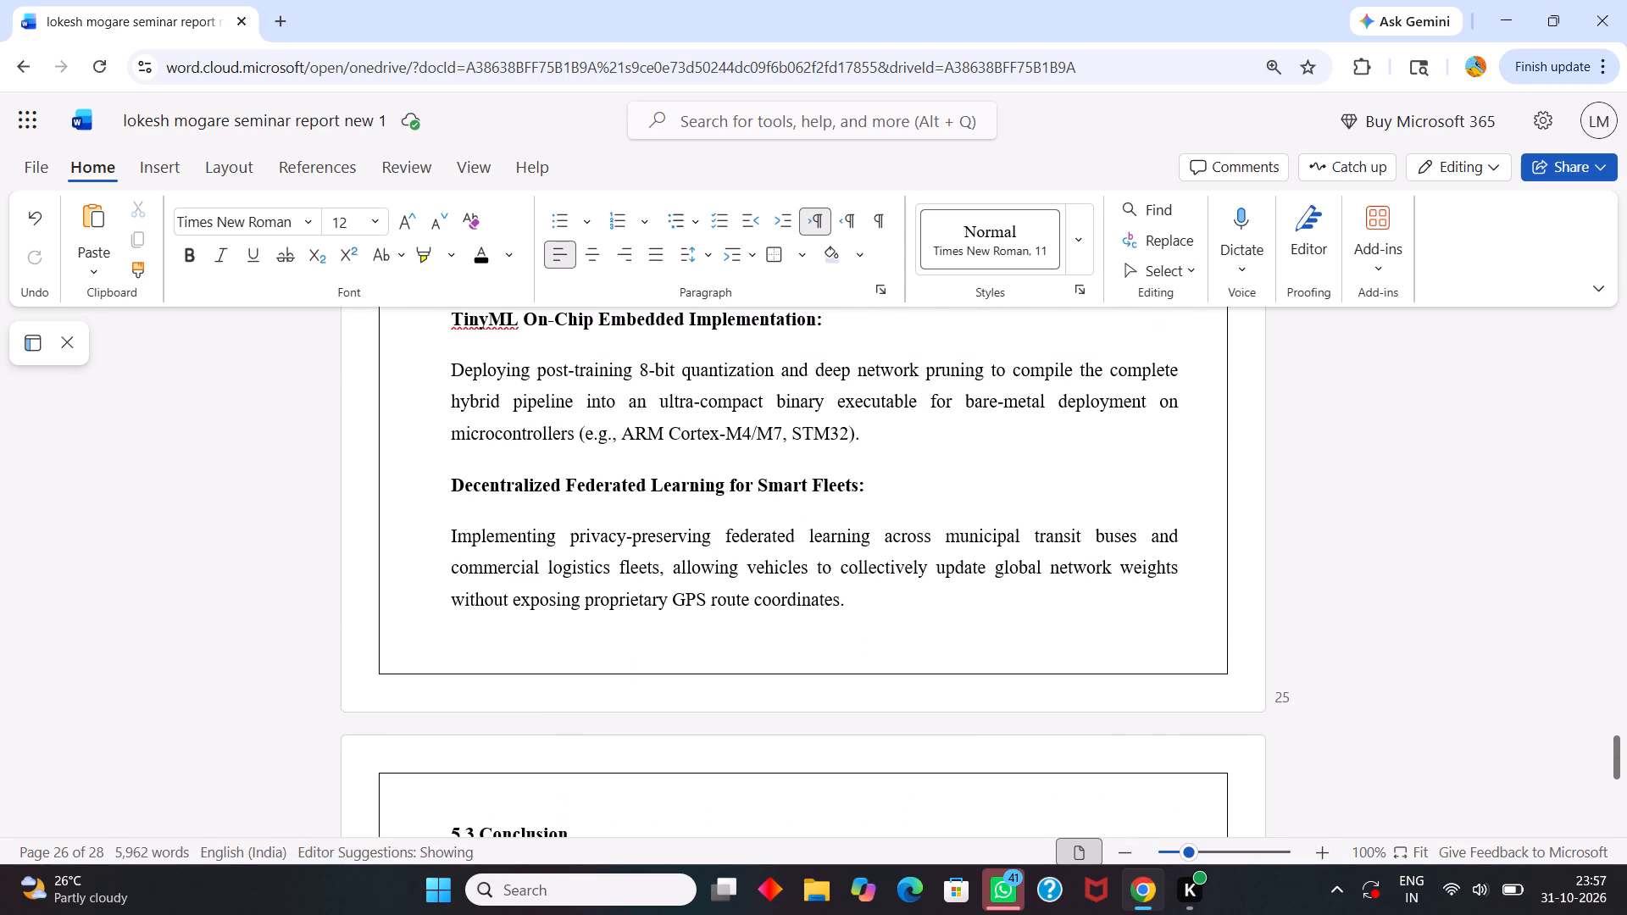
scroll(1114, 571, "up", 8)
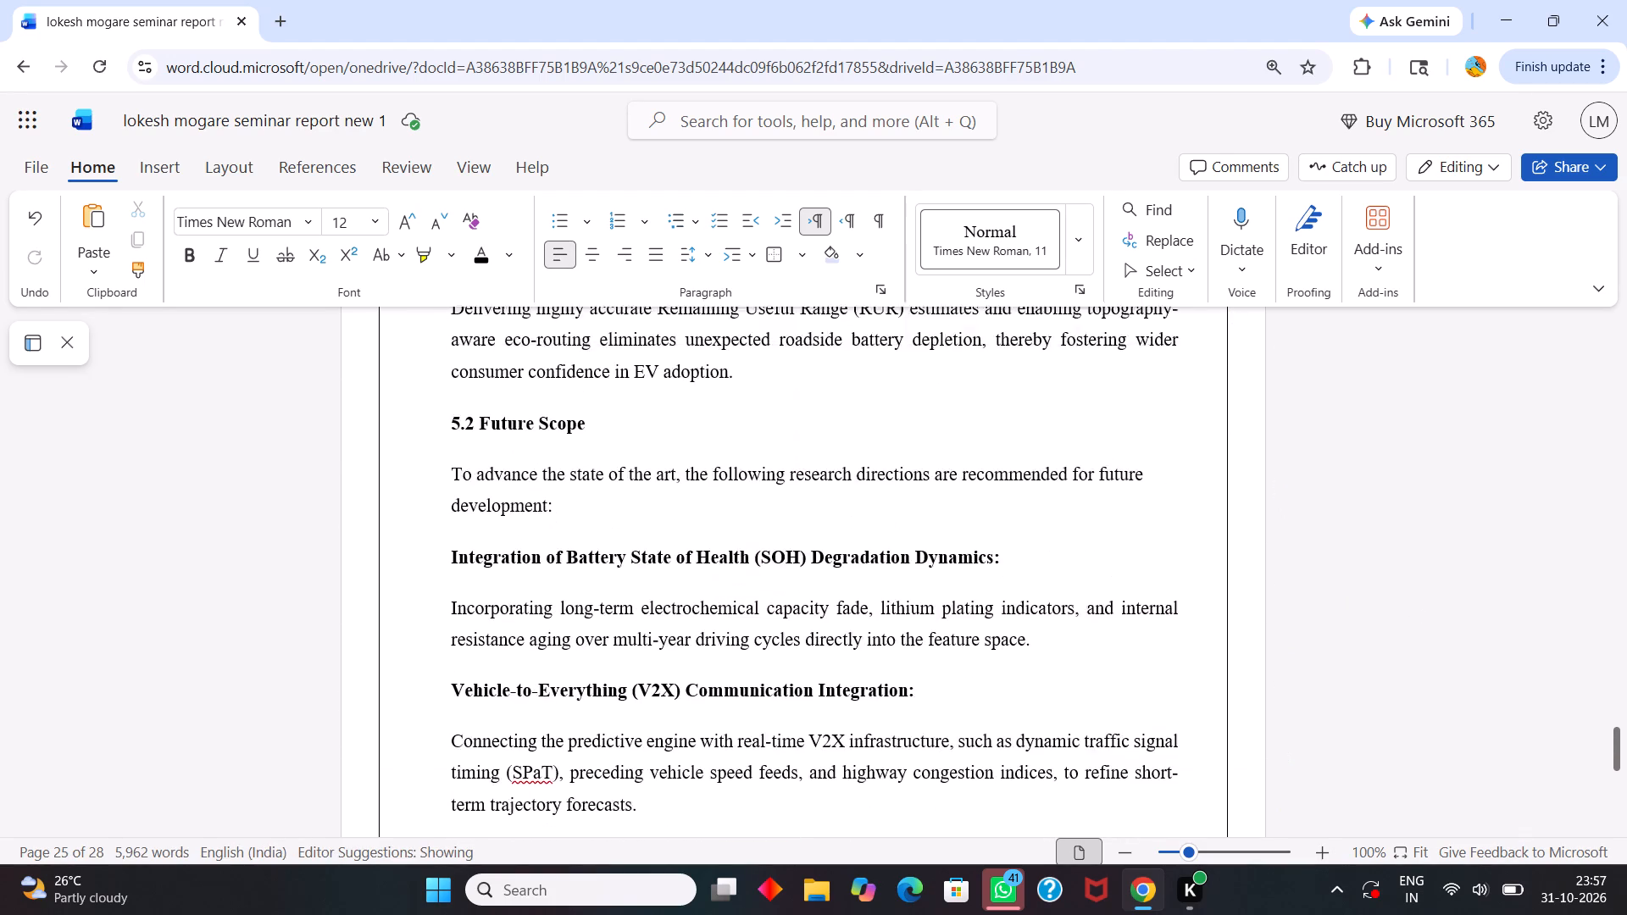
scroll(1111, 568, "up", 4)
scroll(1110, 568, "down", 3)
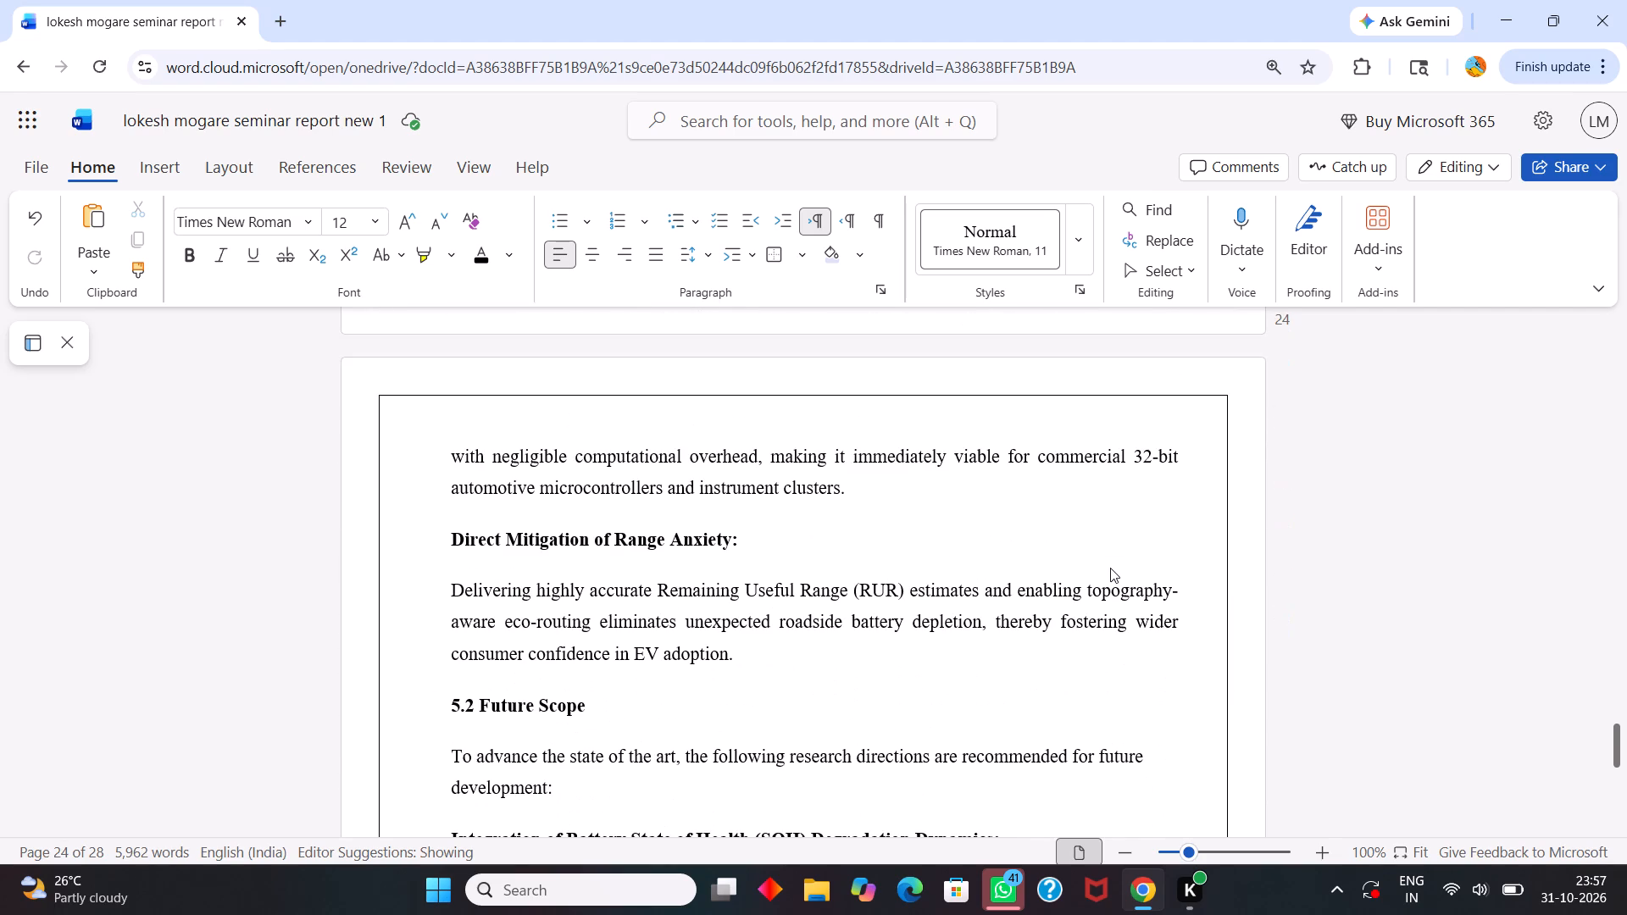
scroll(1110, 568, "up", 3)
scroll(1110, 568, "down", 4)
scroll(1110, 568, "up", 7)
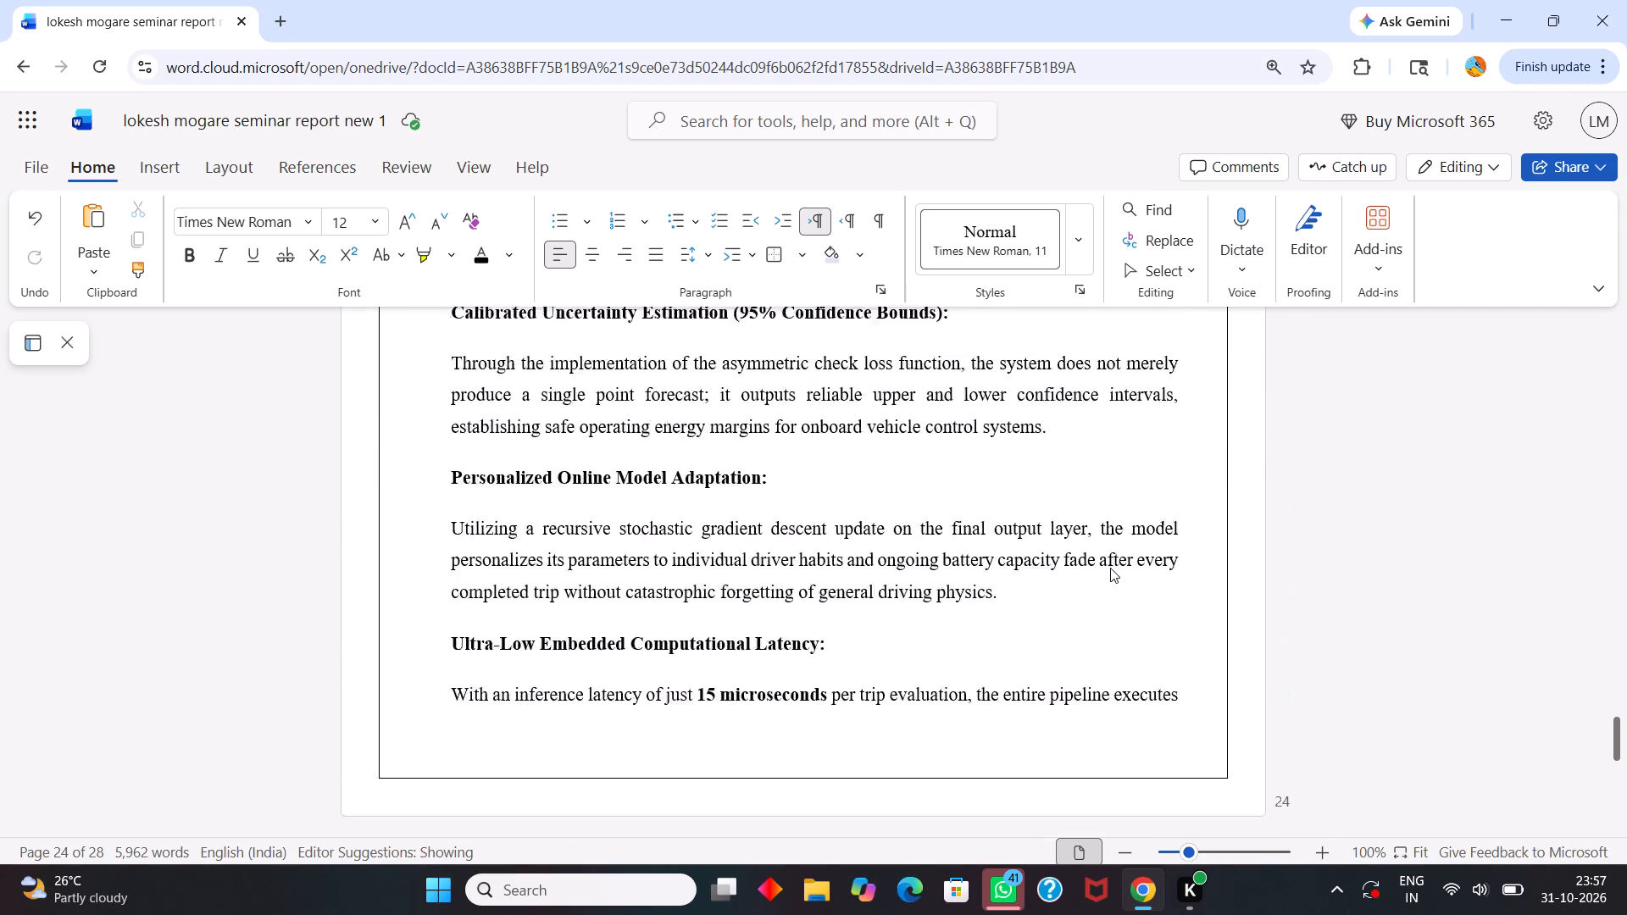
scroll(1110, 568, "up", 3)
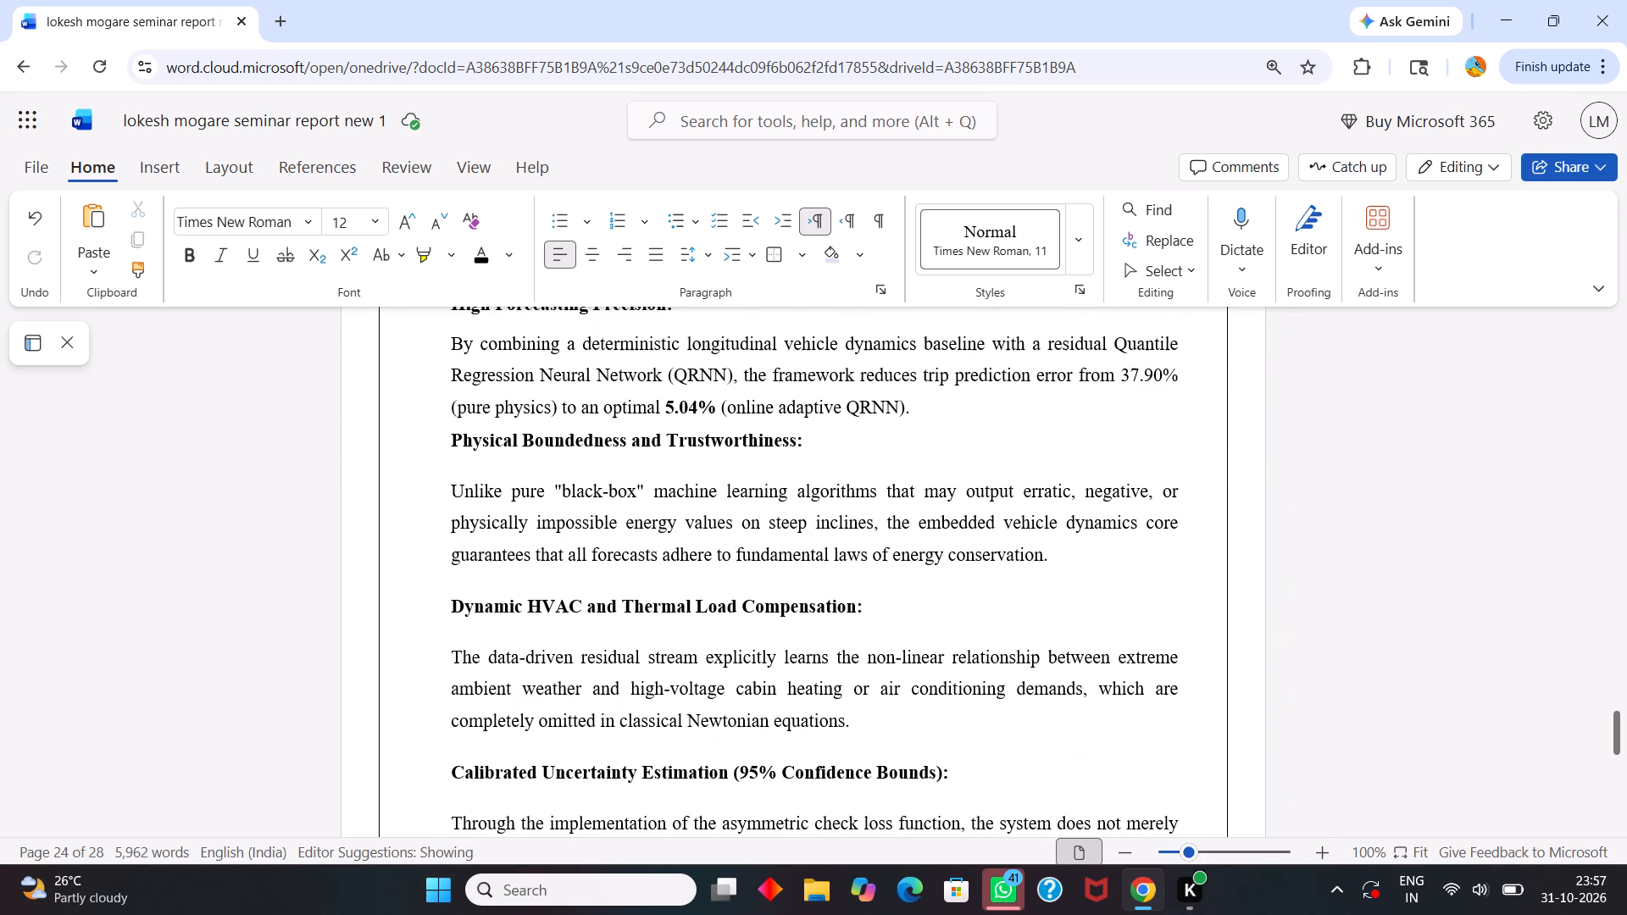
scroll(1109, 567, "up", 10)
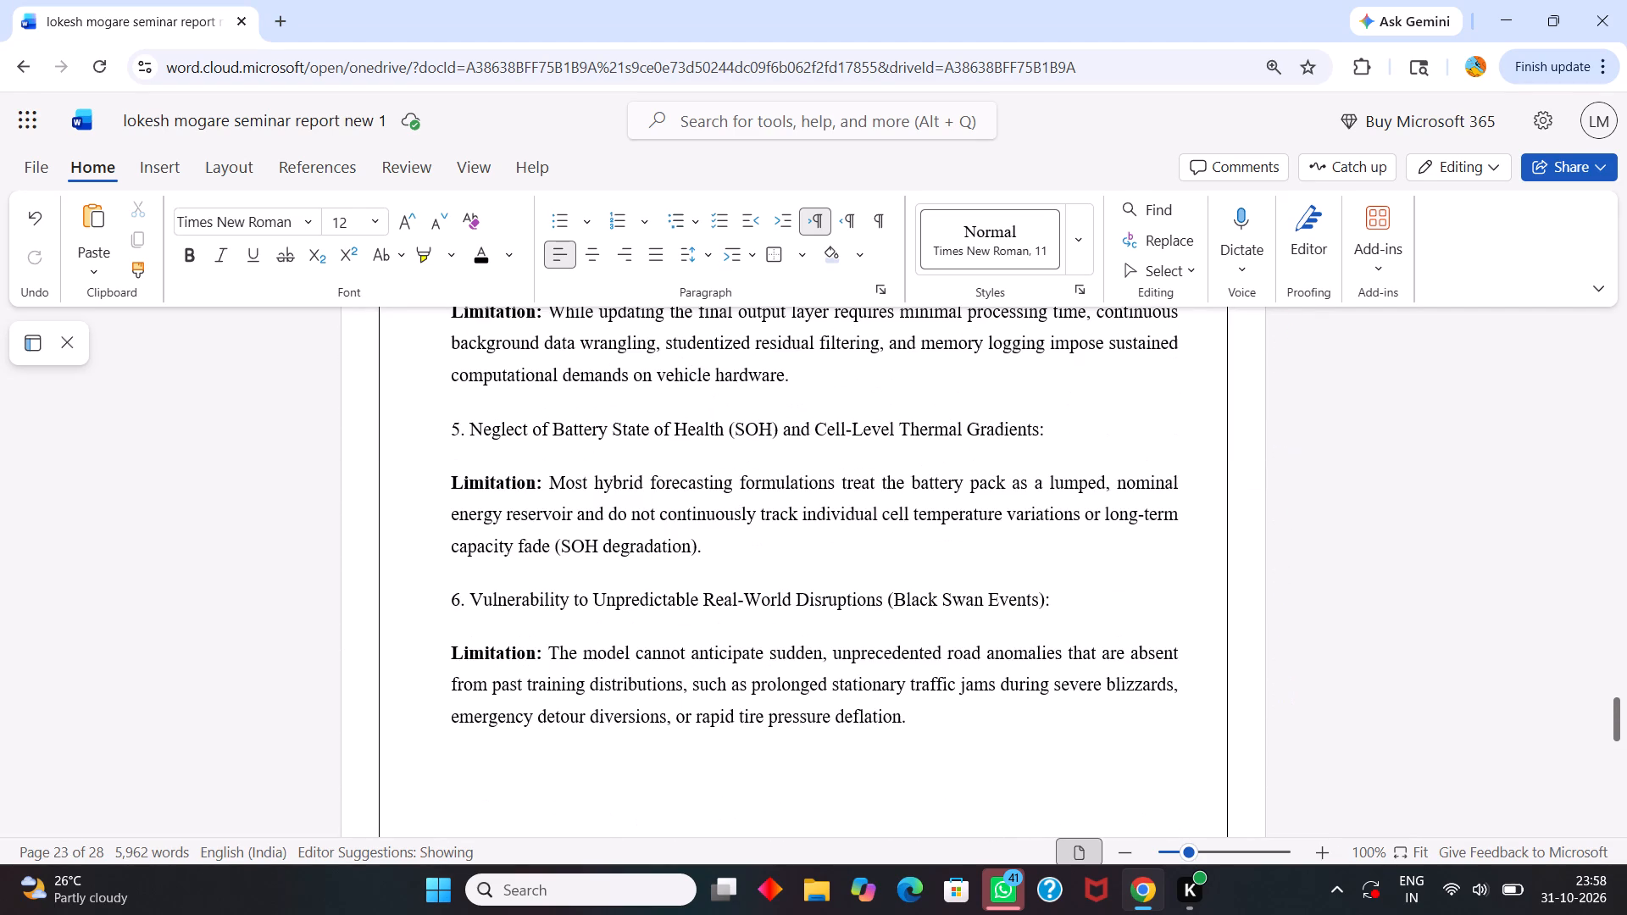
Look through the earlier chapters back to the title page, then check the front matter around the certificate pages.
scroll(1109, 567, "up", 18)
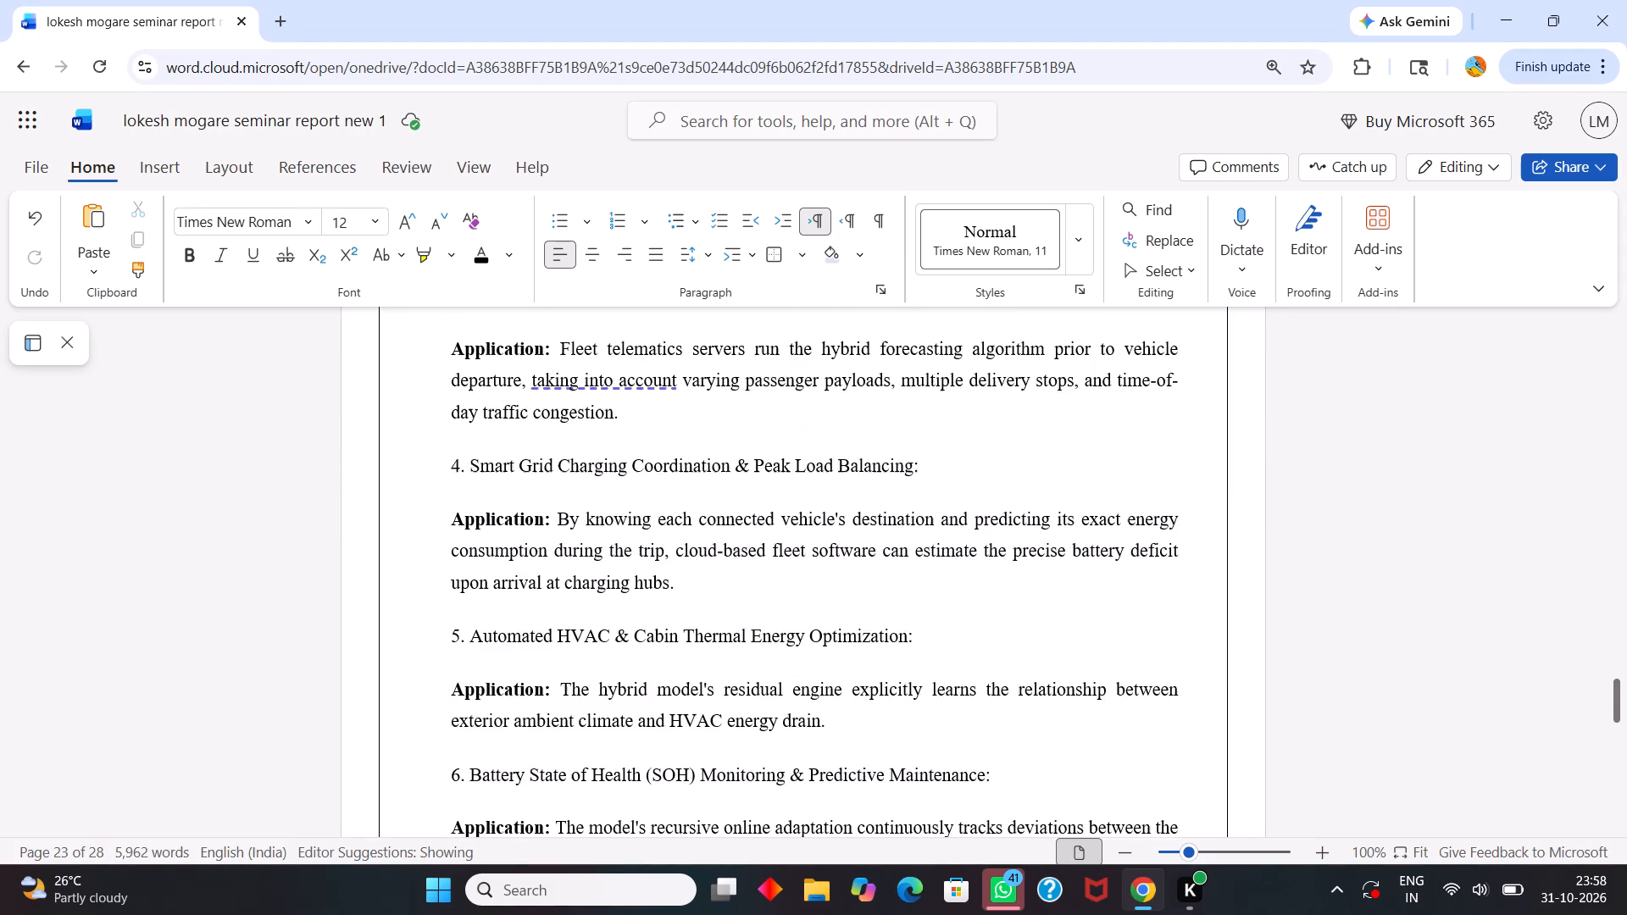
scroll(1109, 565, "up", 20)
scroll(1109, 565, "up", 11)
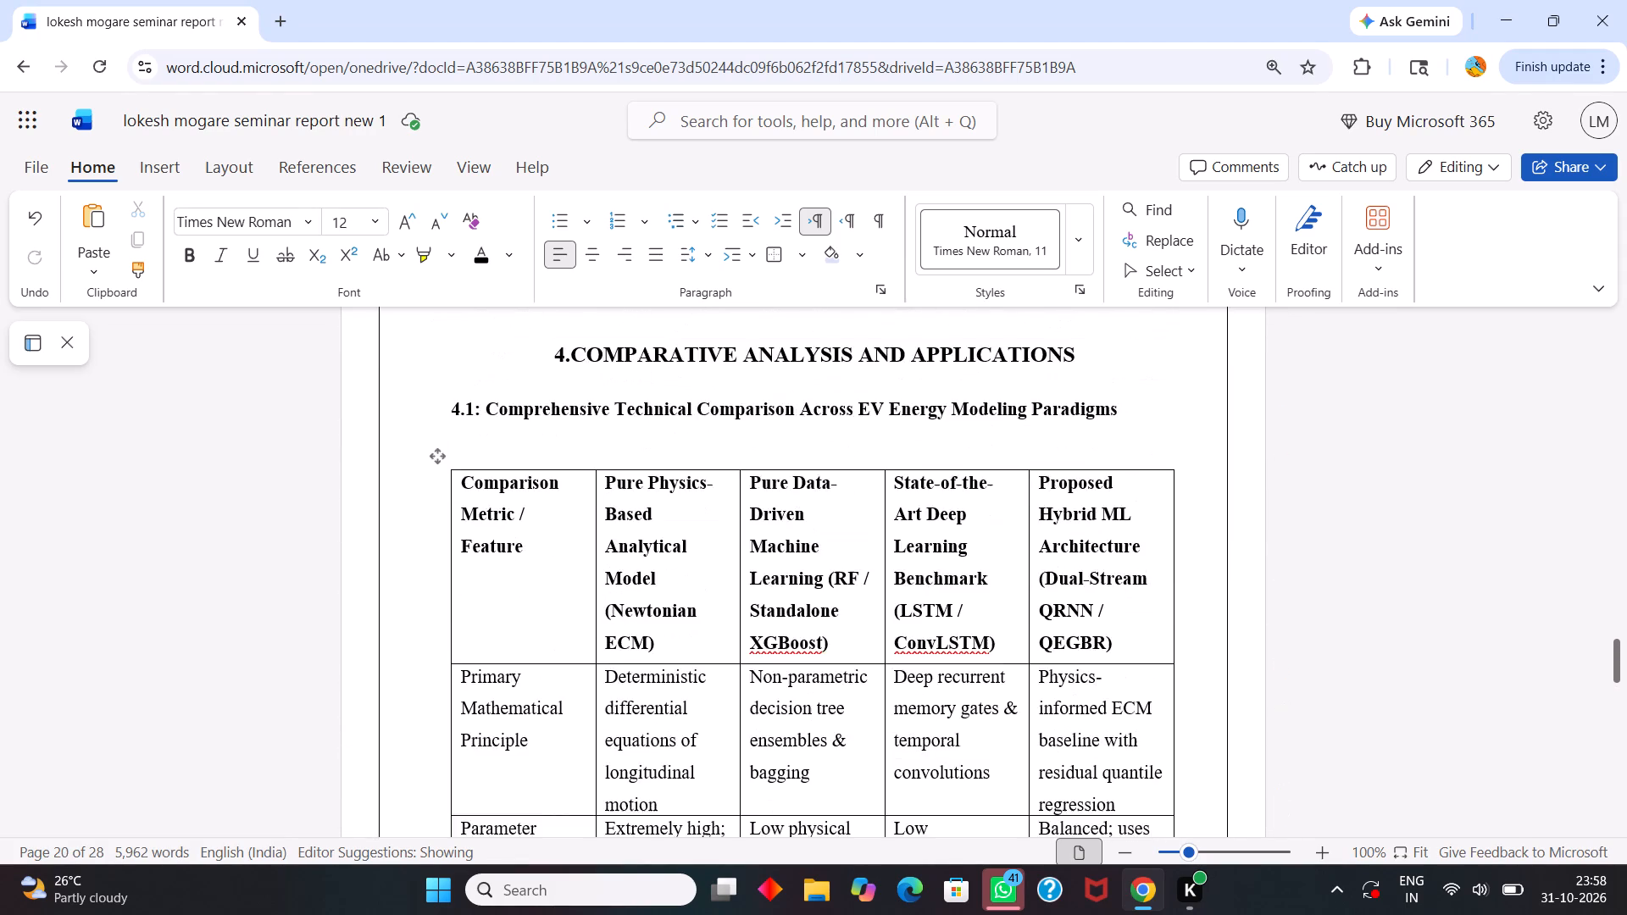
scroll(1119, 535, "up", 20)
scroll(1119, 535, "up", 11)
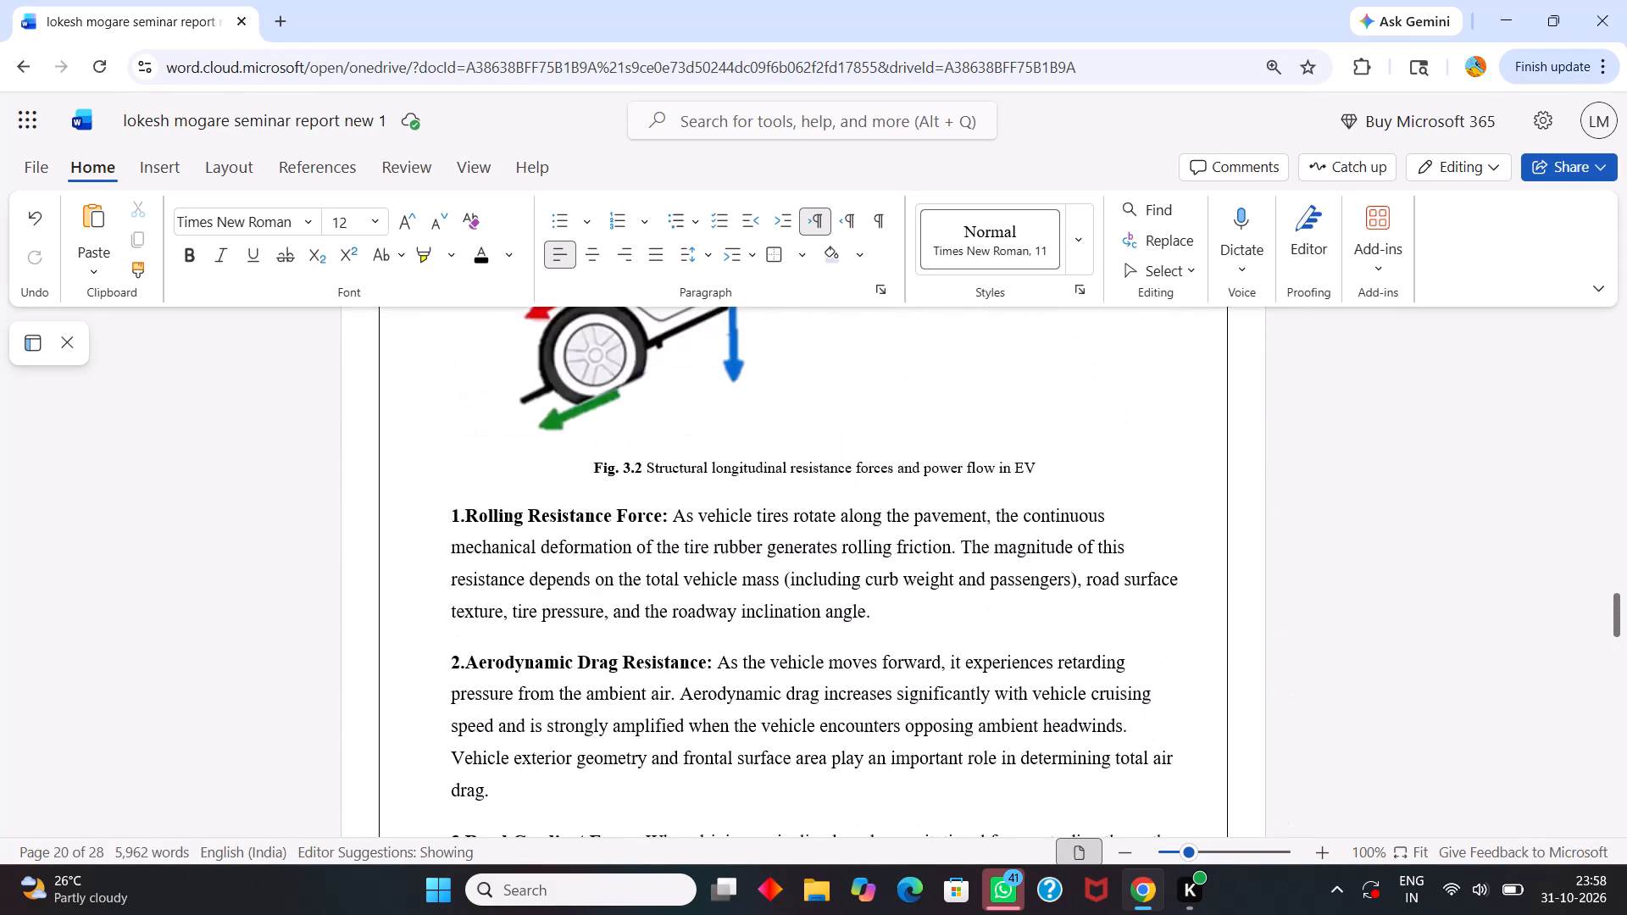
scroll(1123, 539, "up", 14)
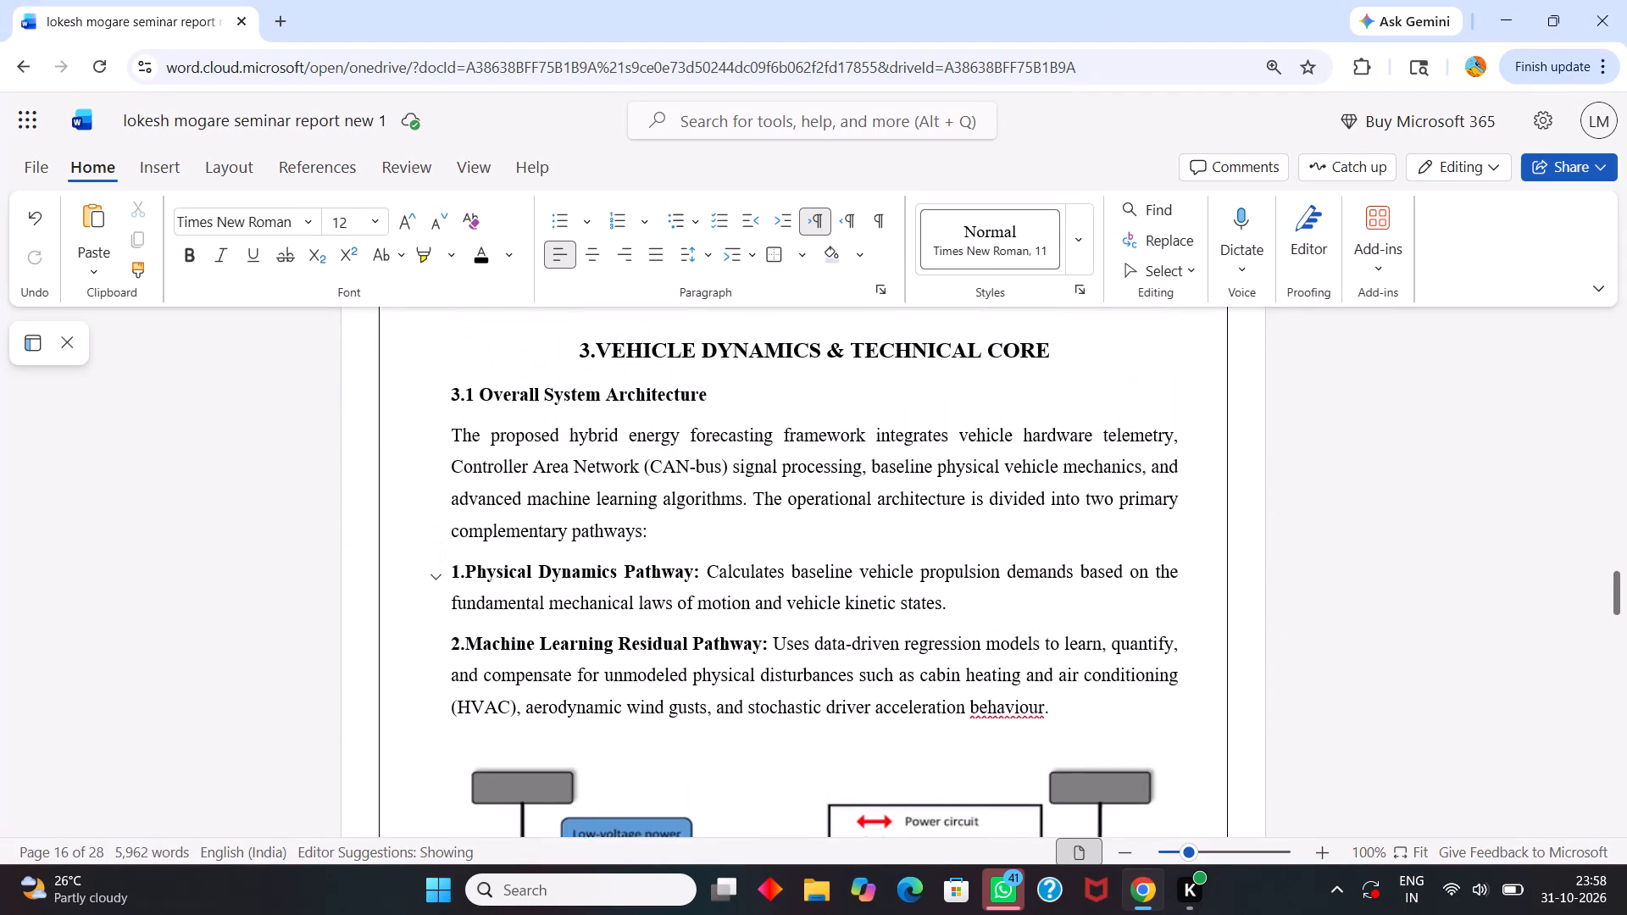
scroll(1123, 539, "up", 12)
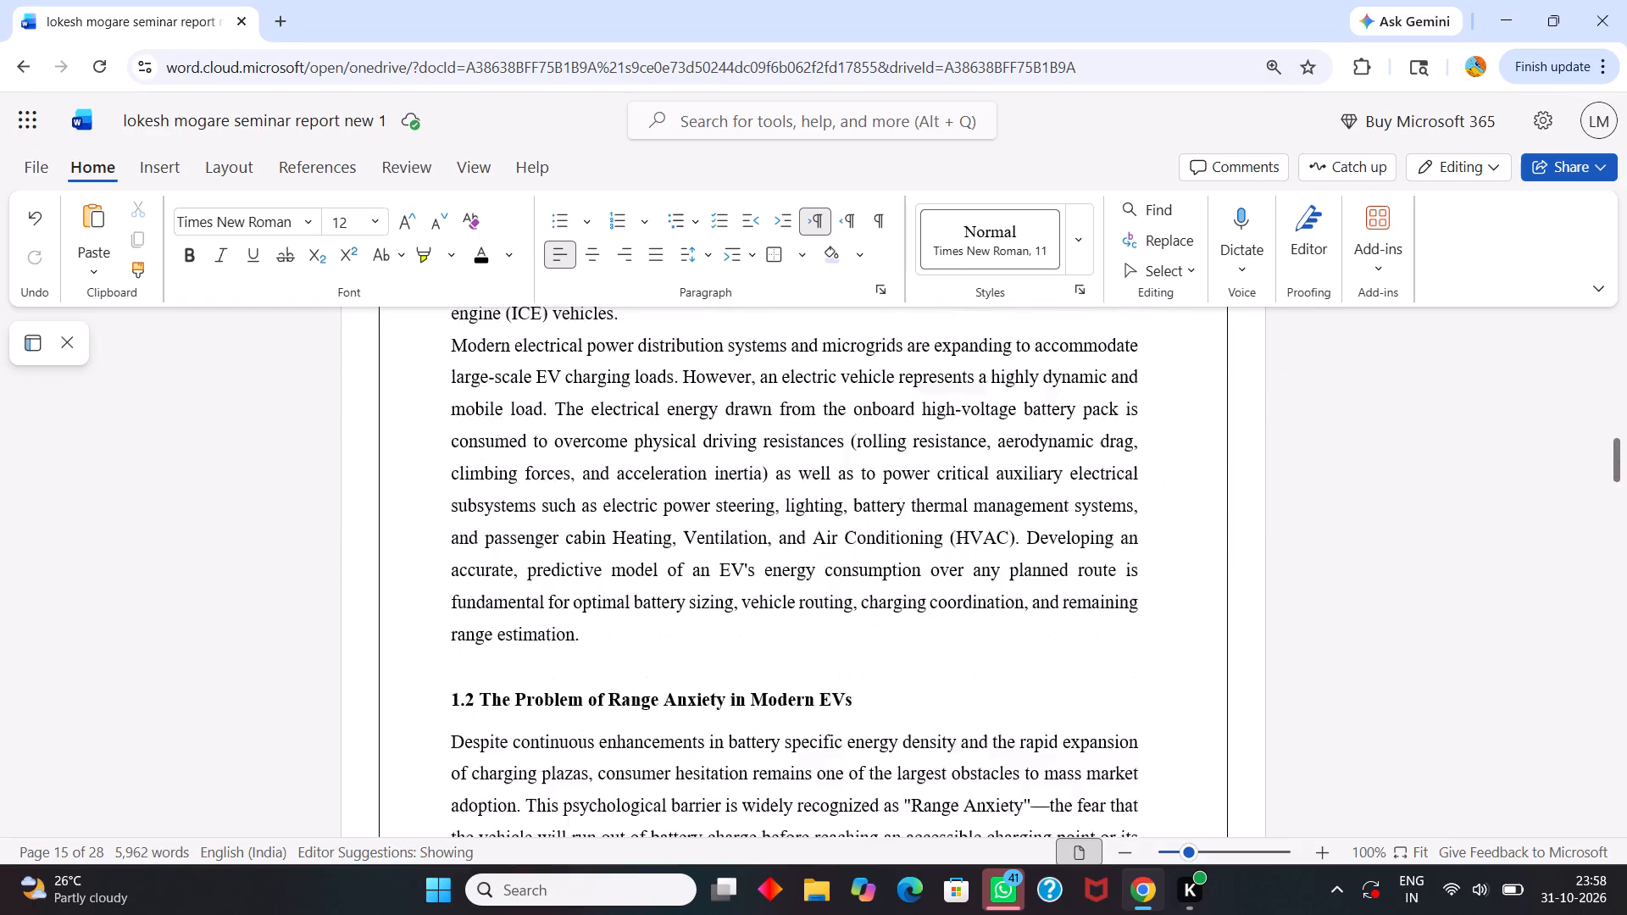
scroll(1123, 539, "up", 3)
scroll(1146, 653, "up", 4)
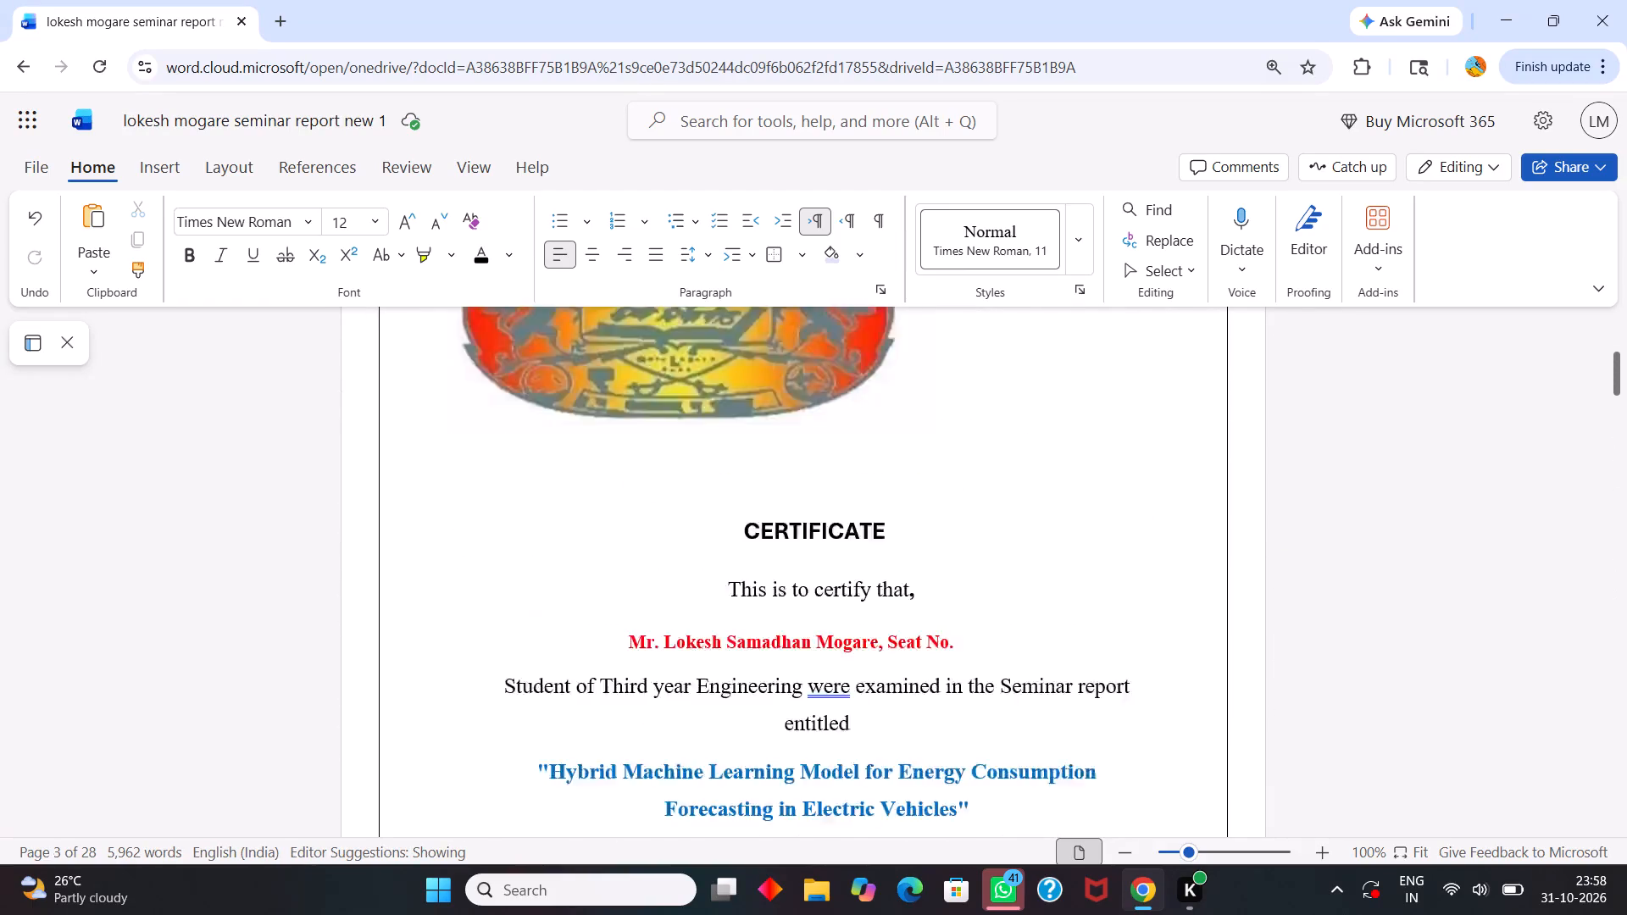
scroll(1146, 653, "up", 8)
scroll(1146, 653, "down", 5)
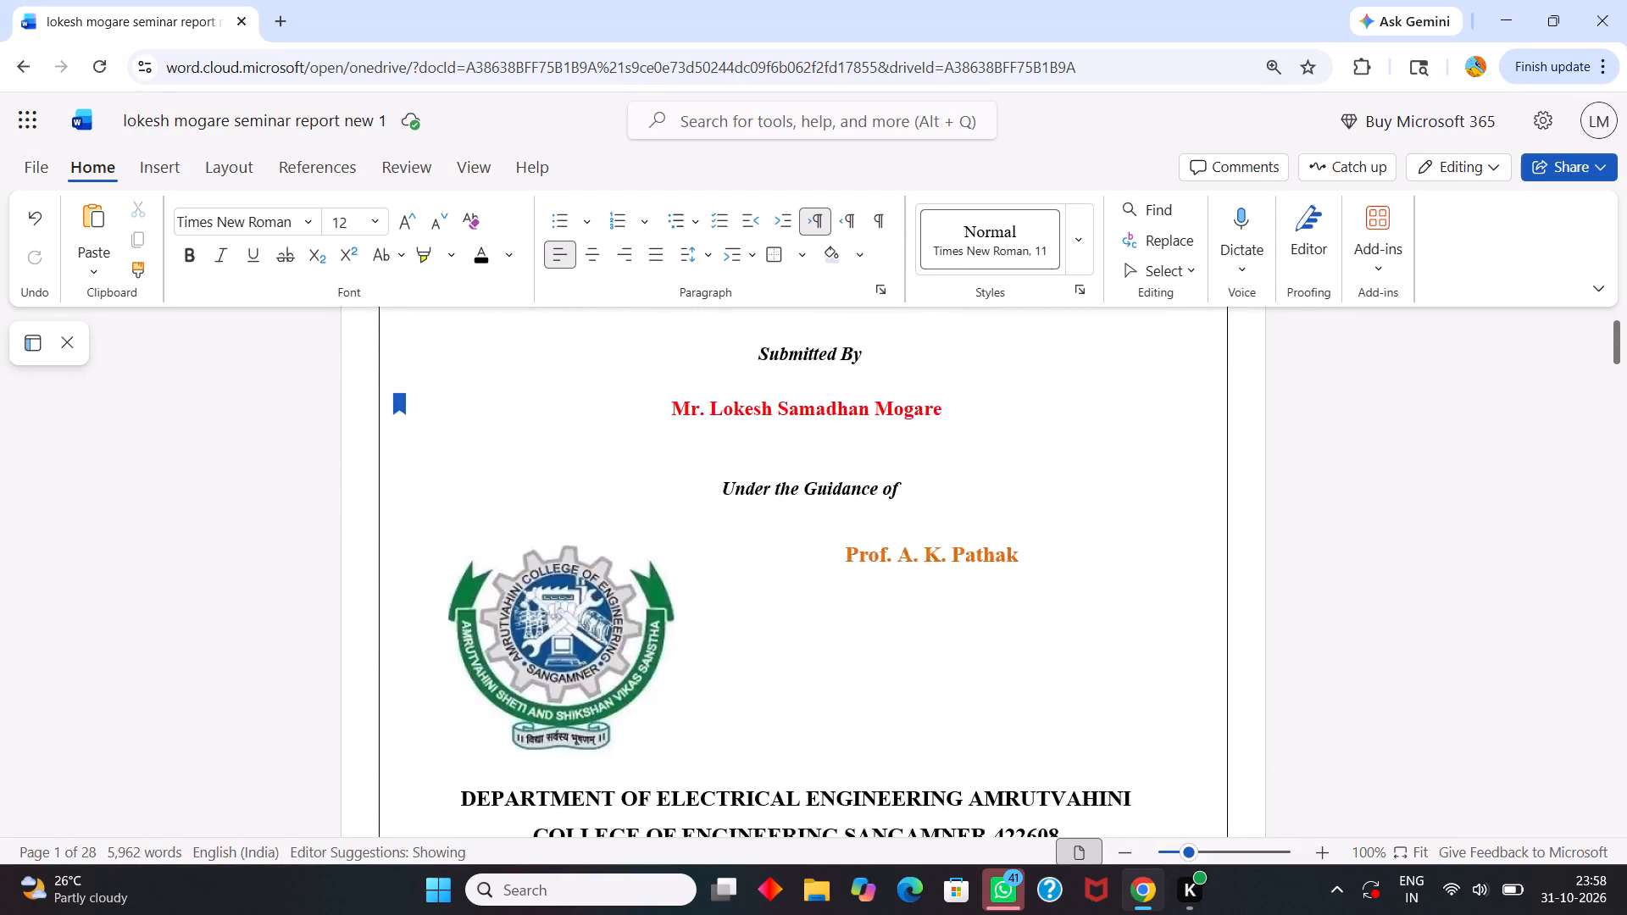
scroll(1146, 653, "down", 2)
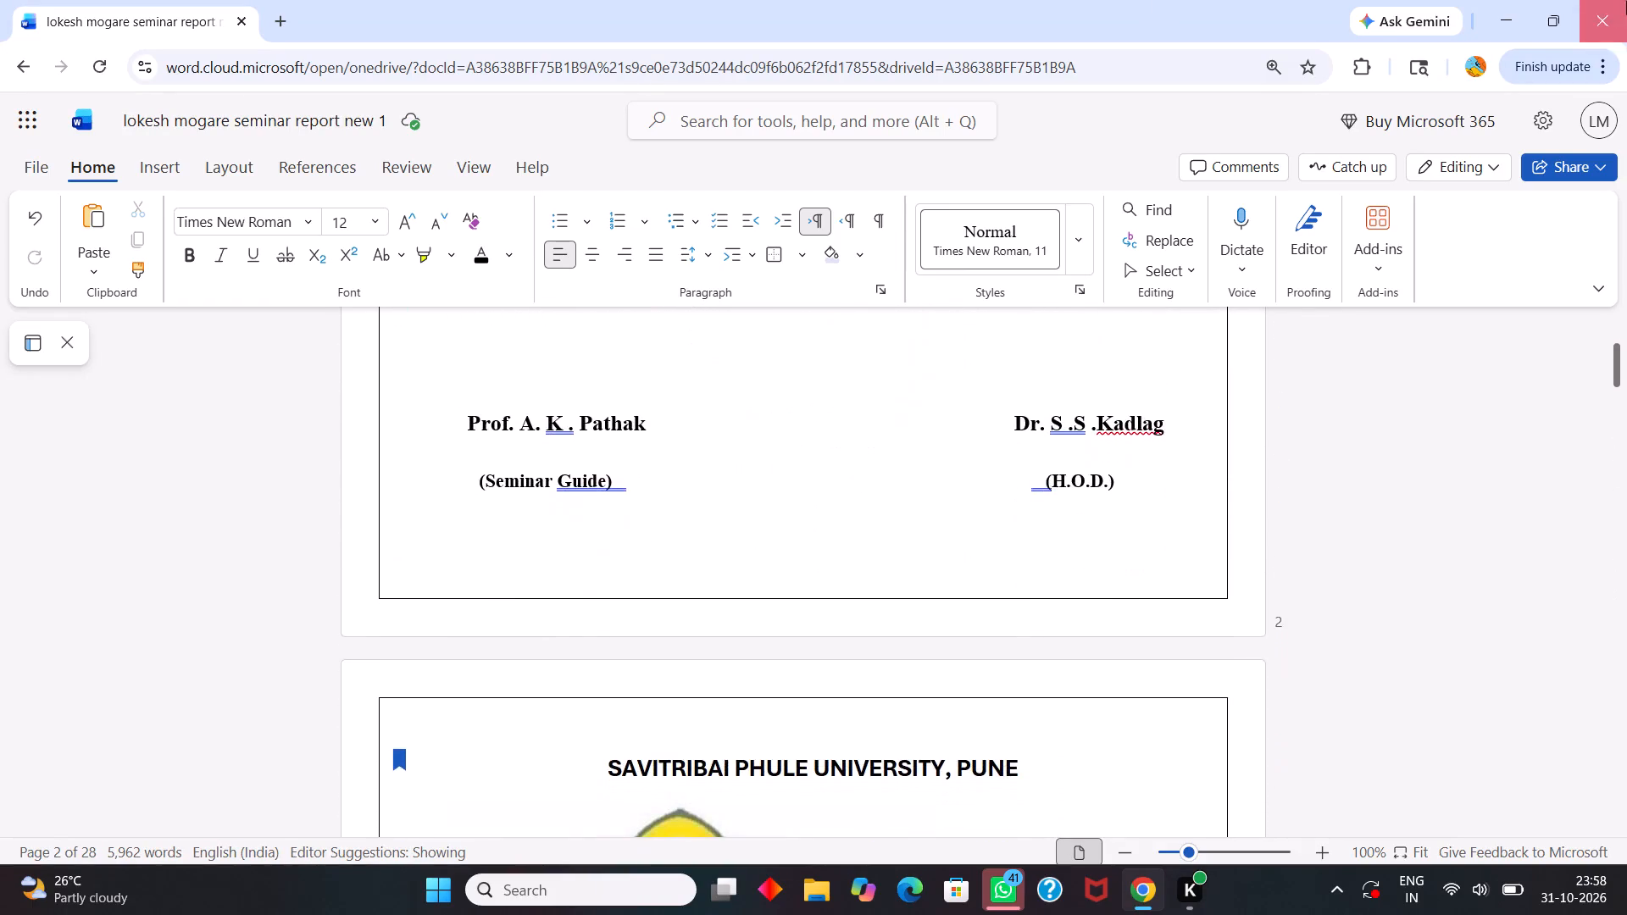
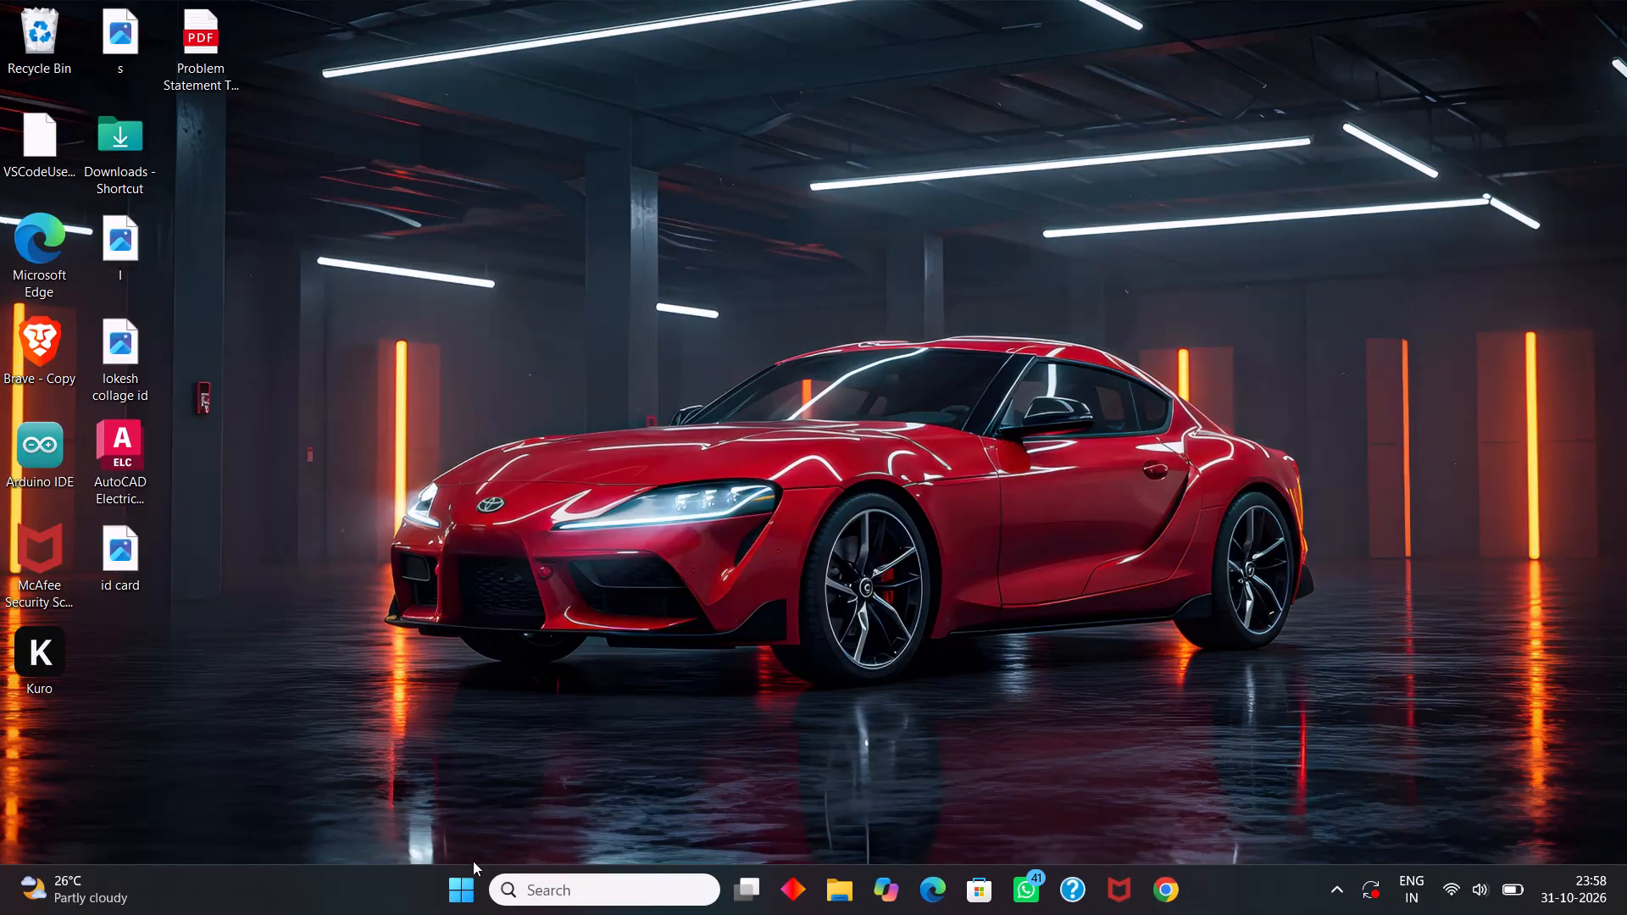
End the Windows session through the computer's power options.
left_click(458, 898)
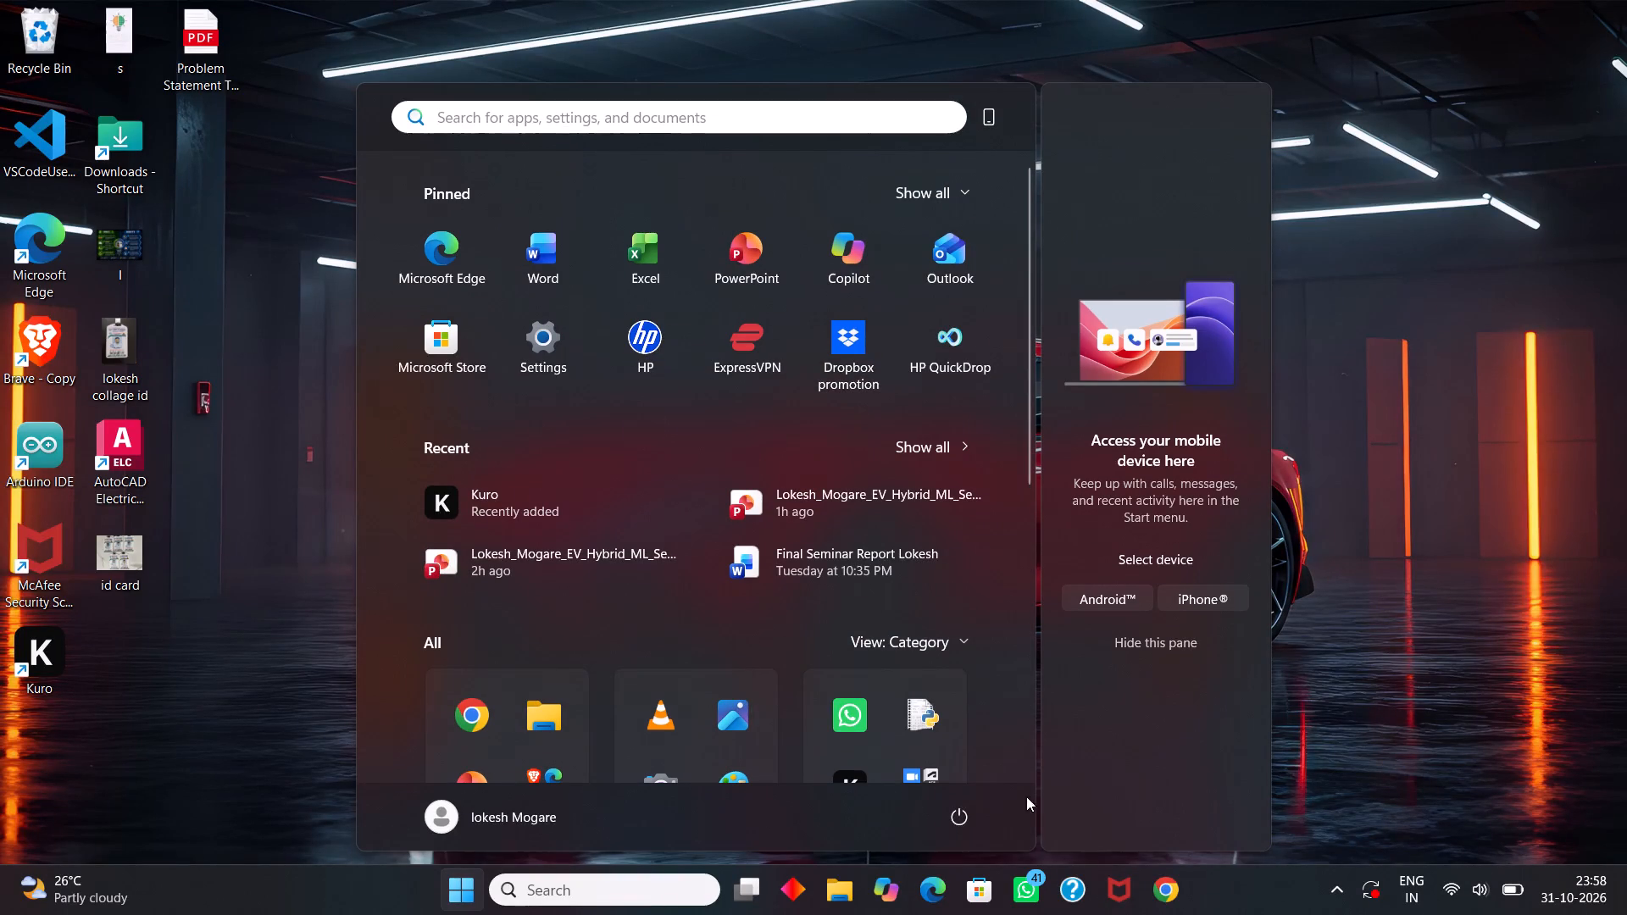
left_click(962, 816)
left_click(952, 735)
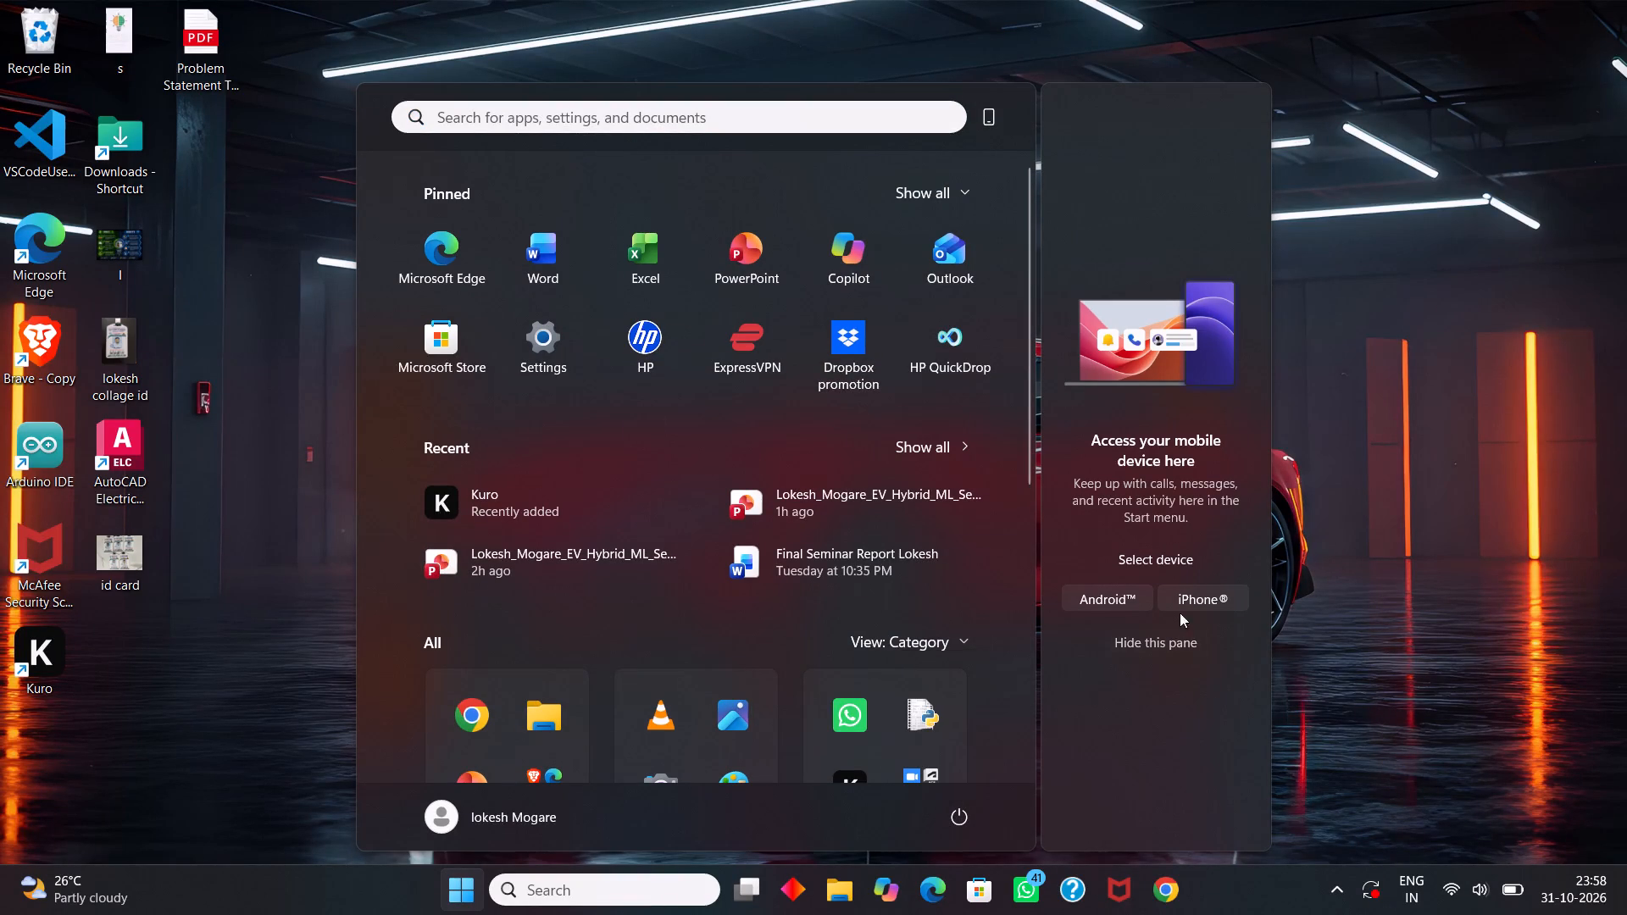